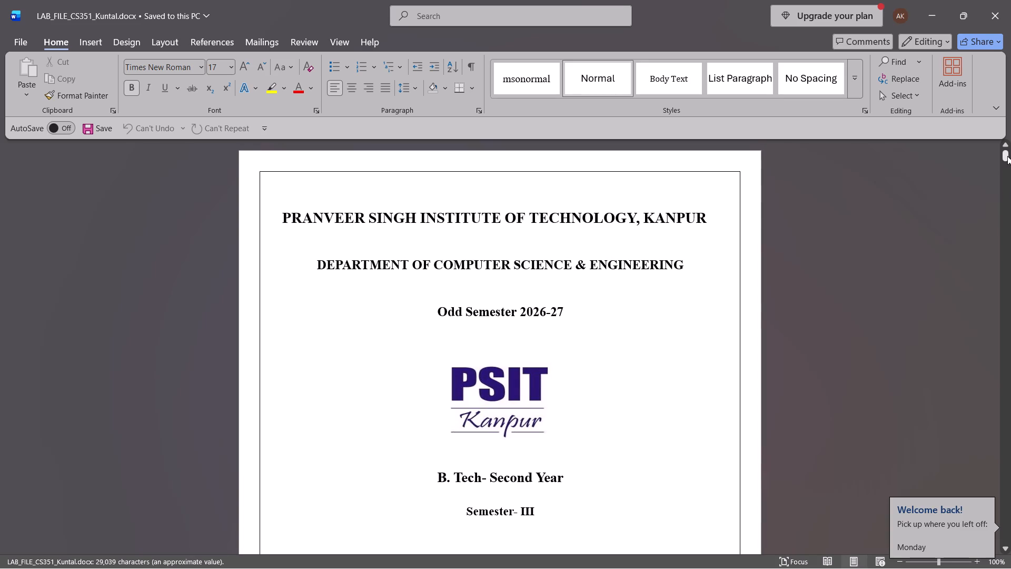
# Look through the lab file from the cover page to the first experiment's HTML code and its webpage output screenshot.
pyautogui.moveTo(1007, 156); pyautogui.dragTo(983, 174)
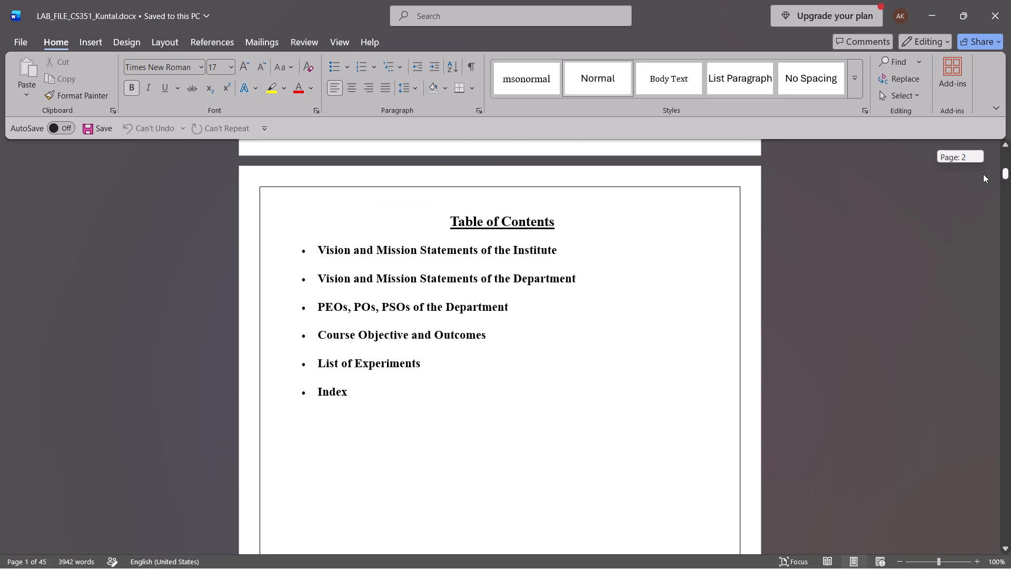
pyautogui.moveTo(983, 174); pyautogui.dragTo(947, 159)
pyautogui.scroll(-1, 823, 239)
pyautogui.middleClick(823, 239)
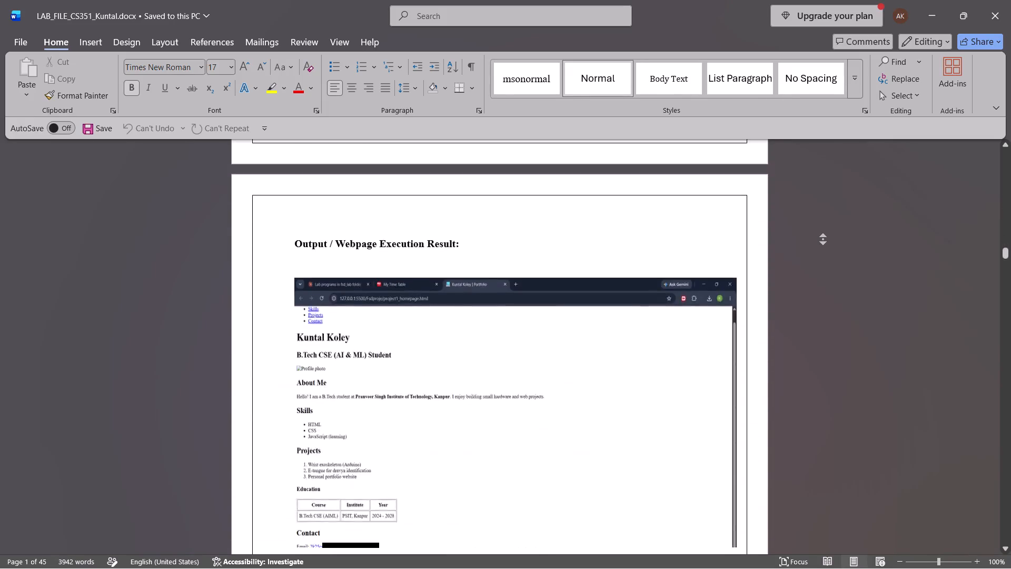
pyautogui.middleClick(797, 263)
pyautogui.scroll(-1, 650, 269)
pyautogui.scroll(1, 650, 269)
pyautogui.scroll(-1, 650, 269)
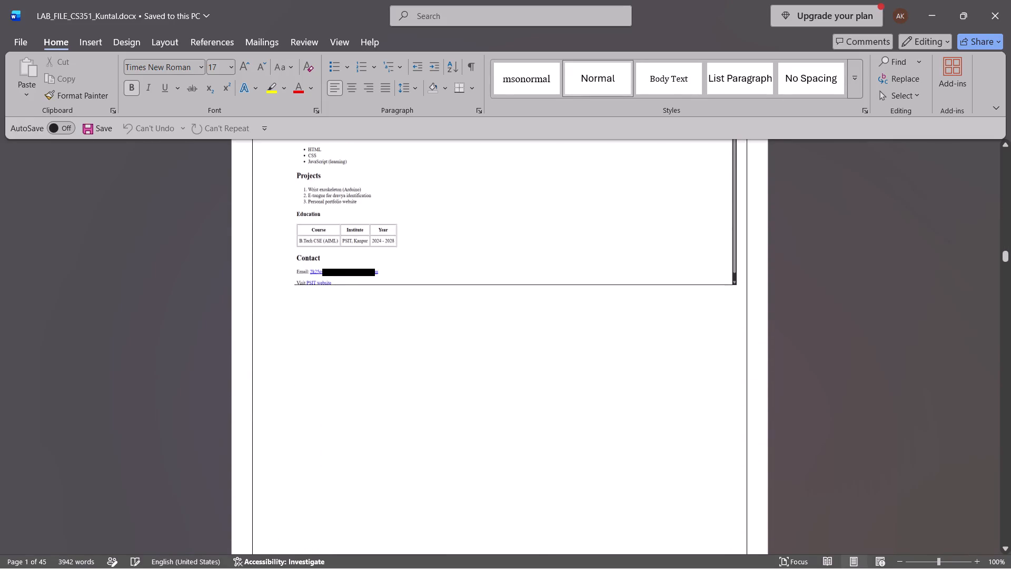
pyautogui.scroll(1, 650, 269)
pyautogui.scroll(-1, 650, 269)
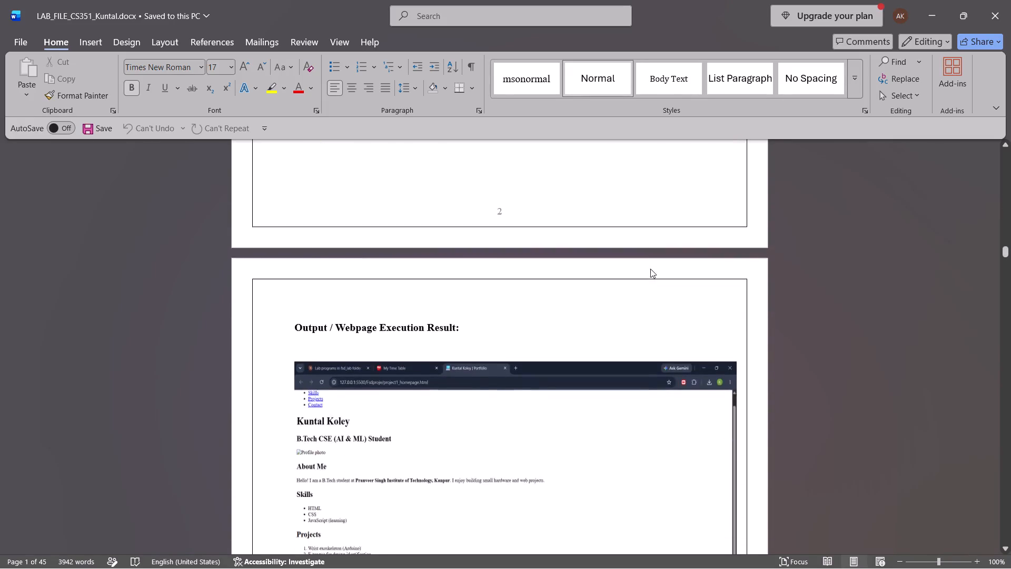
pyautogui.scroll(-1, 650, 269)
pyautogui.scroll(2, 650, 269)
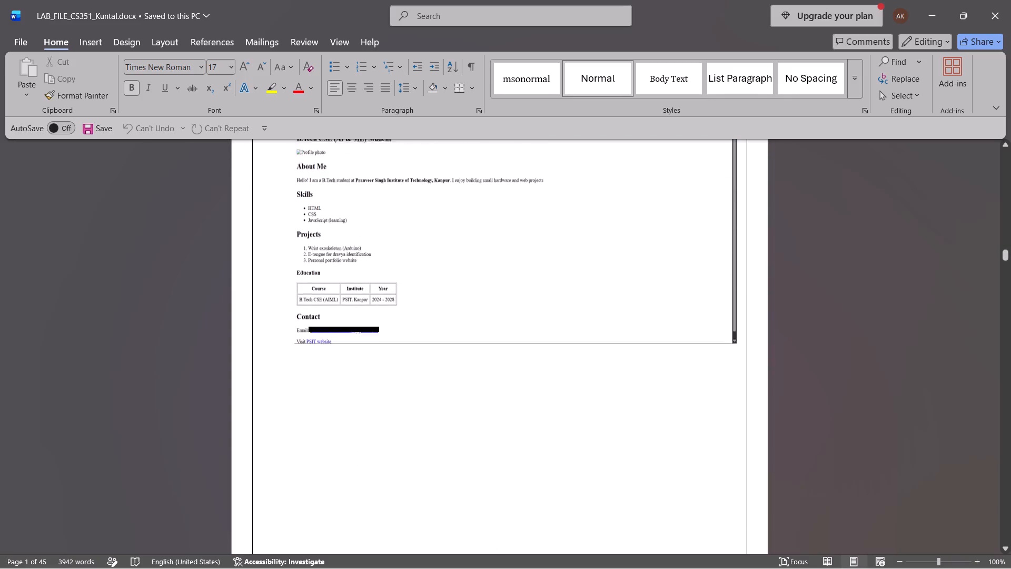
pyautogui.scroll(2, 650, 269)
pyautogui.scroll(-1, 650, 269)
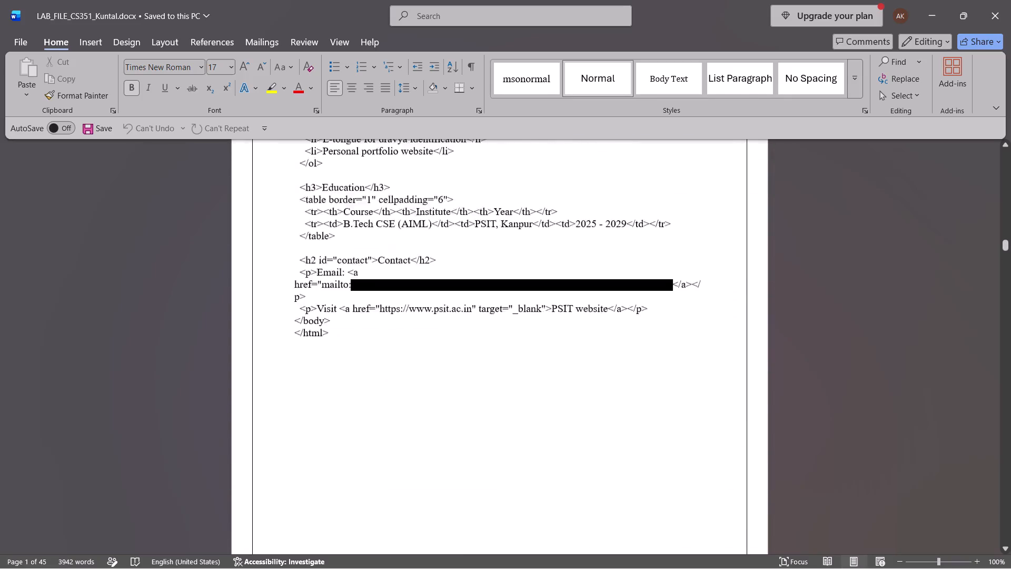
pyautogui.scroll(-1, 650, 269)
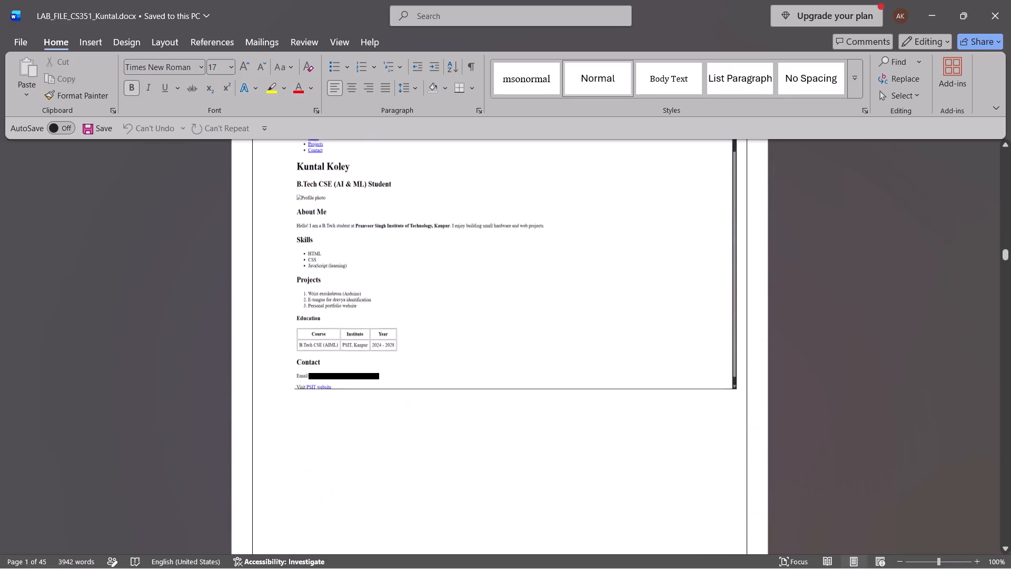
# Crop the empty right part off the portfolio webpage screenshot under "Output / Webpage Execution Result:", just past the About Me text.
pyautogui.scroll(1, 650, 269)
pyautogui.rightClick(650, 269)
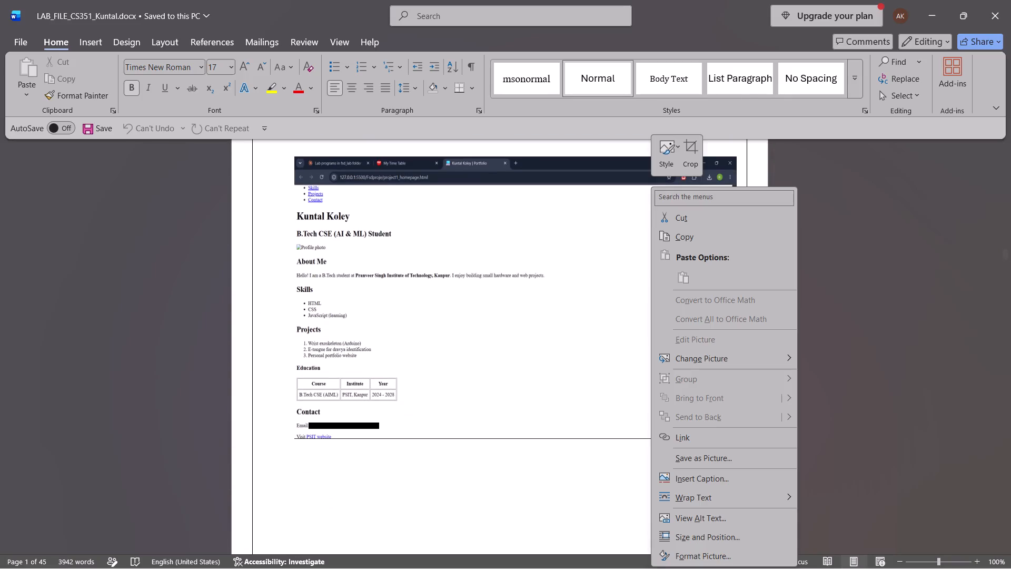
pyautogui.click(685, 147)
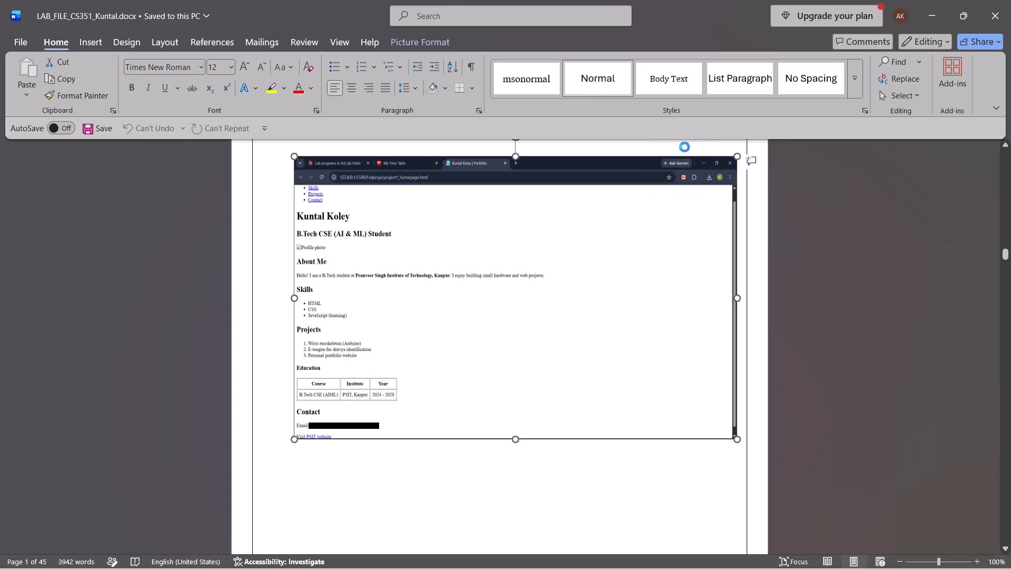
pyautogui.moveTo(735, 305); pyautogui.dragTo(563, 292)
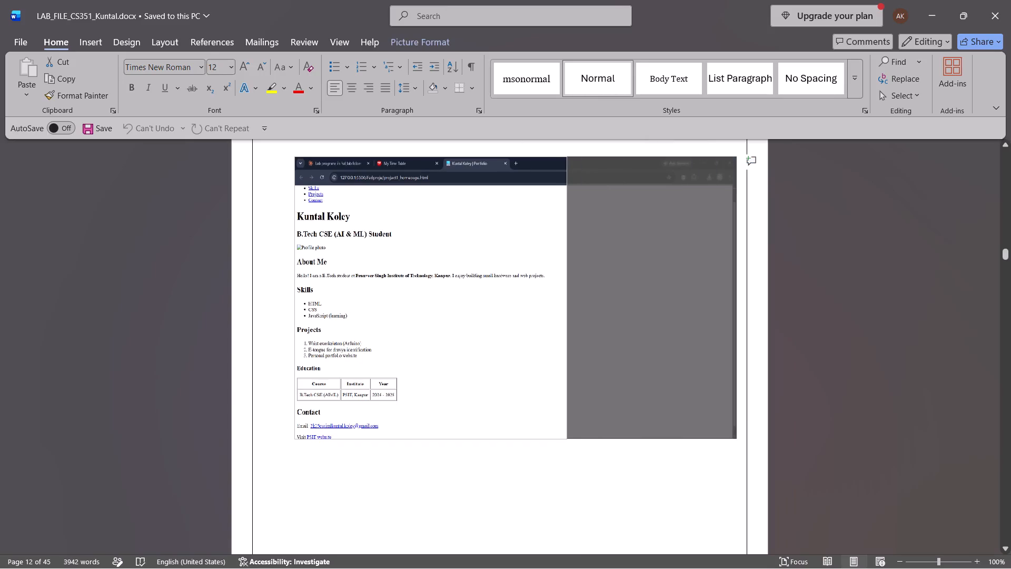
pyautogui.moveTo(563, 292); pyautogui.dragTo(557, 295)
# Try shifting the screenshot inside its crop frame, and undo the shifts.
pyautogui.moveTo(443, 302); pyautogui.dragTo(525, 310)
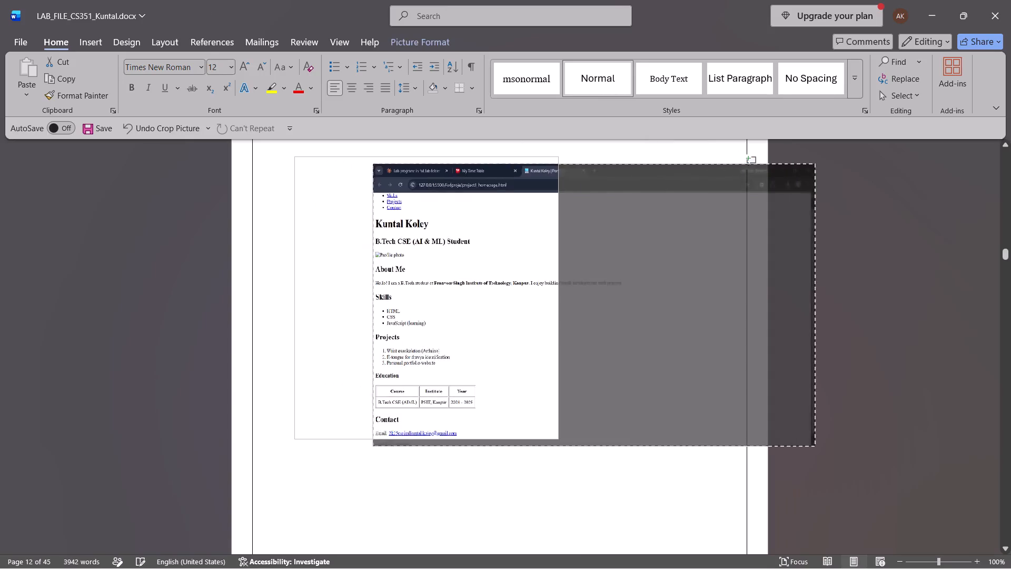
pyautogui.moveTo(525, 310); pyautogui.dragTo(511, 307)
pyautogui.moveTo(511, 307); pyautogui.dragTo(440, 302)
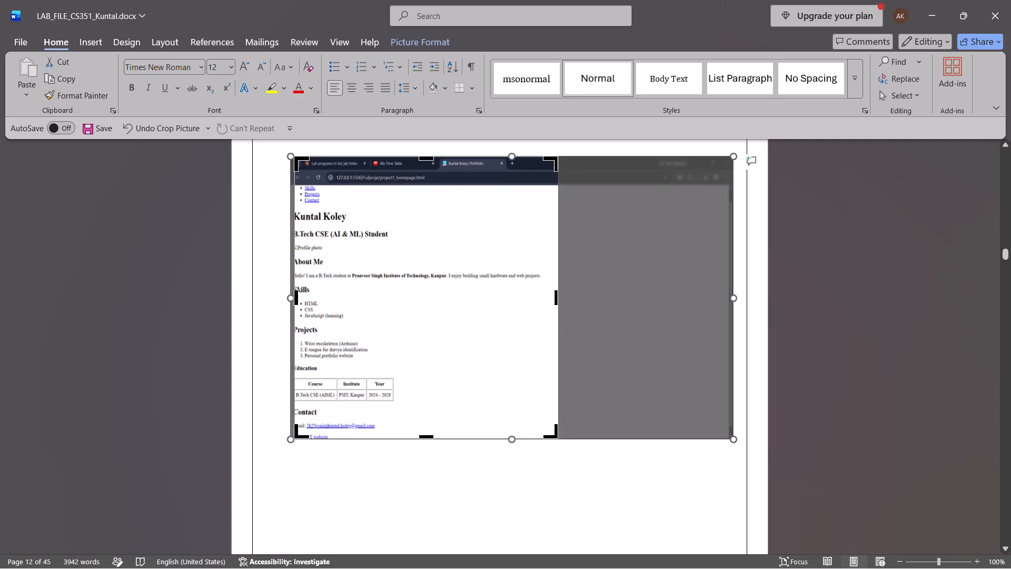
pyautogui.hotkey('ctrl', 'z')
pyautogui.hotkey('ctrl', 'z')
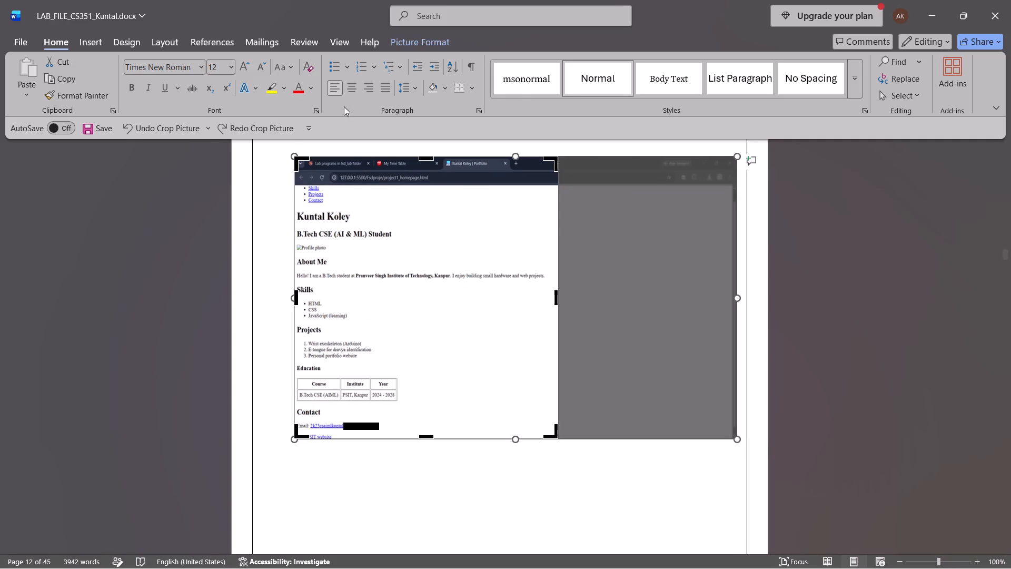
# Center the cropped portfolio screenshot horizontally on the page.
pyautogui.click(354, 83)
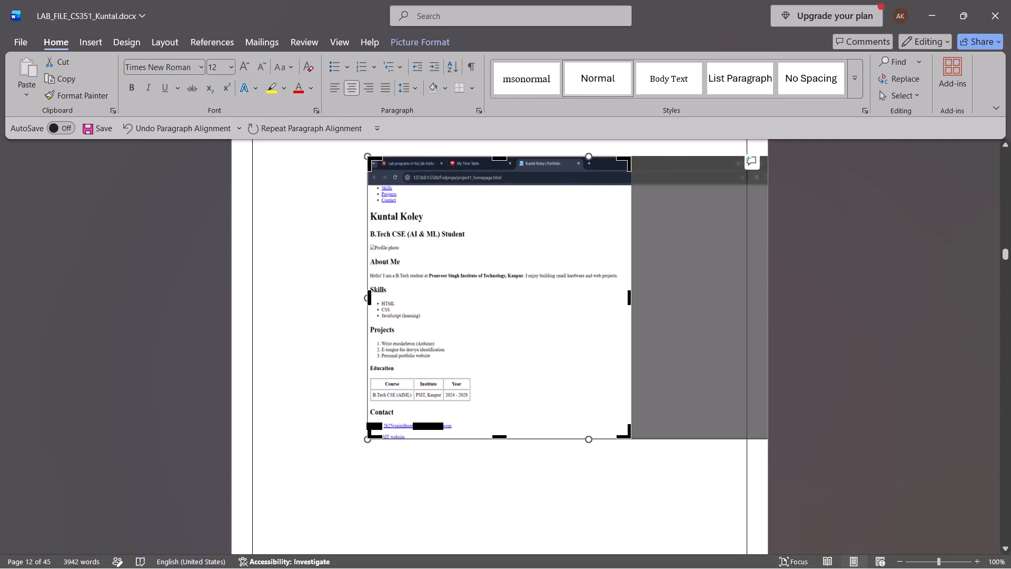
# Realign the screenshot with the left edge of its crop frame and finish the crop.
pyautogui.moveTo(632, 302); pyautogui.dragTo(624, 301)
pyautogui.click(699, 318)
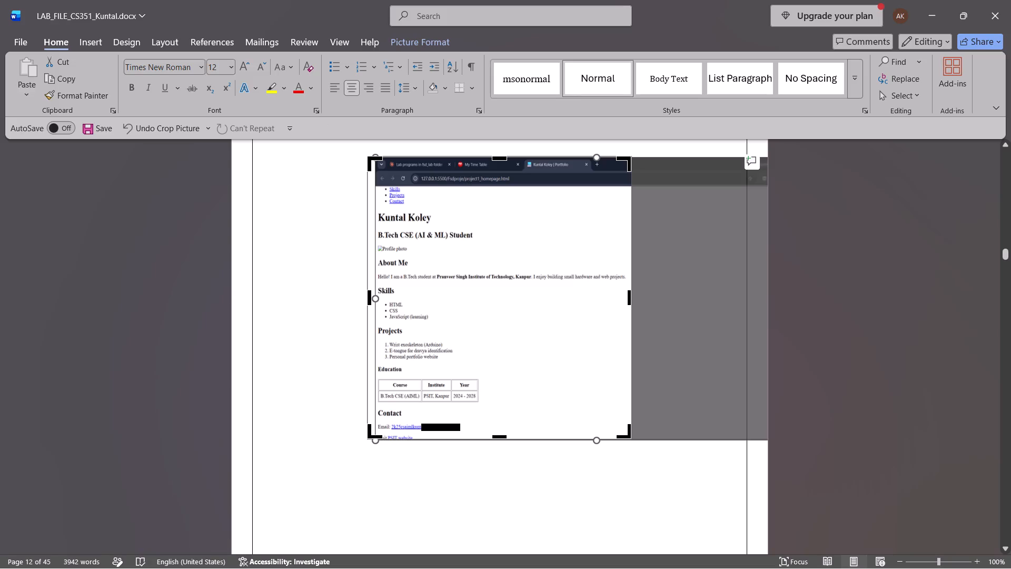
pyautogui.click(504, 268)
pyautogui.moveTo(504, 268); pyautogui.dragTo(497, 267)
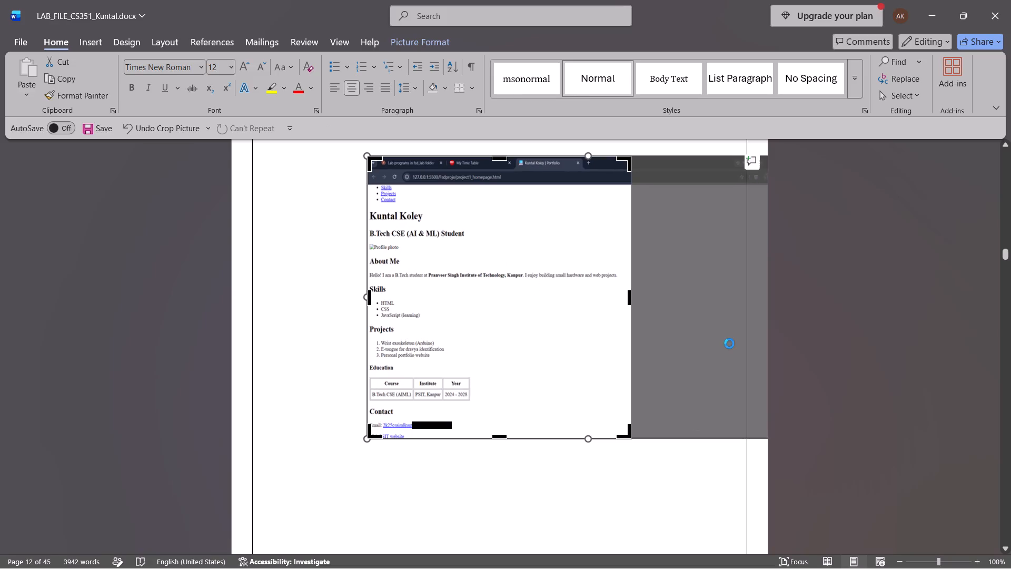
pyautogui.click(631, 297)
pyautogui.click(667, 228)
pyautogui.click(629, 440)
pyautogui.click(629, 317)
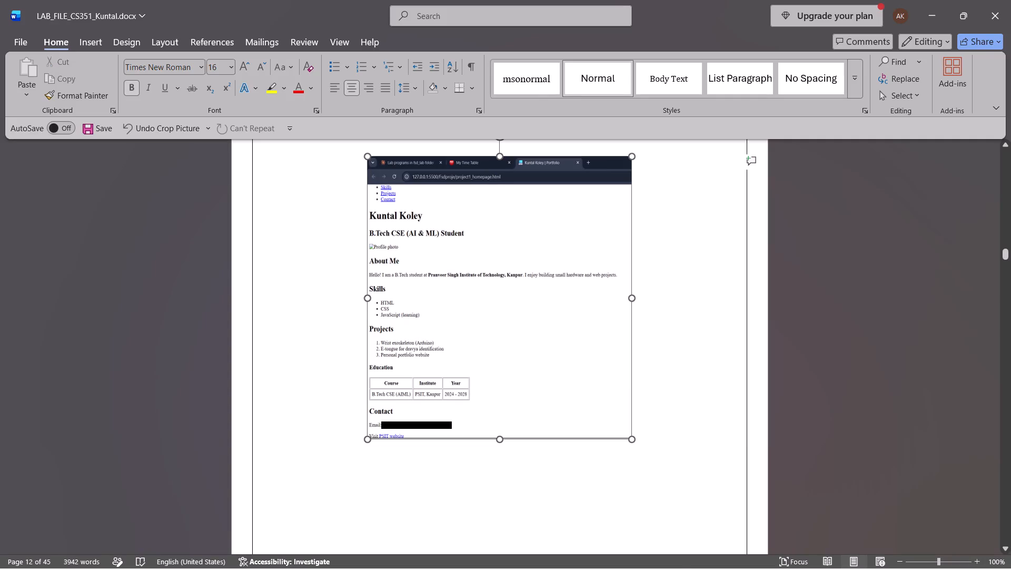
# Enlarge the cropped portfolio screenshot in both width and height so it fills more of the page.
pyautogui.rightClick(539, 264)
pyautogui.click(645, 158)
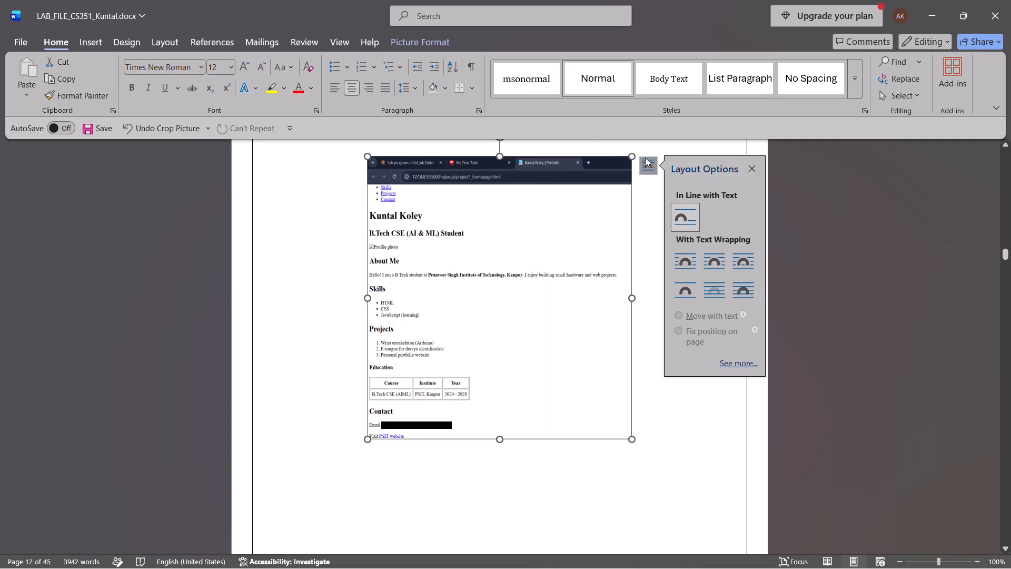
pyautogui.click(637, 188)
pyautogui.click(631, 305)
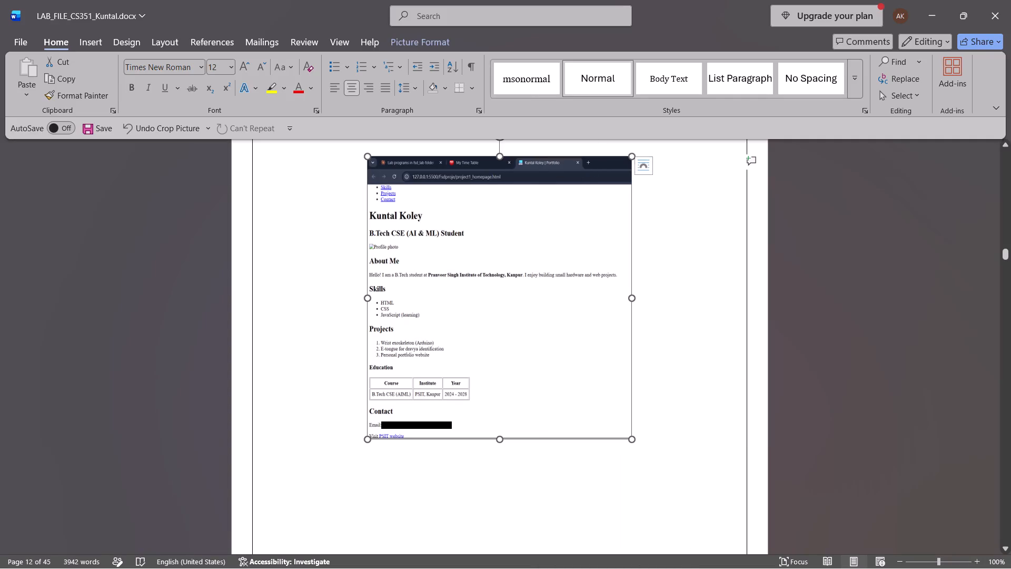
pyautogui.moveTo(630, 299); pyautogui.dragTo(619, 294)
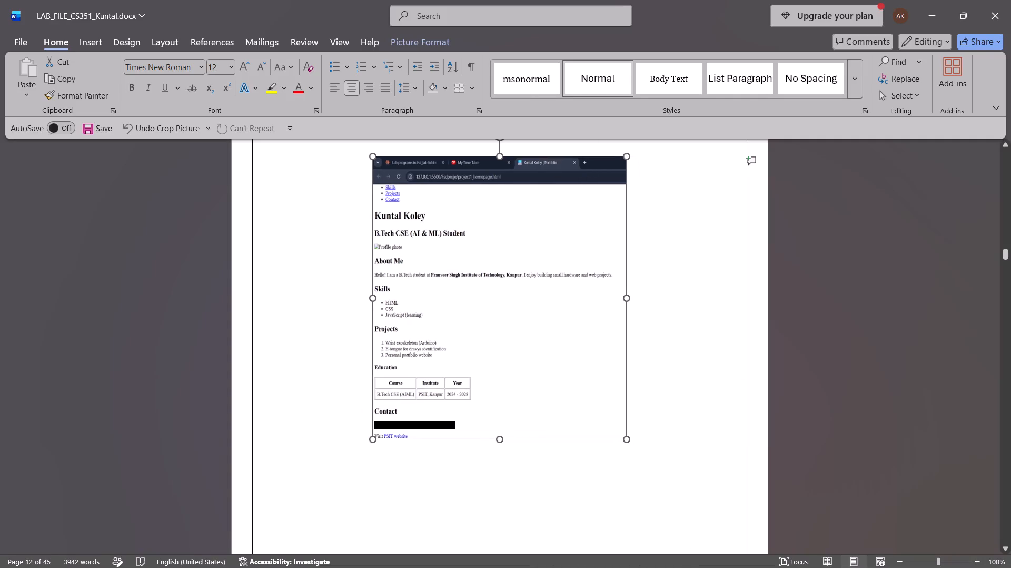
pyautogui.moveTo(619, 294); pyautogui.dragTo(695, 297)
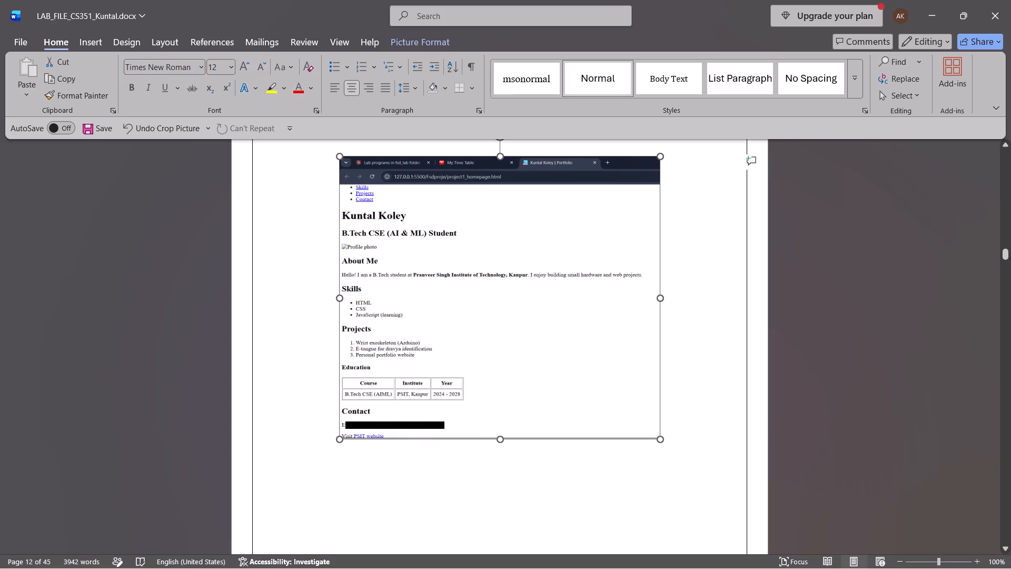
pyautogui.moveTo(695, 297); pyautogui.dragTo(714, 294)
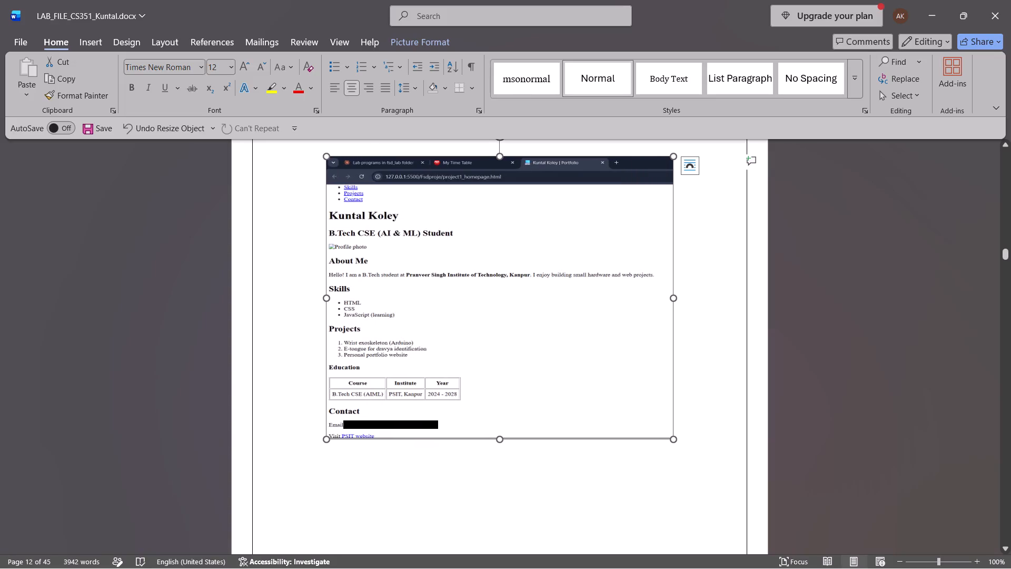
pyautogui.moveTo(499, 437); pyautogui.dragTo(494, 517)
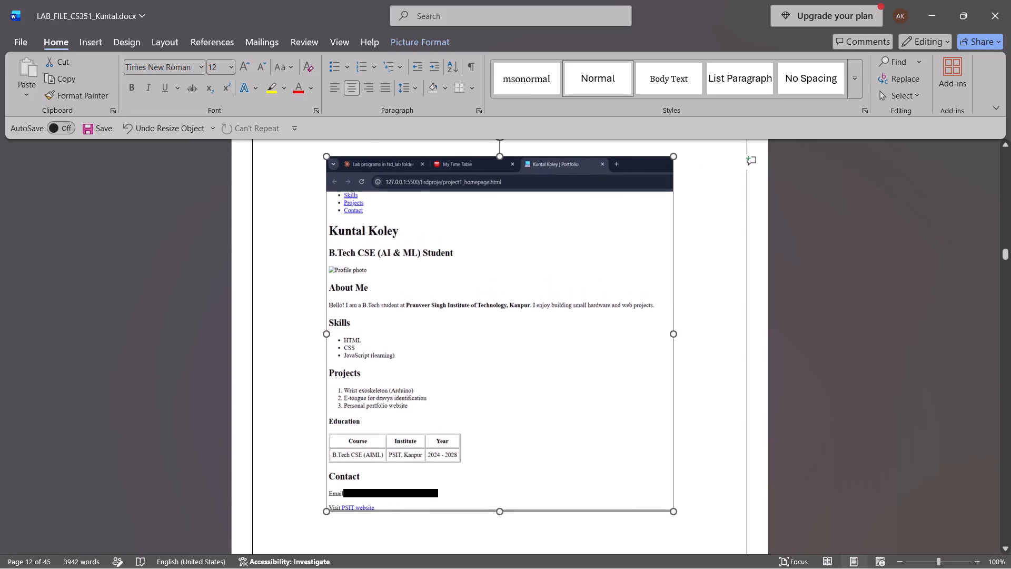
pyautogui.moveTo(494, 517); pyautogui.dragTo(489, 552)
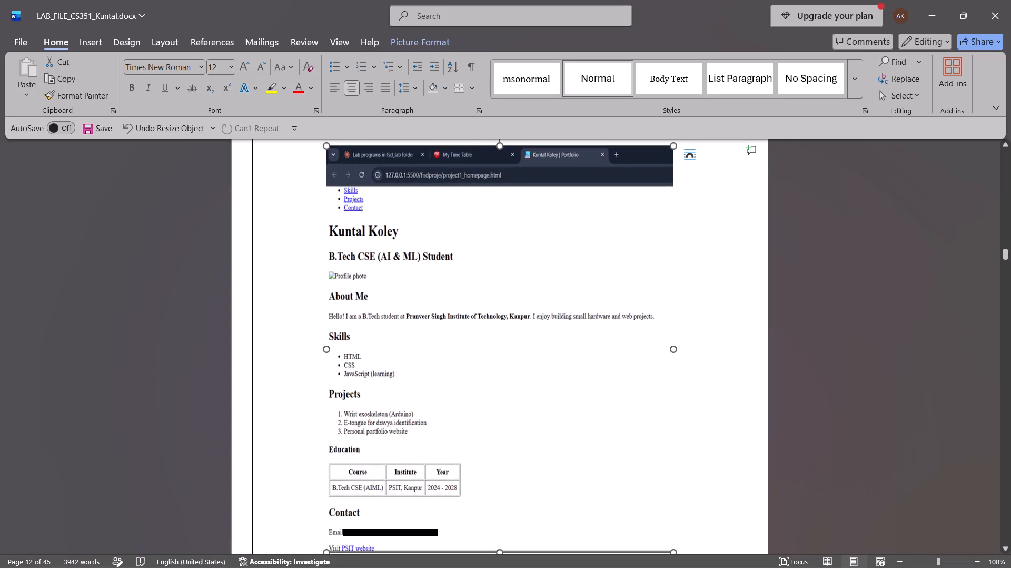
# Widen the portfolio screenshot further so it spans from the left text margin to near the right page border.
pyautogui.moveTo(673, 354); pyautogui.dragTo(691, 344)
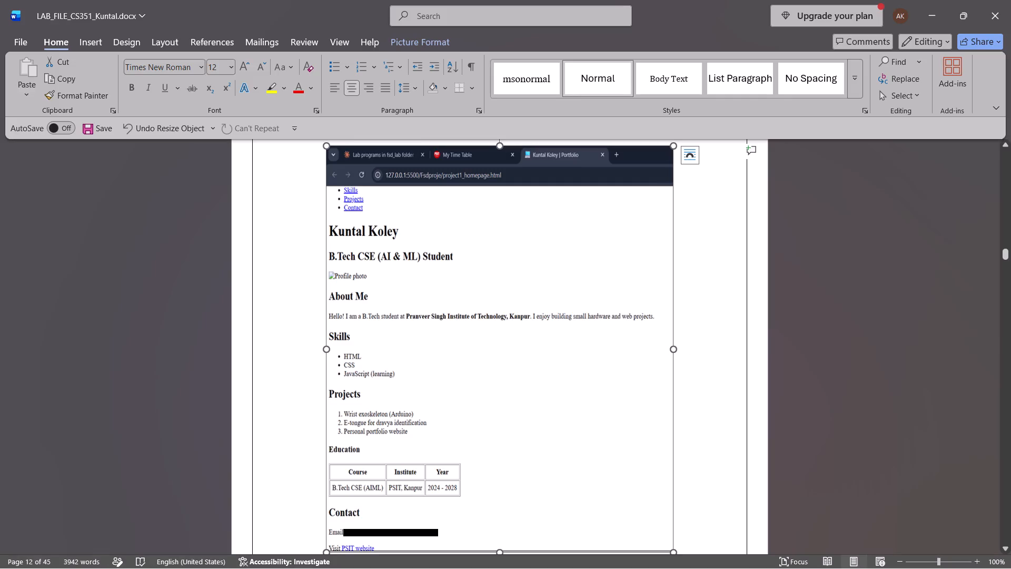
pyautogui.moveTo(673, 350); pyautogui.dragTo(714, 347)
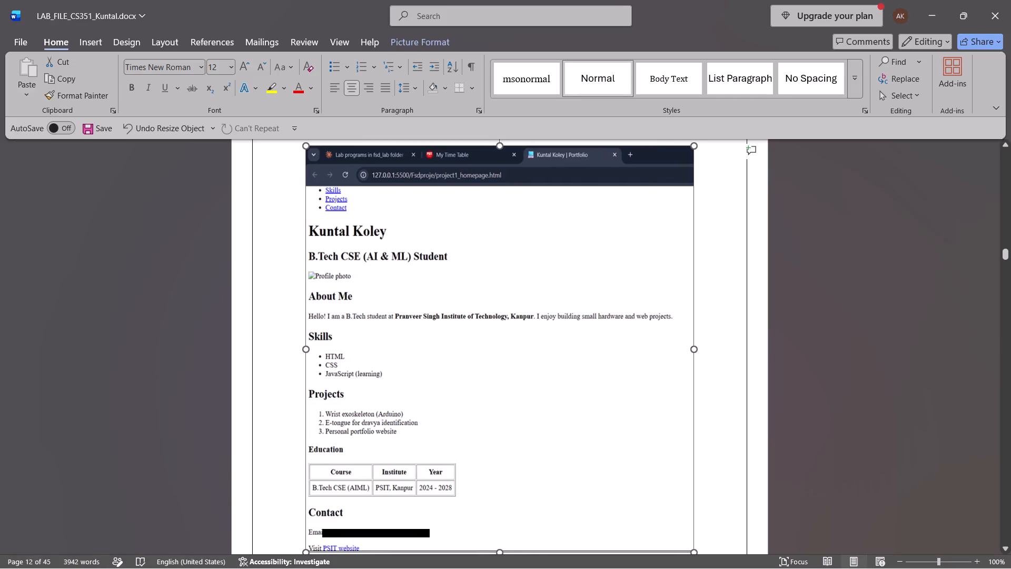
pyautogui.moveTo(714, 347); pyautogui.dragTo(739, 344)
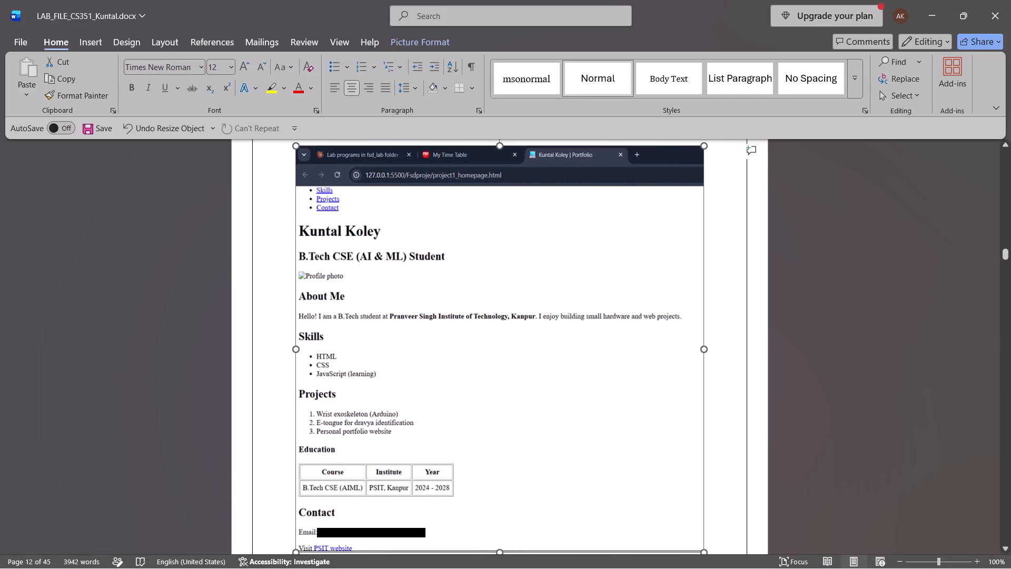
pyautogui.moveTo(739, 344); pyautogui.dragTo(749, 344)
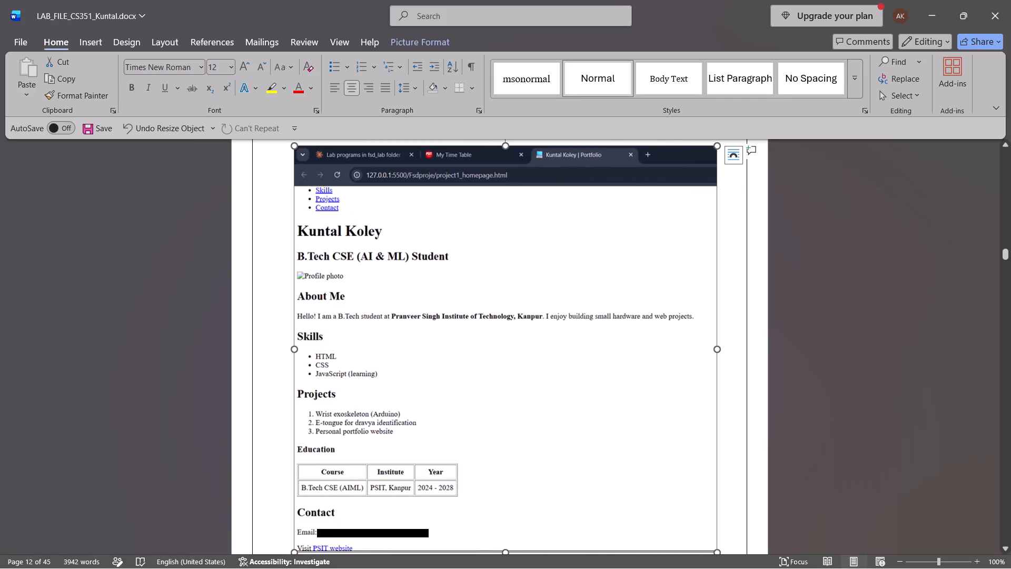
pyautogui.click(838, 309)
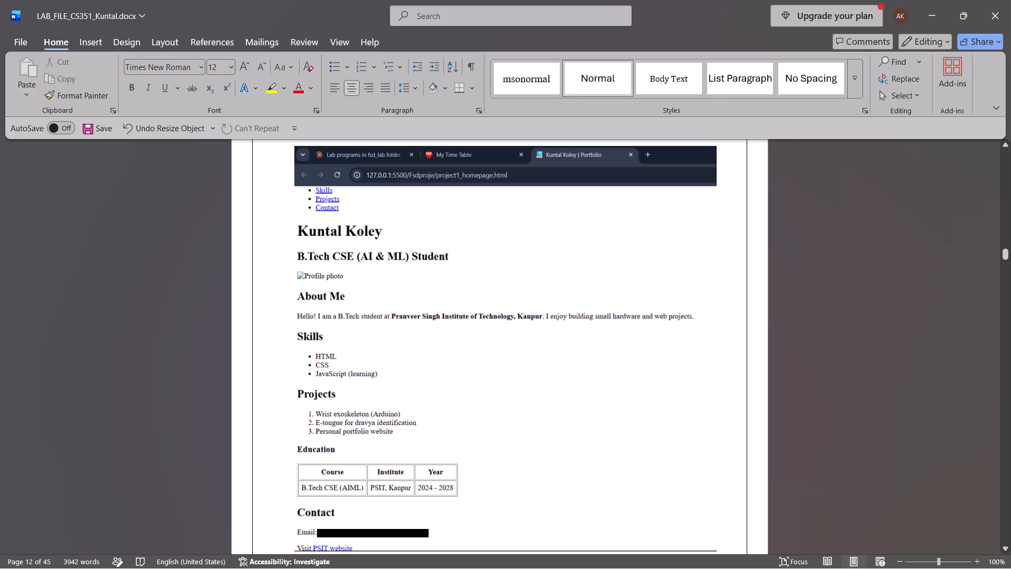
# Stretch the portfolio screenshot downward to fill more of the blank space above the page number.
pyautogui.scroll(-1, 601, 210)
pyautogui.rightClick(601, 210)
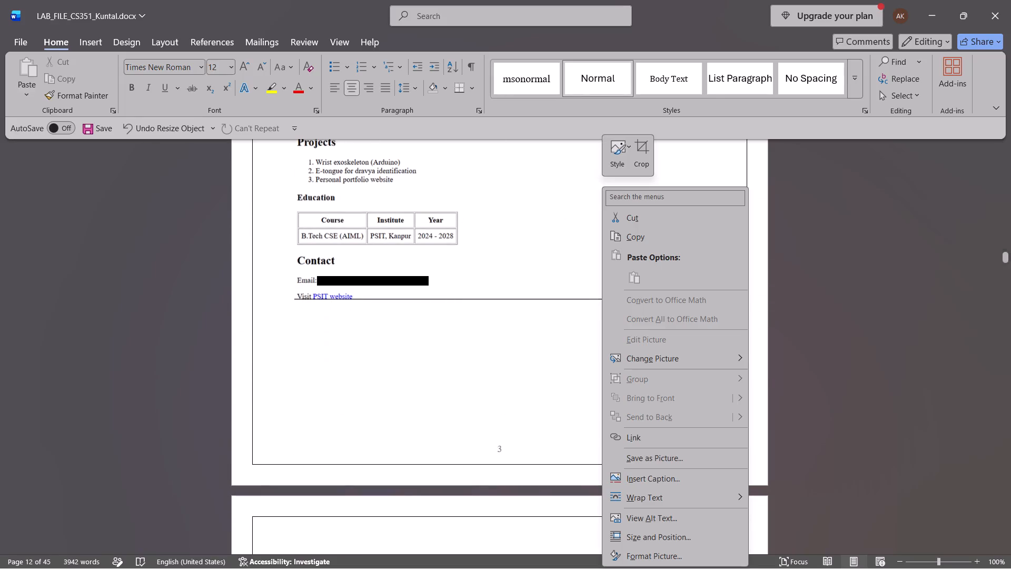
pyautogui.click(498, 216)
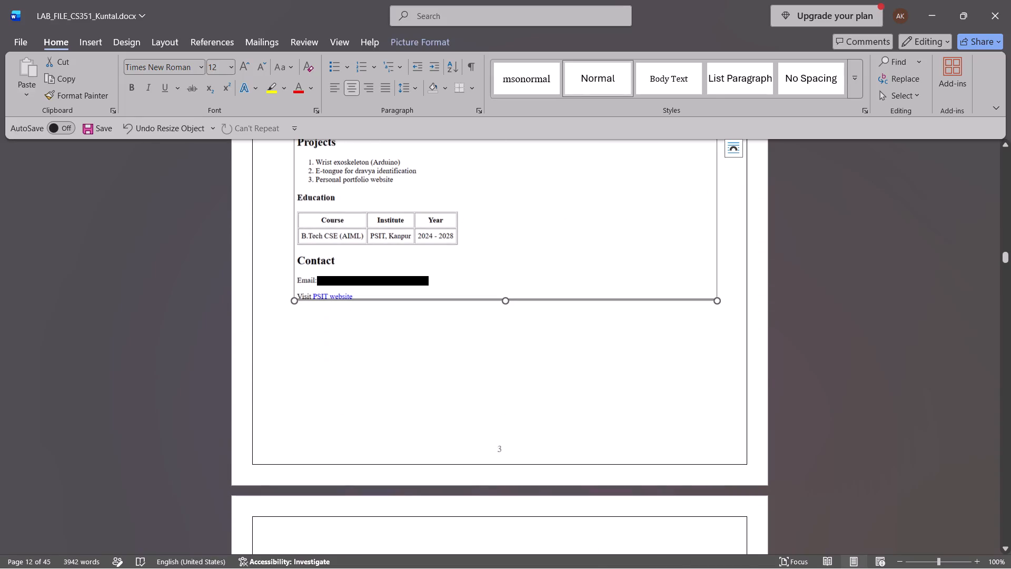
pyautogui.moveTo(506, 302); pyautogui.dragTo(510, 343)
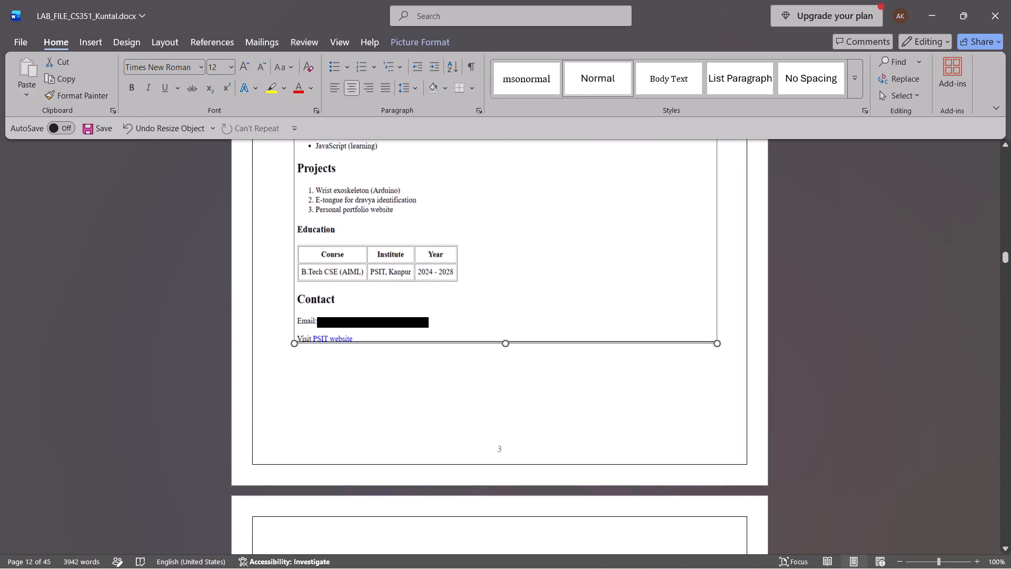
pyautogui.moveTo(510, 343); pyautogui.dragTo(502, 374)
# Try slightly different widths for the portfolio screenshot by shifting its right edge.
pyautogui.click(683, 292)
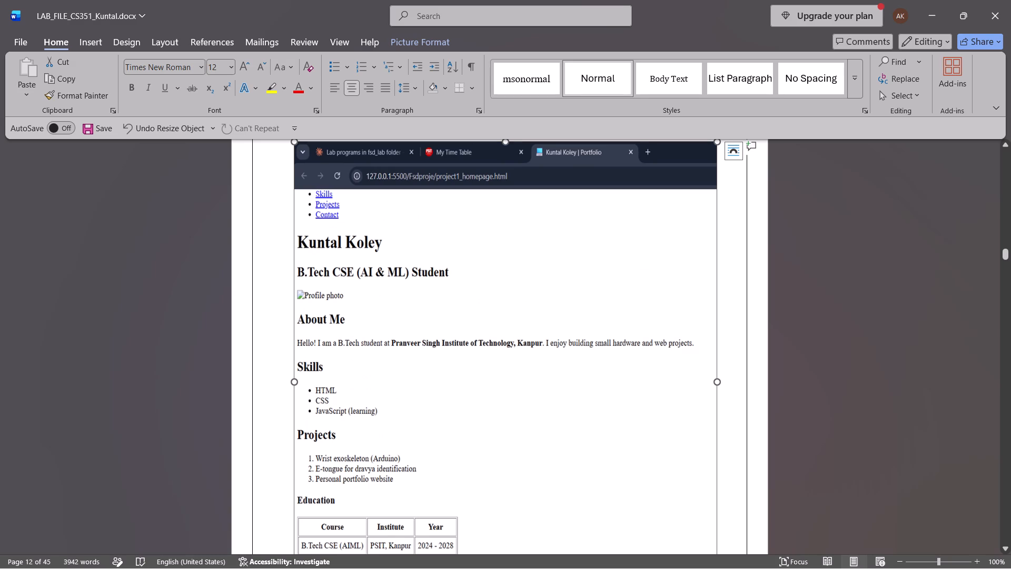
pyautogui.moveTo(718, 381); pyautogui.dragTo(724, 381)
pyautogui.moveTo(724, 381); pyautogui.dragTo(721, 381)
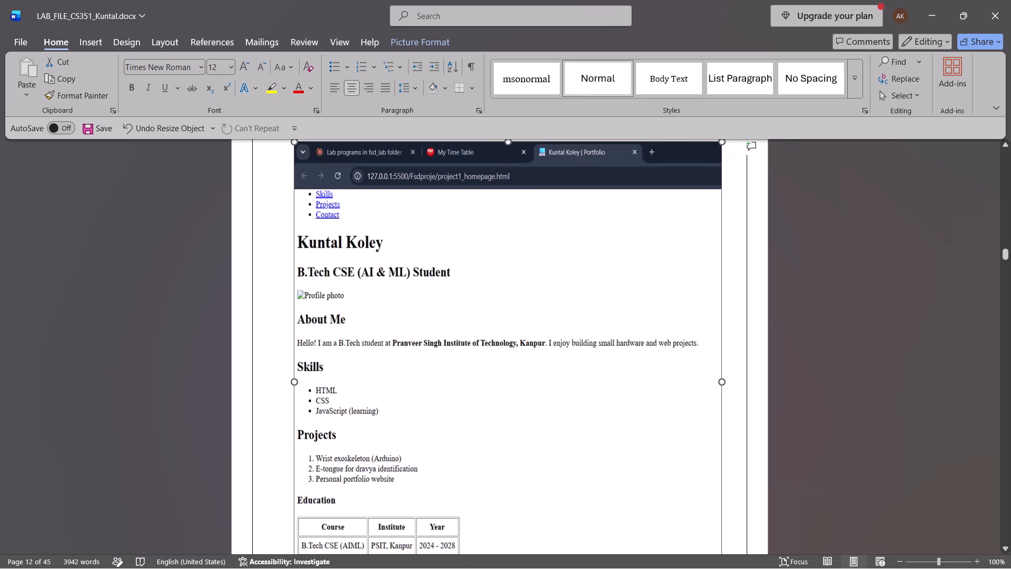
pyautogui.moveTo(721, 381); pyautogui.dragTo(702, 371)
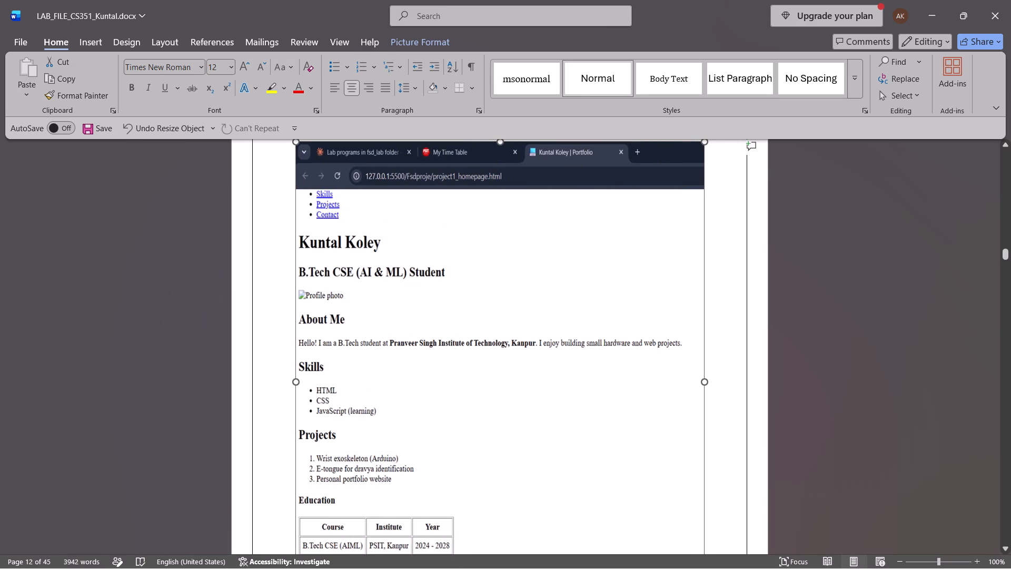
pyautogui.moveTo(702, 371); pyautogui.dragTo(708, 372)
# Undo the last two resizes of the portfolio screenshot, covering the width adjustment and the downward stretch.
pyautogui.hotkey('ctrl', 'z')
pyautogui.hotkey('ctrl', 'z')
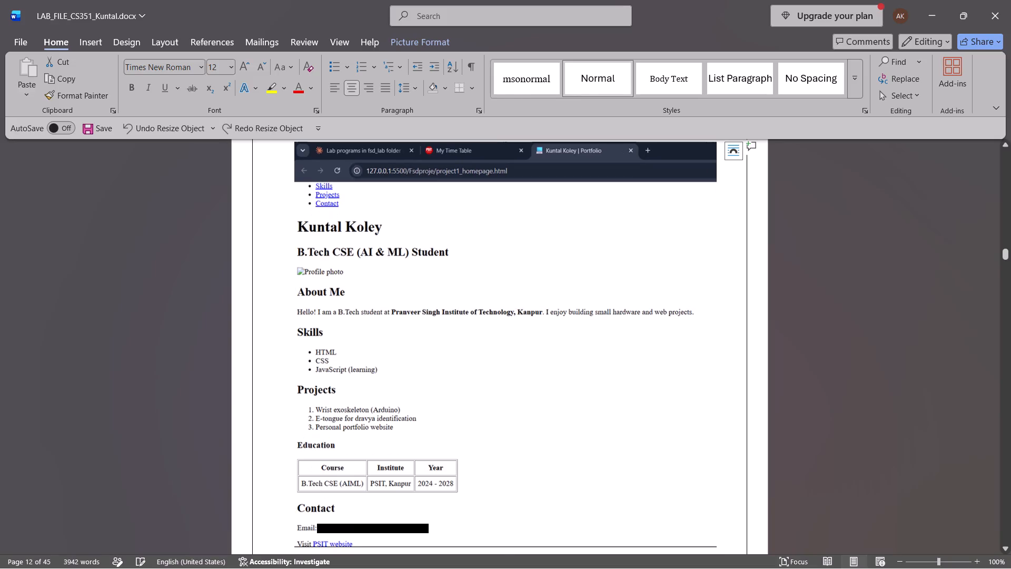
pyautogui.click(869, 332)
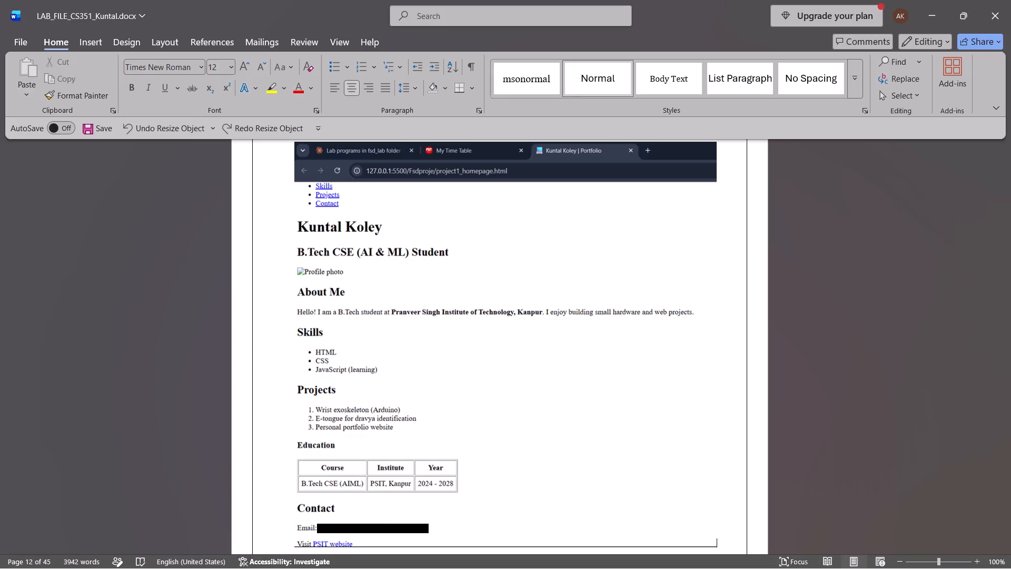
# Crop the blank areas off both sides of the Student Registration form screenshot, keeping only the central form column.
pyautogui.scroll(-4, 815, 336)
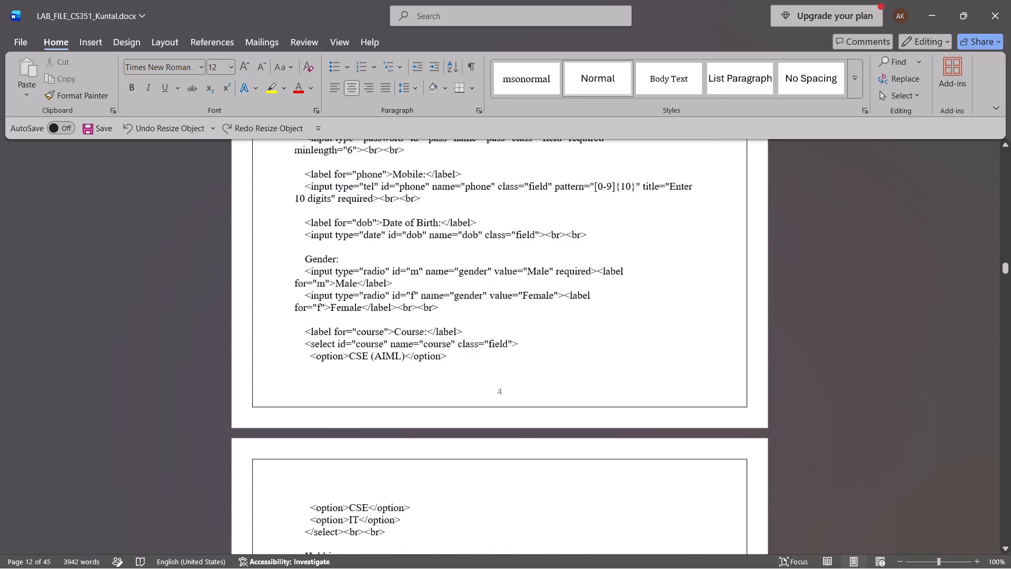
pyautogui.scroll(-3, 815, 336)
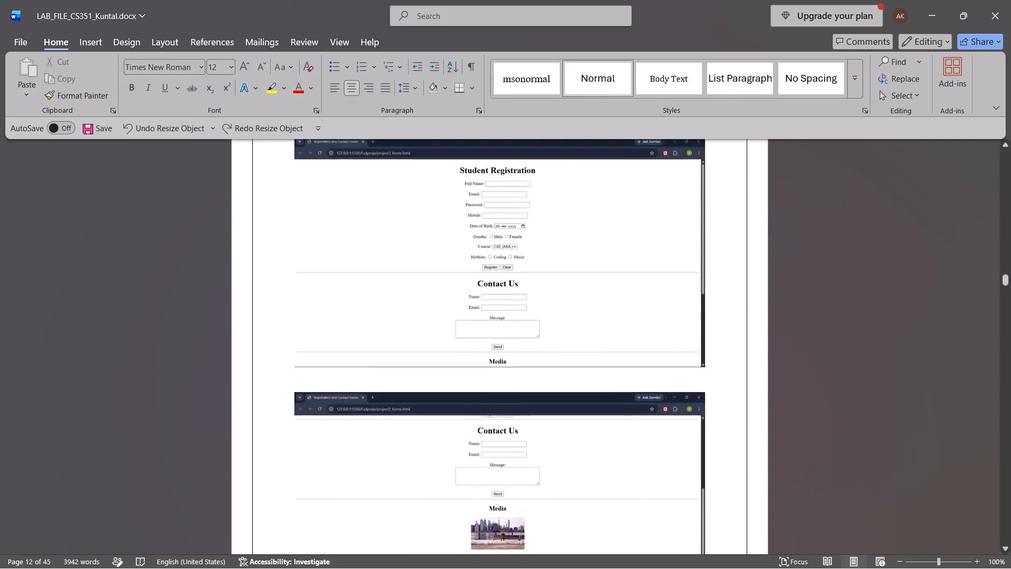
pyautogui.click(579, 311)
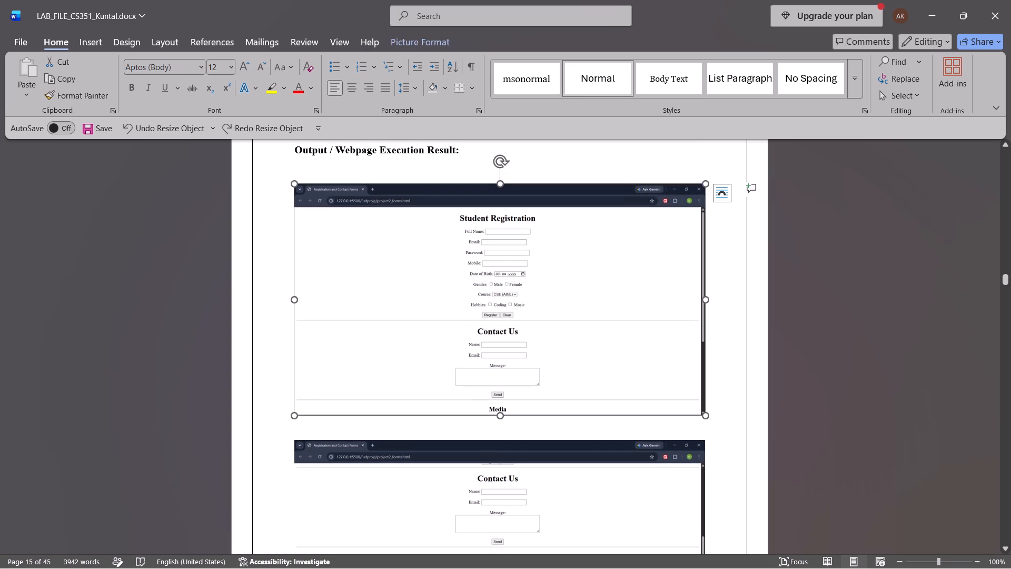
pyautogui.click(722, 200)
pyautogui.rightClick(546, 233)
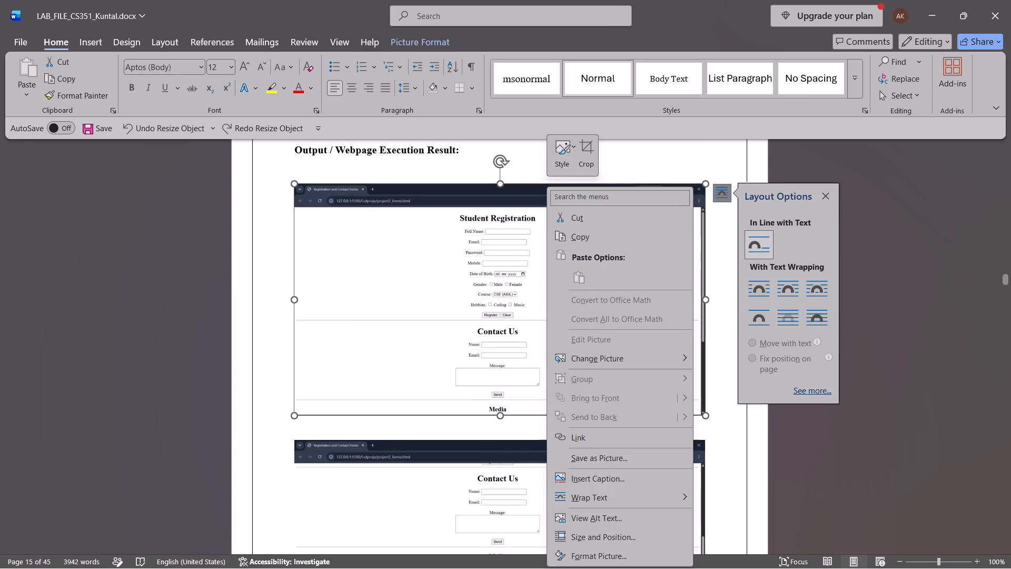
pyautogui.doubleClick(572, 162)
pyautogui.click(592, 149)
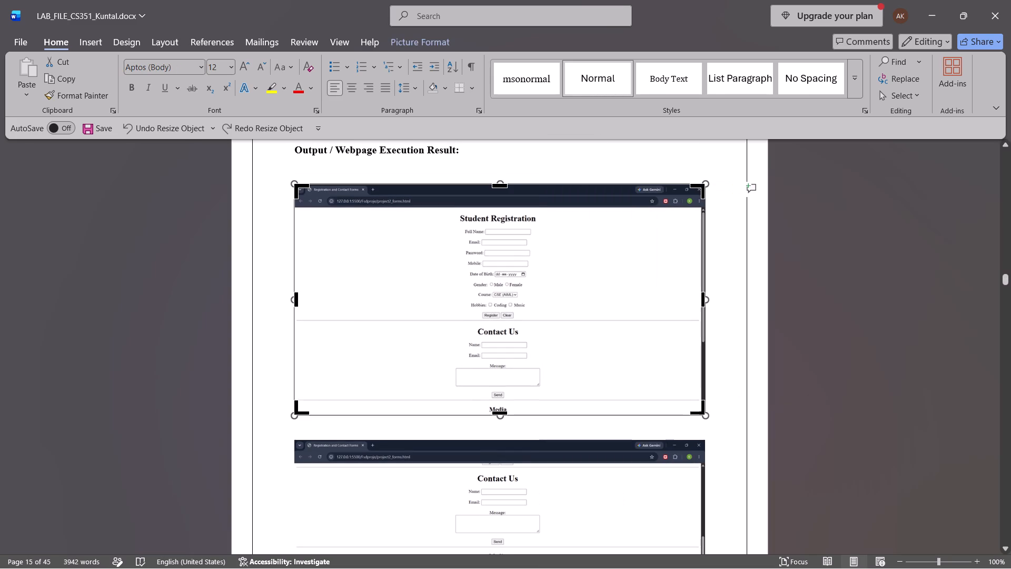
pyautogui.click(707, 302)
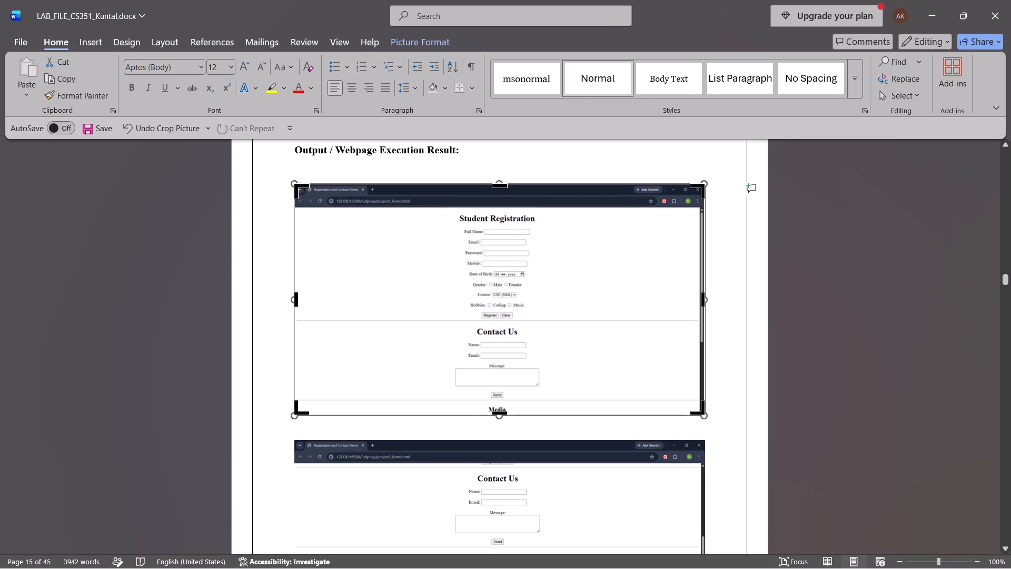
pyautogui.hotkey('ctrl', 'z')
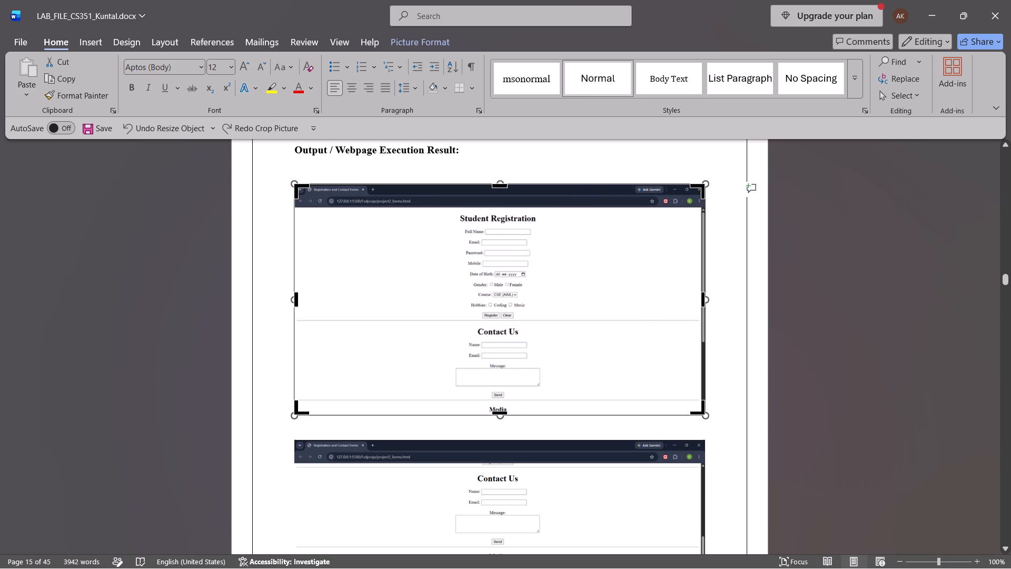
pyautogui.click(700, 296)
pyautogui.moveTo(702, 296); pyautogui.dragTo(556, 295)
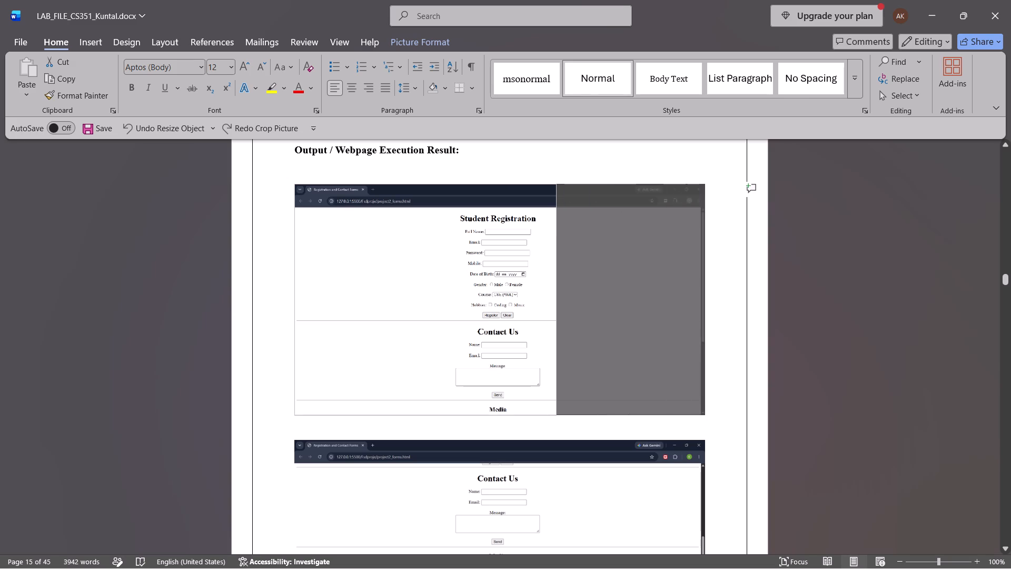
pyautogui.moveTo(556, 295); pyautogui.dragTo(553, 295)
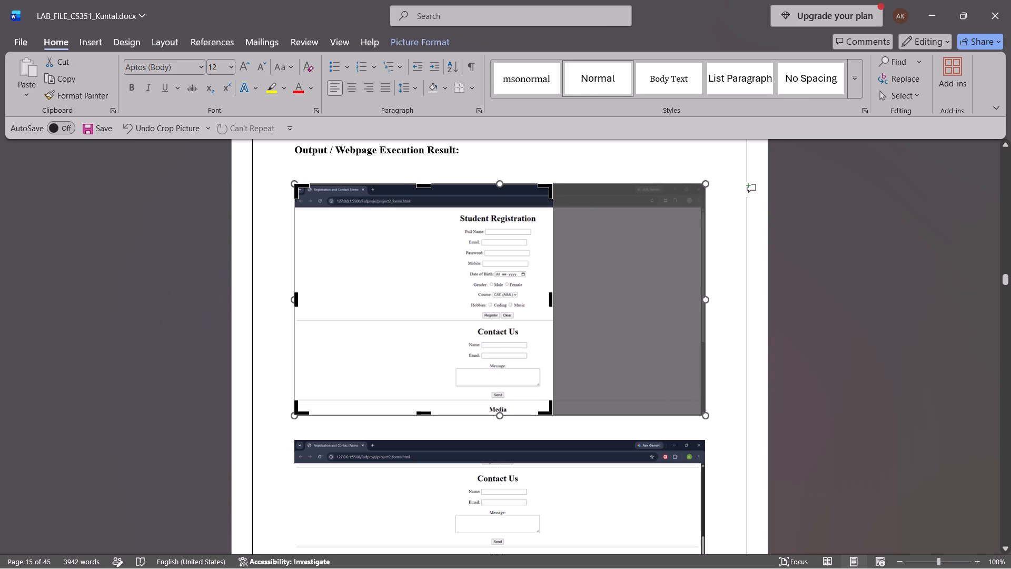
pyautogui.moveTo(296, 296); pyautogui.dragTo(425, 305)
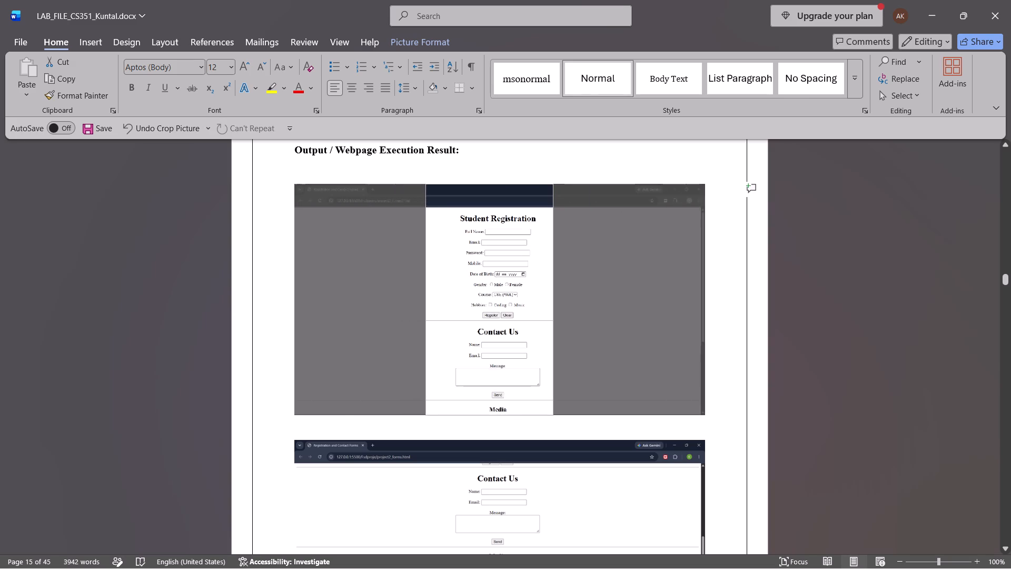
pyautogui.moveTo(425, 305); pyautogui.dragTo(444, 307)
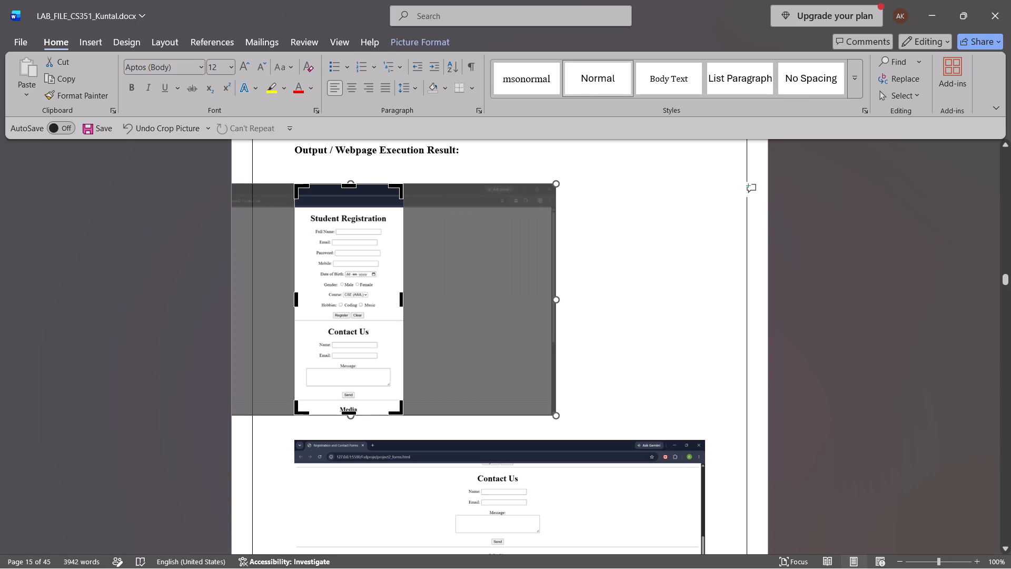
# Center the Student Registration screenshot horizontally on the page and finish its crop.
pyautogui.click(350, 58)
pyautogui.click(353, 86)
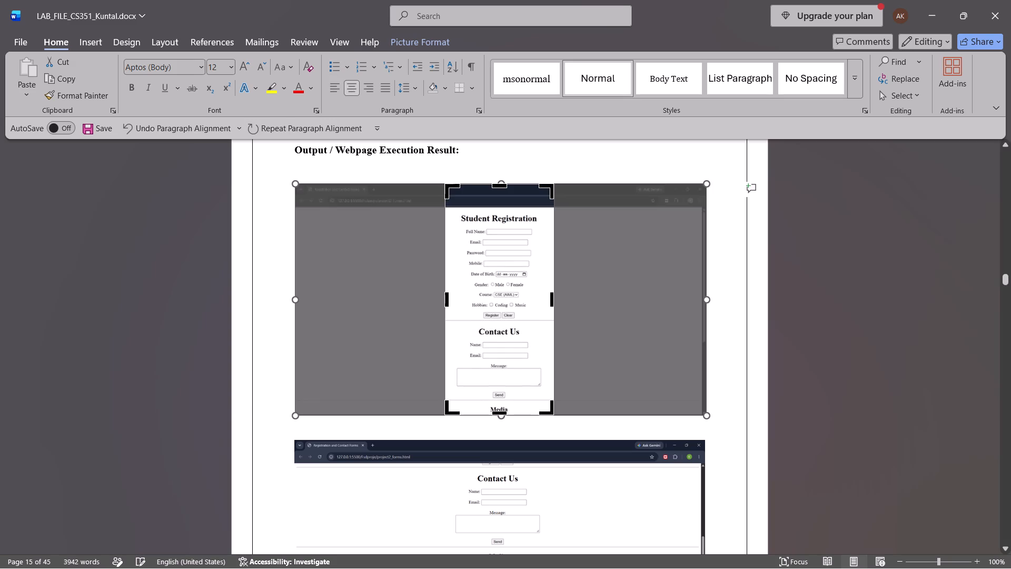
pyautogui.click(523, 313)
pyautogui.click(855, 292)
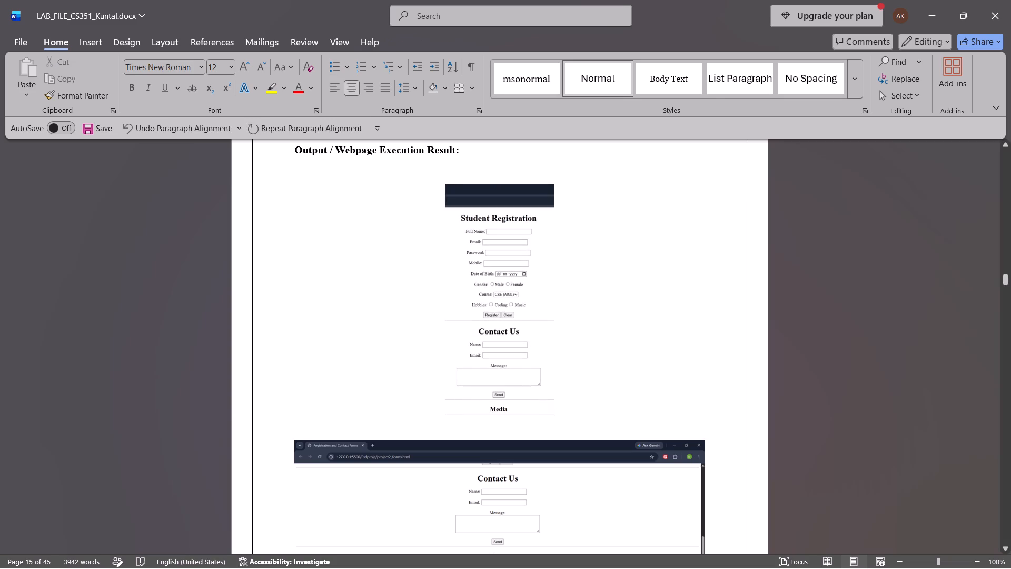
# Widen the cropped Student Registration screenshot to a little under twice its width, leaving its height as is.
pyautogui.click(548, 281)
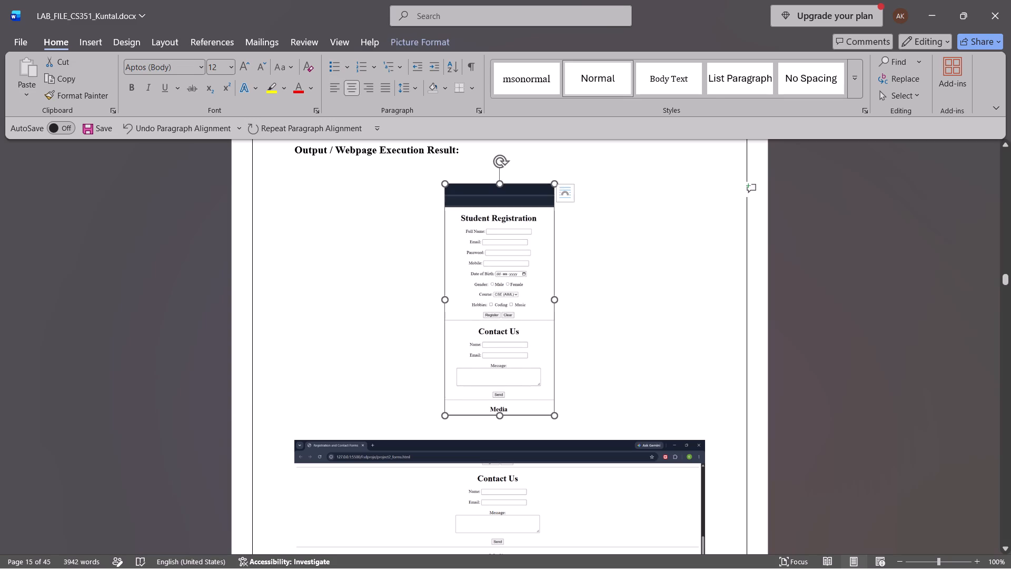
pyautogui.click(550, 303)
pyautogui.moveTo(553, 300); pyautogui.dragTo(647, 291)
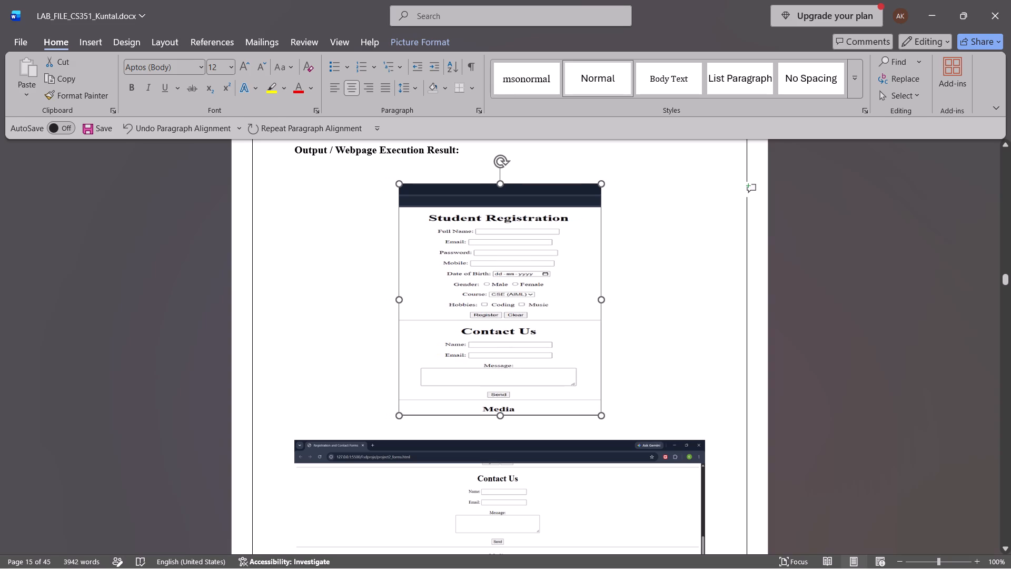
pyautogui.moveTo(647, 291); pyautogui.dragTo(638, 292)
pyautogui.click(638, 292)
pyautogui.click(977, 335)
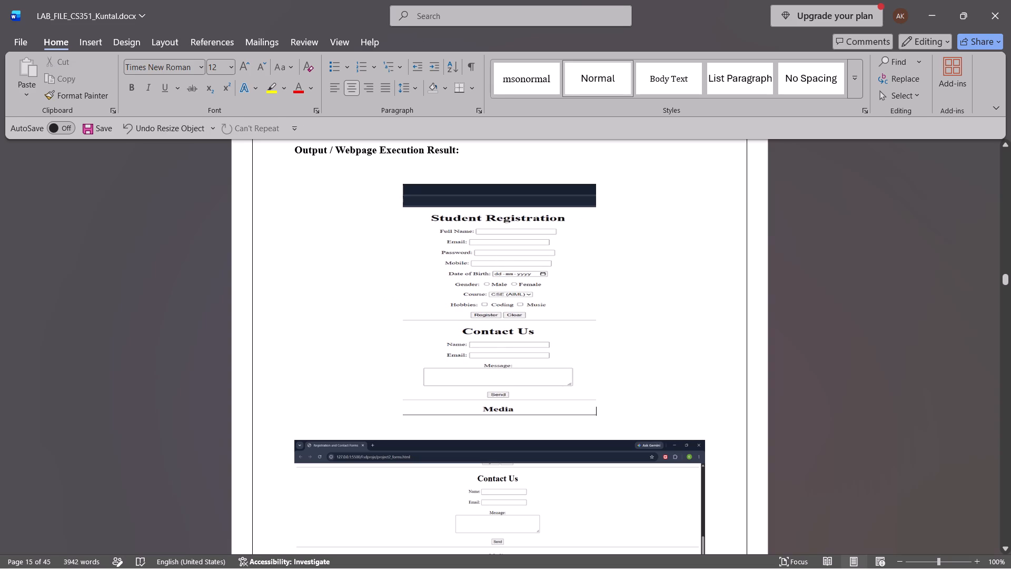
# Crop the top of the second form screenshot, removing the browser bar and Contact Us section so it starts at the Media heading.
pyautogui.scroll(-1, 788, 291)
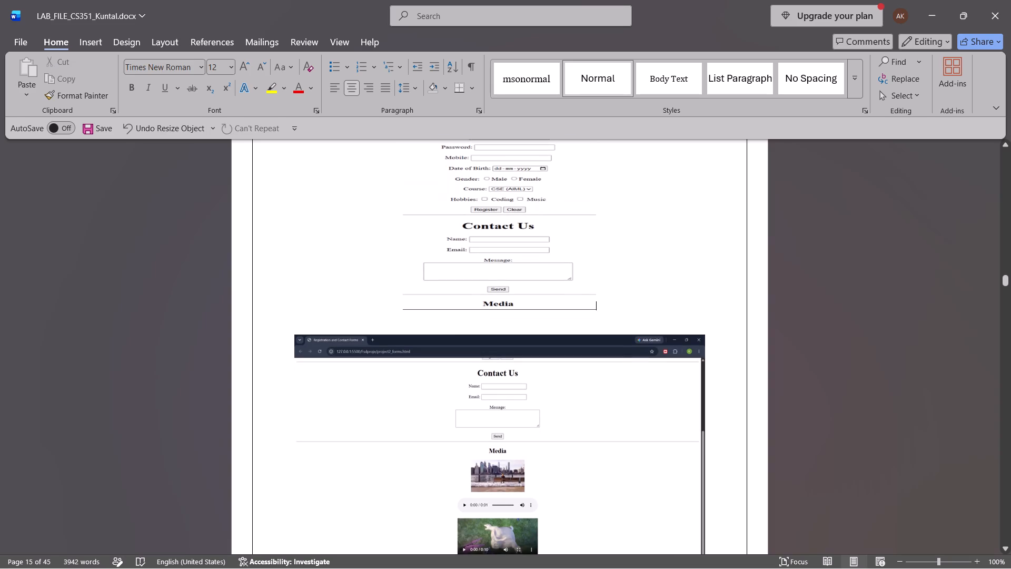
pyautogui.click(566, 460)
pyautogui.scroll(1, 868, 312)
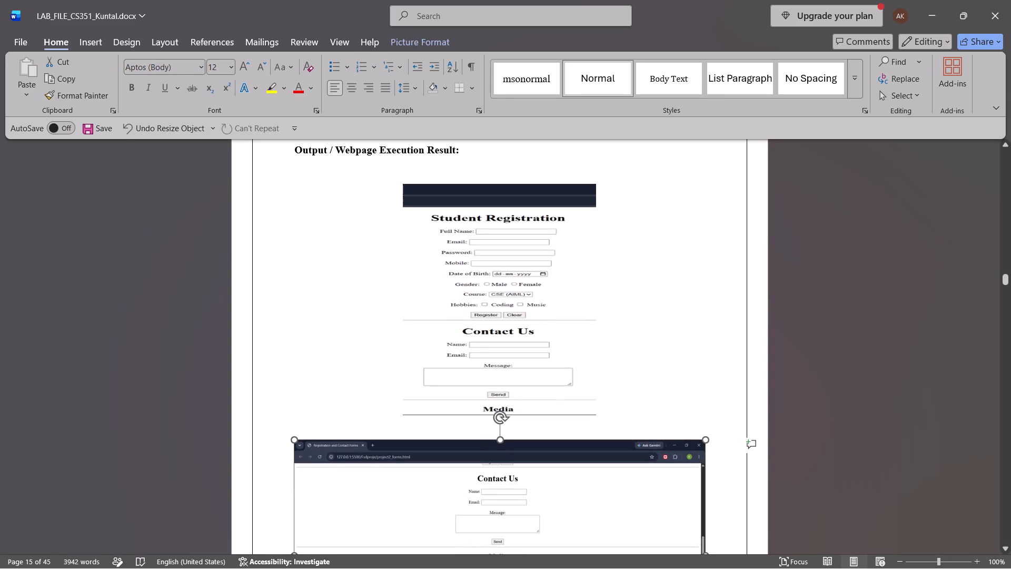
pyautogui.scroll(-1, 868, 312)
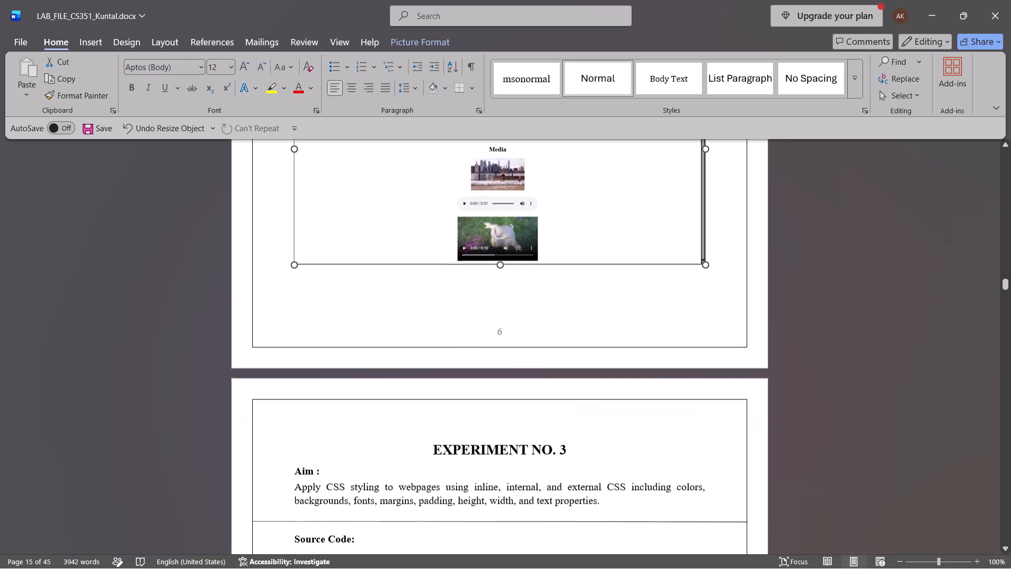
pyautogui.scroll(1, 868, 312)
pyautogui.rightClick(650, 203)
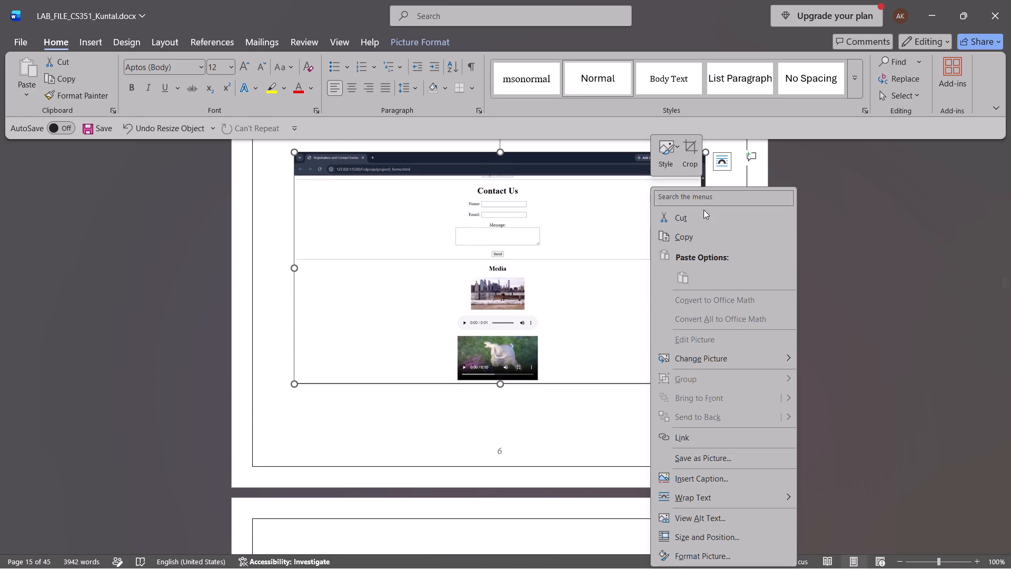
pyautogui.click(696, 152)
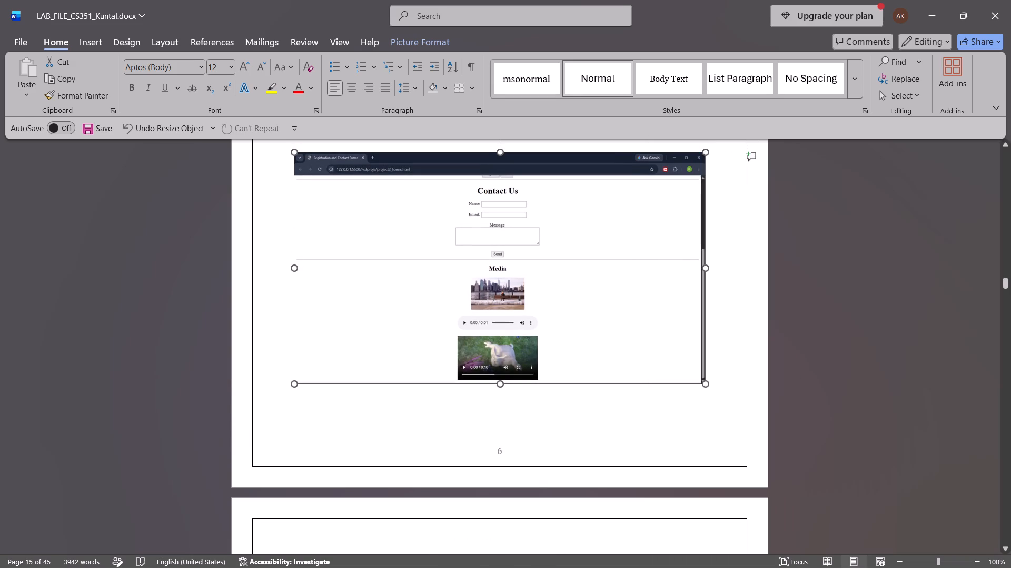
pyautogui.moveTo(503, 152); pyautogui.dragTo(492, 234)
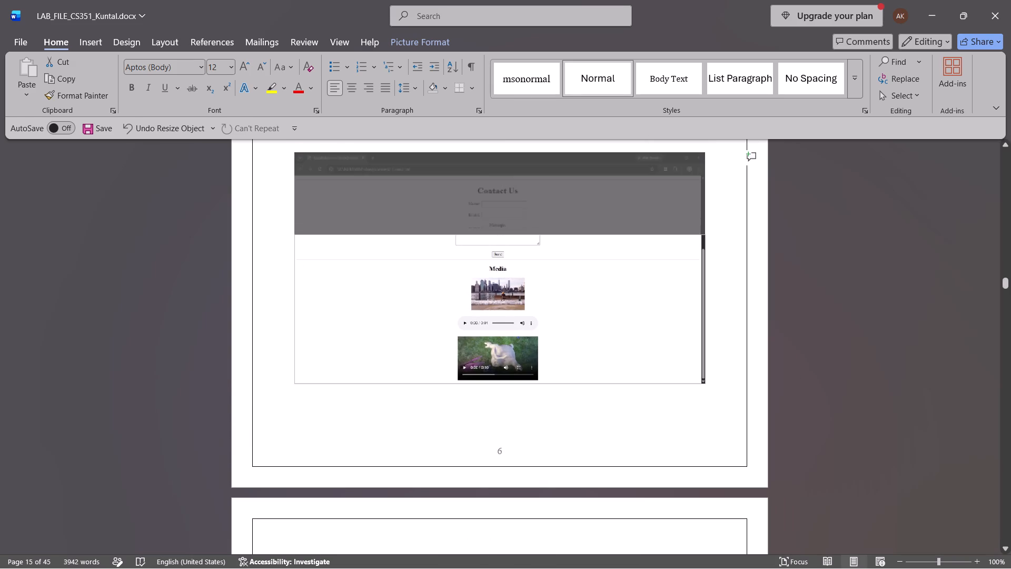
pyautogui.moveTo(492, 234); pyautogui.dragTo(482, 261)
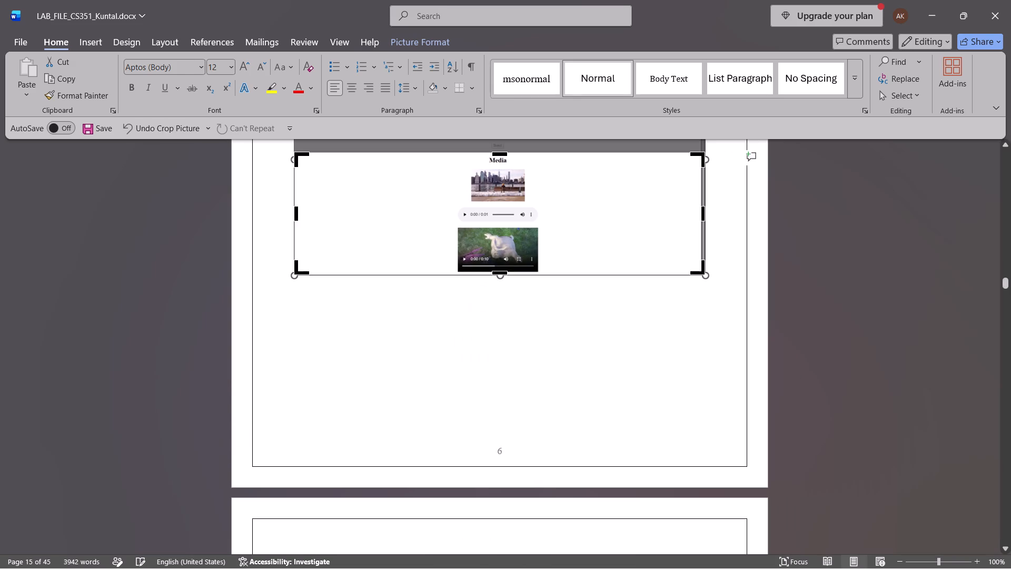
pyautogui.moveTo(824, 230); pyautogui.dragTo(819, 230)
# Stretch the Student Registration screenshot downward so that it and the Media screenshot fill page 6 above the page number.
pyautogui.scroll(1, 673, 283)
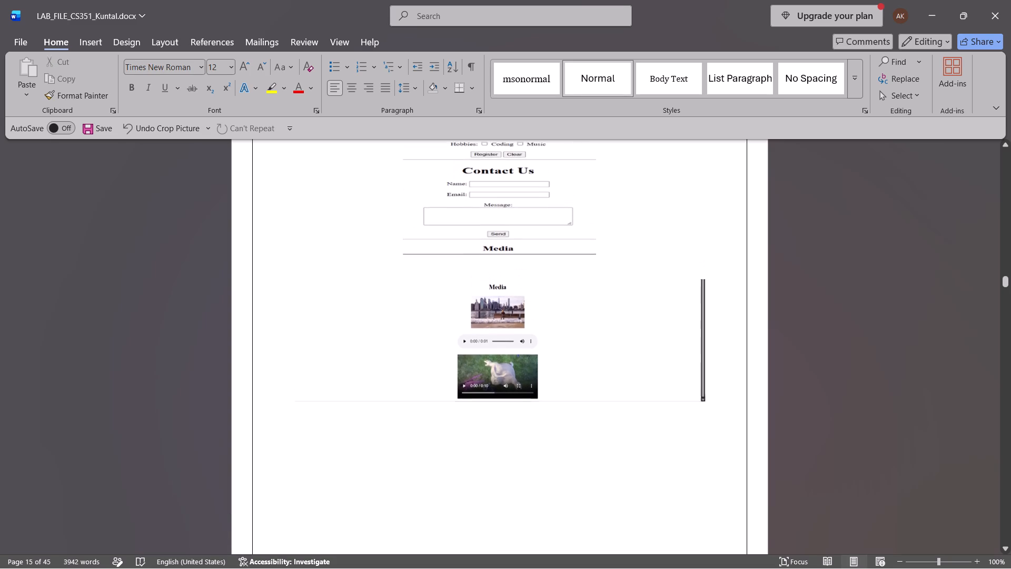
pyautogui.scroll(1, 673, 283)
pyautogui.click(508, 210)
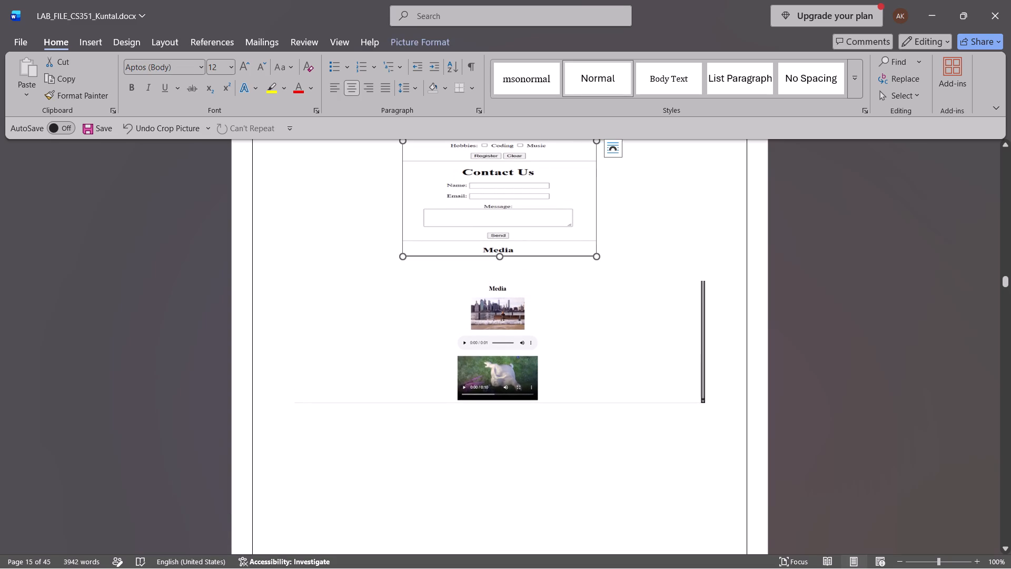
pyautogui.moveTo(498, 256); pyautogui.dragTo(475, 359)
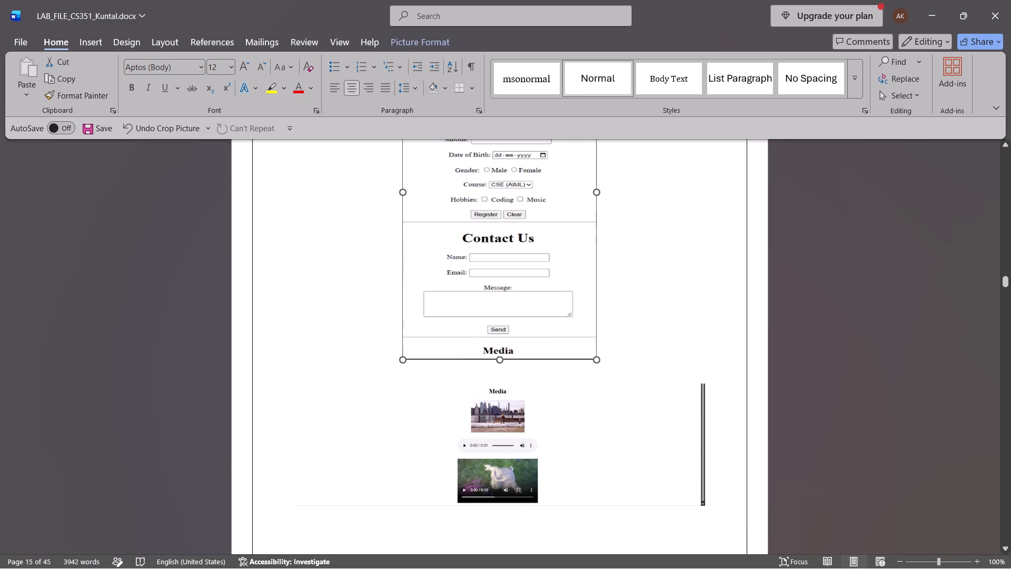
pyautogui.moveTo(475, 359); pyautogui.dragTo(475, 399)
pyautogui.click(538, 539)
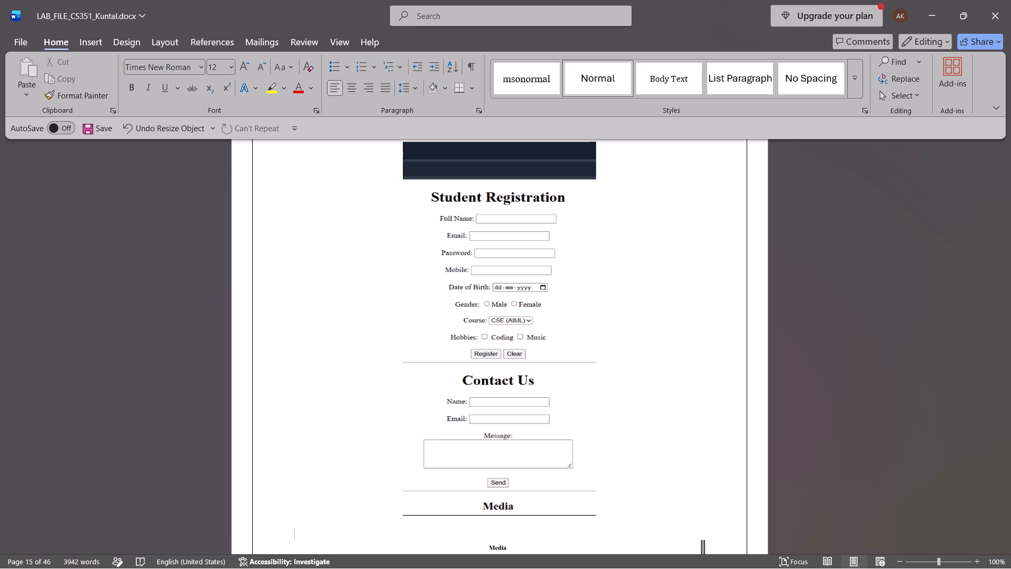
pyautogui.scroll(-1, 737, 286)
pyautogui.scroll(-1, 758, 325)
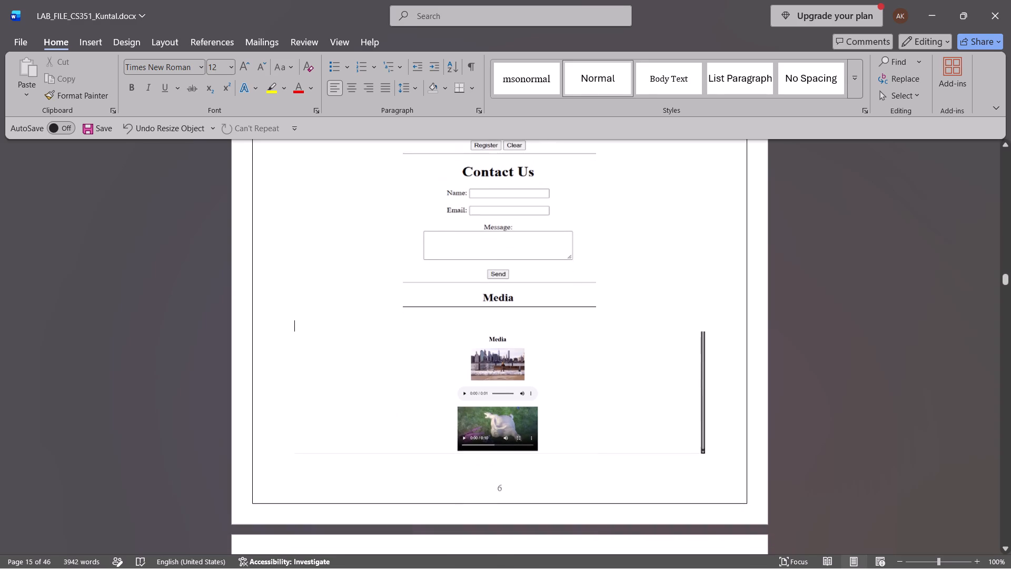
# Crop both sides of the Media screenshot on page 6, removing the scrollbar and blank margins so a narrow strip around the media remains.
pyautogui.rightClick(625, 414)
pyautogui.click(668, 432)
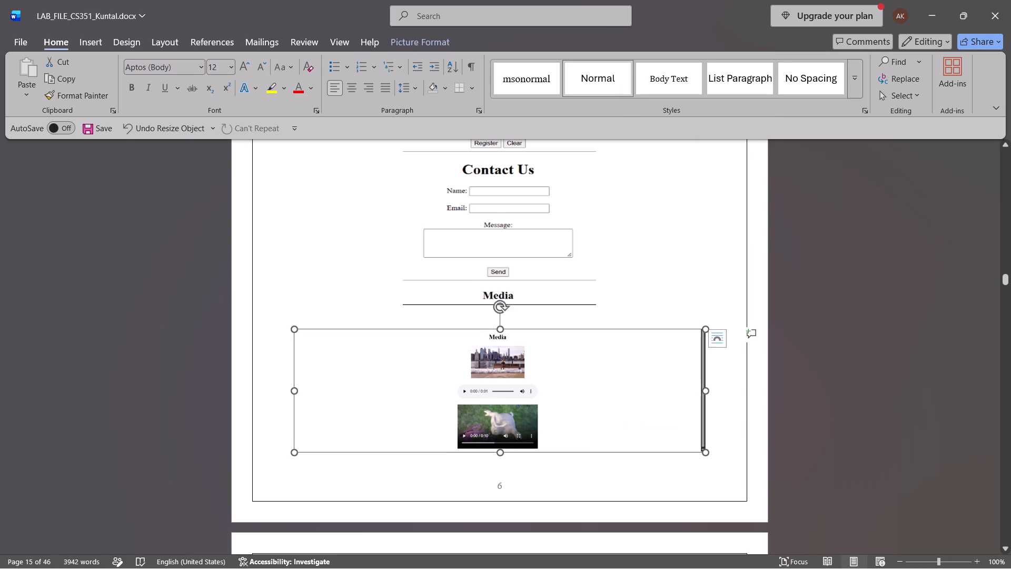
pyautogui.click(704, 393)
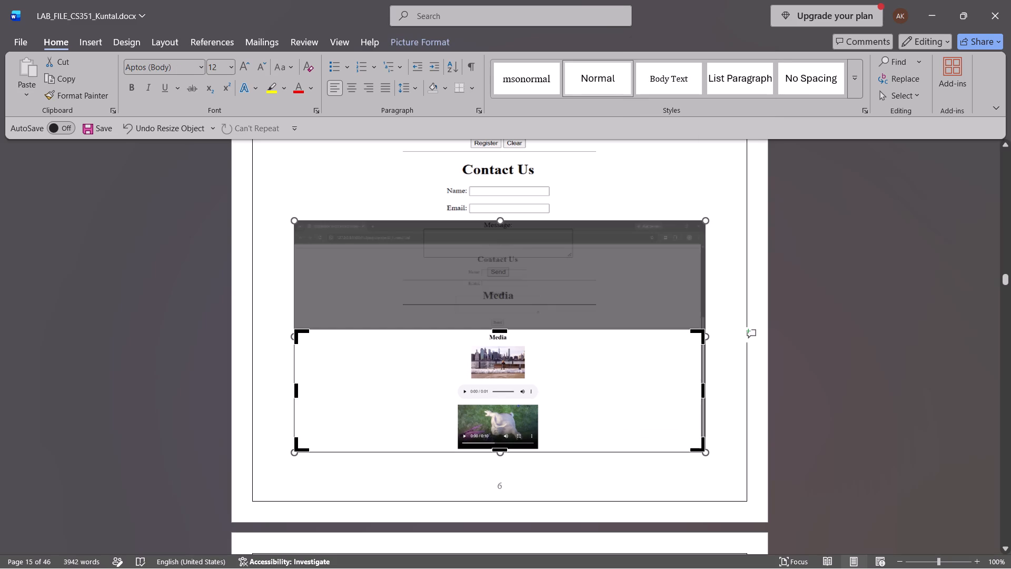
pyautogui.moveTo(701, 391); pyautogui.dragTo(546, 401)
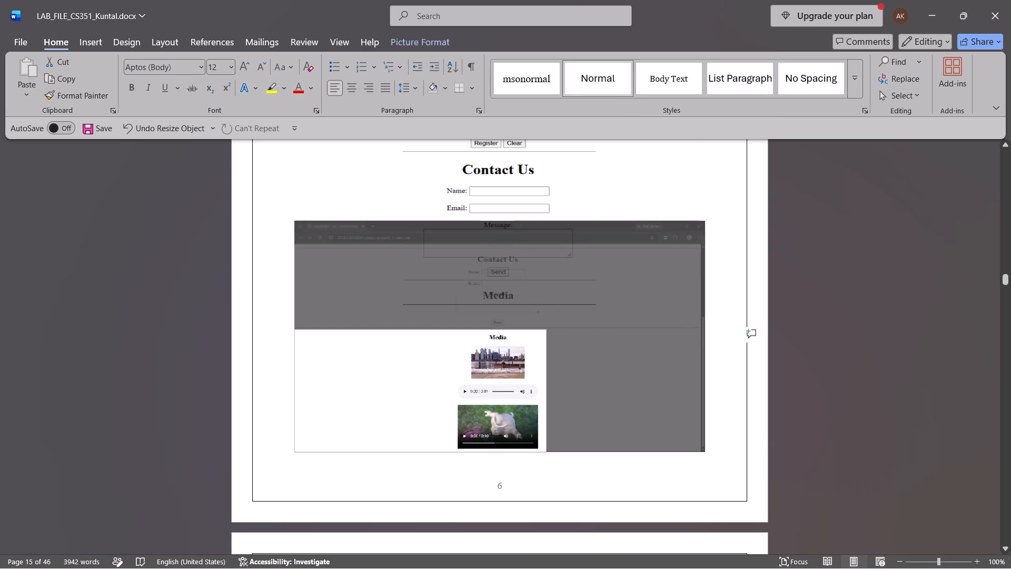
pyautogui.moveTo(546, 401); pyautogui.dragTo(549, 401)
pyautogui.moveTo(294, 386); pyautogui.dragTo(358, 404)
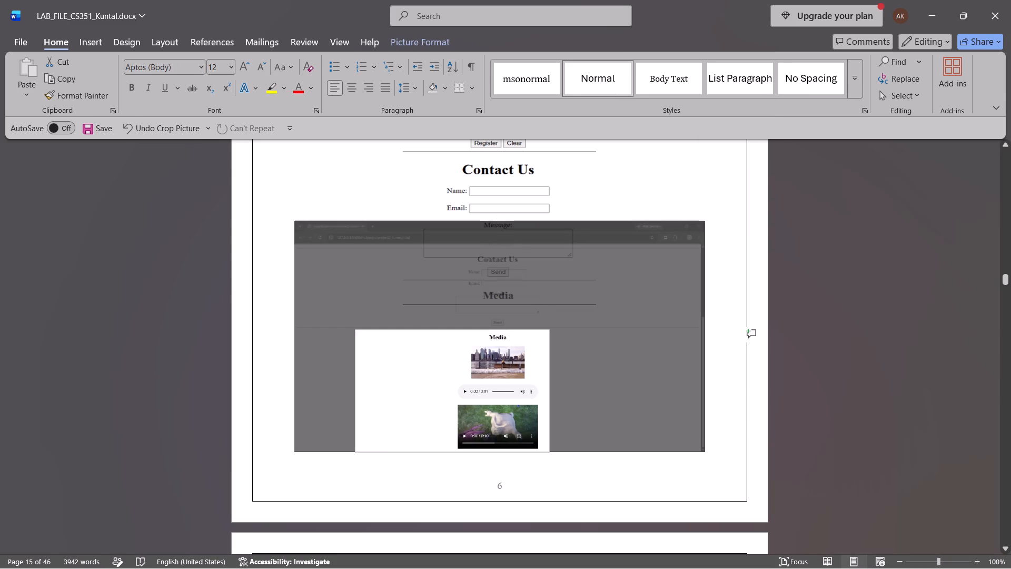
pyautogui.moveTo(358, 404); pyautogui.dragTo(434, 406)
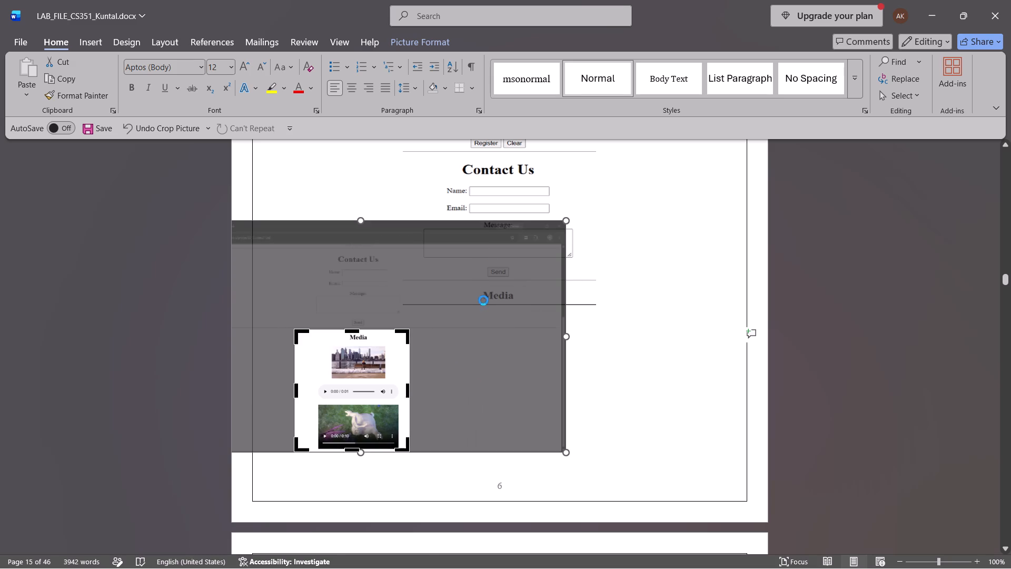
# Center the cropped Media screenshot horizontally on the page and finish its crop.
pyautogui.click(352, 86)
pyautogui.click(510, 358)
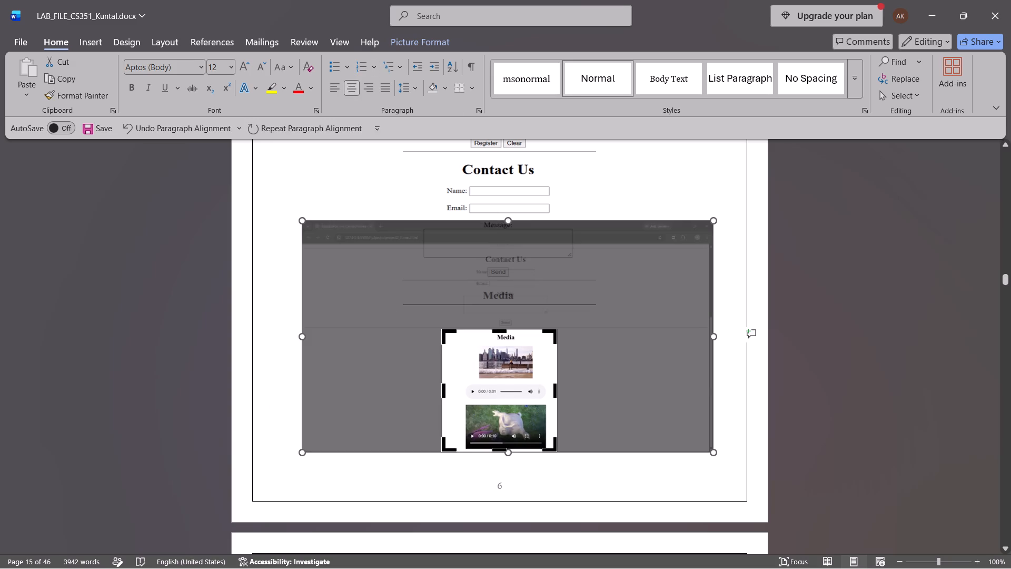
pyautogui.click(529, 175)
pyautogui.click(495, 379)
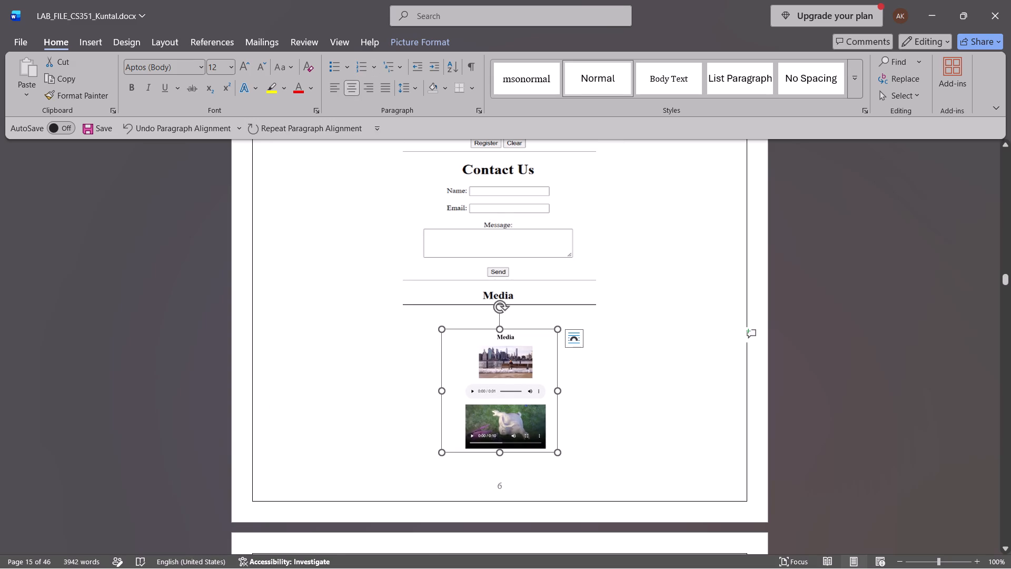
# Widen the Media screenshot to nearly twice its width and reduce its height slightly.
pyautogui.click(554, 457)
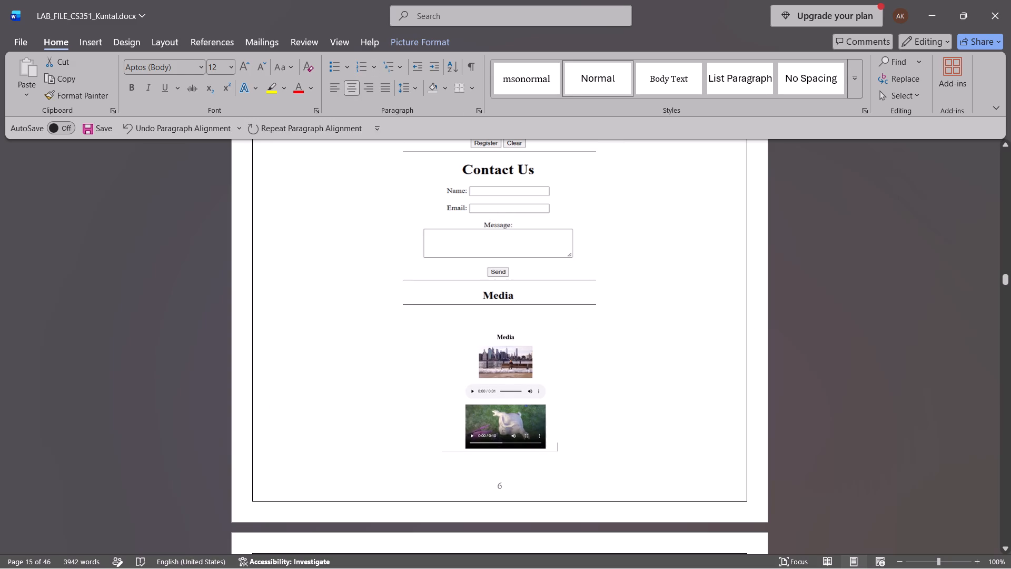
pyautogui.click(507, 409)
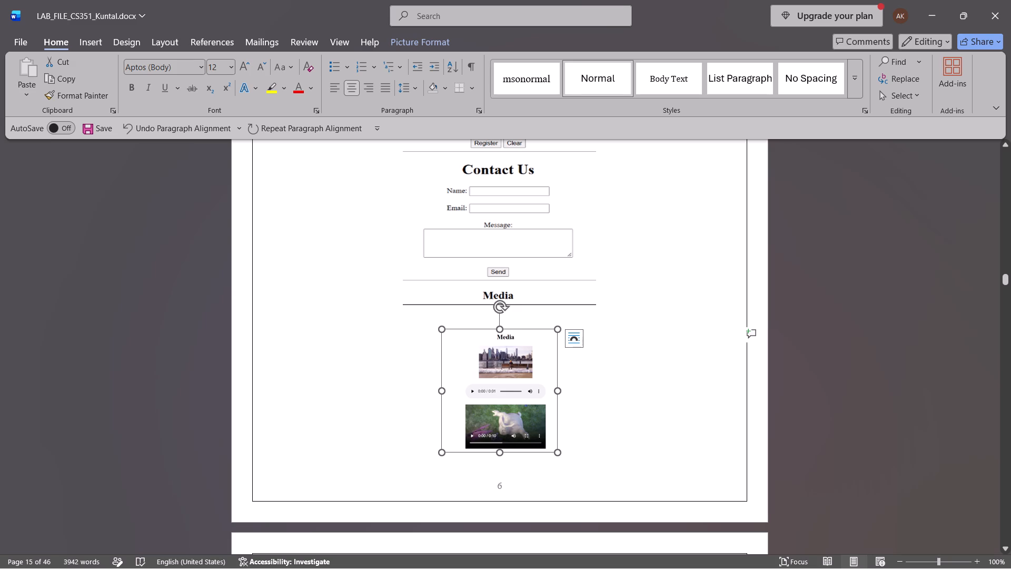
pyautogui.moveTo(559, 393); pyautogui.dragTo(663, 407)
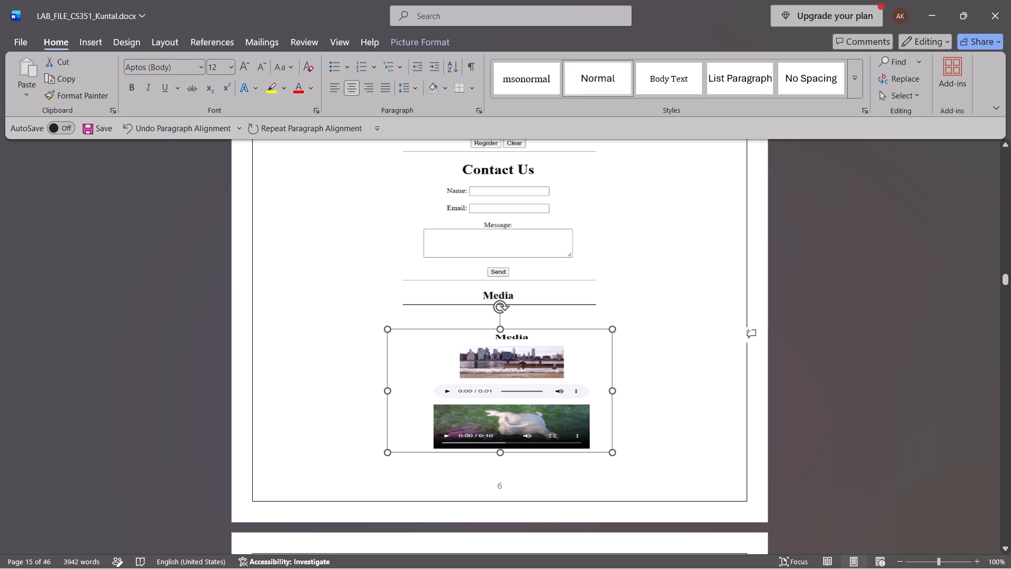
pyautogui.click(501, 455)
pyautogui.moveTo(503, 455); pyautogui.dragTo(500, 479)
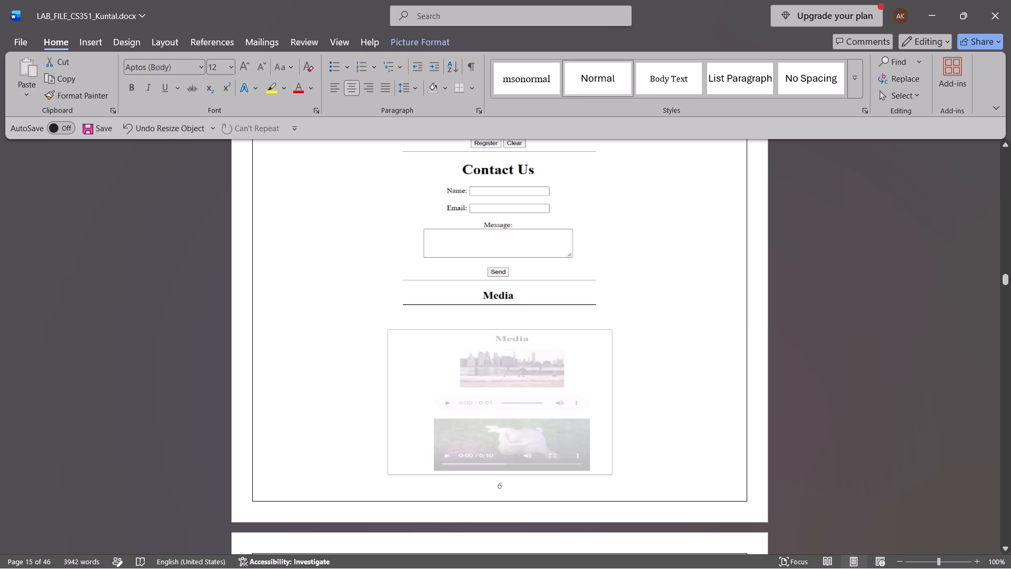
pyautogui.moveTo(500, 479); pyautogui.dragTo(508, 447)
# Crop the bottom of the Student Registration screenshot to the line below the Send button, removing its duplicate Media heading.
pyautogui.click(643, 276)
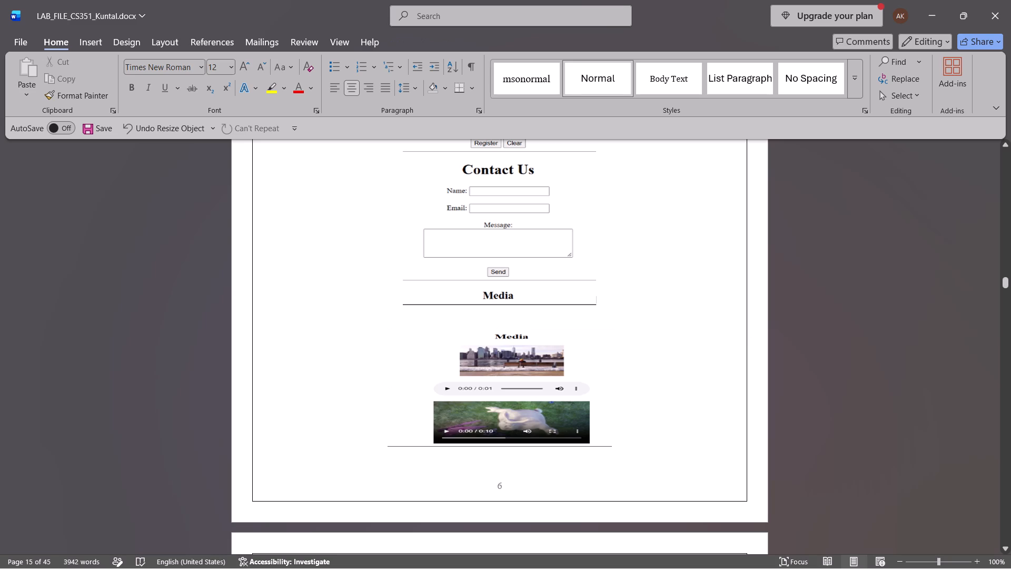
pyautogui.rightClick(591, 231)
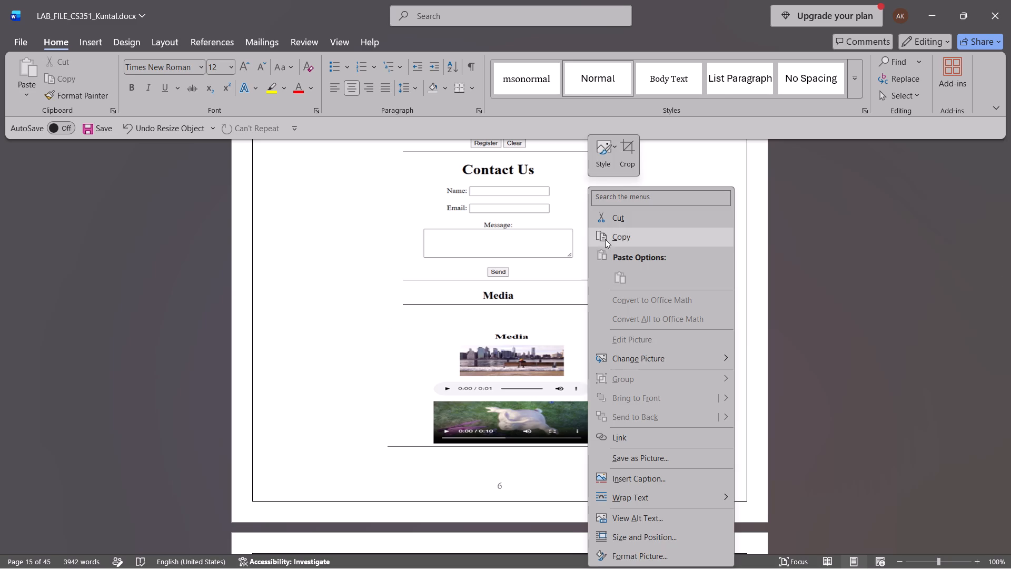
pyautogui.doubleClick(617, 151)
pyautogui.click(621, 151)
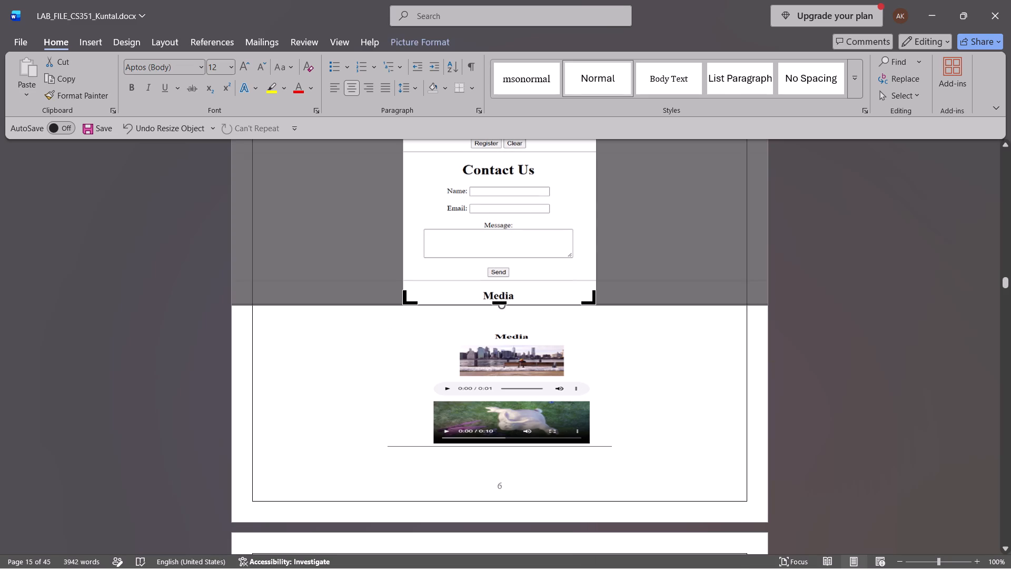
pyautogui.moveTo(500, 302); pyautogui.dragTo(500, 270)
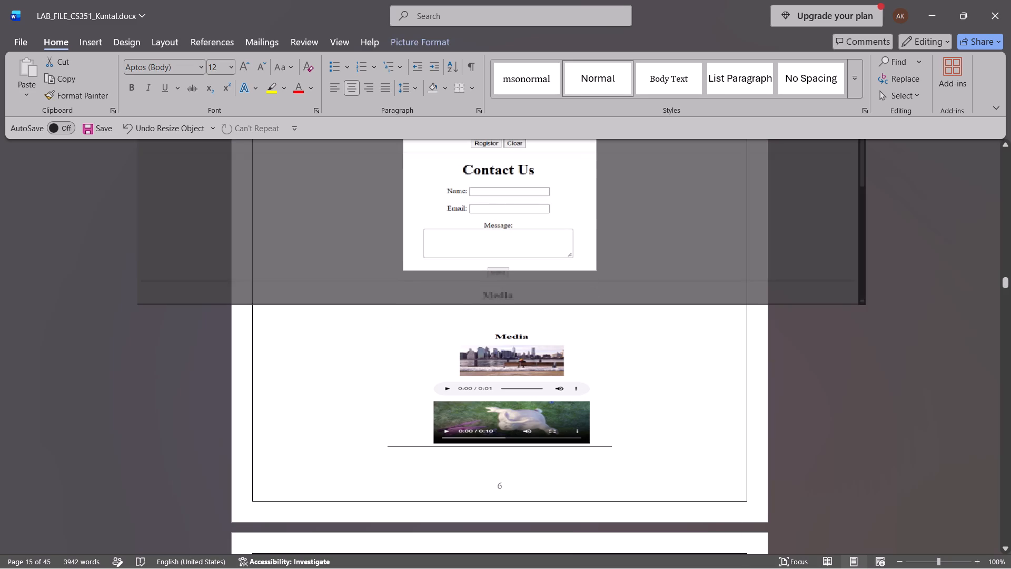
pyautogui.moveTo(500, 270); pyautogui.dragTo(493, 283)
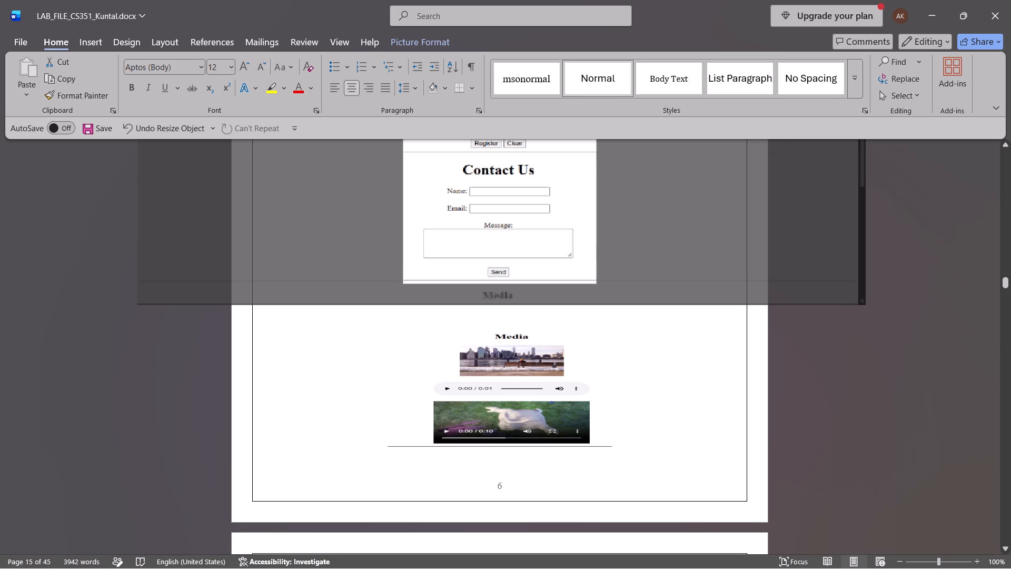
pyautogui.moveTo(493, 283); pyautogui.dragTo(504, 281)
pyautogui.click(431, 323)
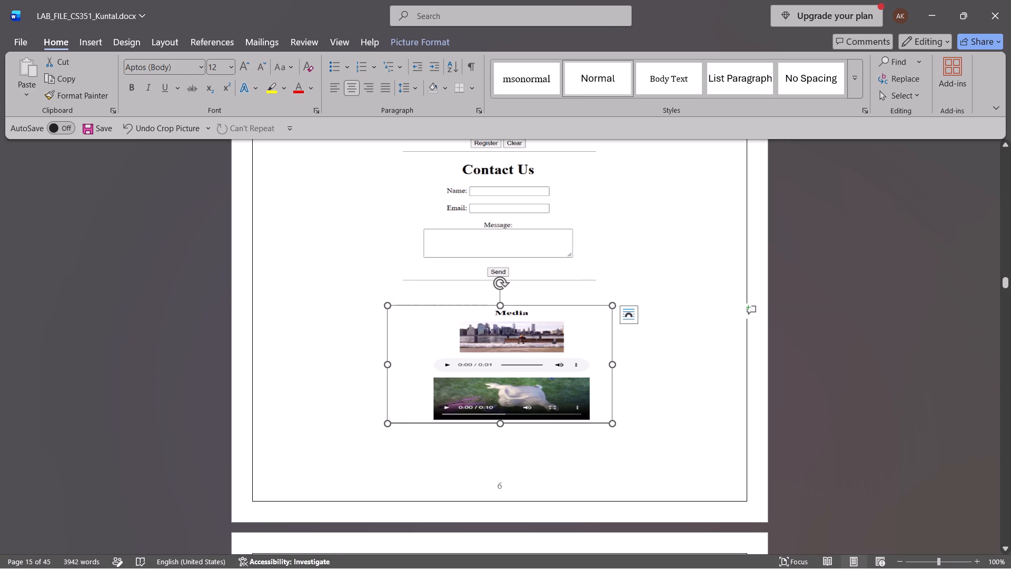
# Delete the blank space between the two screenshots so the Media section directly follows the Contact Us form.
pyautogui.click(452, 284)
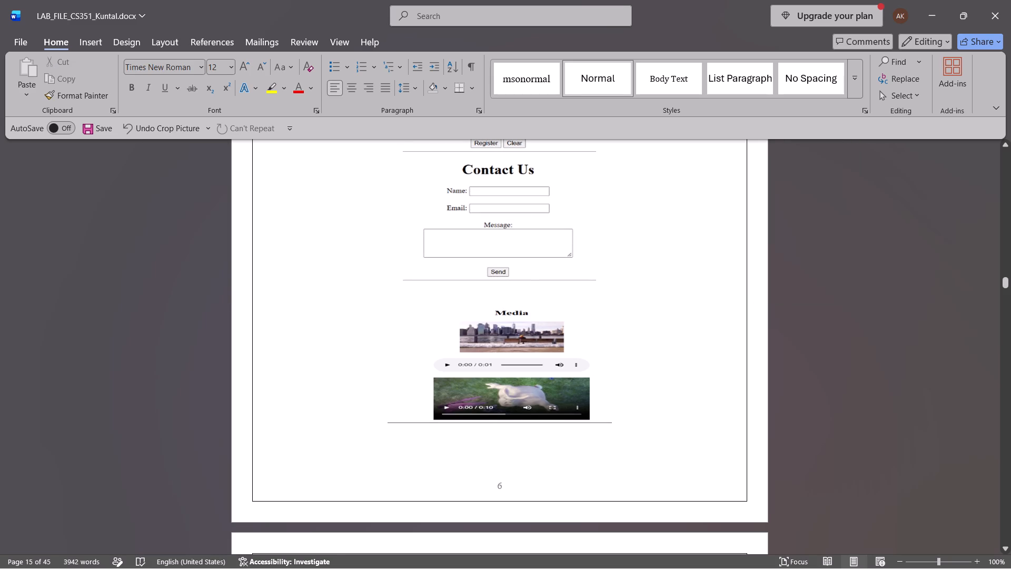
pyautogui.press('BackSpace')
pyautogui.press('Left')
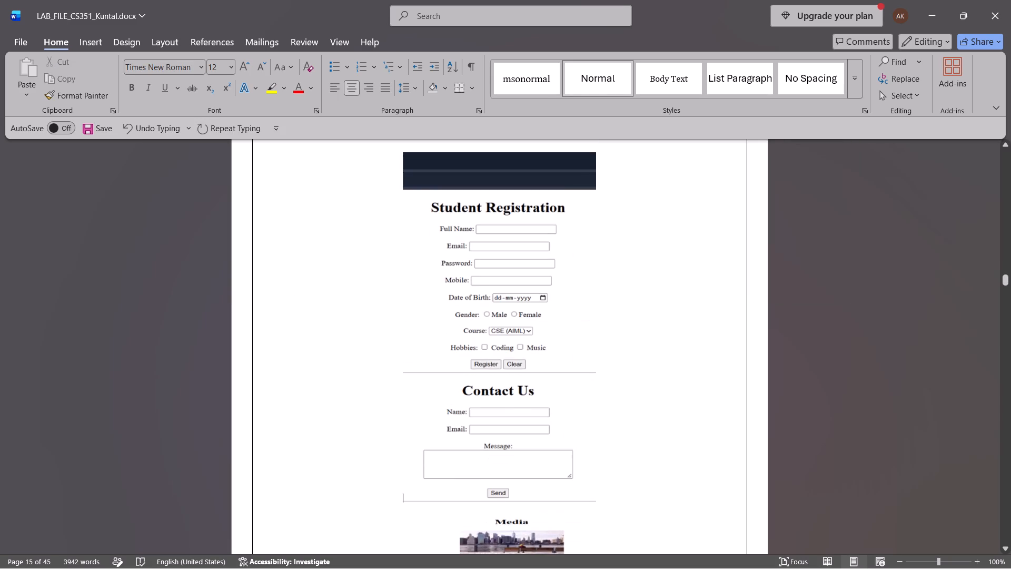
pyautogui.press('Right')
pyautogui.press('Right')
pyautogui.press('Right')
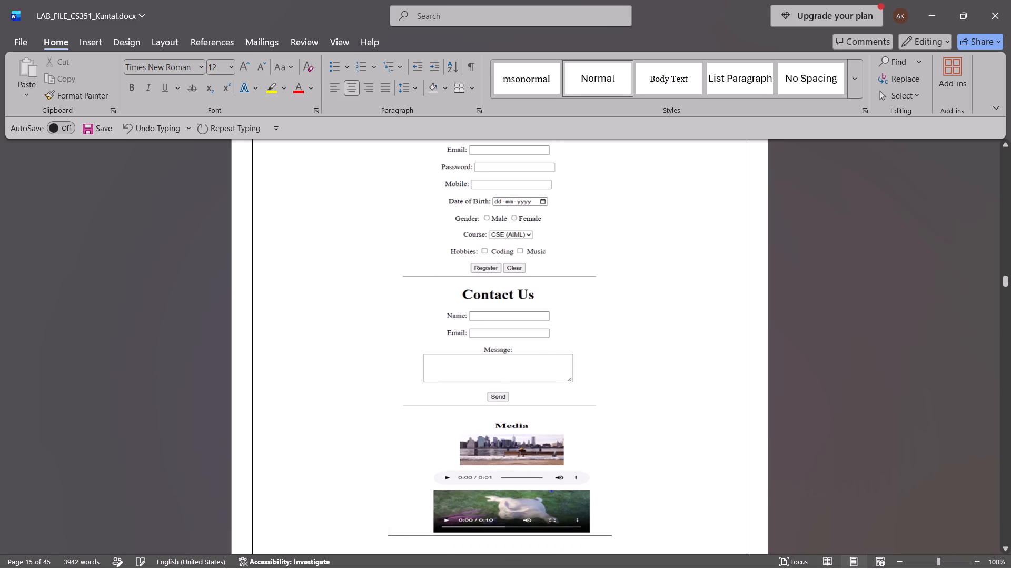
pyautogui.press('Left')
pyautogui.press('BackSpace')
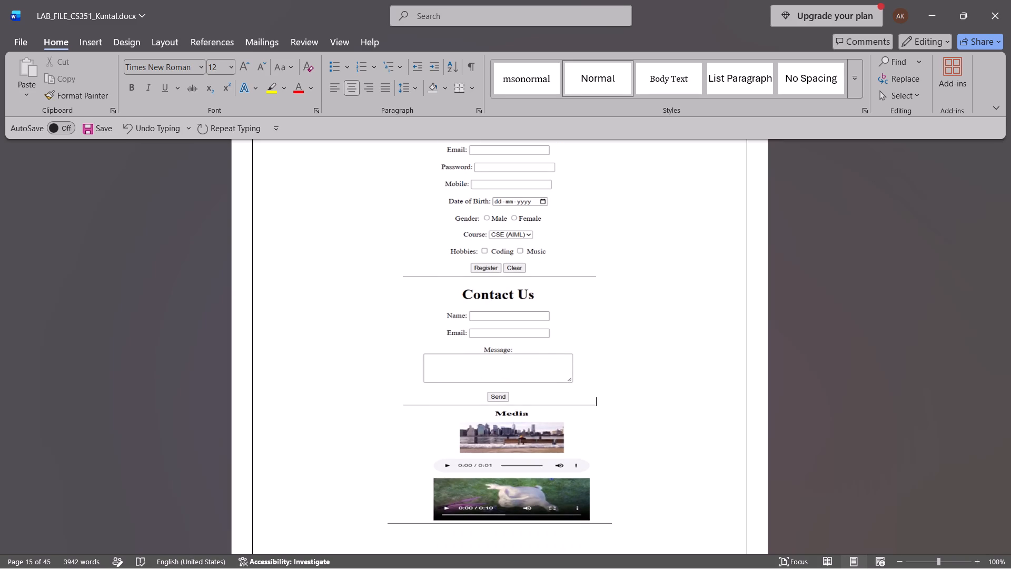
# Delete the blank line between the Output / Webpage Execution Result heading and the Student Registration screenshot.
pyautogui.click(506, 307)
pyautogui.scroll(1, 633, 248)
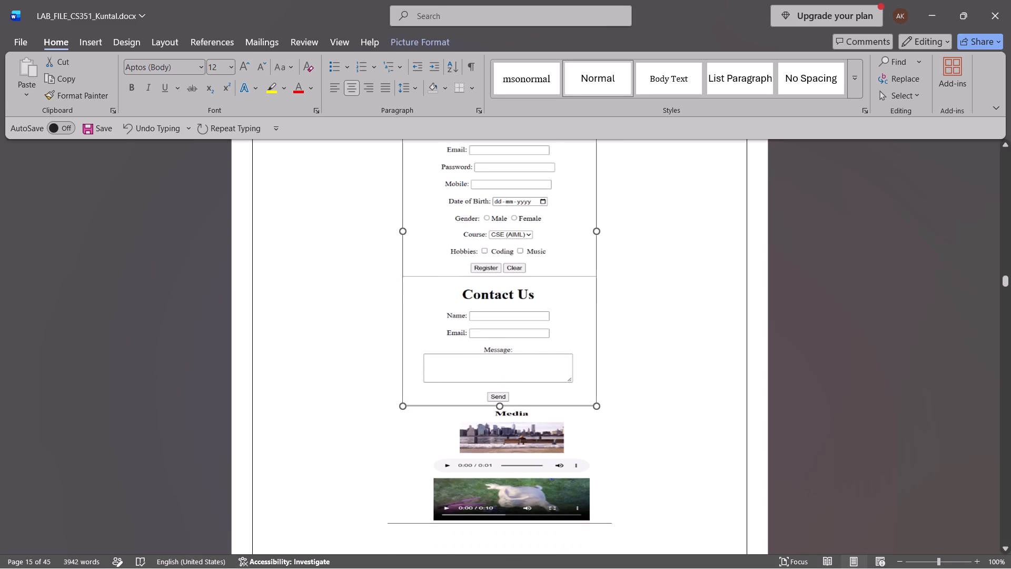
pyautogui.scroll(1, 633, 248)
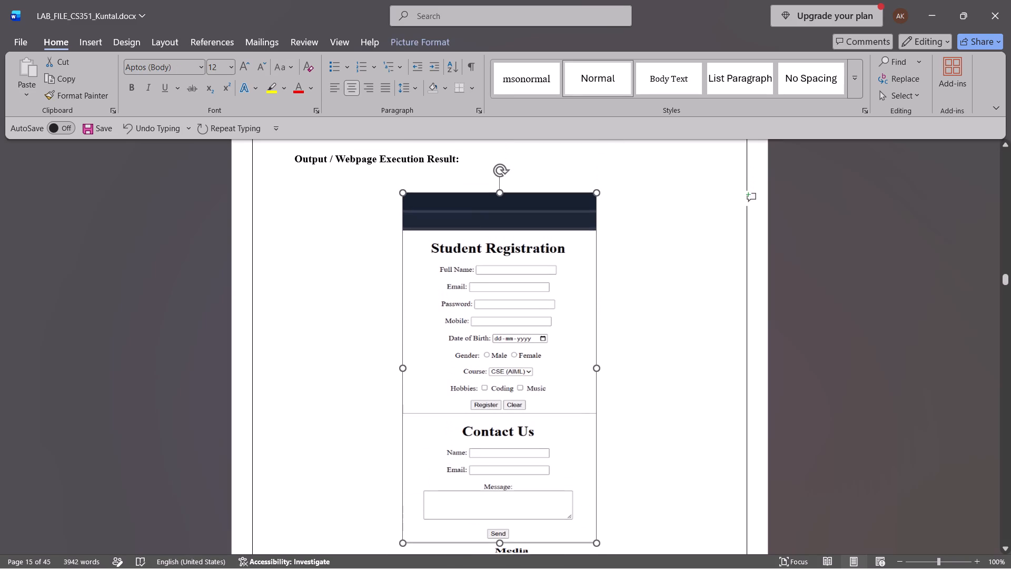
pyautogui.moveTo(499, 210); pyautogui.dragTo(380, 201)
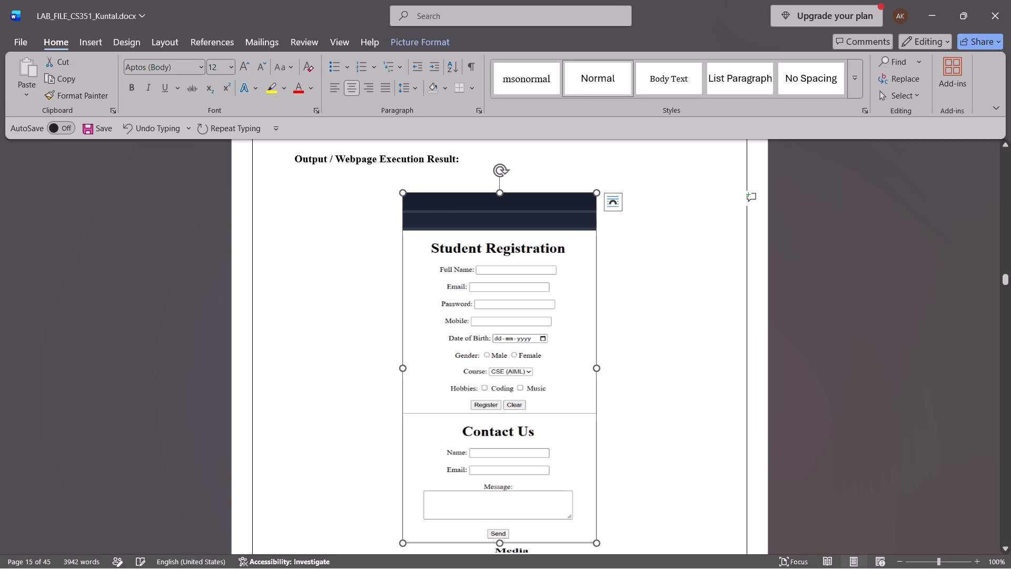
pyautogui.moveTo(414, 159); pyautogui.dragTo(410, 163)
pyautogui.moveTo(333, 184); pyautogui.dragTo(342, 185)
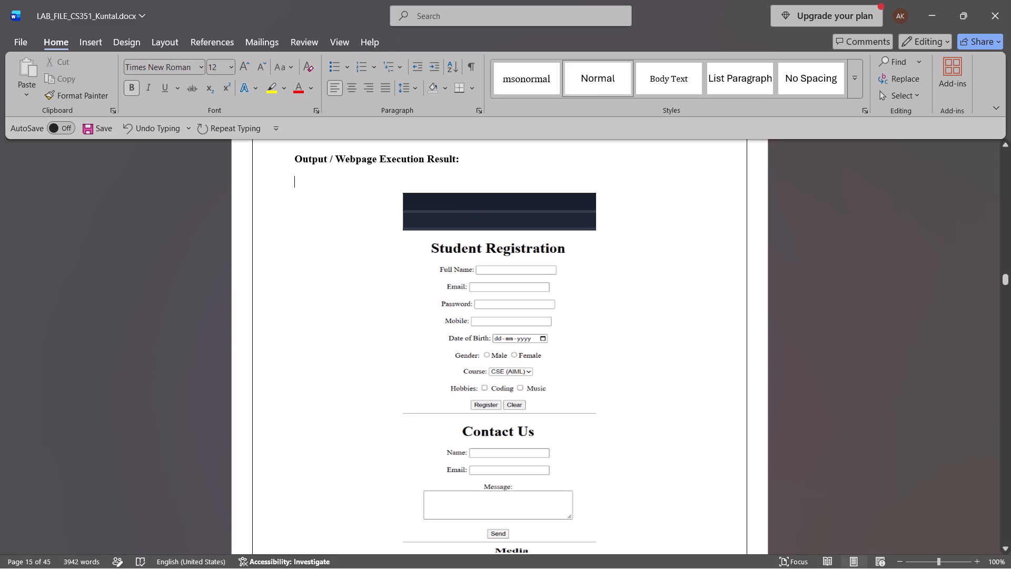
pyautogui.press('BackSpace')
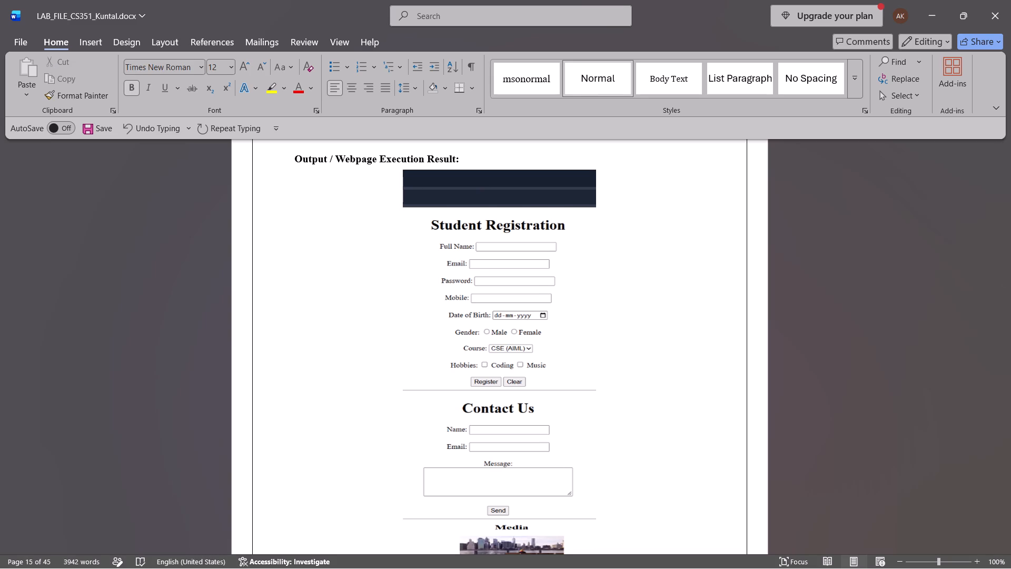
# Crop the left side and slightly the right side of the Media screenshot so narrow, even margins remain beside the video.
pyautogui.click(703, 239)
pyautogui.scroll(-1, 702, 321)
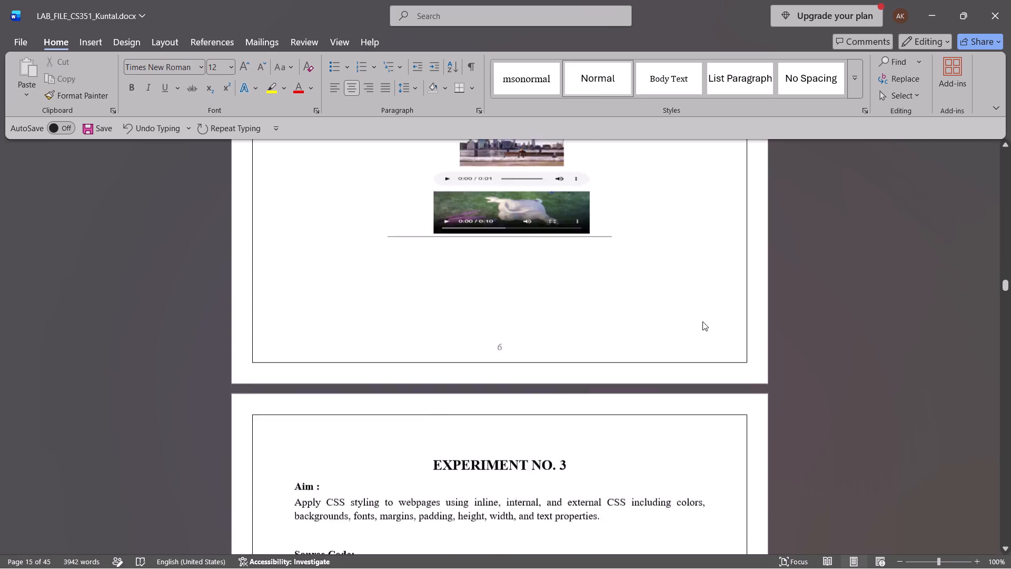
pyautogui.scroll(-1, 702, 321)
pyautogui.click(597, 274)
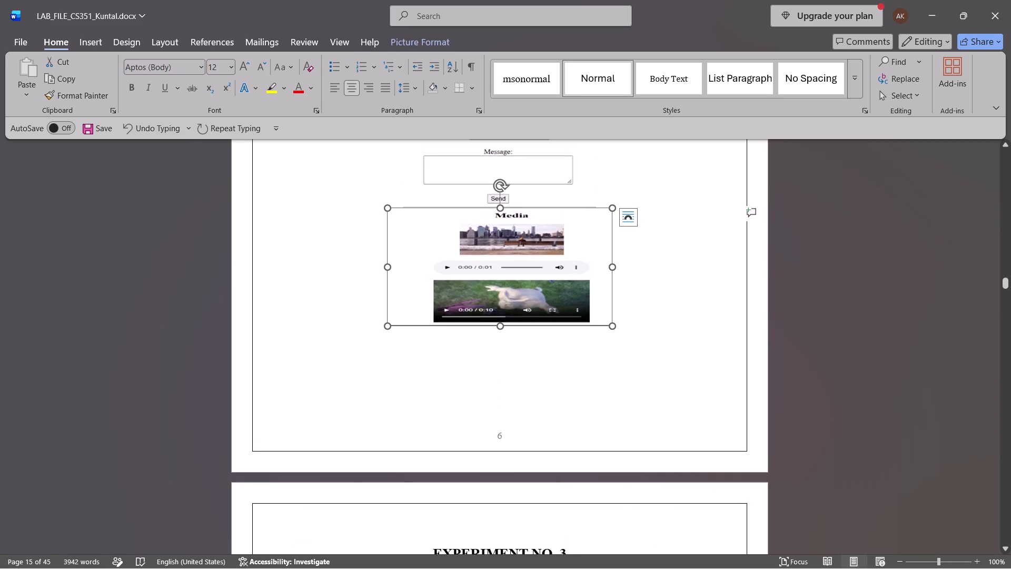
pyautogui.rightClick(534, 262)
pyautogui.click(589, 152)
pyautogui.rightClick(529, 270)
pyautogui.click(565, 153)
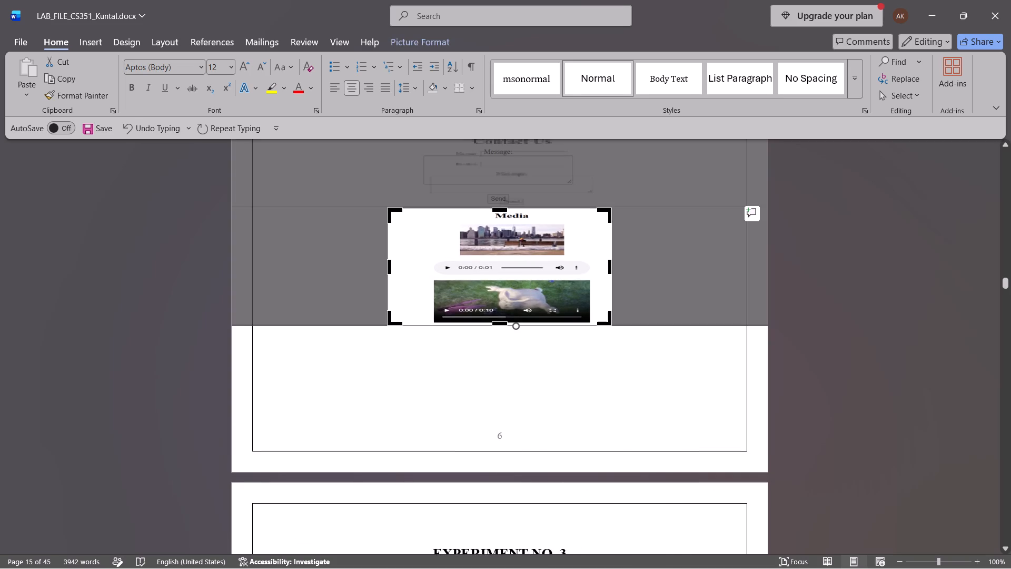
pyautogui.moveTo(391, 263); pyautogui.dragTo(422, 270)
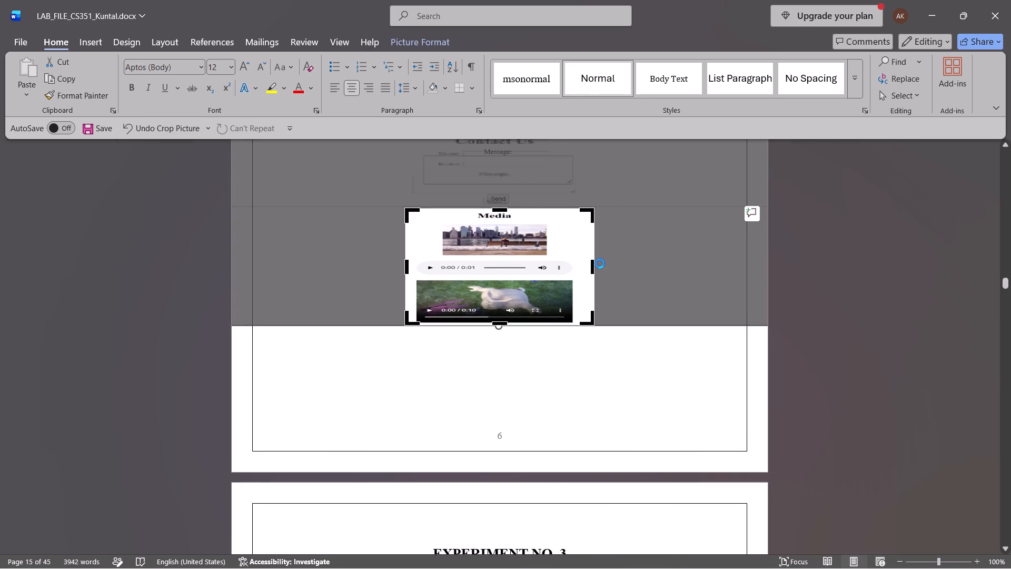
pyautogui.moveTo(592, 263); pyautogui.dragTo(585, 264)
pyautogui.click(523, 301)
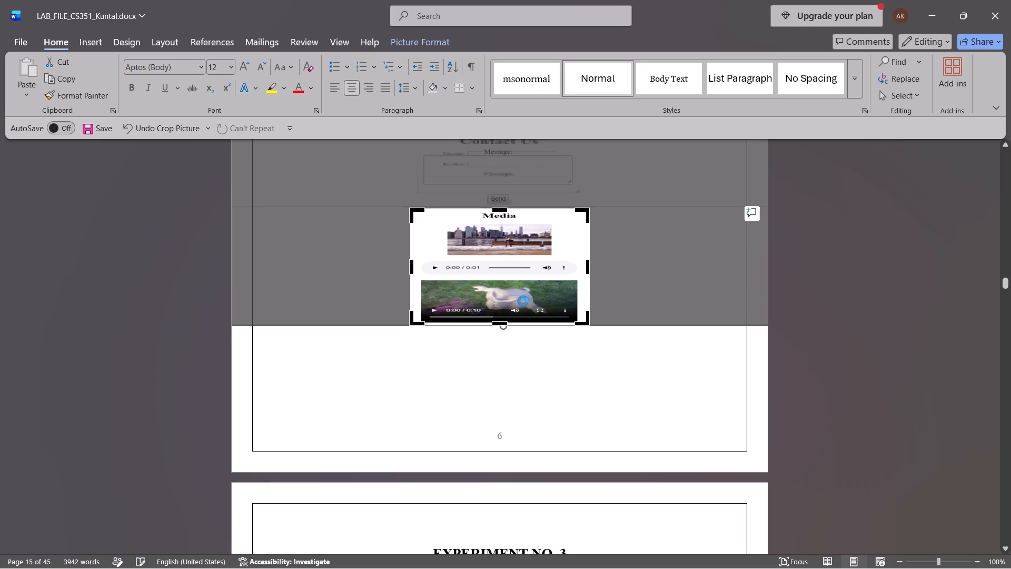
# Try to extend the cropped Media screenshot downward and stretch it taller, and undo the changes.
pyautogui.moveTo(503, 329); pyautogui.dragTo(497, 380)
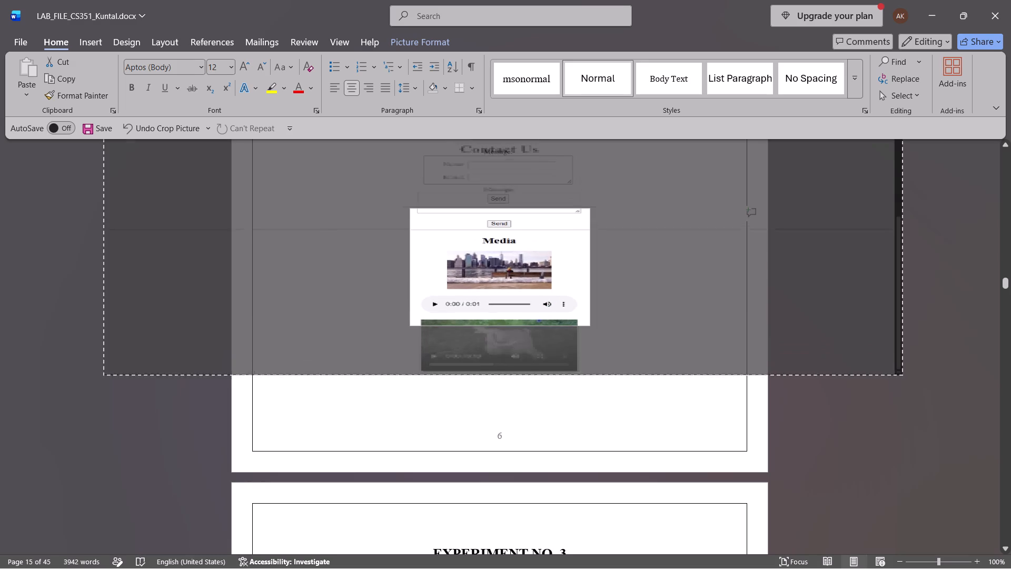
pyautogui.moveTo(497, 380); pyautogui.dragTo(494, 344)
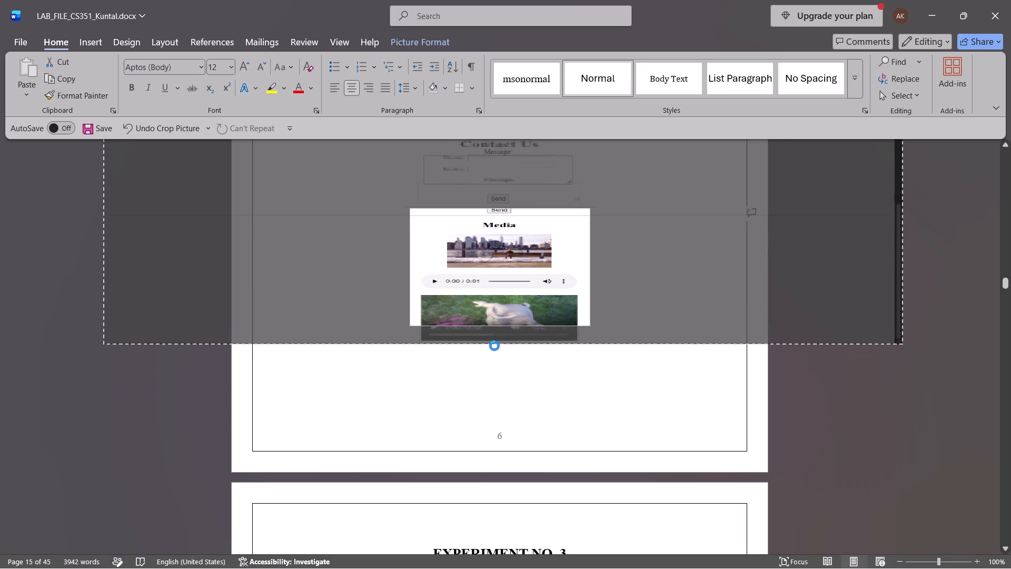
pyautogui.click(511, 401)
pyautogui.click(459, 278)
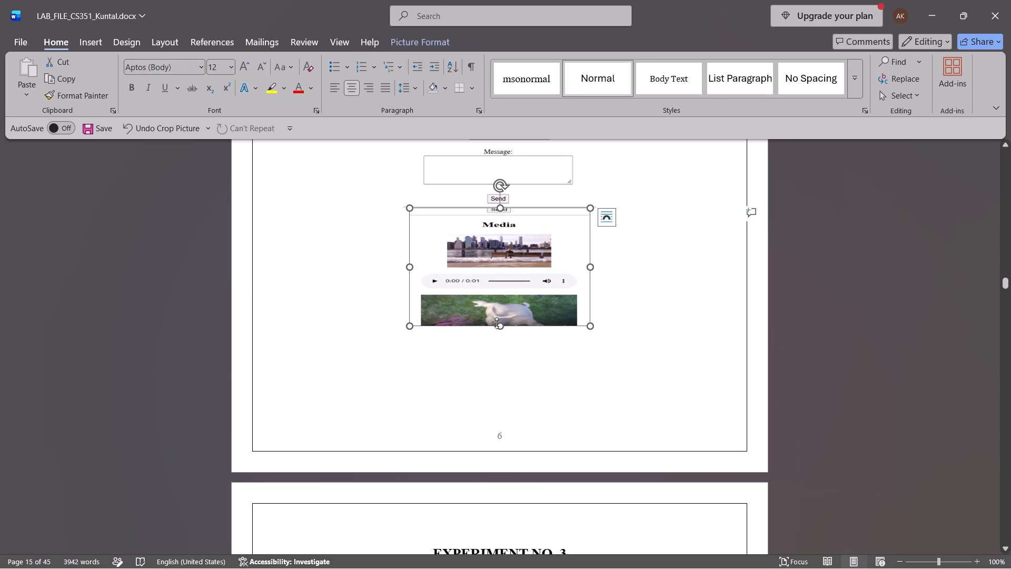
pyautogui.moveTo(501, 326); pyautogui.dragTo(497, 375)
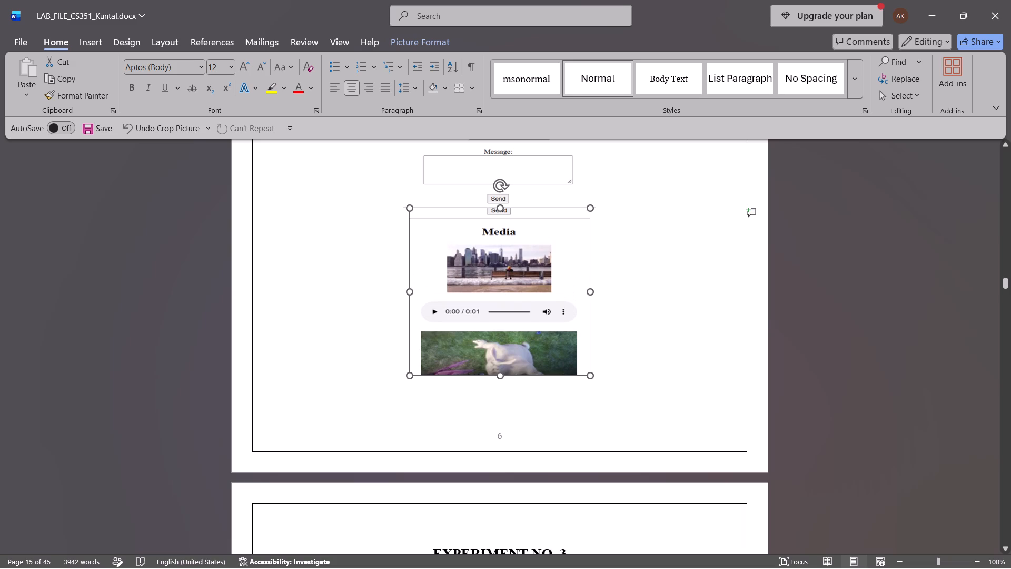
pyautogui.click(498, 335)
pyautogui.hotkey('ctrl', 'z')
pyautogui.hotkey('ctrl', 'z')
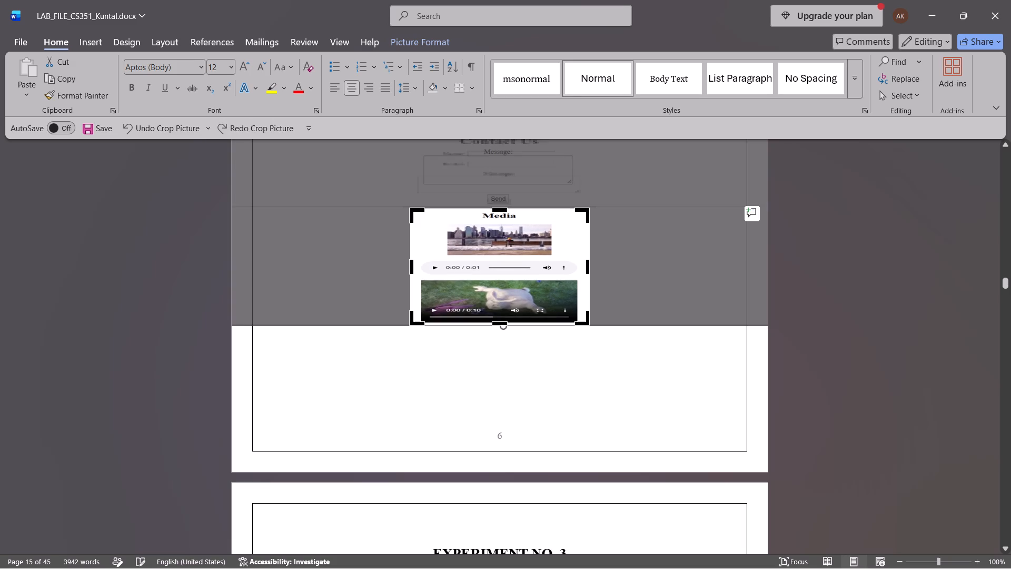
# Enlarge the Media screenshot by stretching it down to just above the page 6 number and widening it slightly.
pyautogui.click(494, 332)
pyautogui.click(468, 291)
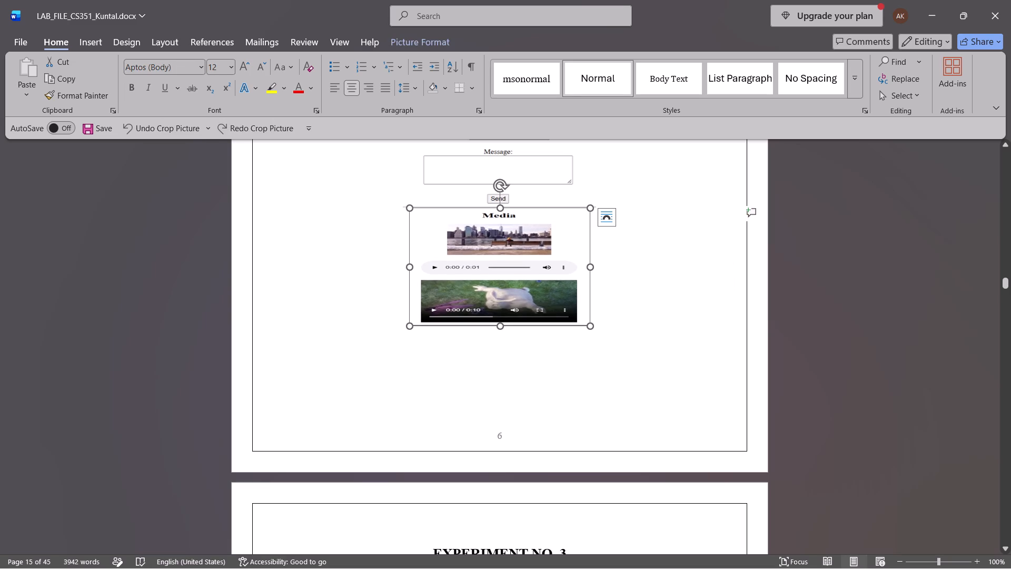
pyautogui.moveTo(501, 327); pyautogui.dragTo(491, 421)
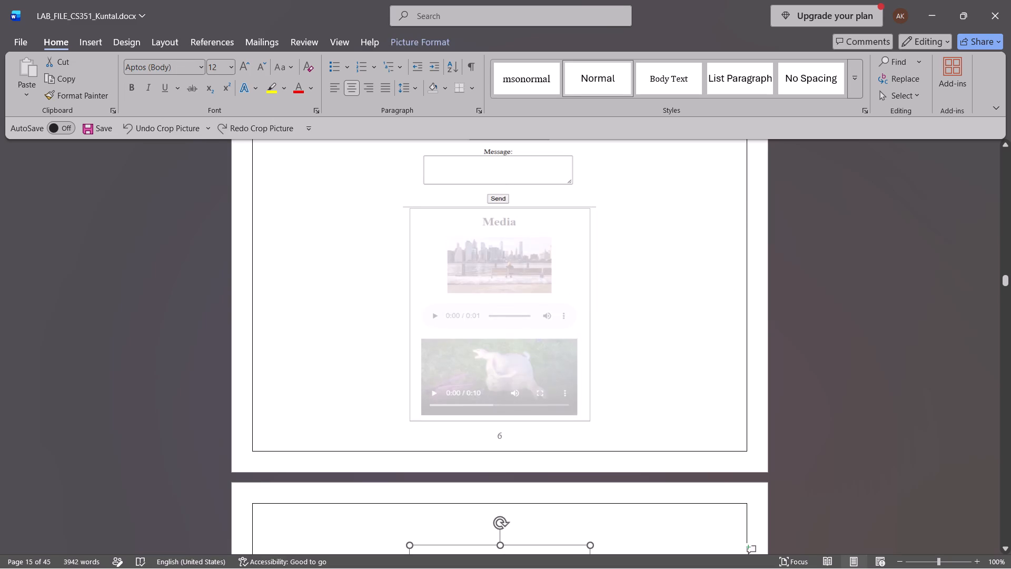
pyautogui.moveTo(491, 421); pyautogui.dragTo(499, 405)
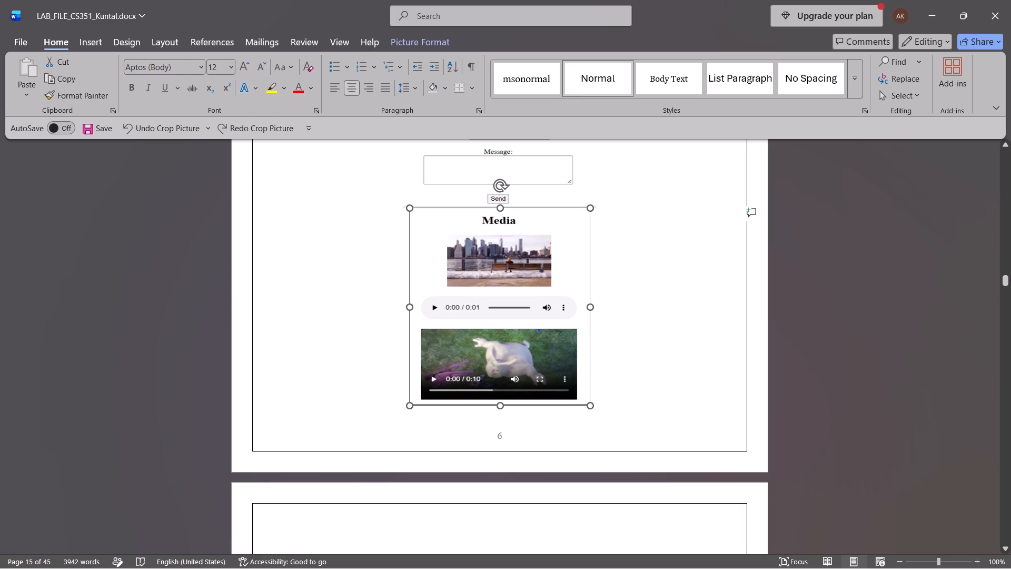
pyautogui.click(692, 316)
pyautogui.click(588, 298)
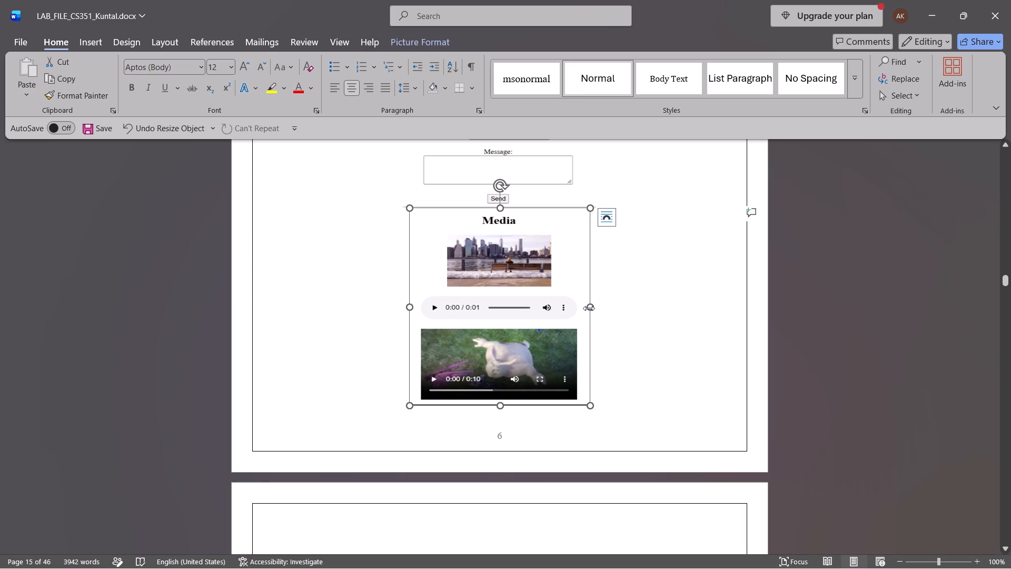
pyautogui.moveTo(589, 308); pyautogui.dragTo(625, 303)
pyautogui.click(632, 305)
# Delete the blank page between the Media screenshot and Experiment No. 3.
pyautogui.scroll(-3, 592, 227)
pyautogui.scroll(1, 592, 227)
pyautogui.scroll(-1, 592, 227)
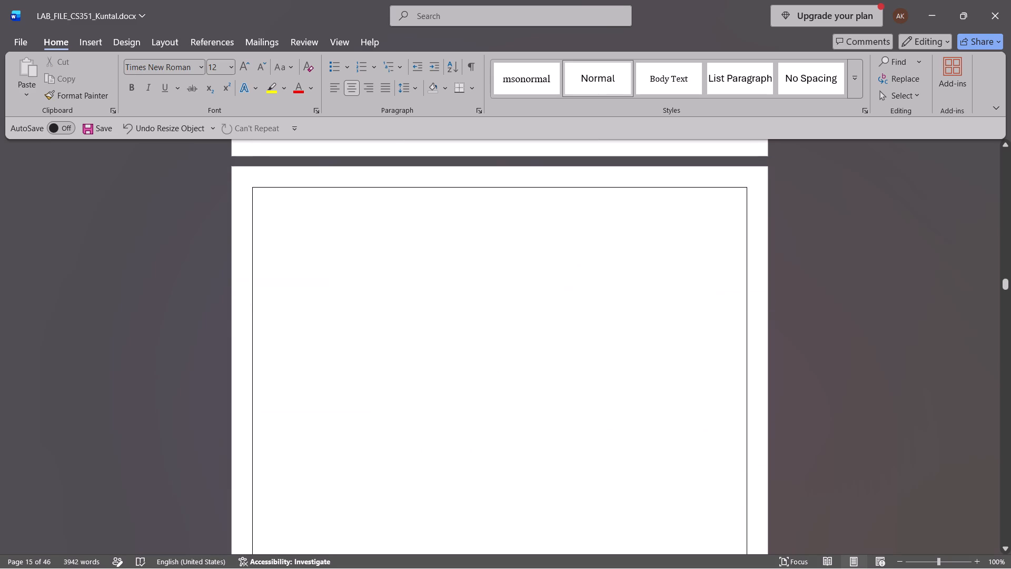
pyautogui.scroll(-2, 592, 227)
pyautogui.click(592, 227)
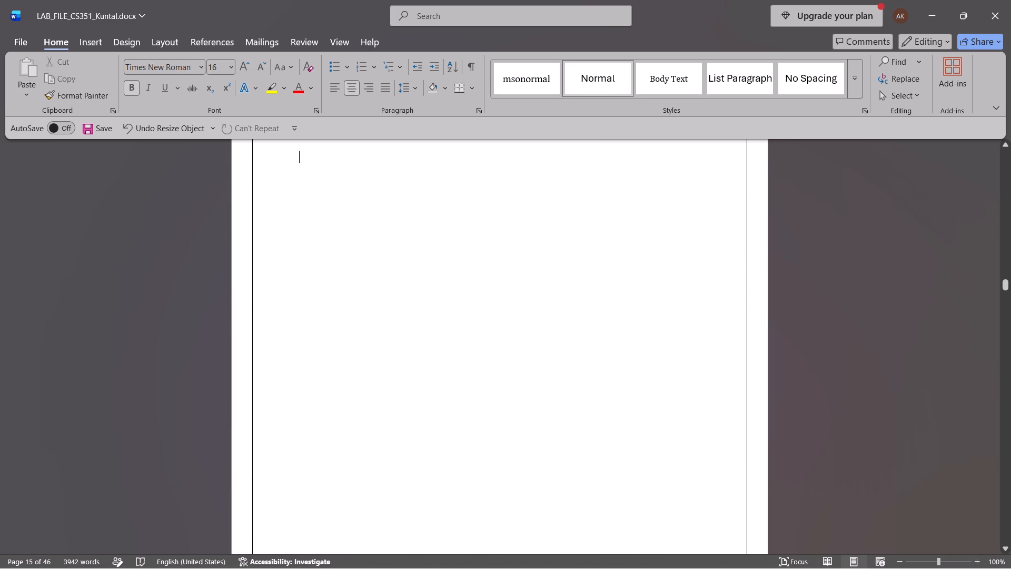
pyautogui.press('BackSpace')
pyautogui.press('BackSpace')
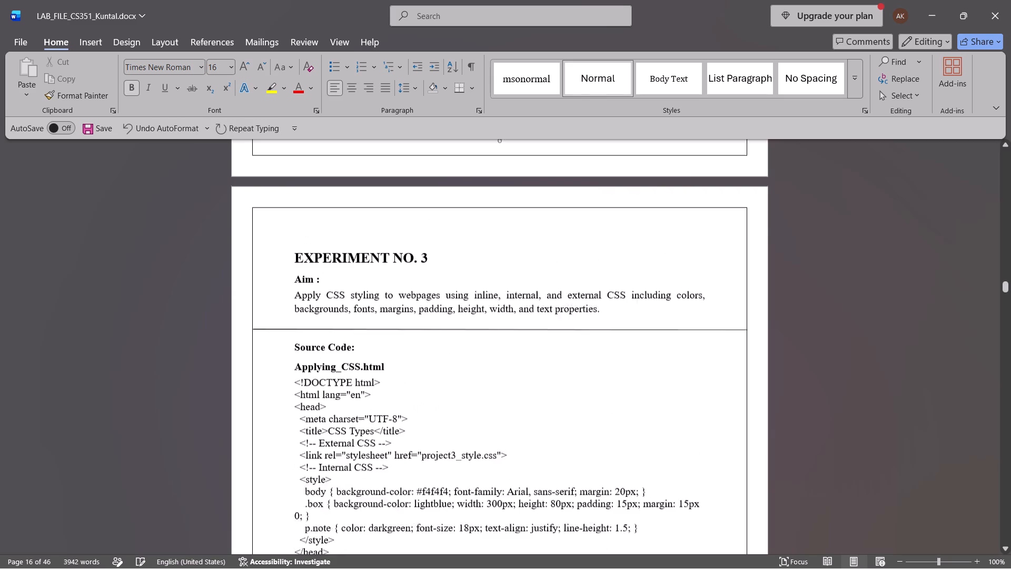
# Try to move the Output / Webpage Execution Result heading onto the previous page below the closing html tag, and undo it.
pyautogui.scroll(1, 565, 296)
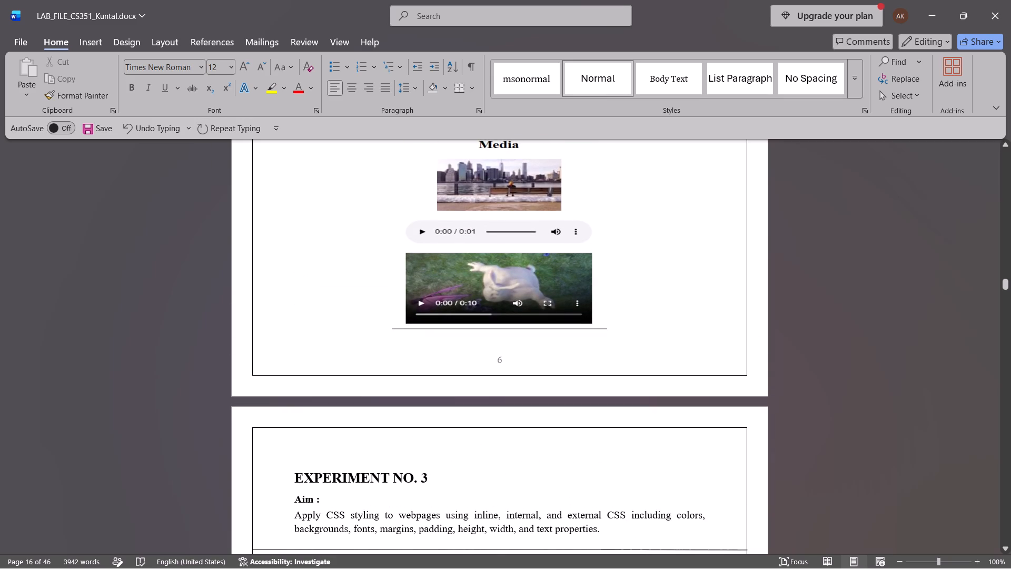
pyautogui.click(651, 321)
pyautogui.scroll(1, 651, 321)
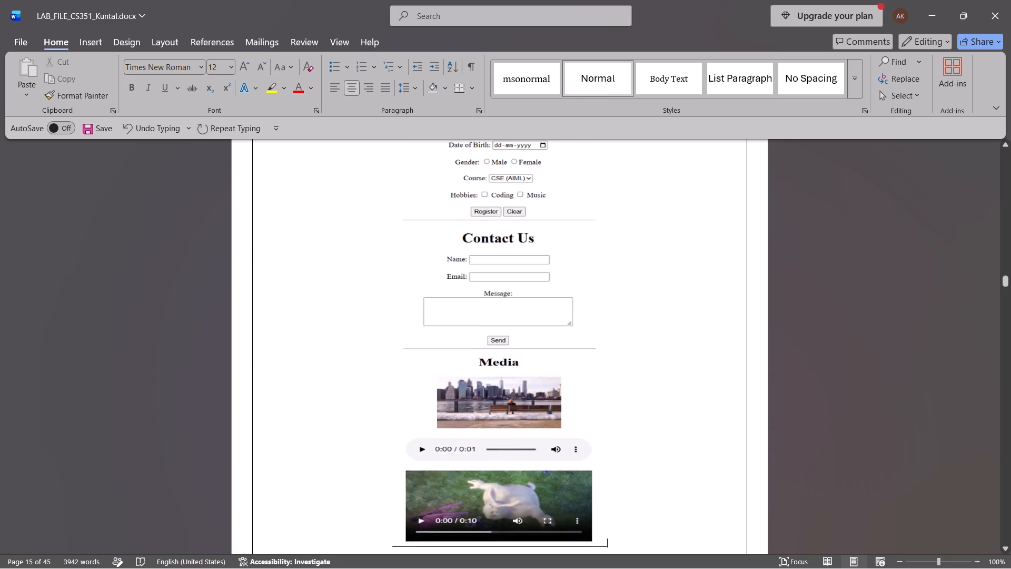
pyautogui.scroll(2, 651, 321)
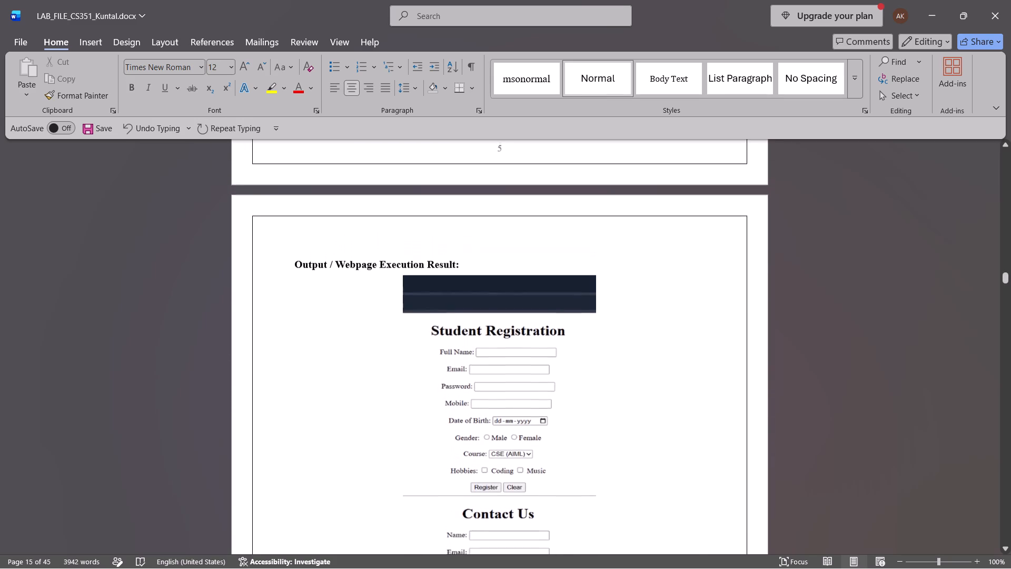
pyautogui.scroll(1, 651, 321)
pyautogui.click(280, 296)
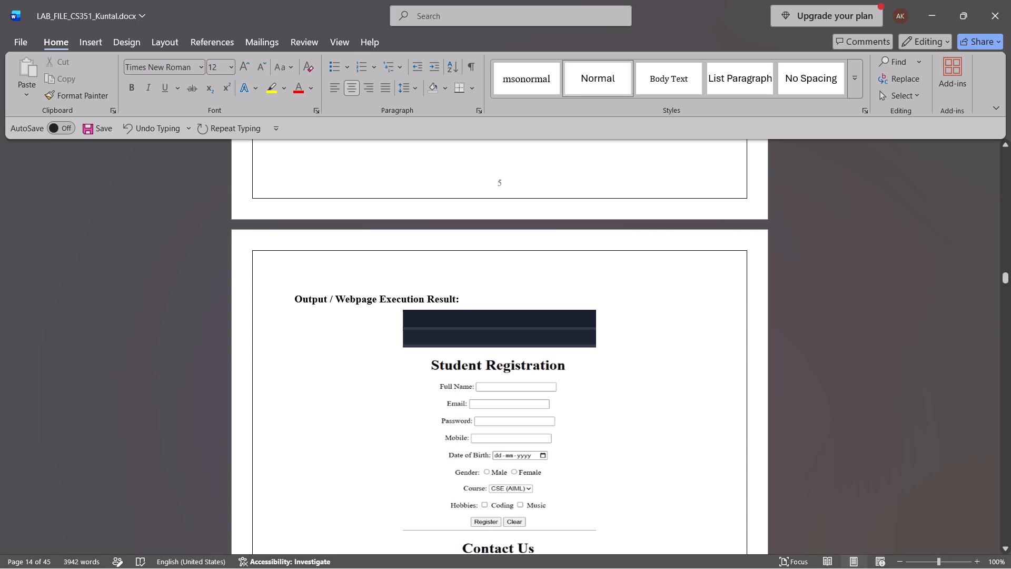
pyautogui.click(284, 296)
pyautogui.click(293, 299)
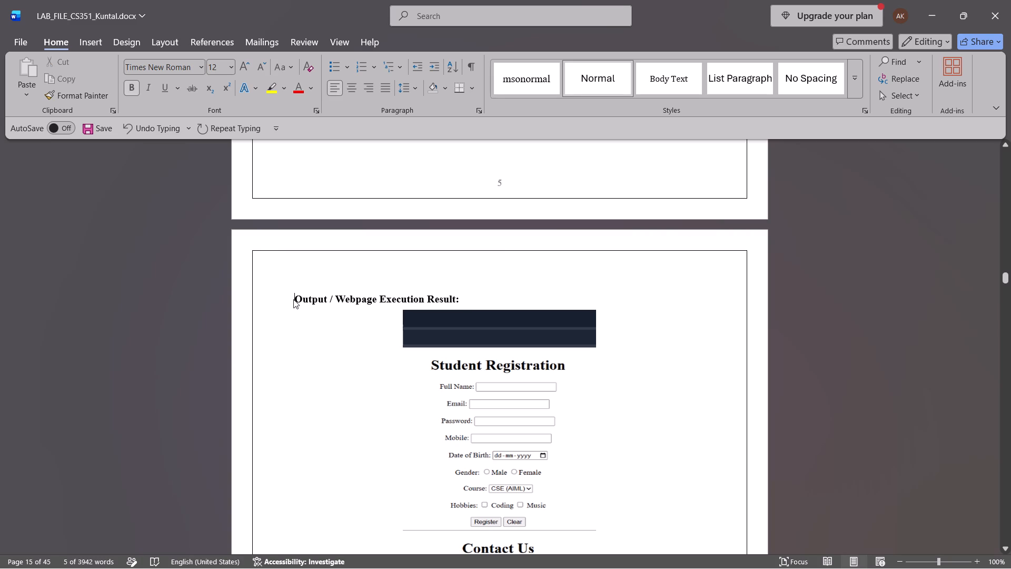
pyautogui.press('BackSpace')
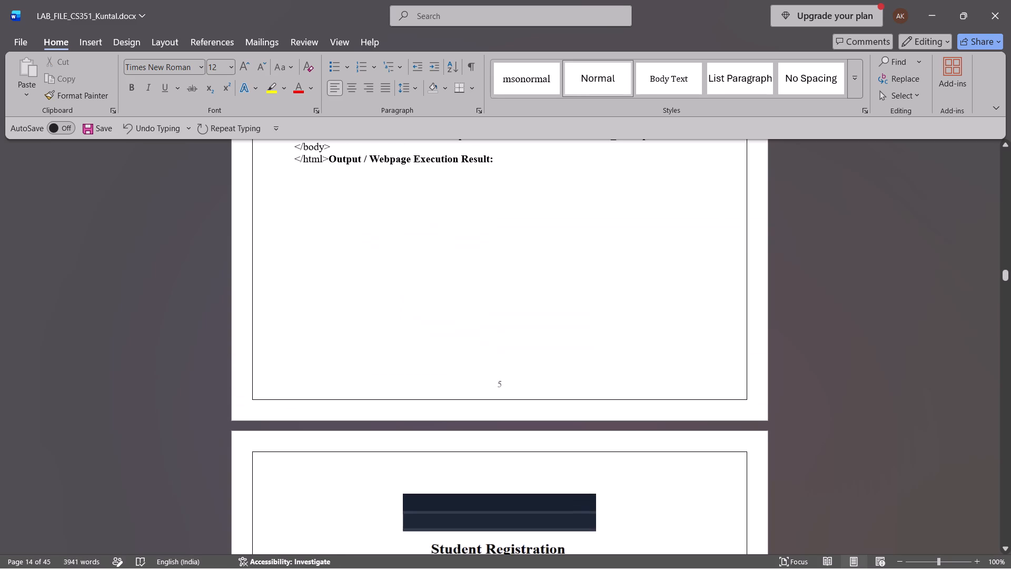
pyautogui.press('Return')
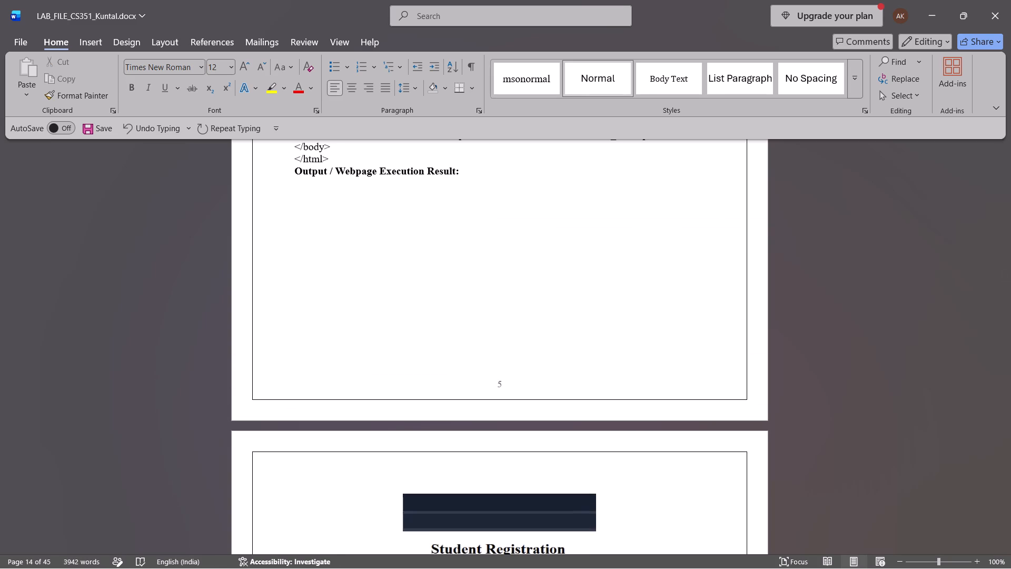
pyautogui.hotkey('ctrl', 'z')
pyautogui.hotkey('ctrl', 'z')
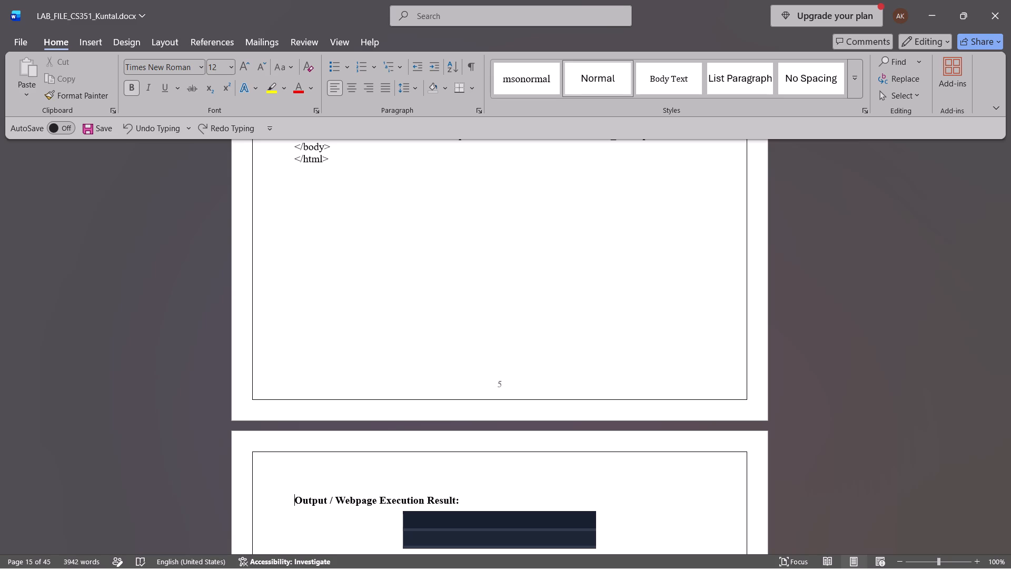
# Review the Experiment No. 3 pages, from the CSS source code through the CSS Styling Demo output screenshot.
pyautogui.scroll(-2, 296, 299)
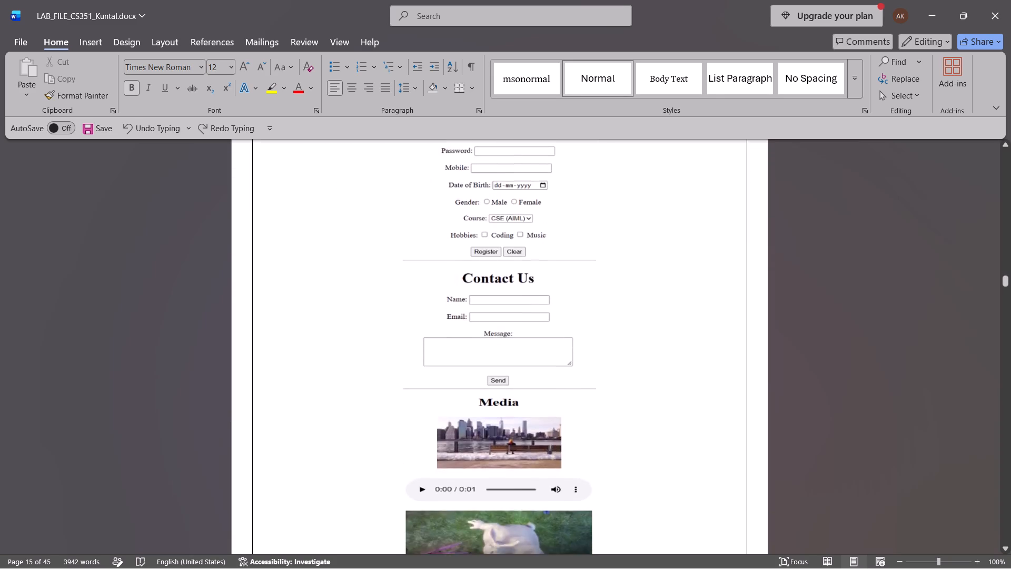
pyautogui.scroll(-3, 296, 299)
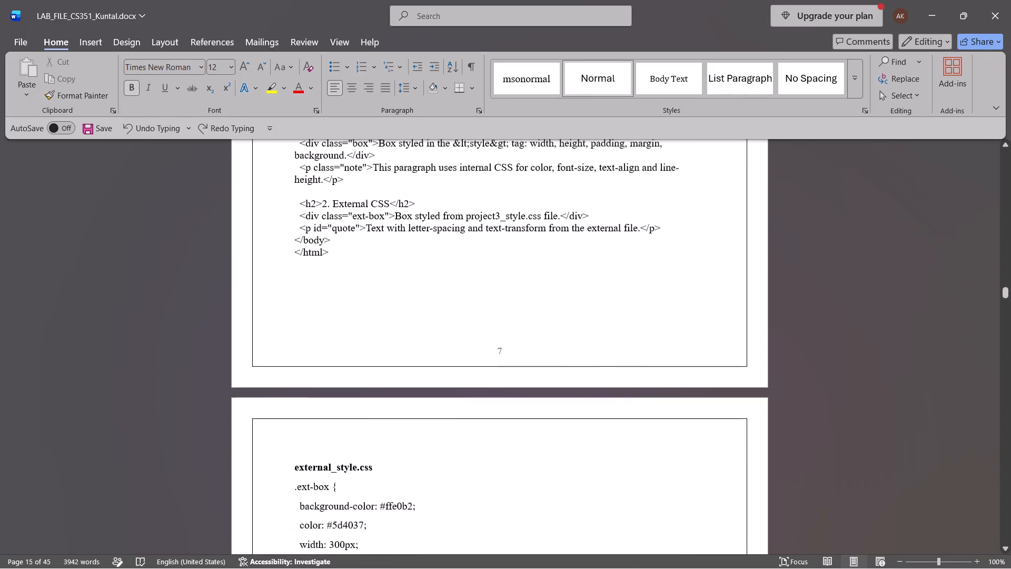
pyautogui.scroll(-3, 296, 299)
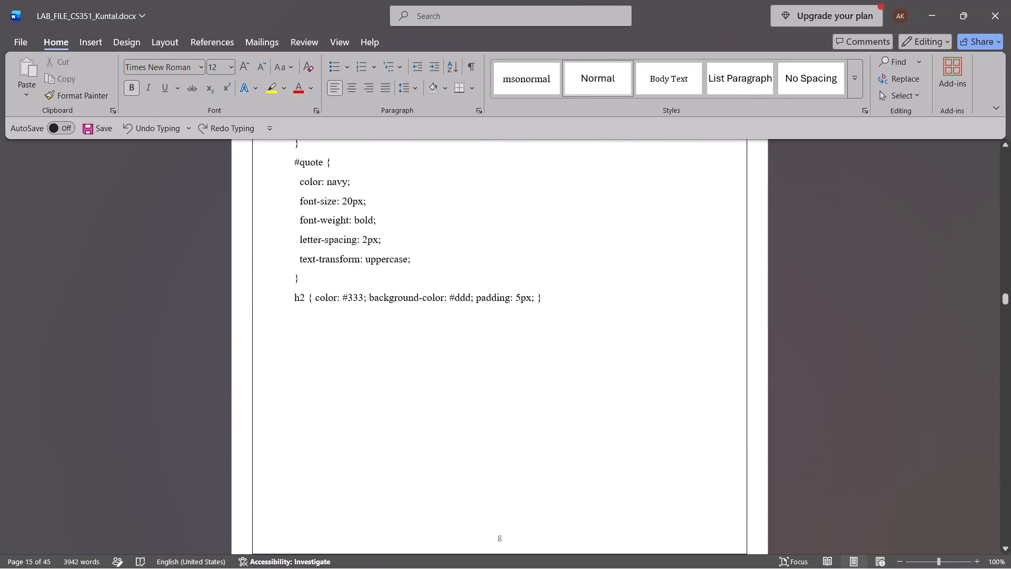
pyautogui.click(356, 262)
pyautogui.click(368, 277)
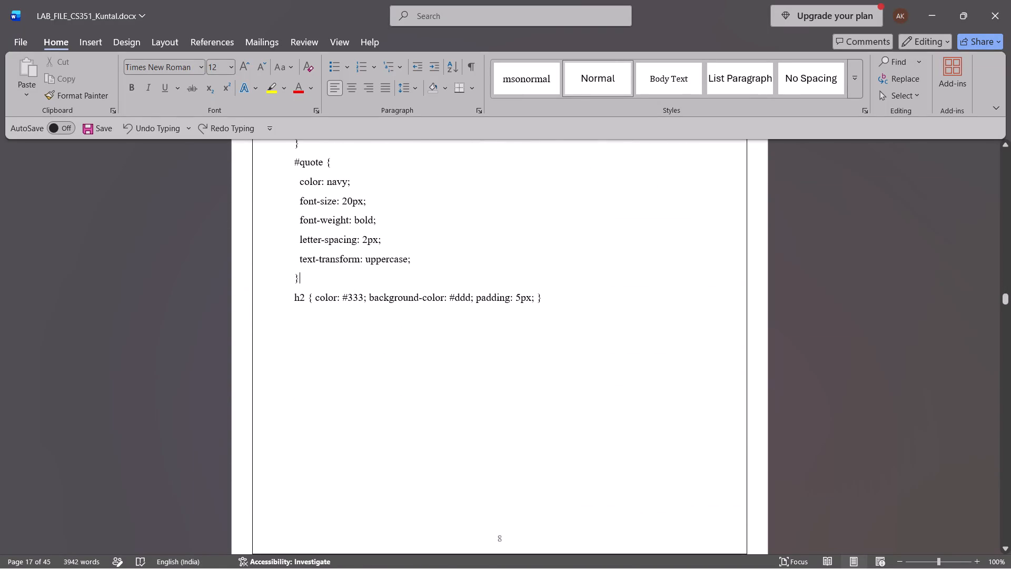
pyautogui.scroll(1, 373, 312)
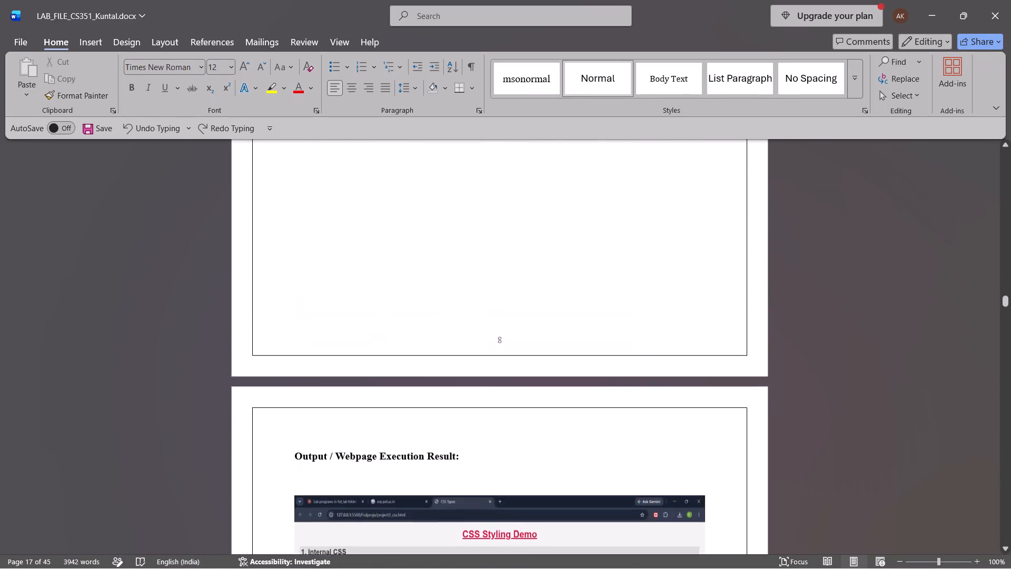
pyautogui.scroll(1, 373, 312)
pyautogui.scroll(-1, 373, 312)
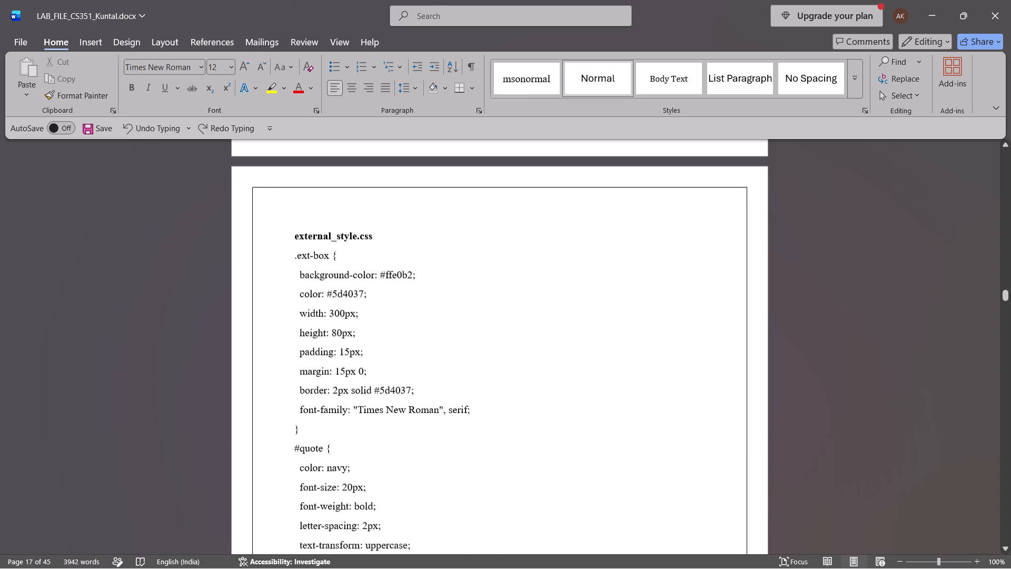
pyautogui.scroll(-2, 373, 312)
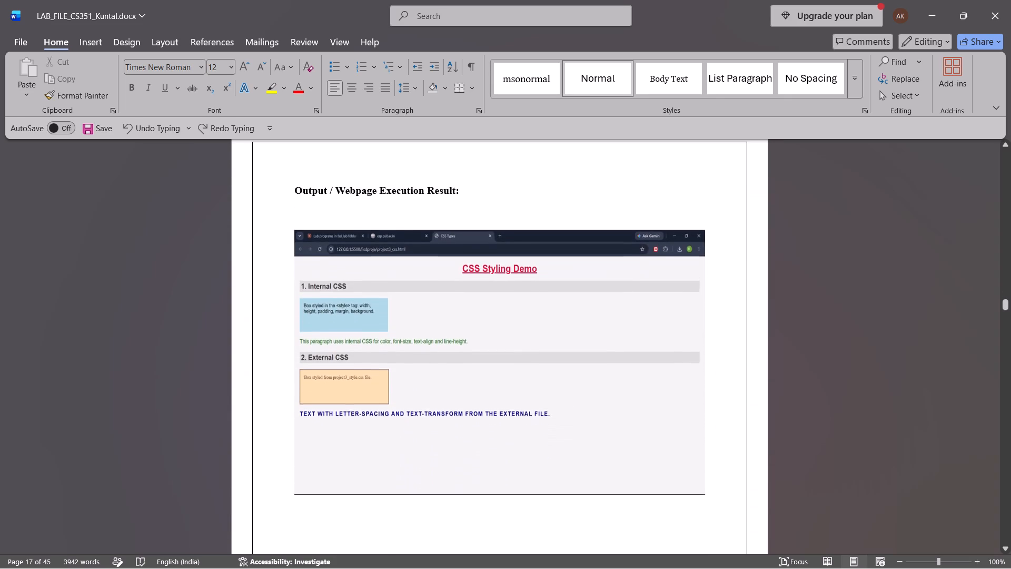
pyautogui.scroll(-1, 373, 312)
pyautogui.scroll(1, 373, 312)
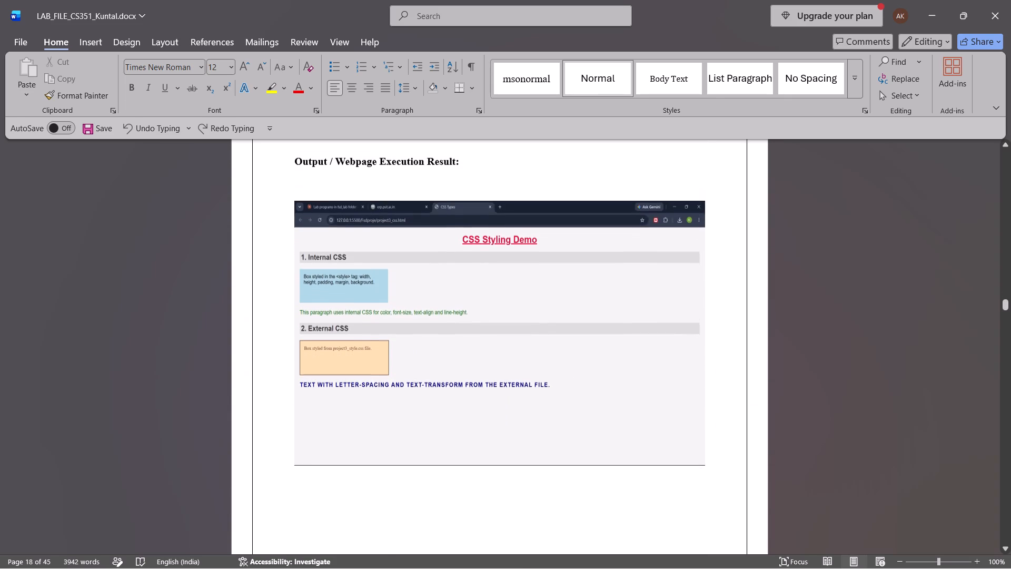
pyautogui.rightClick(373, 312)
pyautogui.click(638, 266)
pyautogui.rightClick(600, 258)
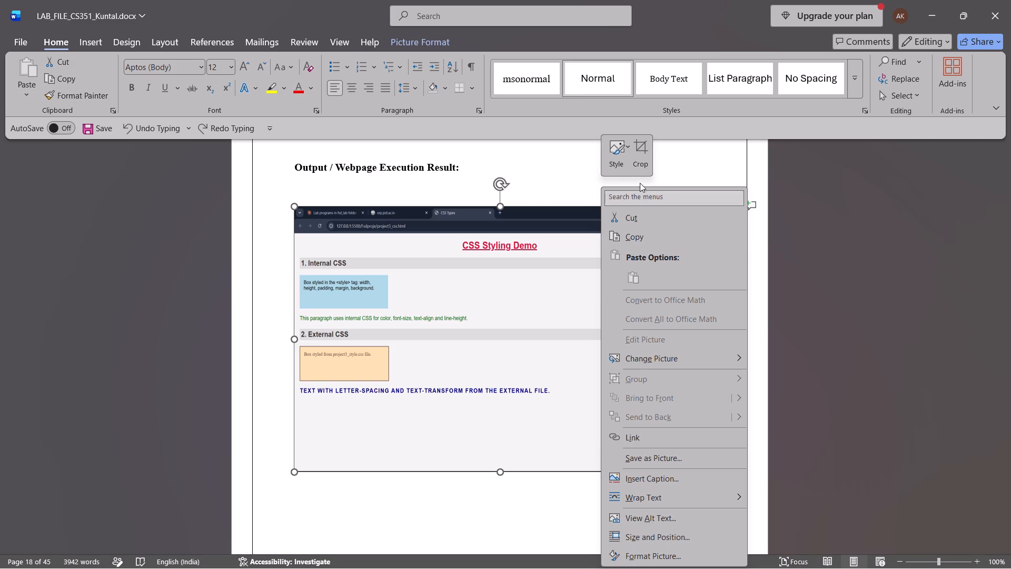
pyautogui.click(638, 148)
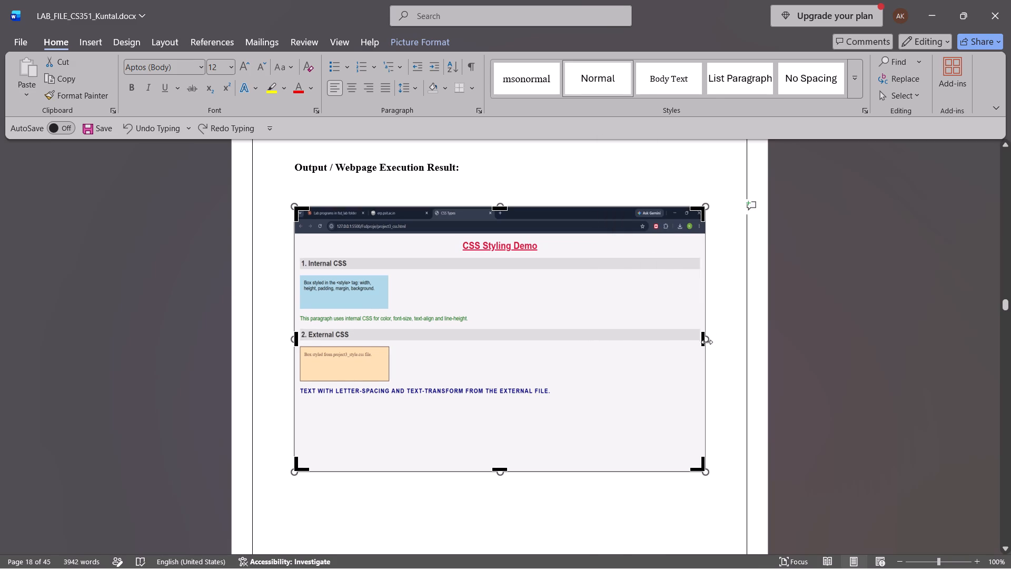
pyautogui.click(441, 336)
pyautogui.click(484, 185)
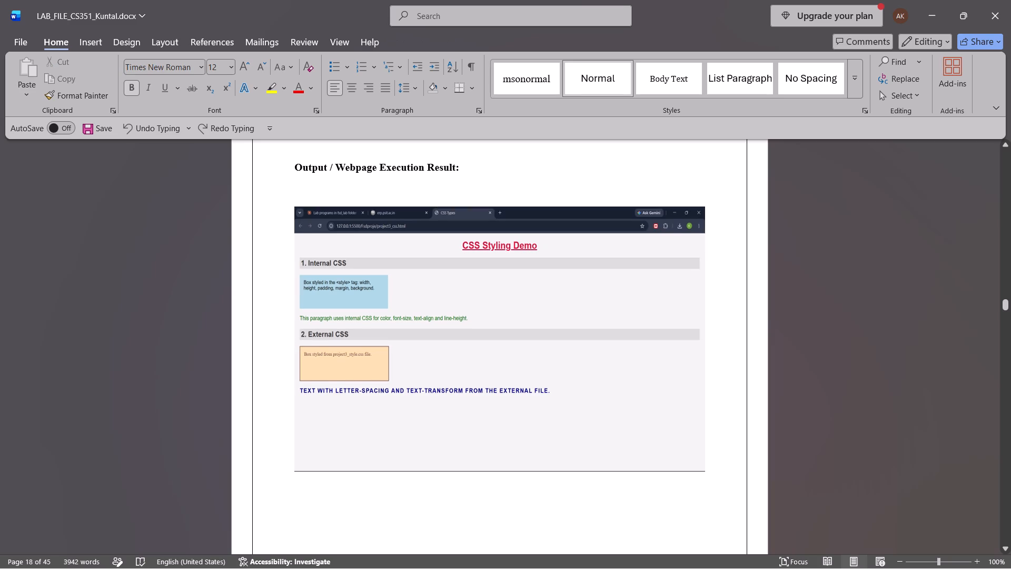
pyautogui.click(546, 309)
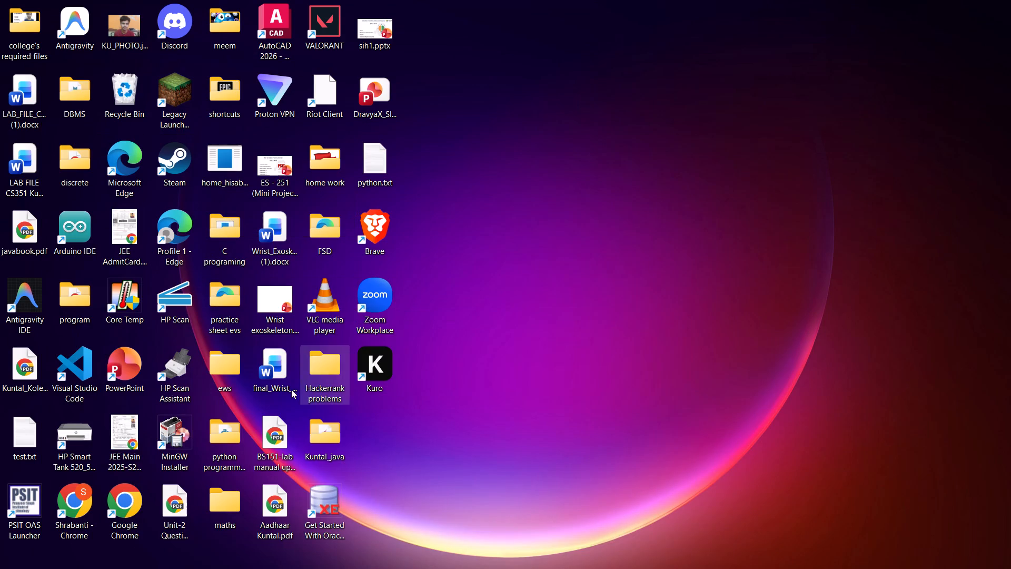
# Switch to Visual Studio Code and open project3_css.html from the Fsdproje folder.
pyautogui.doubleClick(85, 375)
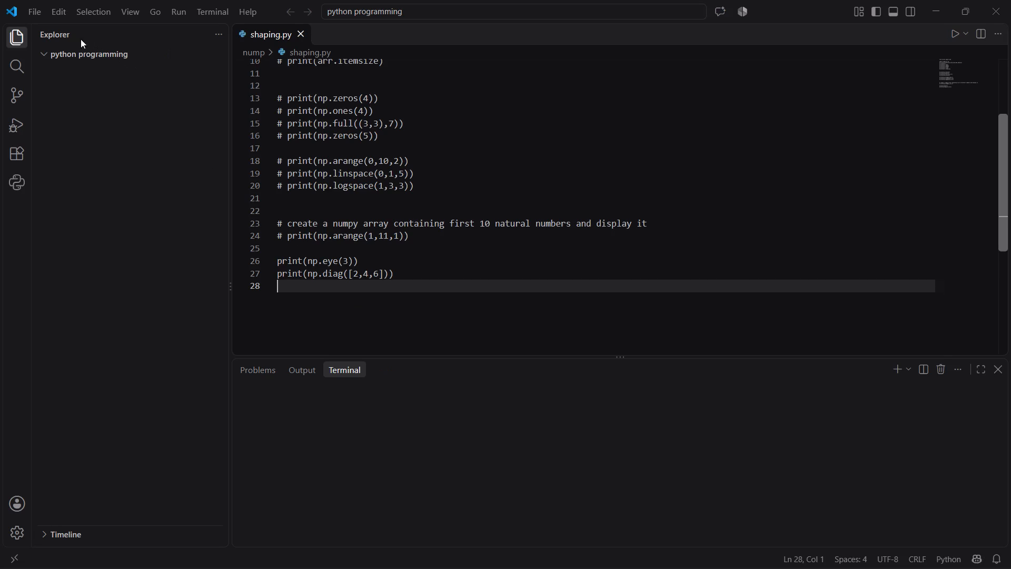
pyautogui.click(57, 55)
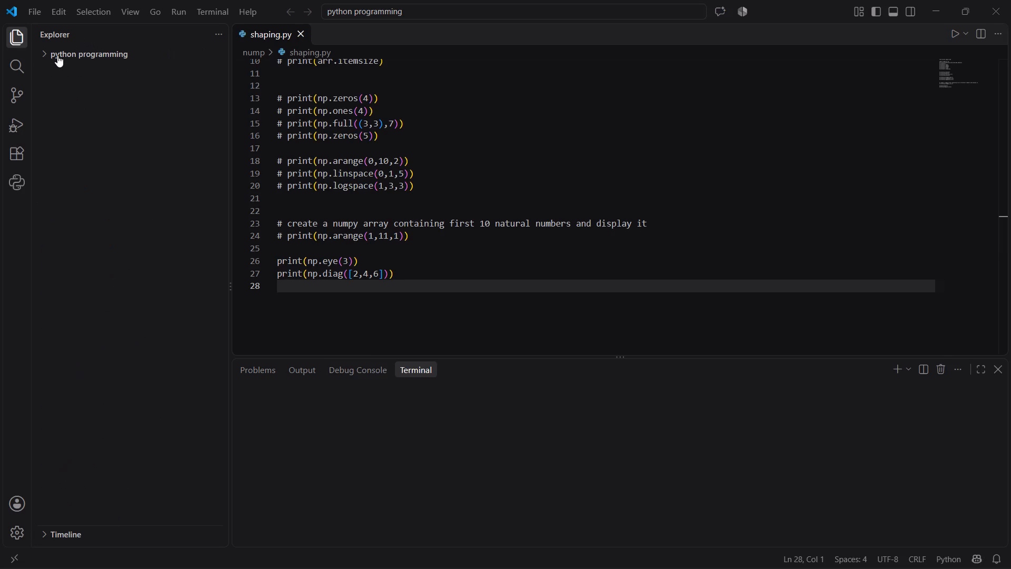
pyautogui.click(57, 55)
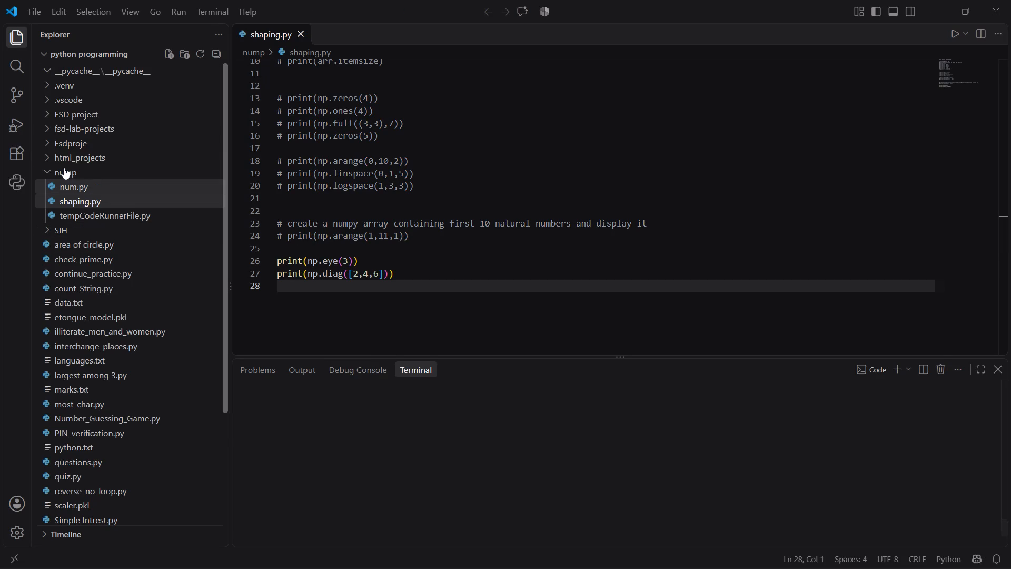
pyautogui.click(64, 168)
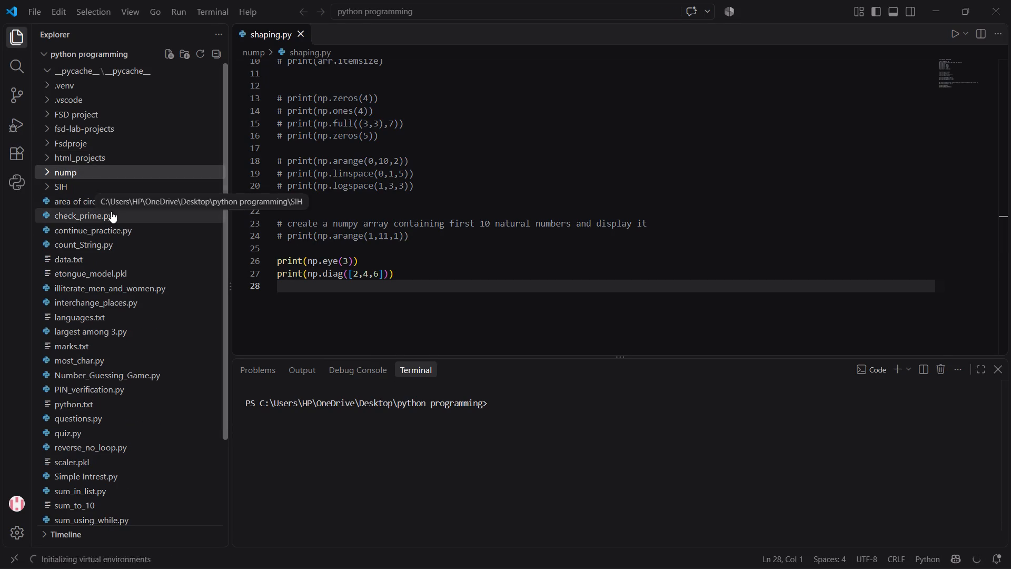
pyautogui.click(74, 140)
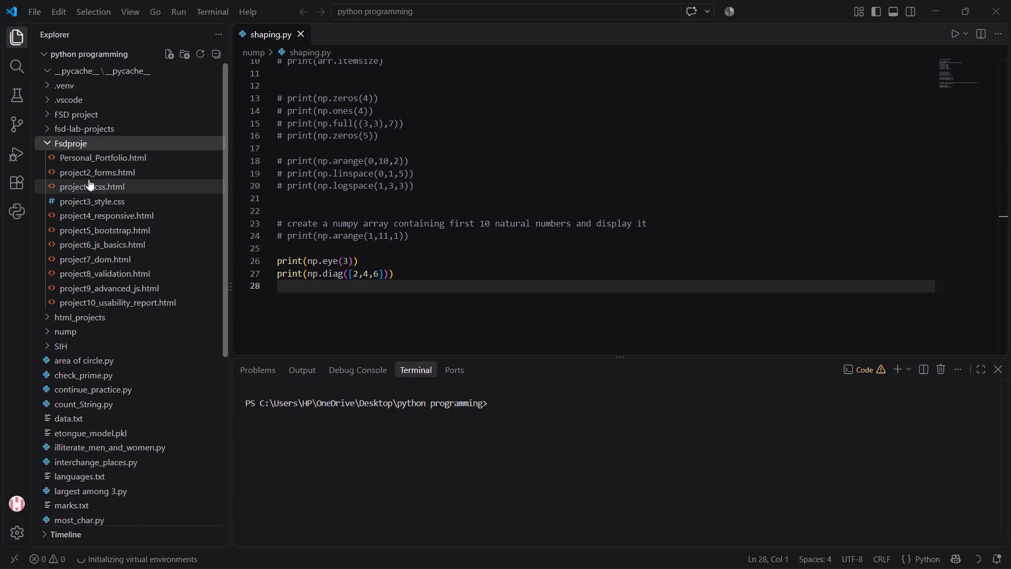
pyautogui.click(95, 183)
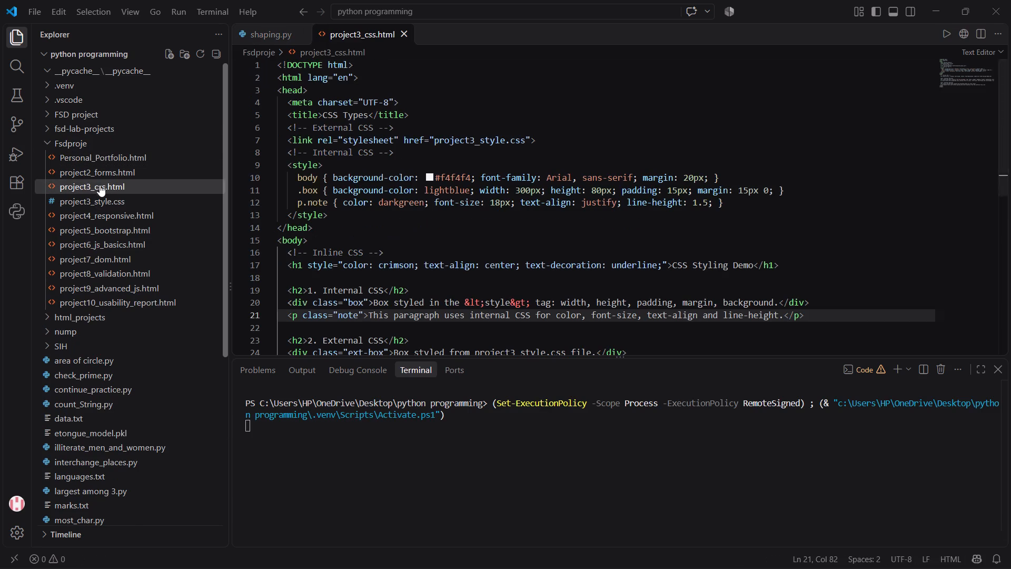
# Preview project3_css.html in the integrated browser.
pyautogui.click(532, 108)
pyautogui.click(967, 32)
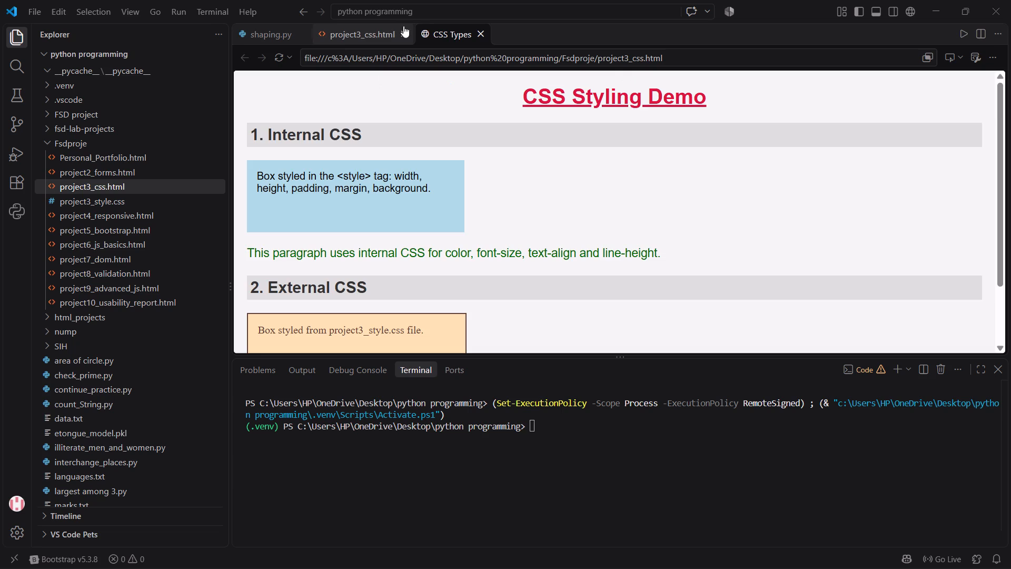
# Wrap the whole body content of project3_css.html in a center element, closing it just before the closing body tag.
pyautogui.click(371, 26)
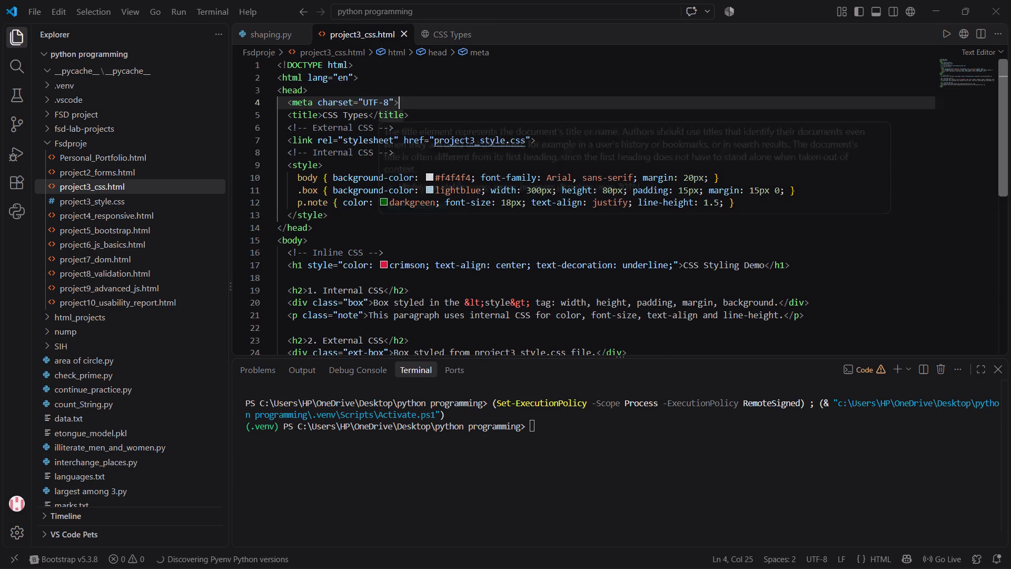
pyautogui.scroll(-1, 392, 119)
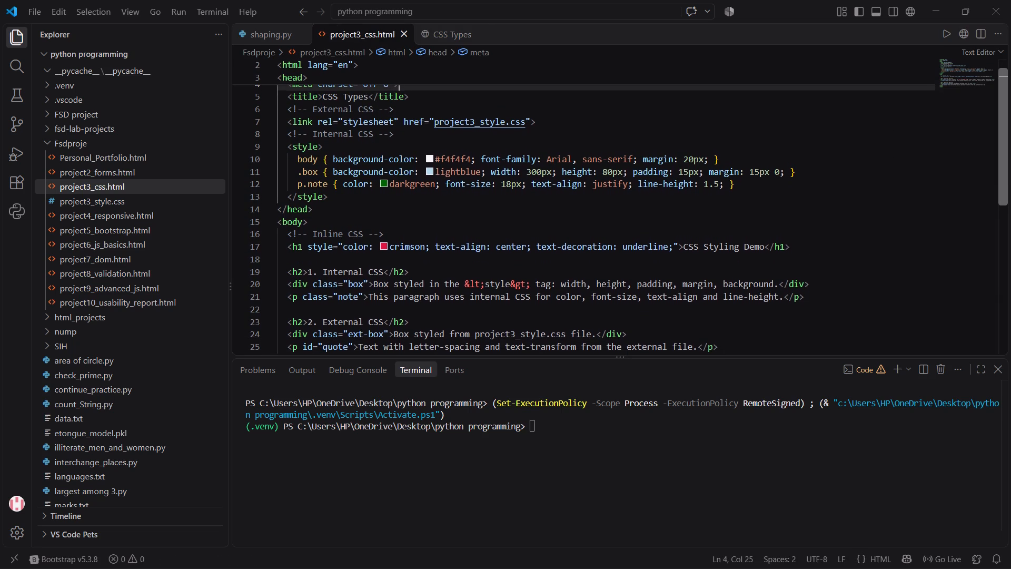
pyautogui.scroll(-2, 336, 215)
pyautogui.click(318, 225)
pyautogui.press('Return')
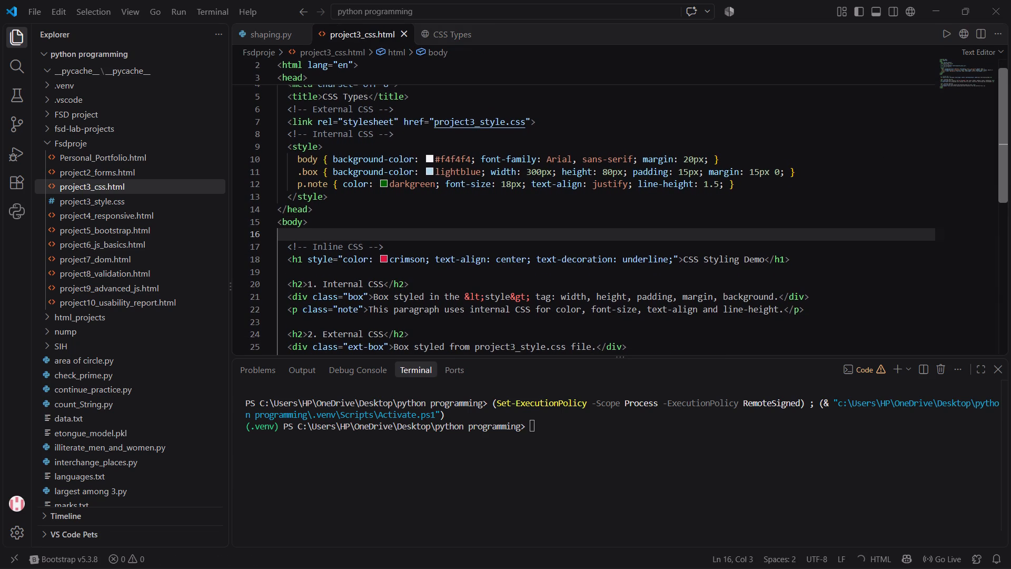
pyautogui.write('cen')
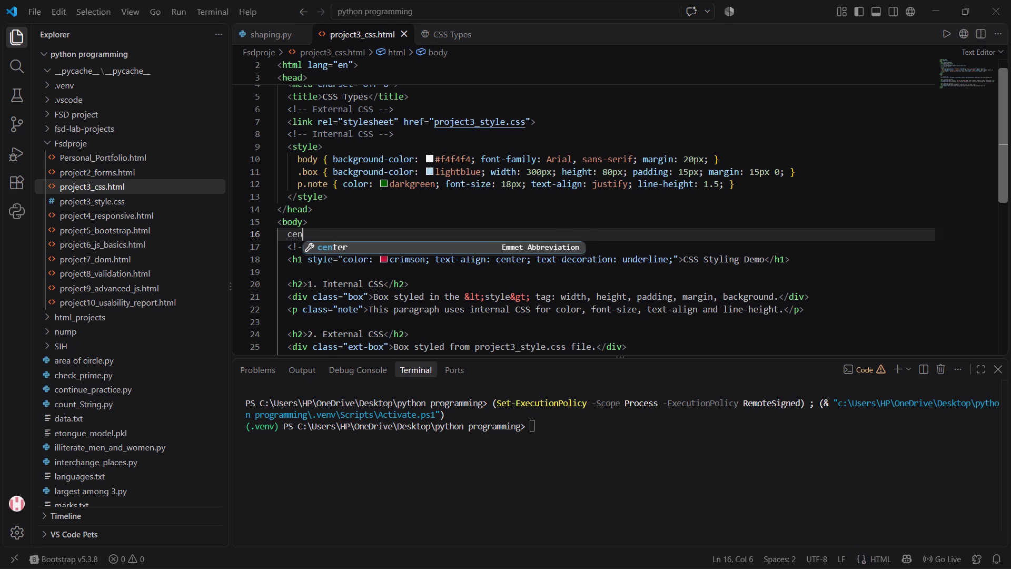
pyautogui.press('Return')
pyautogui.moveTo(407, 233); pyautogui.dragTo(324, 234)
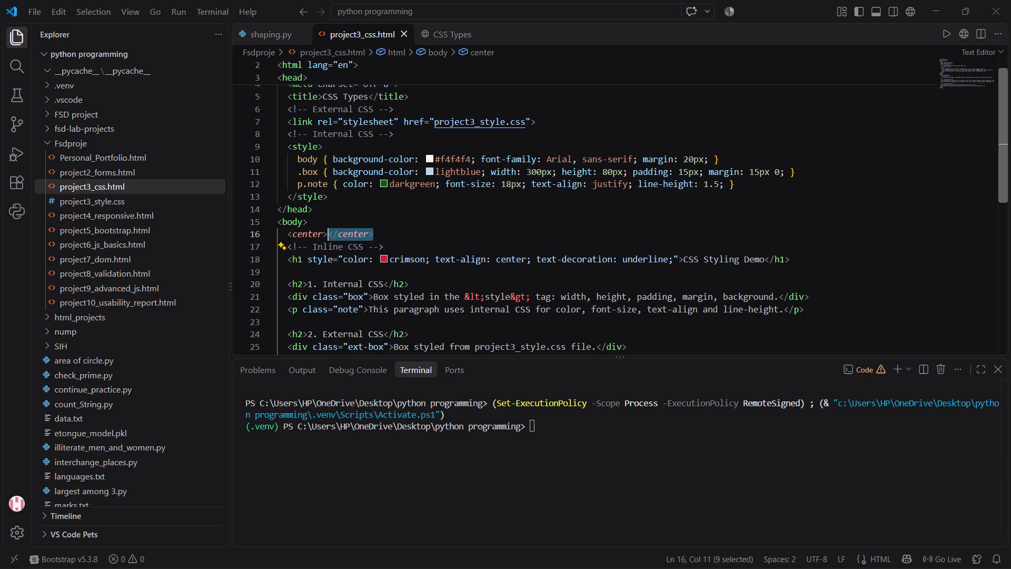
pyautogui.moveTo(324, 234); pyautogui.dragTo(329, 238)
pyautogui.hotkey('ctrl', 'x')
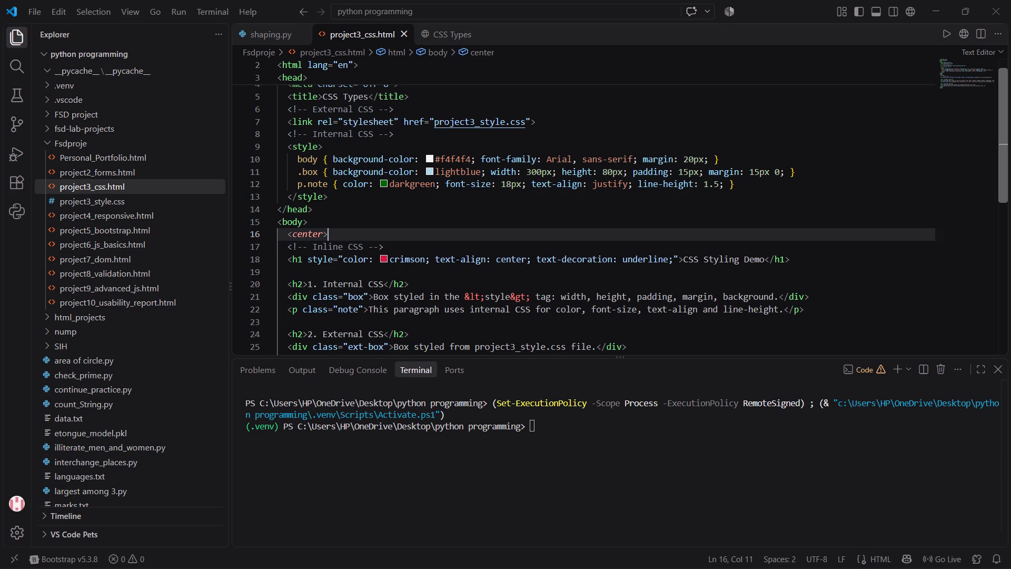
pyautogui.scroll(-3, 390, 232)
pyautogui.click(770, 263)
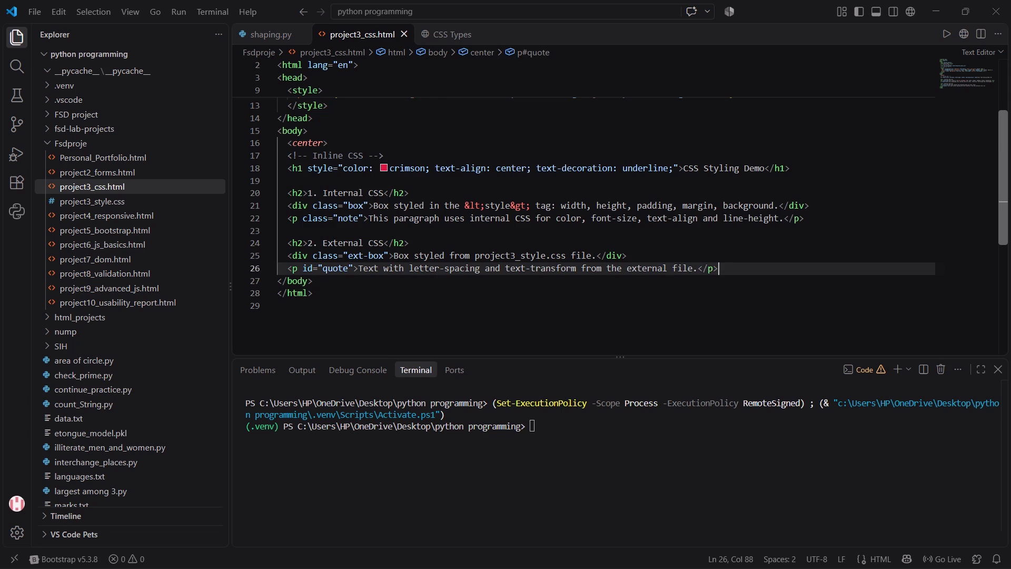
pyautogui.press('Return')
pyautogui.hotkey('ctrl', 'v')
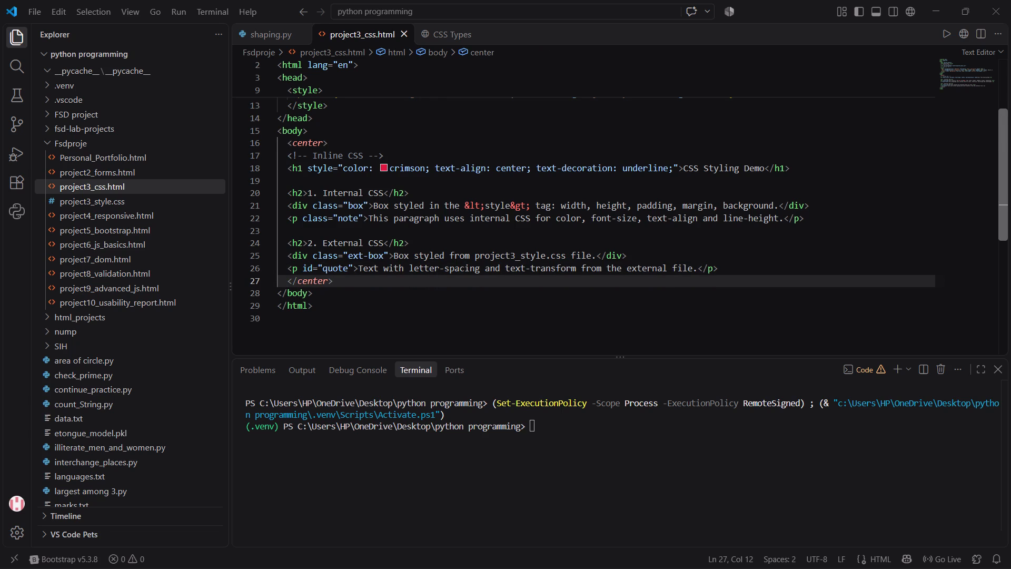
# Preview the edited page in the integrated browser and check how its headings, boxes and paragraphs are aligned.
pyautogui.click(960, 27)
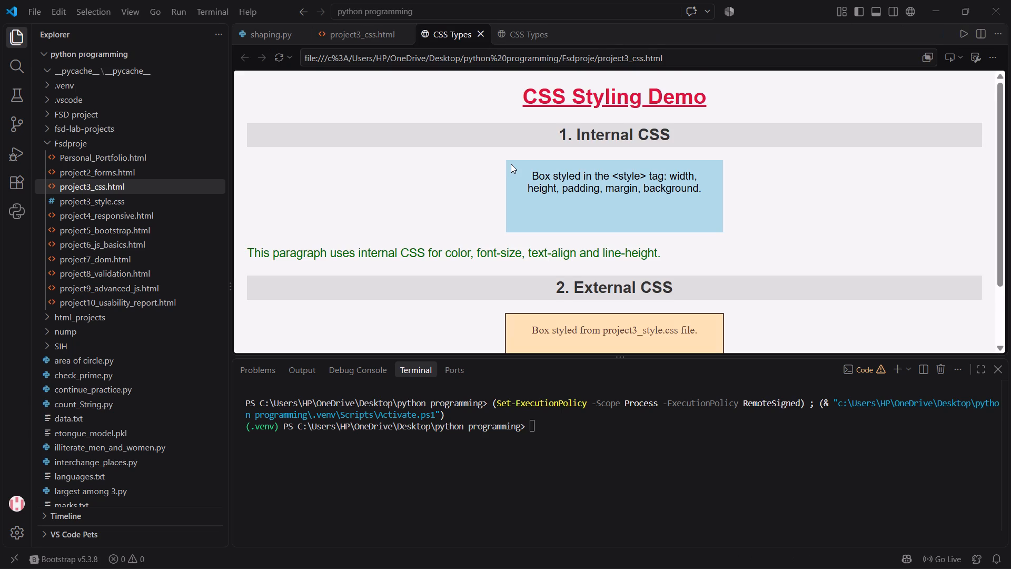
pyautogui.scroll(-1, 512, 165)
pyautogui.scroll(1, 512, 165)
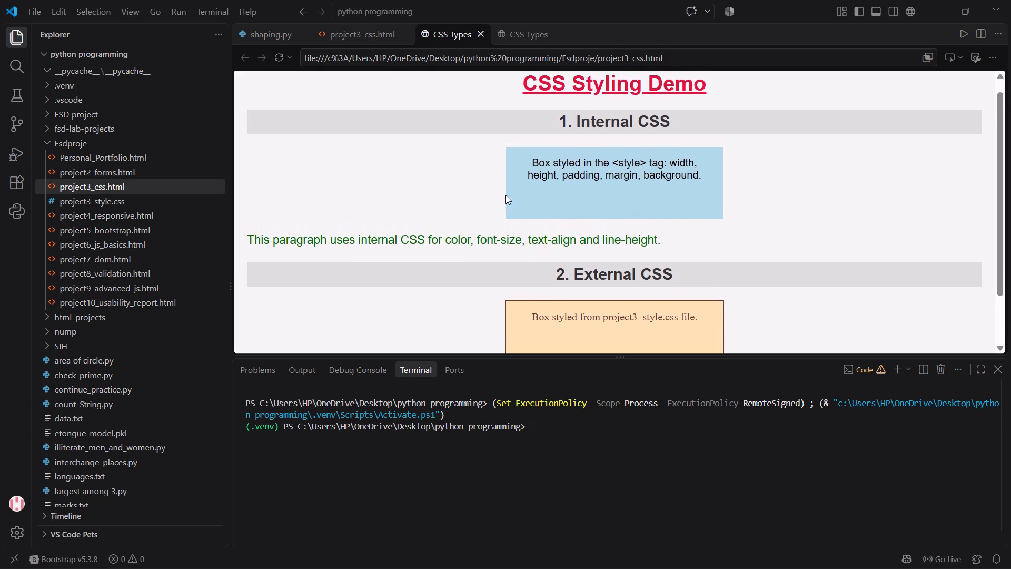
pyautogui.scroll(1, 506, 195)
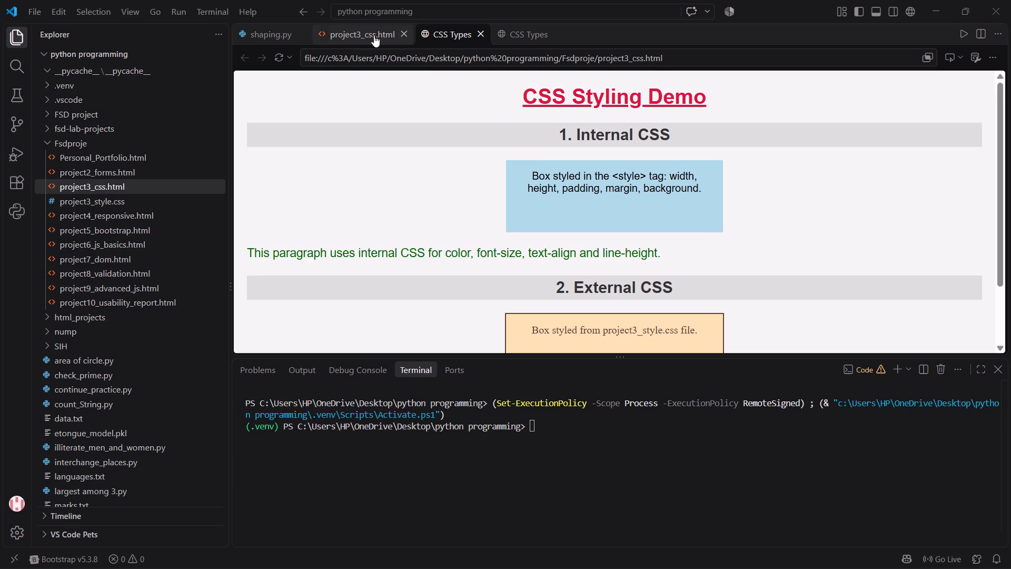
# Wrap the "note" paragraph under Internal CSS in its own center element in project3_css.html.
pyautogui.click(349, 42)
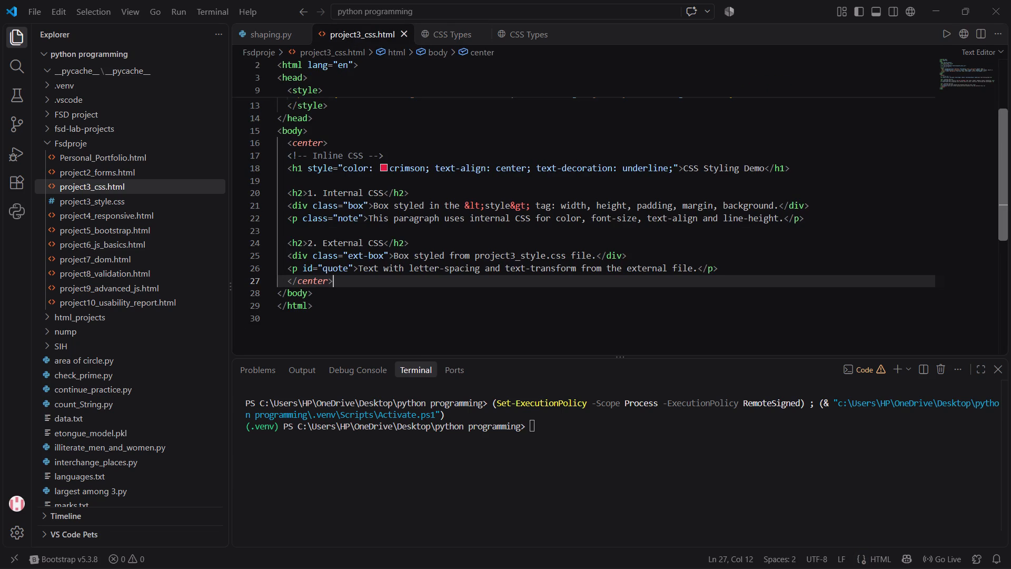
pyautogui.click(289, 222)
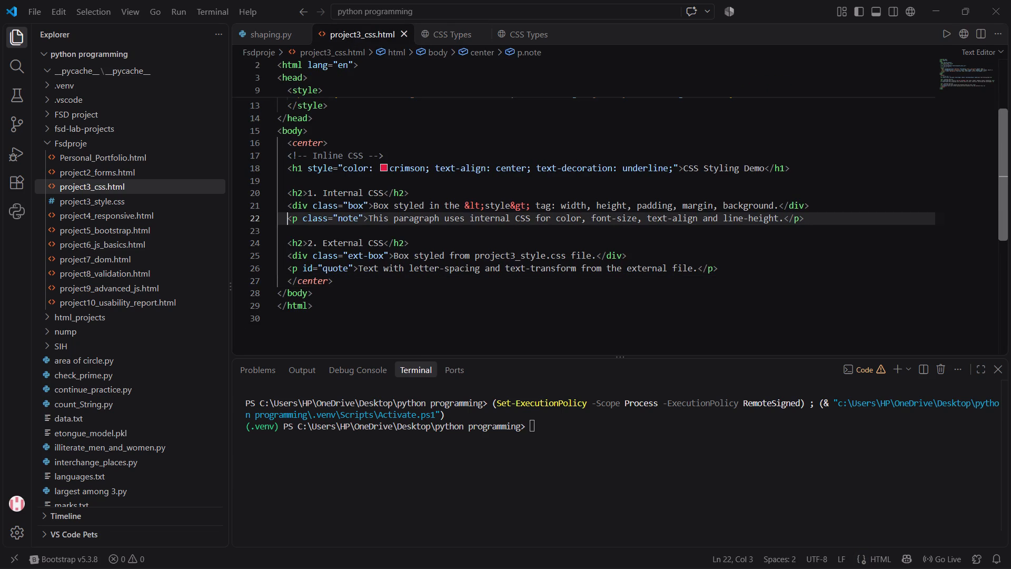
pyautogui.write('cen')
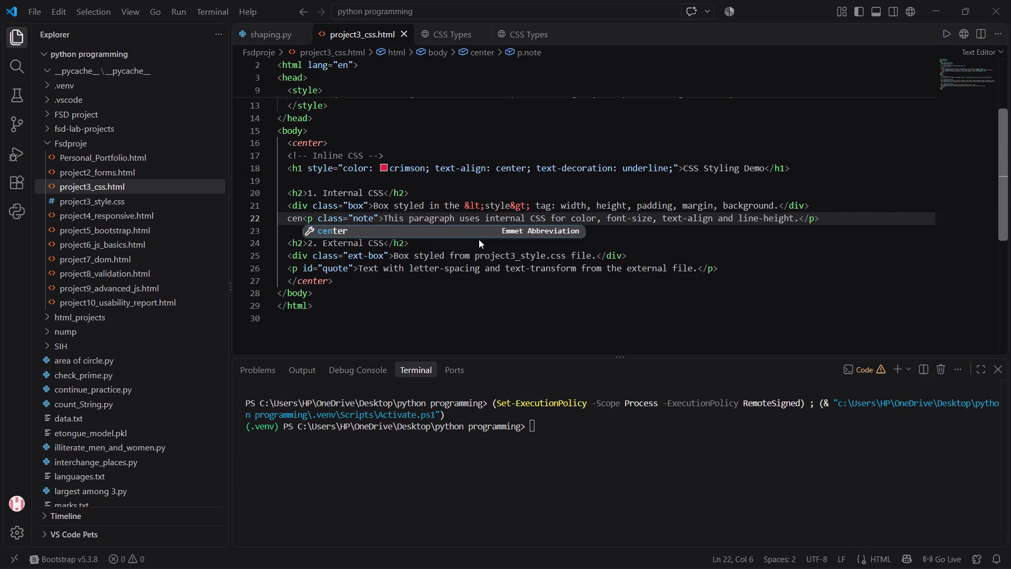
pyautogui.press('Return')
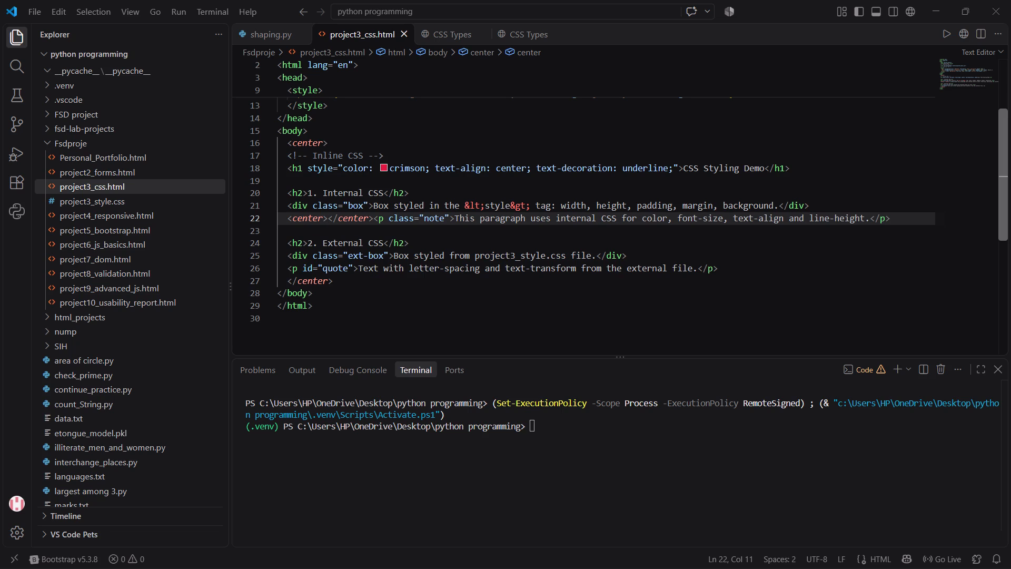
pyautogui.moveTo(373, 217); pyautogui.dragTo(328, 225)
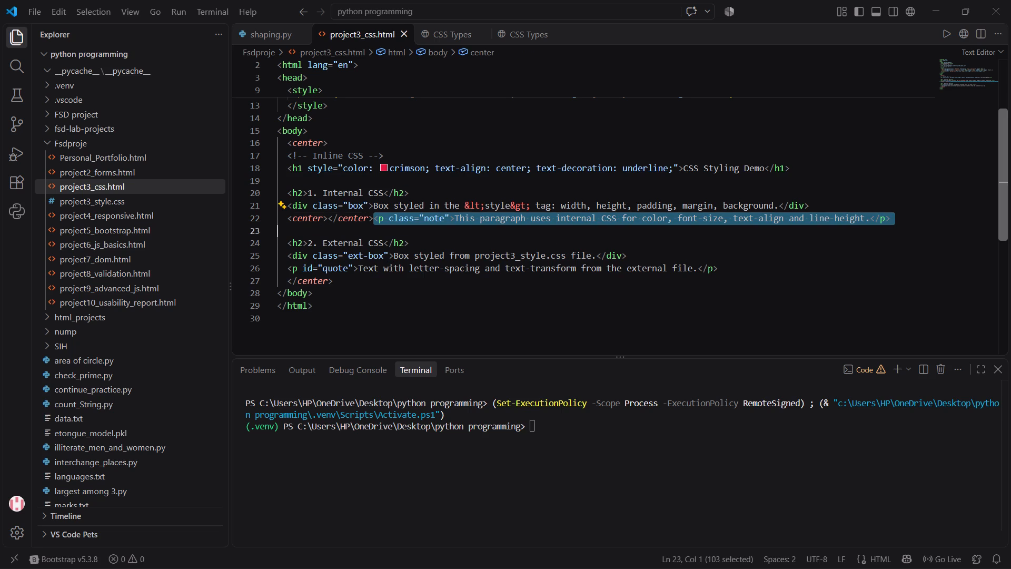
pyautogui.click(377, 212)
pyautogui.click(371, 221)
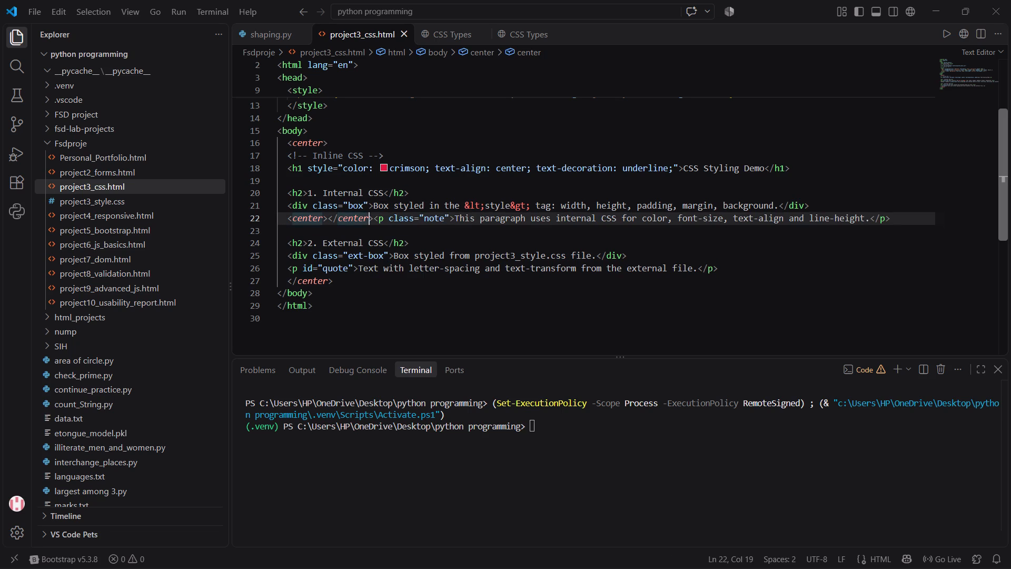
pyautogui.press('Right')
pyautogui.press('BackSpace')
pyautogui.press('BackSpace')
pyautogui.press('BackSpace')
pyautogui.press('BackSpace')
pyautogui.press('BackSpace')
pyautogui.press('BackSpace')
pyautogui.press('BackSpace')
pyautogui.press('BackSpace')
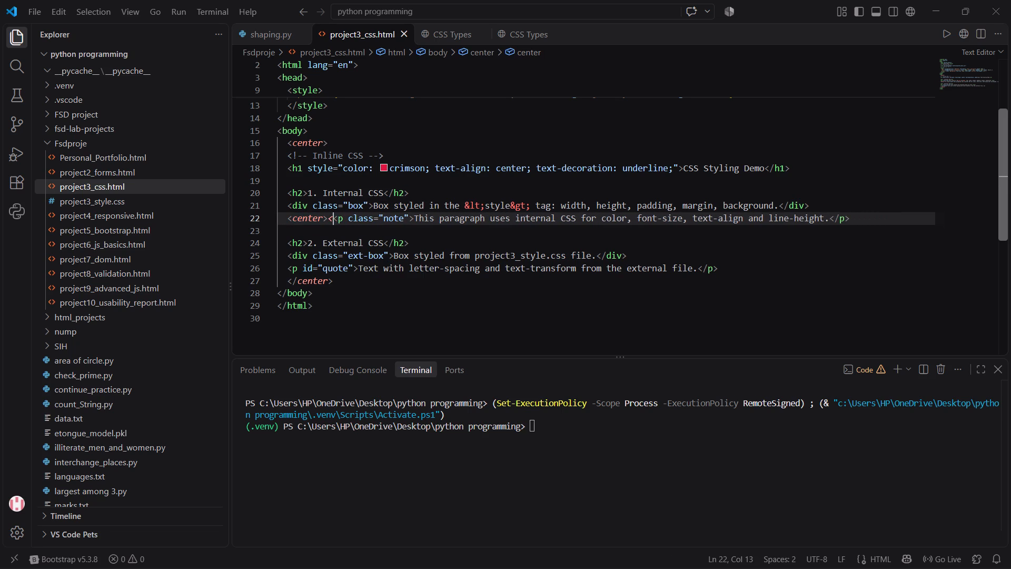
pyautogui.press('BackSpace')
pyautogui.press('Right')
pyautogui.press('Right')
pyautogui.press('Right')
pyautogui.press('Right')
pyautogui.press('Right')
pyautogui.press('Right')
pyautogui.press('Right')
pyautogui.press('Right')
pyautogui.press('Right')
pyautogui.press('Right')
pyautogui.press('Right')
pyautogui.press('Right')
pyautogui.press('Right')
pyautogui.press('Right')
pyautogui.press('Right')
pyautogui.press('Right')
pyautogui.press('Right')
pyautogui.press('Right')
pyautogui.press('Right')
pyautogui.press('Right')
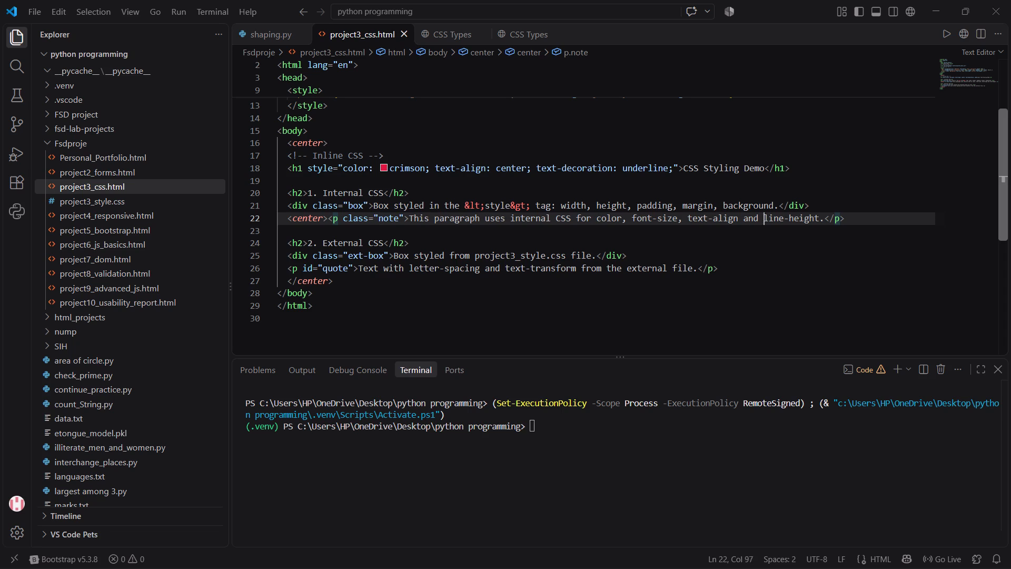
pyautogui.press('Right')
pyautogui.press('Left')
pyautogui.hotkey('ctrl', 'v')
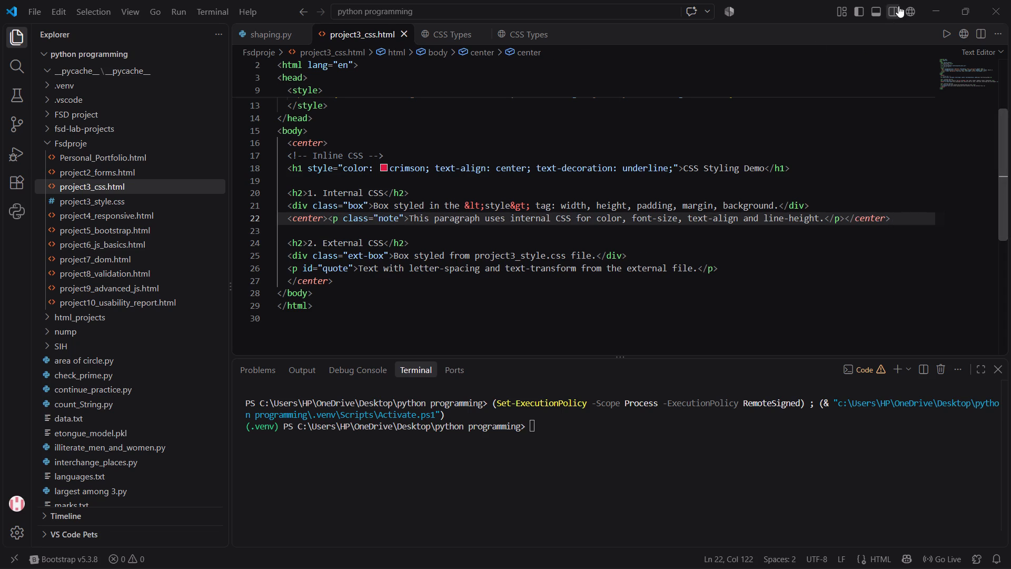
# Preview the page again and check the alignment of the Internal CSS note paragraph.
pyautogui.click(969, 32)
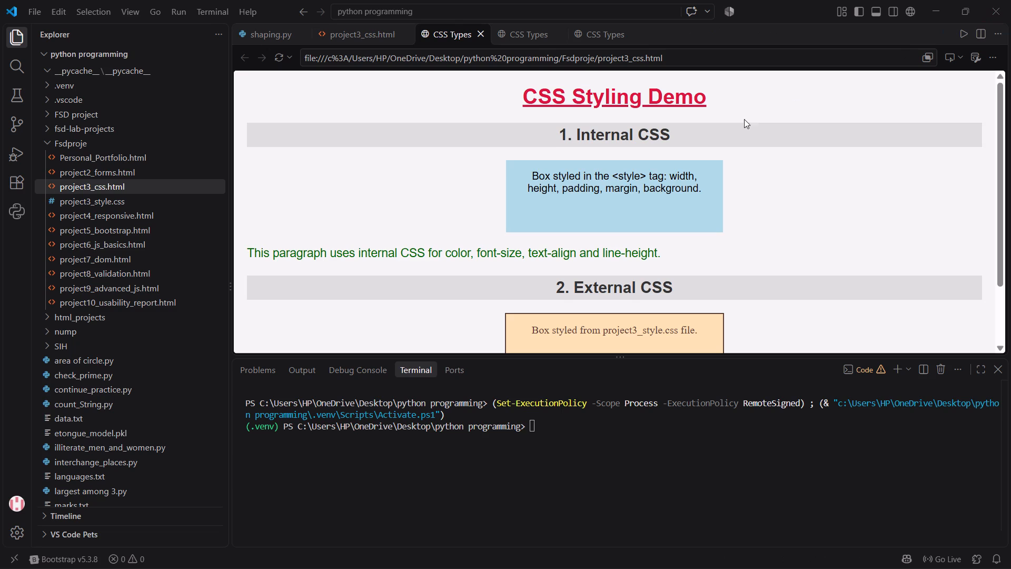
pyautogui.scroll(-2, 628, 177)
pyautogui.scroll(2, 628, 177)
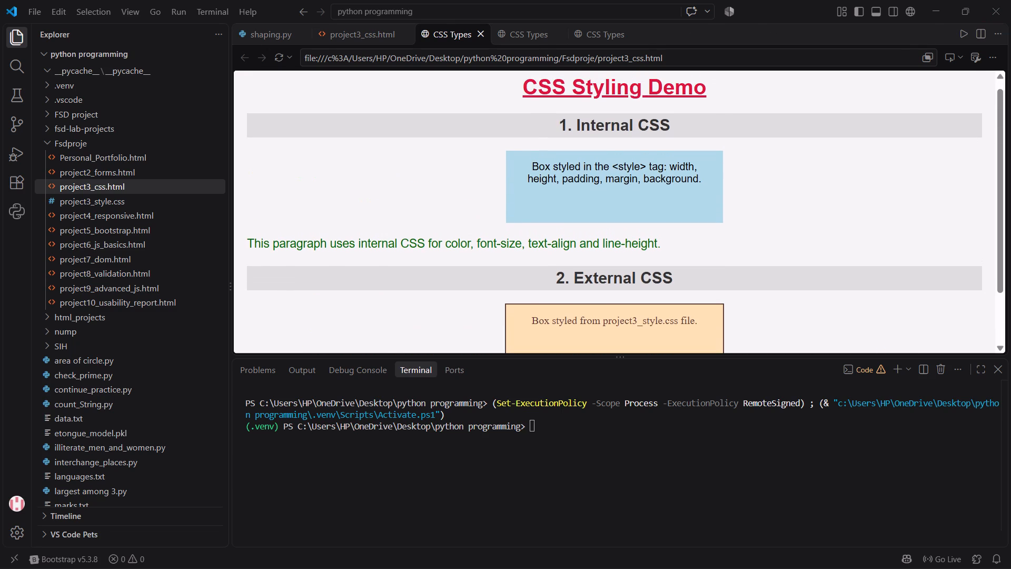
pyautogui.scroll(1, 628, 193)
# Close the three open CSS Types previews, leaving the project3_css.html source open.
pyautogui.click(527, 28)
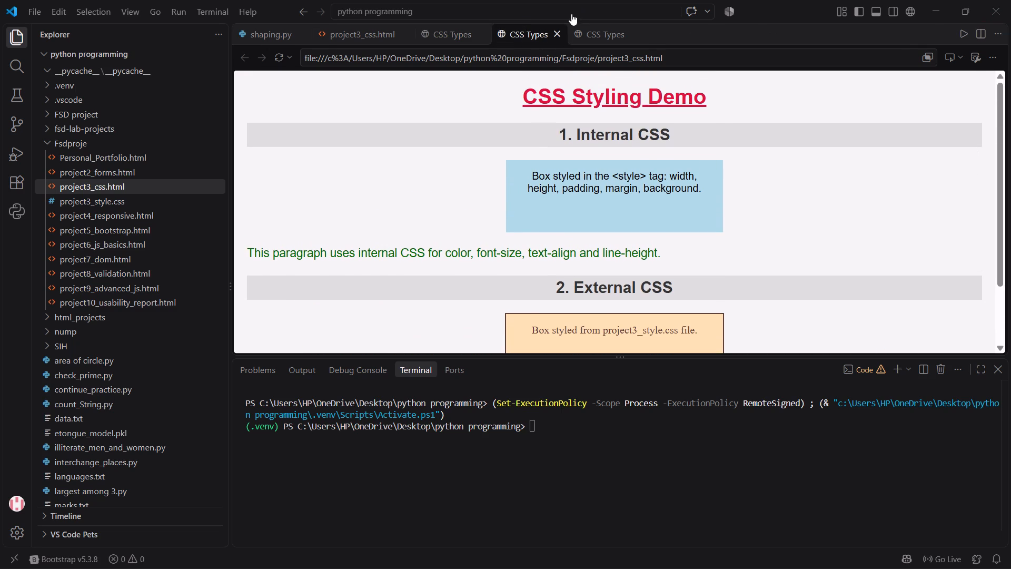
pyautogui.click(557, 35)
pyautogui.click(557, 35)
pyautogui.click(483, 34)
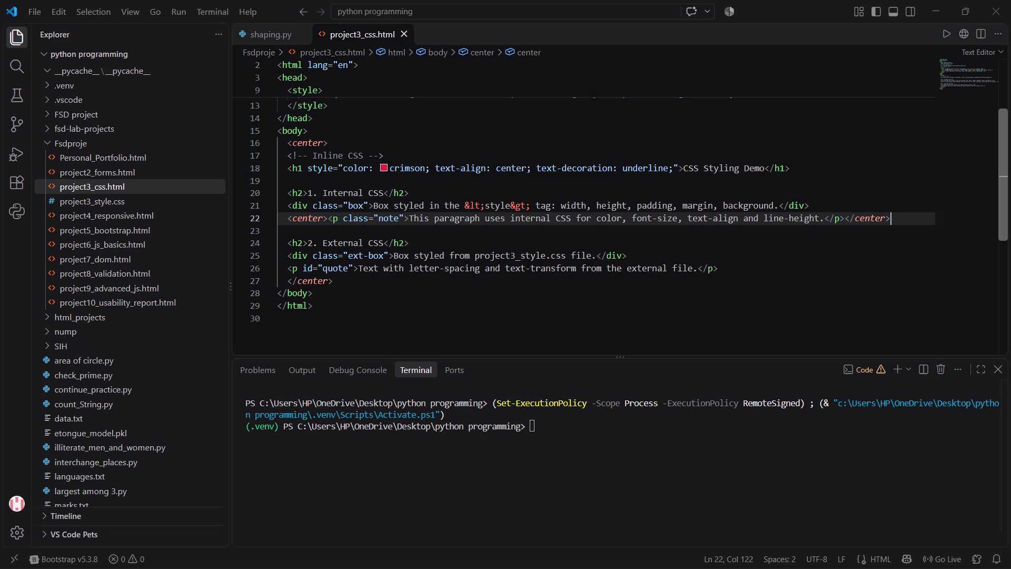
# Review the source of project3_css.html and preview the page again to check the note paragraph's alignment.
pyautogui.scroll(1, 474, 252)
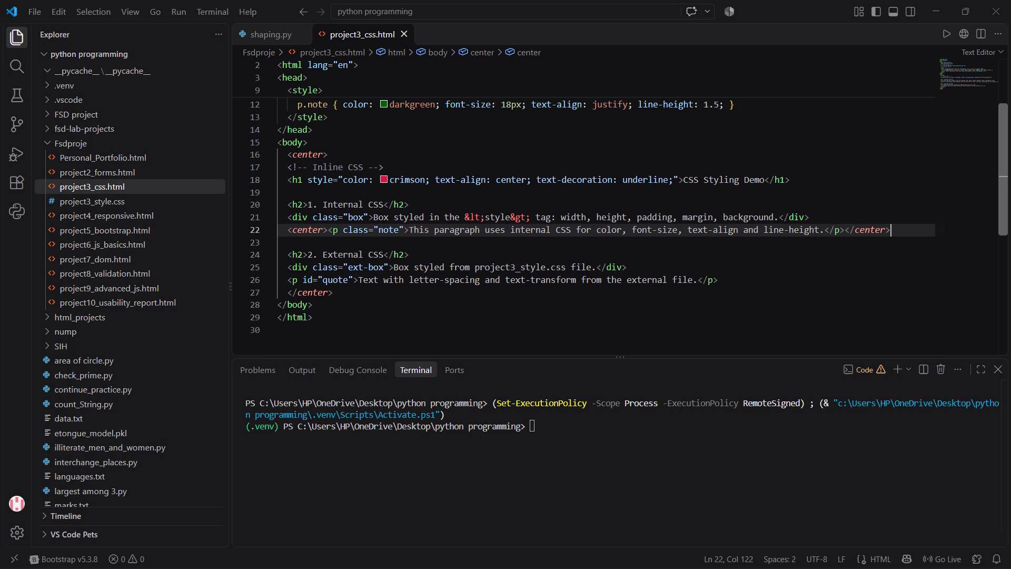
pyautogui.scroll(2, 474, 261)
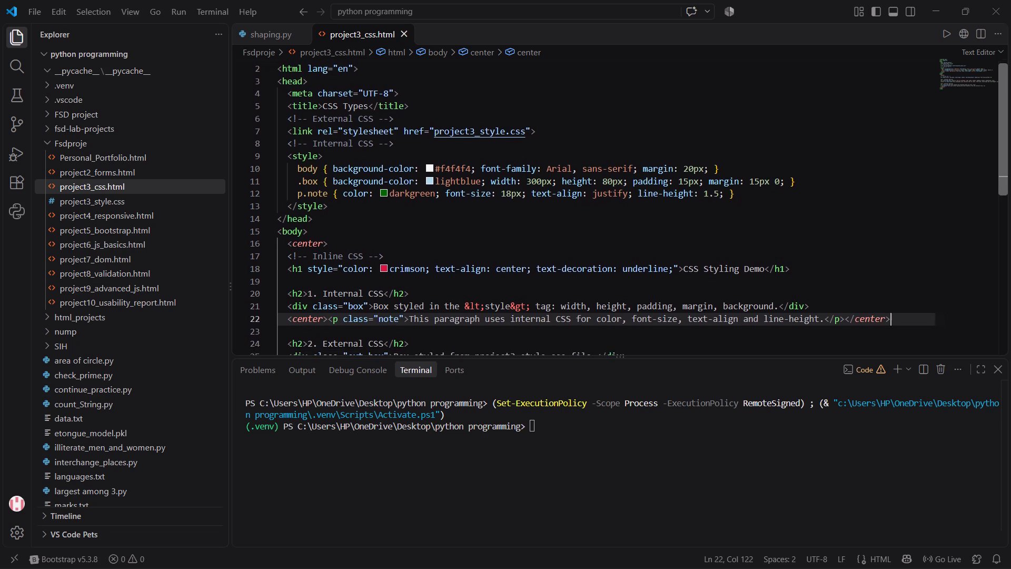
pyautogui.scroll(-1, 385, 200)
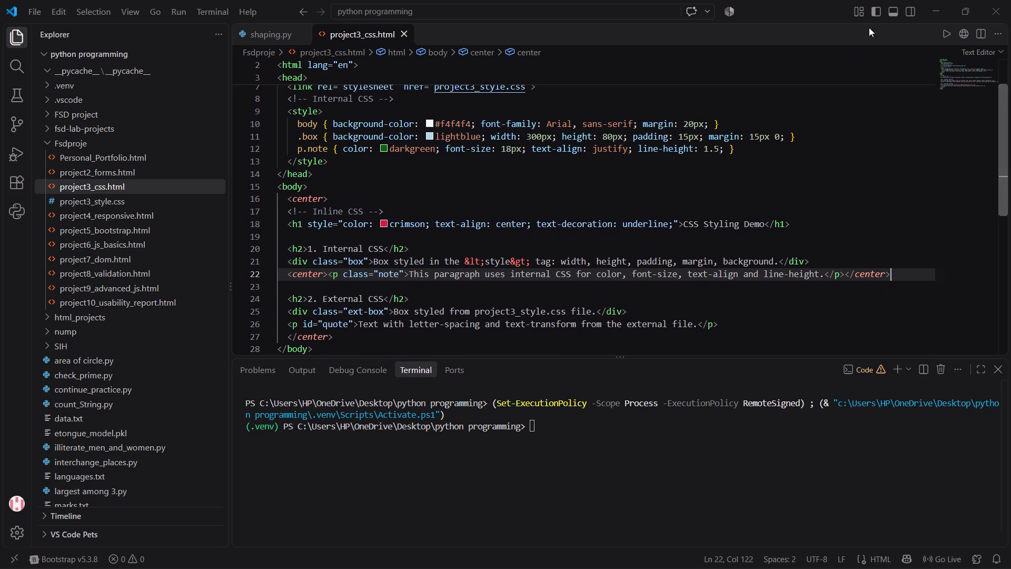
pyautogui.click(963, 34)
pyautogui.click(962, 34)
pyautogui.hscroll(-1, 779, 151)
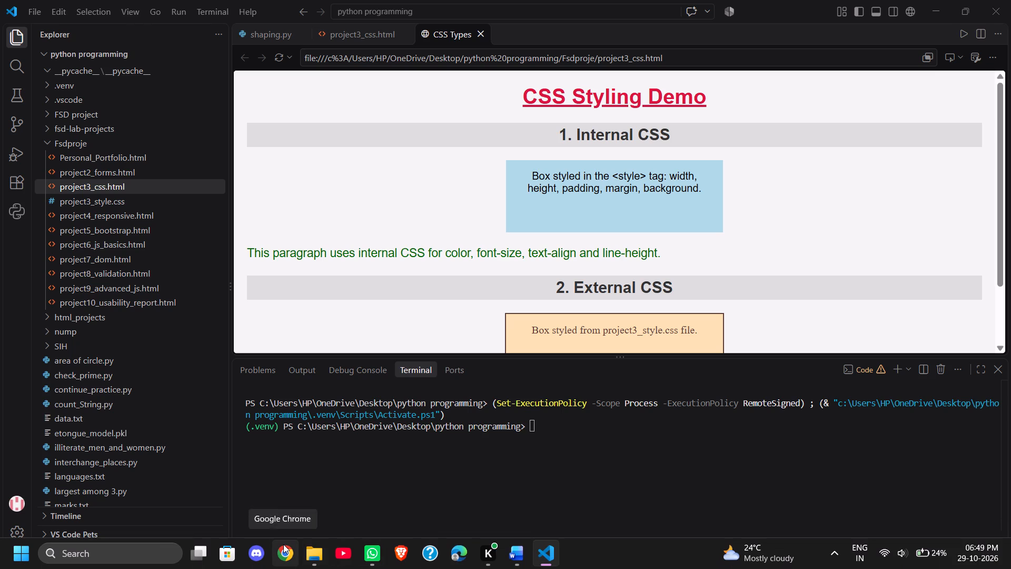
# Open Google Chrome with the green K profile and return to the CSS Types preview in Visual Studio Code.
pyautogui.click(283, 544)
pyautogui.click(583, 281)
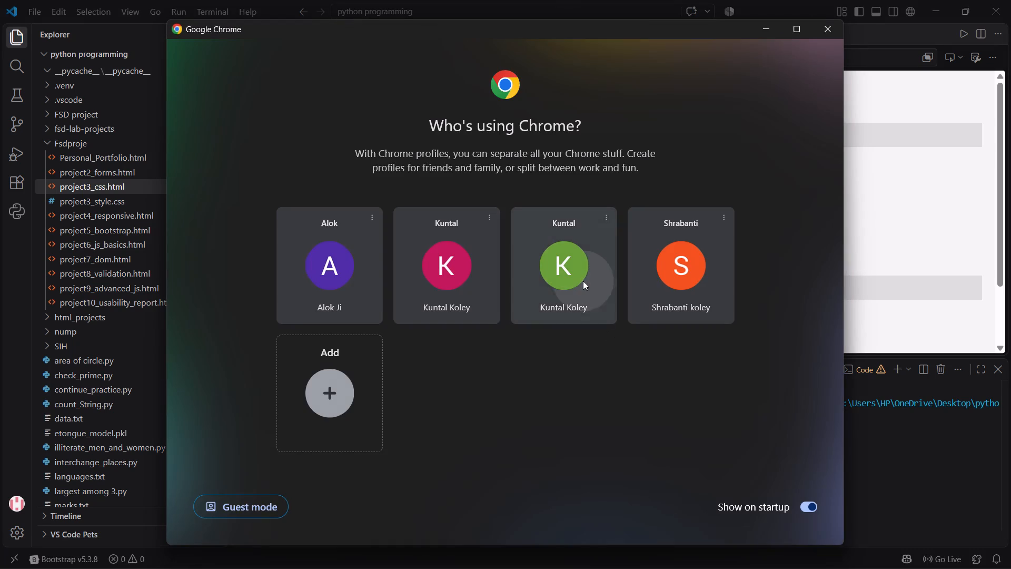
pyautogui.hotkey('alt', 'Tab')
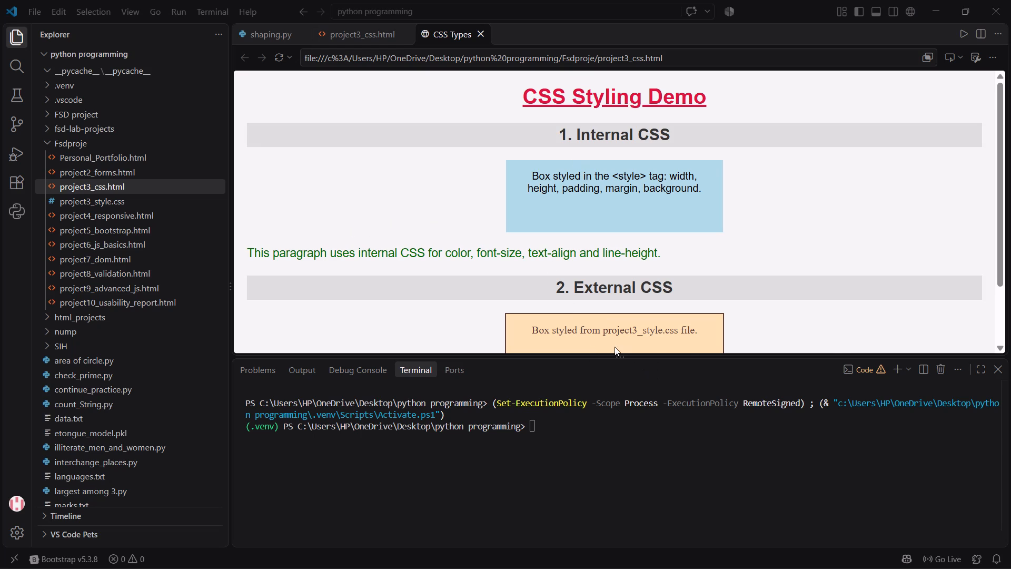
pyautogui.hotkey('alt', 'Tab')
pyautogui.hotkey('alt', 'Tab')
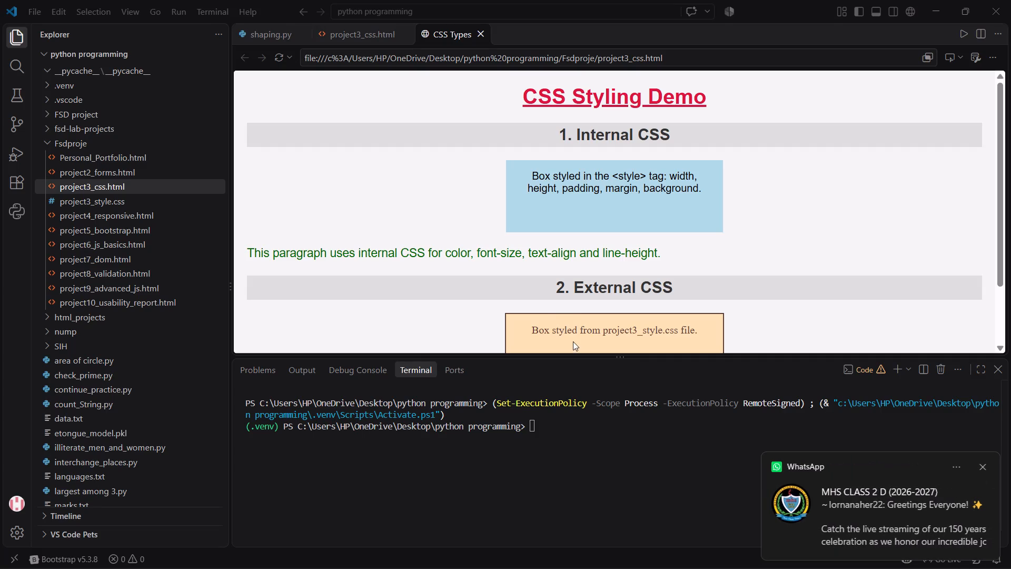
# Copy the entire source code of project3_css.html.
pyautogui.click(373, 35)
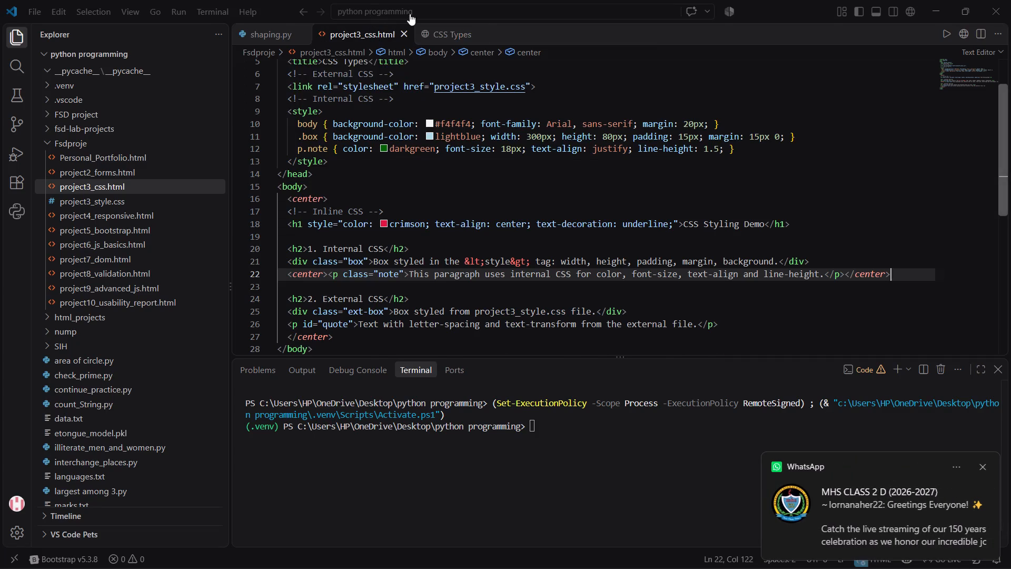
pyautogui.click(435, 195)
pyautogui.hotkey('ctrl', 'a')
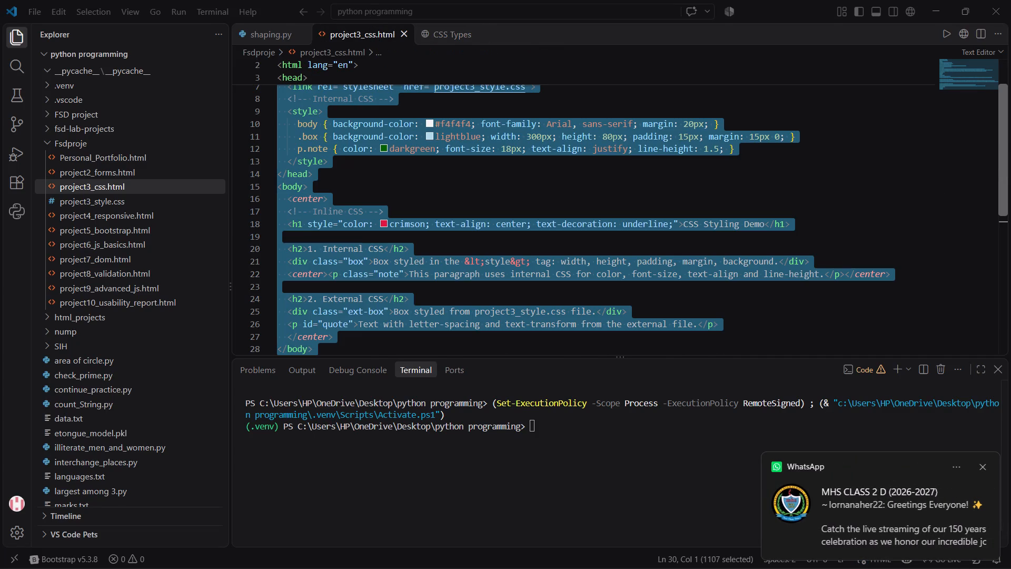
pyautogui.hotkey('ctrl', 'c')
# In Google Chrome, search Google with the copied code plus the question why the paragraph using internal styling is not getting in the centre, and read the answer.
pyautogui.hotkey('alt', 'Tab')
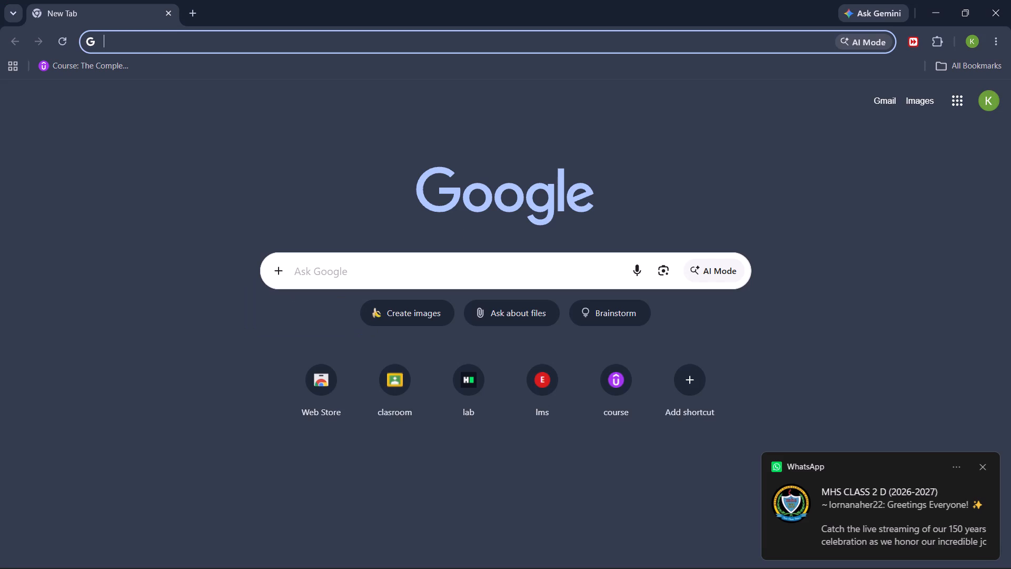
pyautogui.click(427, 261)
pyautogui.hotkey('ctrl', 'v')
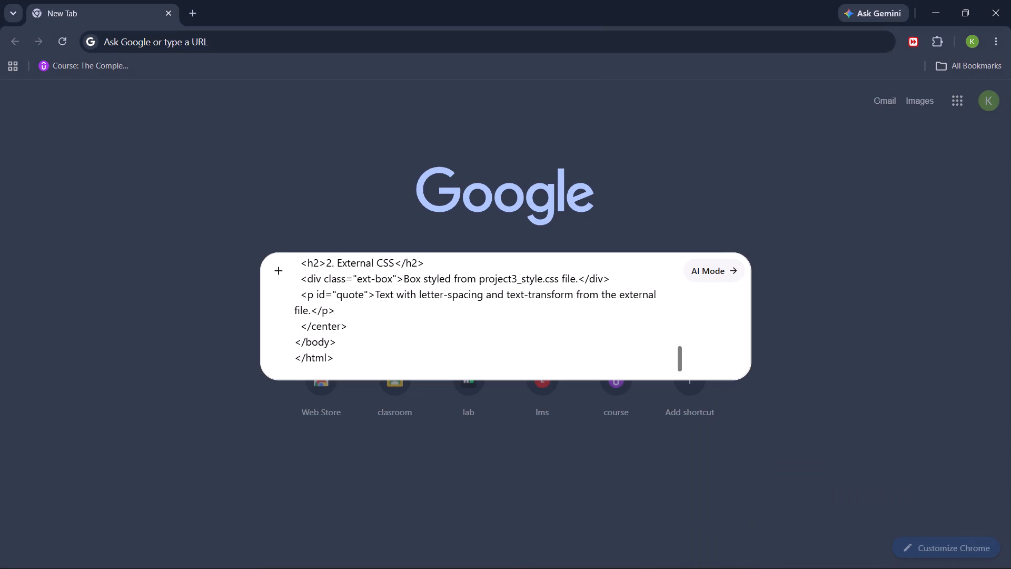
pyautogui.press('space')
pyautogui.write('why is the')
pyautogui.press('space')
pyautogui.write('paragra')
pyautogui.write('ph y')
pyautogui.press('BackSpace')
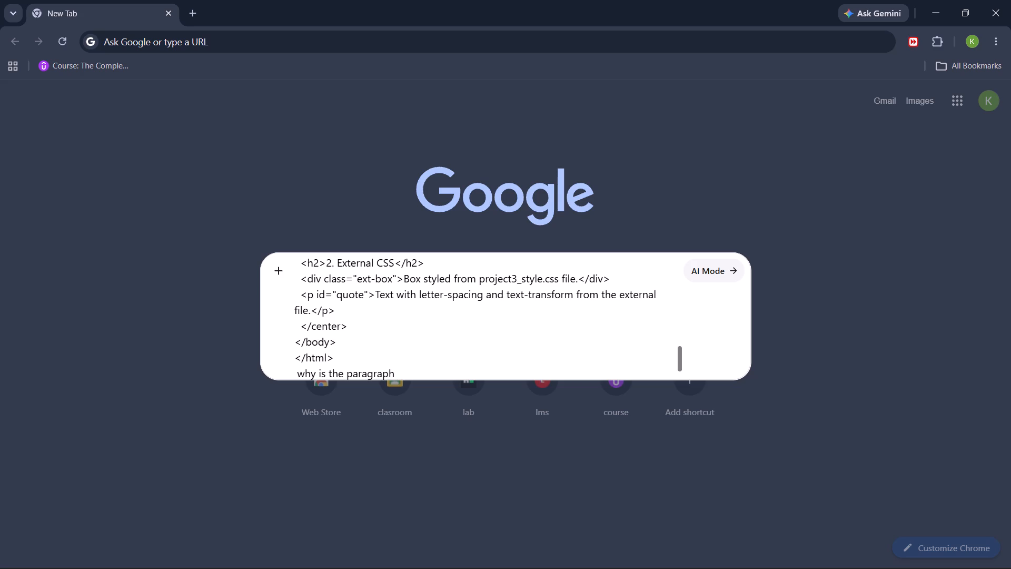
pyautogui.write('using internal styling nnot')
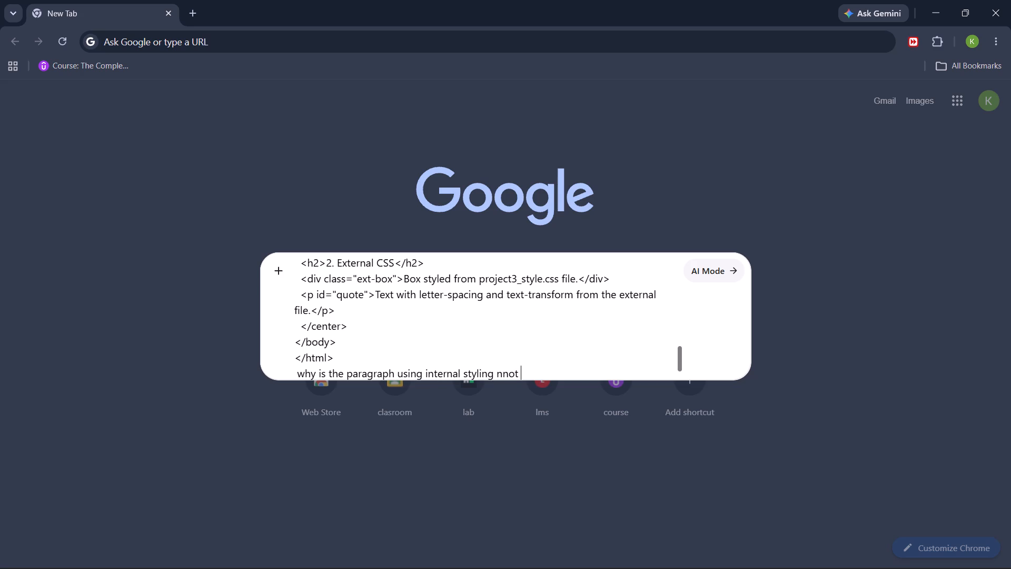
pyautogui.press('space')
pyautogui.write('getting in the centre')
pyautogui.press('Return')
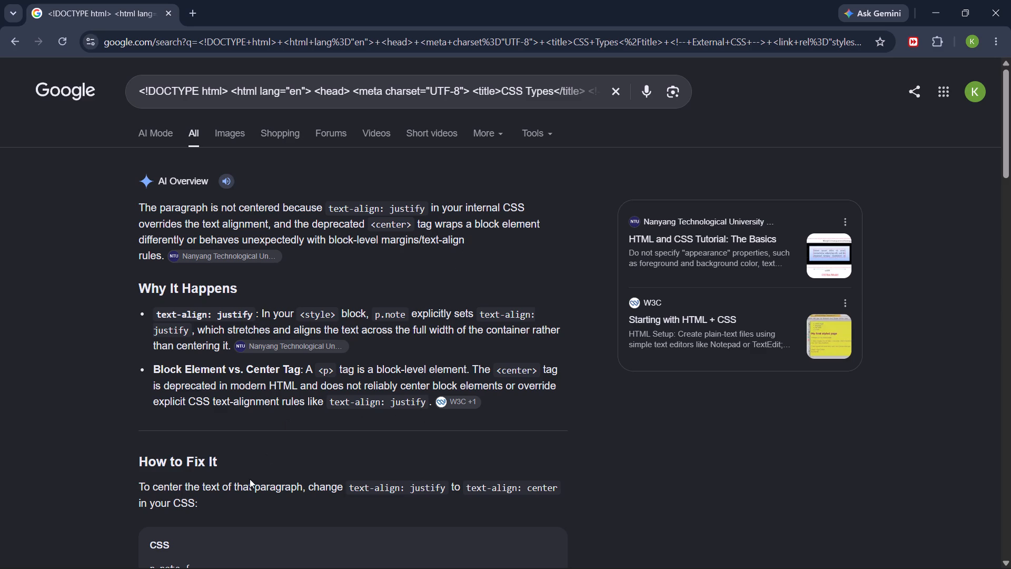
pyautogui.scroll(-1, 250, 492)
# Back in Visual Studio Code, set the p.note rule's text-align to center in project3_css.html's style block.
pyautogui.hotkey('alt', 'Tab')
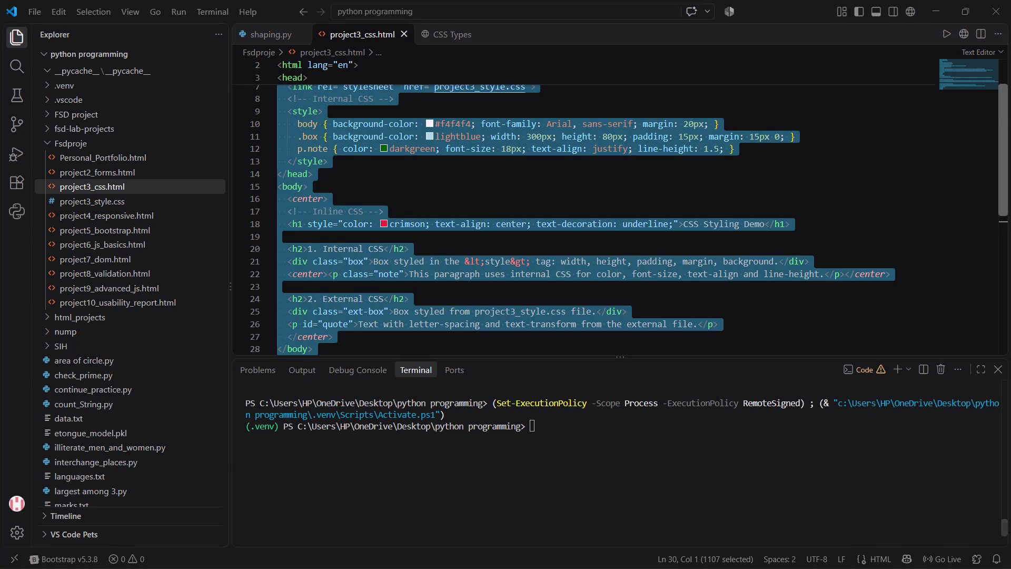
pyautogui.click(415, 137)
pyautogui.click(567, 142)
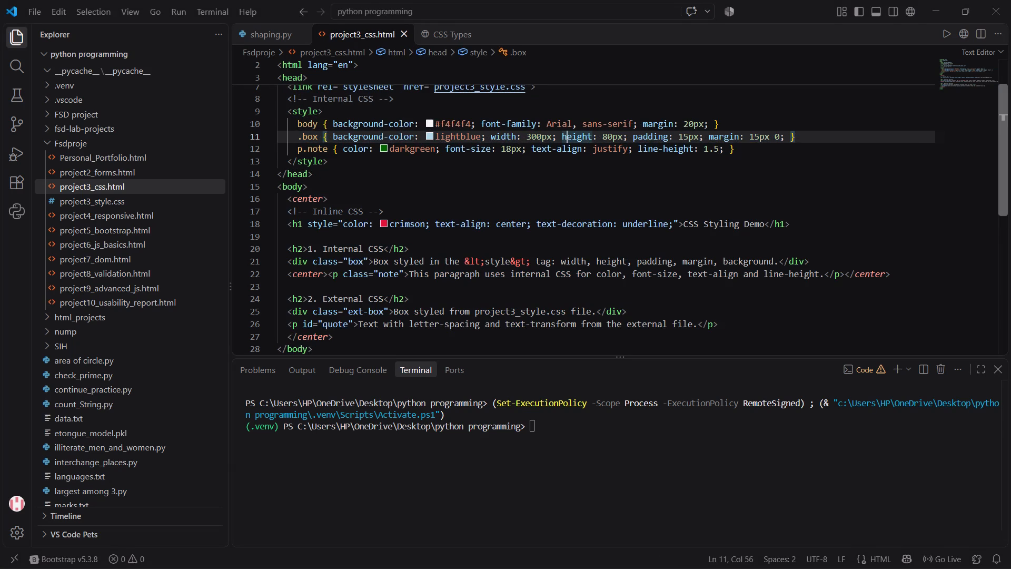
pyautogui.moveTo(591, 172); pyautogui.dragTo(609, 156)
pyautogui.click(632, 141)
pyautogui.click(625, 155)
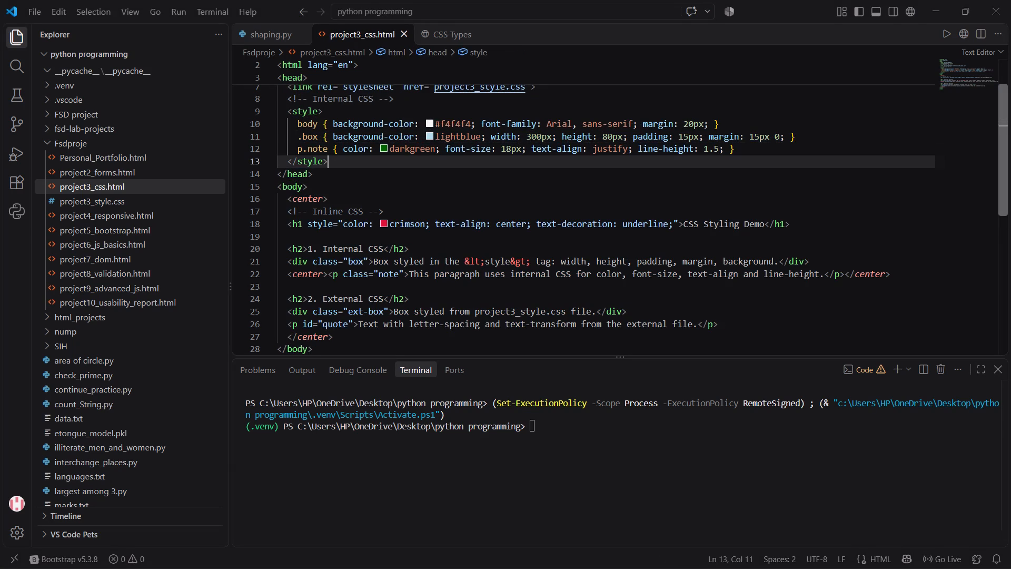
pyautogui.click(631, 149)
pyautogui.press('Left')
pyautogui.press('BackSpace')
pyautogui.press('BackSpace')
pyautogui.press('BackSpace')
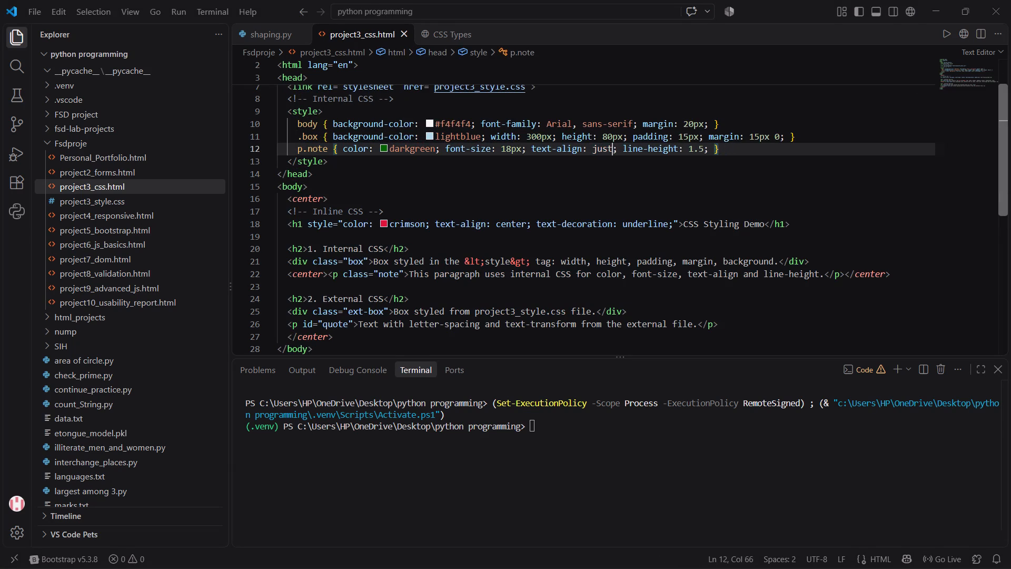
pyautogui.press('BackSpace')
pyautogui.press('BackSpace')
pyautogui.press('BackSpace')
pyautogui.press('BackSpace')
pyautogui.write('ce')
pyautogui.press('Return')
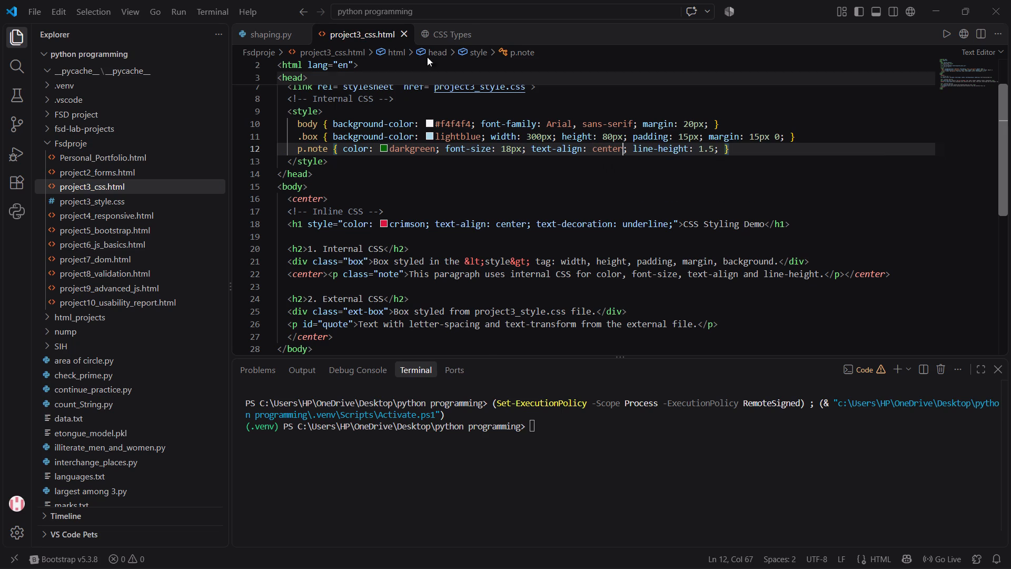
# Check the CSS Types preview for the alignment of the note paragraph and the External CSS section.
pyautogui.click(440, 19)
pyautogui.click(448, 34)
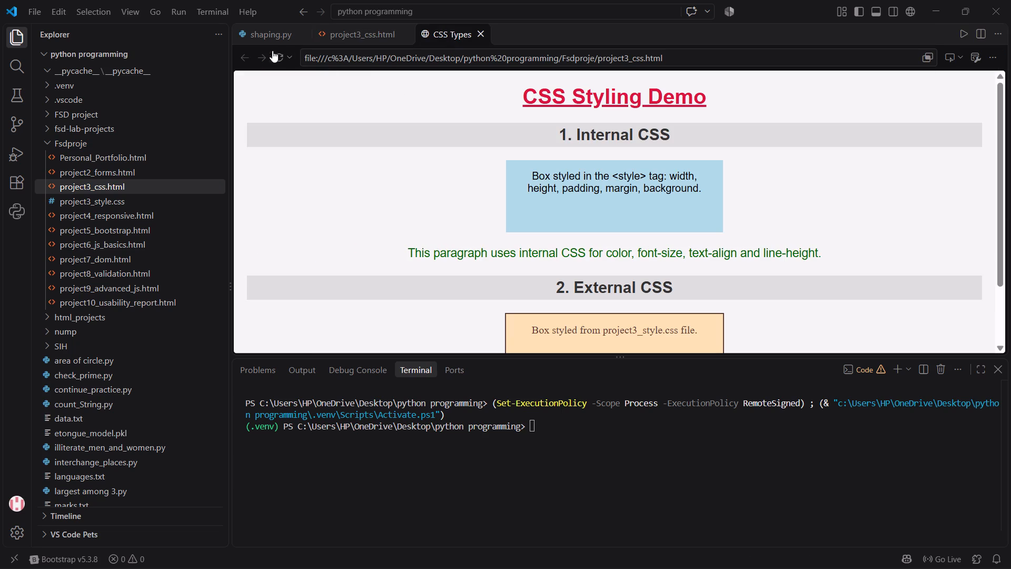
pyautogui.scroll(-5, 497, 175)
pyautogui.scroll(-1, 542, 228)
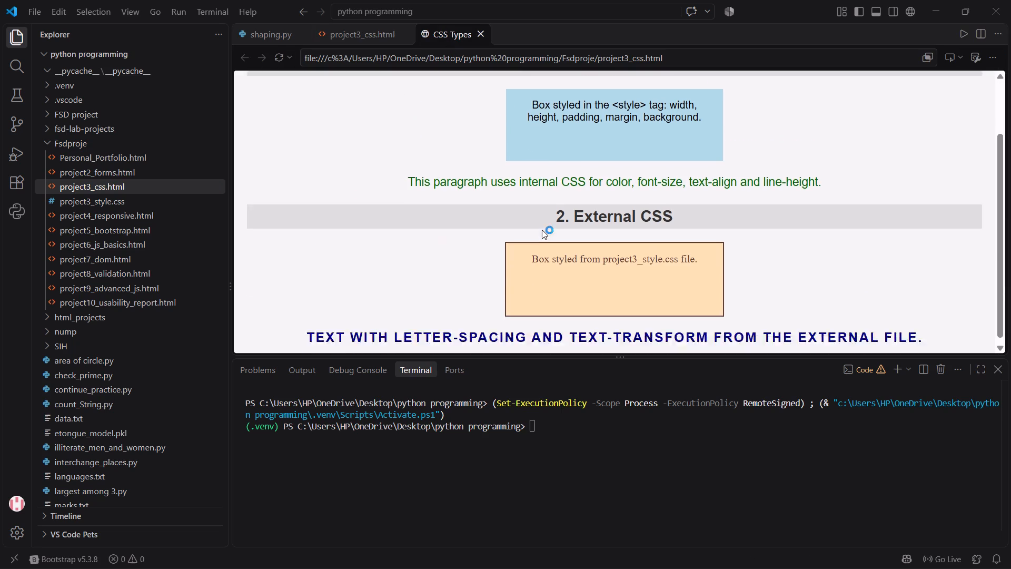
pyautogui.scroll(-2, 542, 230)
# Switch to the Word lab file and set text-align to center in the p.note rule of Experiment 3's Applying_CSS.html listing.
pyautogui.hotkey('alt', 'Tab')
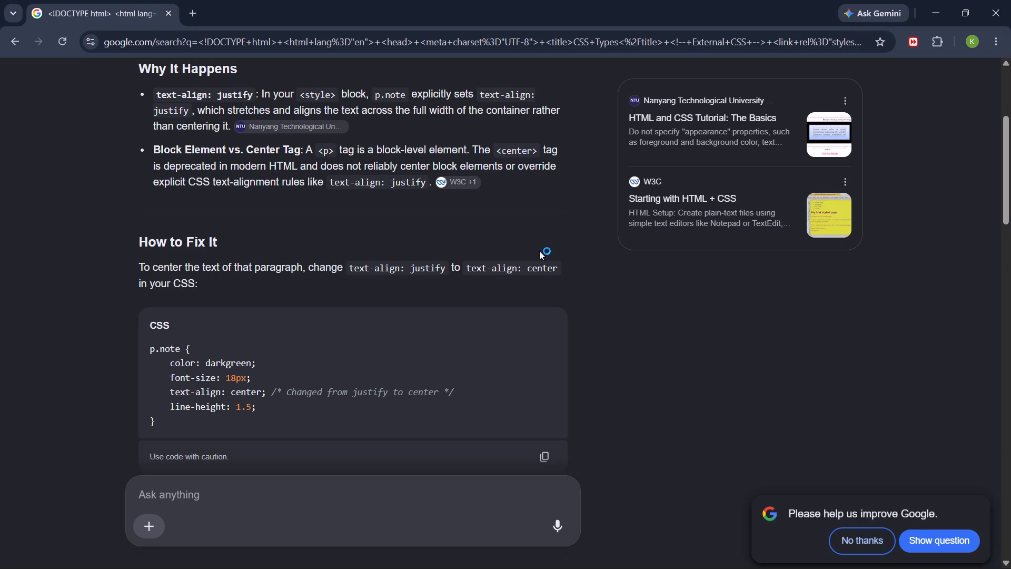
pyautogui.hotkey('alt', 'Tab')
pyautogui.keyDown('alt'); pyautogui.click(418, 302); pyautogui.keyUp('alt')
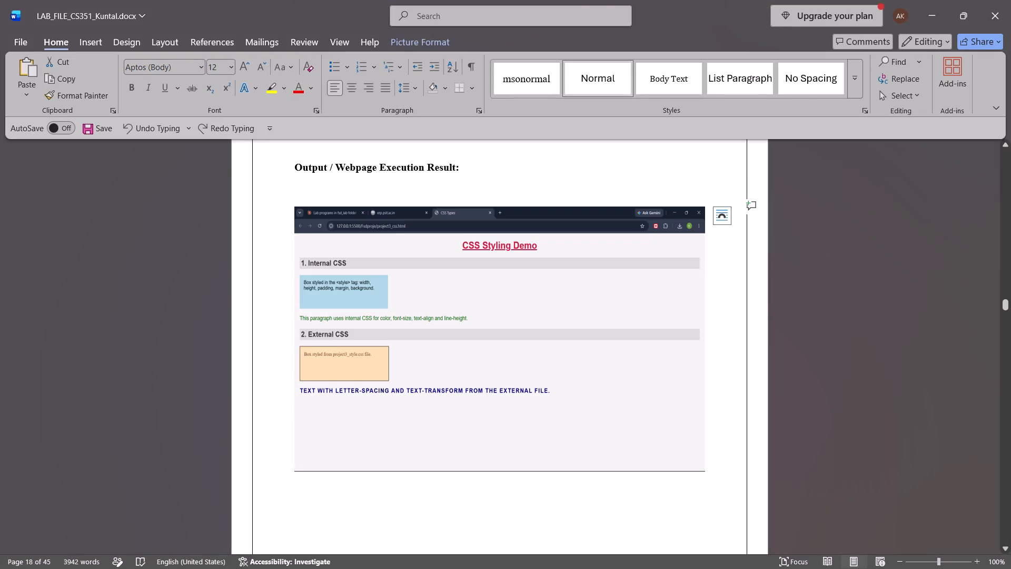
pyautogui.scroll(2, 455, 195)
pyautogui.scroll(-1, 393, 284)
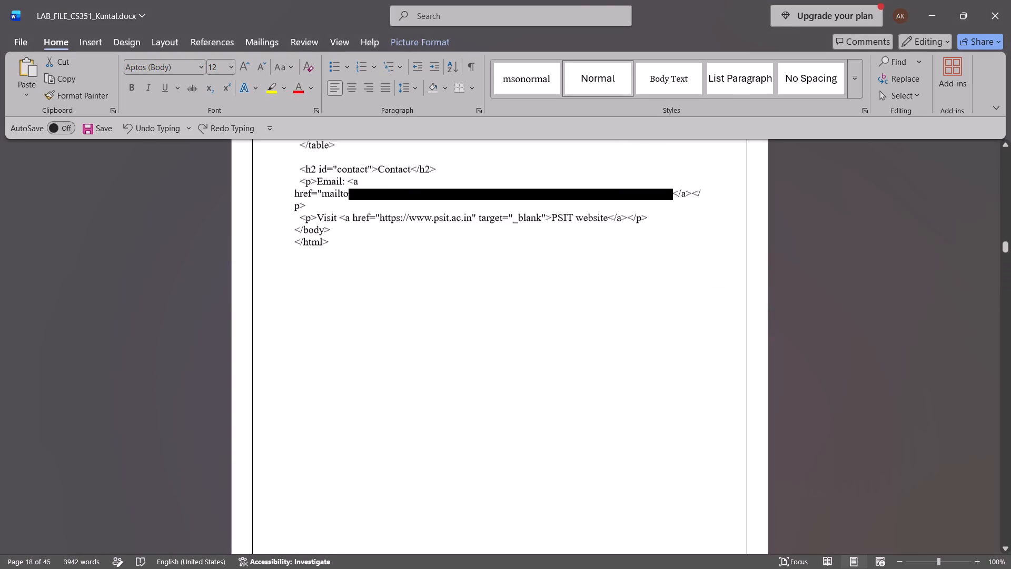
pyautogui.scroll(-4, 393, 284)
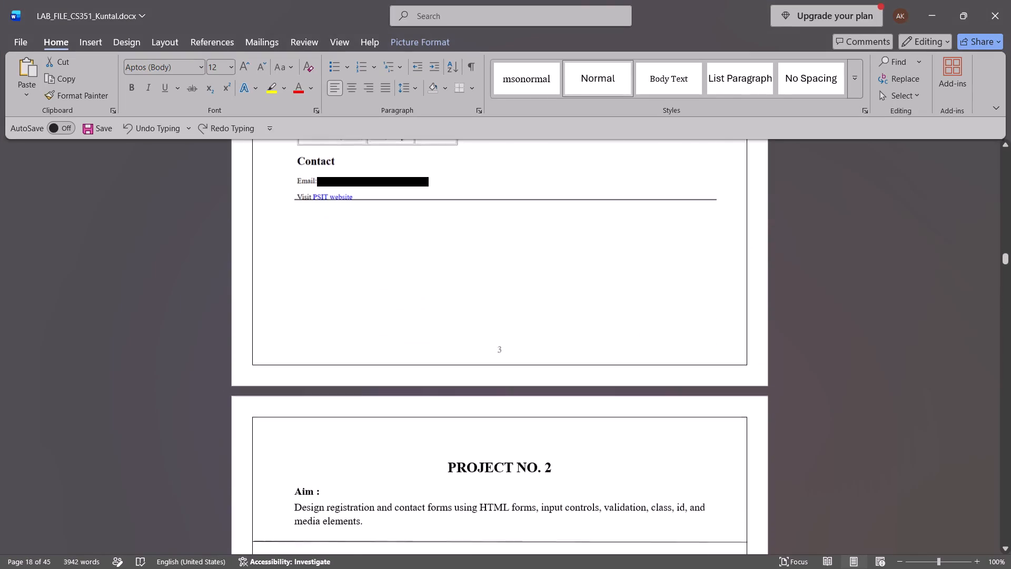
pyautogui.scroll(-4, 393, 303)
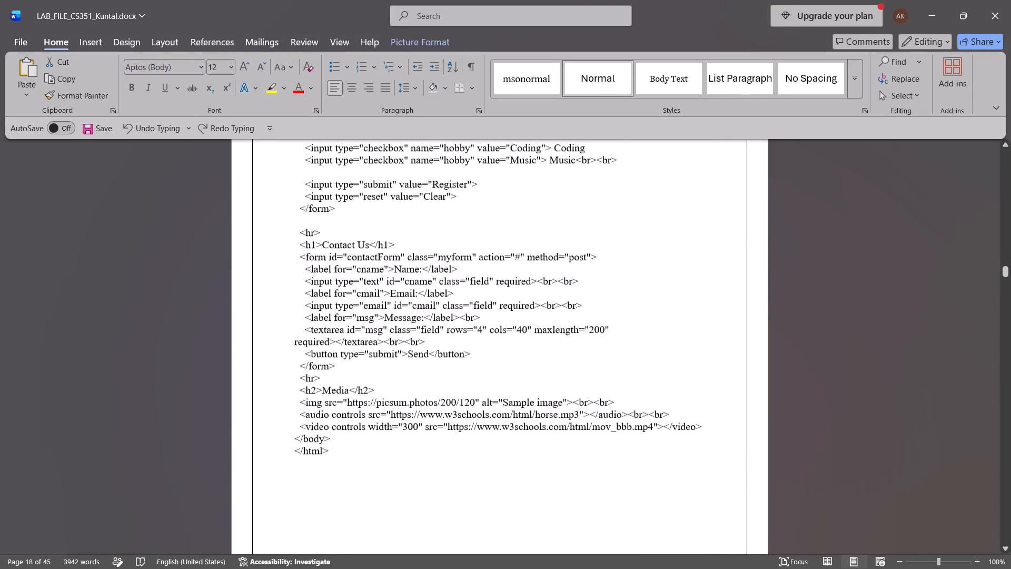
pyautogui.scroll(-3, 386, 317)
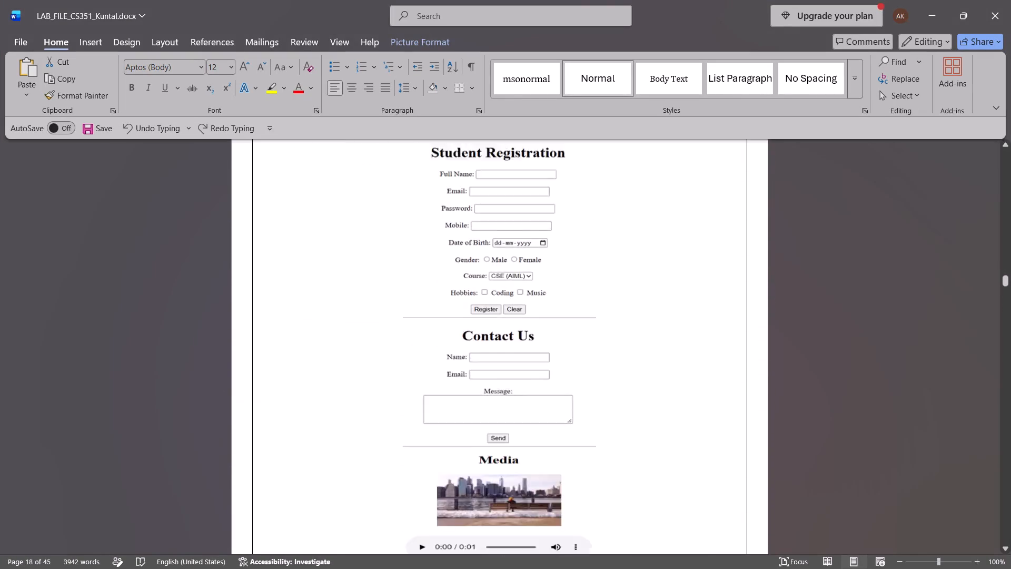
pyautogui.scroll(-3, 386, 327)
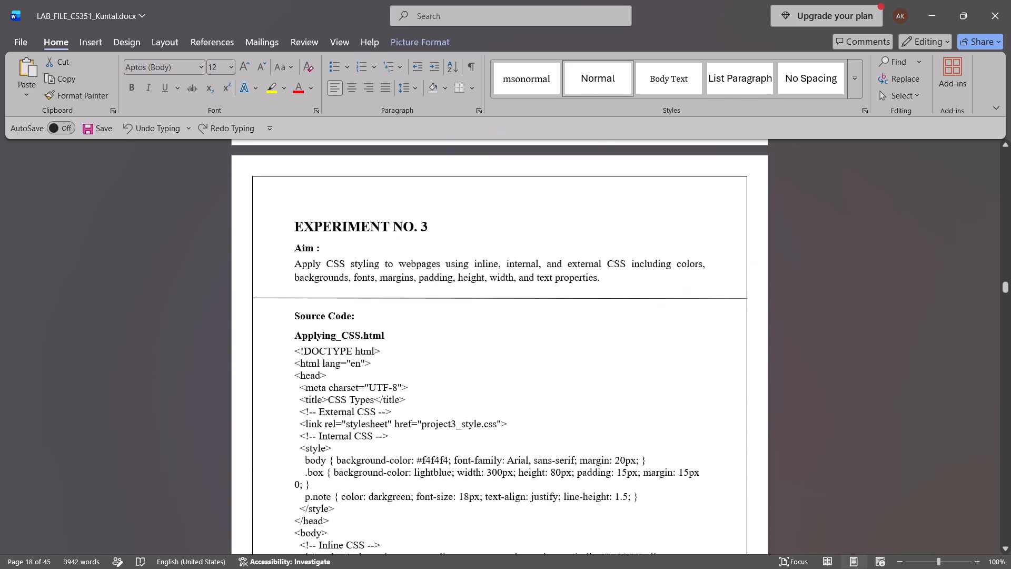
pyautogui.scroll(-1, 386, 327)
pyautogui.scroll(-1, 358, 276)
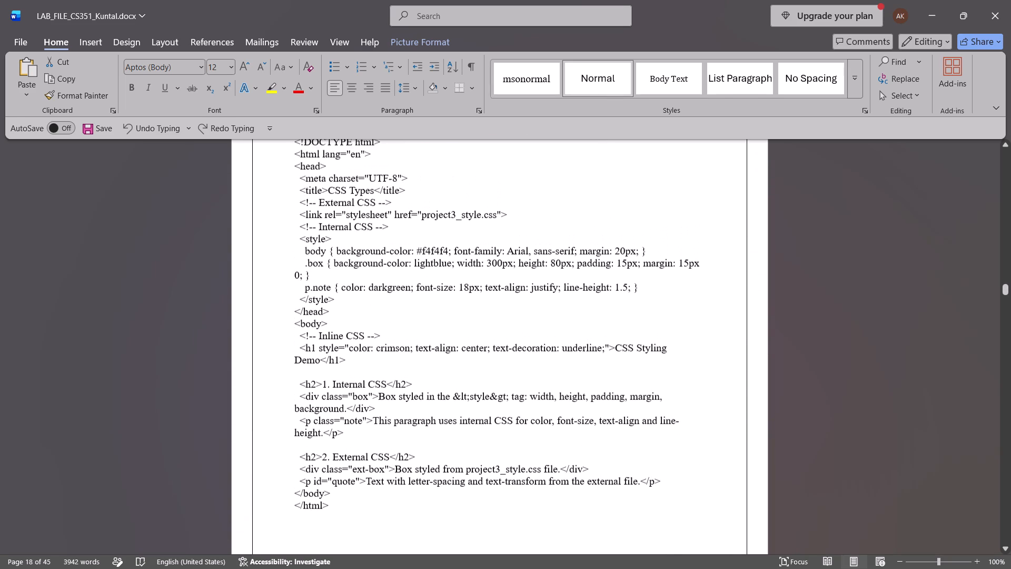
pyautogui.scroll(-1, 356, 273)
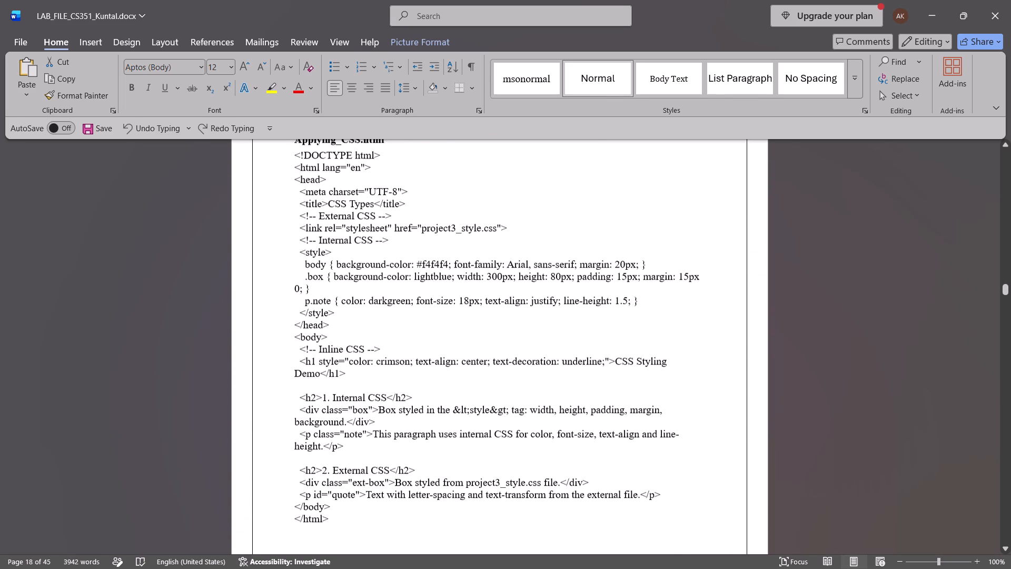
pyautogui.scroll(-1, 372, 243)
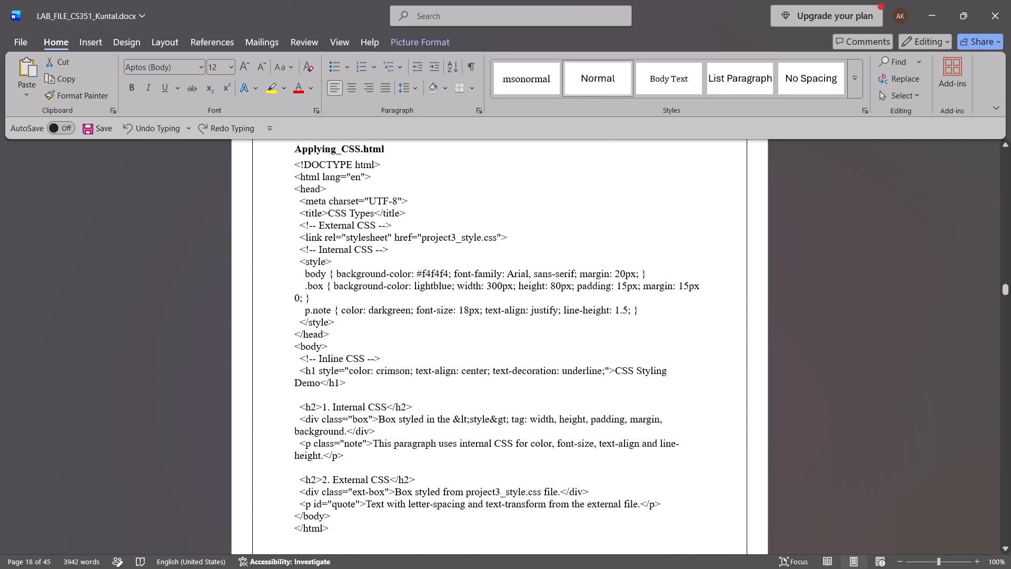
pyautogui.click(557, 311)
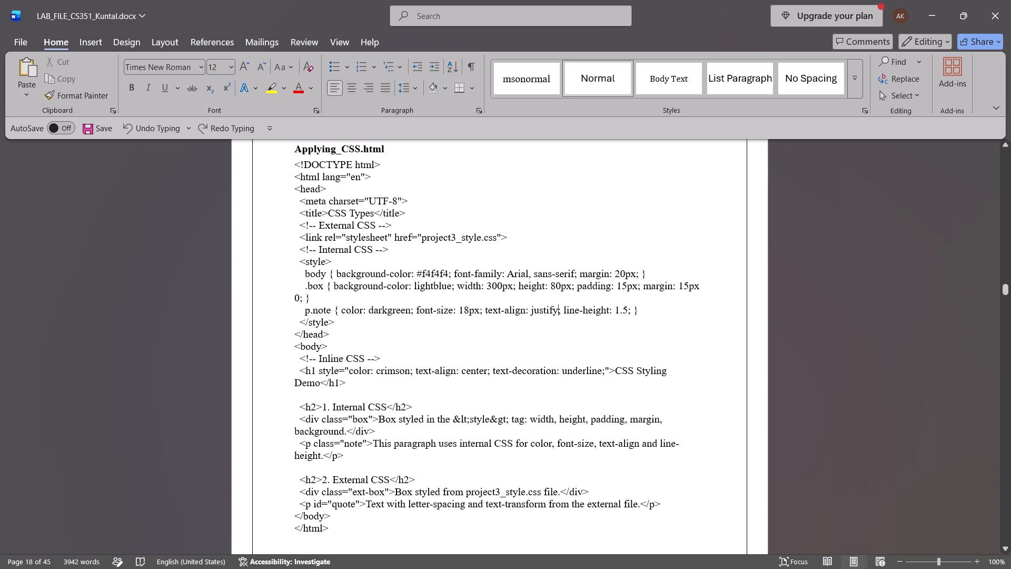
pyautogui.press('BackSpace')
pyautogui.press('BackSpace')
pyautogui.press('BackSpace')
pyautogui.press('BackSpace')
pyautogui.press('BackSpace')
pyautogui.press('BackSpace')
pyautogui.press('BackSpace')
pyautogui.hotkey('alt', 'Tab')
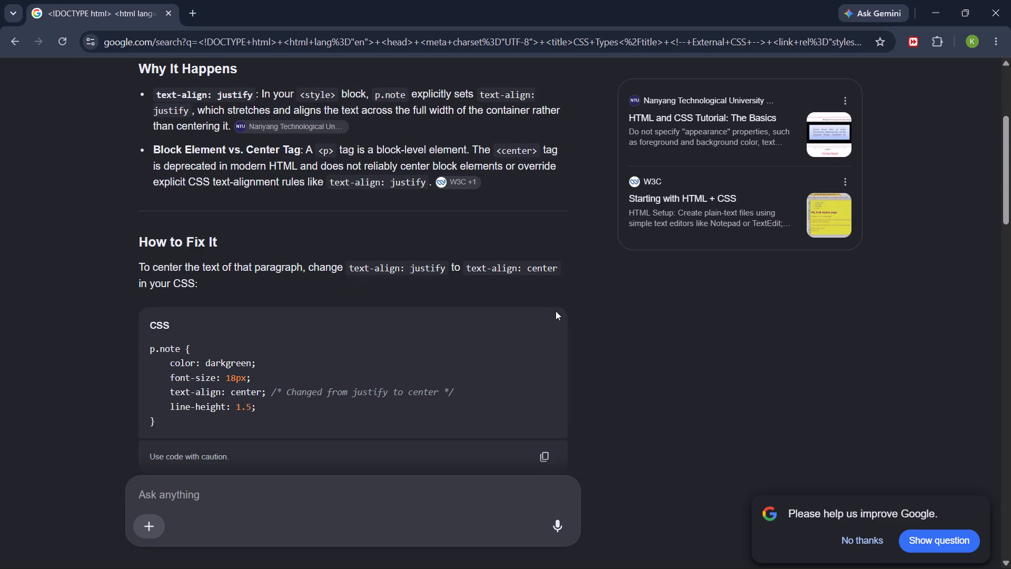
pyautogui.hotkey('alt', 'Tab')
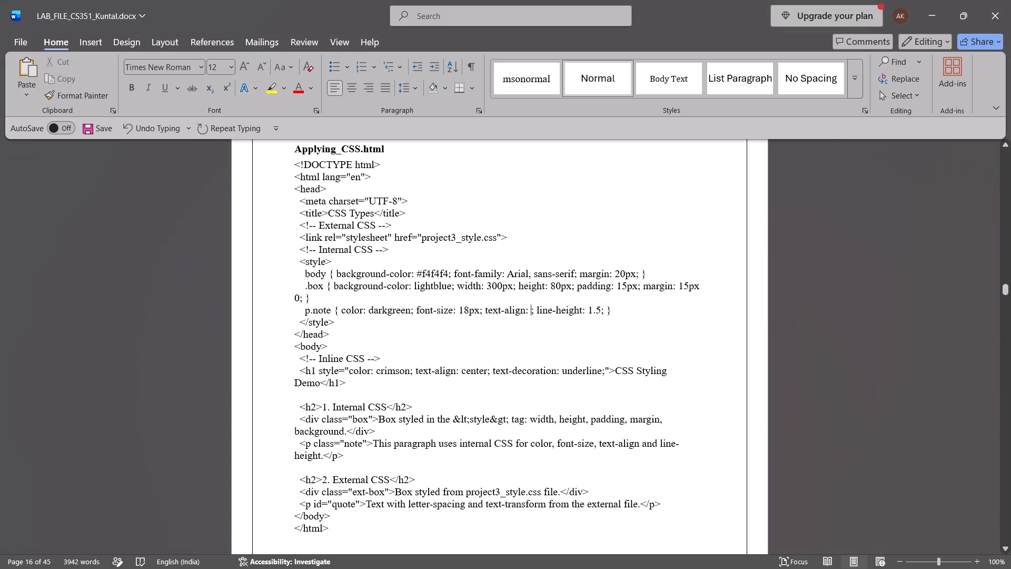
pyautogui.write('center')
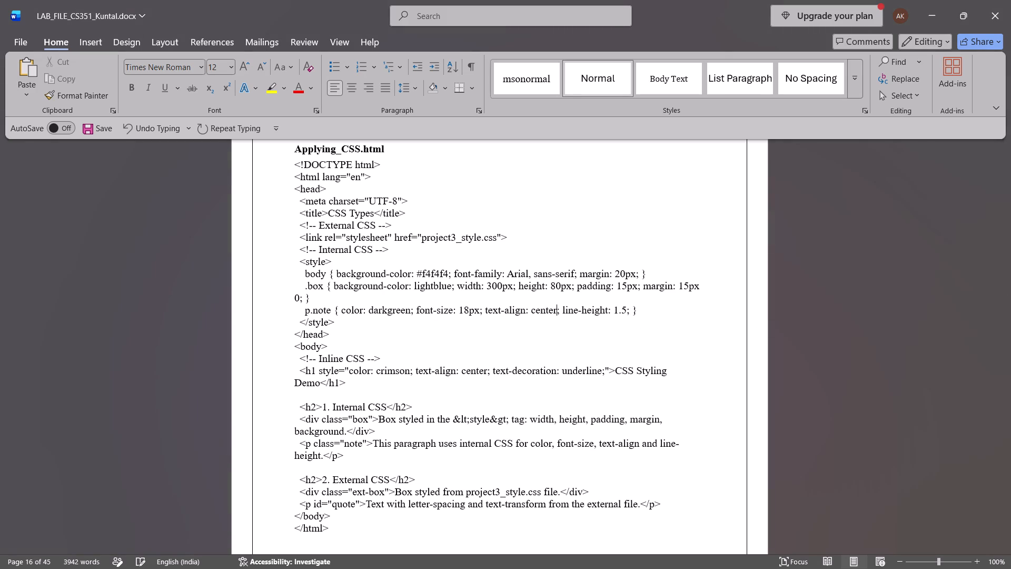
# Compare the project3_css.html code in Visual Studio Code with the Applying_CSS.html listing in Word, especially around the opening body tag.
pyautogui.hotkey('alt', 'Tab')
pyautogui.keyDown('alt'); pyautogui.click(483, 310); pyautogui.keyUp('alt')
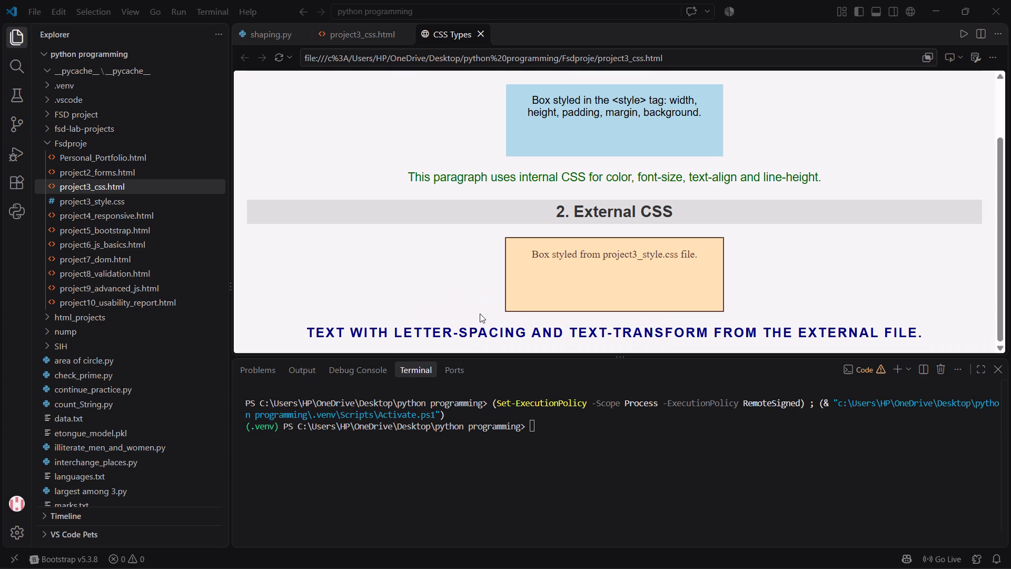
pyautogui.click(342, 31)
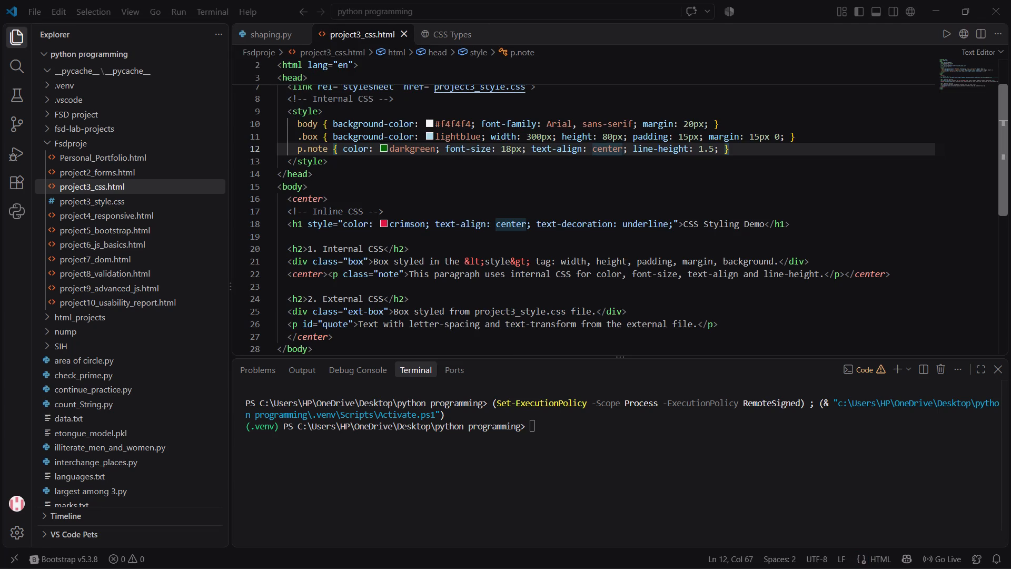
pyautogui.hotkey('alt', 'Tab')
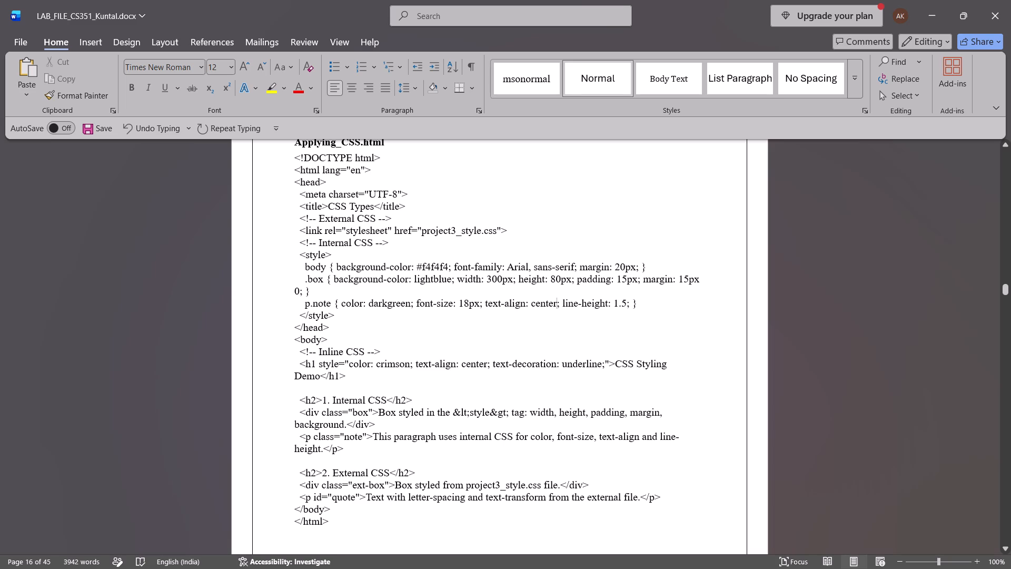
pyautogui.hotkey('alt', 'Tab')
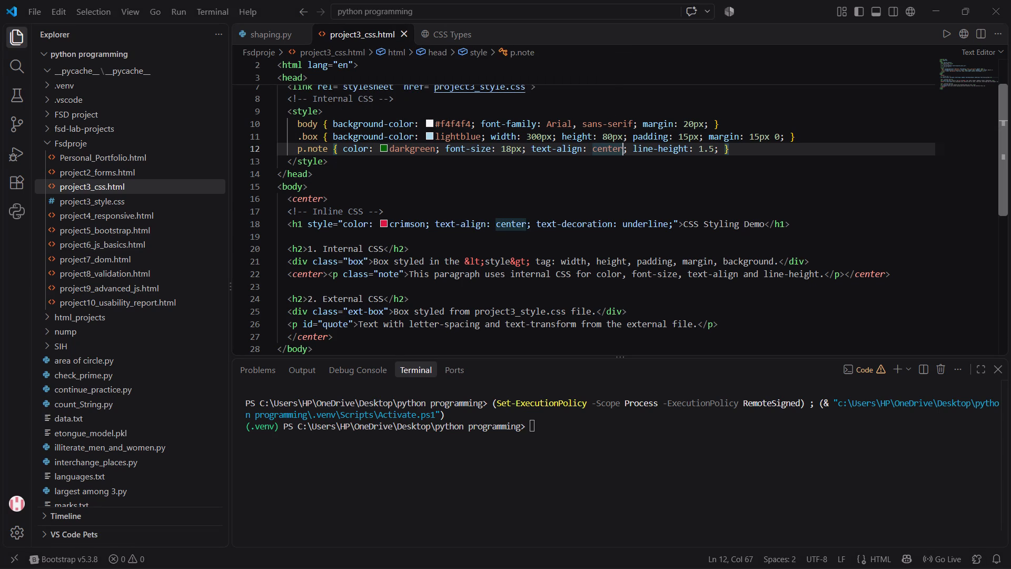
pyautogui.click(333, 182)
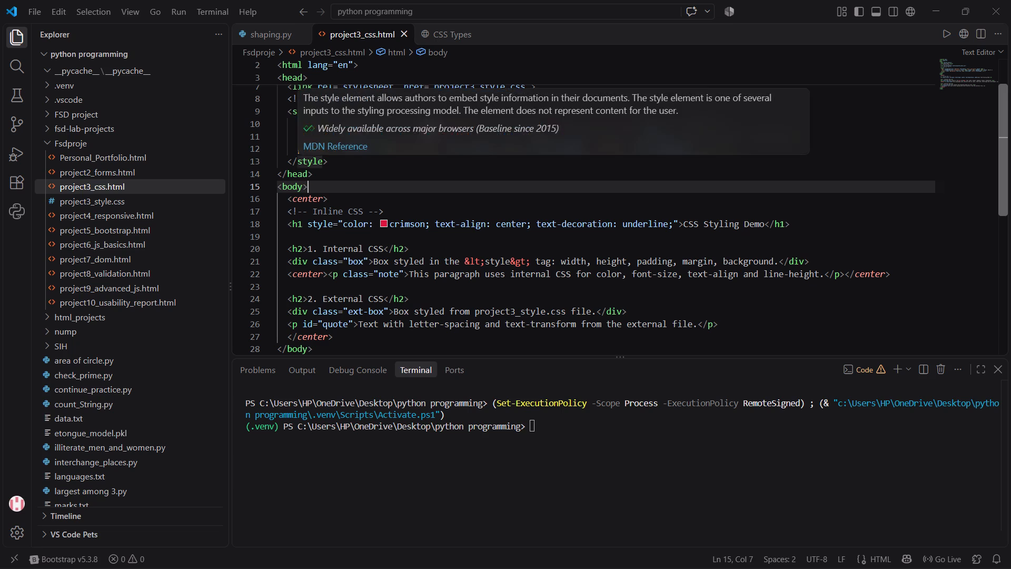
pyautogui.hotkey('alt', 'Tab')
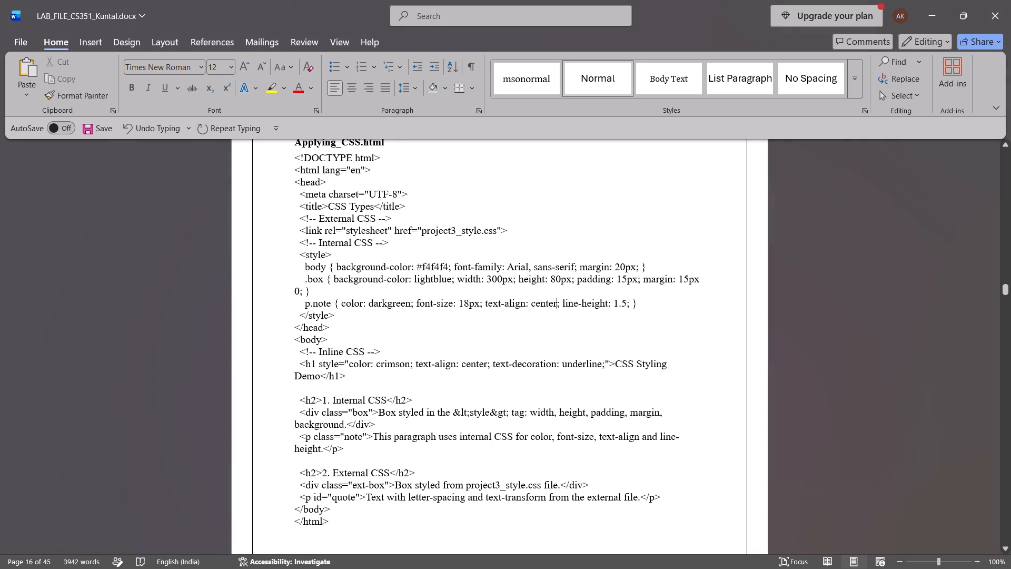
pyautogui.hotkey('alt', 'Tab')
pyautogui.hotkey('alt', 'Tab')
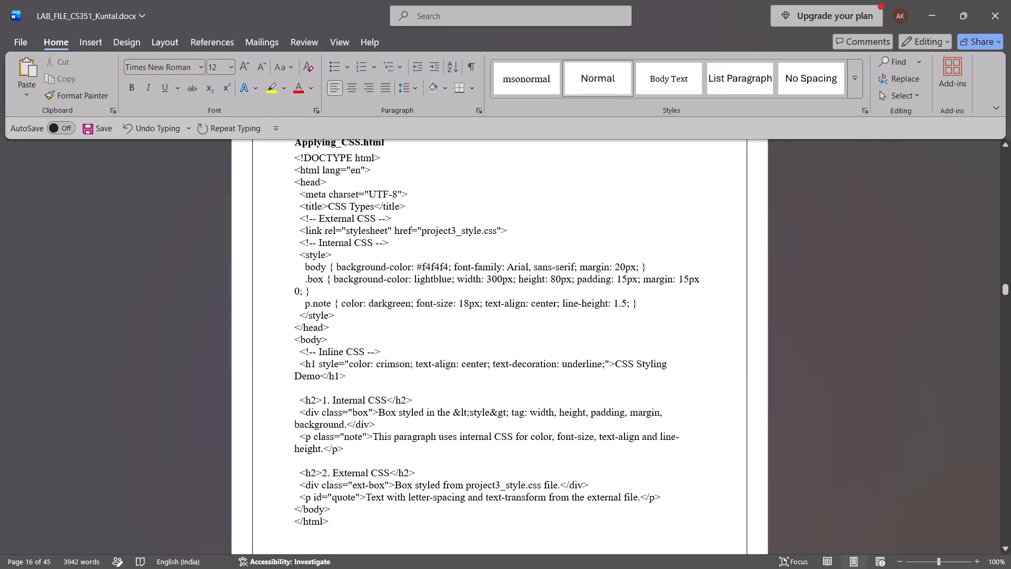
# Insert a <center> tag on its own line directly after <body> in the Word file's Applying_CSS.html listing.
pyautogui.click(329, 340)
pyautogui.press('Return')
pyautogui.hotkey('ctrl', ',')
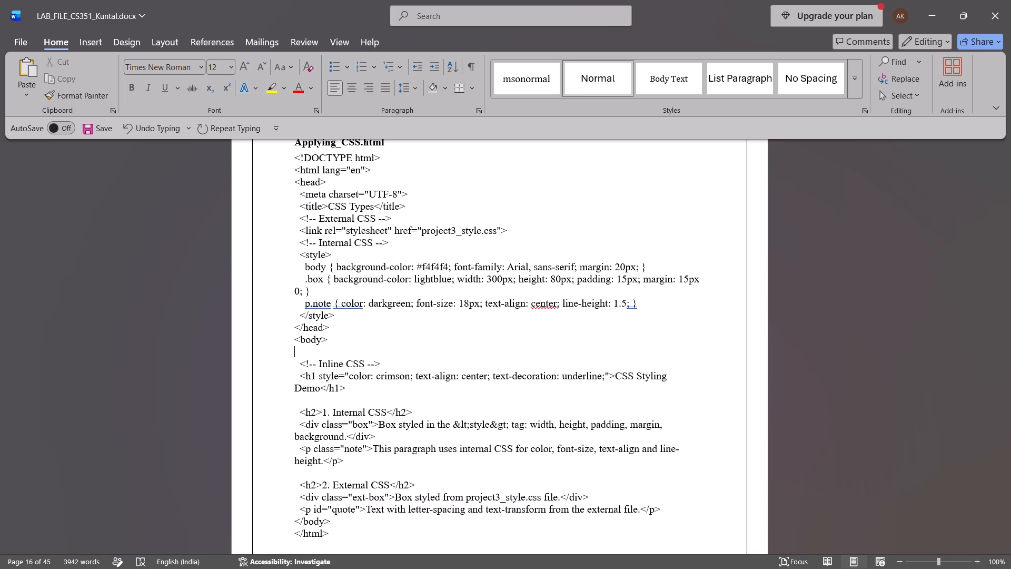
pyautogui.press('shift+less')
pyautogui.press('shift+less')
pyautogui.press('c')
pyautogui.write('enter')
pyautogui.hotkey('shift', '>')
# Add a closing </center> tag on its own line between the quote paragraph and </body> in the same listing.
pyautogui.hotkey('alt', 'Tab')
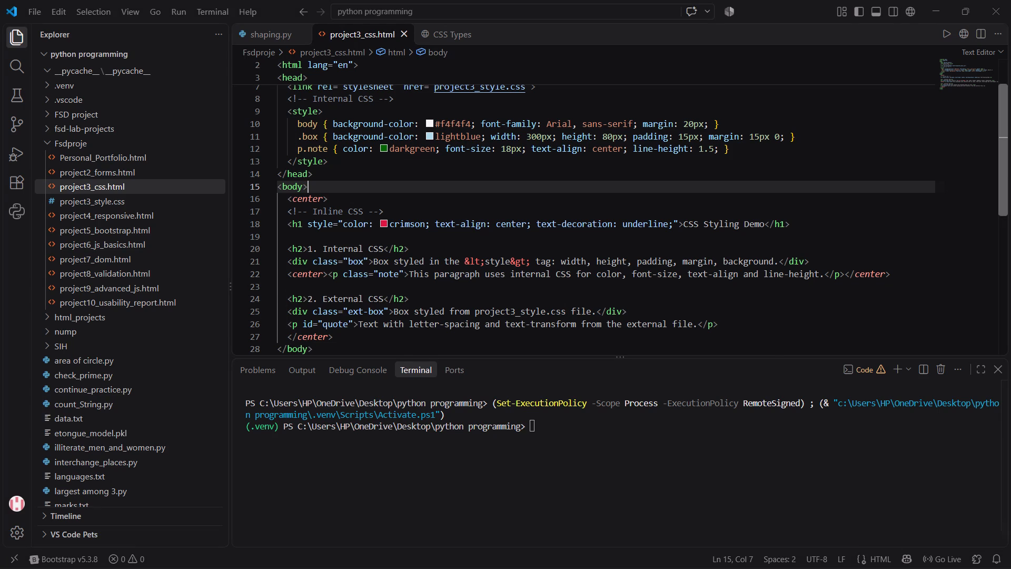
pyautogui.hotkey('alt', 'Tab')
pyautogui.scroll(-1, 378, 348)
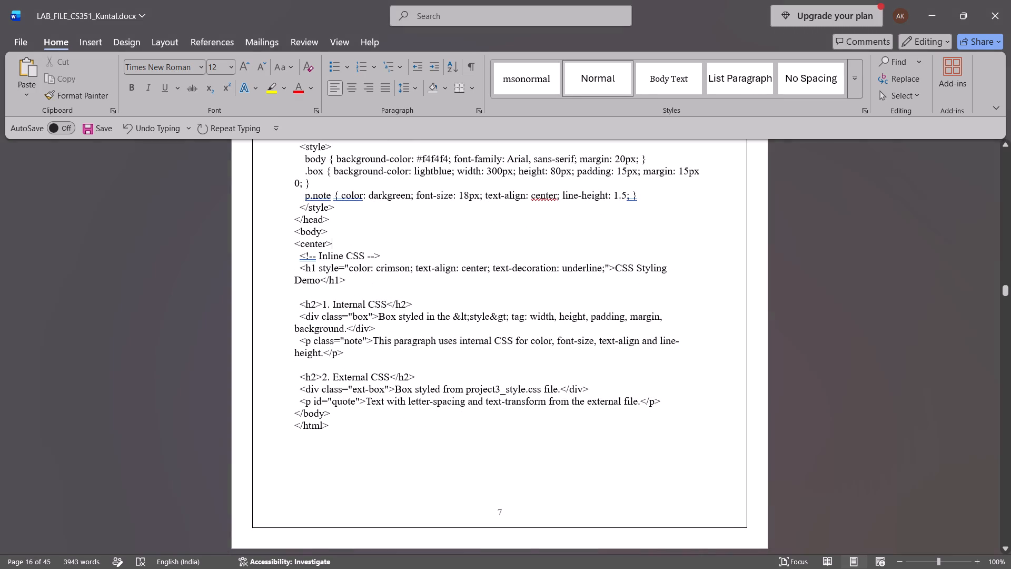
pyautogui.click(676, 407)
pyautogui.click(661, 398)
pyautogui.press('Return')
pyautogui.hotkey('ctrl', 'v')
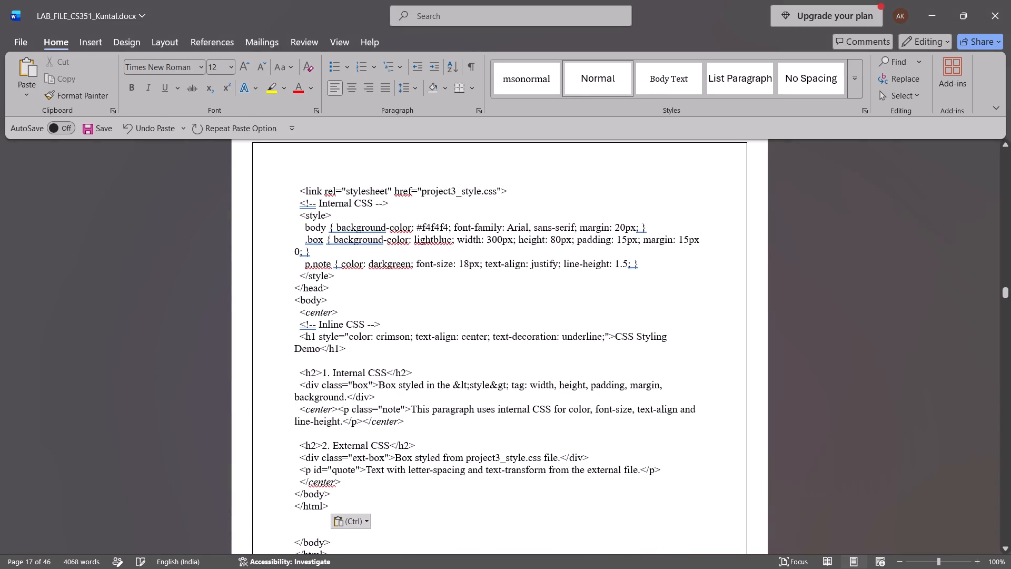
pyautogui.hotkey('ctrl', 'z')
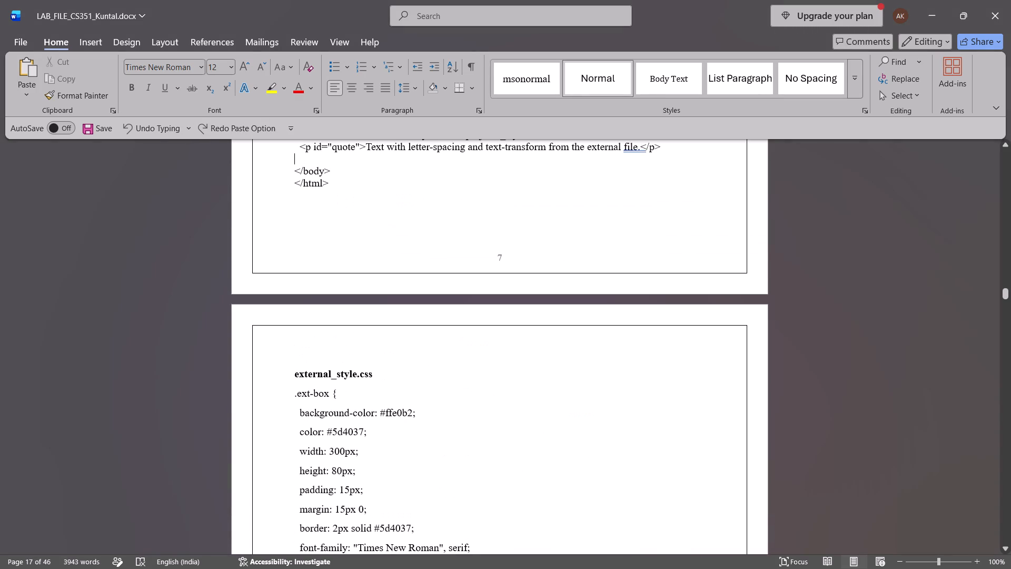
pyautogui.press('shift+less')
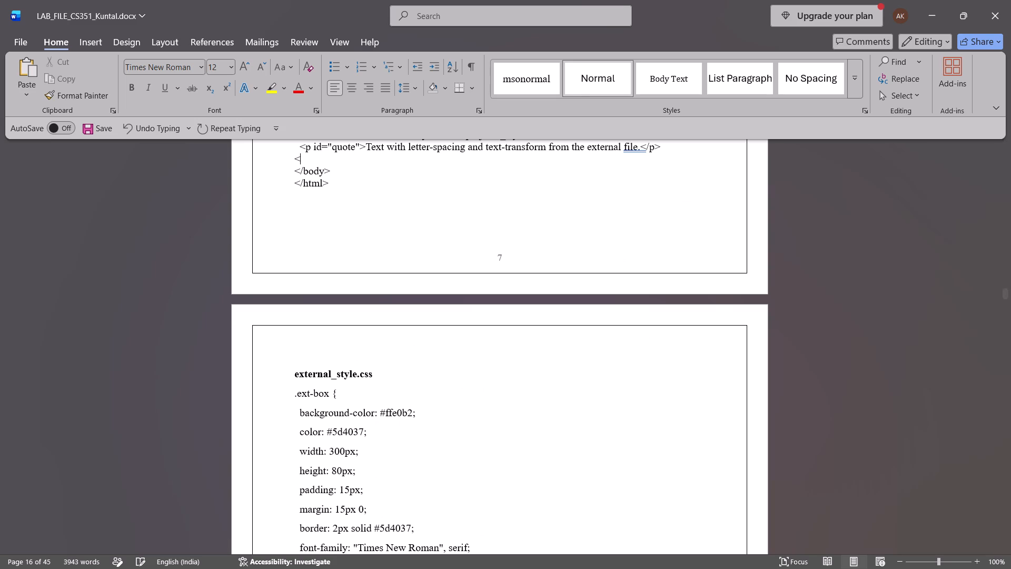
pyautogui.write('/center')
pyautogui.hotkey('shift', '>')
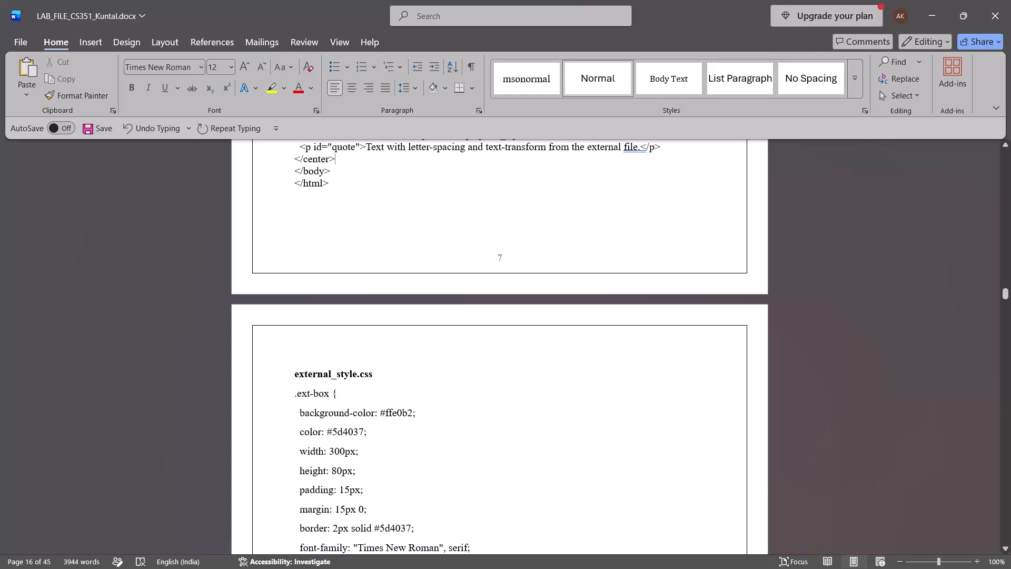
# Delete the old CSS Styling Demo screenshot under Experiment 3's Output / Webpage Execution Result heading, leaving one blank line there.
pyautogui.scroll(-2, 343, 181)
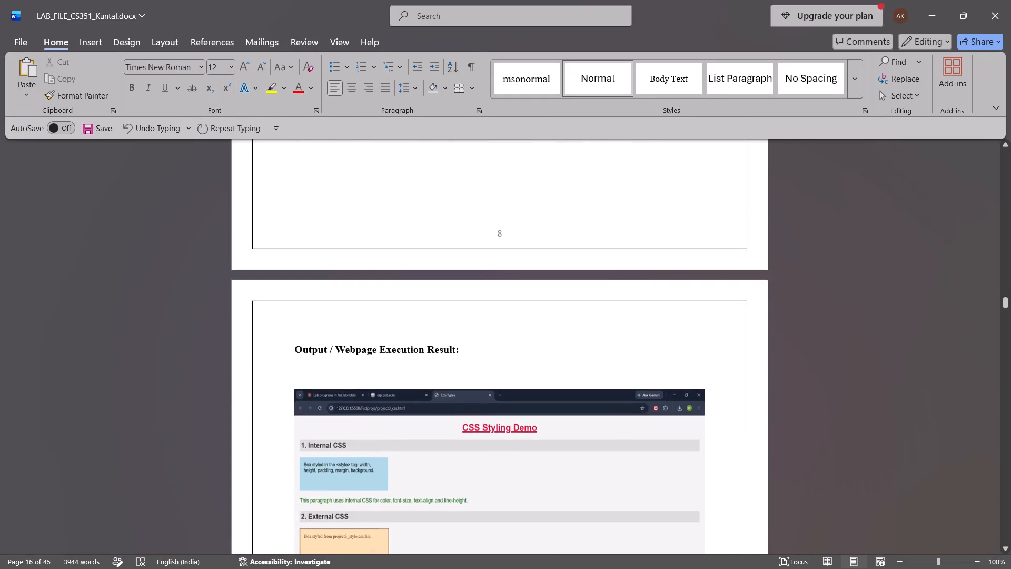
pyautogui.scroll(-1, 343, 181)
pyautogui.click(381, 238)
pyautogui.click(386, 269)
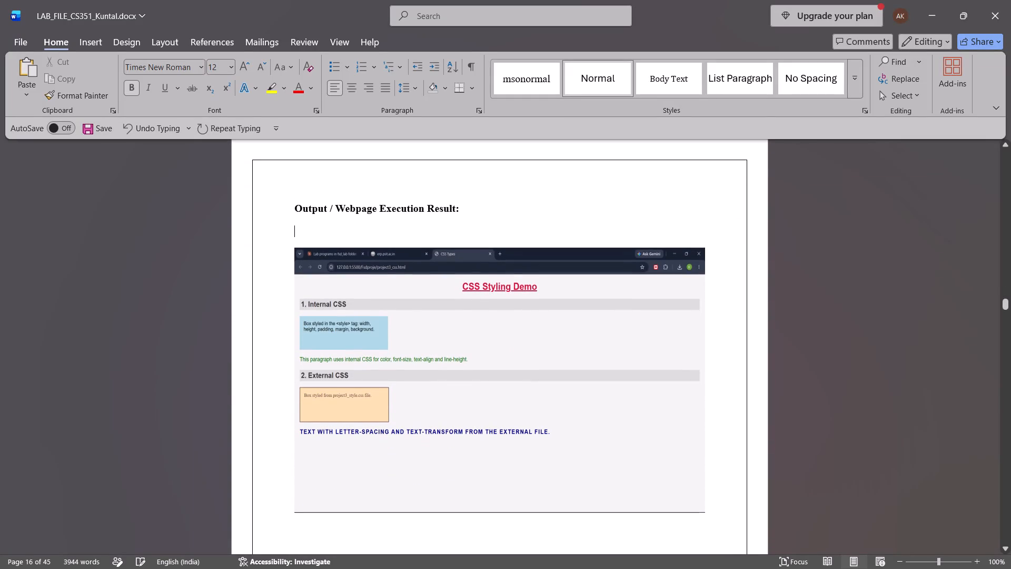
pyautogui.rightClick(386, 269)
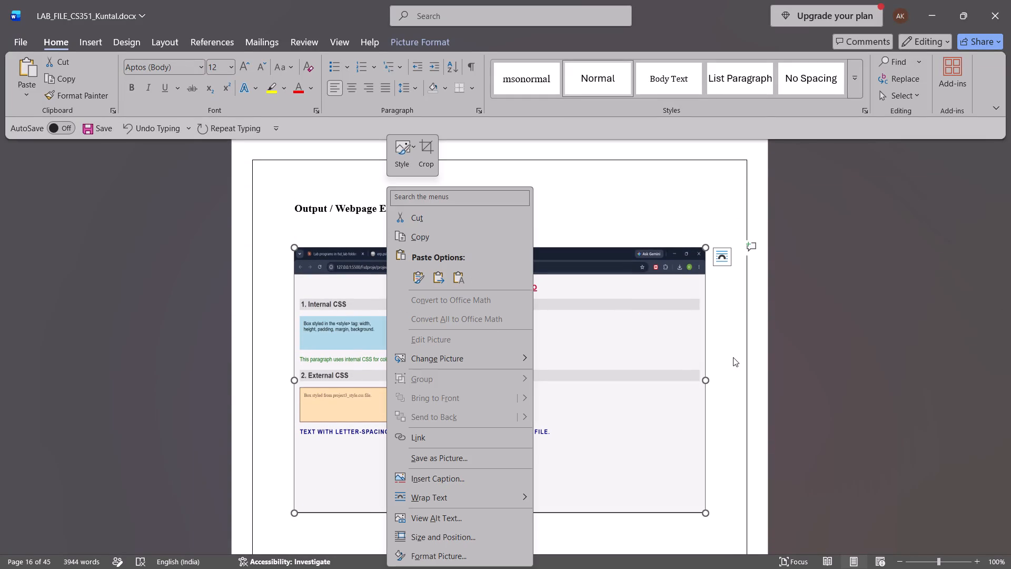
pyautogui.click(733, 490)
pyautogui.click(720, 510)
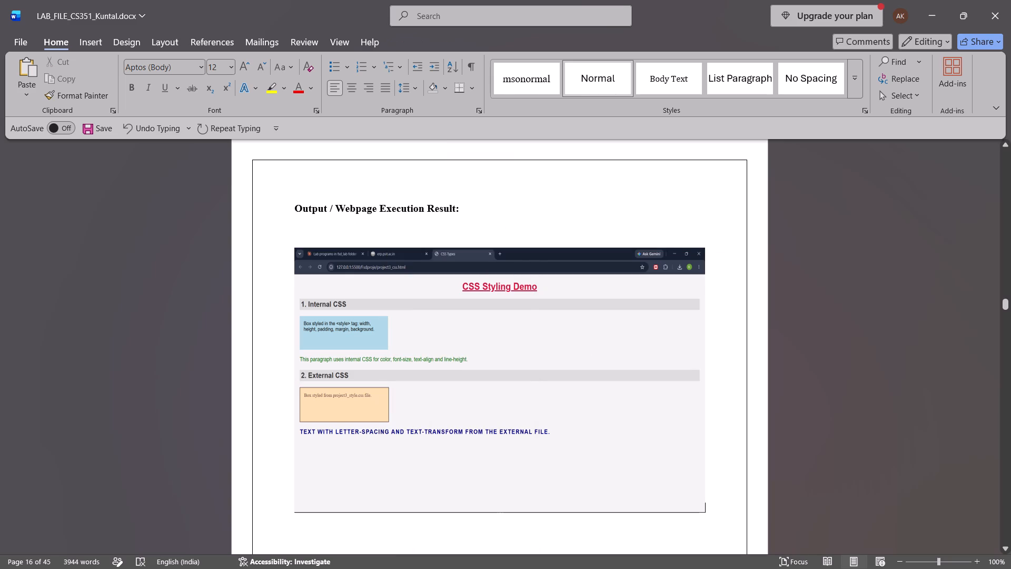
pyautogui.click(715, 508)
pyautogui.press('BackSpace')
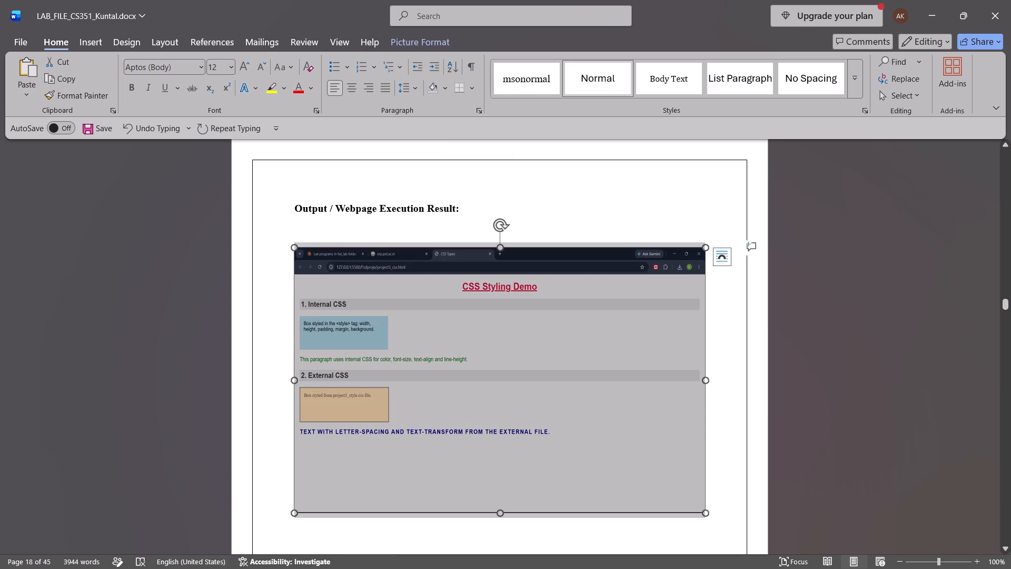
pyautogui.press('BackSpace')
pyautogui.press('BackSpace')
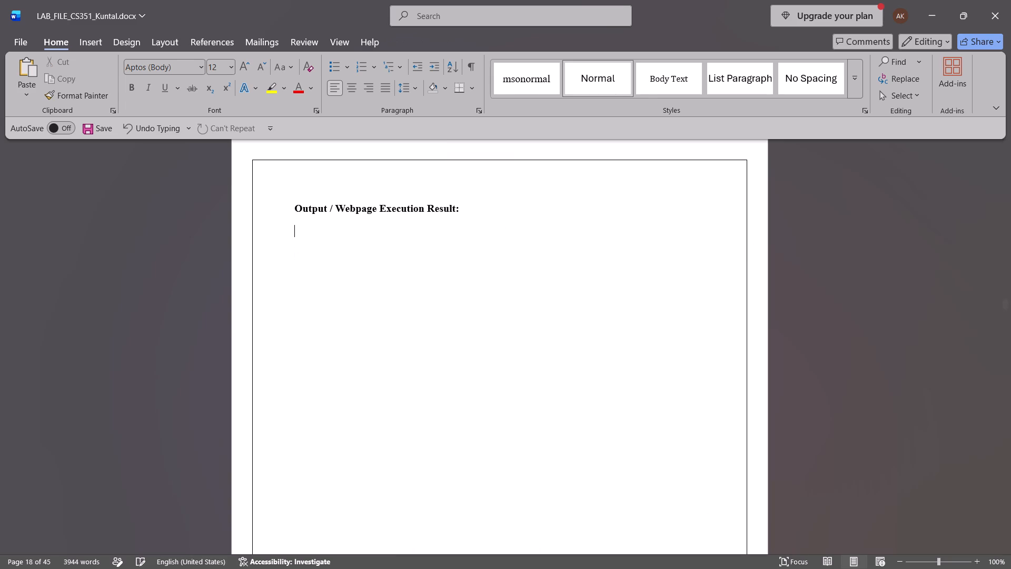
pyautogui.press('BackSpace')
pyautogui.press('Return')
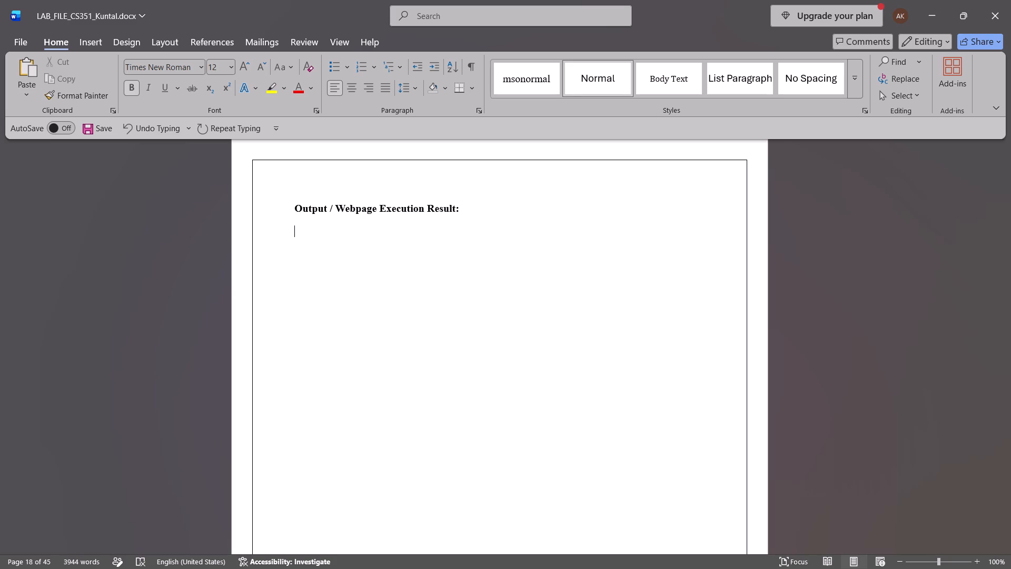
# Switch to Visual Studio Code, close the CSS Types preview and serve project3_css.html live in Chrome.
pyautogui.hotkey('alt', 'Tab')
pyautogui.hotkey('alt', 'Tab')
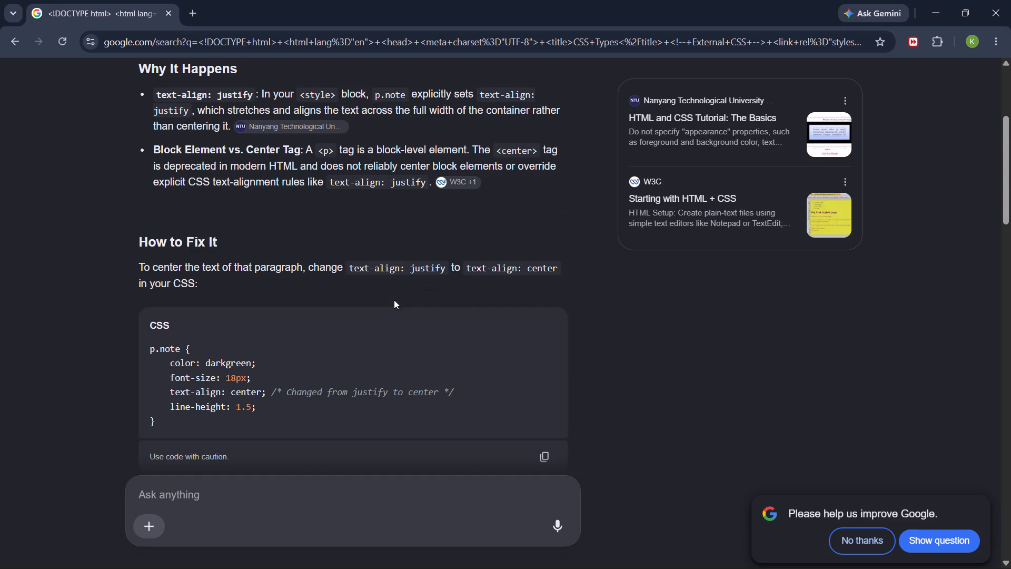
pyautogui.hotkey('alt', 'Tab')
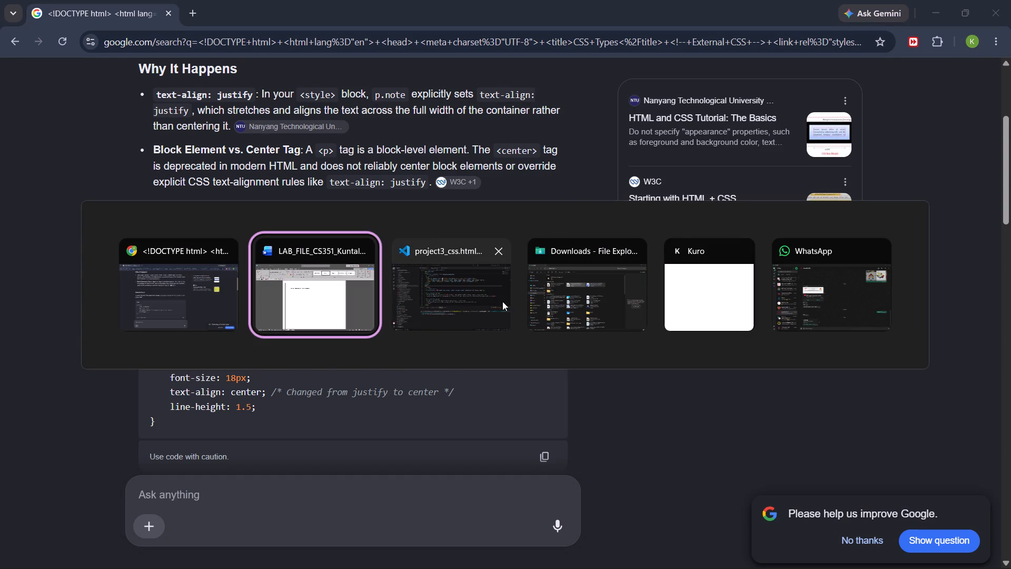
pyautogui.keyDown('alt'); pyautogui.click(483, 281); pyautogui.keyUp('alt')
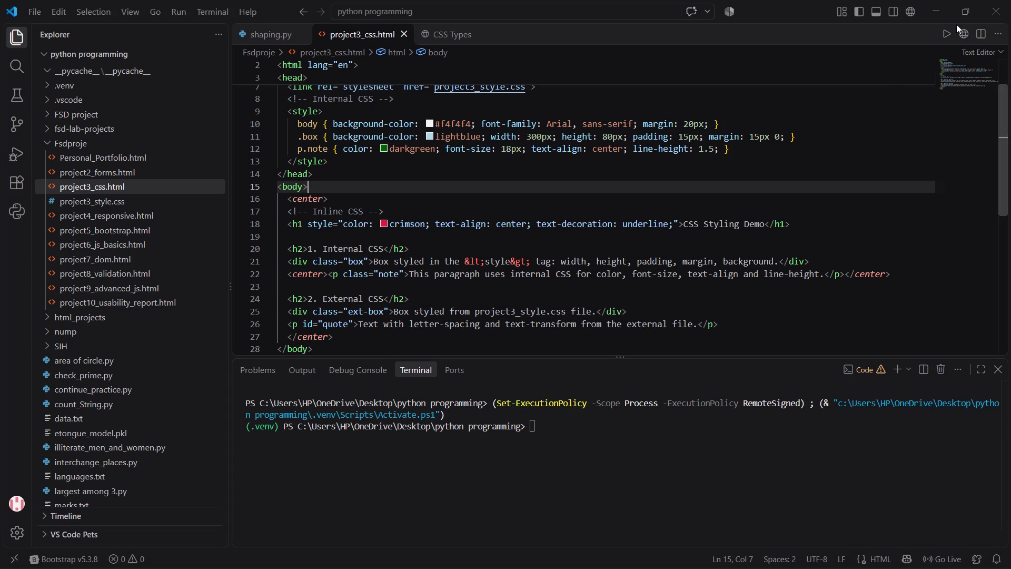
pyautogui.click(422, 36)
pyautogui.click(479, 36)
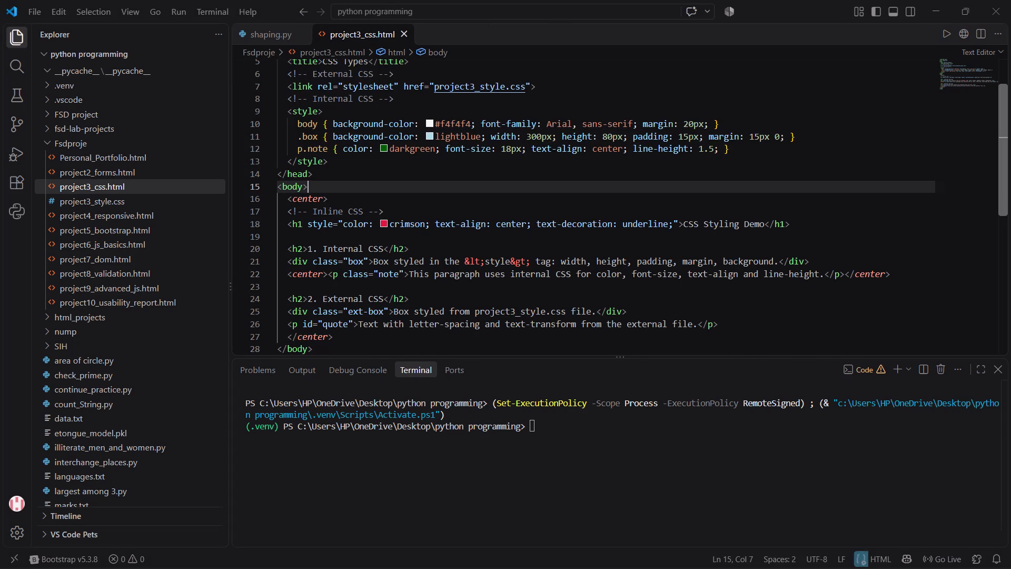
pyautogui.click(886, 492)
pyautogui.click(920, 566)
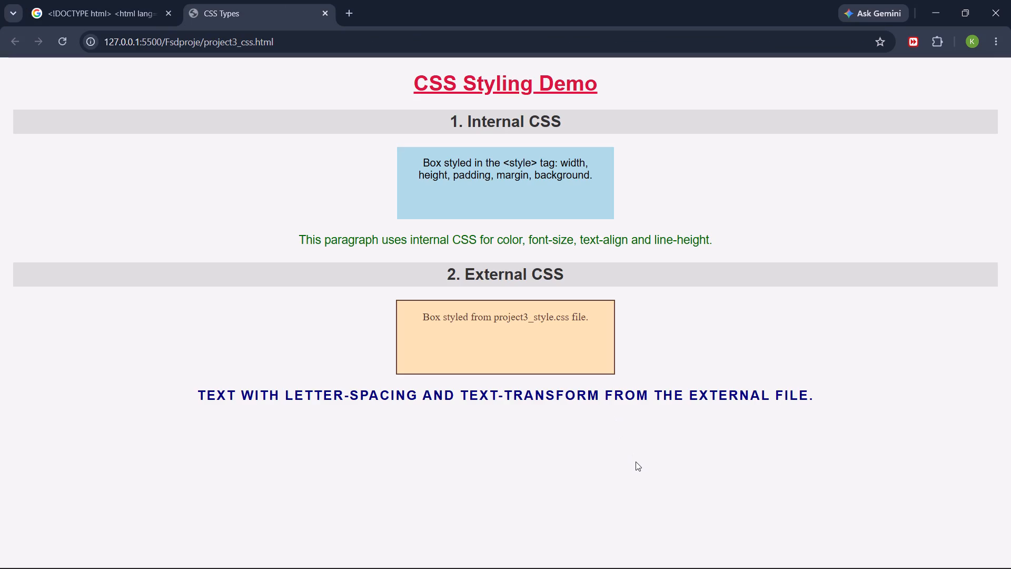
# Capture a full-screen screenshot of the CSS Styling Demo page in Chrome.
pyautogui.press('Print')
pyautogui.click(481, 25)
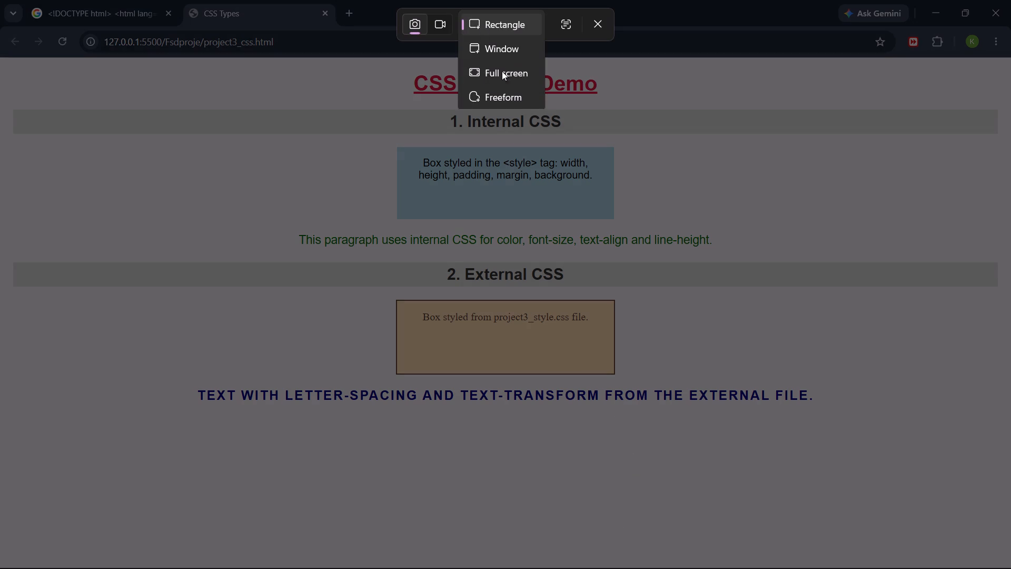
pyautogui.click(517, 83)
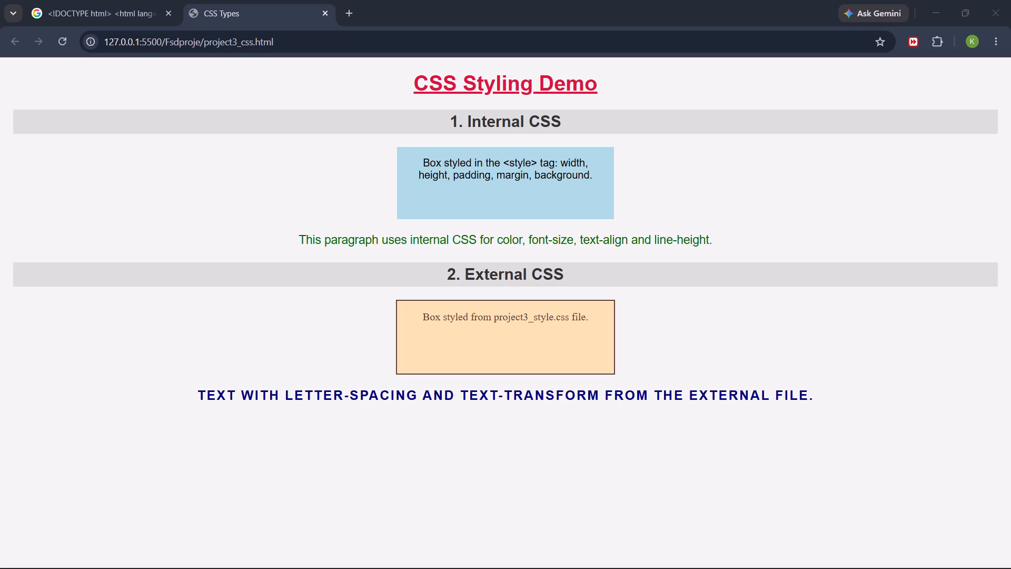
# Switch to File Explorer and copy Screenshot 2026-10-29 185308.png from the Screenshots folder in Pictures.
pyautogui.hotkey('alt', 'Tab')
pyautogui.keyDown('alt'); pyautogui.click(603, 289); pyautogui.keyUp('alt')
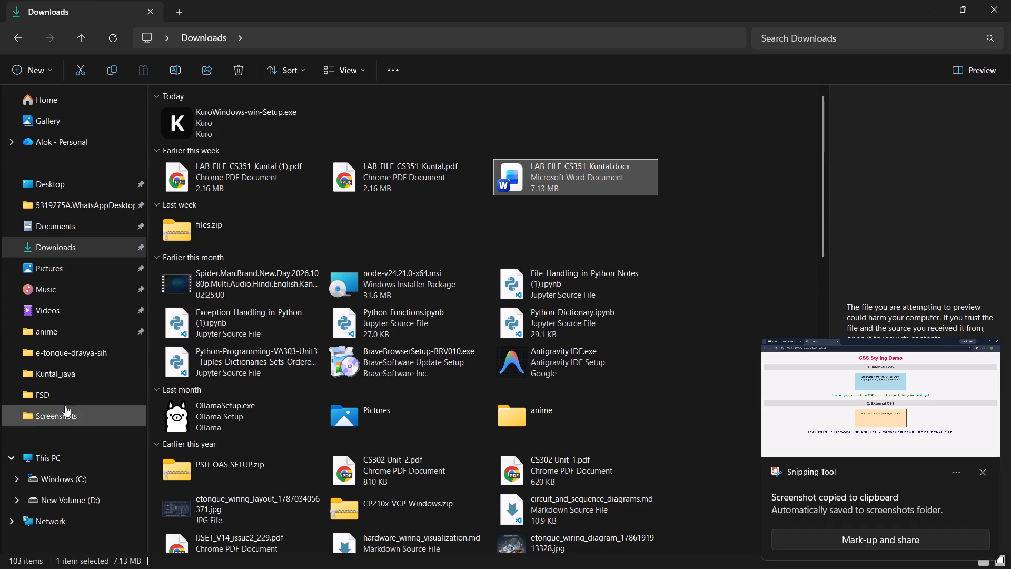
pyautogui.click(71, 268)
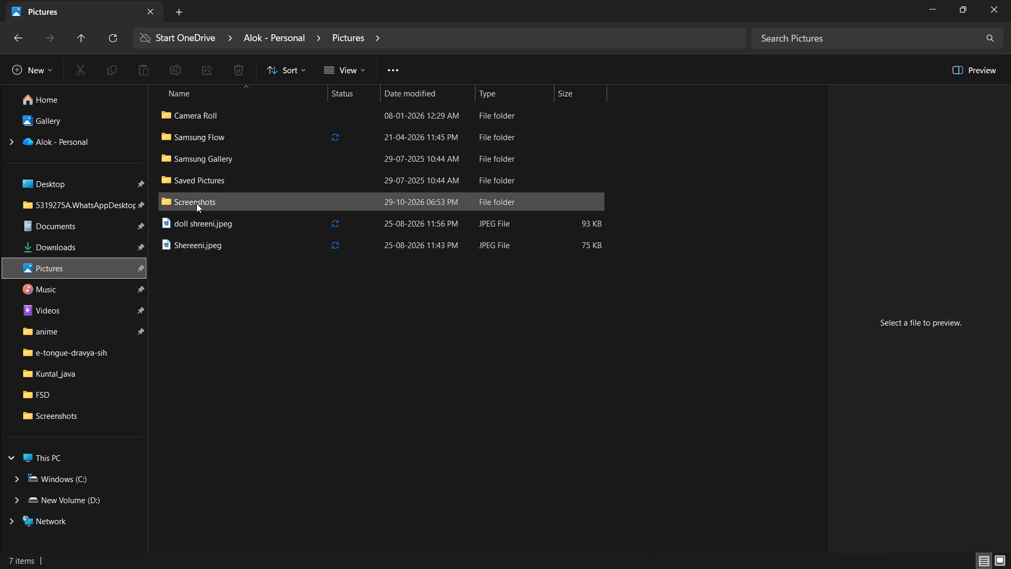
pyautogui.click(196, 203)
pyautogui.doubleClick(196, 203)
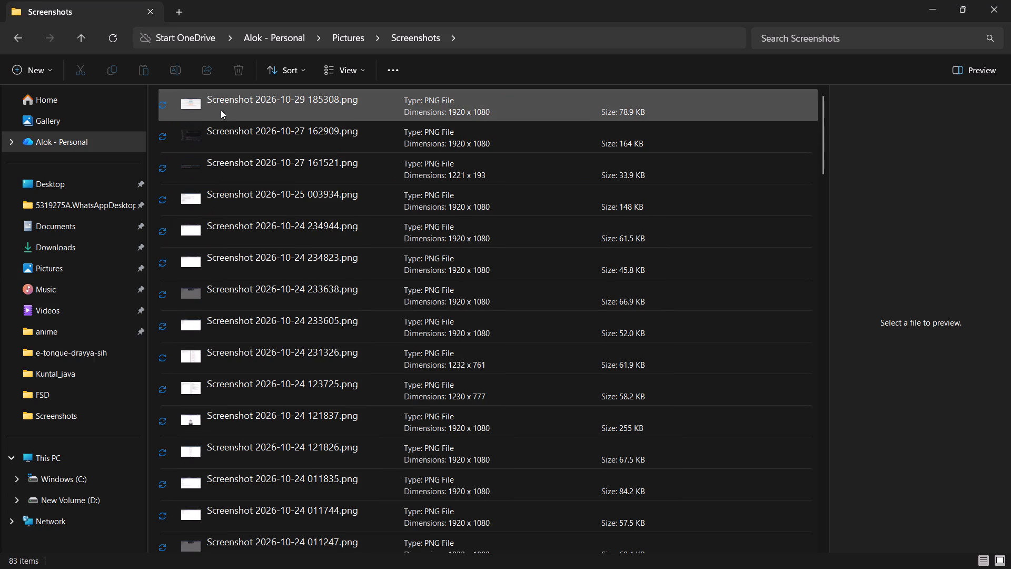
pyautogui.click(221, 110)
pyautogui.click(122, 67)
# Switch to the lab file in Word and paste the screenshot under the Output / Webpage Execution Result heading.
pyautogui.hotkey('alt', 'Tab')
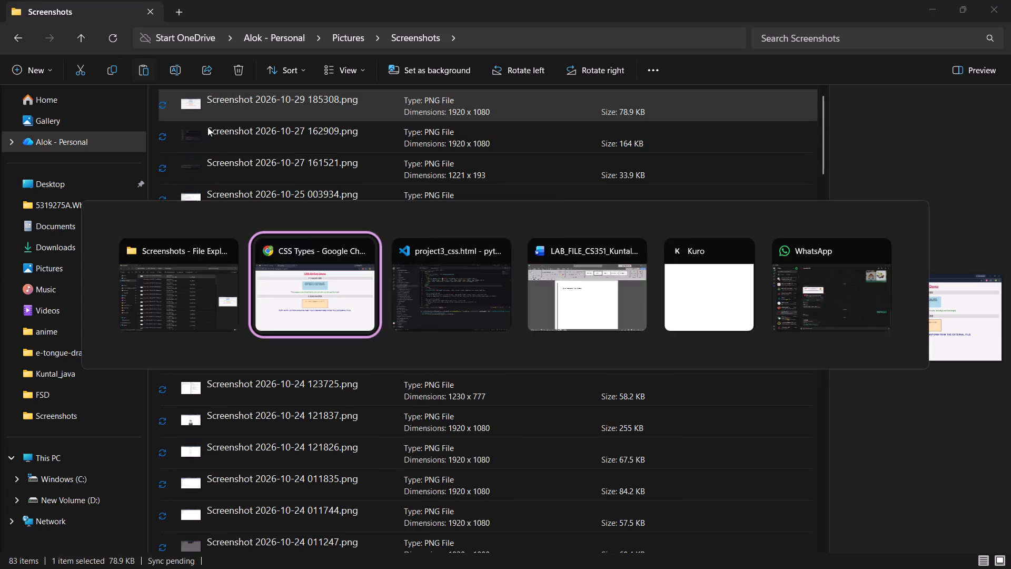
pyautogui.hotkey('alt', 'Tab')
pyautogui.keyDown('alt'); pyautogui.click(434, 267); pyautogui.keyUp('alt')
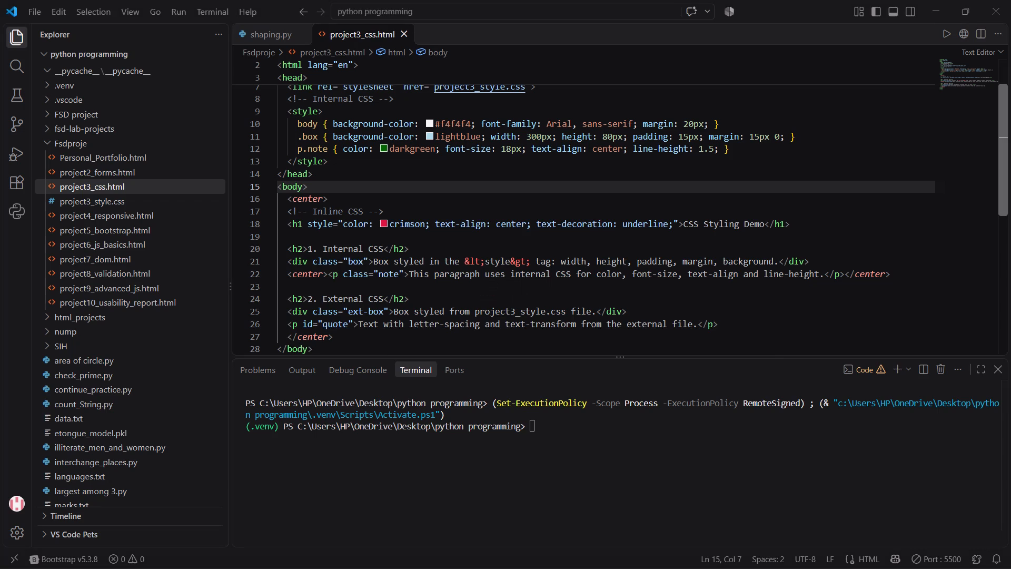
pyautogui.hotkey('alt', 'Tab')
pyautogui.keyDown('alt'); pyautogui.click(591, 282); pyautogui.keyUp('alt')
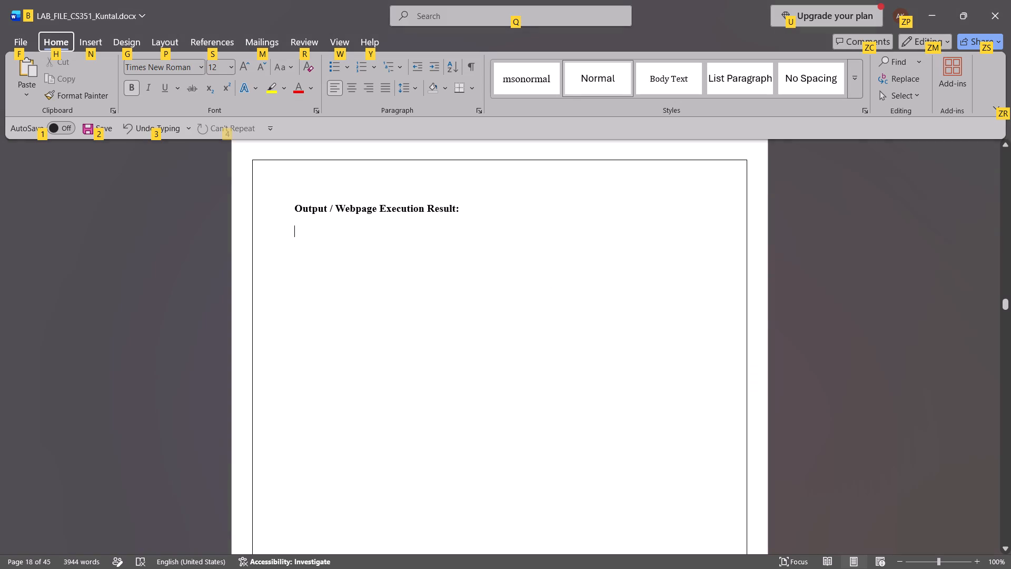
pyautogui.hotkey('ctrl', 'v')
pyautogui.click(353, 227)
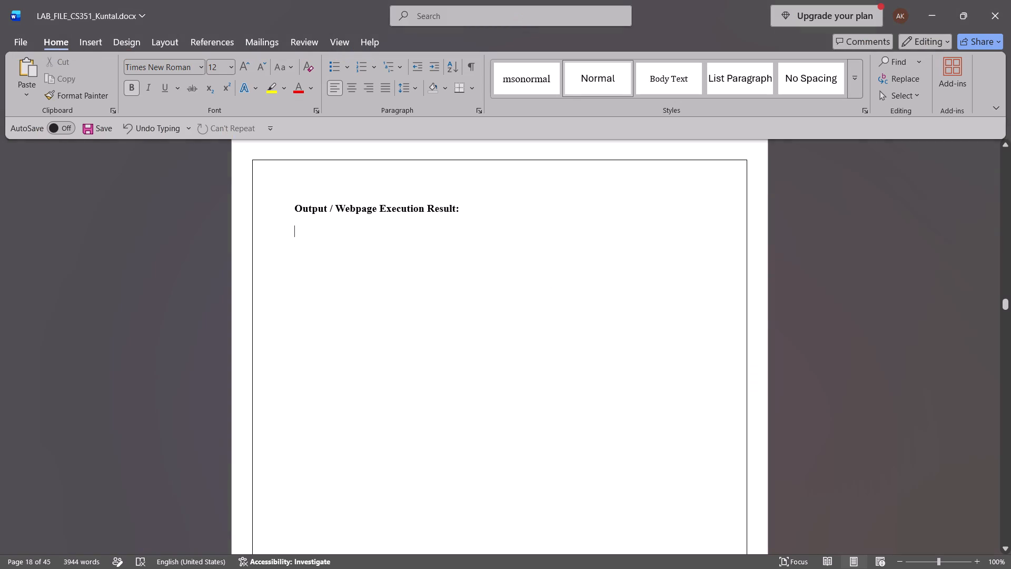
pyautogui.hotkey('ctrl', 'v')
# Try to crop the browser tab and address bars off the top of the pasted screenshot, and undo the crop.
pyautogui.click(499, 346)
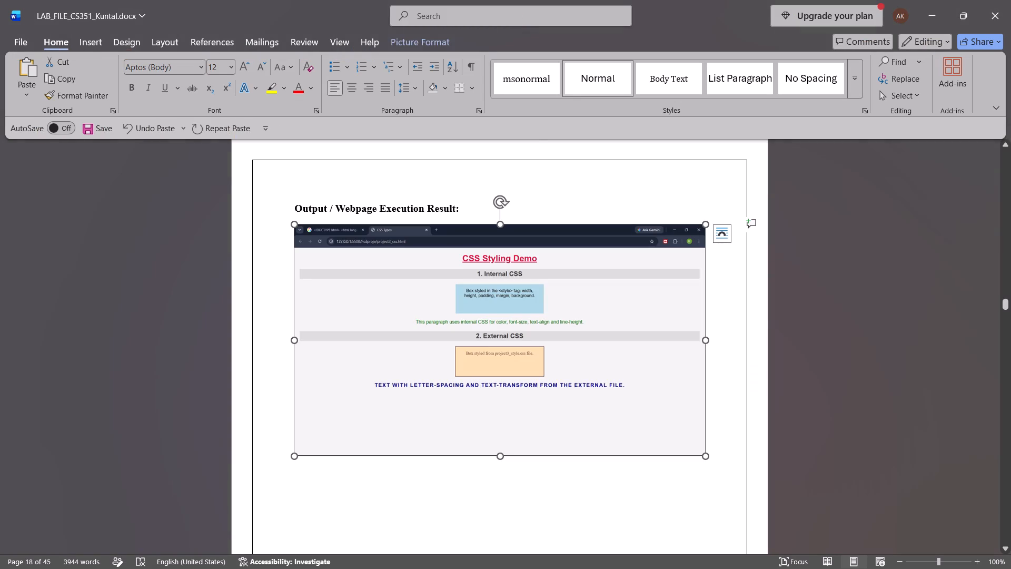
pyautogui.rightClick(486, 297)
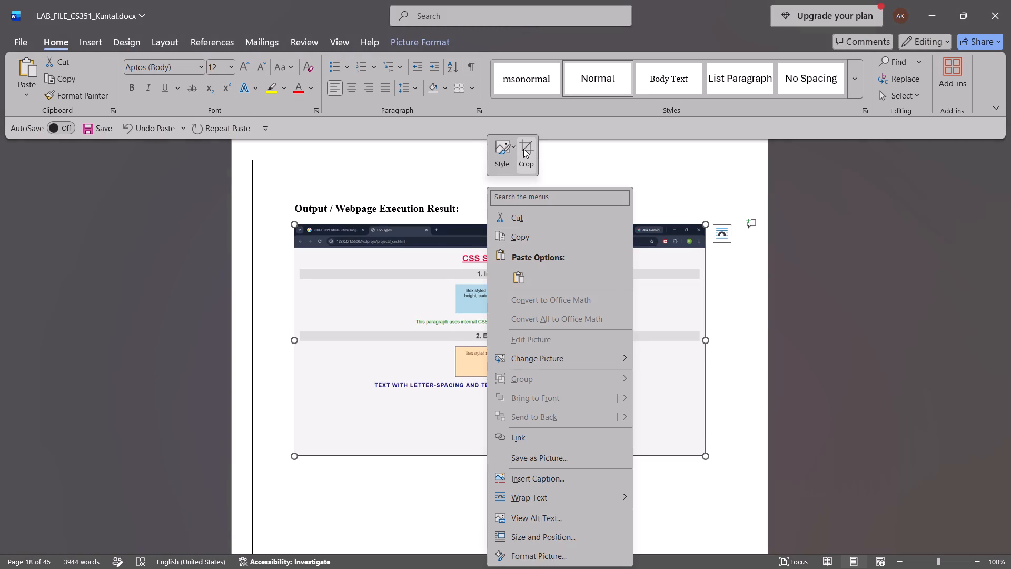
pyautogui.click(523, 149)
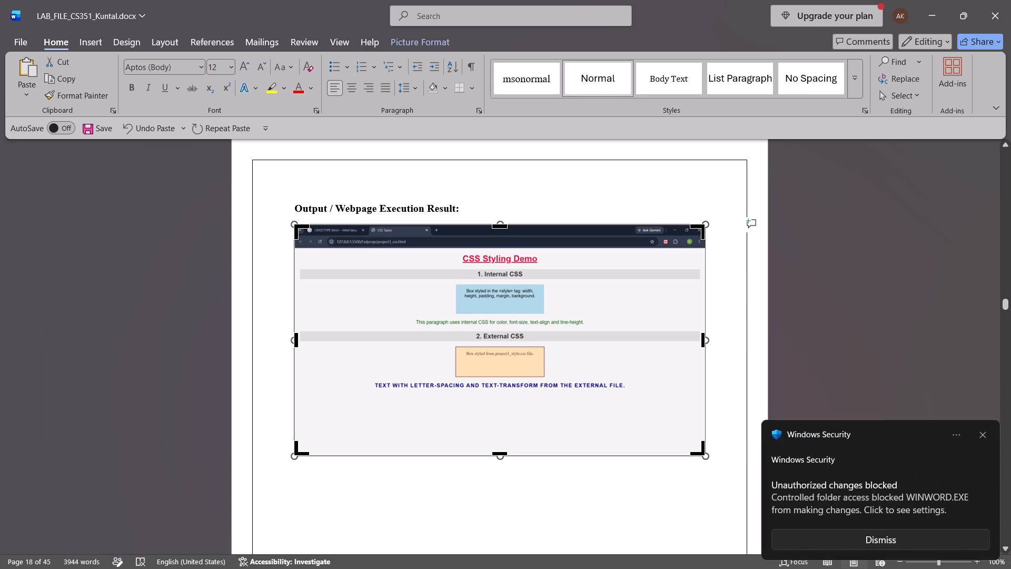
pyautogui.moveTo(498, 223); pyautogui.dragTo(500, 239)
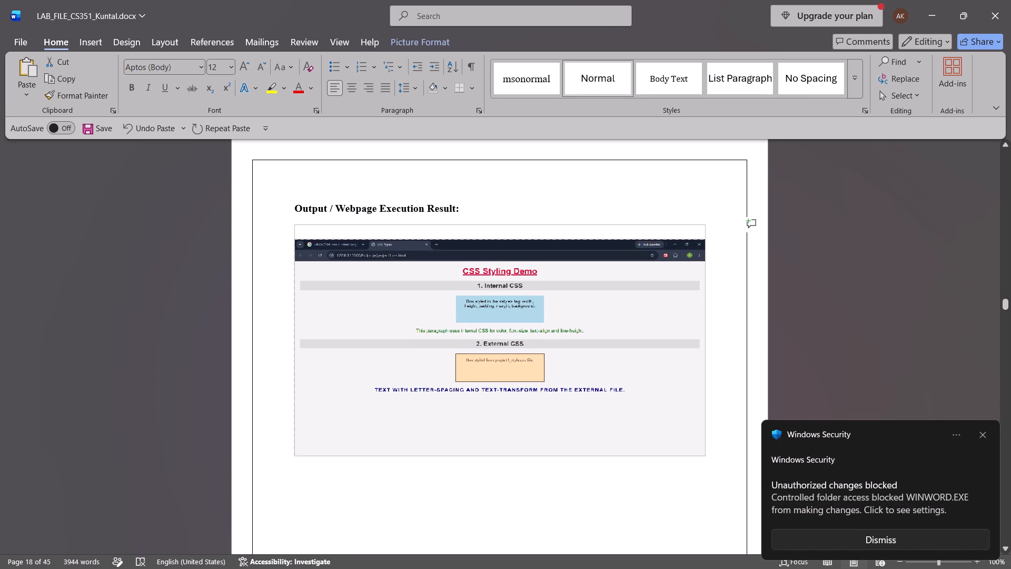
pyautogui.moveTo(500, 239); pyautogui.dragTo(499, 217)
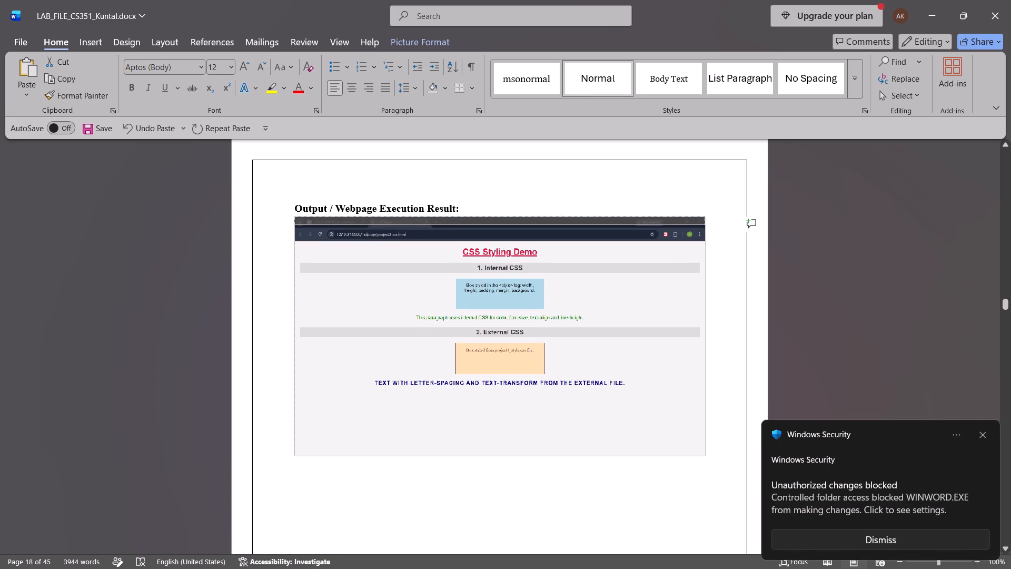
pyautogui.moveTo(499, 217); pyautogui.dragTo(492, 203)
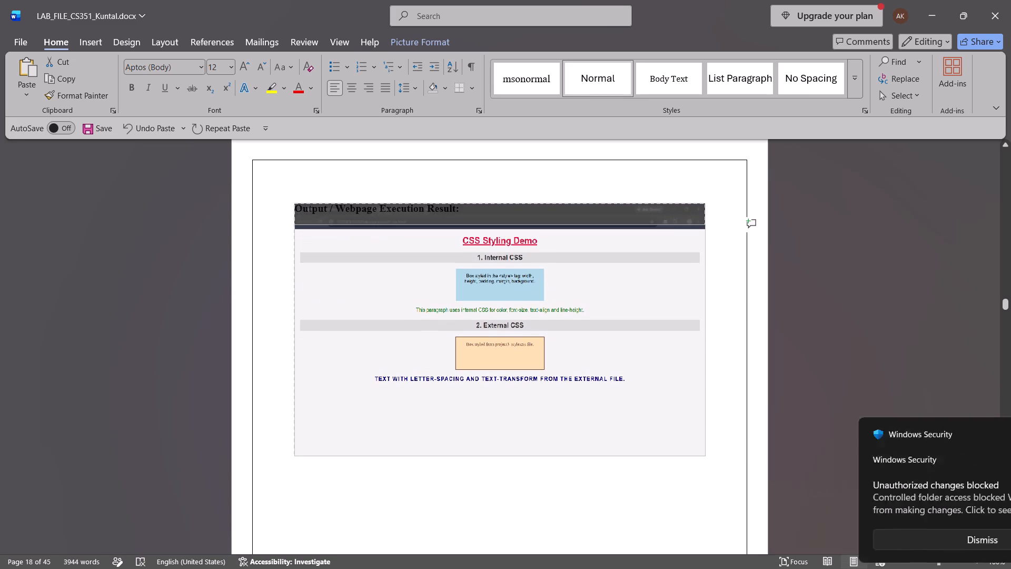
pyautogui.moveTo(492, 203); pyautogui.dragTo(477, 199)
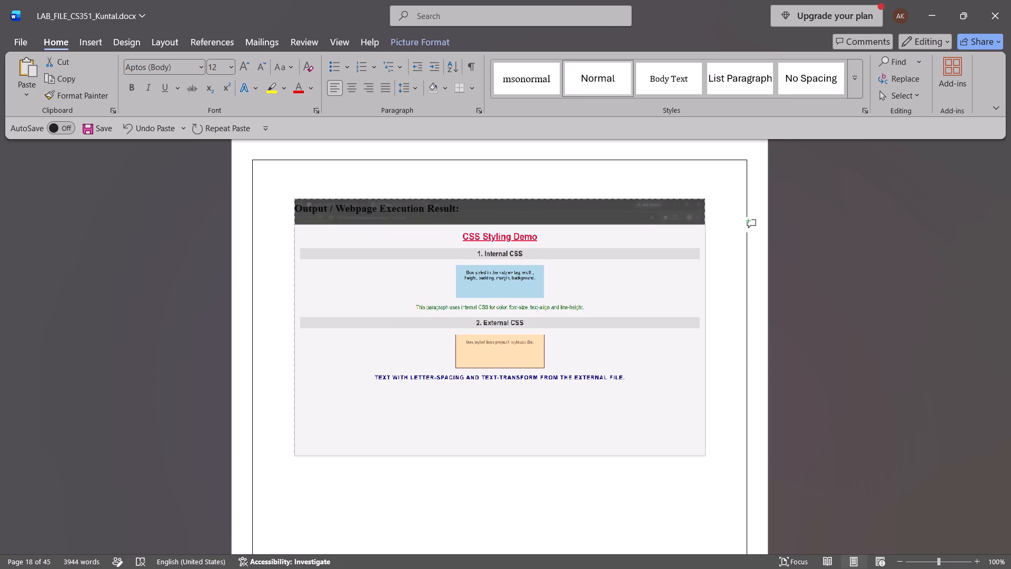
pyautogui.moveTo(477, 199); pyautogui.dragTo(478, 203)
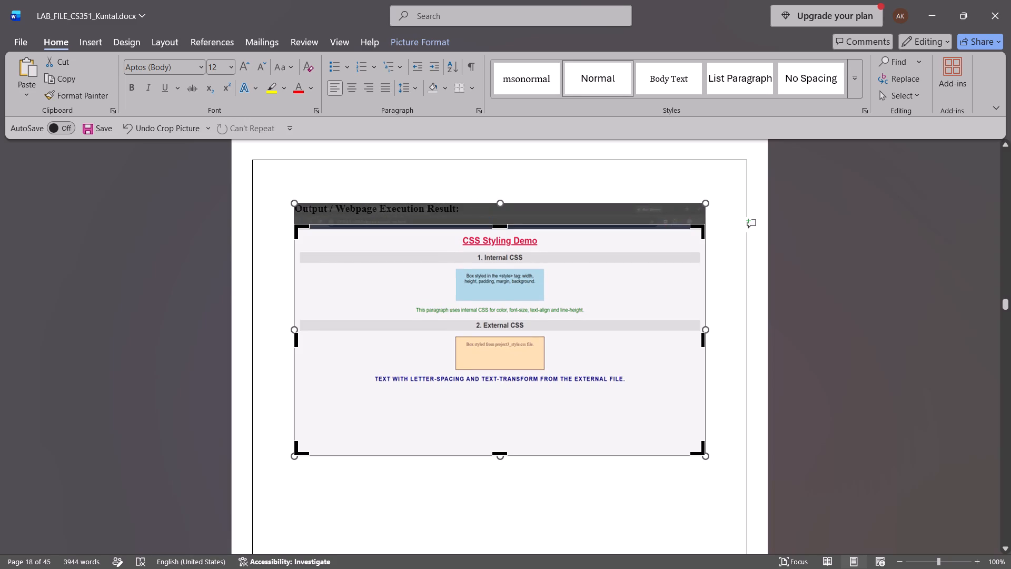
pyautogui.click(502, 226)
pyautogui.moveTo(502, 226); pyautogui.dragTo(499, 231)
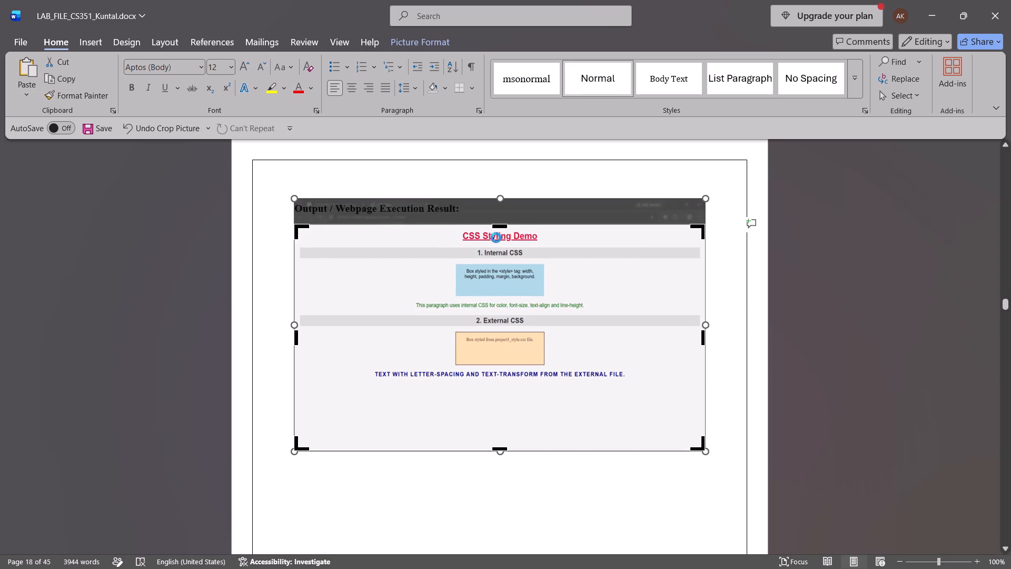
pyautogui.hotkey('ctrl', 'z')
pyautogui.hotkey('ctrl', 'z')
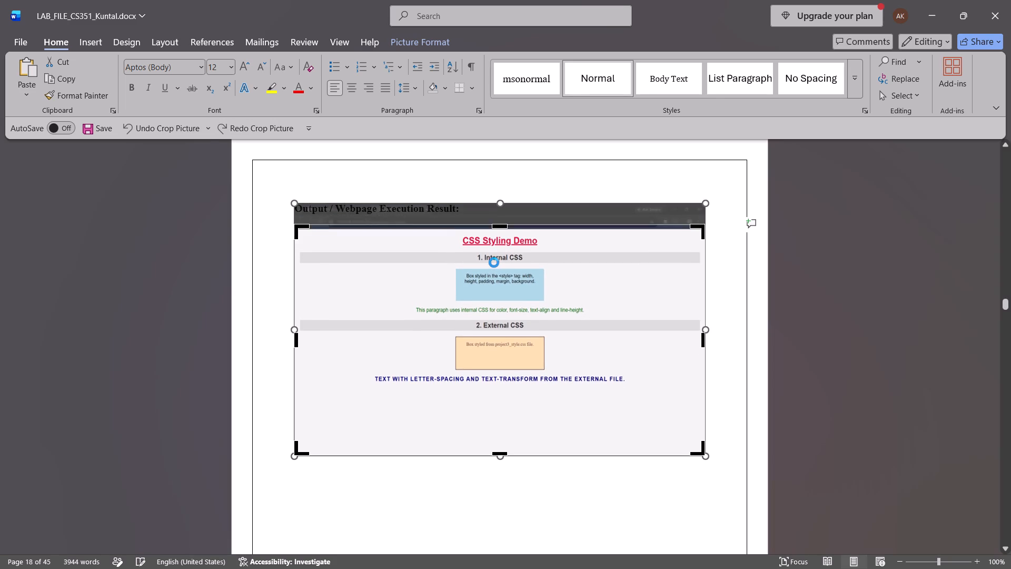
# Crop the top of the screenshot down to just above the CSS Styling Demo title, removing the browser bars.
pyautogui.click(505, 228)
pyautogui.click(501, 225)
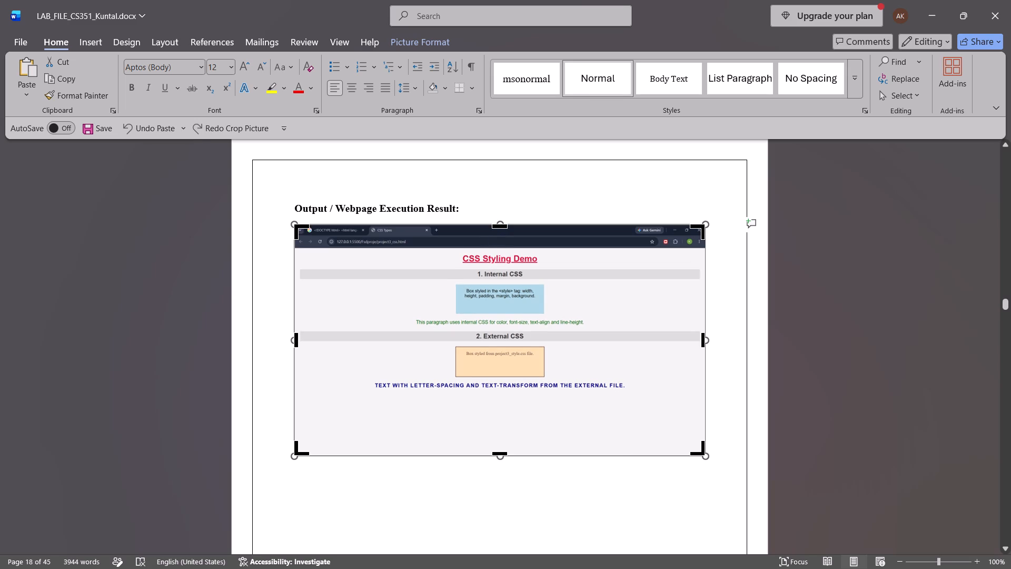
pyautogui.click(294, 295)
pyautogui.moveTo(494, 226); pyautogui.dragTo(478, 249)
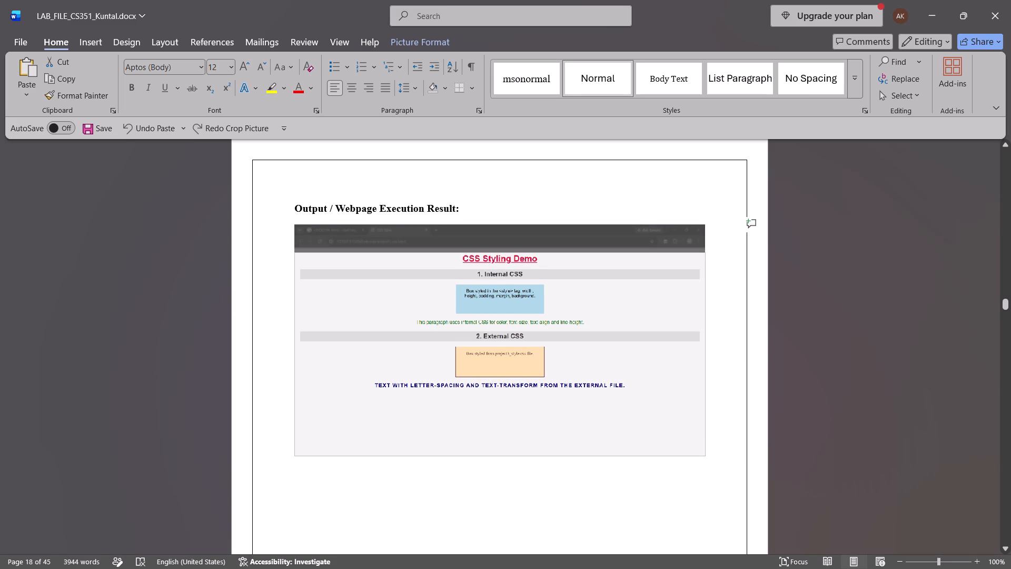
pyautogui.moveTo(478, 249); pyautogui.dragTo(476, 248)
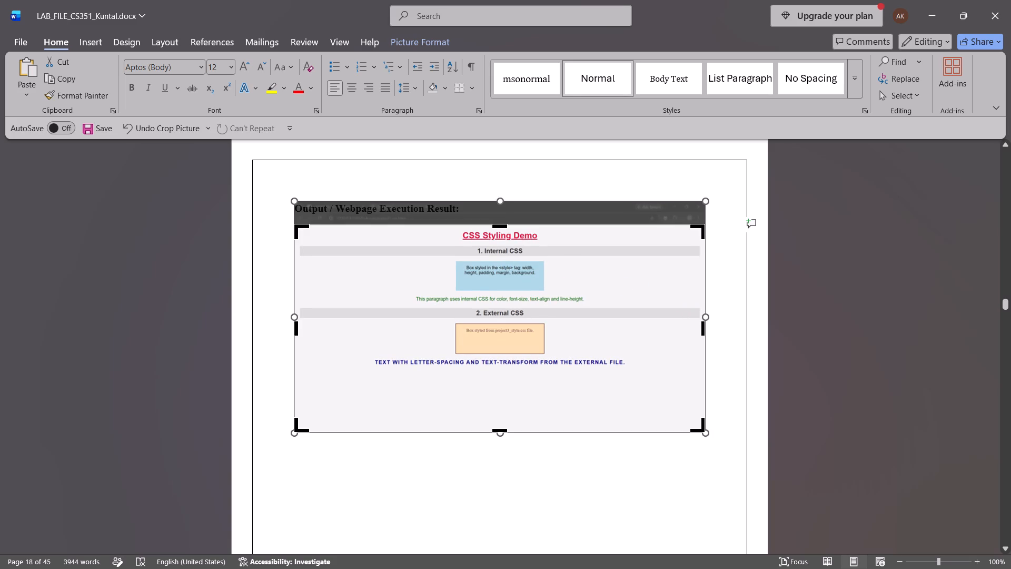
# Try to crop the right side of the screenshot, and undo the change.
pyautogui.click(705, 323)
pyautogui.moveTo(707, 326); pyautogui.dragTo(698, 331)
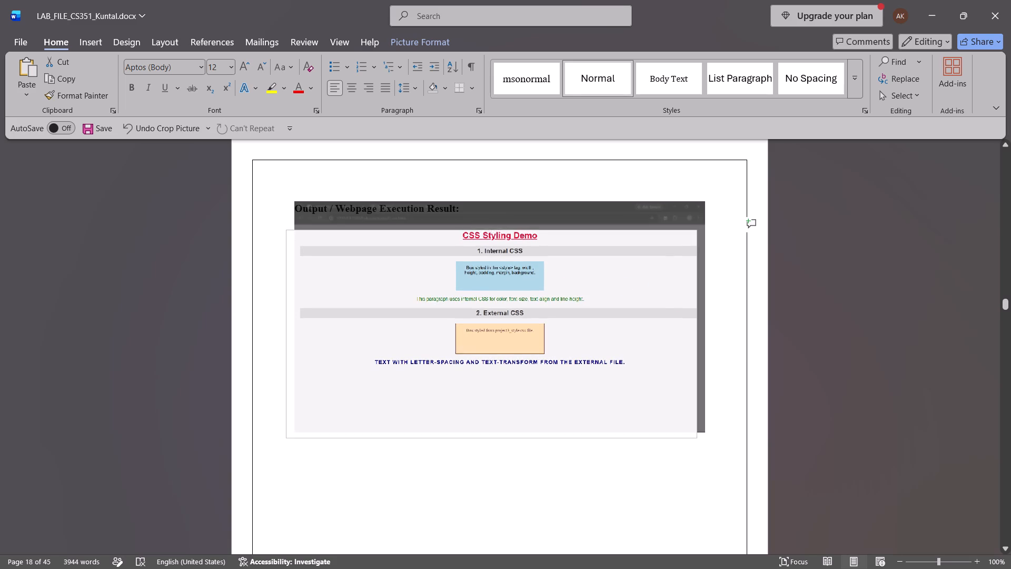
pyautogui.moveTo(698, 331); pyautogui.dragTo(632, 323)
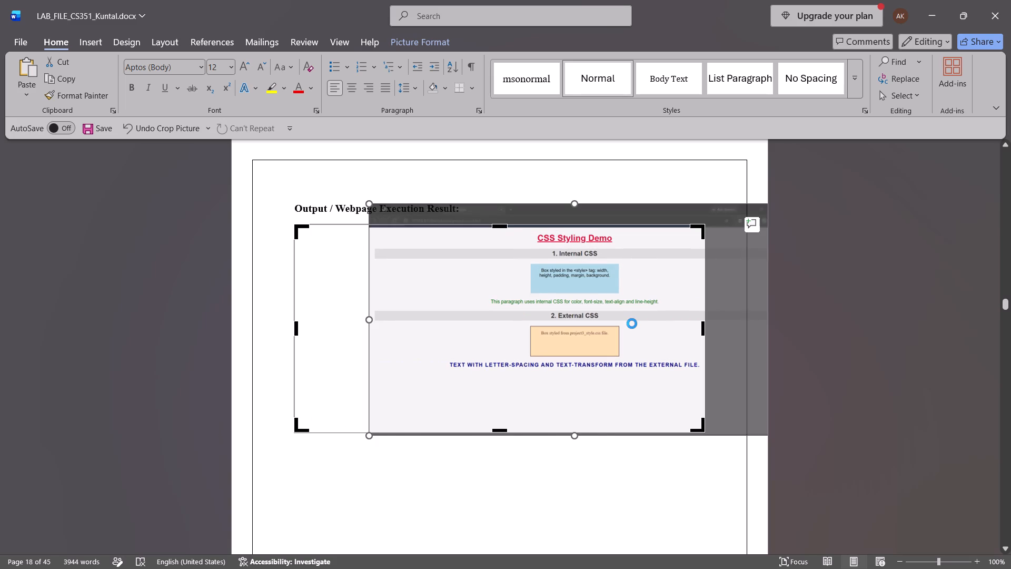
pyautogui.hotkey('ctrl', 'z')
# Crop both sides of the screenshot in to the ends of the letter-spaced text line.
pyautogui.click(700, 327)
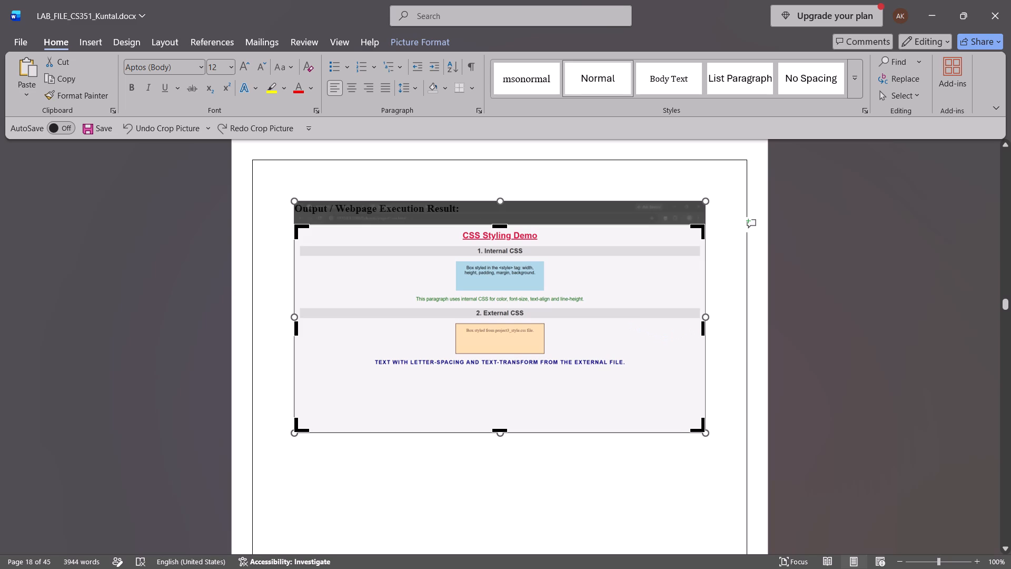
pyautogui.moveTo(705, 328); pyautogui.dragTo(602, 330)
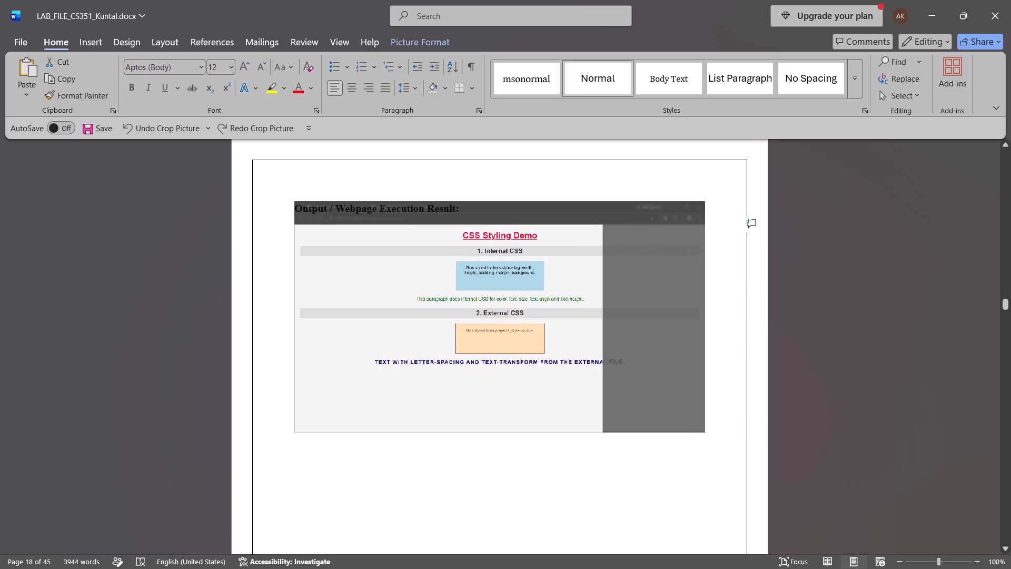
pyautogui.moveTo(602, 330); pyautogui.dragTo(639, 322)
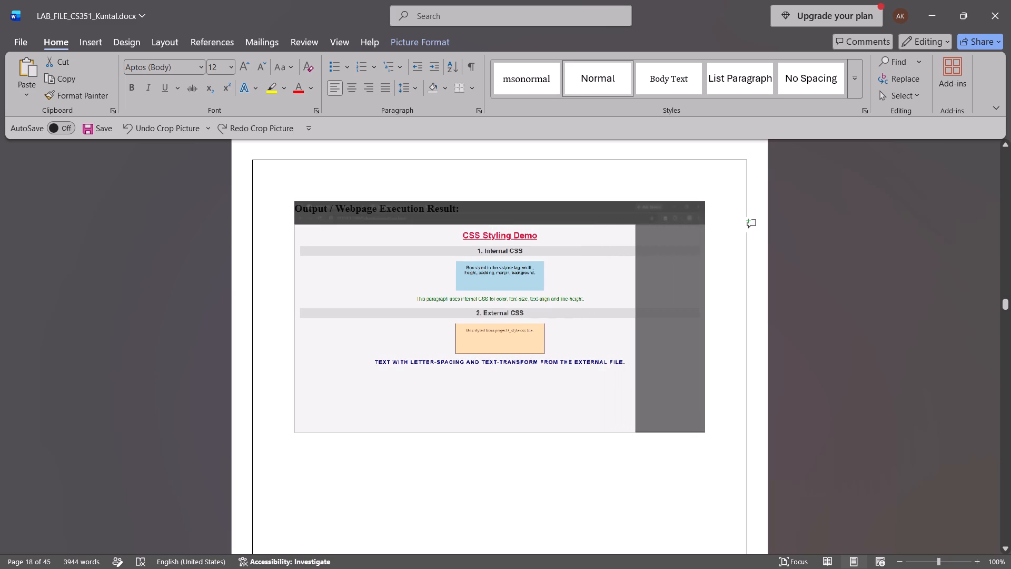
pyautogui.moveTo(639, 322); pyautogui.dragTo(630, 330)
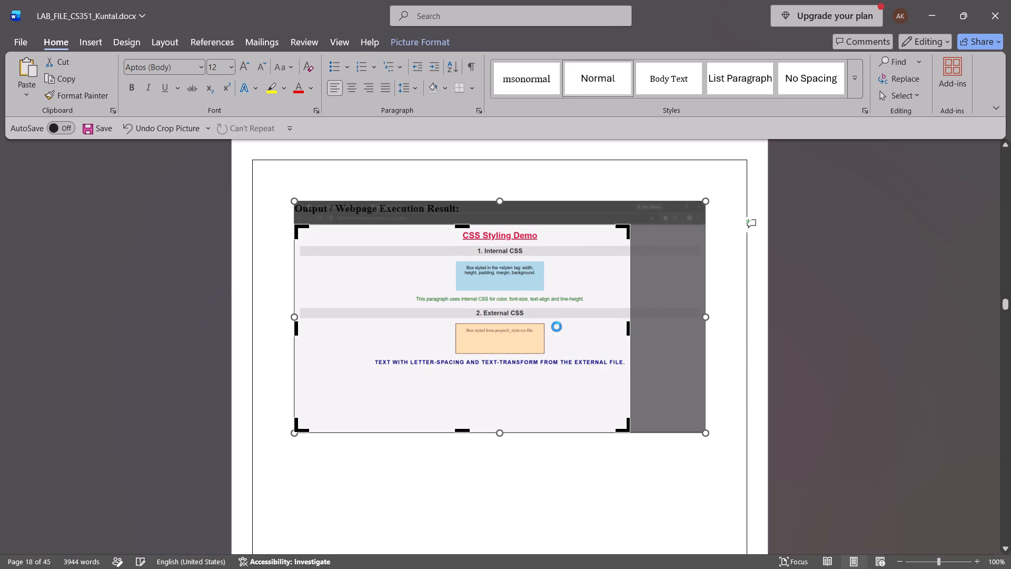
pyautogui.click(295, 332)
pyautogui.moveTo(295, 332); pyautogui.dragTo(371, 341)
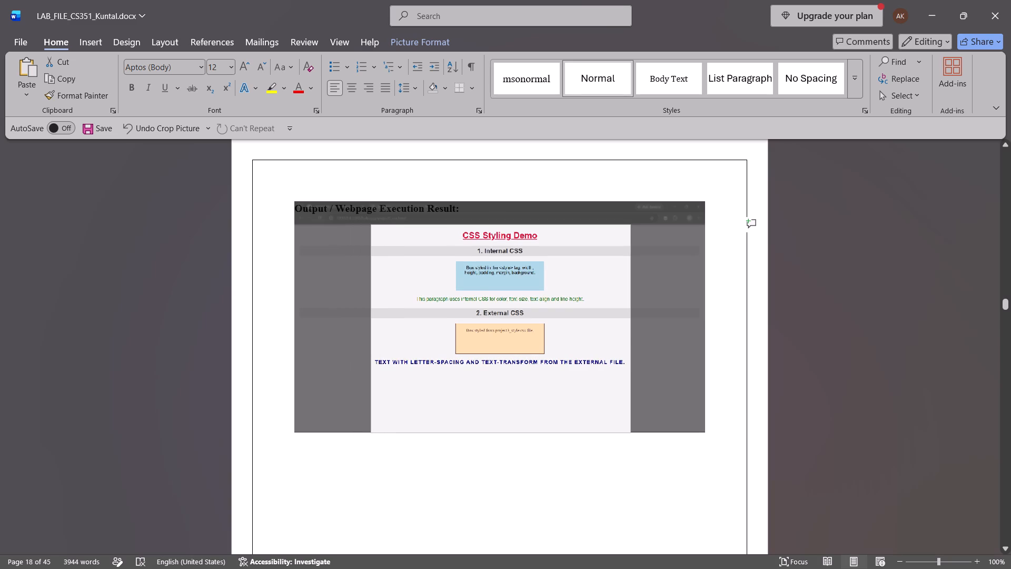
pyautogui.moveTo(371, 341); pyautogui.dragTo(369, 340)
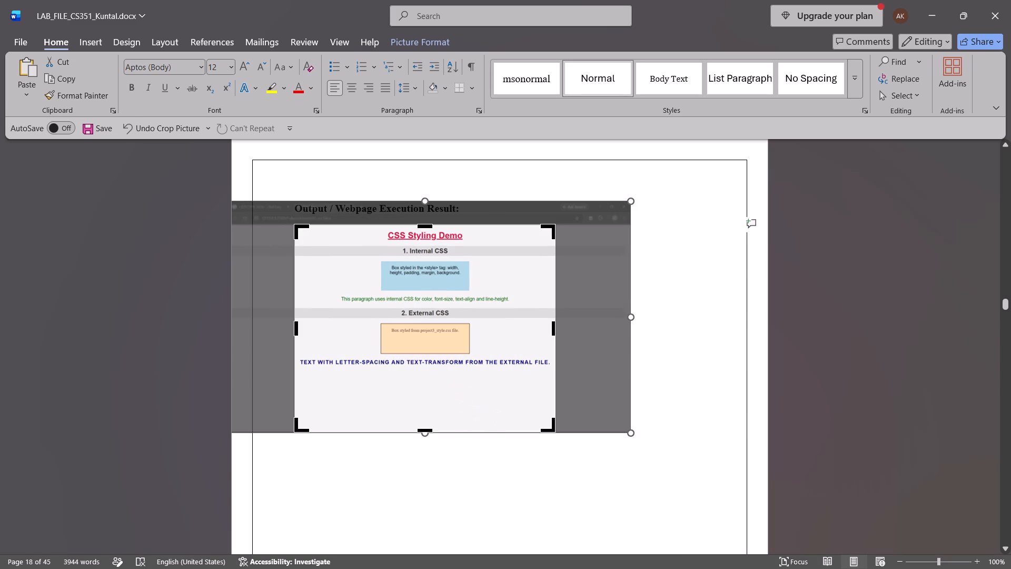
# Crop the empty area below the letter-spaced text line off the screenshot and centre the picture on the page.
pyautogui.moveTo(425, 430); pyautogui.dragTo(432, 388)
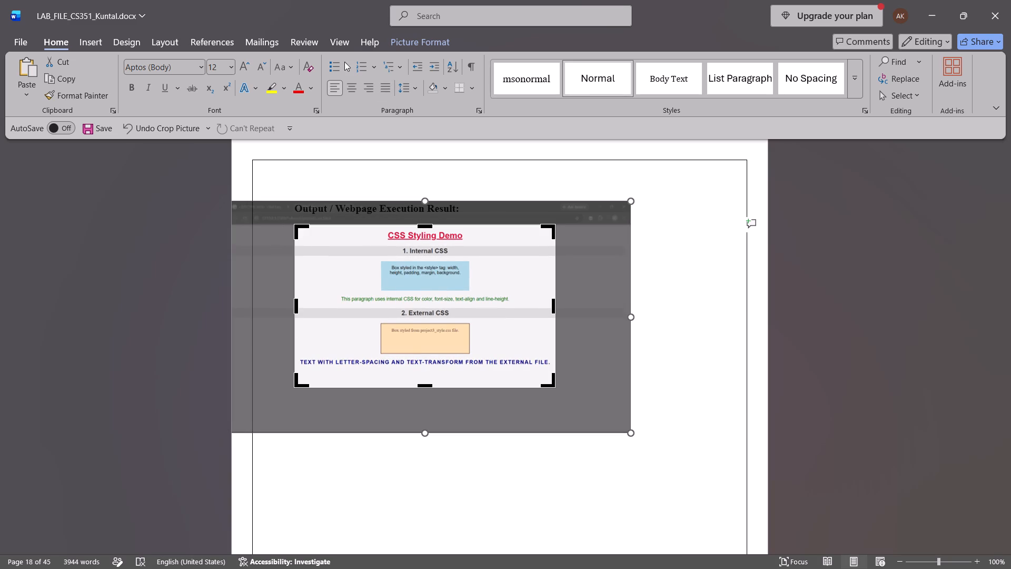
pyautogui.click(345, 83)
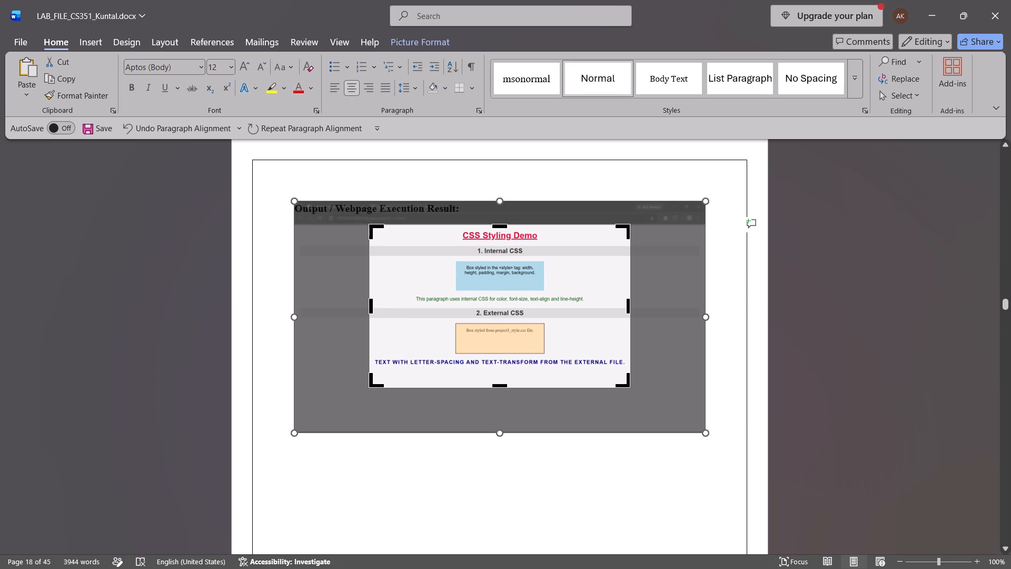
pyautogui.moveTo(499, 387); pyautogui.dragTo(500, 383)
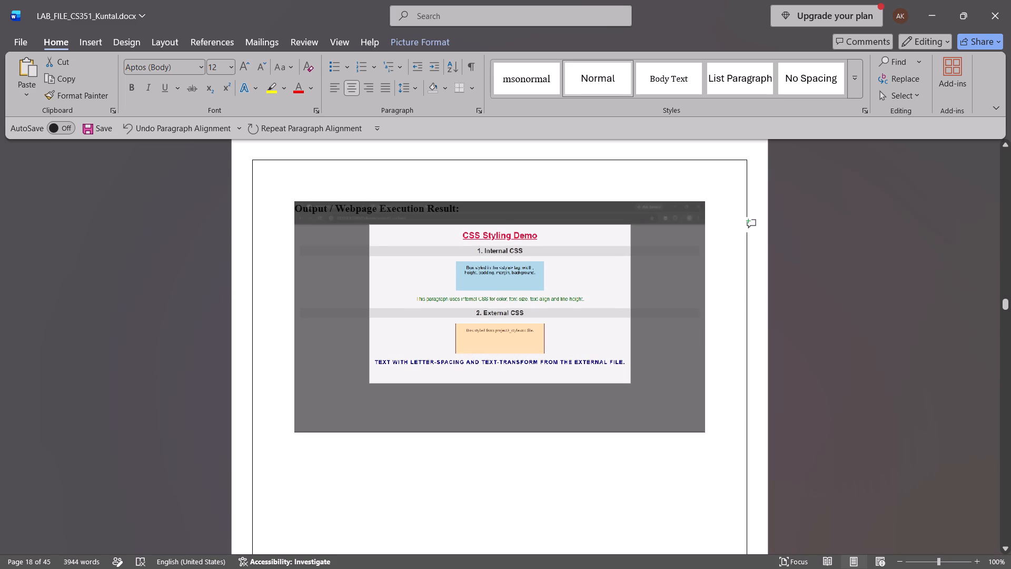
pyautogui.moveTo(500, 383); pyautogui.dragTo(502, 381)
pyautogui.click(790, 368)
# Stretch the cropped screenshot wider across the page, keeping its height.
pyautogui.click(573, 319)
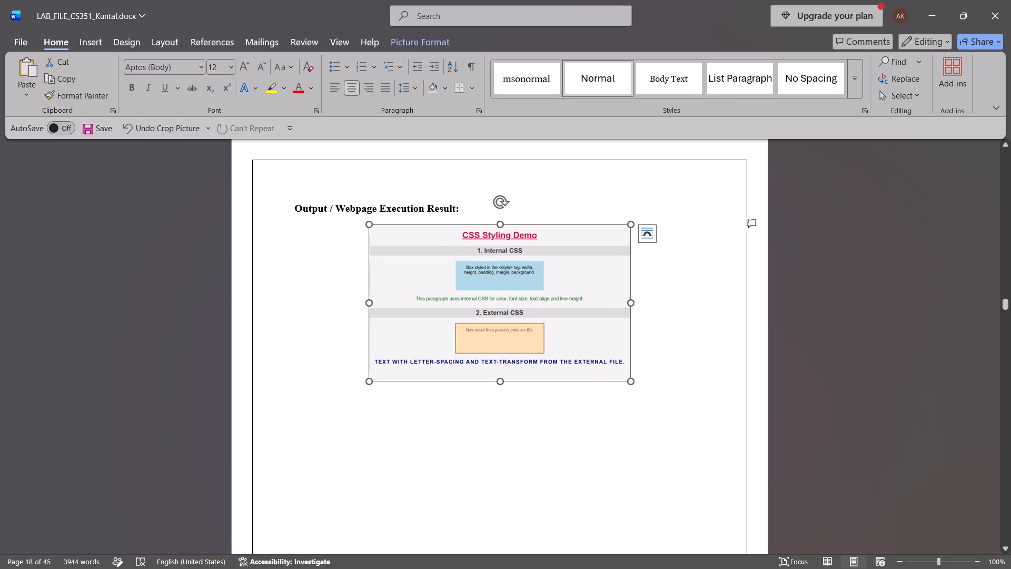
pyautogui.moveTo(630, 304); pyautogui.dragTo(732, 311)
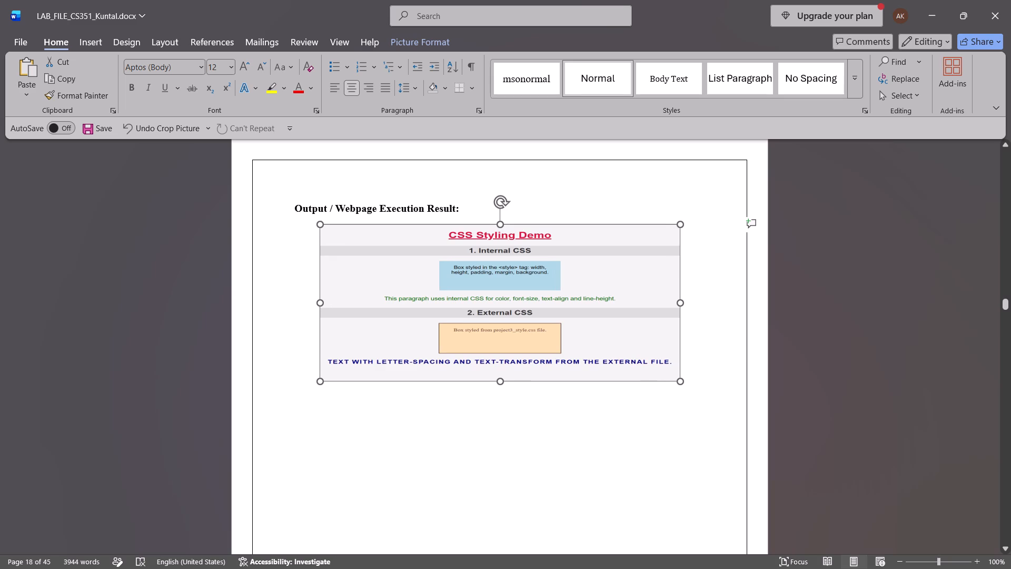
# Widen the CSS Styling Demo screenshot to nearly the full text width and stretch it much taller down the page.
pyautogui.moveTo(732, 311); pyautogui.dragTo(780, 318)
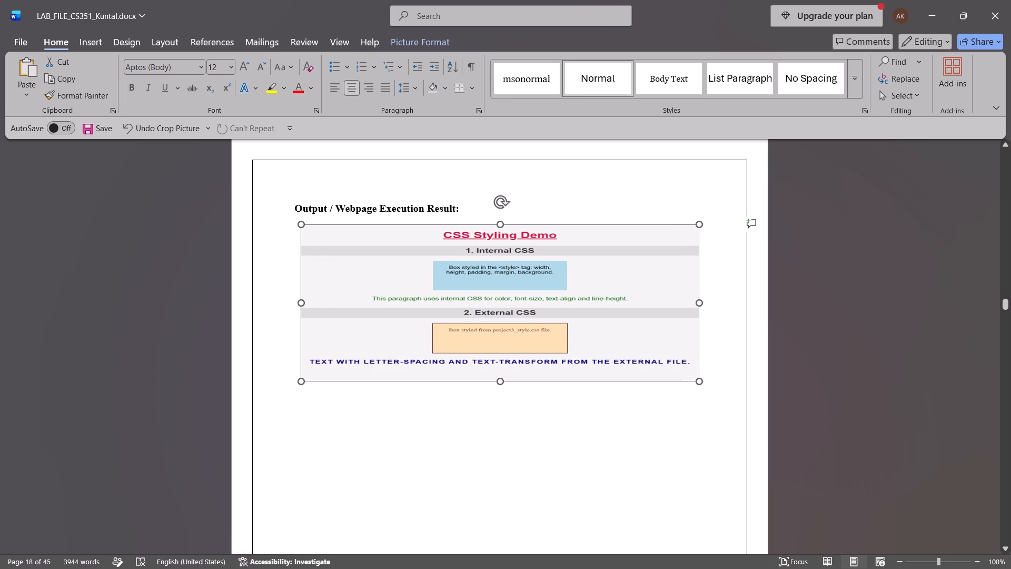
pyautogui.moveTo(780, 318); pyautogui.dragTo(764, 325)
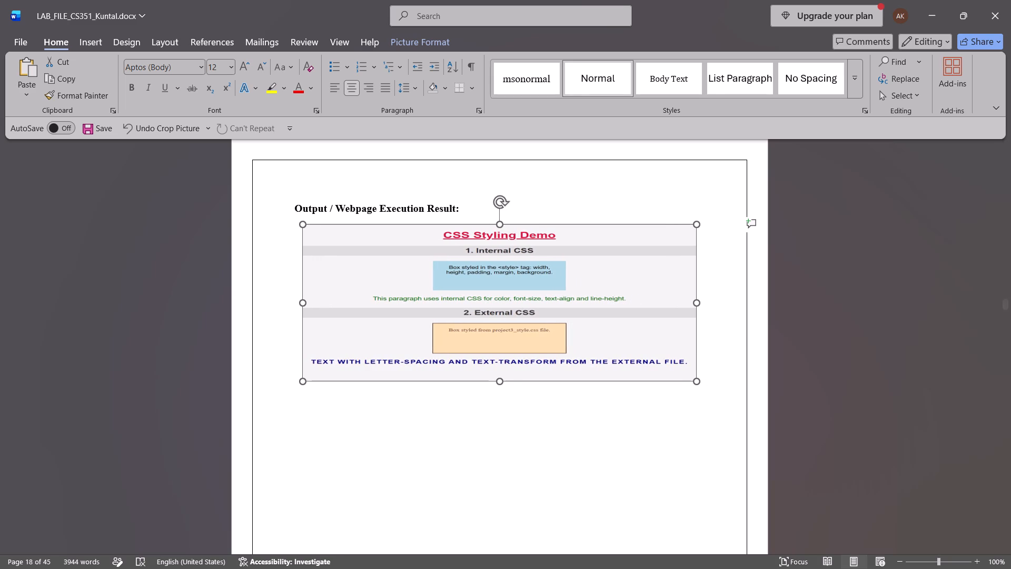
pyautogui.moveTo(764, 325); pyautogui.dragTo(767, 323)
pyautogui.click(506, 381)
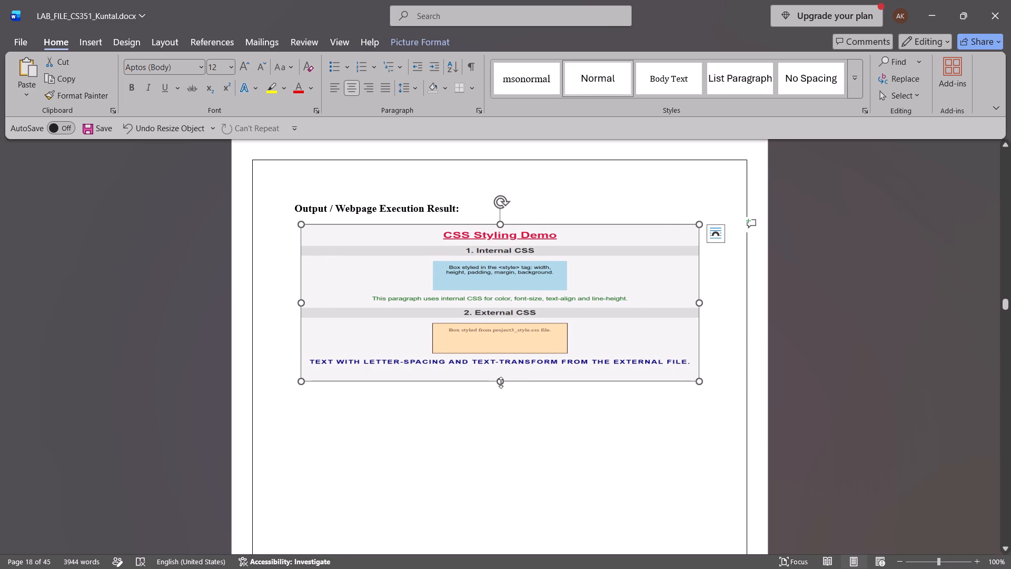
pyautogui.moveTo(498, 382); pyautogui.dragTo(490, 476)
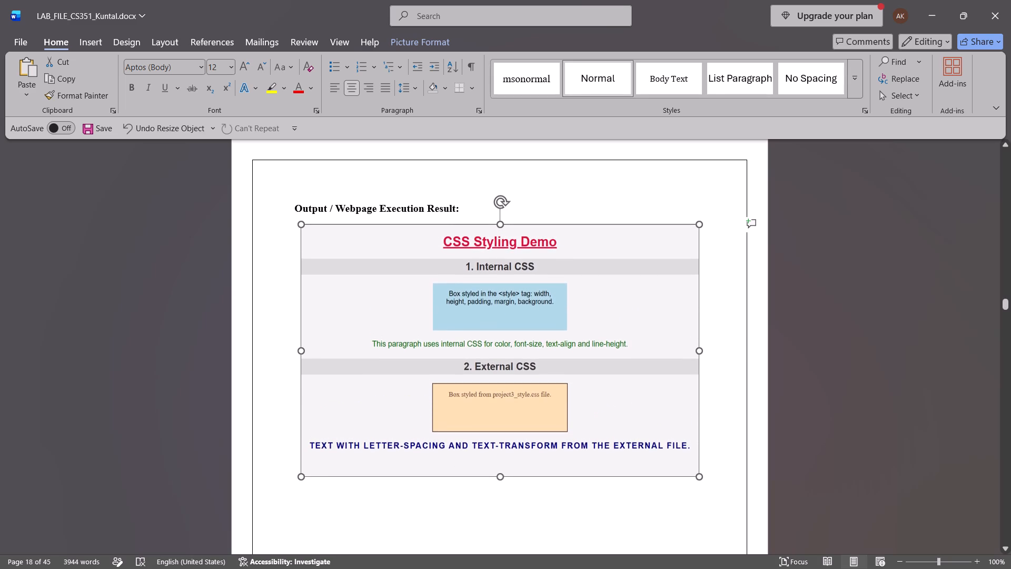
pyautogui.moveTo(490, 476); pyautogui.dragTo(495, 511)
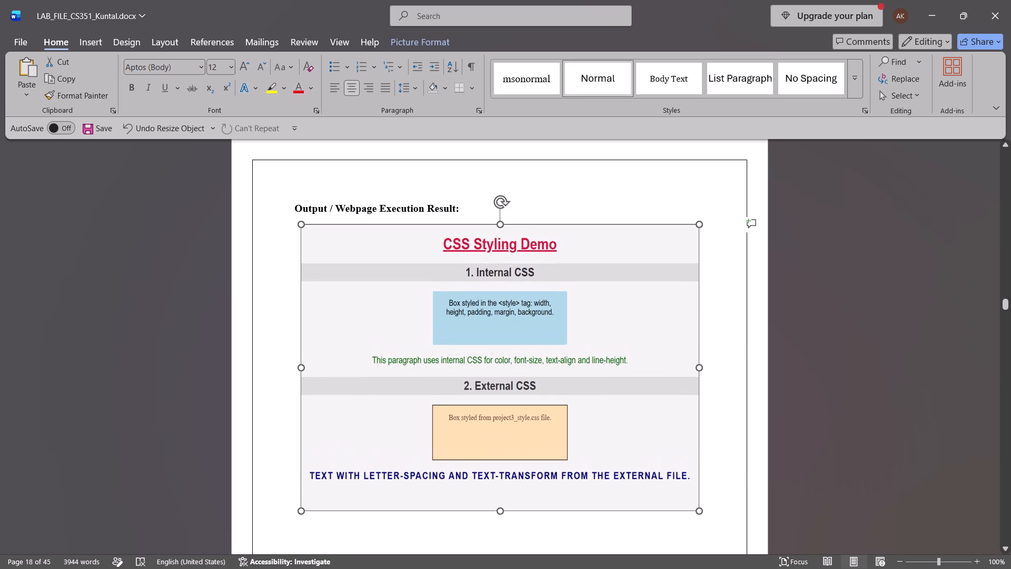
pyautogui.moveTo(495, 511); pyautogui.dragTo(500, 514)
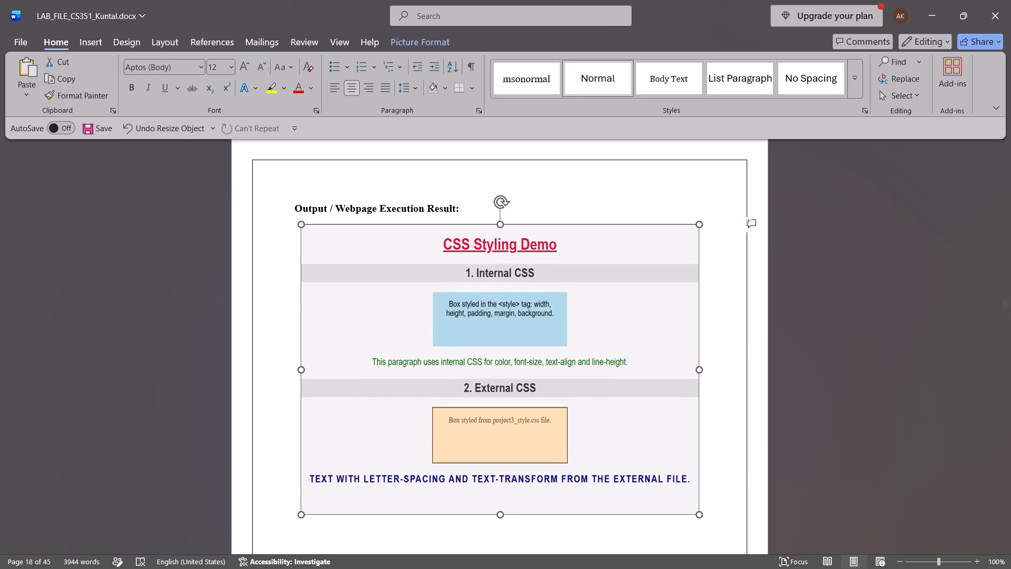
pyautogui.moveTo(500, 514); pyautogui.dragTo(502, 514)
pyautogui.click(517, 210)
# Crop the dark browser bar off the top of the Student Registration screenshot.
pyautogui.scroll(2, 520, 218)
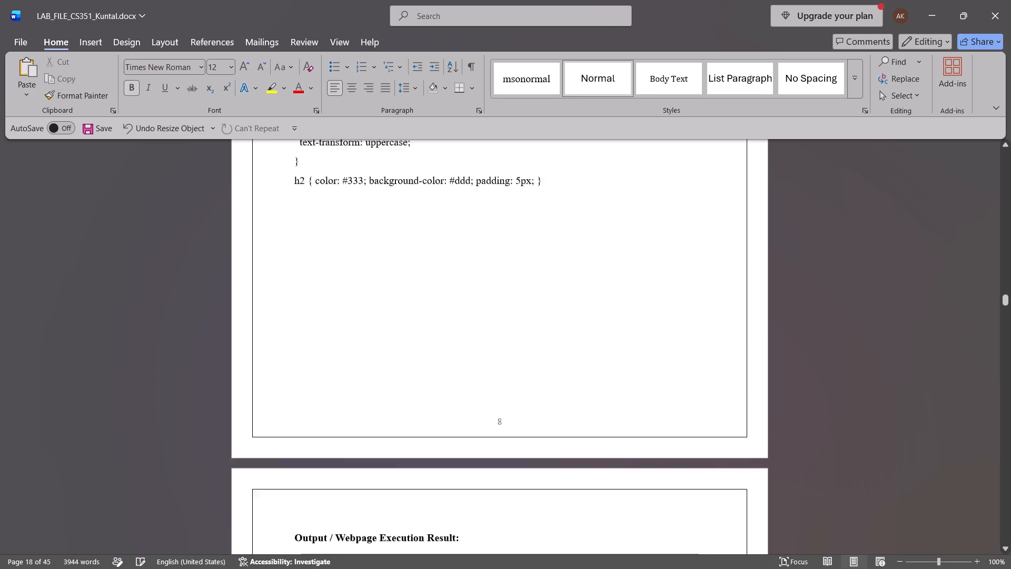
pyautogui.scroll(2, 519, 241)
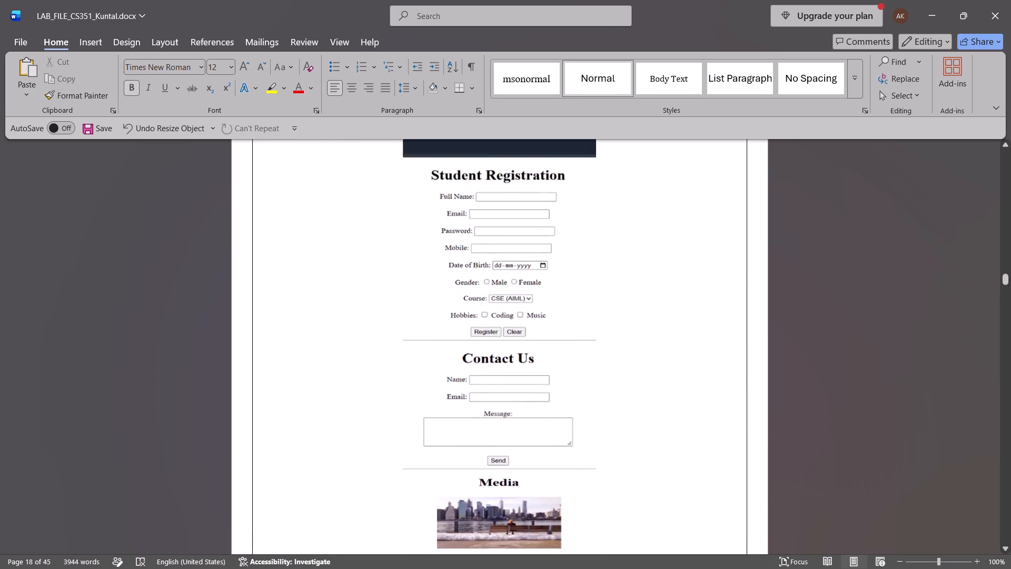
pyautogui.click(512, 264)
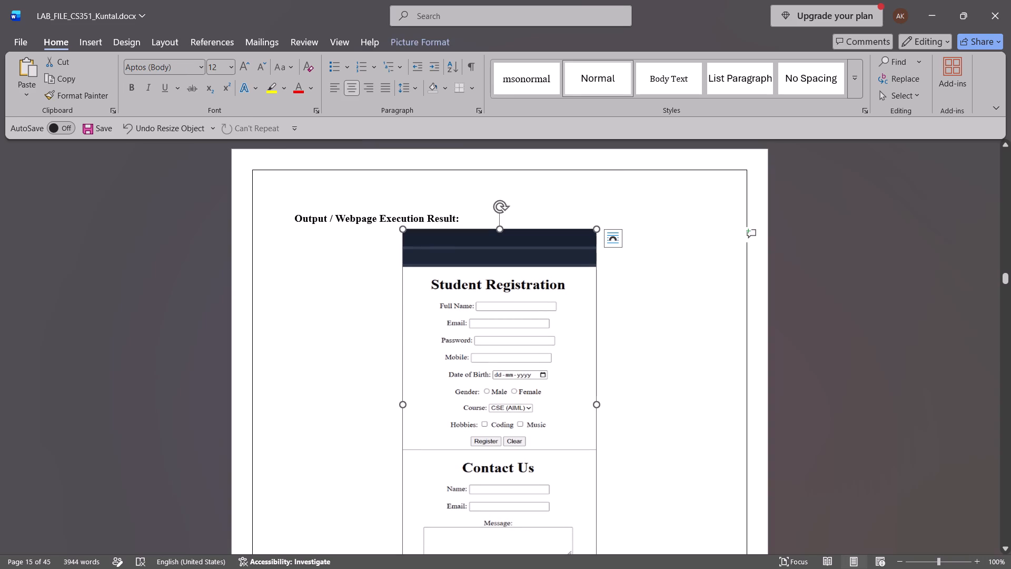
pyautogui.rightClick(573, 256)
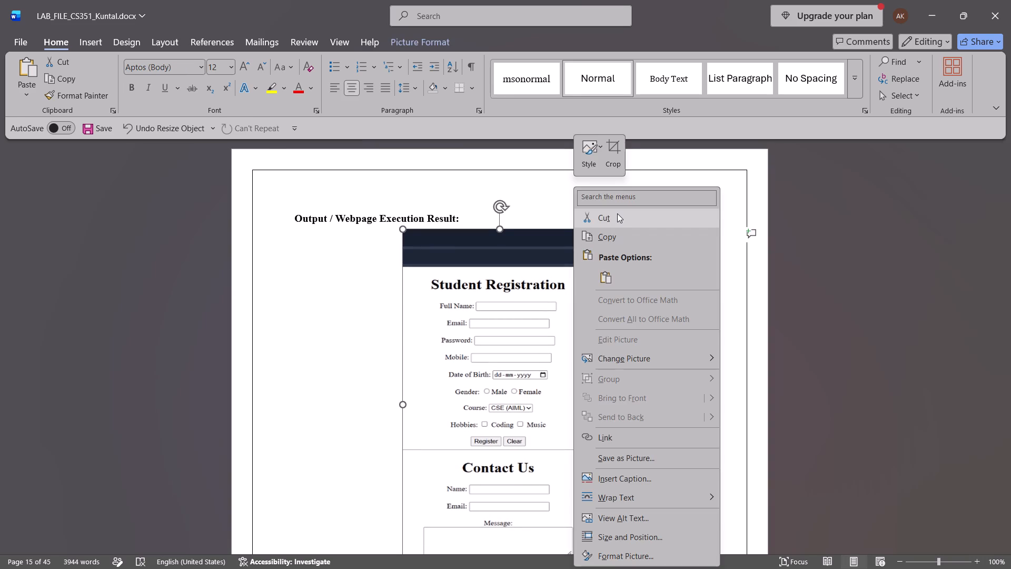
pyautogui.click(604, 155)
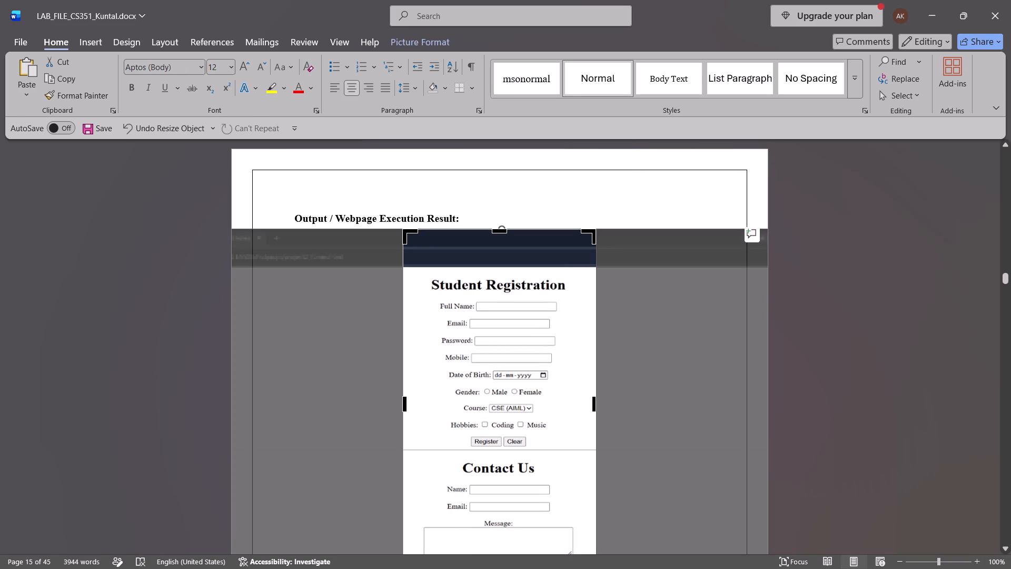
pyautogui.moveTo(499, 229); pyautogui.dragTo(486, 267)
pyautogui.click(609, 308)
pyautogui.click(787, 323)
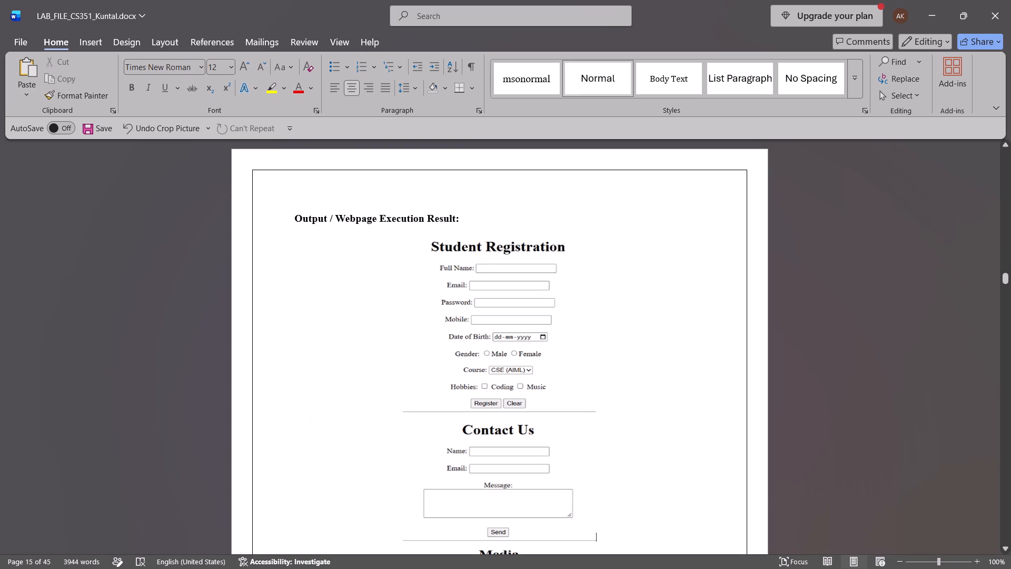
# Stretch the Media screenshot below the Contact Us form taller, ending just above the page number.
pyautogui.scroll(-1, 728, 339)
pyautogui.click(542, 405)
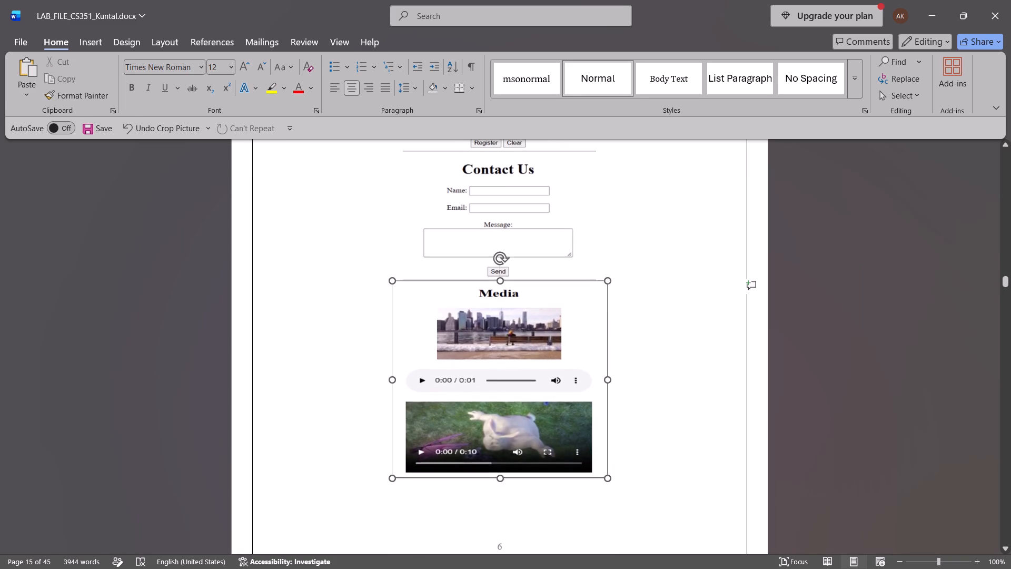
pyautogui.moveTo(500, 483); pyautogui.dragTo(497, 494)
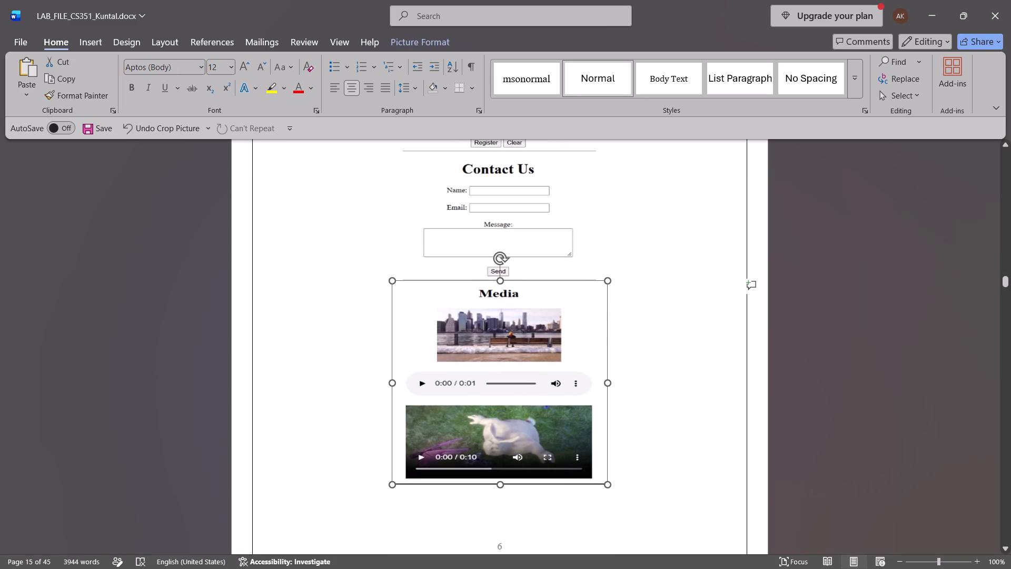
pyautogui.moveTo(497, 494); pyautogui.dragTo(494, 509)
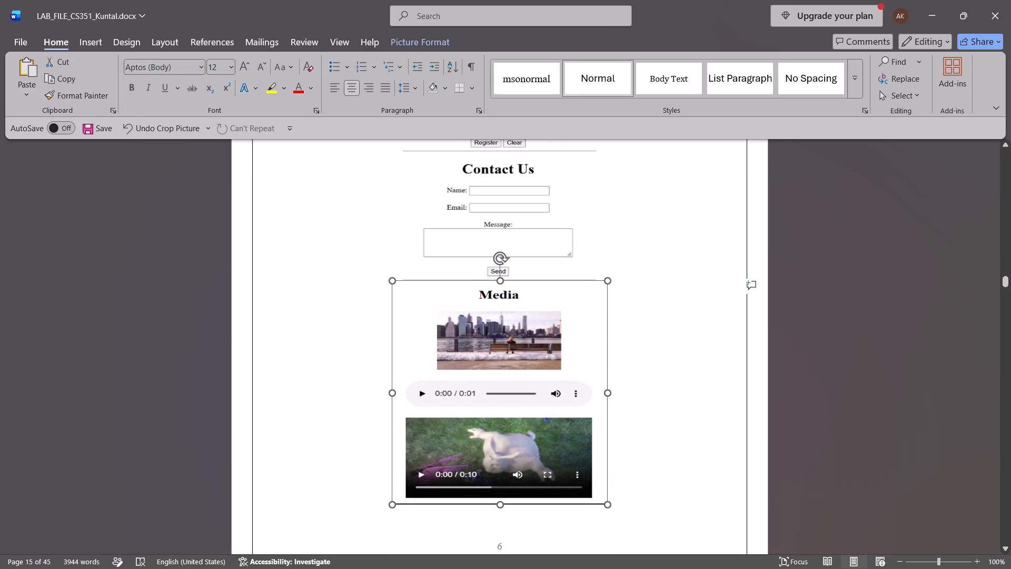
pyautogui.moveTo(494, 509); pyautogui.dragTo(501, 527)
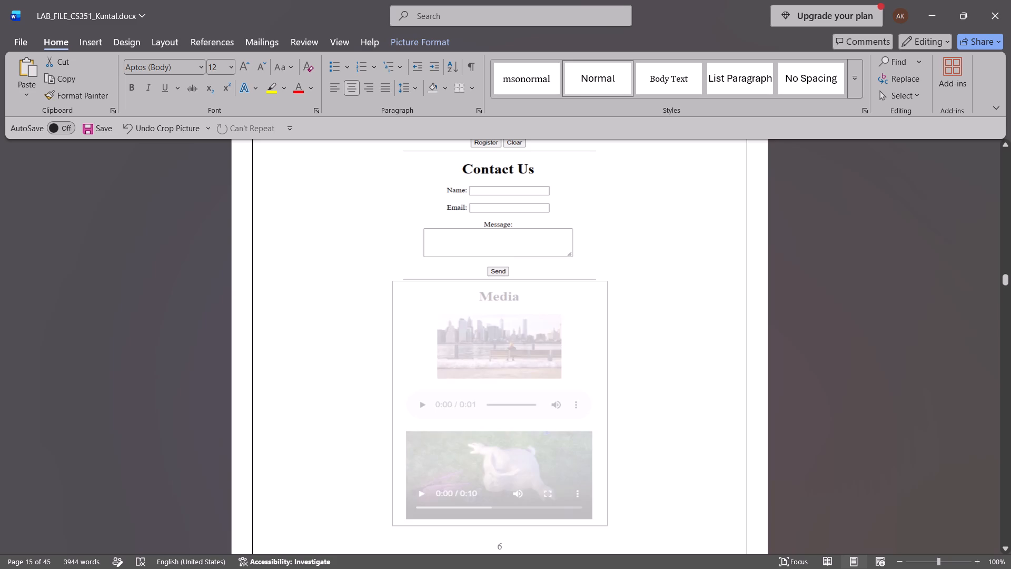
pyautogui.moveTo(501, 527); pyautogui.dragTo(497, 514)
pyautogui.scroll(-1, 511, 499)
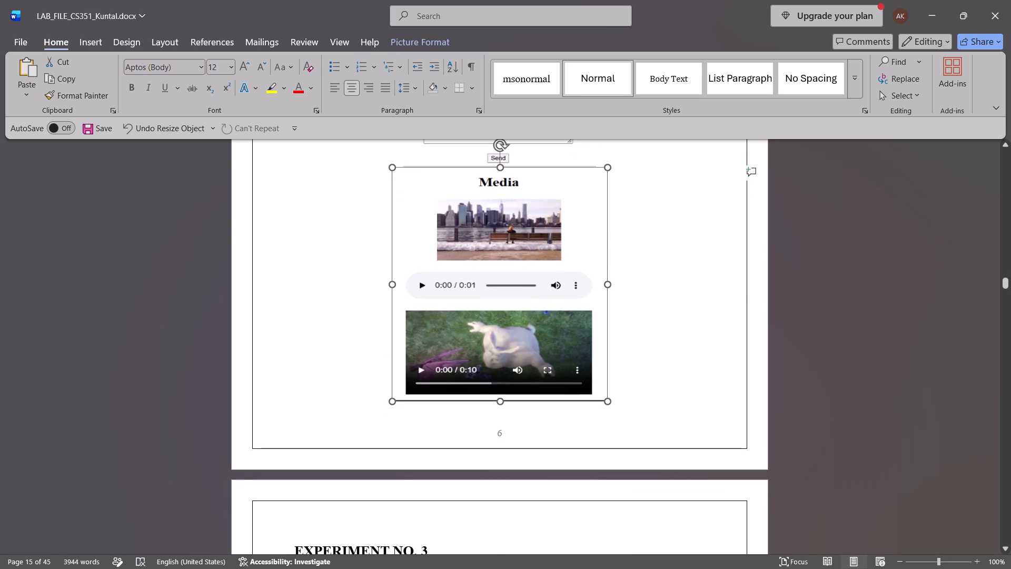
pyautogui.moveTo(500, 404); pyautogui.dragTo(500, 403)
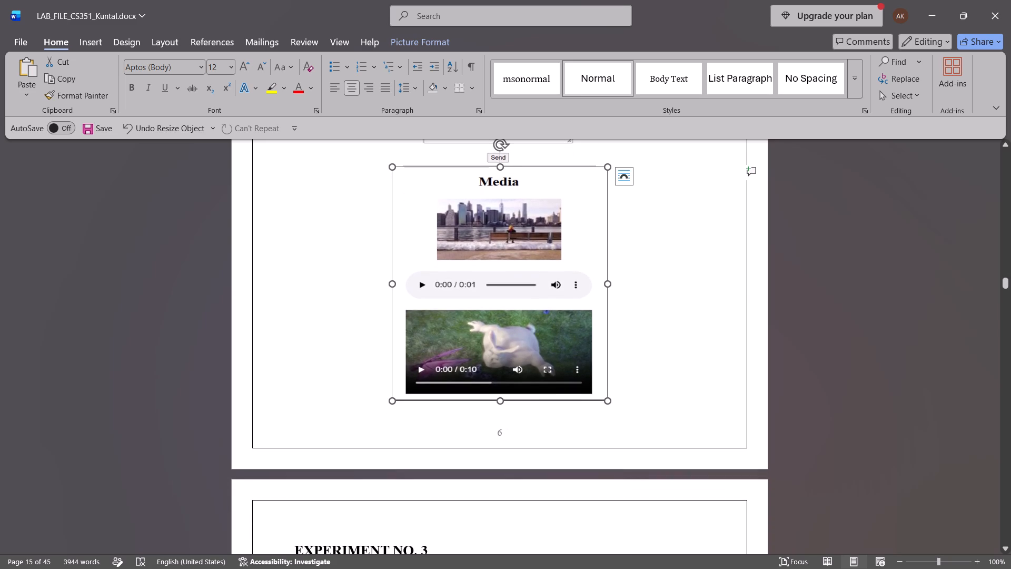
pyautogui.moveTo(500, 403); pyautogui.dragTo(499, 405)
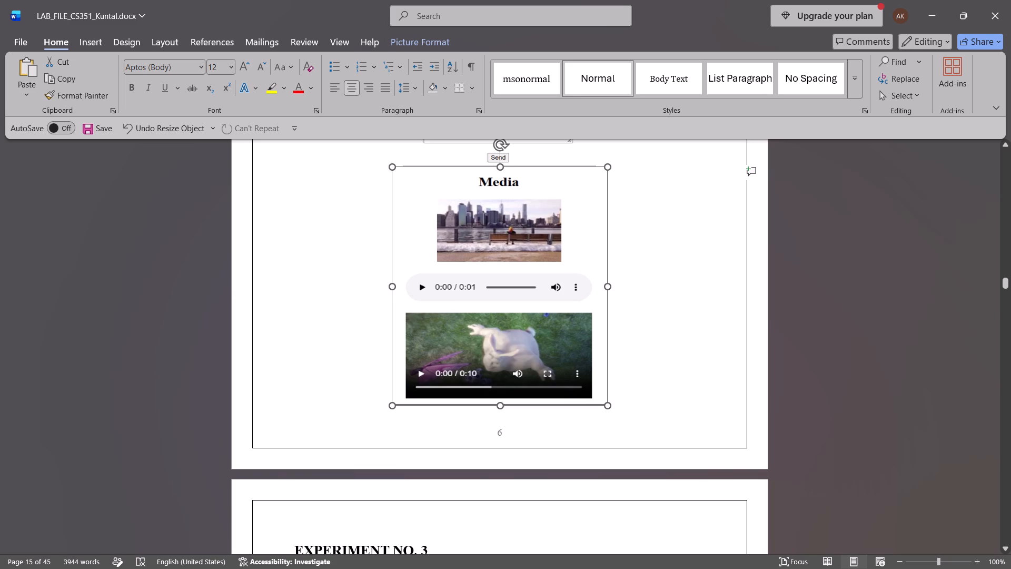
pyautogui.moveTo(499, 405); pyautogui.dragTo(499, 403)
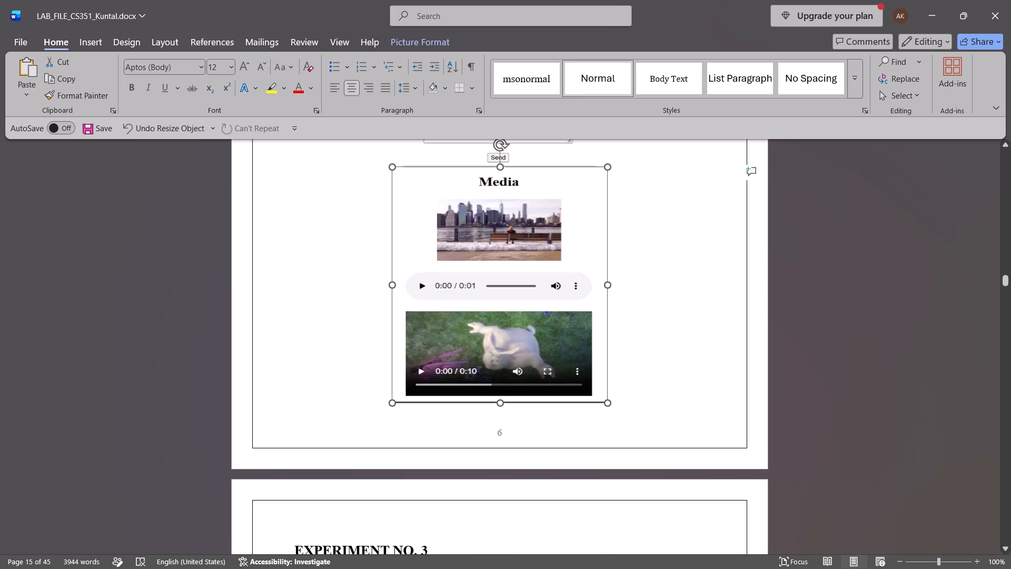
pyautogui.moveTo(499, 403); pyautogui.dragTo(499, 399)
pyautogui.click(632, 315)
# Extend the Student Registration screenshot's crop slightly upward to include a thin strip above the heading.
pyautogui.scroll(2, 621, 326)
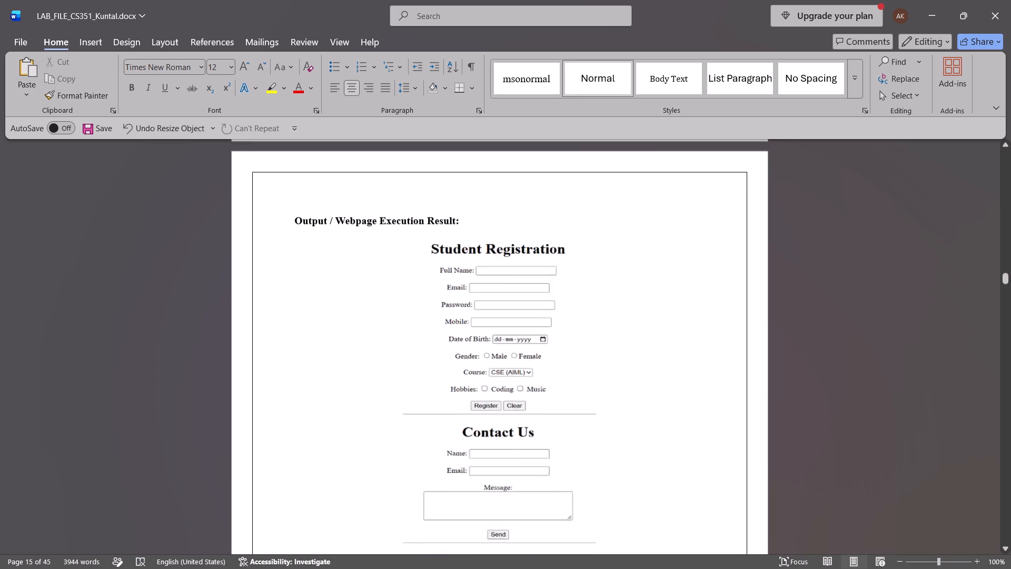
pyautogui.scroll(4, 621, 326)
pyautogui.hscroll(-1, 621, 326)
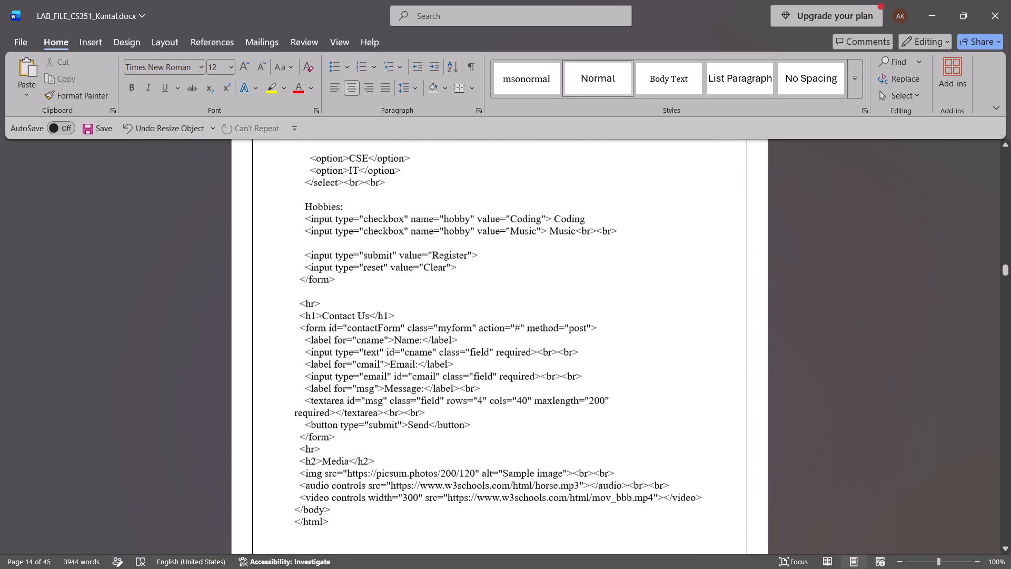
pyautogui.hscroll(-1, 621, 326)
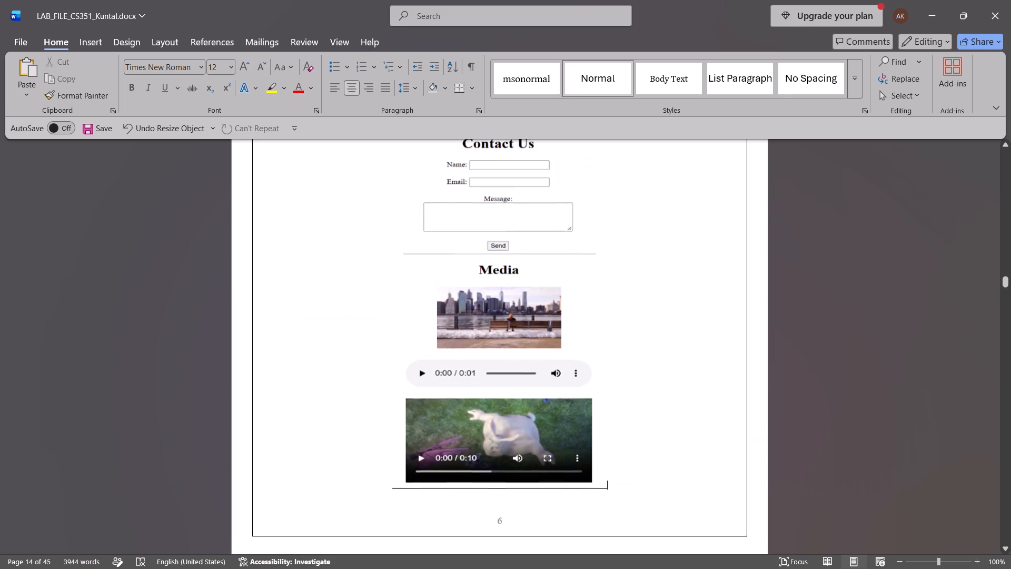
pyautogui.hscroll(-1, 561, 296)
pyautogui.rightClick(530, 241)
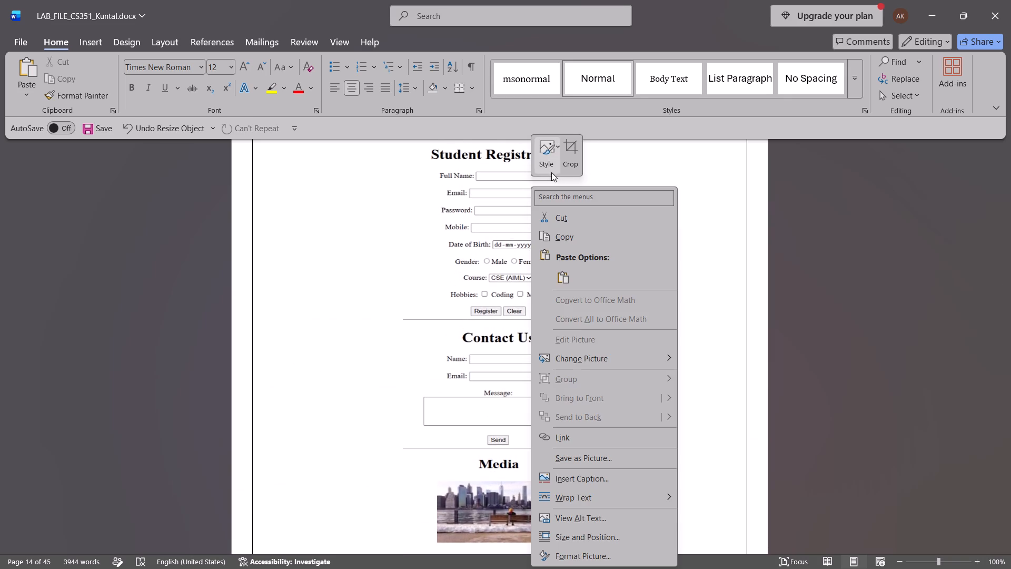
pyautogui.click(576, 151)
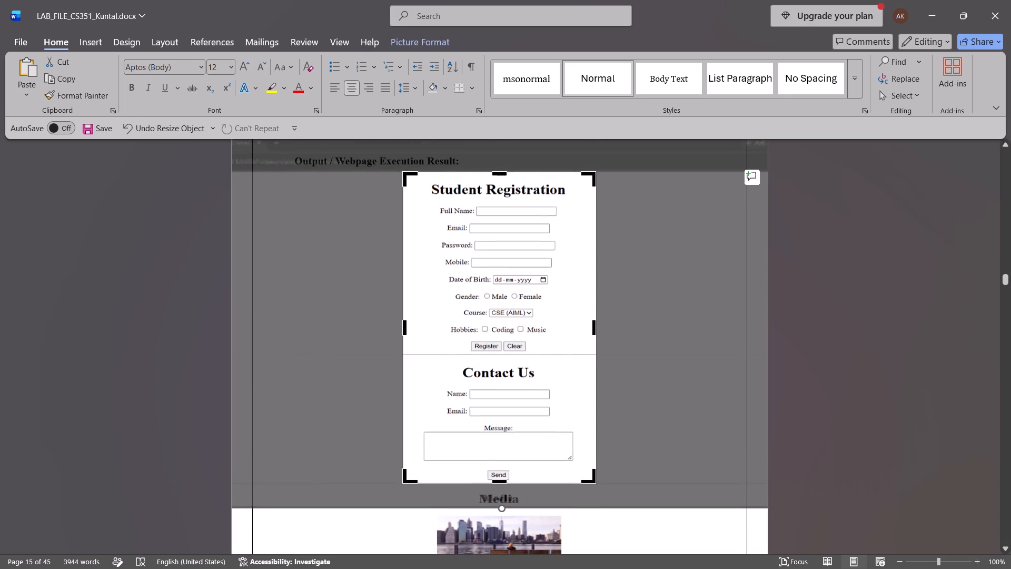
pyautogui.scroll(1, 497, 175)
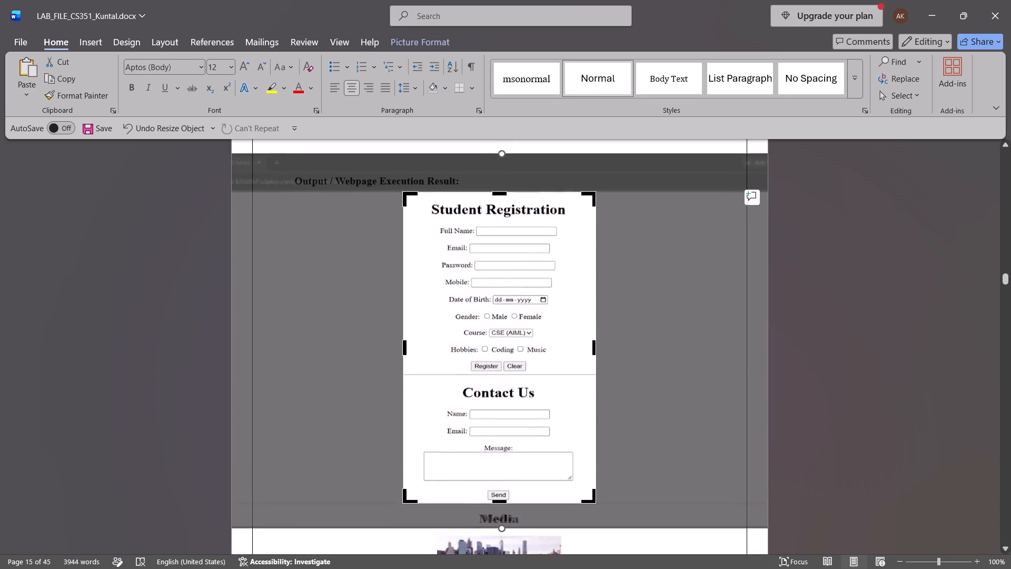
pyautogui.moveTo(500, 191); pyautogui.dragTo(496, 190)
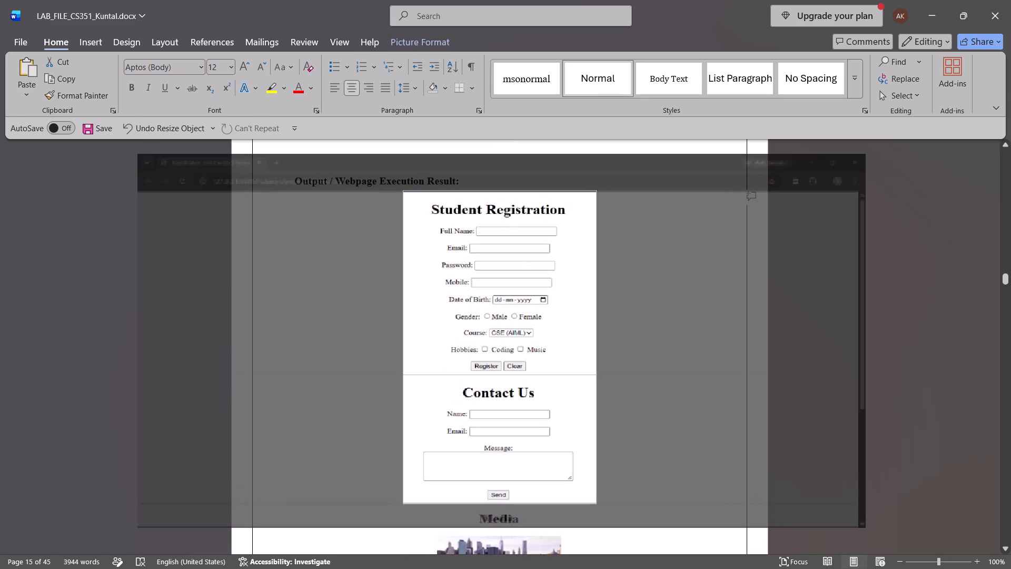
pyautogui.moveTo(496, 190); pyautogui.dragTo(496, 185)
pyautogui.click(619, 257)
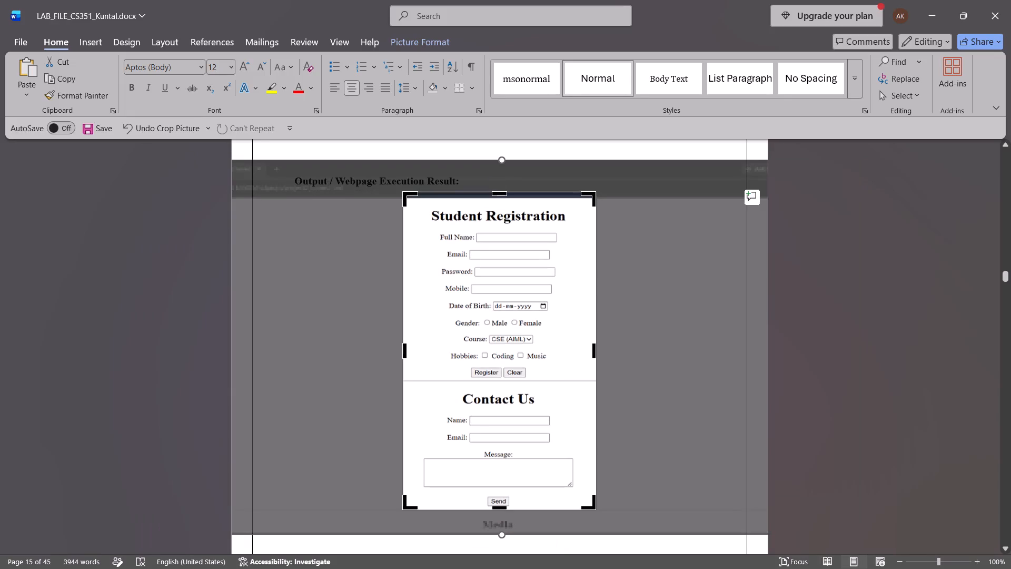
pyautogui.click(876, 315)
# Crop the browser tab strip and part of the address bar off the top of the Project 1 portfolio homepage screenshot.
pyautogui.scroll(1, 728, 357)
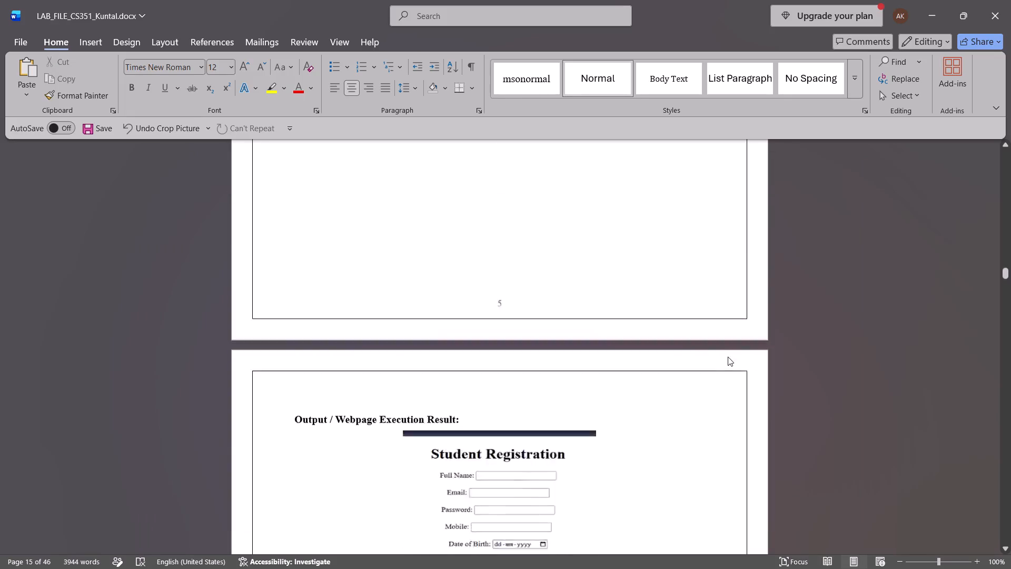
pyautogui.scroll(5, 728, 357)
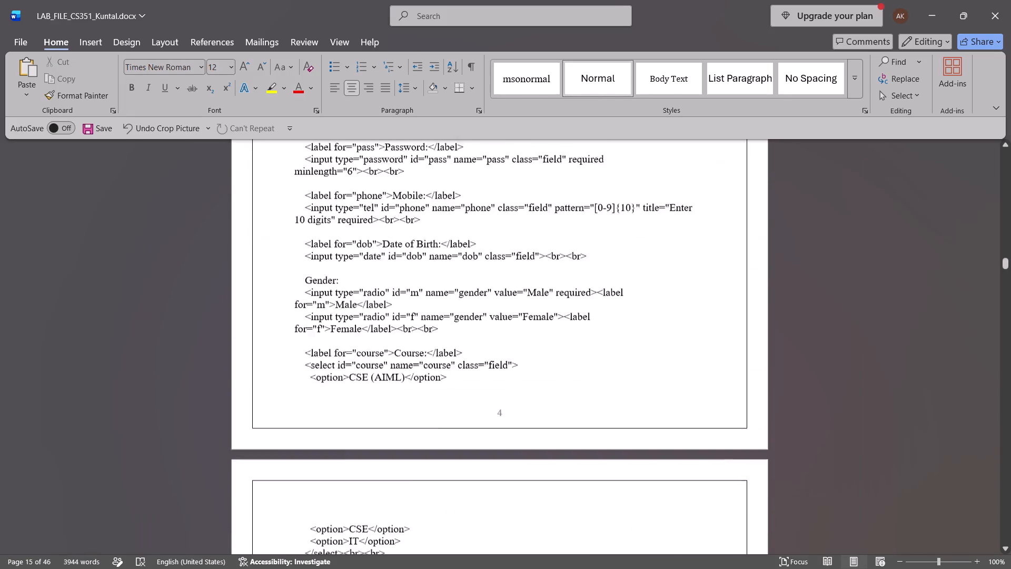
pyautogui.scroll(2, 728, 357)
pyautogui.rightClick(487, 287)
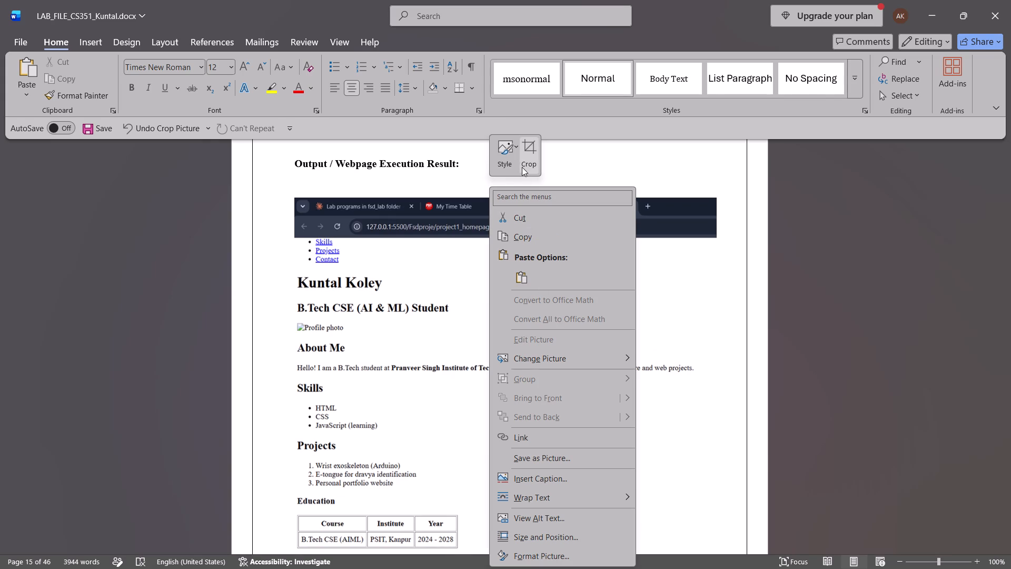
pyautogui.click(522, 167)
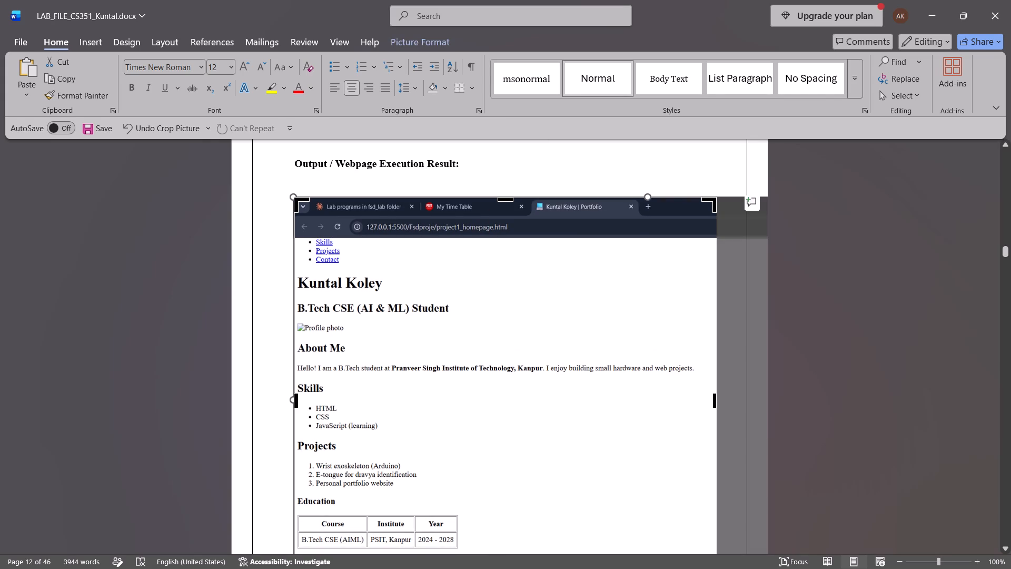
pyautogui.moveTo(499, 203); pyautogui.dragTo(491, 210)
pyautogui.hotkey('ctrl', 'z')
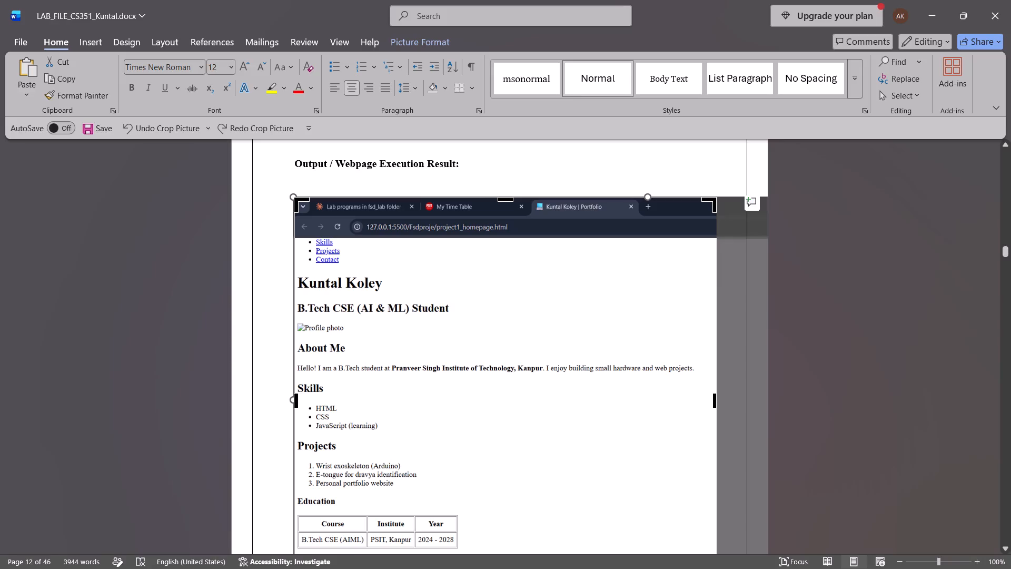
pyautogui.moveTo(509, 198); pyautogui.dragTo(506, 211)
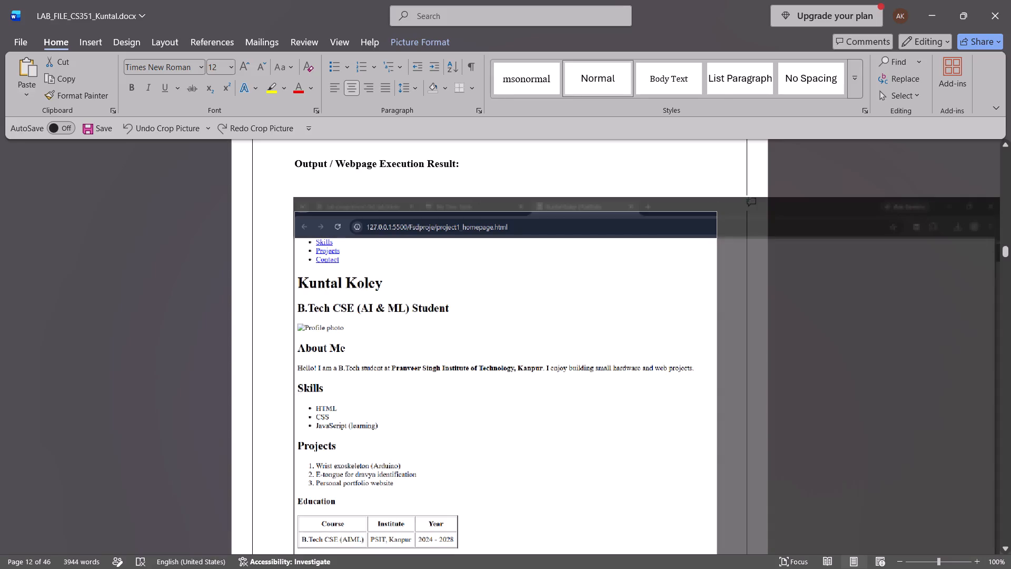
pyautogui.moveTo(506, 211); pyautogui.dragTo(506, 223)
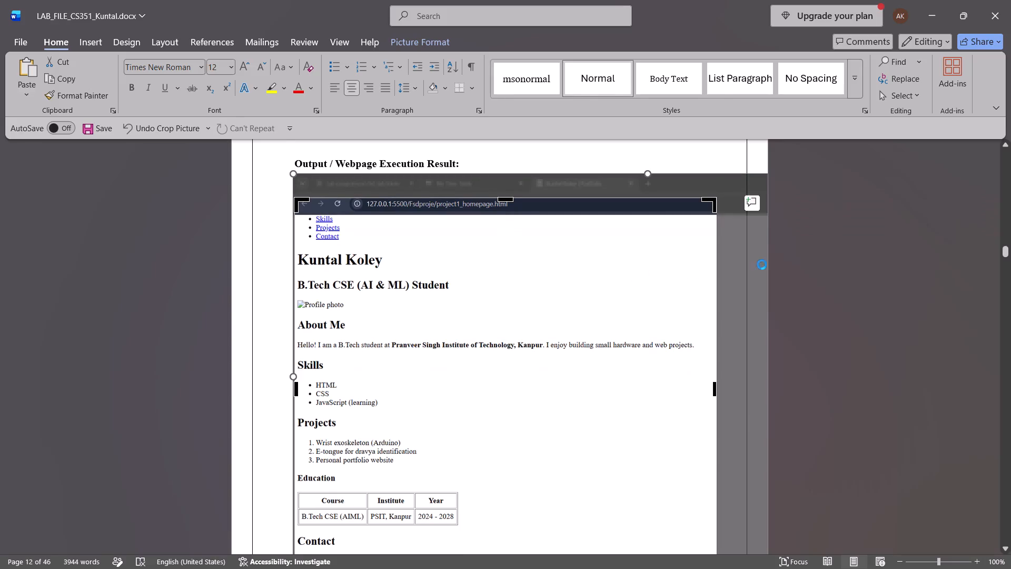
pyautogui.click(849, 297)
# Stretch the portfolio homepage screenshot slightly taller by extending its bottom edge below the PSIT website link.
pyautogui.scroll(-2, 767, 376)
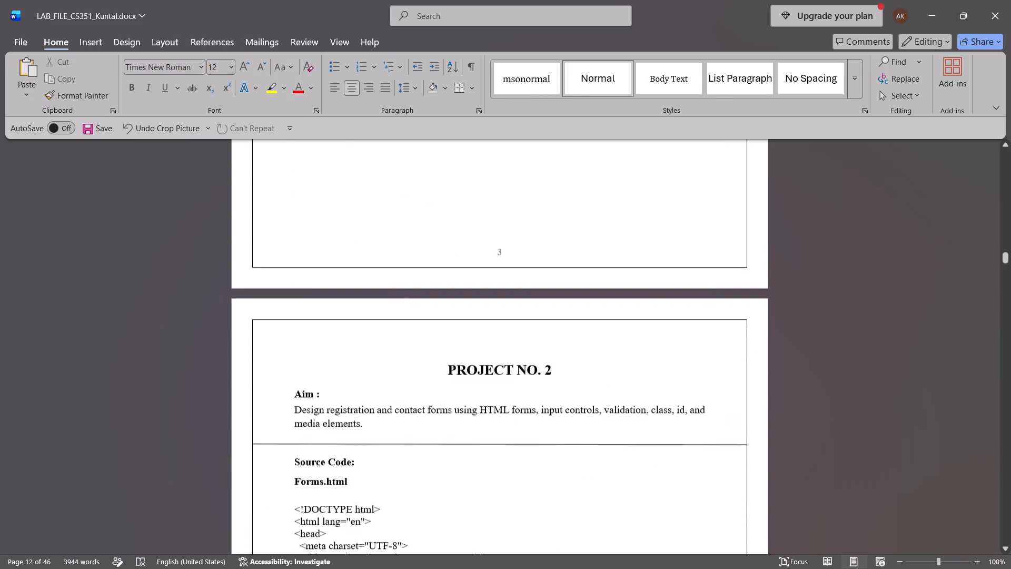
pyautogui.scroll(-2, 766, 376)
pyautogui.scroll(3, 766, 376)
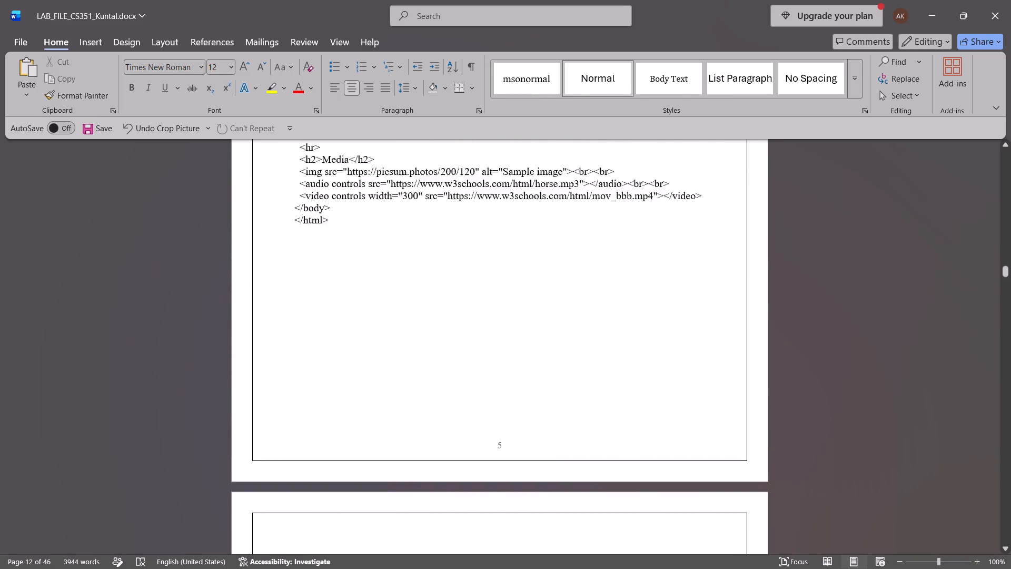
pyautogui.scroll(1, 626, 409)
pyautogui.scroll(1, 533, 323)
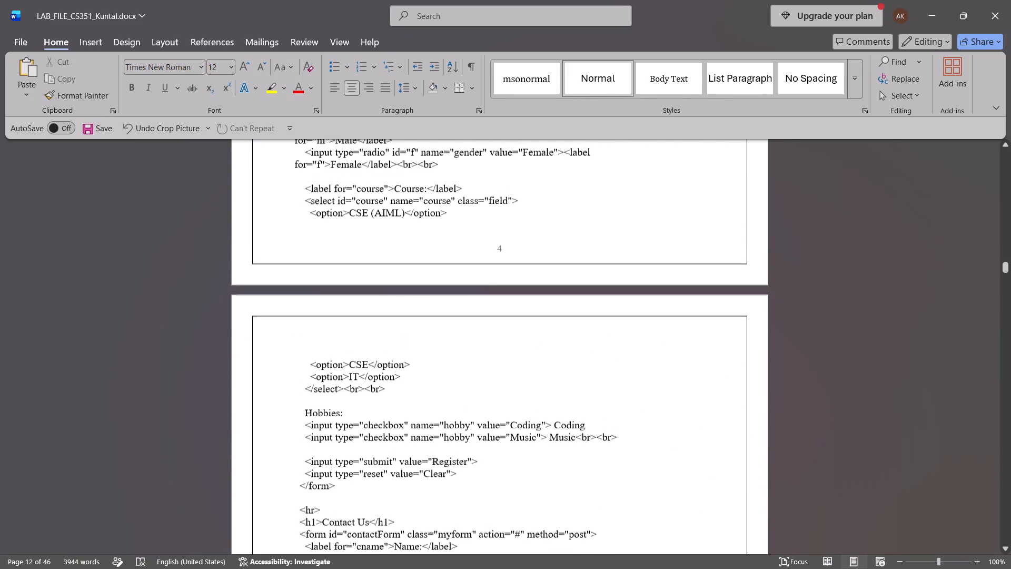
pyautogui.scroll(2, 533, 323)
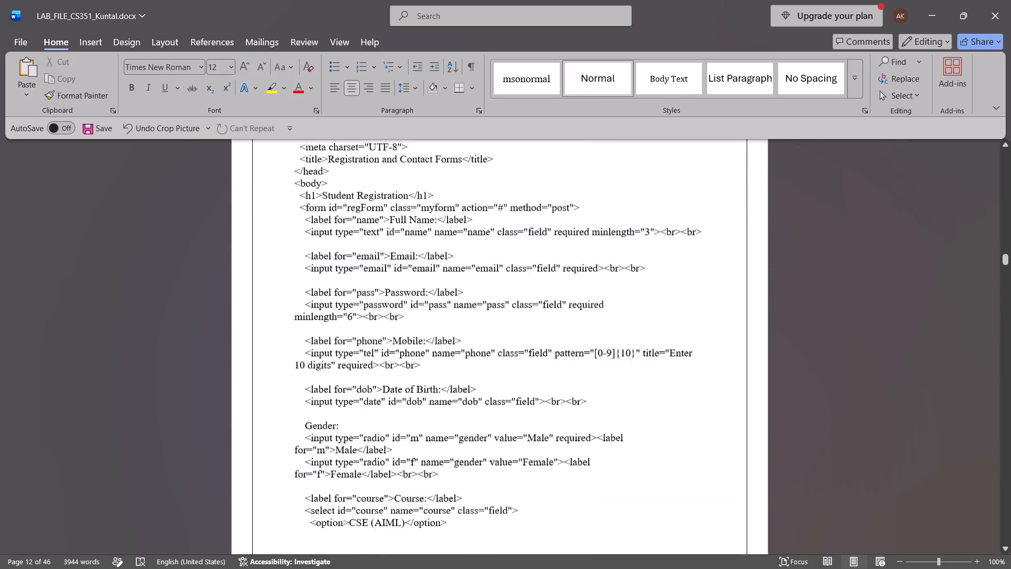
pyautogui.scroll(3, 527, 358)
pyautogui.click(527, 358)
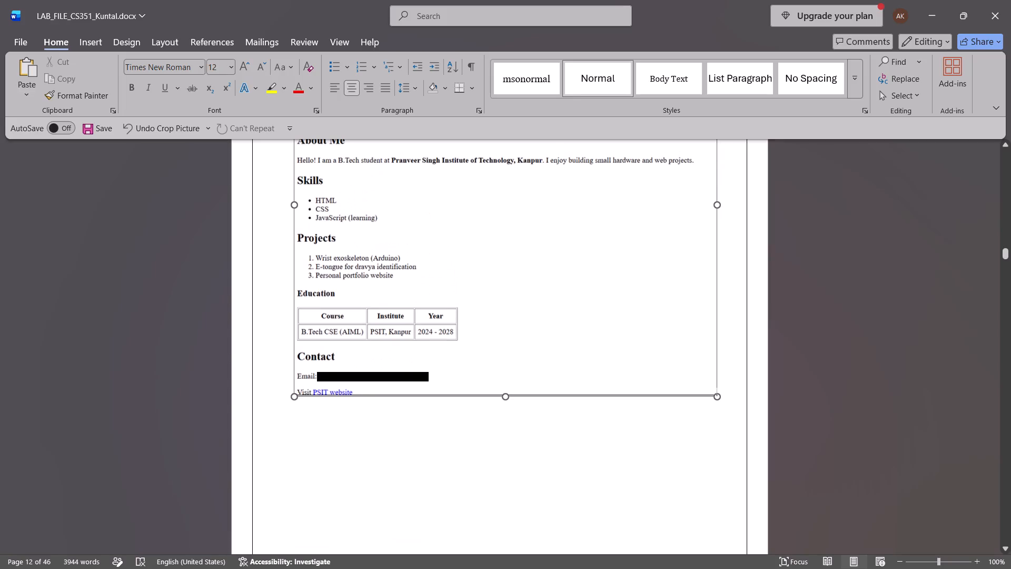
pyautogui.scroll(1, 528, 377)
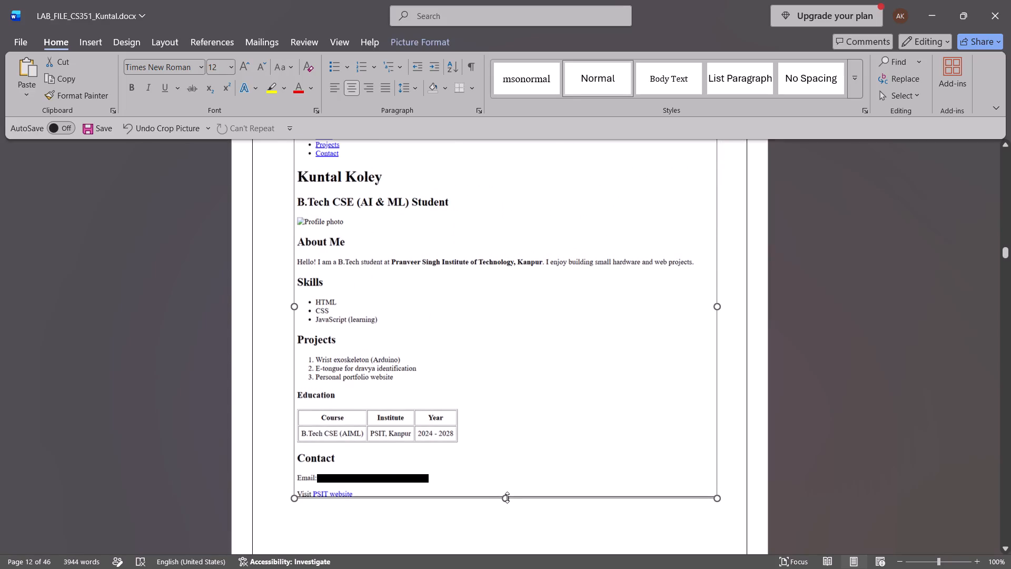
pyautogui.moveTo(507, 497); pyautogui.dragTo(502, 514)
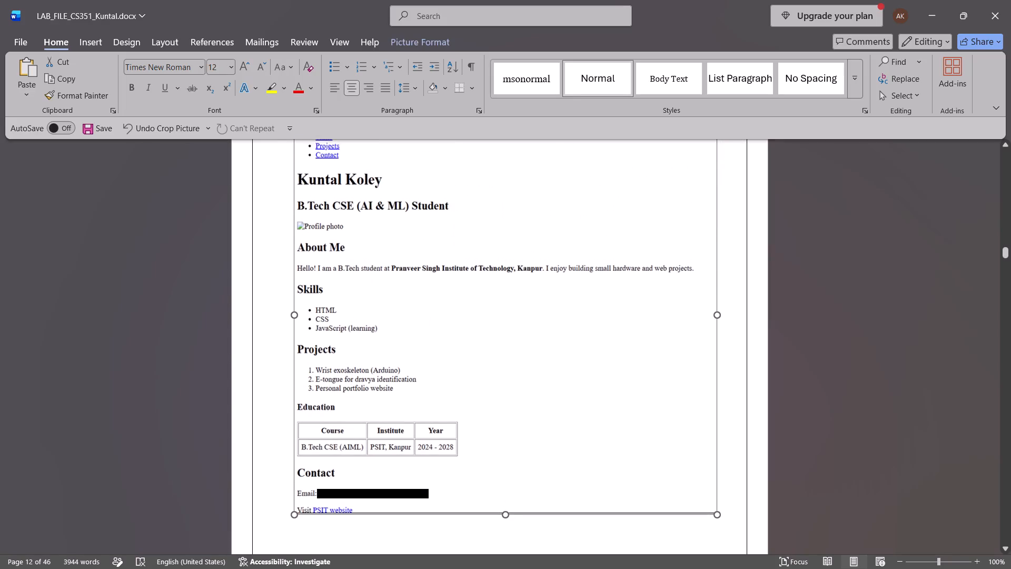
pyautogui.moveTo(502, 514); pyautogui.dragTo(515, 528)
pyautogui.click(882, 450)
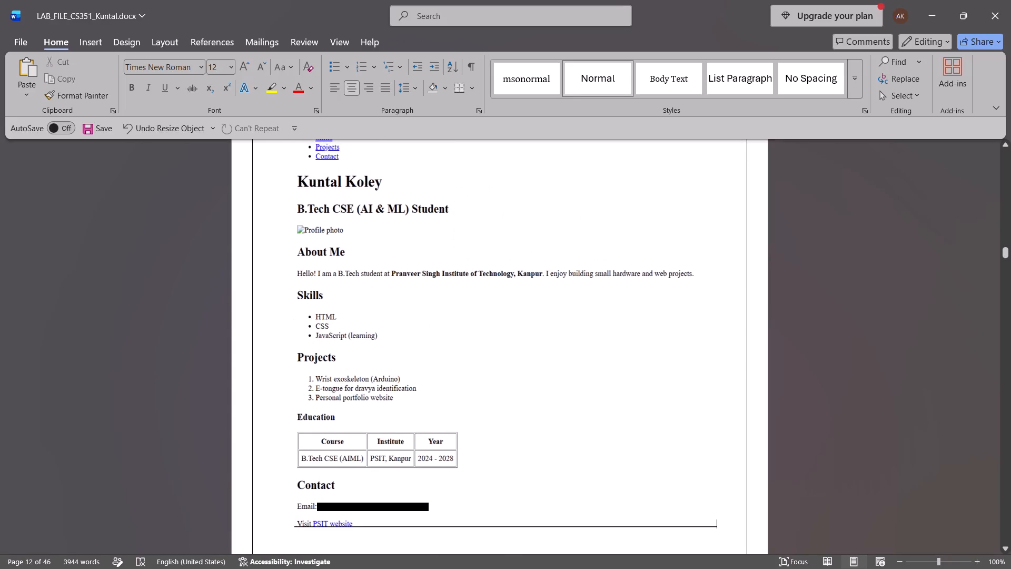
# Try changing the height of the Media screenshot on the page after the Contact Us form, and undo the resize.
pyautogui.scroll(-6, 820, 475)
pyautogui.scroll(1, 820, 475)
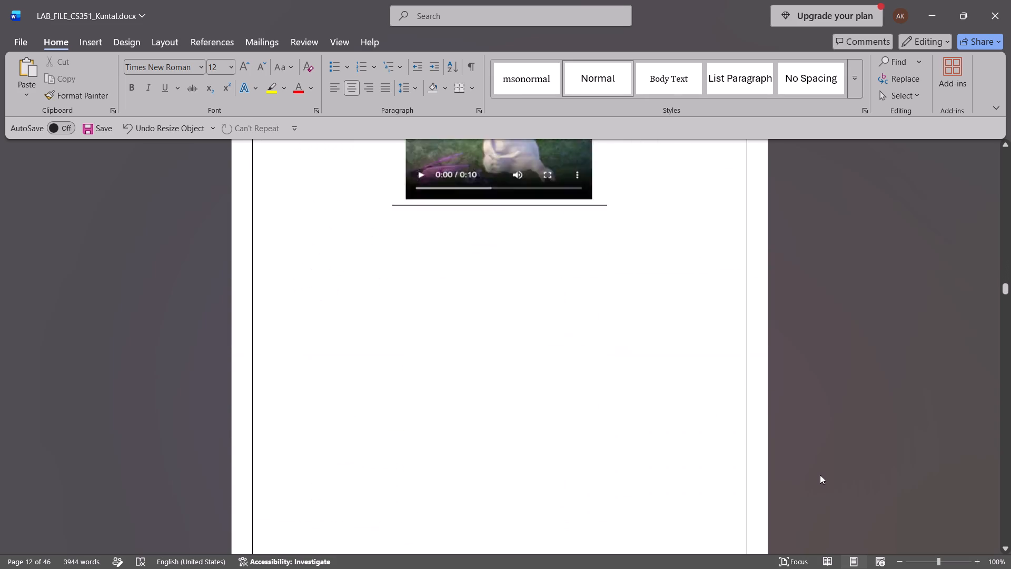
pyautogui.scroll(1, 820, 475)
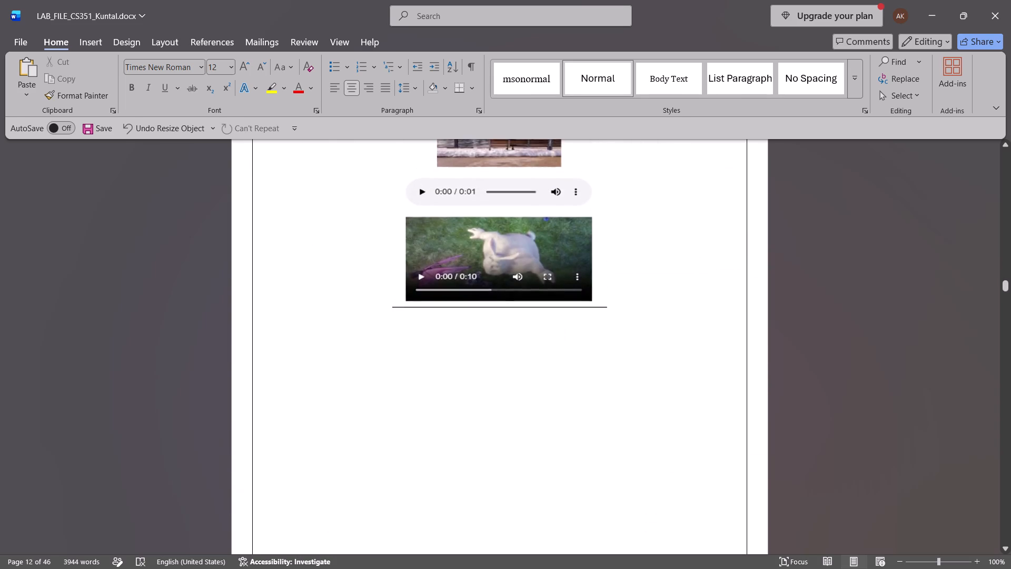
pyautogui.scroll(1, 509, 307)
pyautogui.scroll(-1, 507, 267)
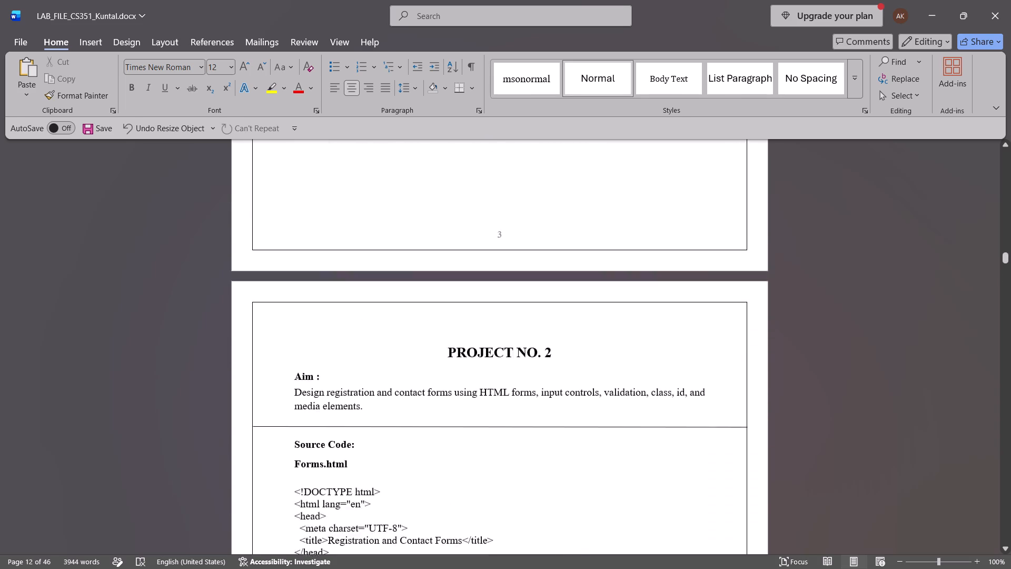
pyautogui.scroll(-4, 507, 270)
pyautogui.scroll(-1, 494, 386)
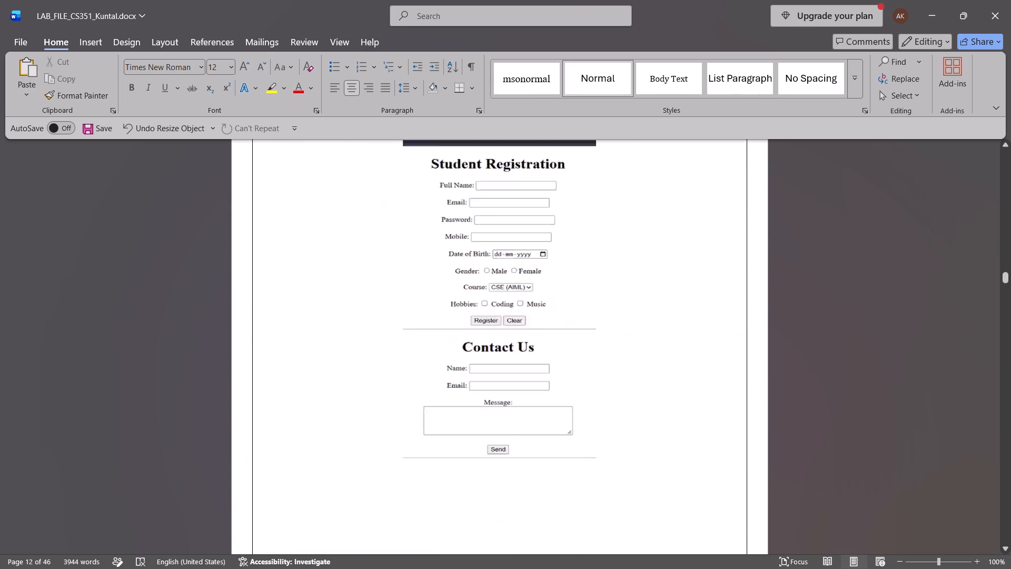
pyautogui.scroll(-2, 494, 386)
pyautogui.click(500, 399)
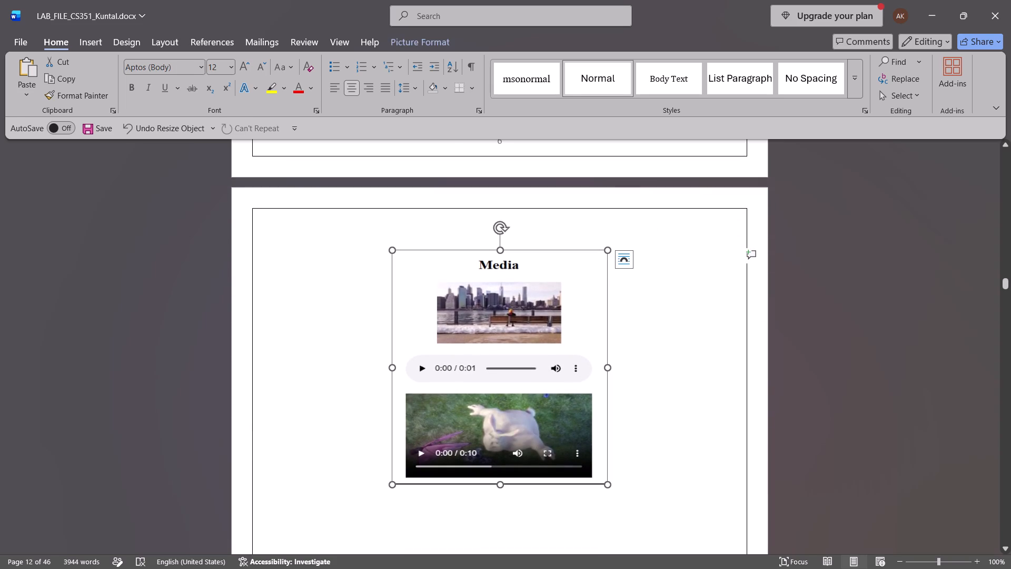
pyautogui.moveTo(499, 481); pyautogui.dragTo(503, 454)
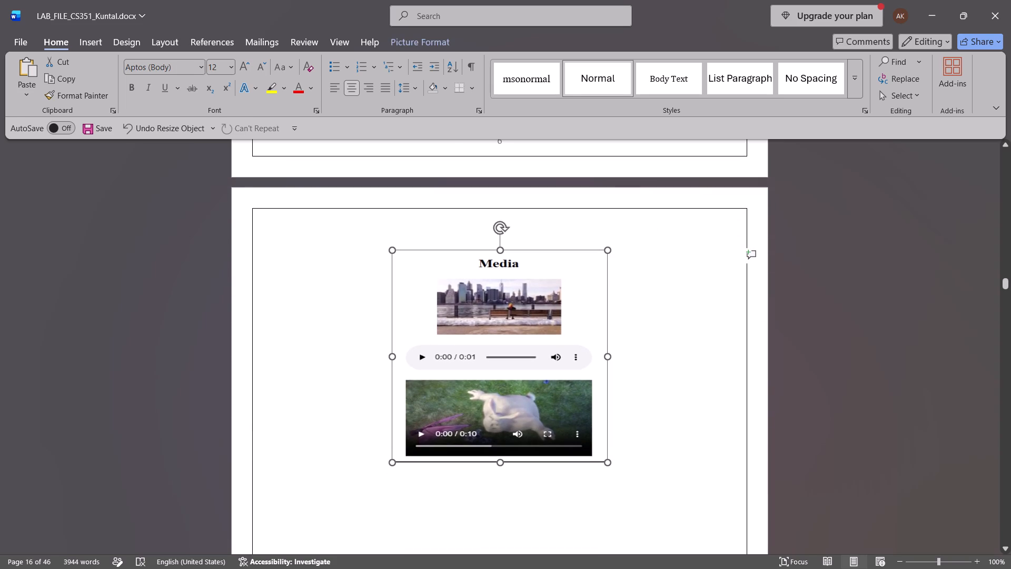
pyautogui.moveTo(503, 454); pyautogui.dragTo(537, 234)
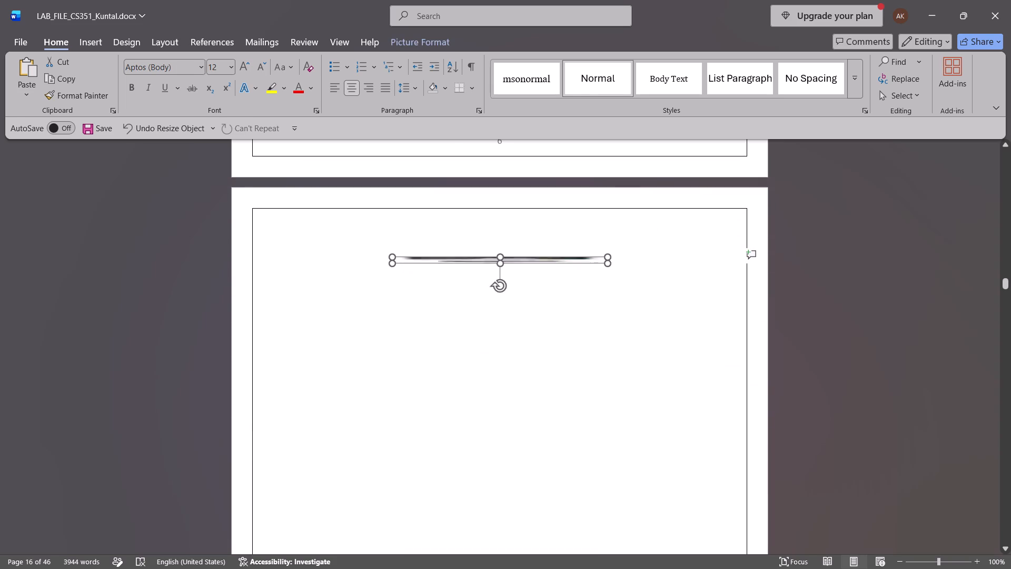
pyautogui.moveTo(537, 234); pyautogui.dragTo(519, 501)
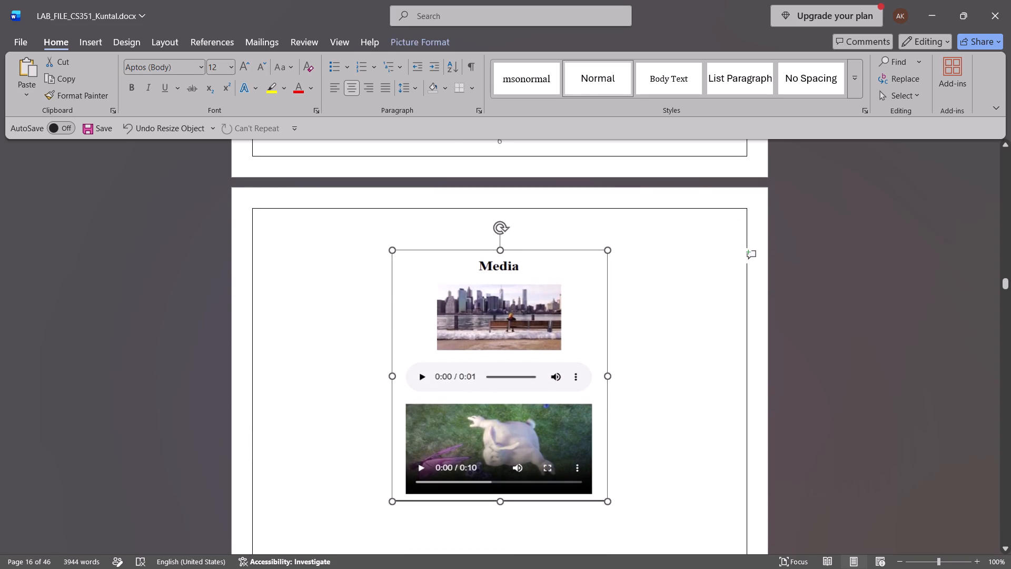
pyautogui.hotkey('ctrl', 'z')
# Remove the breaks before the Media screenshot so it sits beside the Student Registration and Contact Us screenshot on the same page.
pyautogui.click(386, 223)
pyautogui.click(364, 262)
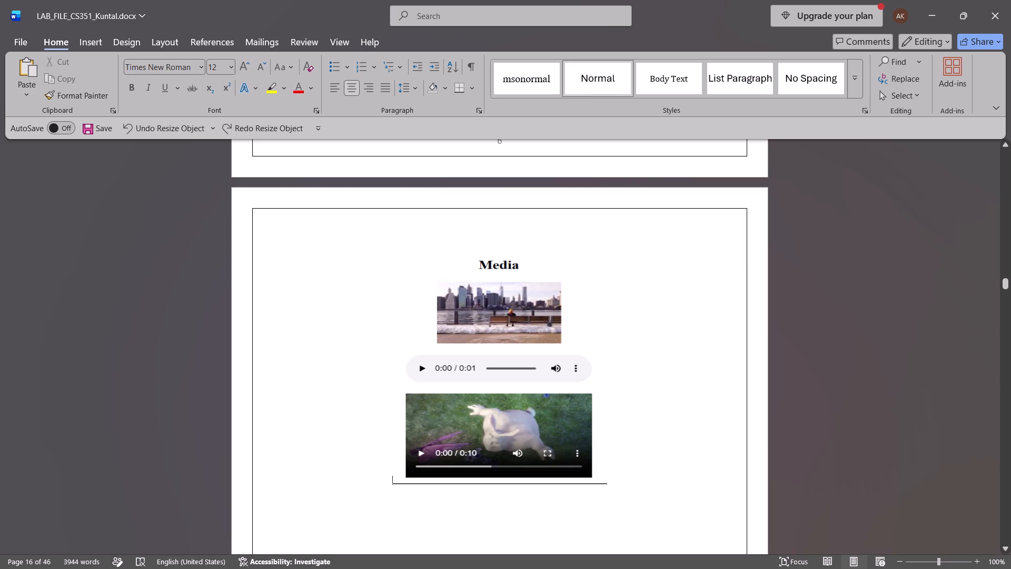
pyautogui.click(380, 248)
pyautogui.click(397, 254)
pyautogui.click(382, 251)
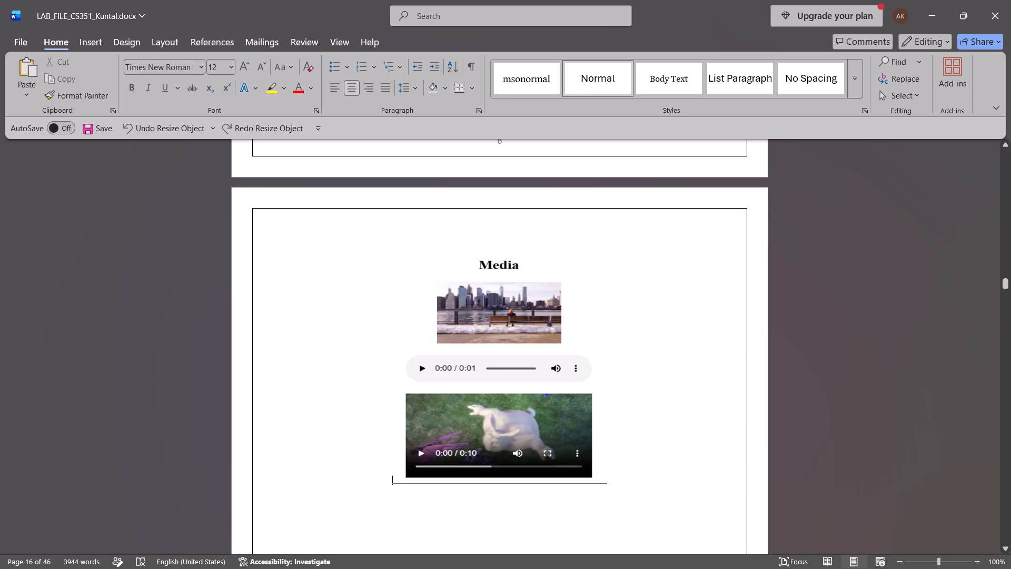
pyautogui.click(383, 252)
pyautogui.scroll(1, 383, 252)
pyautogui.click(623, 370)
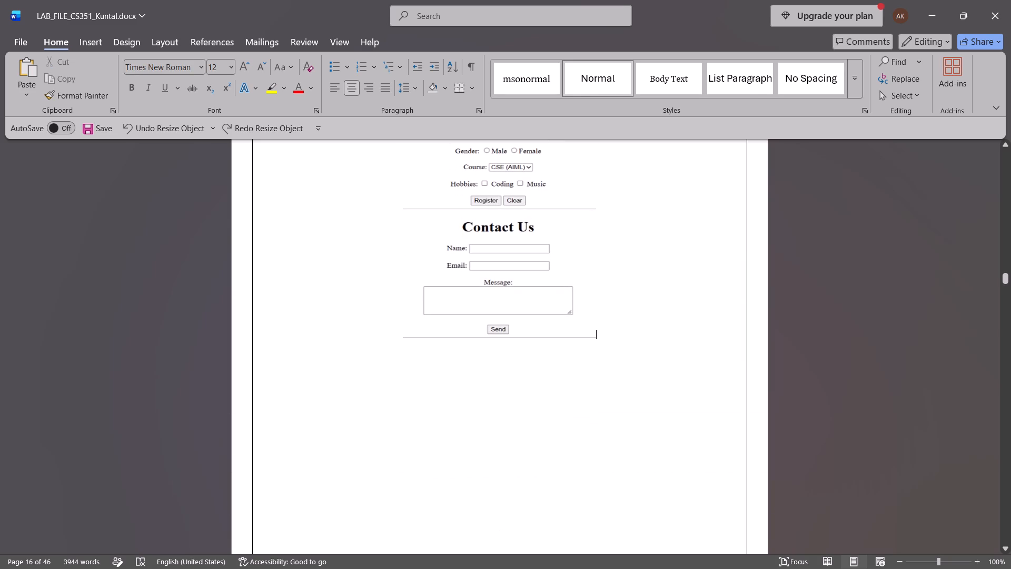
pyautogui.scroll(1, 622, 365)
pyautogui.press('Right')
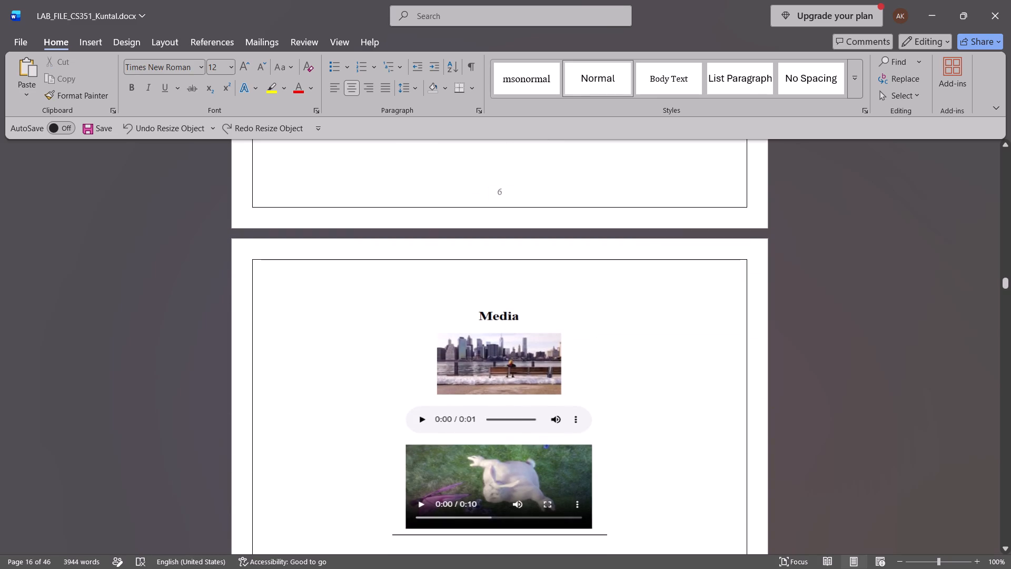
pyautogui.press('BackSpace')
pyautogui.press('BackSpace')
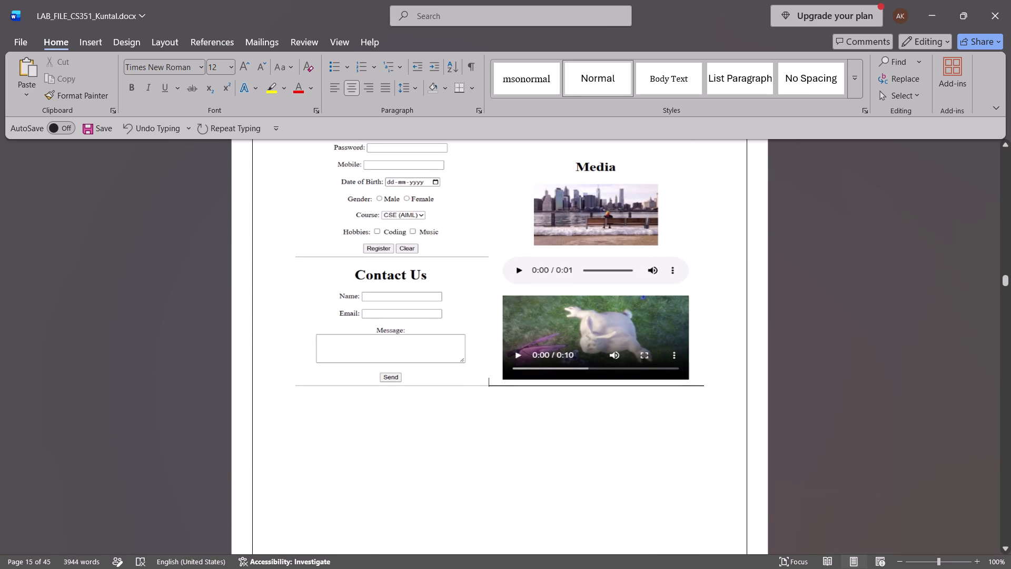
# Stretch the Media screenshot upward until its height roughly matches the Student Registration and Contact Us screenshot beside it.
pyautogui.scroll(1, 639, 333)
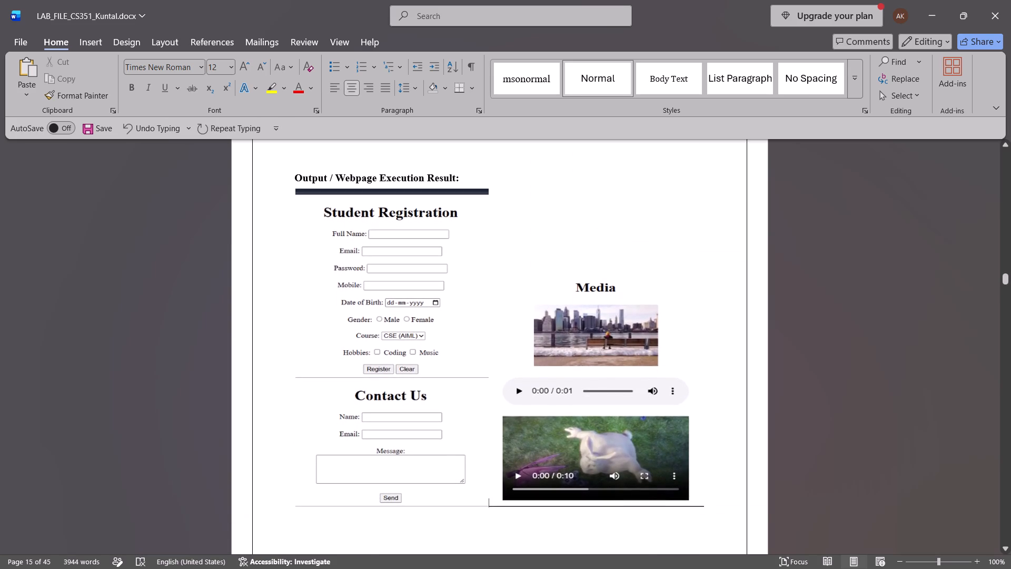
pyautogui.click(662, 393)
pyautogui.moveTo(596, 268); pyautogui.dragTo(594, 194)
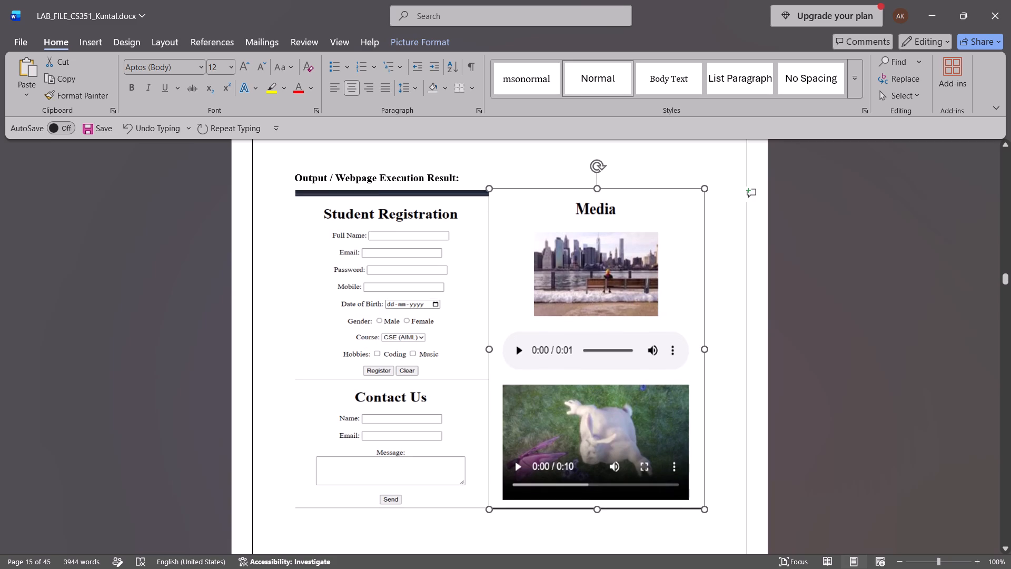
pyautogui.moveTo(594, 194); pyautogui.dragTo(590, 189)
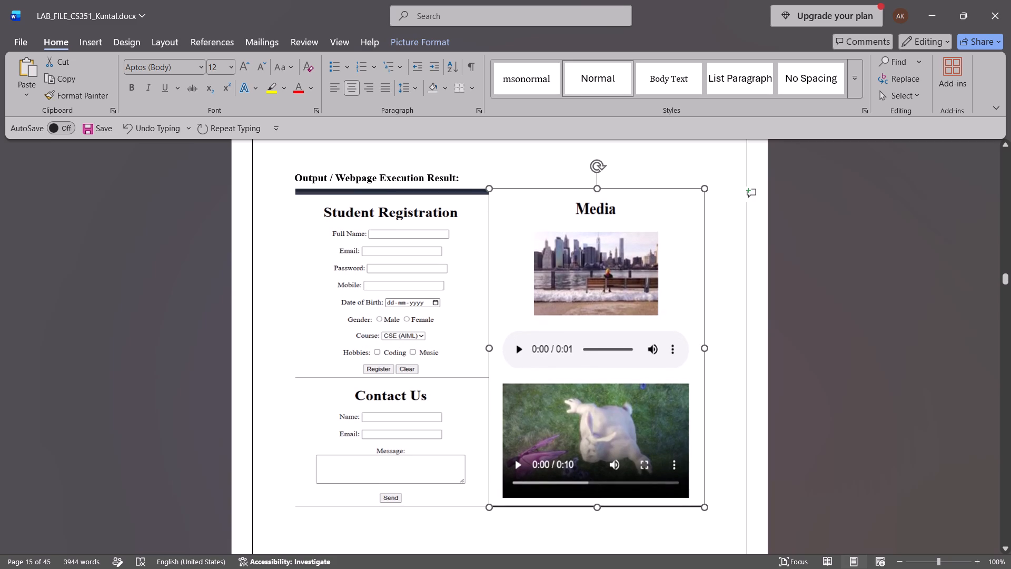
pyautogui.moveTo(590, 189); pyautogui.dragTo(596, 193)
pyautogui.click(770, 392)
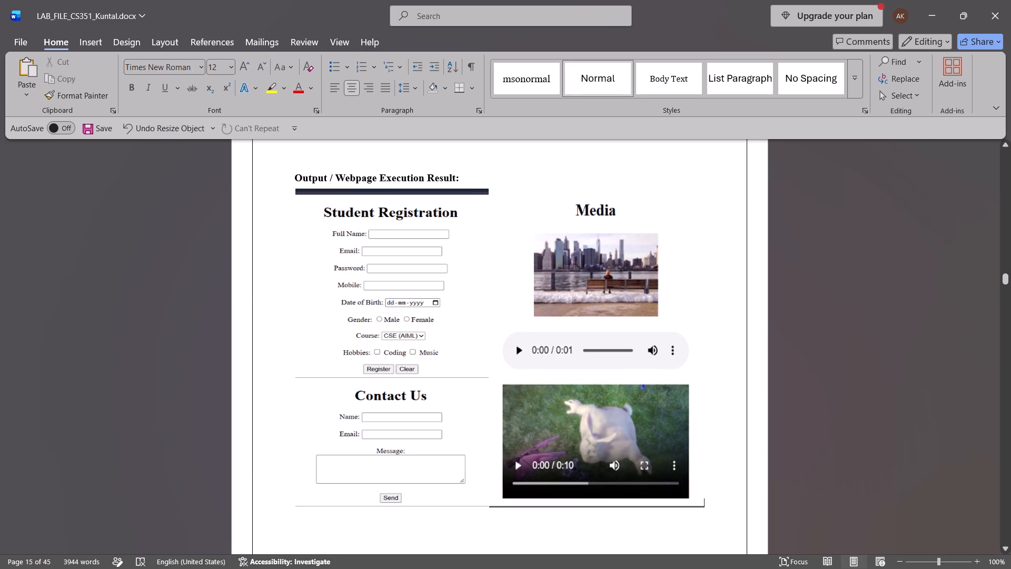
# Stretch the Student Registration and Contact Us screenshot much taller so it fills more of the page.
pyautogui.scroll(-1, 660, 483)
pyautogui.click(454, 240)
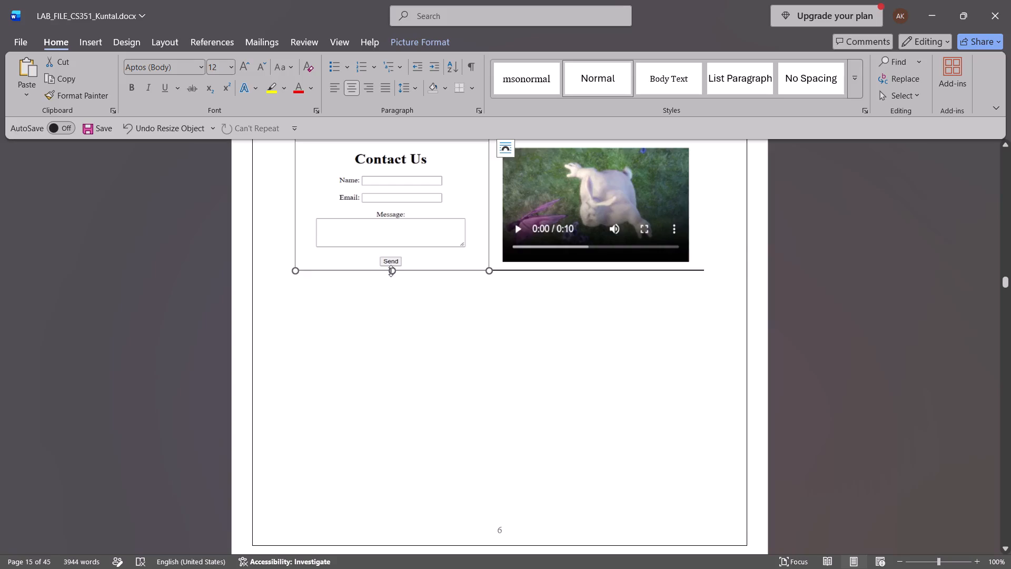
pyautogui.moveTo(391, 271); pyautogui.dragTo(378, 399)
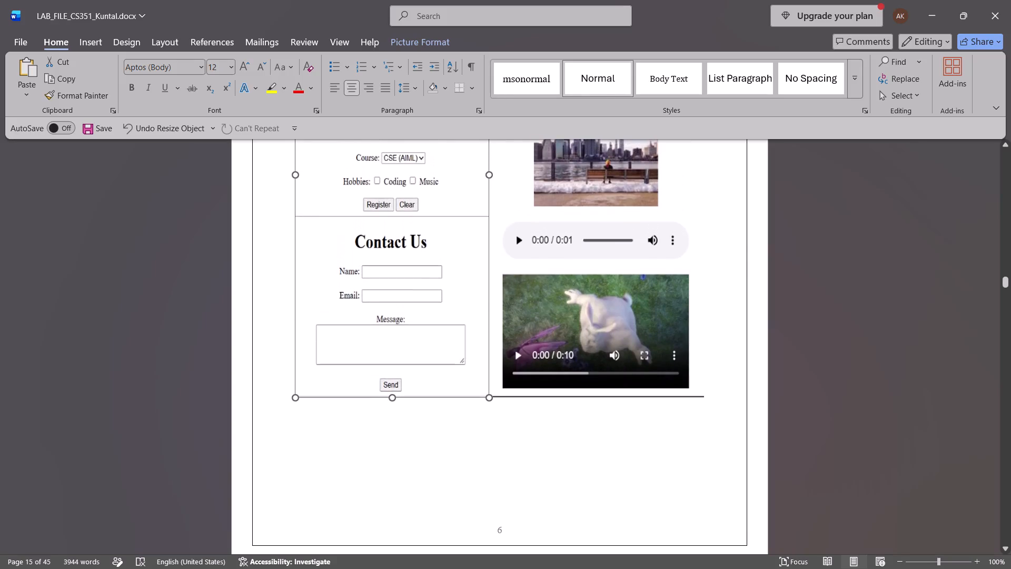
pyautogui.moveTo(378, 399); pyautogui.dragTo(380, 398)
pyautogui.click(591, 256)
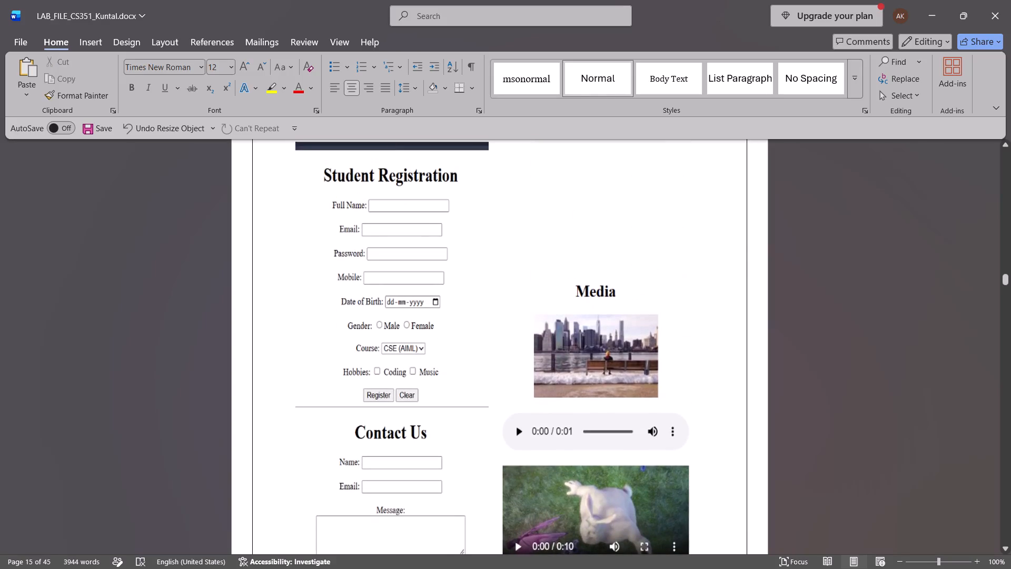
# Undo the recent resizing, cropping and layout changes until the Media screenshot sits directly below the centred Student Registration and Contact Us screenshot.
pyautogui.hotkey('ctrl', 'z')
pyautogui.hotkey('ctrl', 'z')
pyautogui.hotkey('ctrl', 'z')
pyautogui.hotkey('ctrl', 'z')
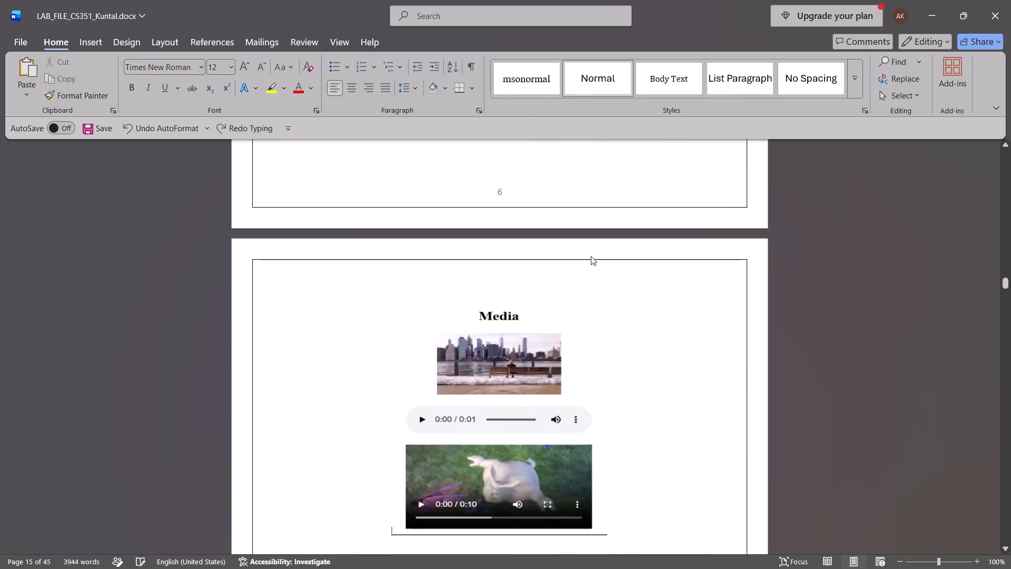
pyautogui.hotkey('ctrl', 'z')
pyautogui.hotkey('ctrl', 'z')
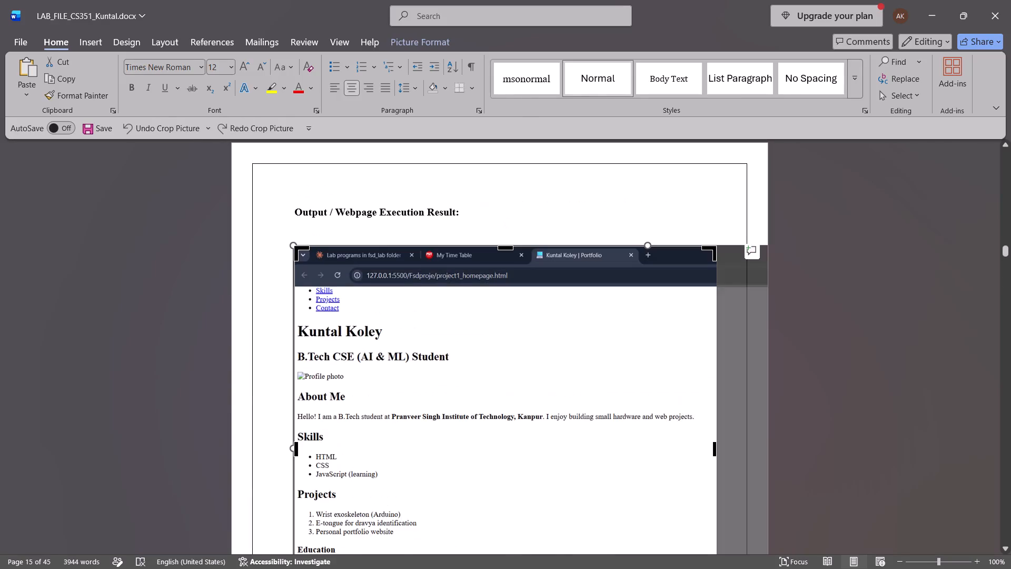
pyautogui.hotkey('ctrl', 'z')
pyautogui.moveTo(799, 504); pyautogui.dragTo(792, 508)
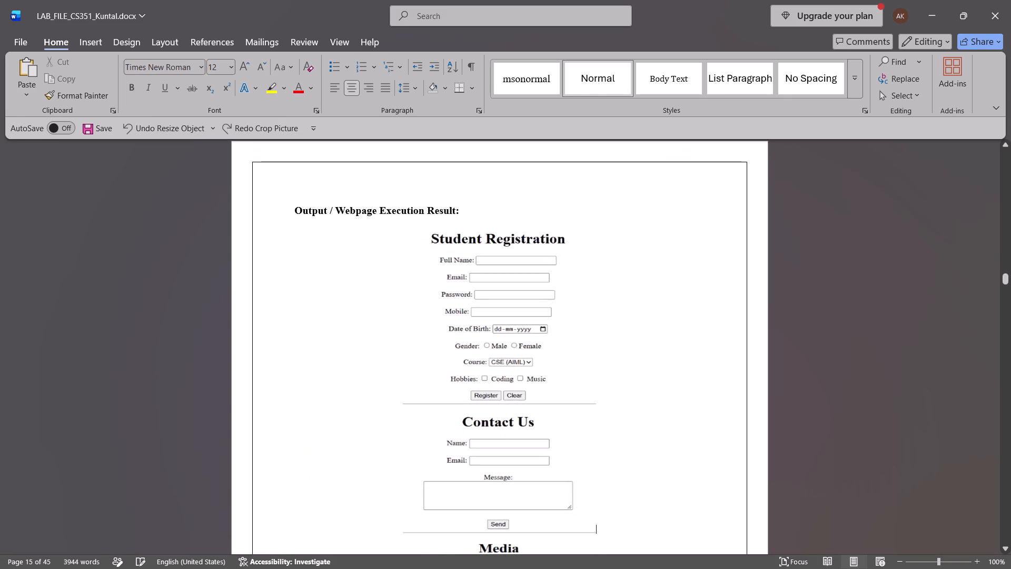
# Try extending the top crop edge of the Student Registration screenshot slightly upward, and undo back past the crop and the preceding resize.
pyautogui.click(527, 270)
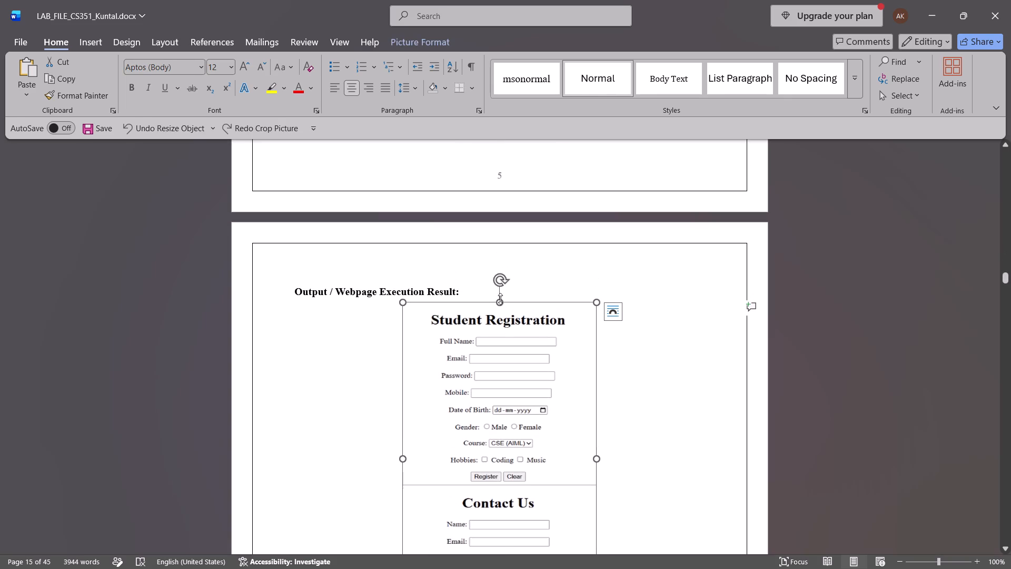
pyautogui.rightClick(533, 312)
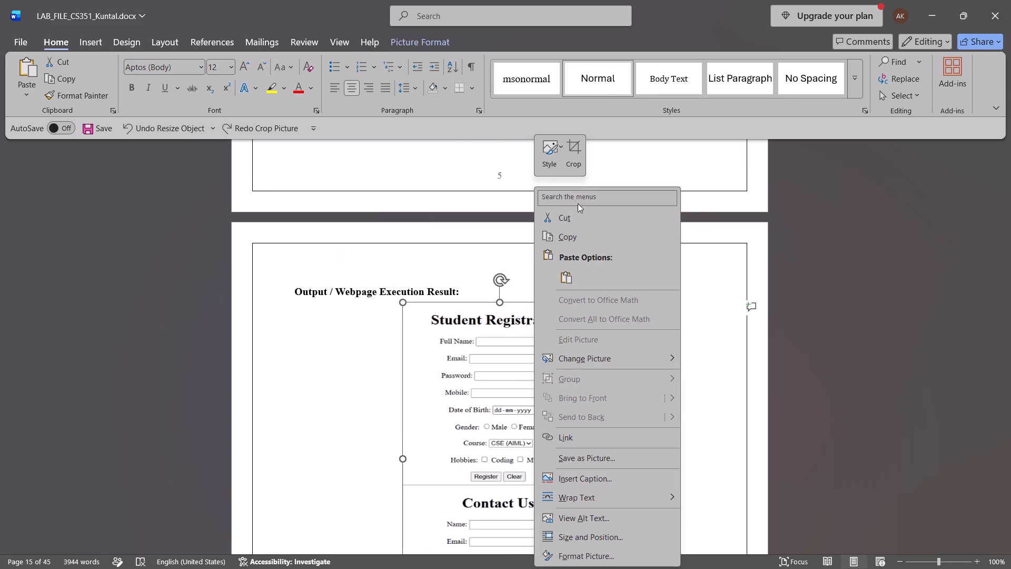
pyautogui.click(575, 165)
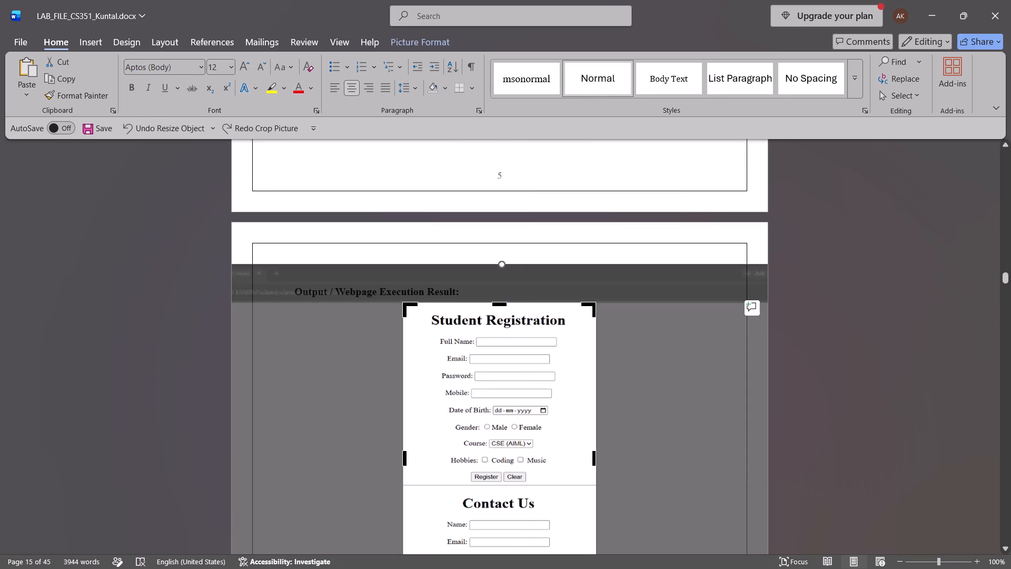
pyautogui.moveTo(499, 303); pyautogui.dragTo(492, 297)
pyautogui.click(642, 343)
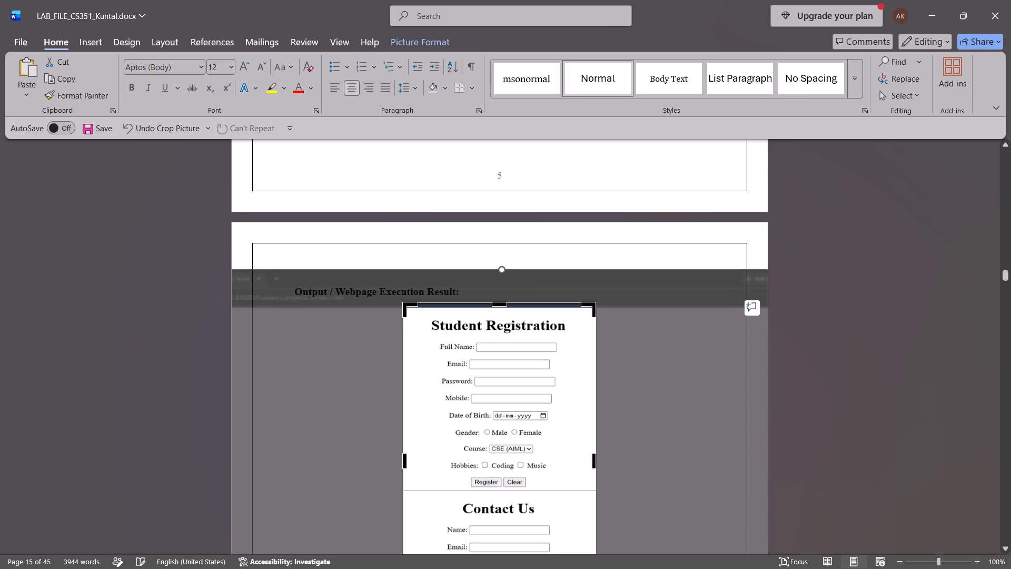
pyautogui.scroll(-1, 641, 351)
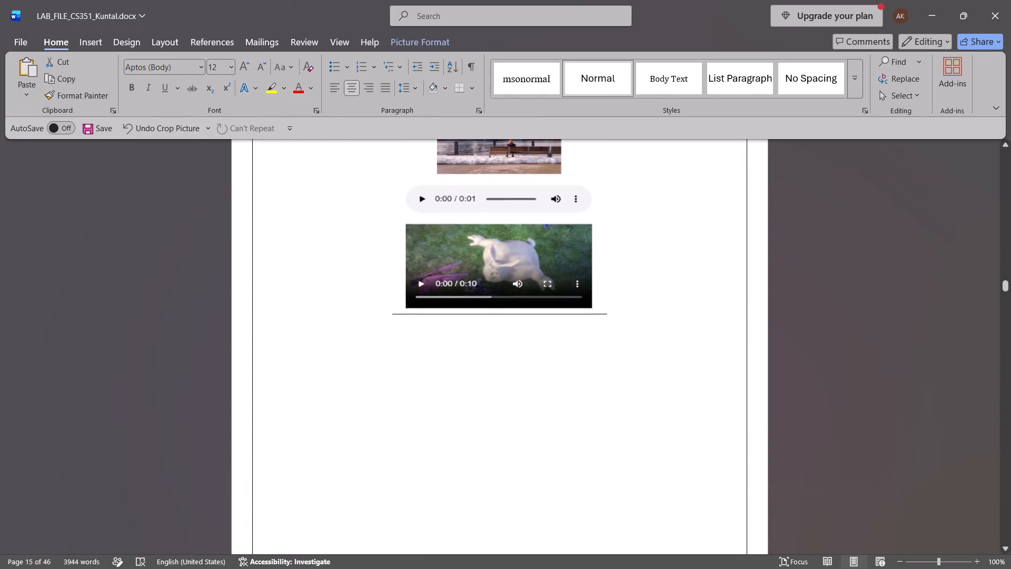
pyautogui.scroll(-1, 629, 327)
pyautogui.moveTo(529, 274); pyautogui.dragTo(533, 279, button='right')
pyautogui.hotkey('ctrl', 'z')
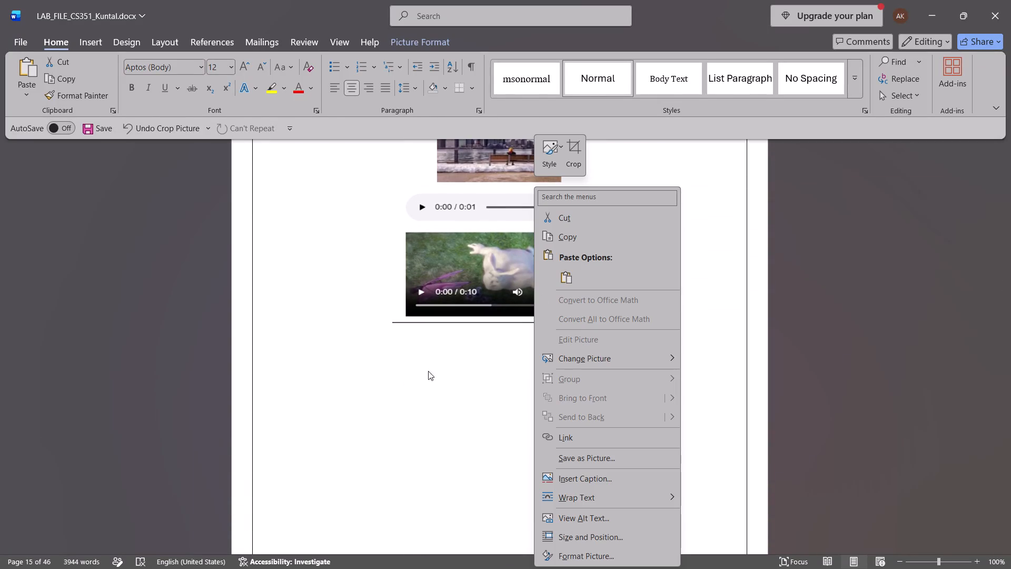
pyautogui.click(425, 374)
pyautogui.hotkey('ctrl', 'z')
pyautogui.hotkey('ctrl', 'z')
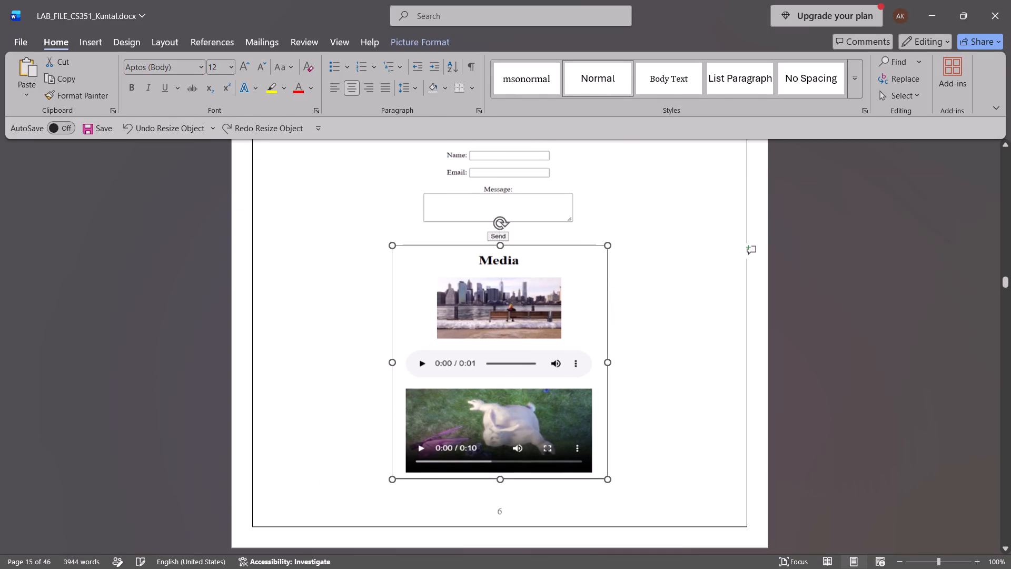
# Reduce the height of the Media screenshot slightly to make room on the page shared with the Student Registration screenshot.
pyautogui.click(581, 348)
pyautogui.moveTo(501, 480); pyautogui.dragTo(499, 467)
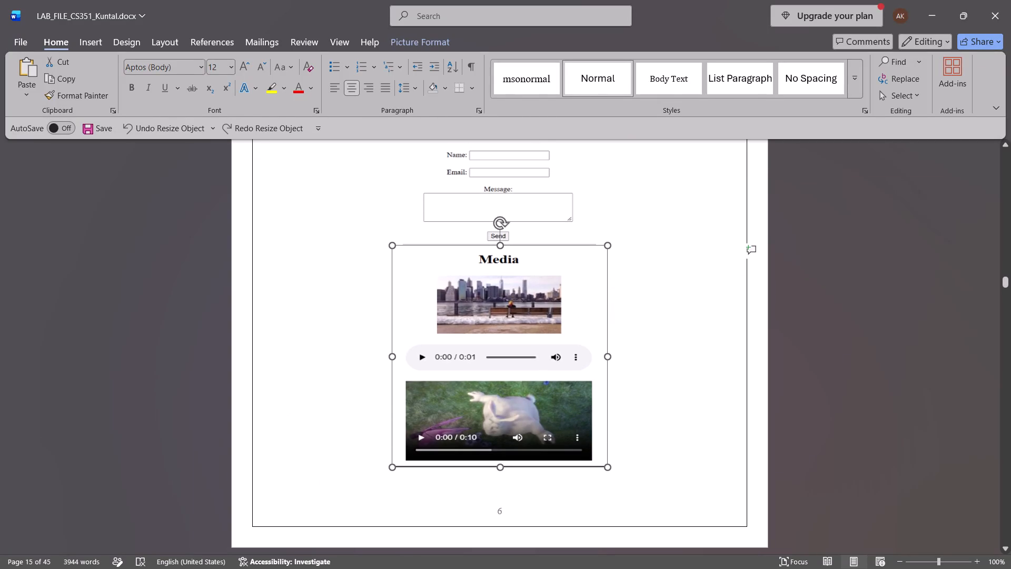
pyautogui.click(663, 386)
# Extend the top crop edge of the Student Registration screenshot slightly upward to include a thin strip of the dark browser bar.
pyautogui.click(514, 212)
pyautogui.rightClick(514, 212)
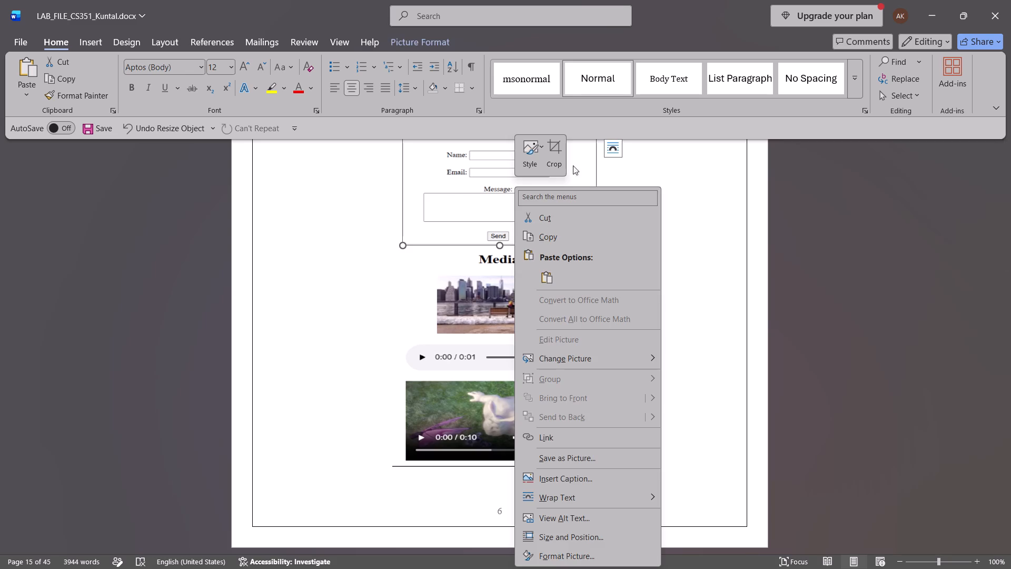
pyautogui.click(563, 144)
pyautogui.scroll(1, 549, 170)
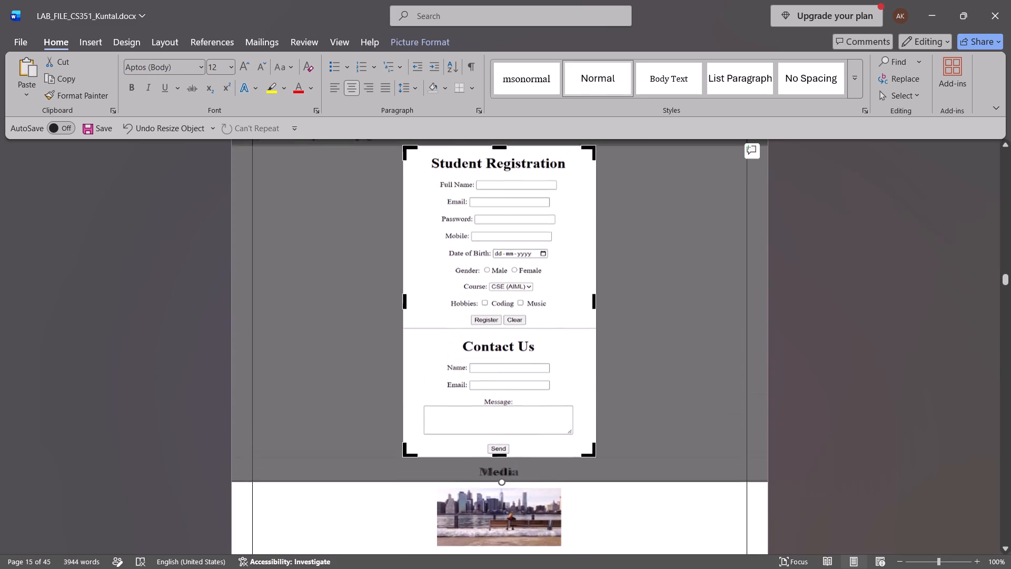
pyautogui.scroll(1, 516, 212)
pyautogui.moveTo(499, 174); pyautogui.dragTo(492, 169)
pyautogui.click(663, 246)
pyautogui.click(846, 337)
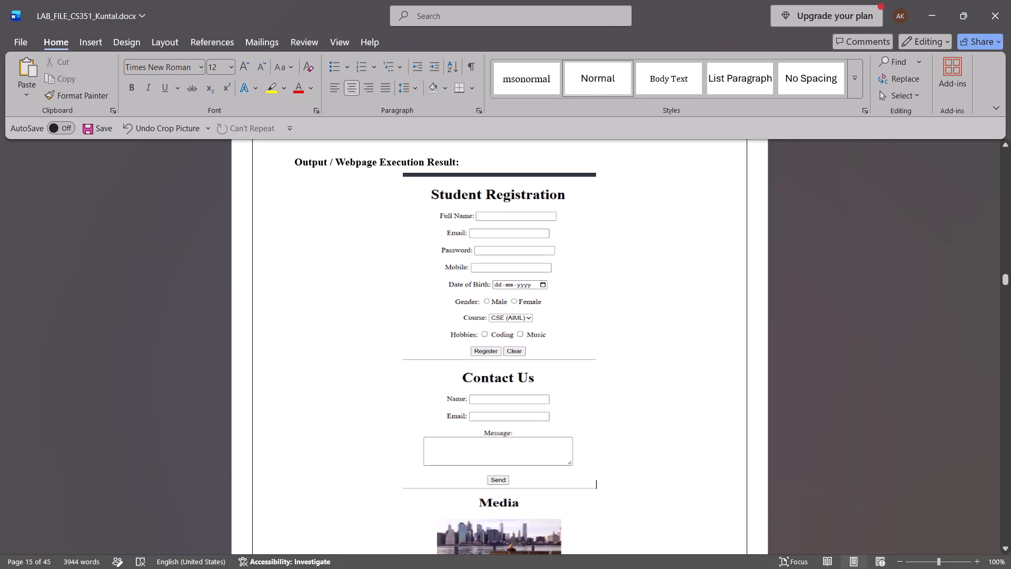
# Stretch the Media screenshot slightly taller at its bottom edge while keeping it on the same page as the forms.
pyautogui.scroll(-1, 726, 366)
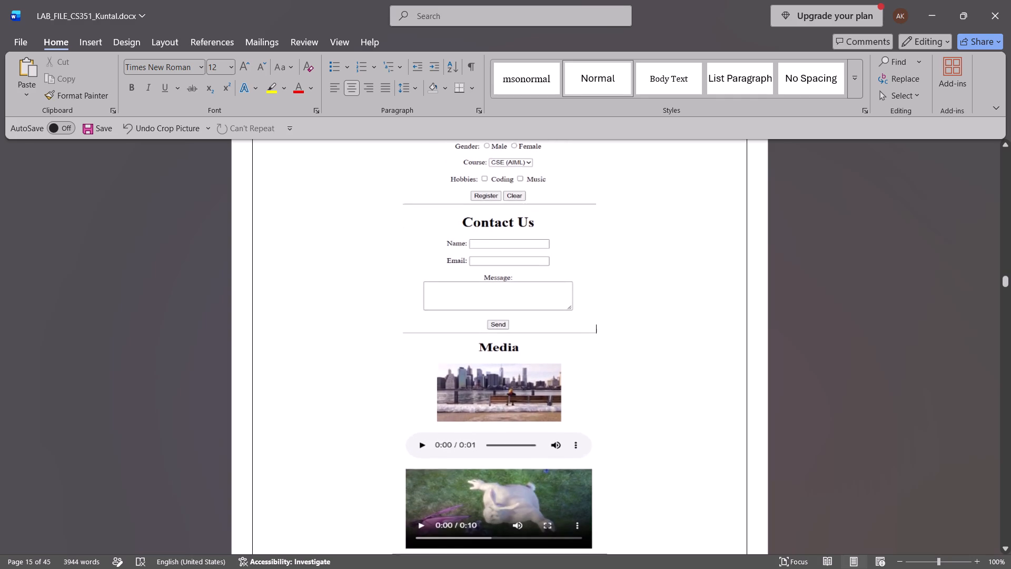
pyautogui.scroll(-1, 632, 438)
pyautogui.moveTo(498, 436); pyautogui.dragTo(491, 432, button='right')
pyautogui.click(549, 462)
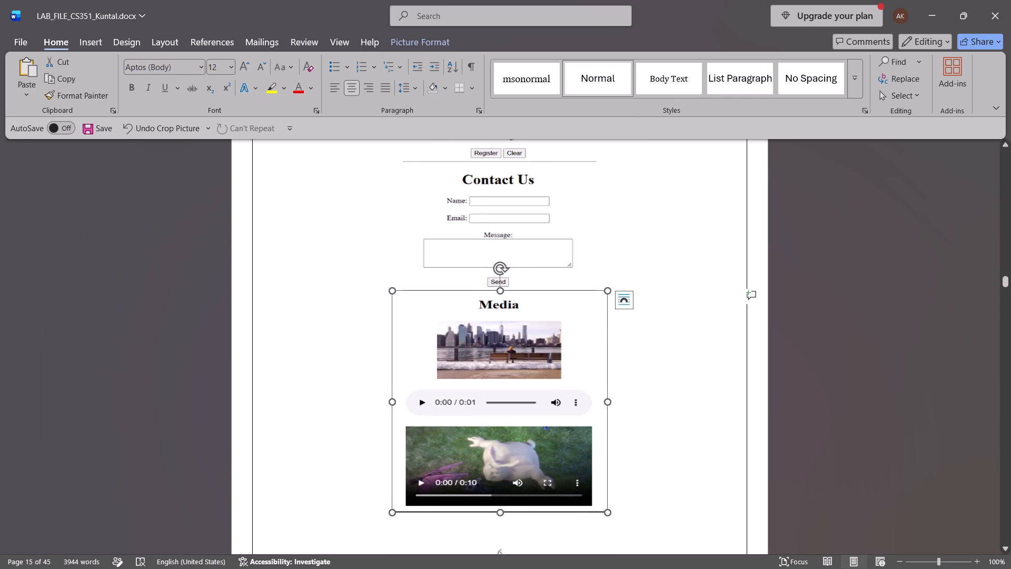
pyautogui.scroll(-1, 519, 497)
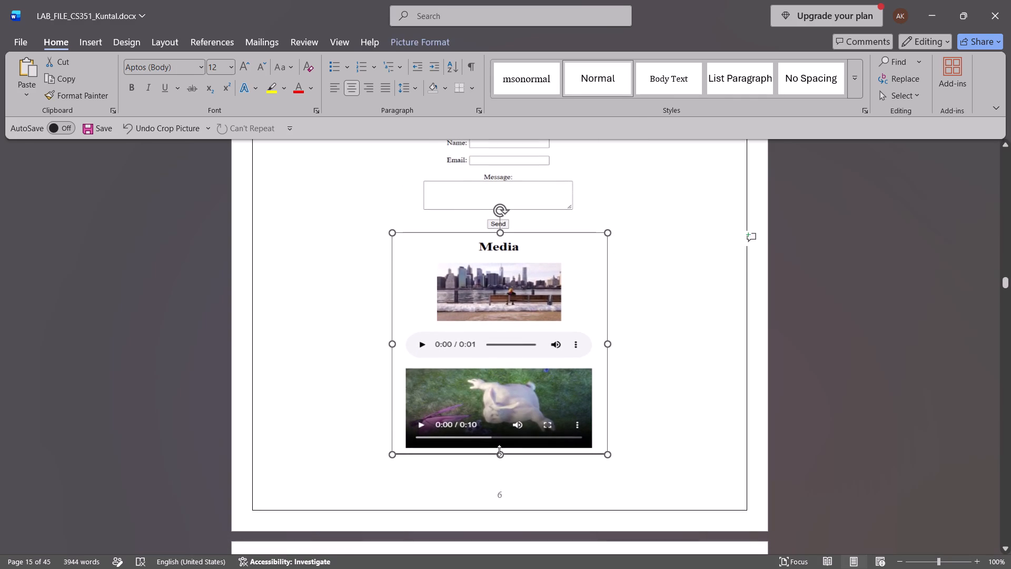
pyautogui.moveTo(499, 450); pyautogui.dragTo(497, 471)
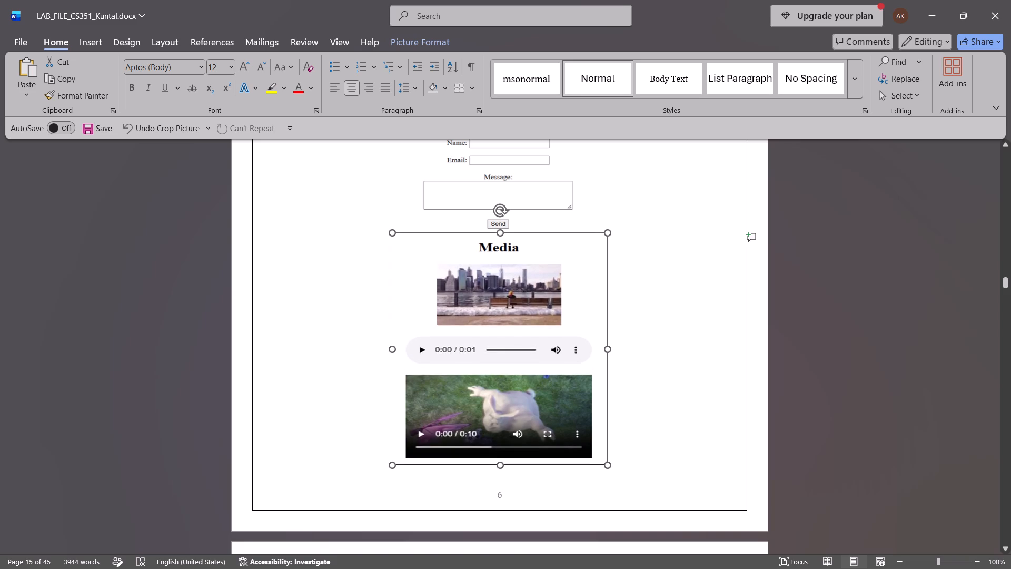
pyautogui.moveTo(497, 471); pyautogui.dragTo(492, 472)
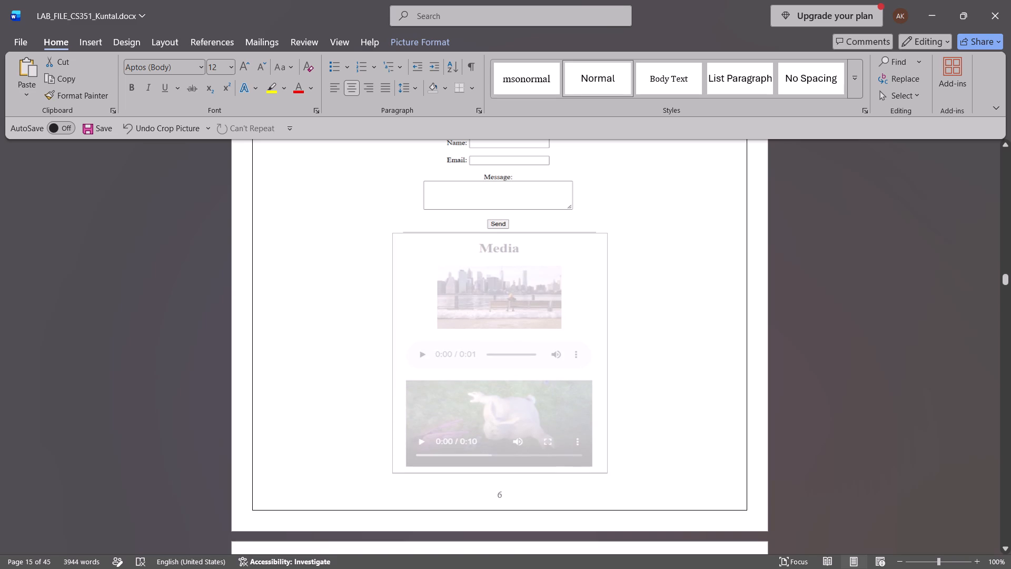
pyautogui.moveTo(492, 472); pyautogui.dragTo(497, 462)
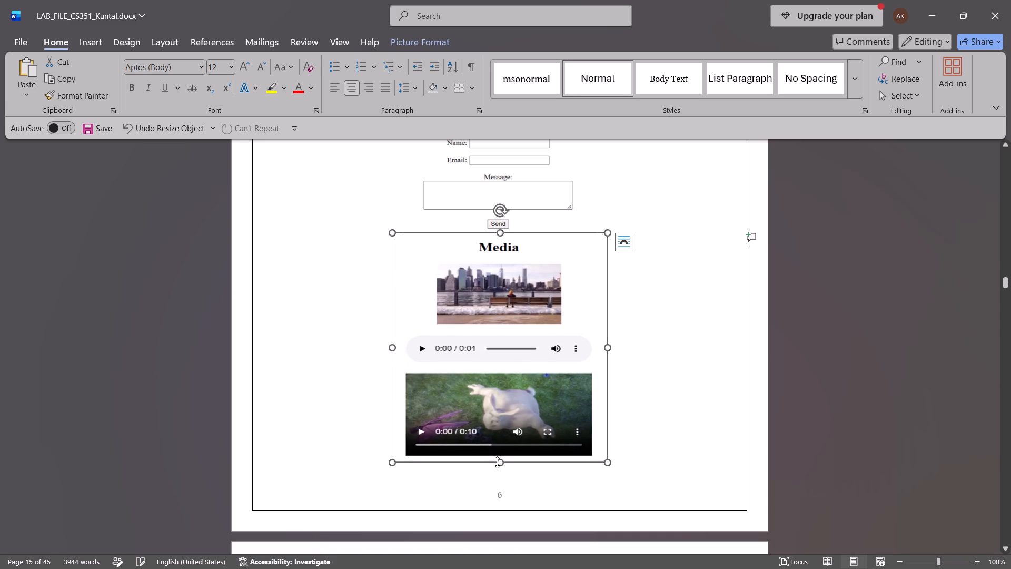
pyautogui.click(497, 462)
pyautogui.click(647, 434)
# Extend the top crop edge of the CSS Styling Demo screenshot slightly upward to include a thin strip of the dark browser bar.
pyautogui.scroll(-3, 636, 437)
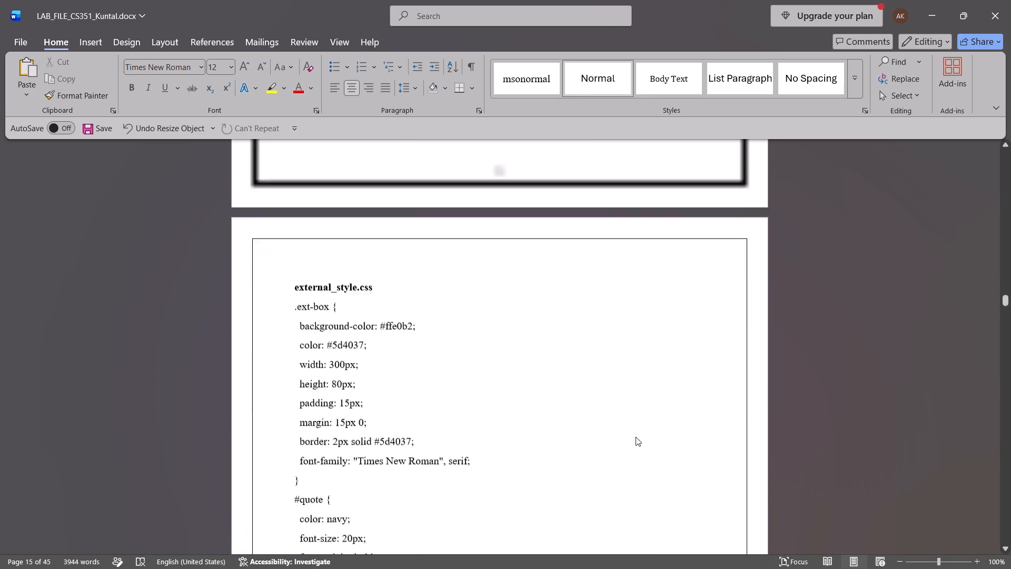
pyautogui.scroll(-1, 636, 437)
pyautogui.scroll(1, 636, 437)
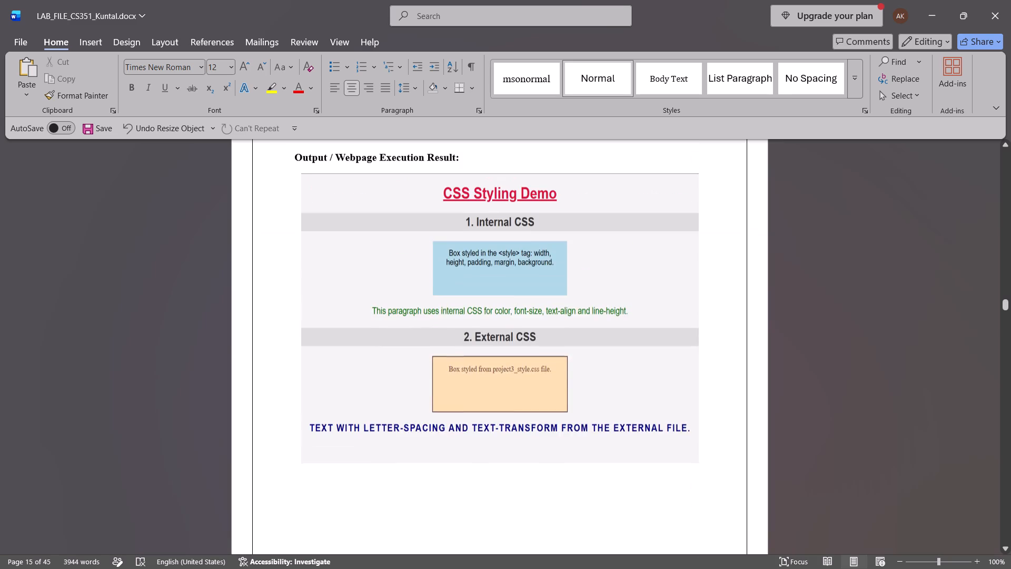
pyautogui.scroll(1, 636, 437)
pyautogui.rightClick(578, 357)
pyautogui.click(618, 152)
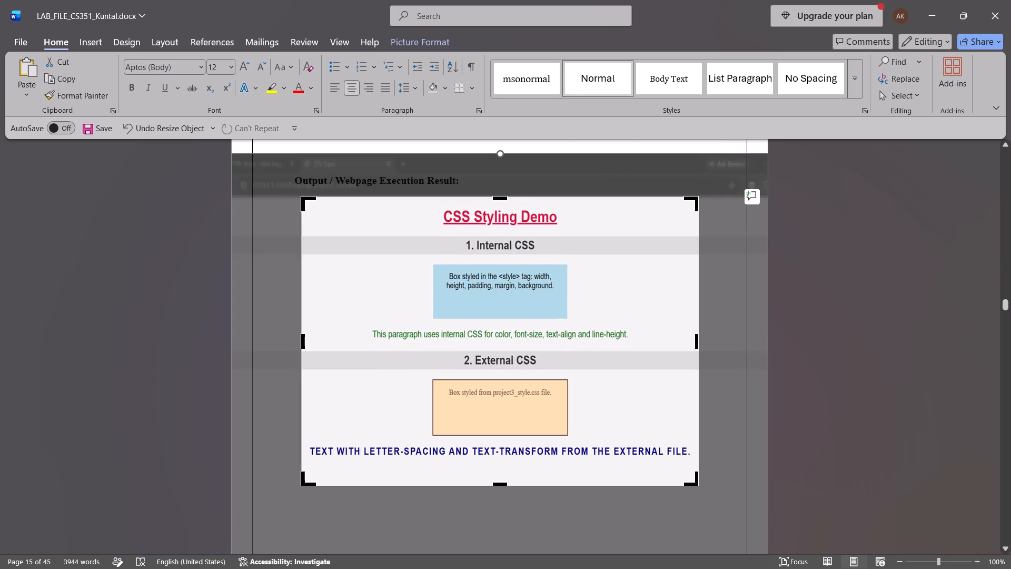
pyautogui.click(499, 201)
pyautogui.click(500, 201)
pyautogui.moveTo(507, 197); pyautogui.dragTo(502, 192)
pyautogui.click(552, 303)
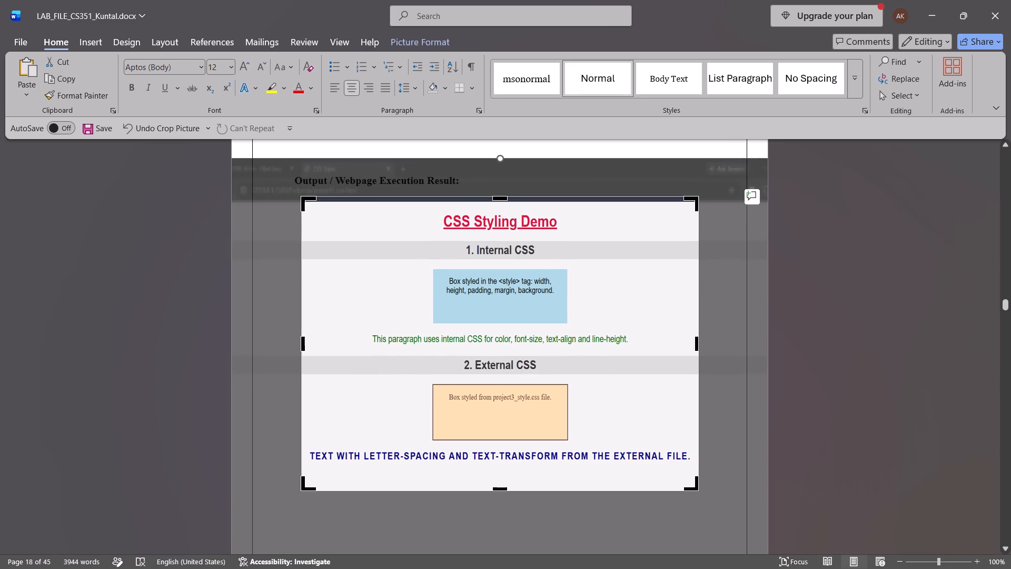
pyautogui.click(732, 262)
pyautogui.click(933, 378)
# Enlarge the CSS Styling Demo screenshot by stretching its bottom edge down the page and widening it slightly on the right.
pyautogui.click(460, 445)
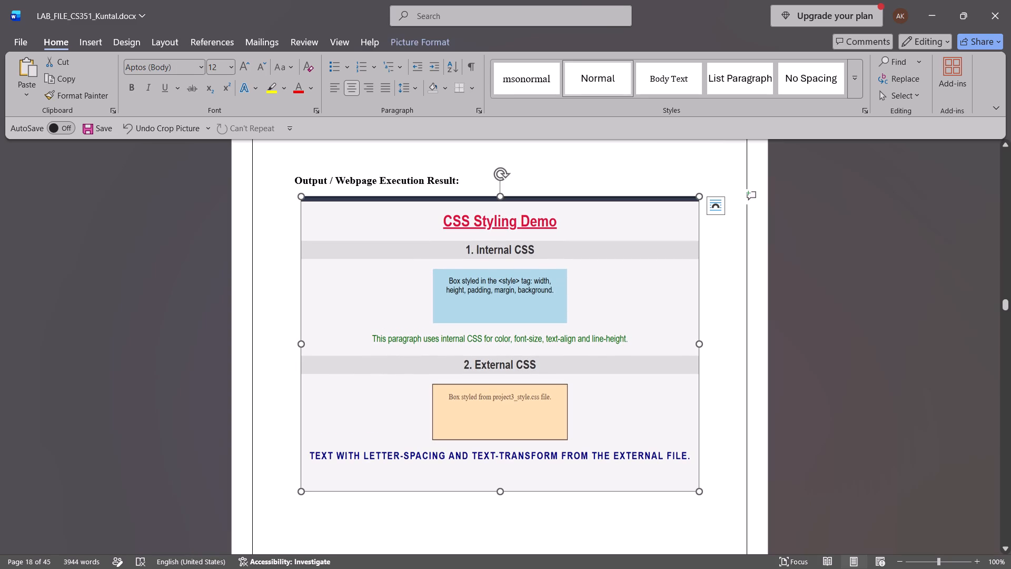
pyautogui.moveTo(502, 489); pyautogui.dragTo(502, 527)
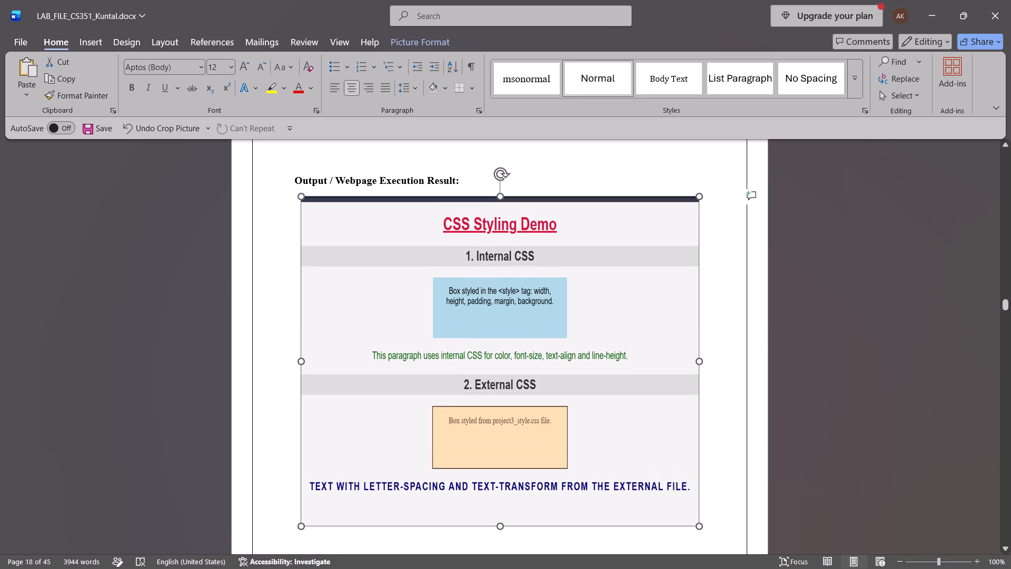
pyautogui.moveTo(502, 527); pyautogui.dragTo(502, 529)
pyautogui.moveTo(702, 361); pyautogui.dragTo(706, 361)
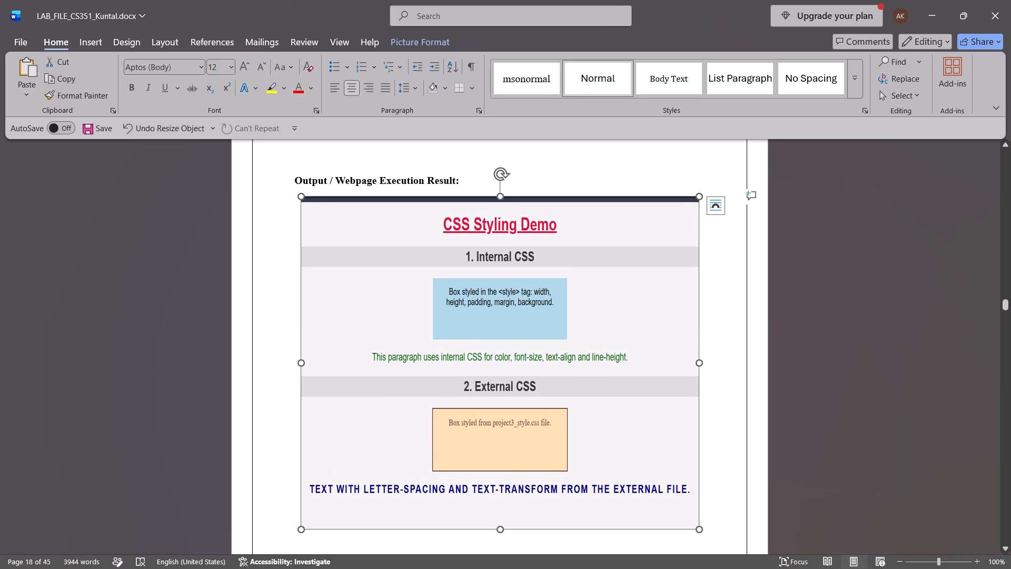
pyautogui.moveTo(706, 361); pyautogui.dragTo(716, 355)
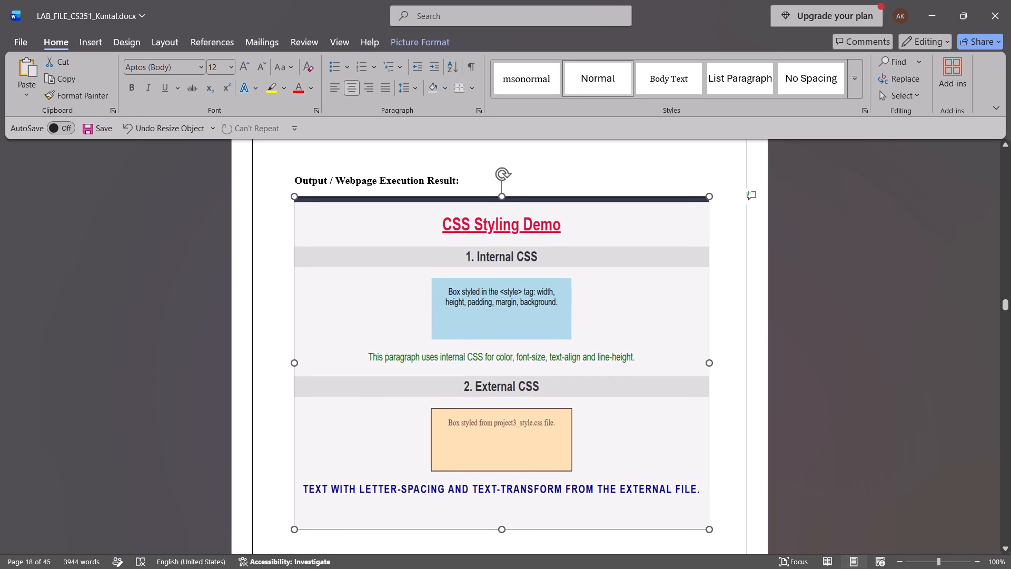
pyautogui.click(590, 394)
pyautogui.scroll(-1, 586, 407)
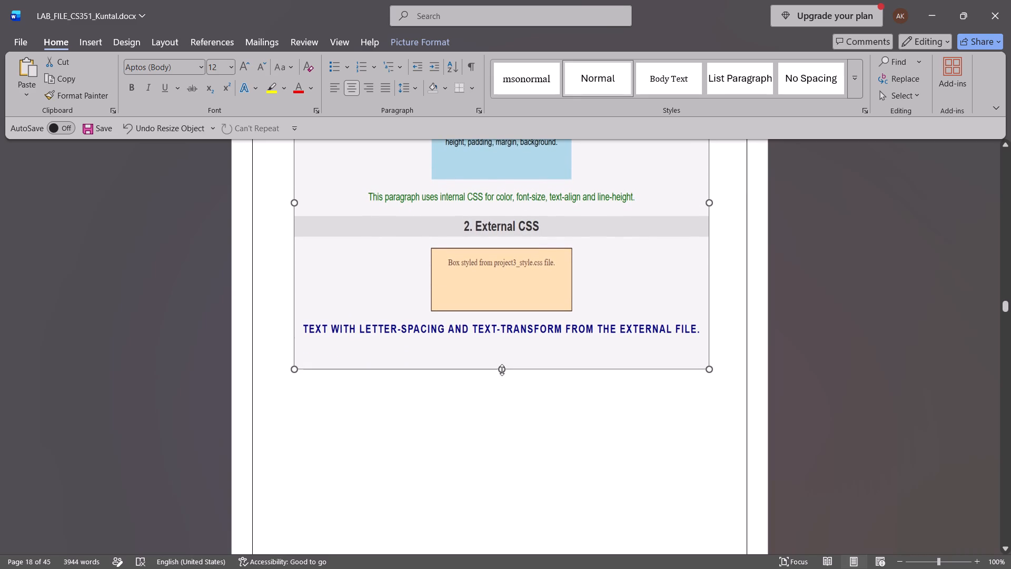
pyautogui.moveTo(502, 370); pyautogui.dragTo(498, 401)
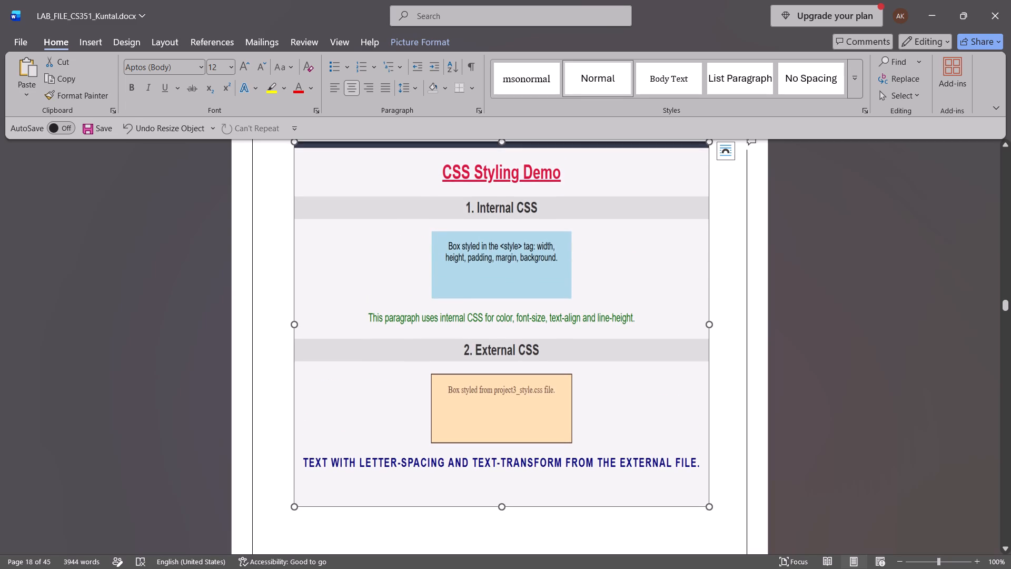
pyautogui.click(840, 340)
# Crop the top edge of the Responsive Layout screenshot to remove the browser tab strip, keeping the address bar row.
pyautogui.scroll(-3, 726, 371)
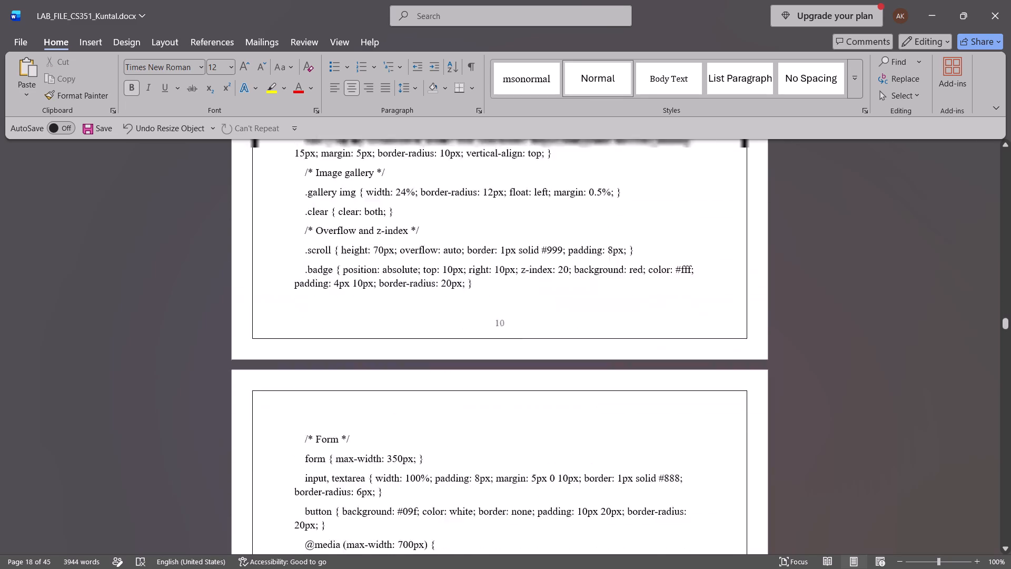
pyautogui.scroll(1, 573, 404)
pyautogui.scroll(-1, 573, 404)
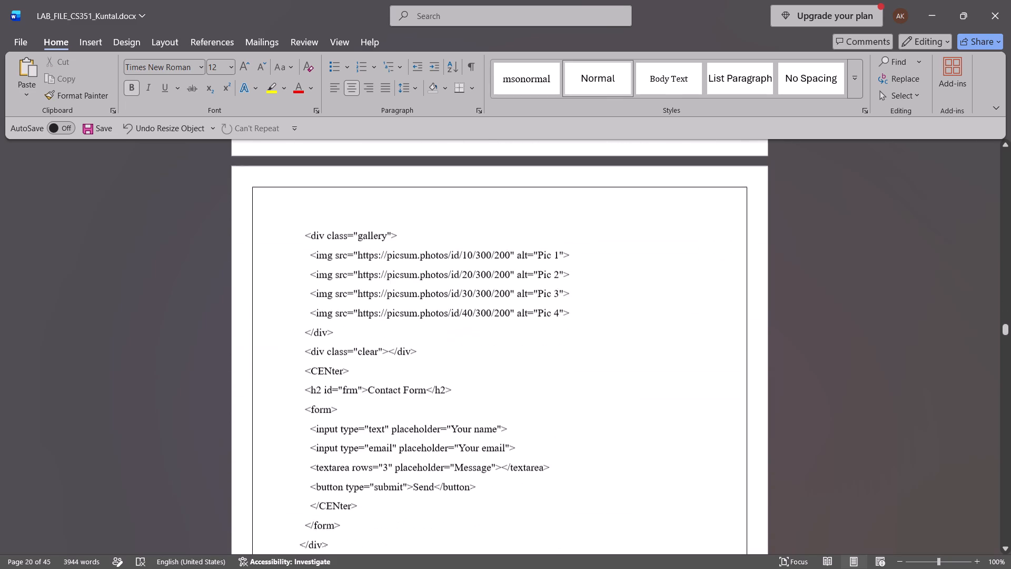
pyautogui.scroll(-1, 573, 404)
pyautogui.click(567, 284)
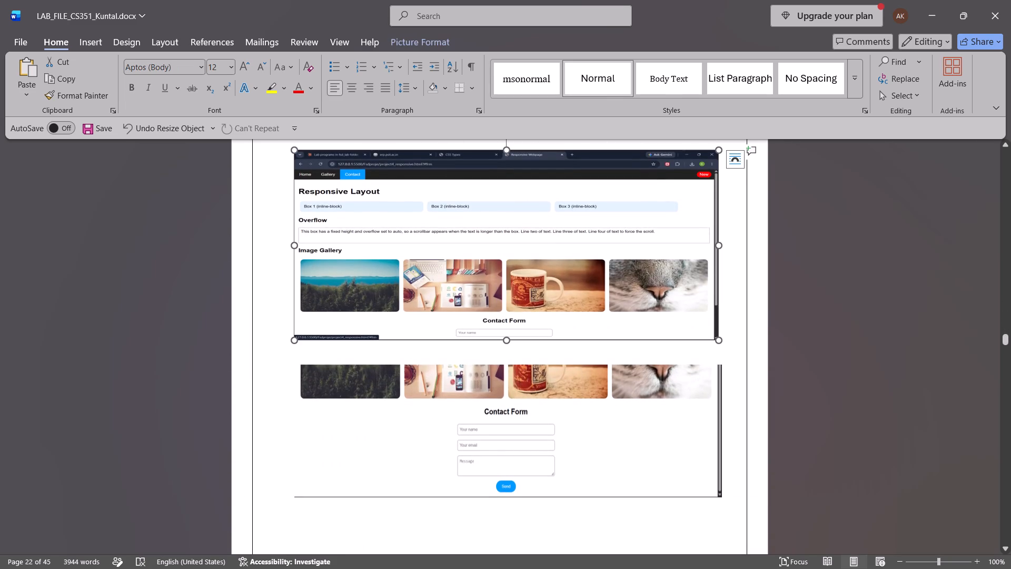
pyautogui.moveTo(641, 200); pyautogui.dragTo(637, 192, button='right')
pyautogui.click(685, 152)
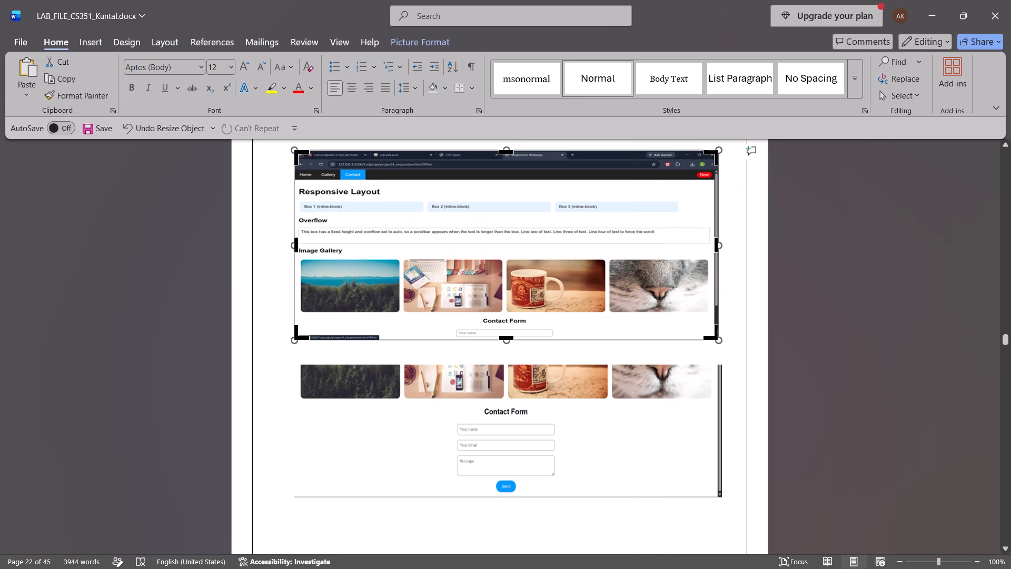
pyautogui.click(502, 149)
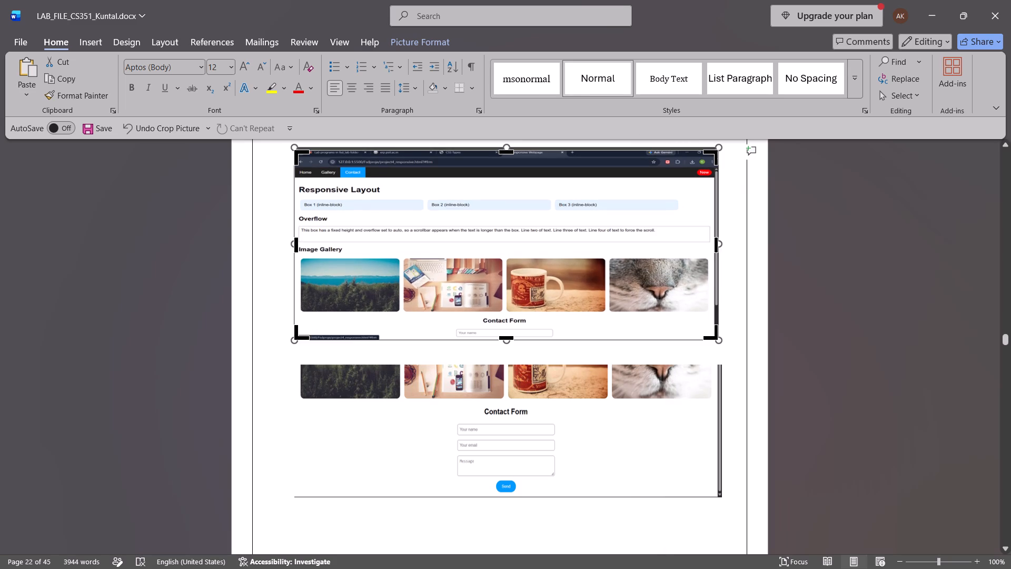
pyautogui.moveTo(510, 151); pyautogui.dragTo(520, 176)
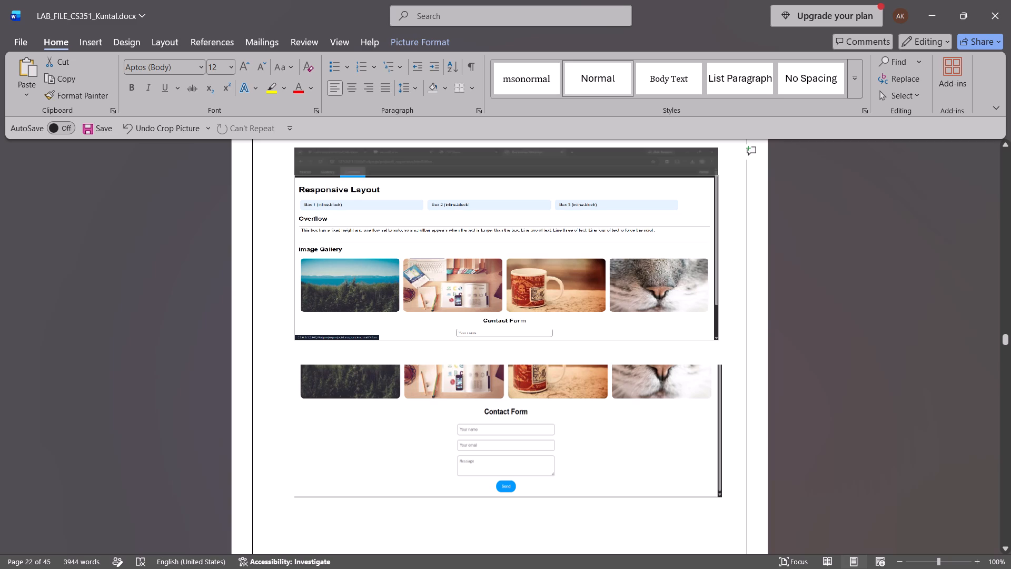
pyautogui.moveTo(520, 176); pyautogui.dragTo(489, 155)
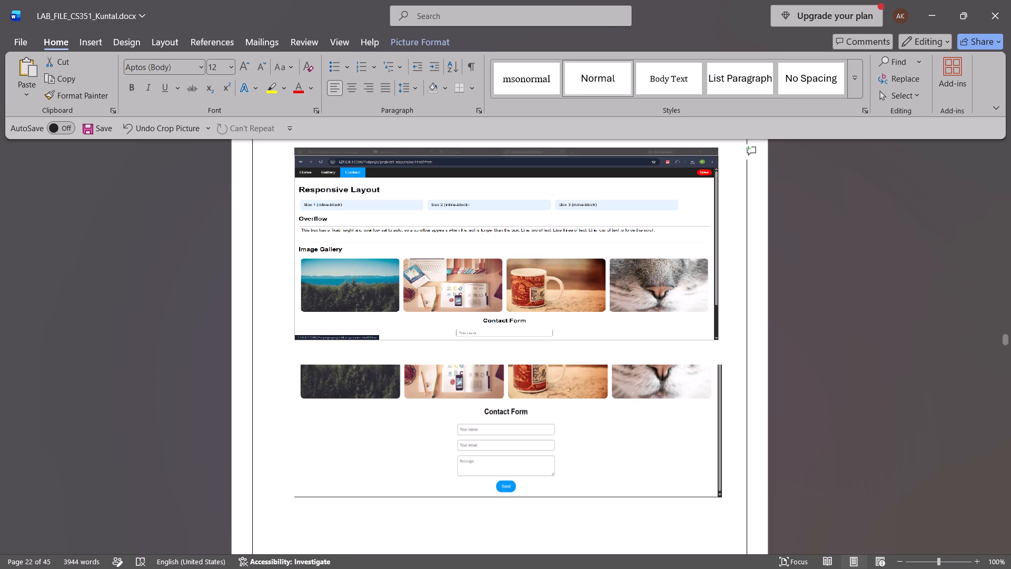
pyautogui.moveTo(489, 155); pyautogui.dragTo(489, 160)
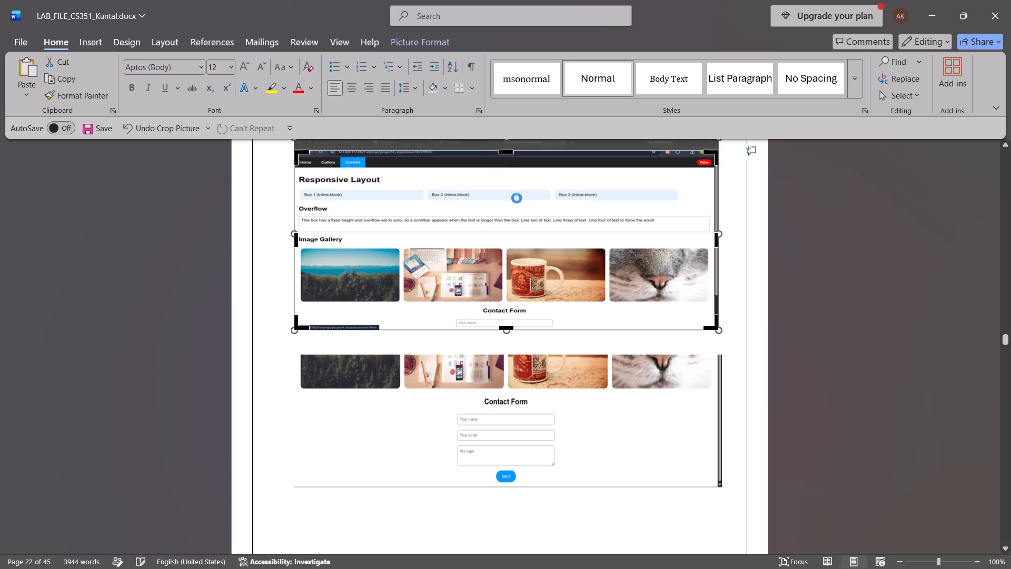
pyautogui.click(568, 257)
# Stretch the Responsive Layout screenshot much taller at its bottom edge and widen it very slightly.
pyautogui.click(484, 369)
pyautogui.scroll(-1, 543, 377)
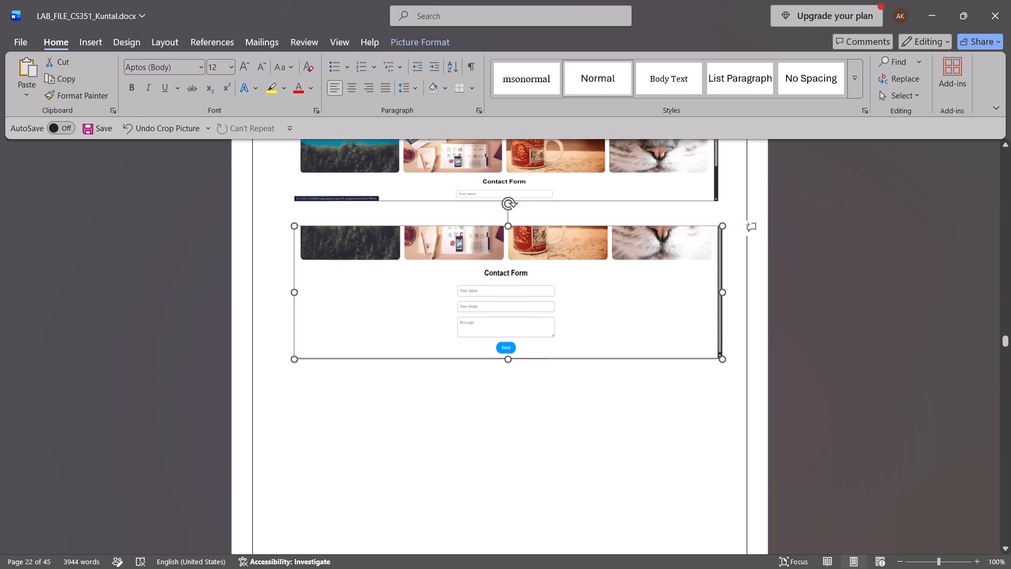
pyautogui.scroll(-1, 542, 375)
pyautogui.click(594, 179)
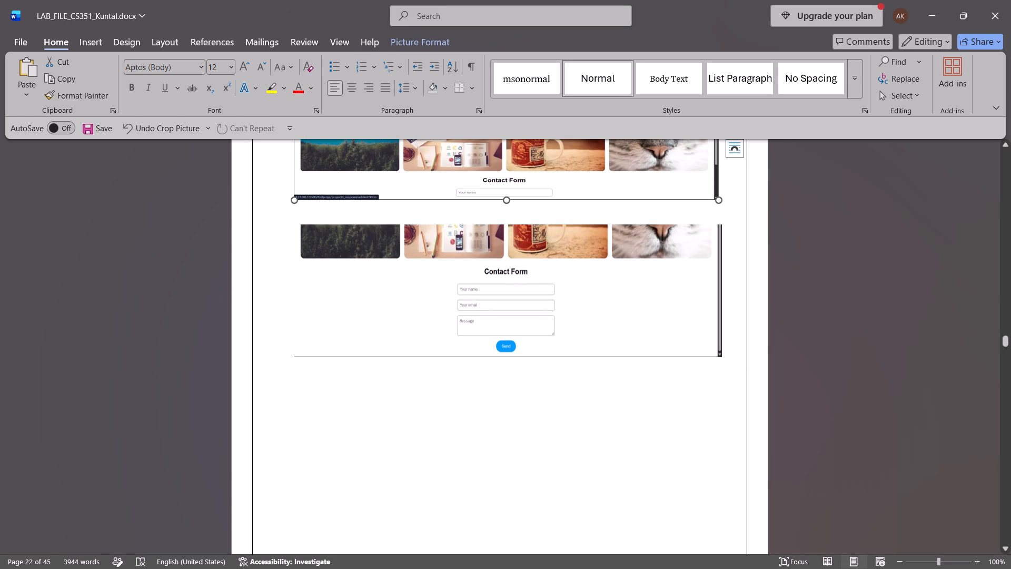
pyautogui.moveTo(509, 200); pyautogui.dragTo(486, 267)
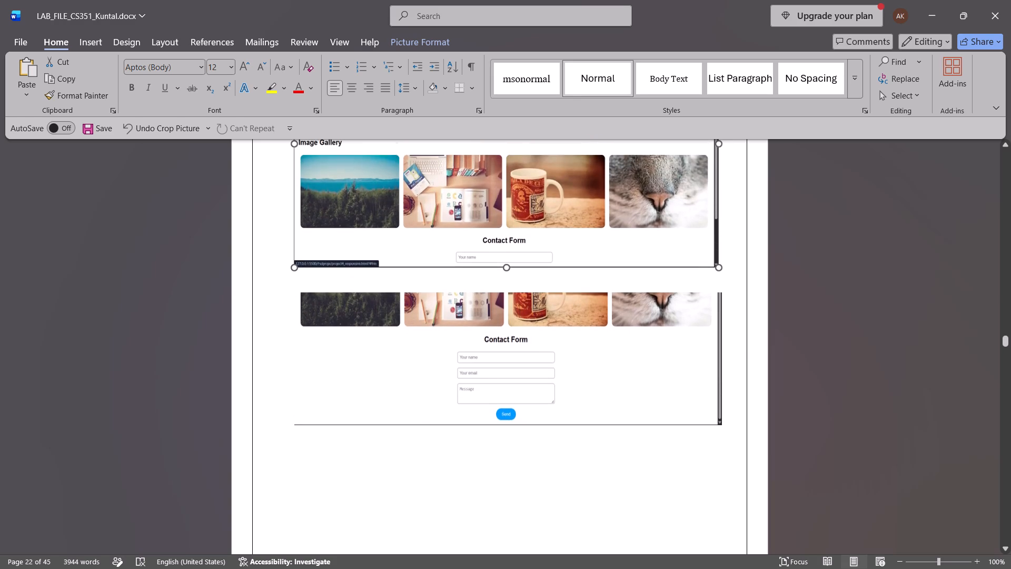
pyautogui.moveTo(486, 267); pyautogui.dragTo(482, 323)
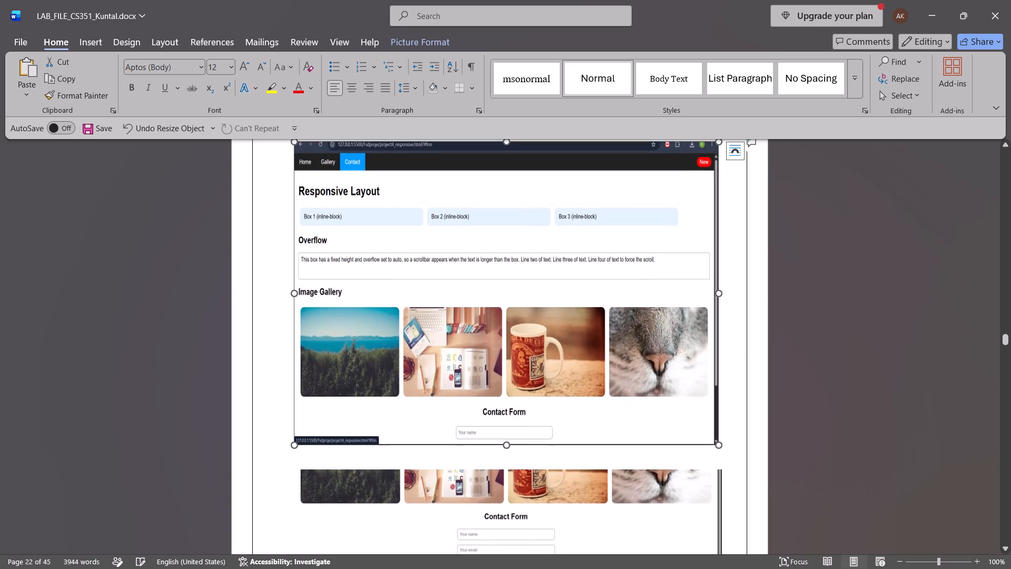
pyautogui.click(718, 287)
pyautogui.moveTo(719, 290); pyautogui.dragTo(721, 298)
# Crop the dark vertical scrollbar strip off the right edge of the Responsive Layout screenshot.
pyautogui.rightClick(698, 251)
pyautogui.click(723, 146)
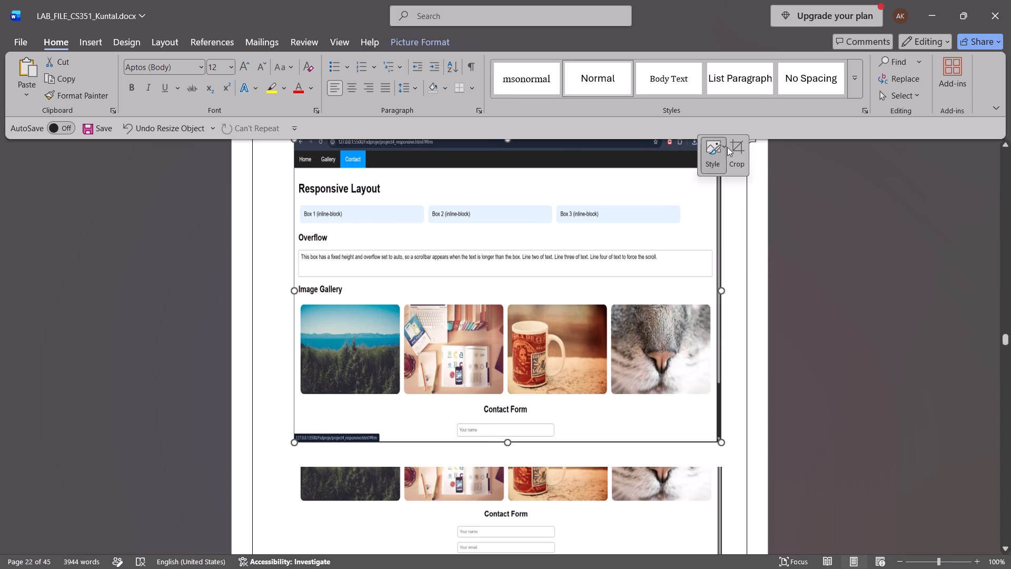
pyautogui.click(729, 149)
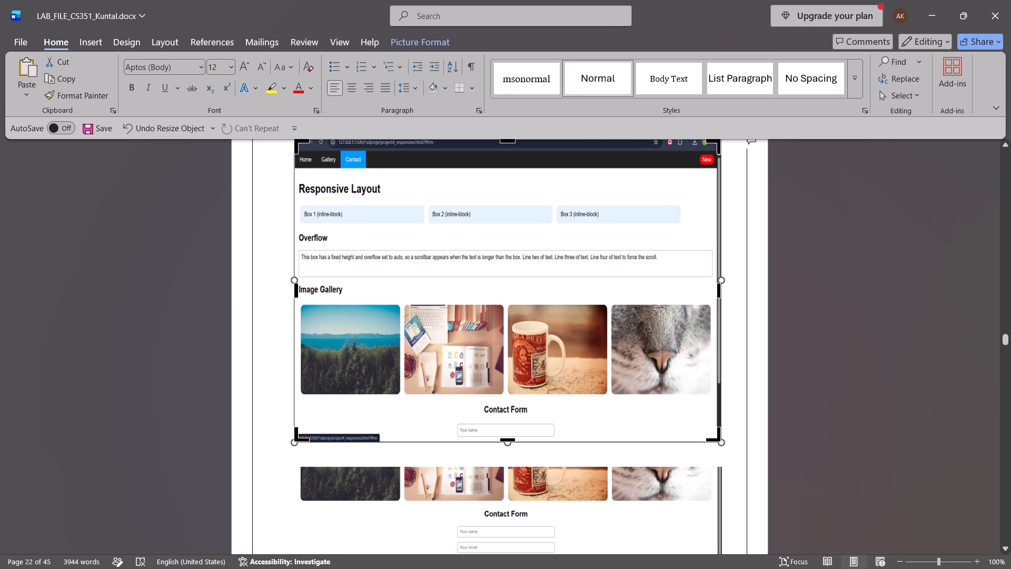
pyautogui.click(715, 287)
pyautogui.moveTo(718, 286); pyautogui.dragTo(713, 286)
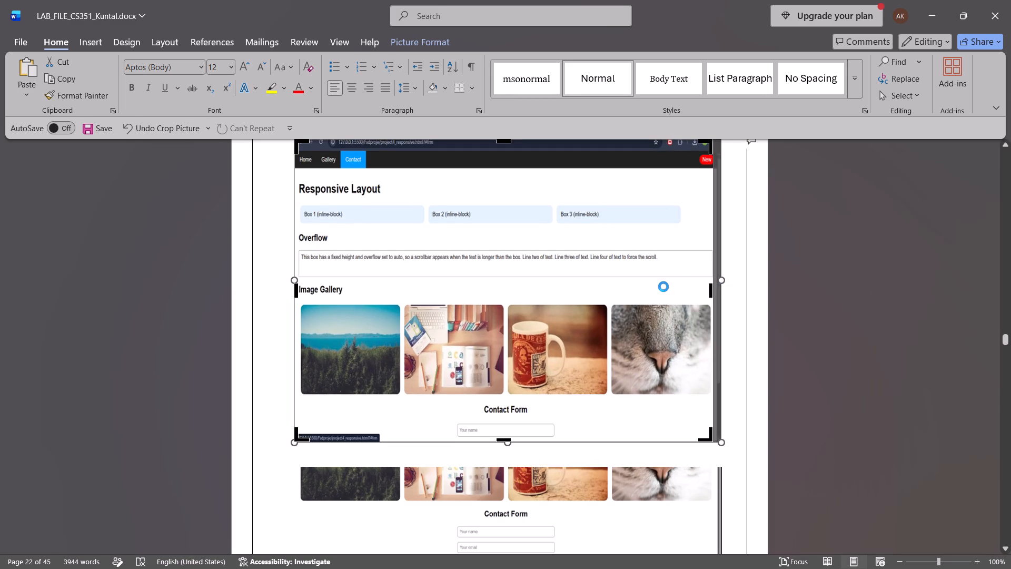
pyautogui.rightClick(663, 287)
pyautogui.click(527, 377)
pyautogui.scroll(-1, 517, 415)
pyautogui.click(816, 264)
# Widen the Responsive Layout screenshot to match the Contact Form screenshot below it, and stretch its bottom edge slightly further down.
pyautogui.click(494, 297)
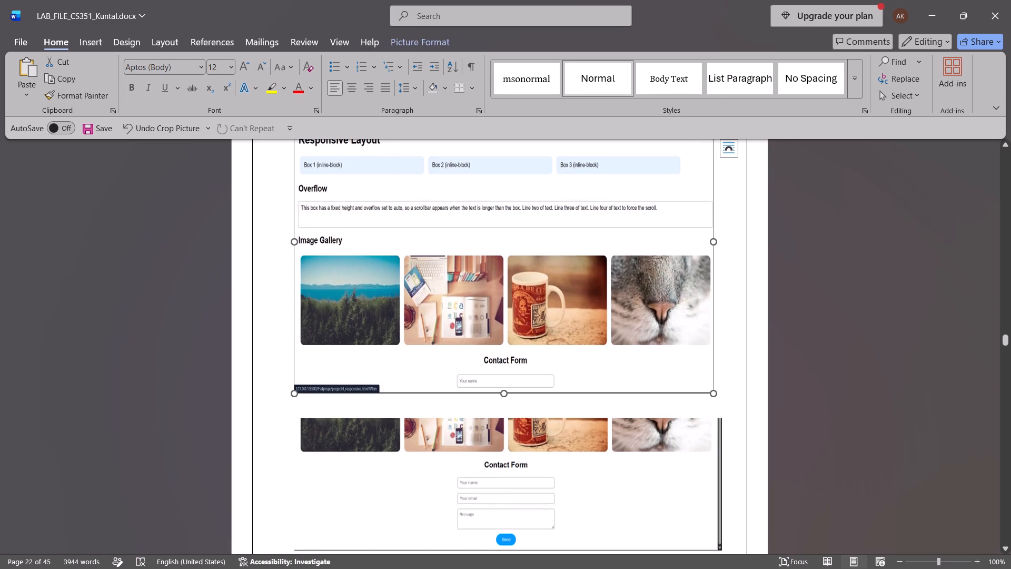
pyautogui.moveTo(714, 241); pyautogui.dragTo(727, 247)
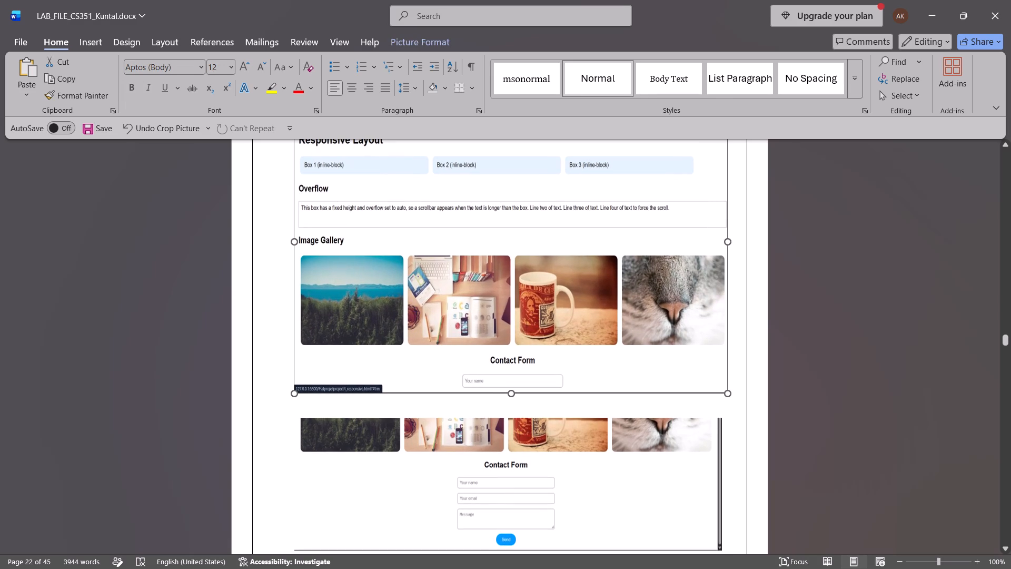
pyautogui.moveTo(727, 247); pyautogui.dragTo(721, 262)
pyautogui.click(541, 296)
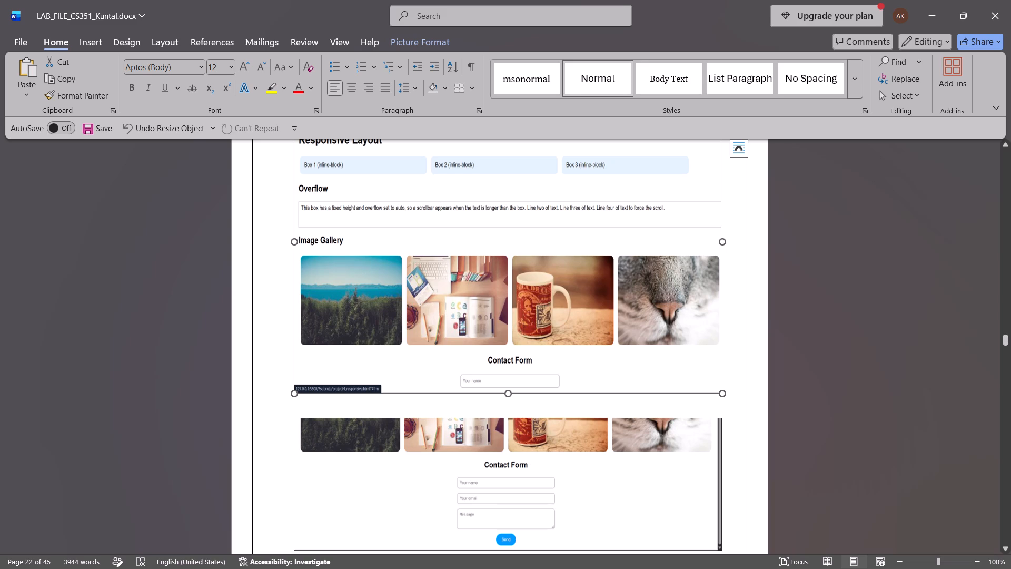
pyautogui.click(499, 361)
pyautogui.click(500, 381)
pyautogui.moveTo(510, 394); pyautogui.dragTo(509, 394)
pyautogui.moveTo(509, 394); pyautogui.dragTo(506, 417)
pyautogui.click(746, 319)
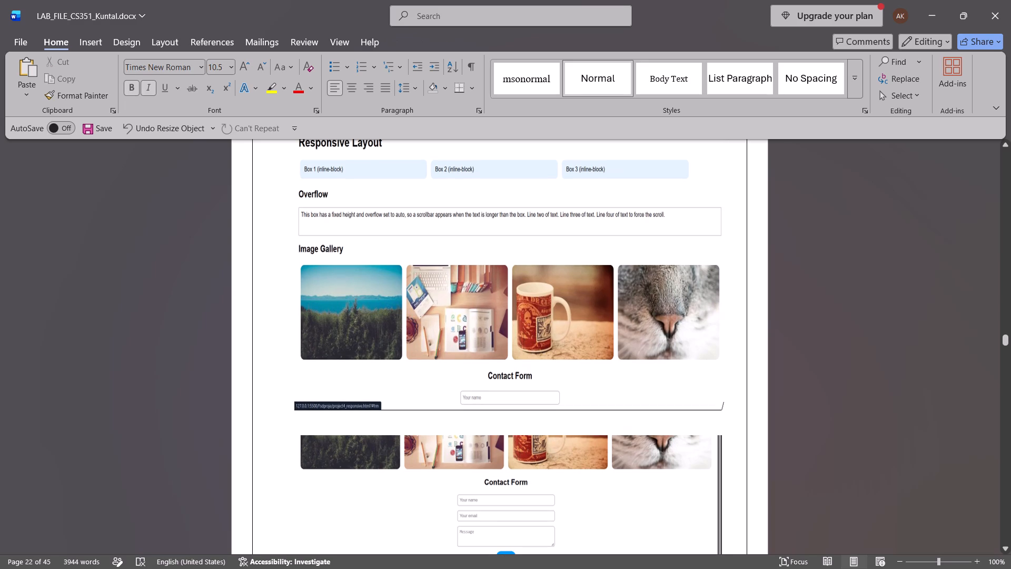
# Crop the partial gallery images off the top of the Contact Form screenshot, keeping the area from just above its heading.
pyautogui.scroll(-1, 654, 352)
pyautogui.click(503, 300)
pyautogui.scroll(1, 543, 268)
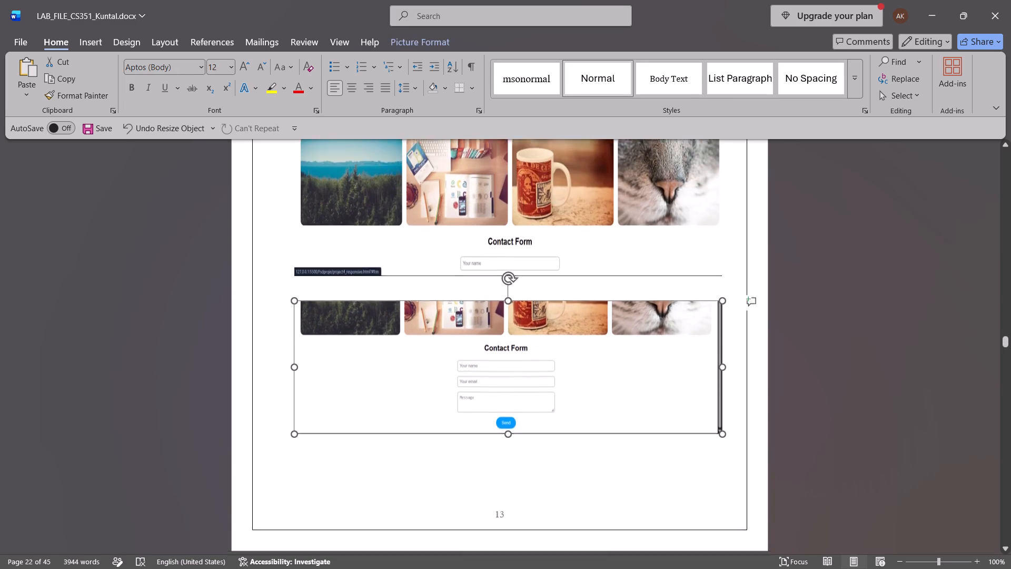
pyautogui.scroll(1, 543, 268)
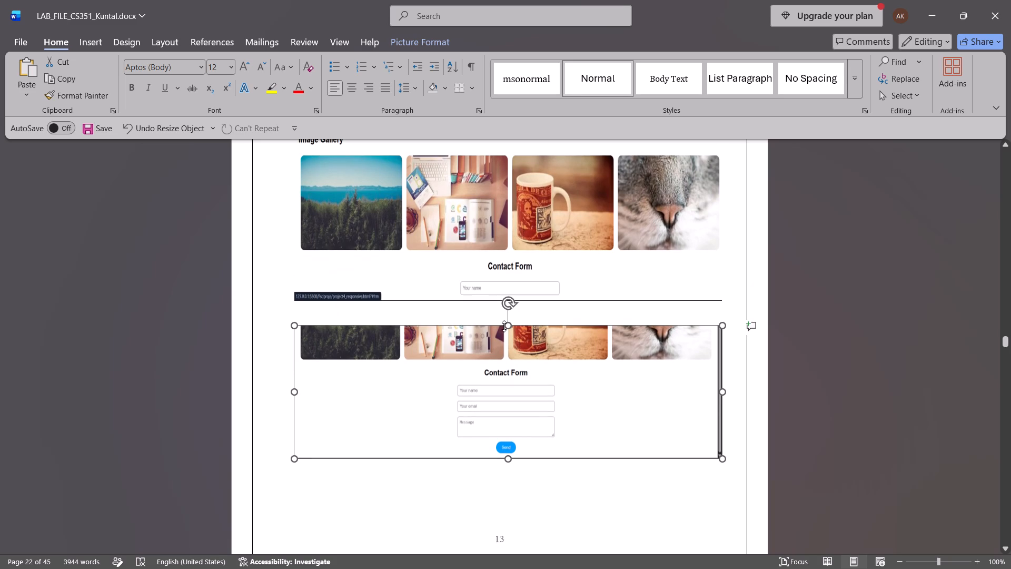
pyautogui.rightClick(544, 369)
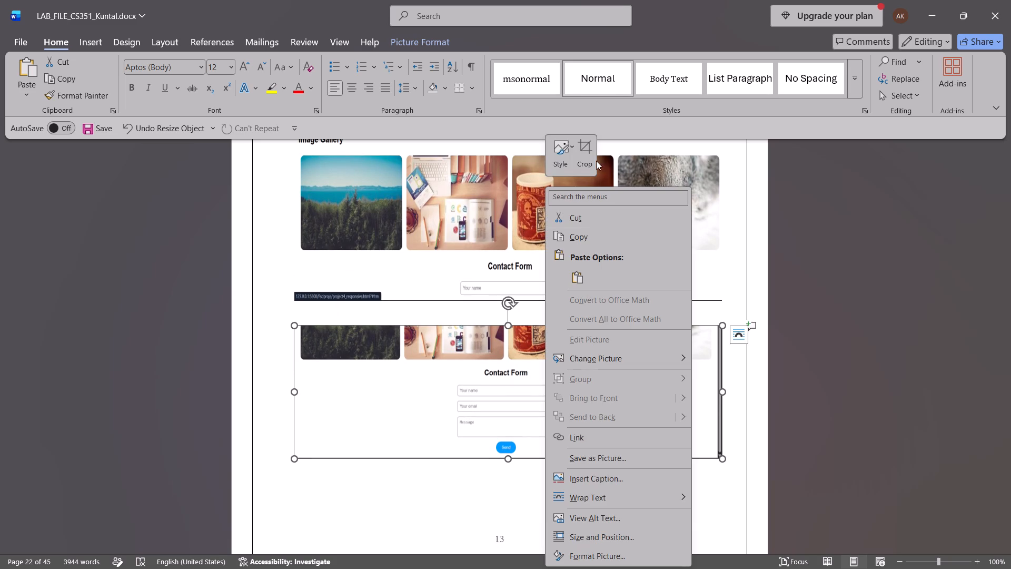
pyautogui.moveTo(593, 157); pyautogui.dragTo(593, 165)
pyautogui.moveTo(504, 331); pyautogui.dragTo(504, 284)
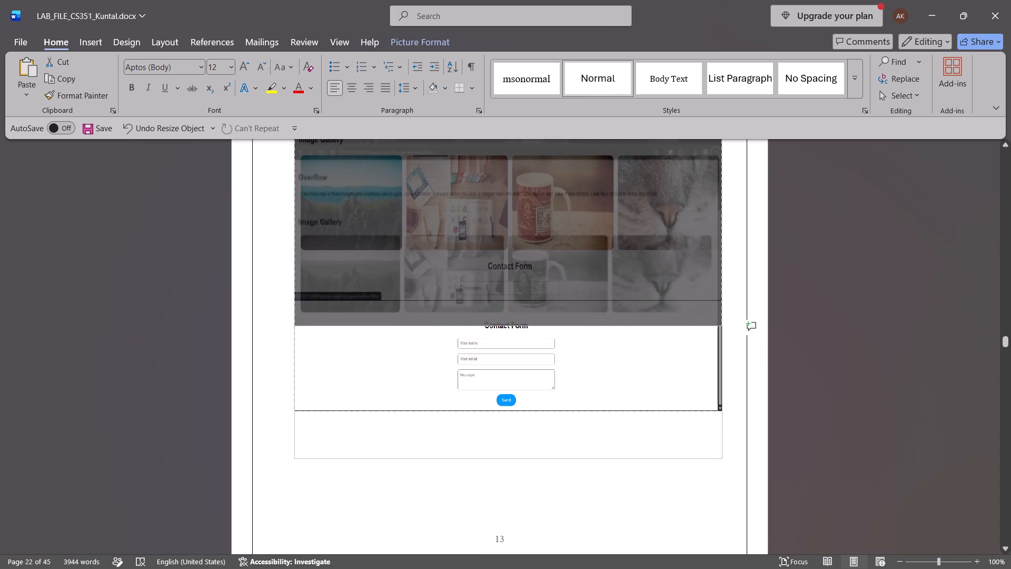
pyautogui.moveTo(504, 284); pyautogui.dragTo(509, 276)
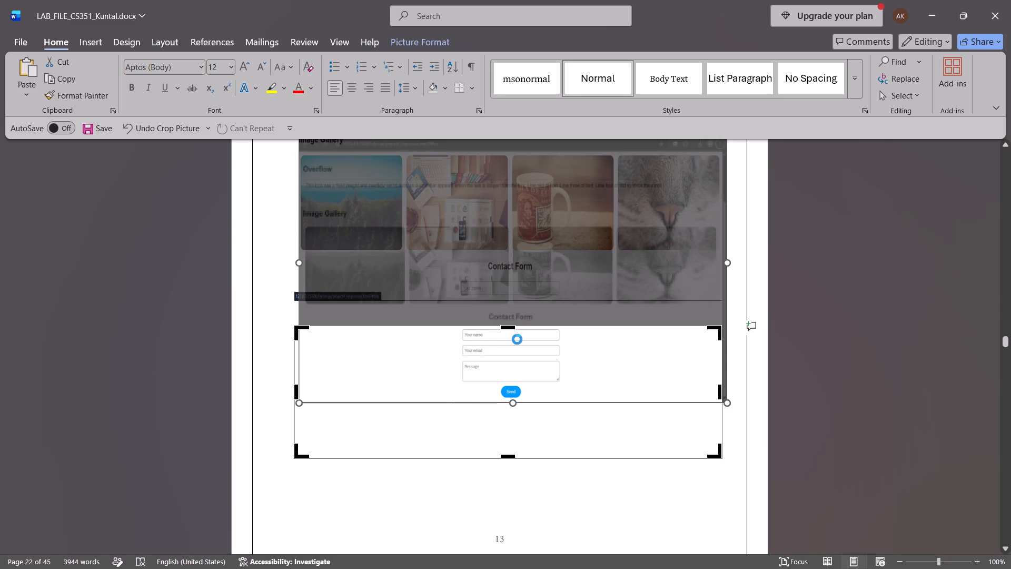
pyautogui.hotkey('ctrl', 'z')
pyautogui.click(499, 310)
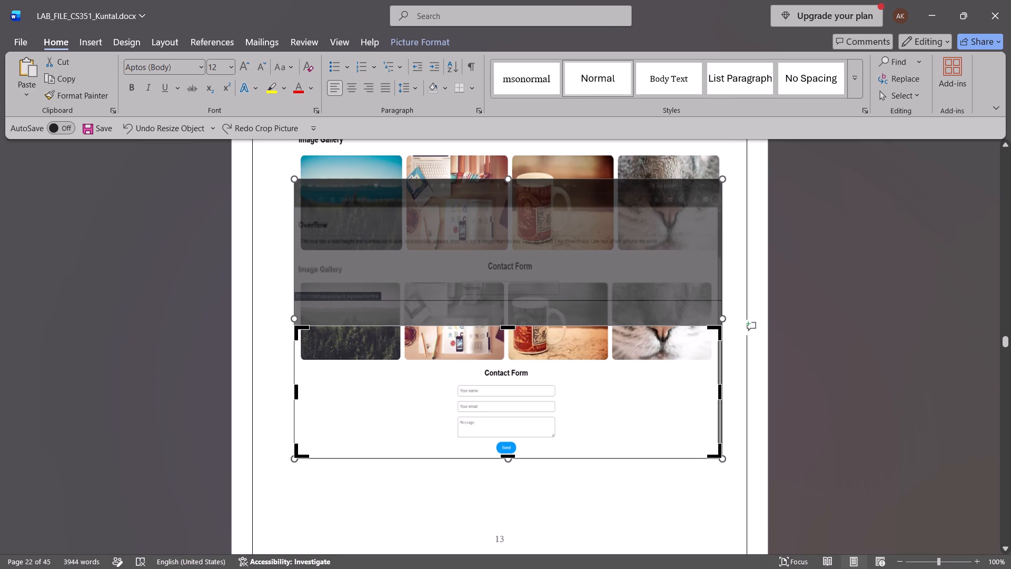
pyautogui.click(511, 327)
pyautogui.moveTo(509, 327); pyautogui.dragTo(506, 368)
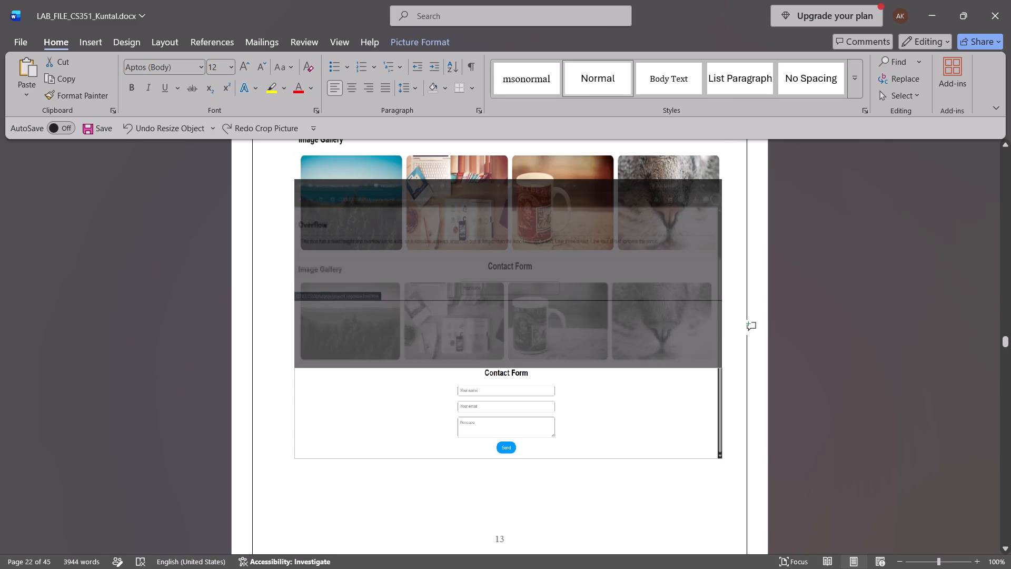
pyautogui.moveTo(506, 368); pyautogui.dragTo(496, 361)
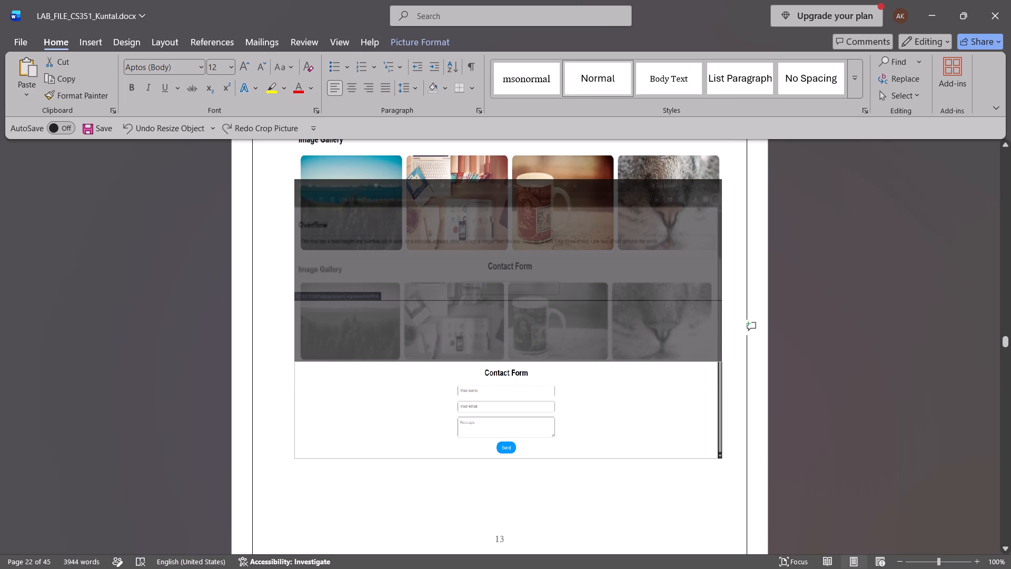
pyautogui.moveTo(496, 361); pyautogui.dragTo(496, 358)
pyautogui.click(512, 225)
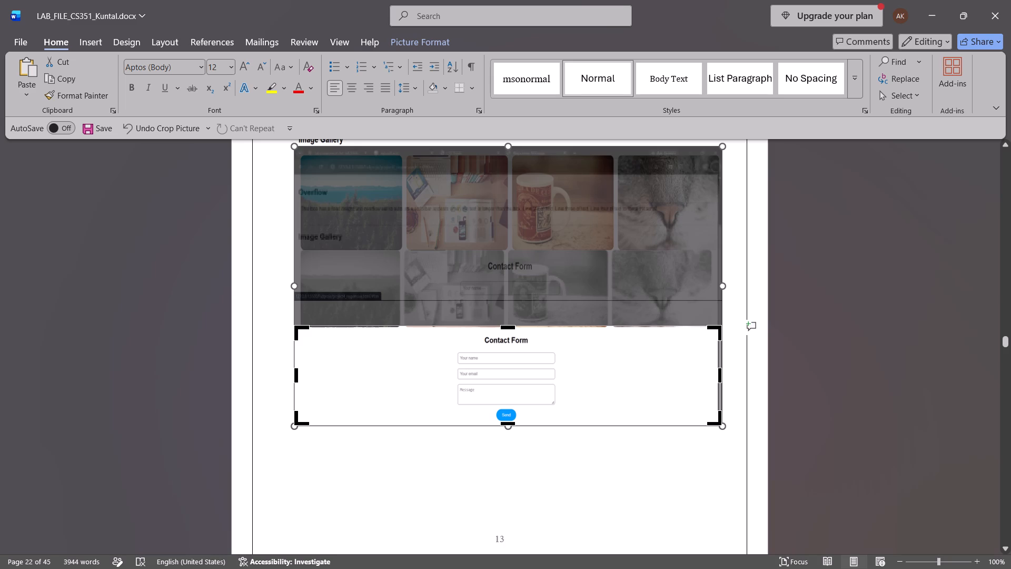
pyautogui.click(775, 241)
# Crop the Contact Form part off the bottom of the Responsive Layout screenshot, ending just below the Image Gallery pictures.
pyautogui.click(524, 252)
pyautogui.click(507, 302)
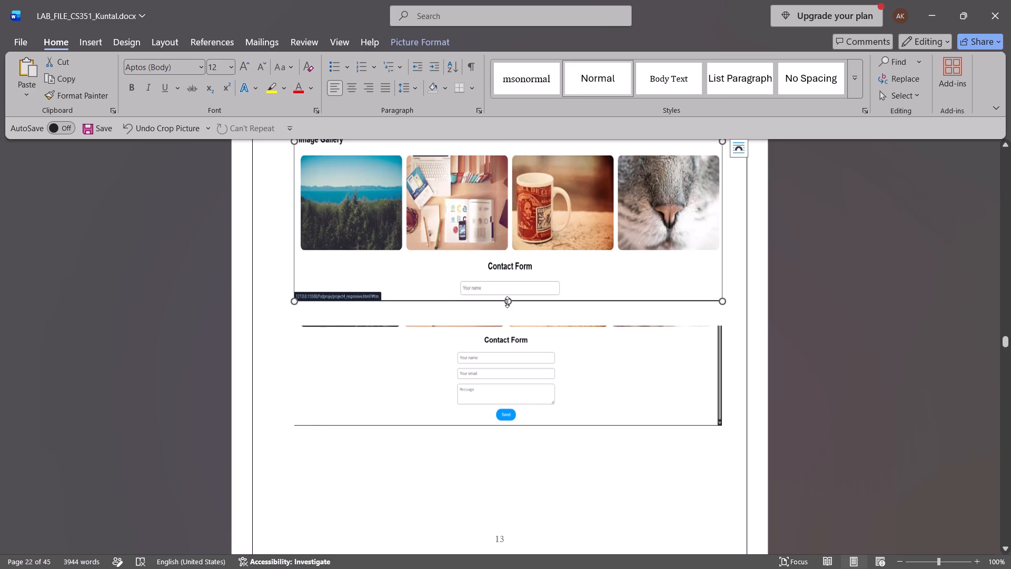
pyautogui.rightClick(515, 257)
pyautogui.click(772, 219)
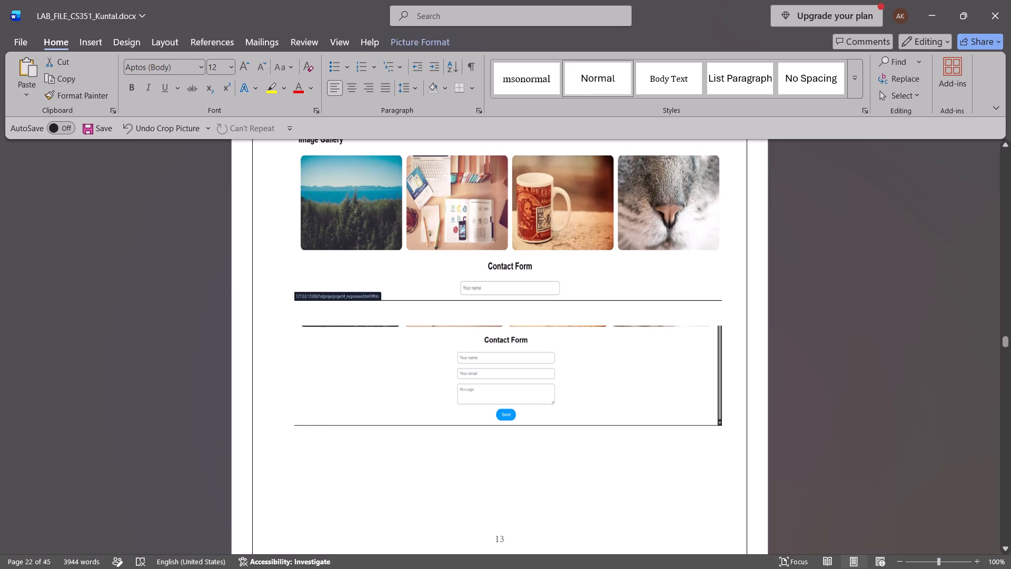
pyautogui.scroll(1, 778, 313)
pyautogui.rightClick(608, 308)
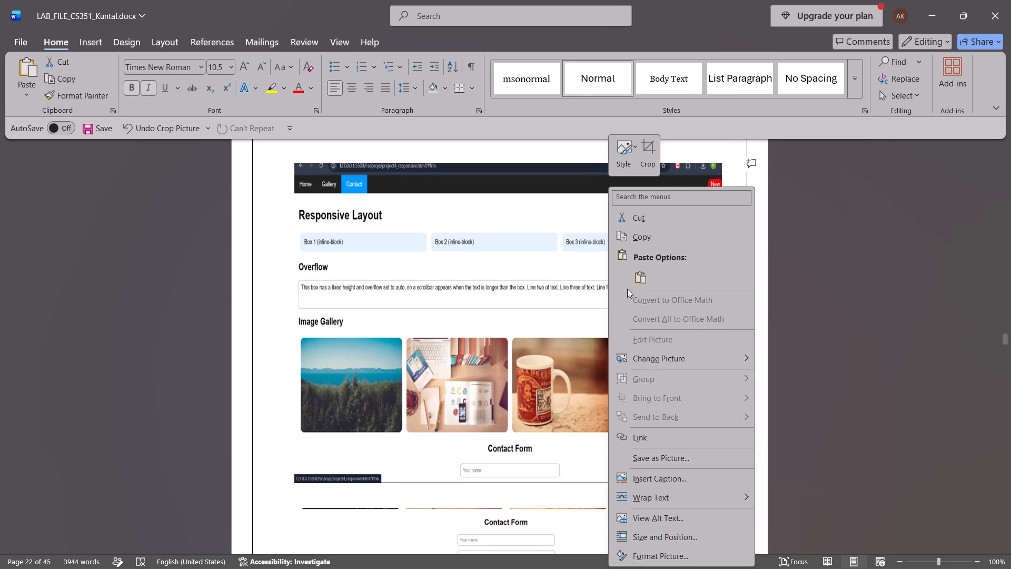
pyautogui.click(657, 161)
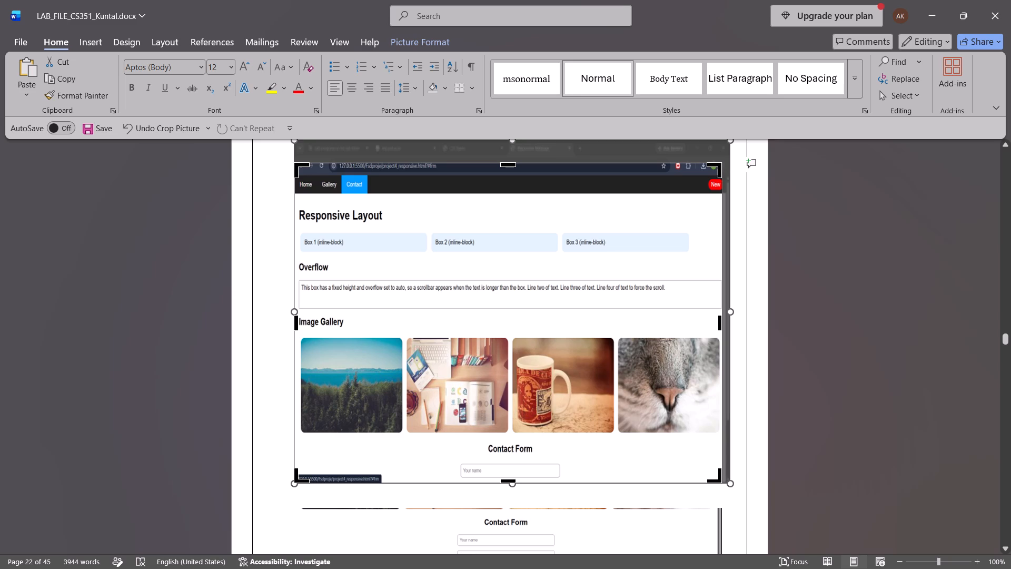
pyautogui.moveTo(512, 481); pyautogui.dragTo(513, 488)
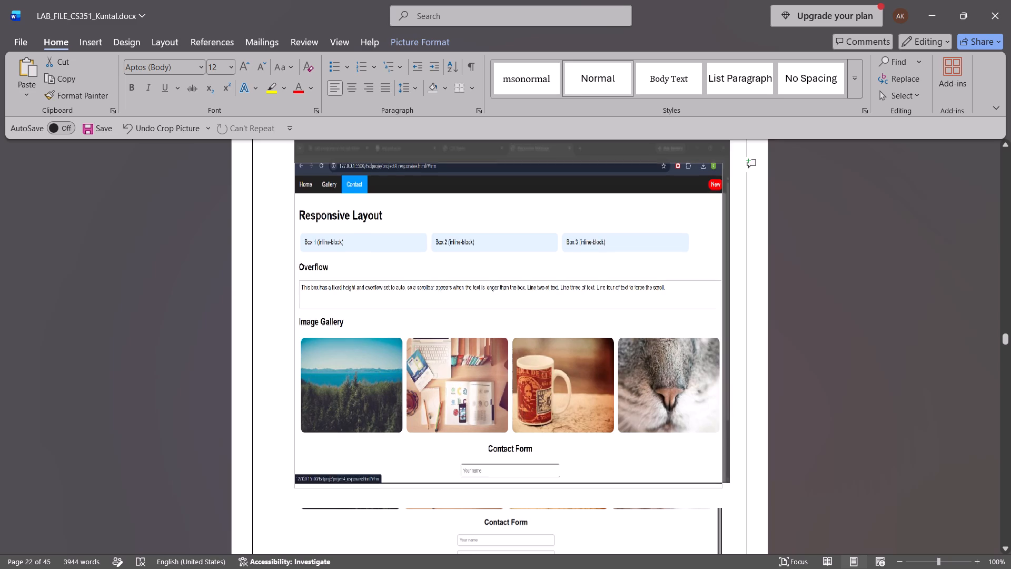
pyautogui.moveTo(513, 488); pyautogui.dragTo(518, 439)
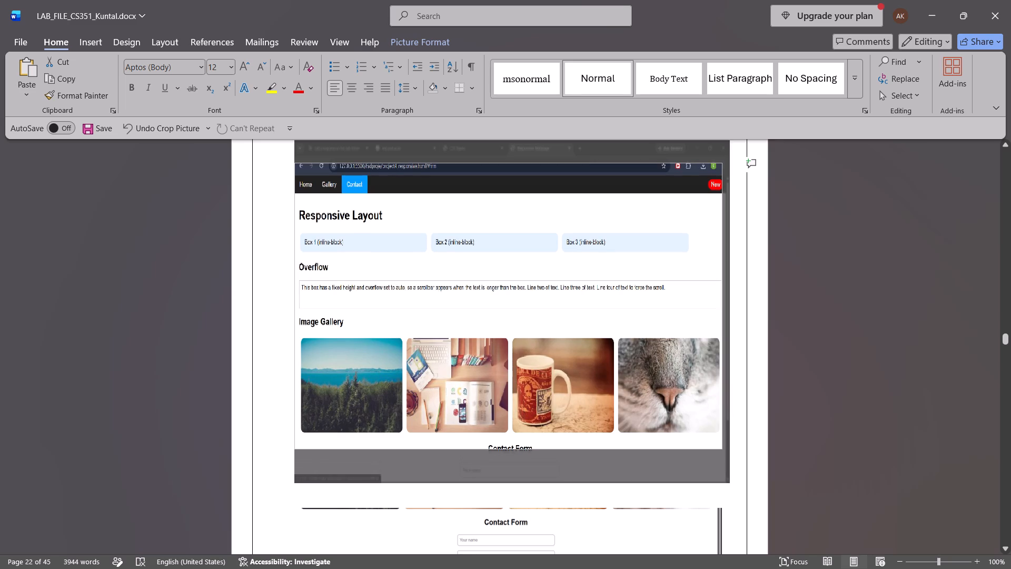
pyautogui.moveTo(518, 439); pyautogui.dragTo(525, 429)
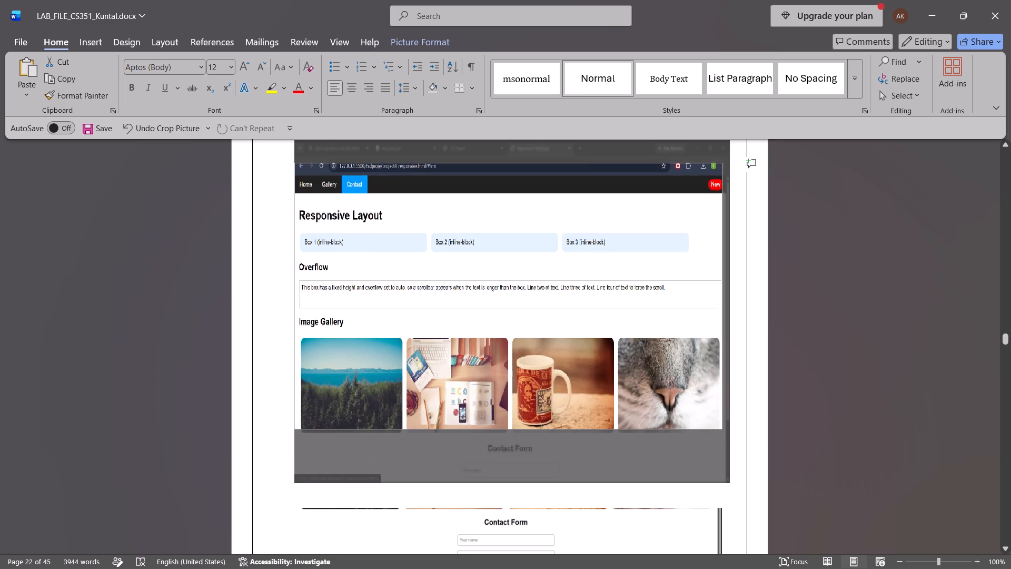
pyautogui.moveTo(525, 429); pyautogui.dragTo(530, 437)
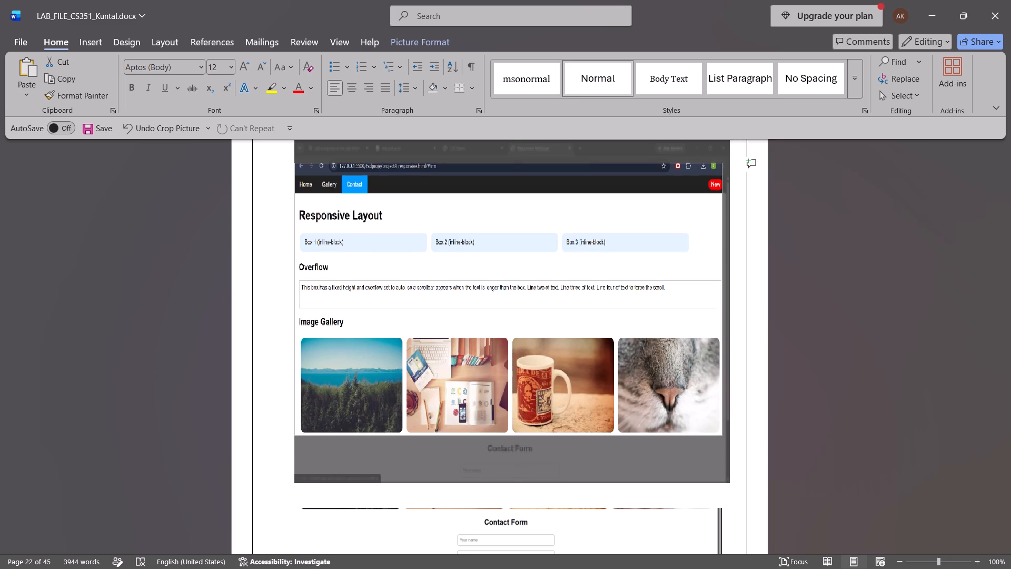
pyautogui.moveTo(530, 437); pyautogui.dragTo(530, 440)
pyautogui.click(908, 404)
# Crop the dark vertical scrollbar strip off the right edge of the Contact Form screenshot.
pyautogui.scroll(-1, 675, 455)
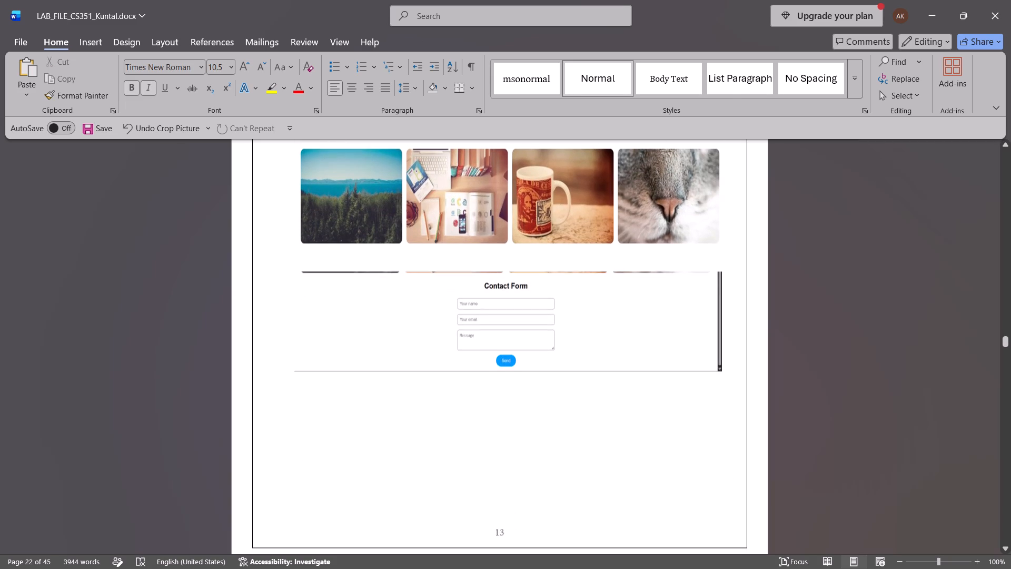
pyautogui.scroll(-1, 675, 391)
pyautogui.rightClick(660, 325)
pyautogui.click(705, 165)
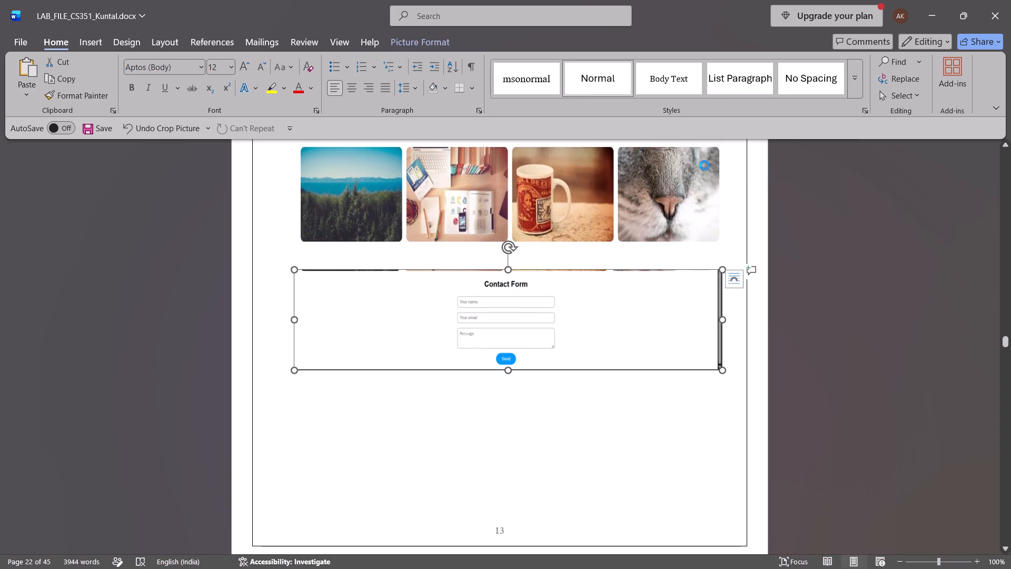
pyautogui.click(720, 320)
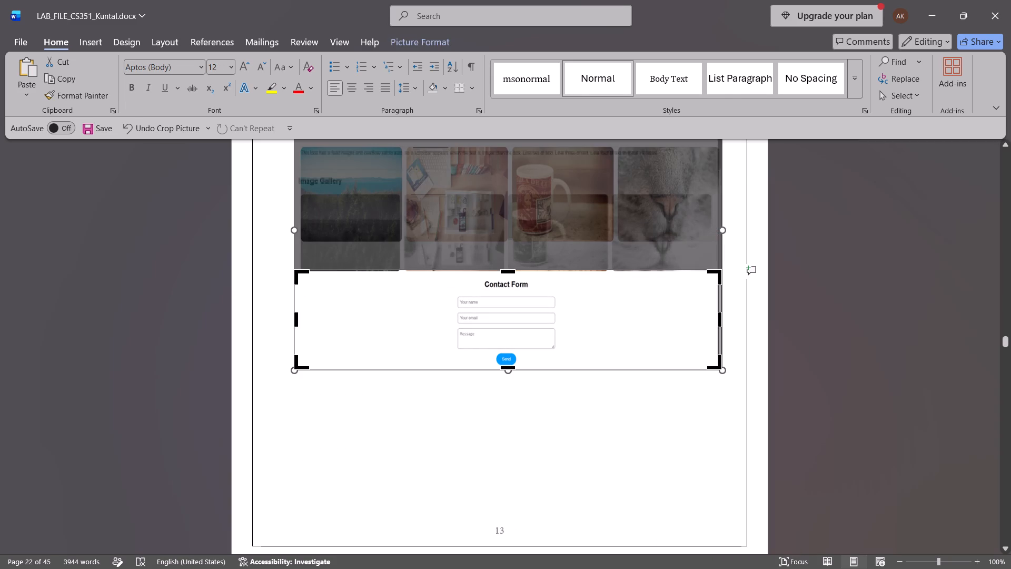
pyautogui.click(722, 317)
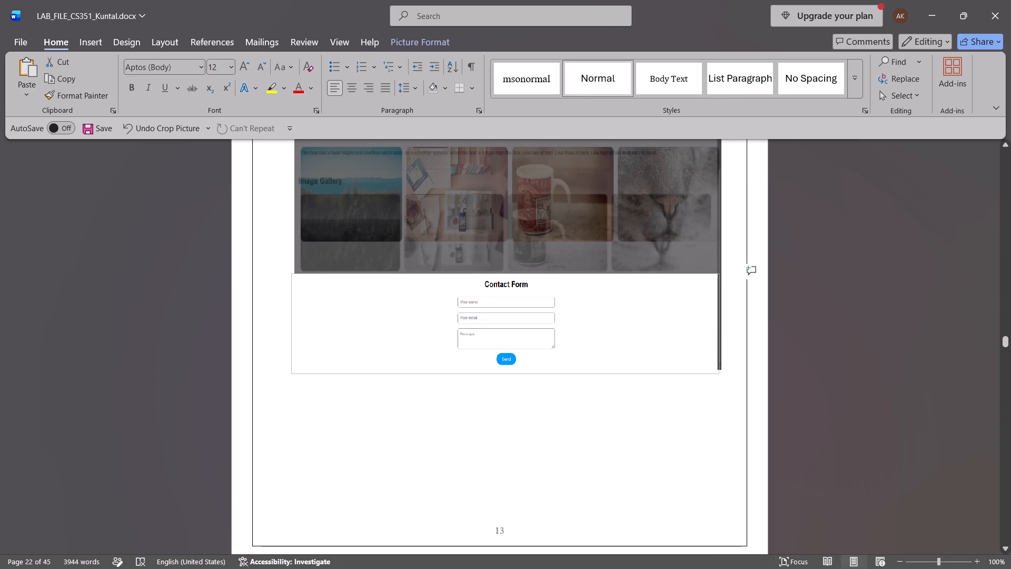
pyautogui.hotkey('ctrl', 'z')
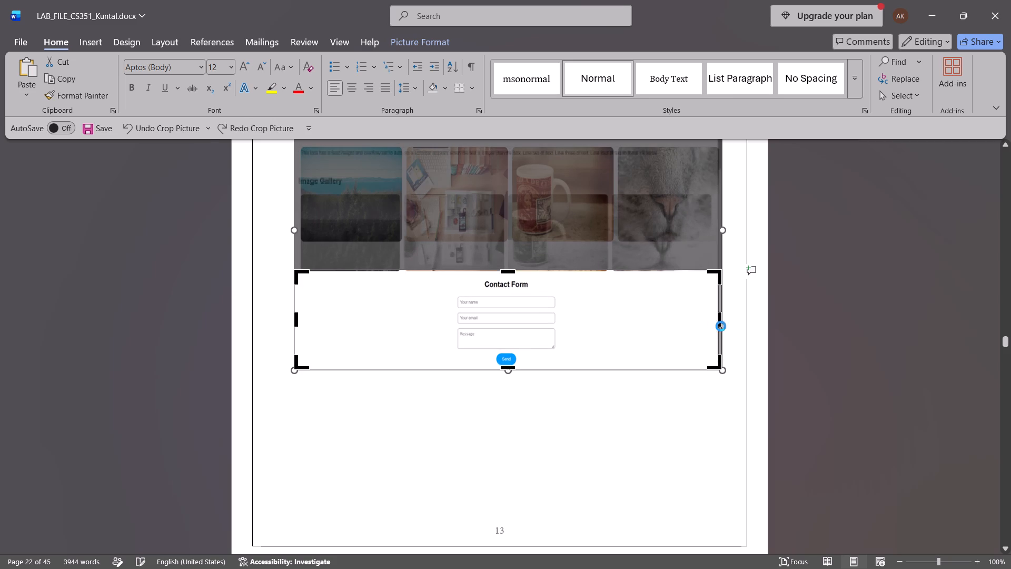
pyautogui.click(721, 317)
pyautogui.moveTo(721, 315); pyautogui.dragTo(716, 321)
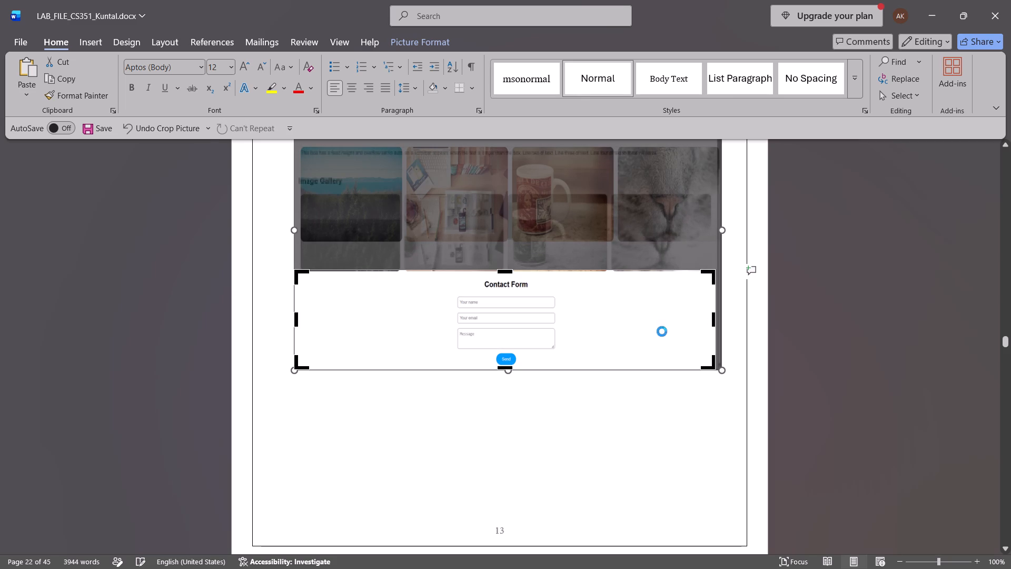
pyautogui.click(660, 333)
pyautogui.click(844, 333)
pyautogui.click(626, 313)
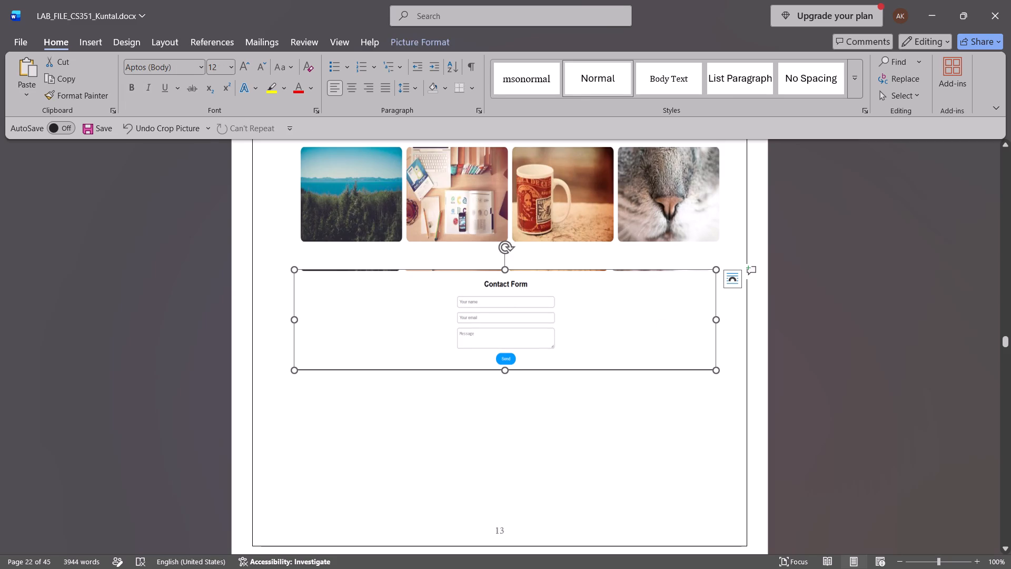
# Widen the Contact Form screenshot slightly towards the page border and stretch its bottom edge down to make it much taller.
pyautogui.moveTo(716, 319); pyautogui.dragTo(729, 321)
pyautogui.click(604, 320)
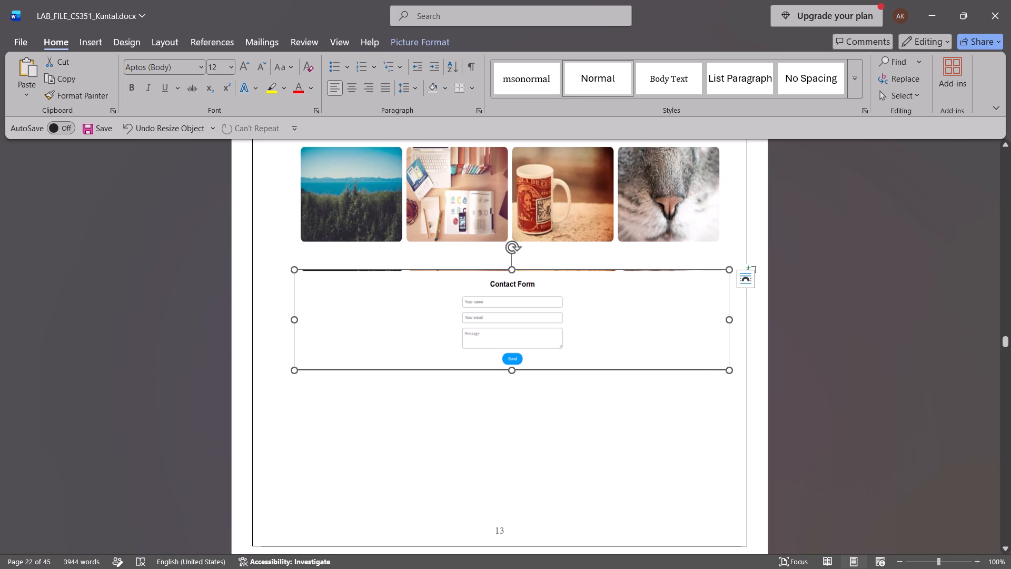
pyautogui.moveTo(510, 371); pyautogui.dragTo(514, 430)
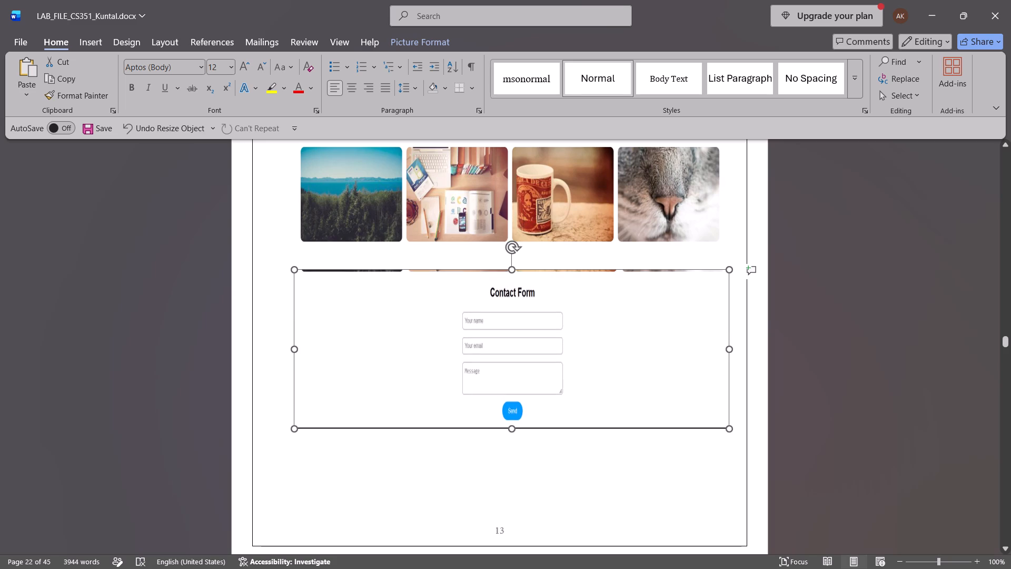
pyautogui.moveTo(514, 430); pyautogui.dragTo(518, 450)
pyautogui.click(568, 254)
# Stretch the bottom edge of the Responsive Layout screenshot slightly further down.
pyautogui.click(523, 225)
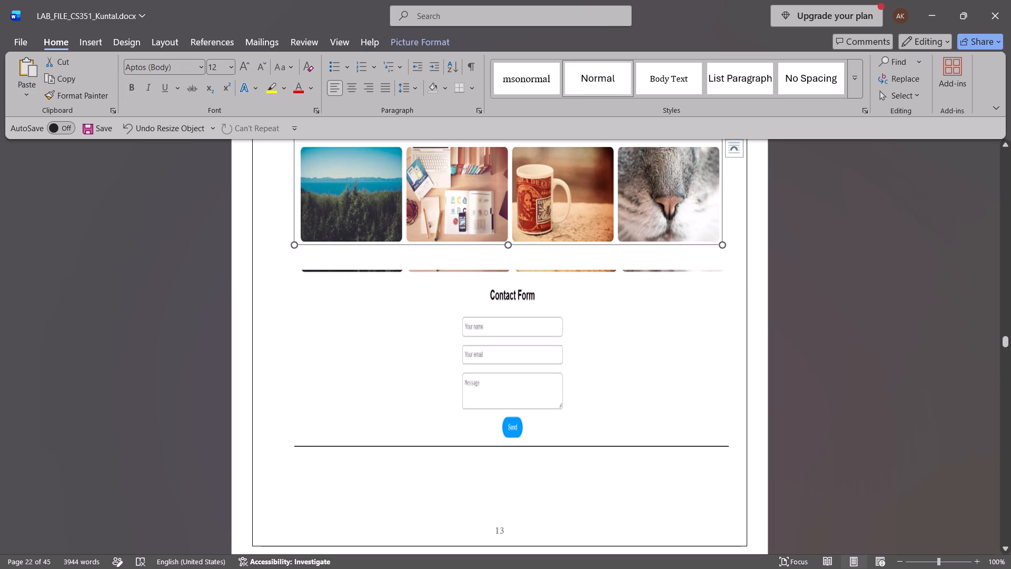
pyautogui.moveTo(509, 244); pyautogui.dragTo(509, 266)
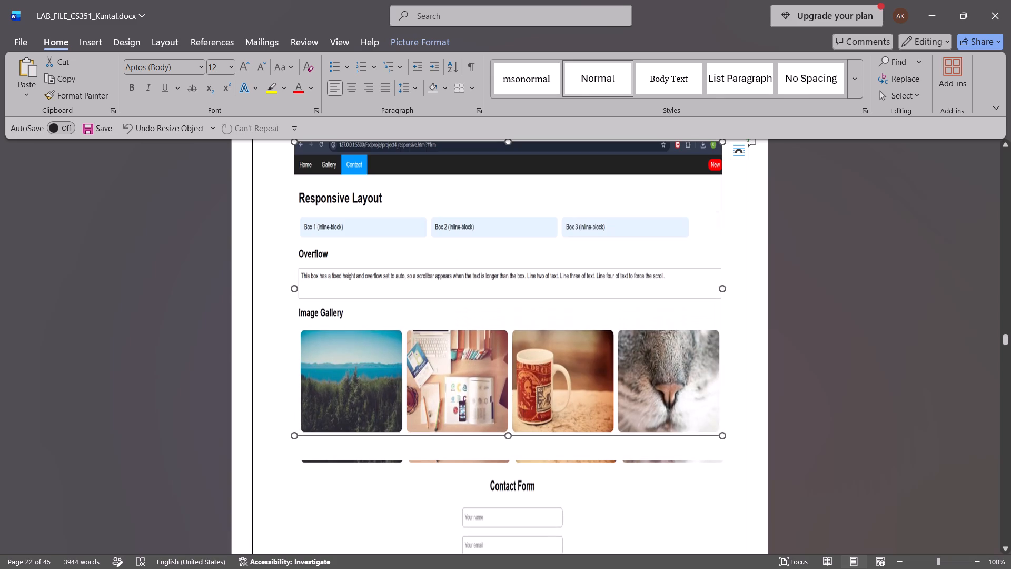
# Delete the blank spacing between the Responsive Layout and Contact Form screenshots so the form sits directly beneath the gallery.
pyautogui.click(290, 457)
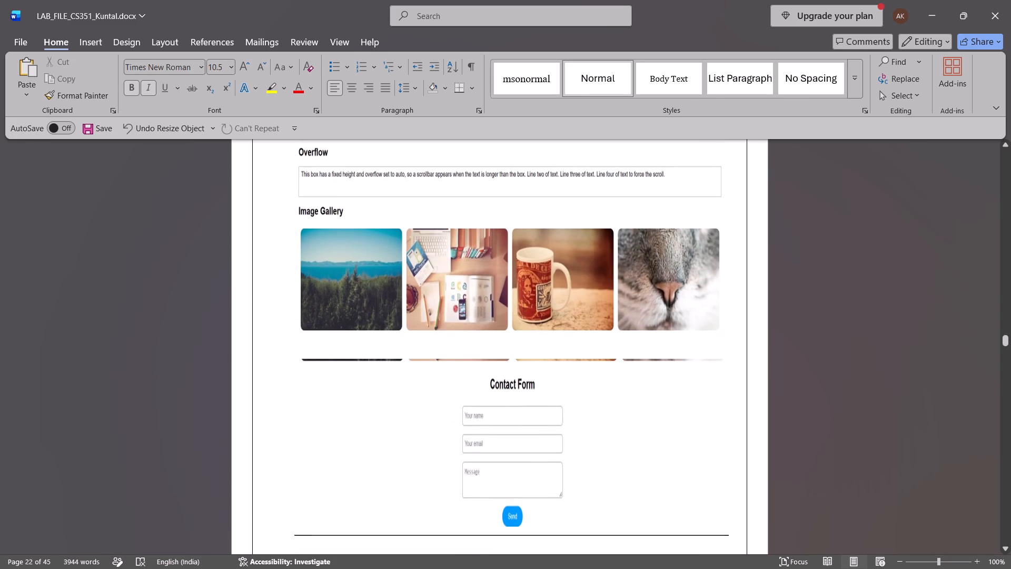
pyautogui.click(289, 363)
pyautogui.press('Left')
pyautogui.press('BackSpace')
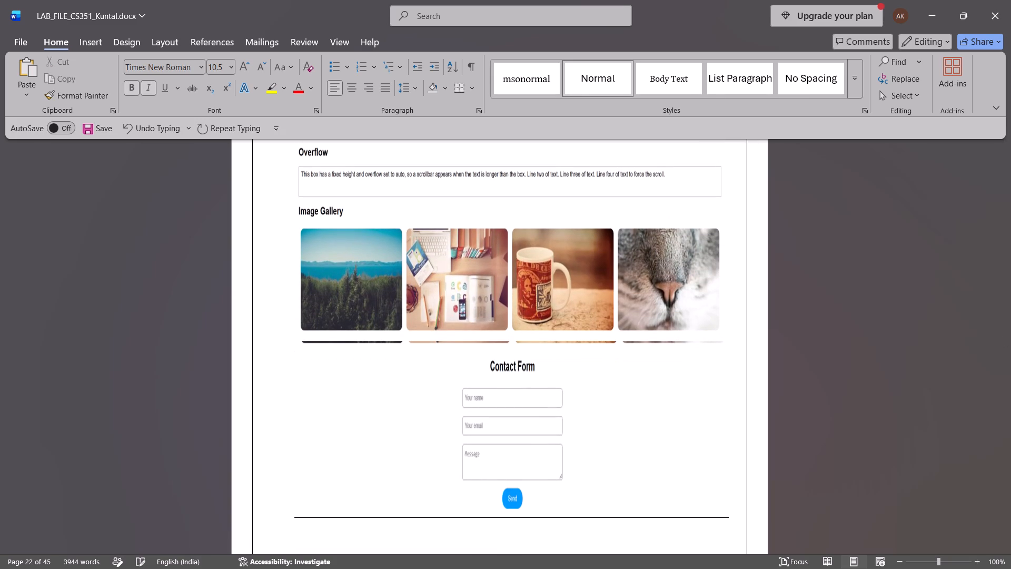
pyautogui.press('Right')
pyautogui.press('BackSpace')
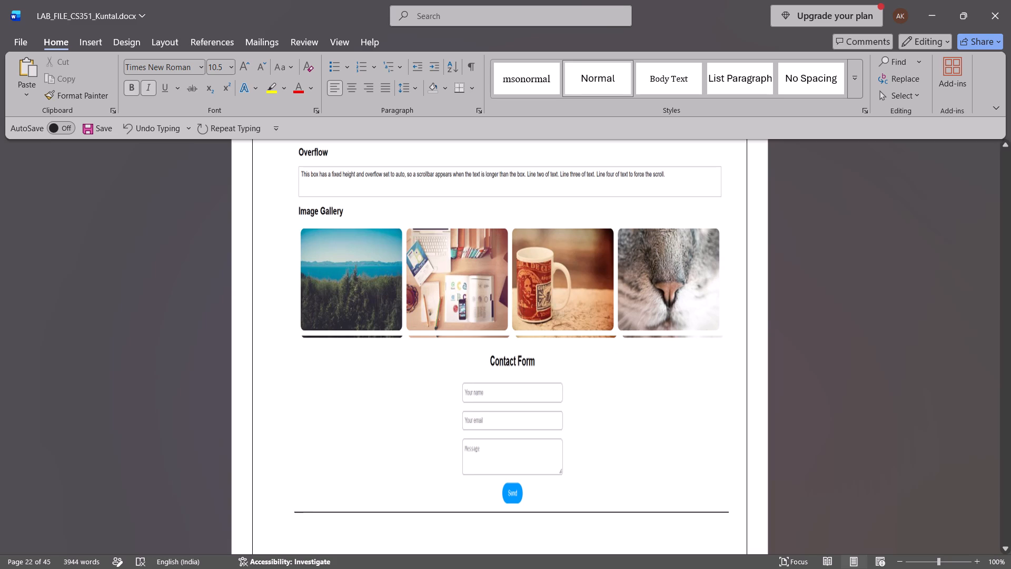
pyautogui.click(563, 246)
pyautogui.click(923, 246)
# Widen the Responsive Layout screenshot slightly to match the width of the Contact Form screenshot below it.
pyautogui.scroll(1, 904, 254)
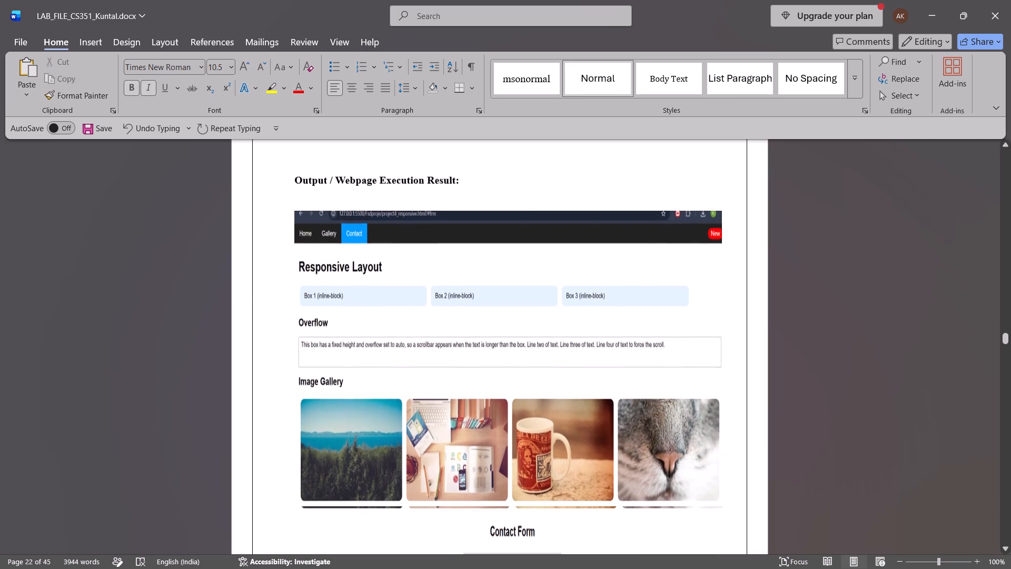
pyautogui.click(636, 369)
pyautogui.click(719, 484)
pyautogui.click(682, 363)
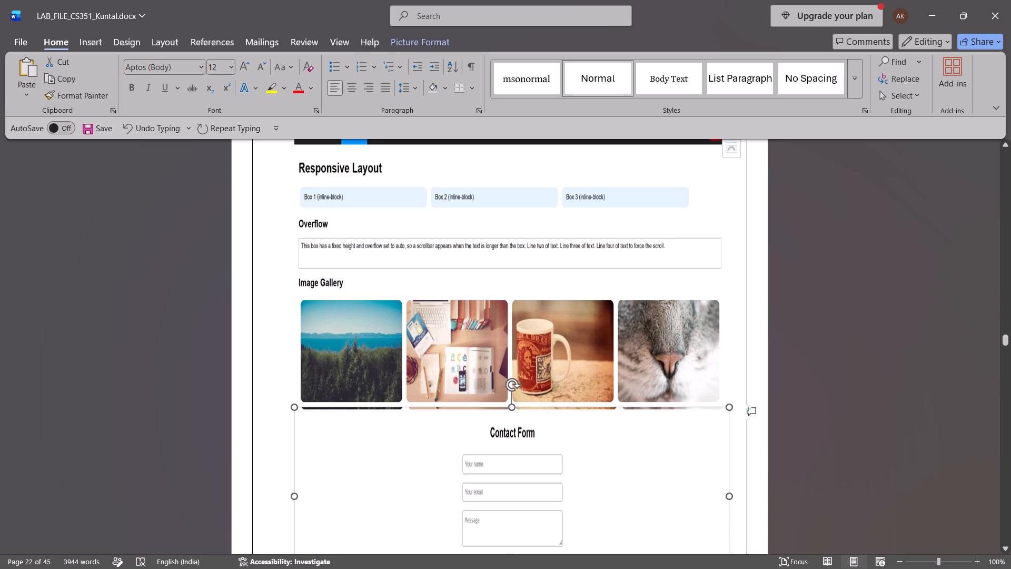
pyautogui.moveTo(723, 258); pyautogui.dragTo(731, 258)
pyautogui.click(690, 282)
pyautogui.click(614, 447)
pyautogui.click(632, 360)
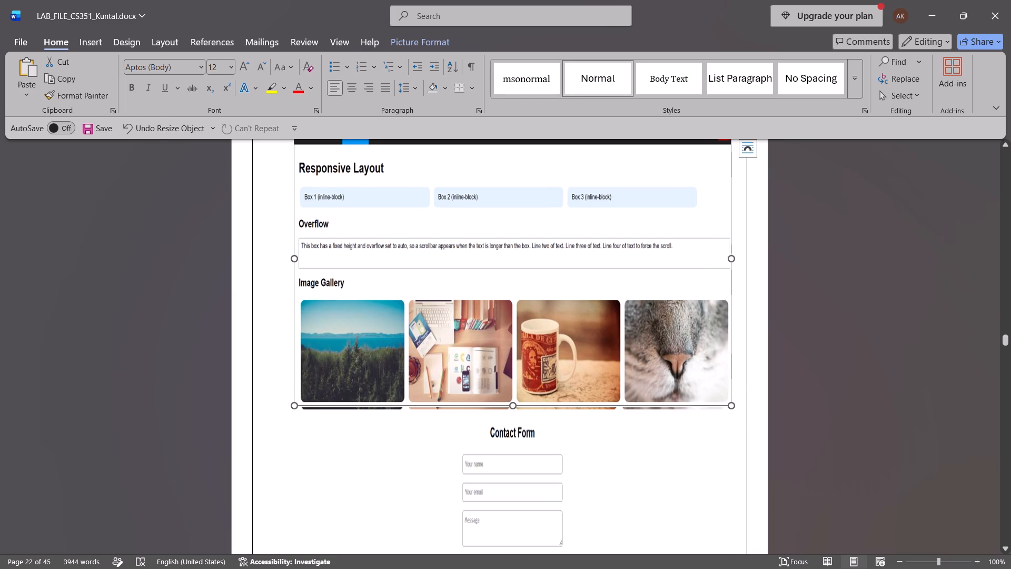
pyautogui.click(608, 434)
# Stretch the bottom edge of the Contact Form screenshot down to fill the empty space above the page number.
pyautogui.click(869, 330)
pyautogui.scroll(-1, 670, 374)
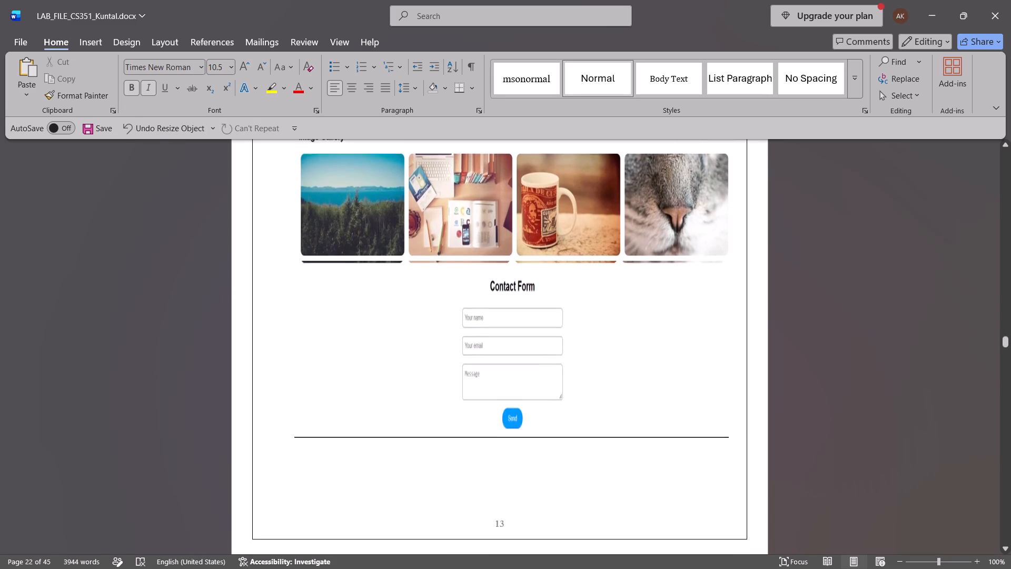
pyautogui.scroll(-1, 591, 414)
pyautogui.click(458, 292)
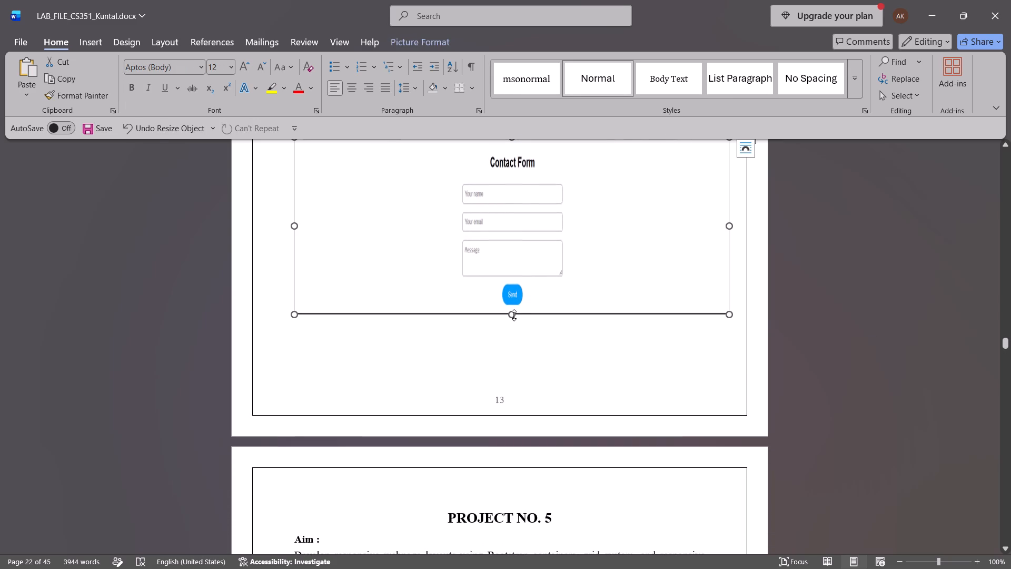
pyautogui.moveTo(512, 317); pyautogui.dragTo(496, 361)
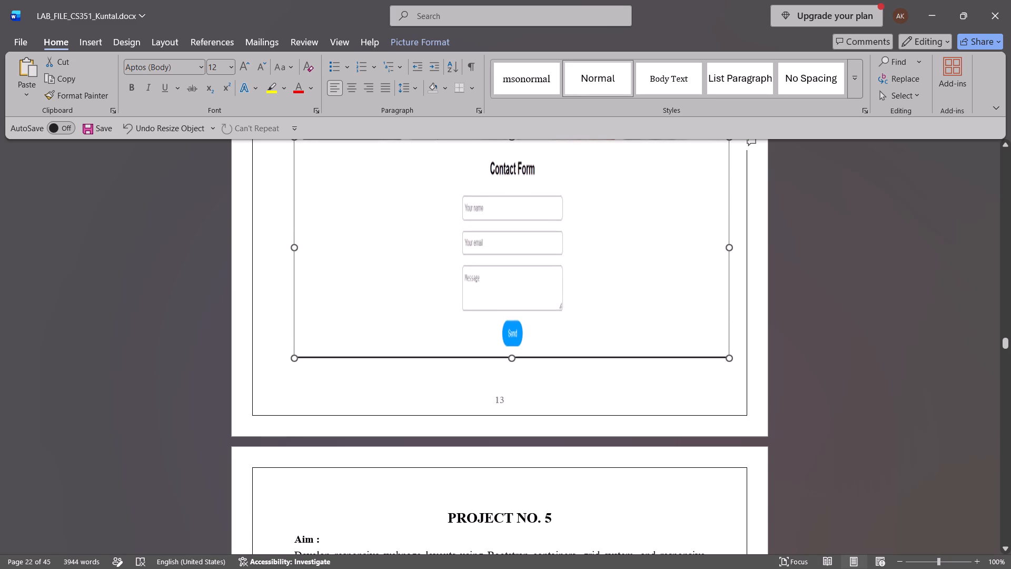
pyautogui.moveTo(496, 361); pyautogui.dragTo(488, 357)
pyautogui.moveTo(813, 323); pyautogui.dragTo(831, 322)
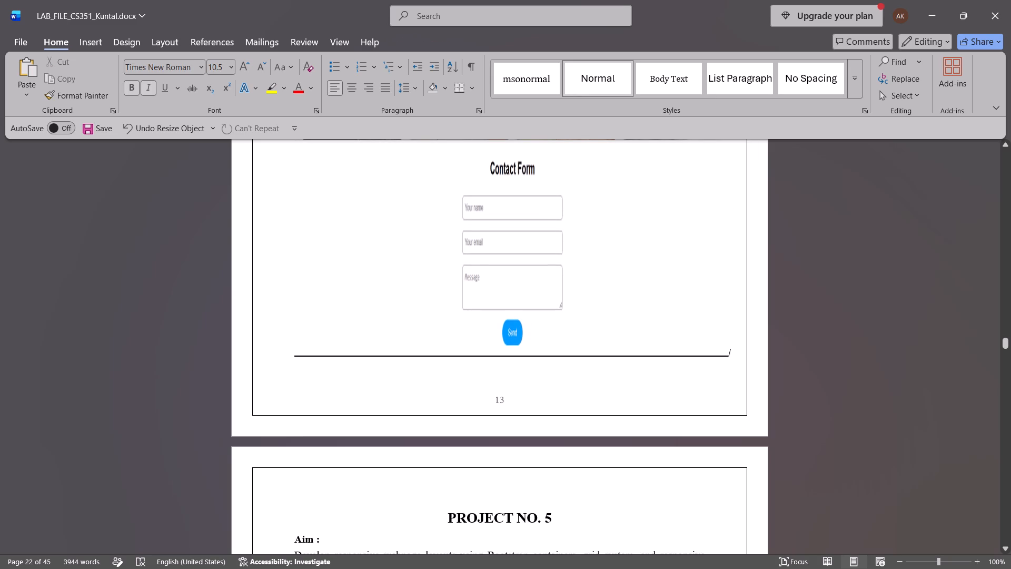
# Review how the Responsive Layout and Contact Form screenshots fit the page and where Project No. 5 starts.
pyautogui.scroll(1, 549, 351)
pyautogui.scroll(-1, 368, 469)
pyautogui.click(262, 552)
pyautogui.click(364, 473)
pyautogui.click(334, 507)
pyautogui.scroll(1, 417, 361)
pyautogui.click(514, 289)
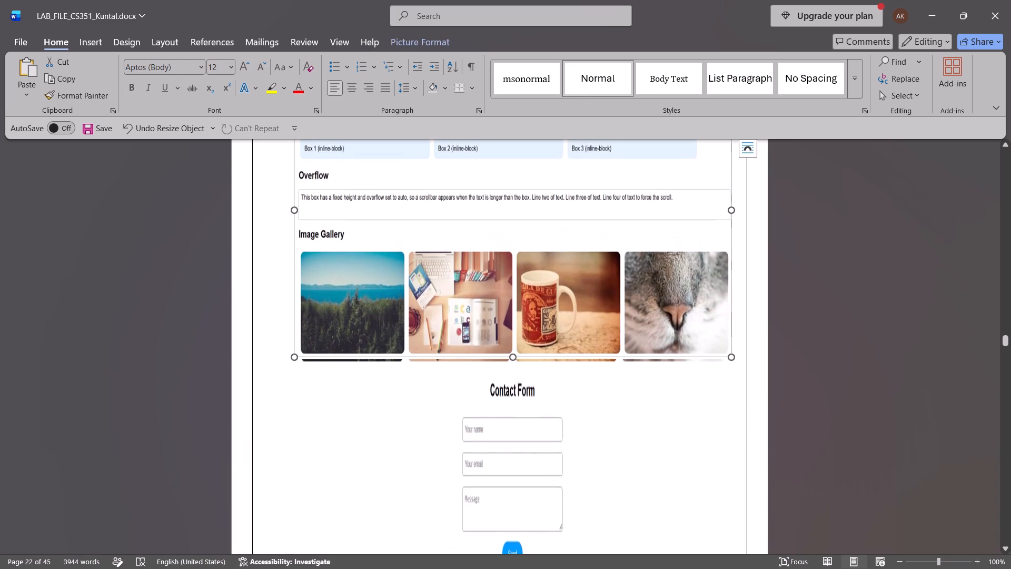
pyautogui.scroll(3, 498, 303)
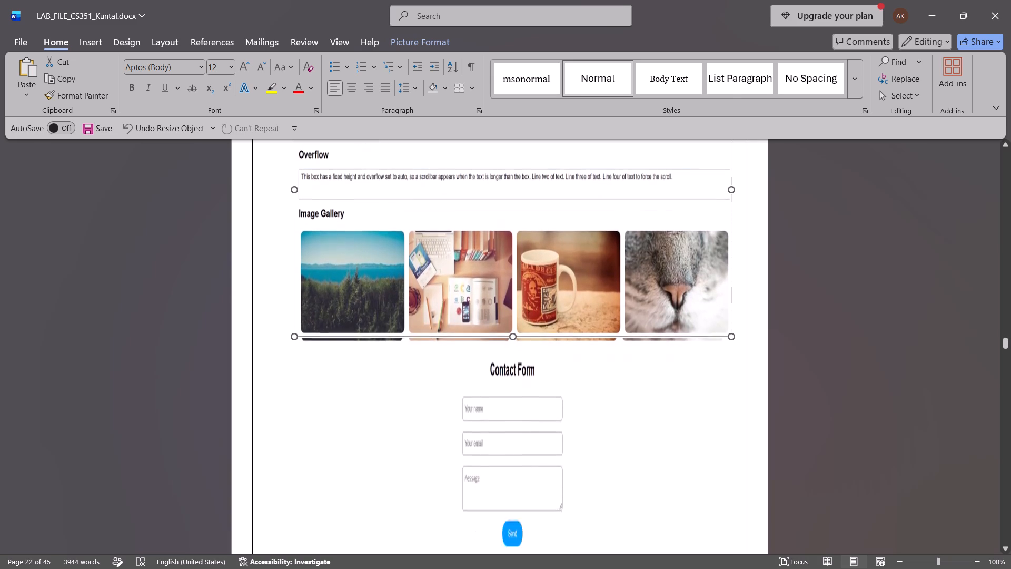
pyautogui.scroll(4, 502, 325)
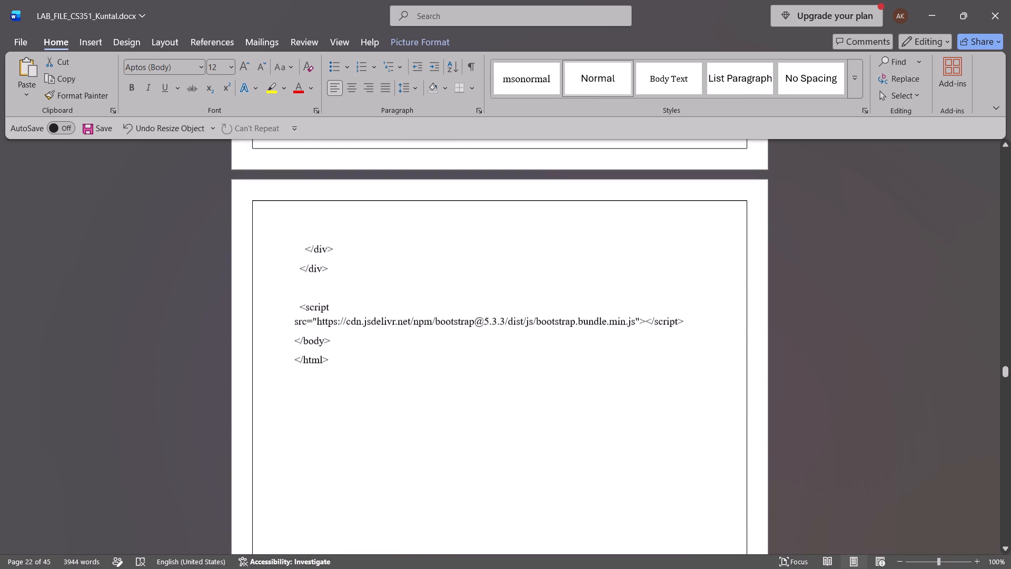
# Shorten the Contact Form screenshot by raising its bottom edge, leaving room above page number 13.
pyautogui.scroll(5, 502, 325)
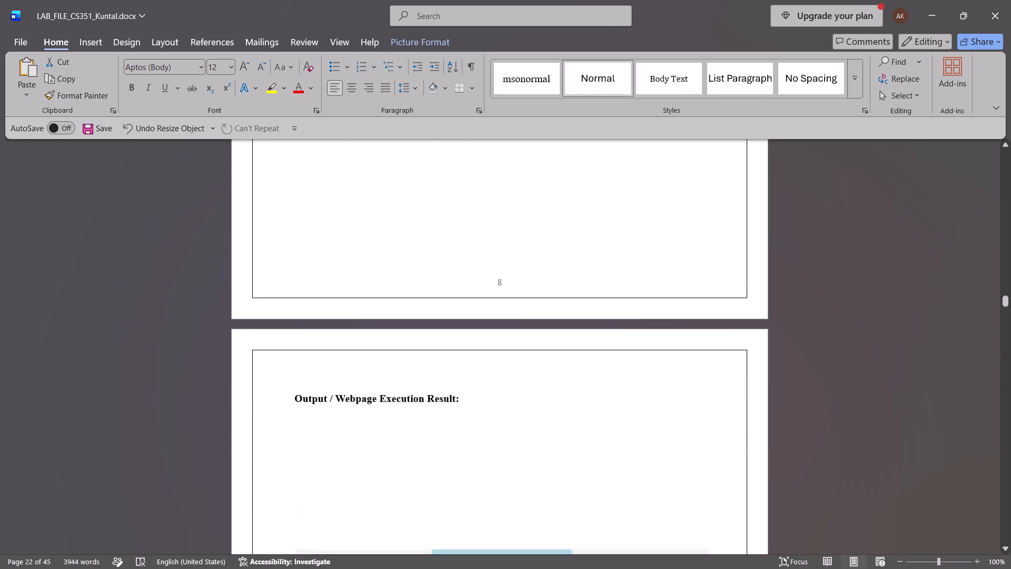
pyautogui.scroll(-2, 502, 325)
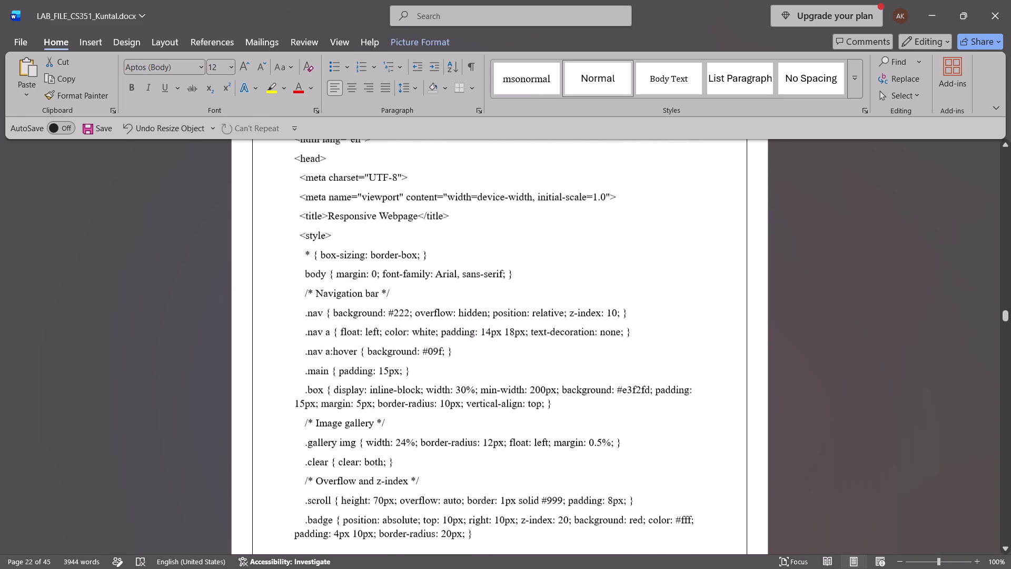
pyautogui.scroll(-5, 502, 325)
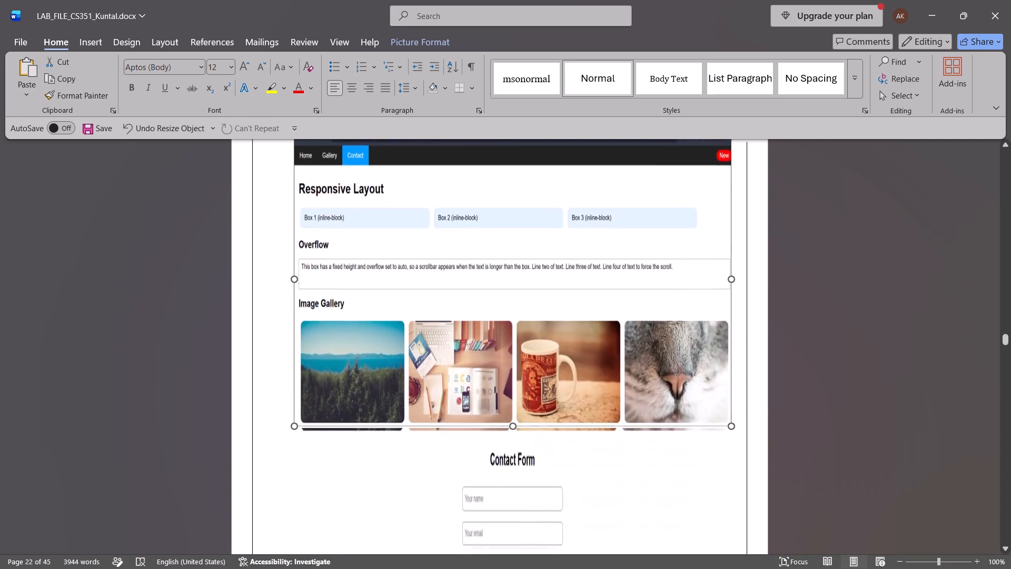
pyautogui.scroll(-1, 502, 325)
pyautogui.click(494, 287)
pyautogui.scroll(-1, 502, 399)
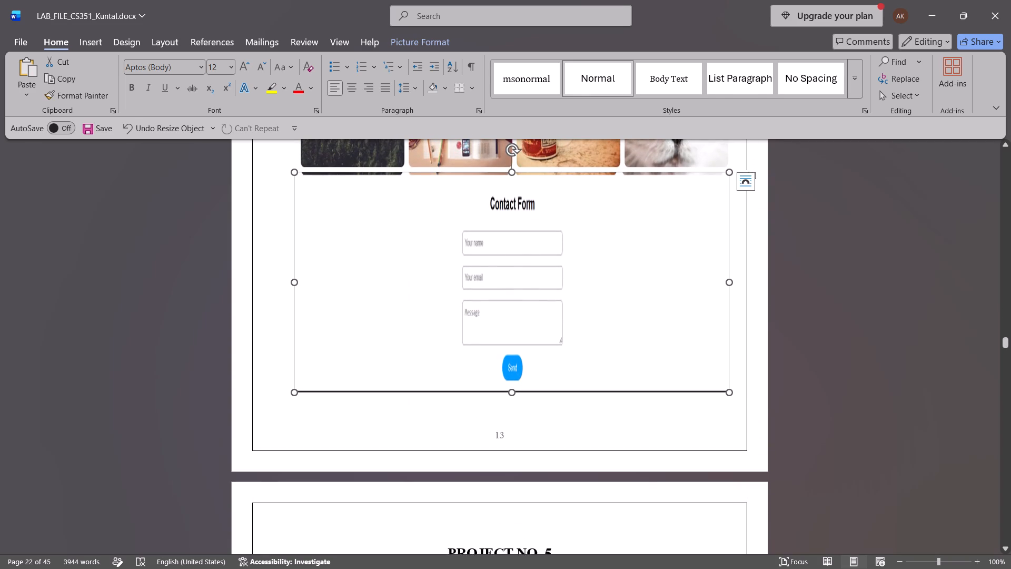
pyautogui.moveTo(512, 391); pyautogui.dragTo(518, 347)
pyautogui.click(538, 249)
# Stretch the bottom edge of the Responsive Layout screenshot down to make it taller on the page.
pyautogui.scroll(1, 554, 234)
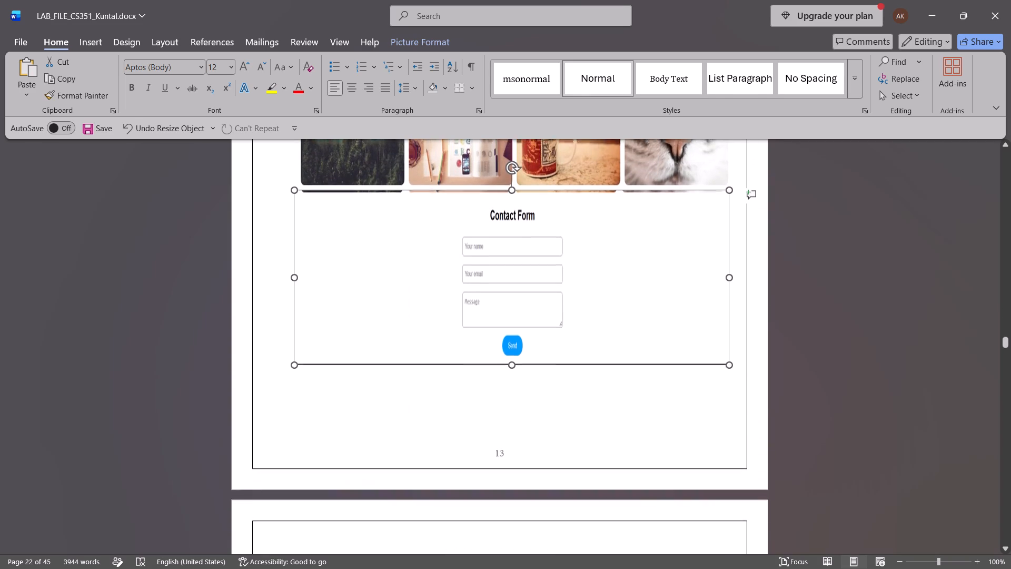
pyautogui.scroll(1, 553, 187)
pyautogui.click(554, 180)
pyautogui.moveTo(511, 214); pyautogui.dragTo(495, 260)
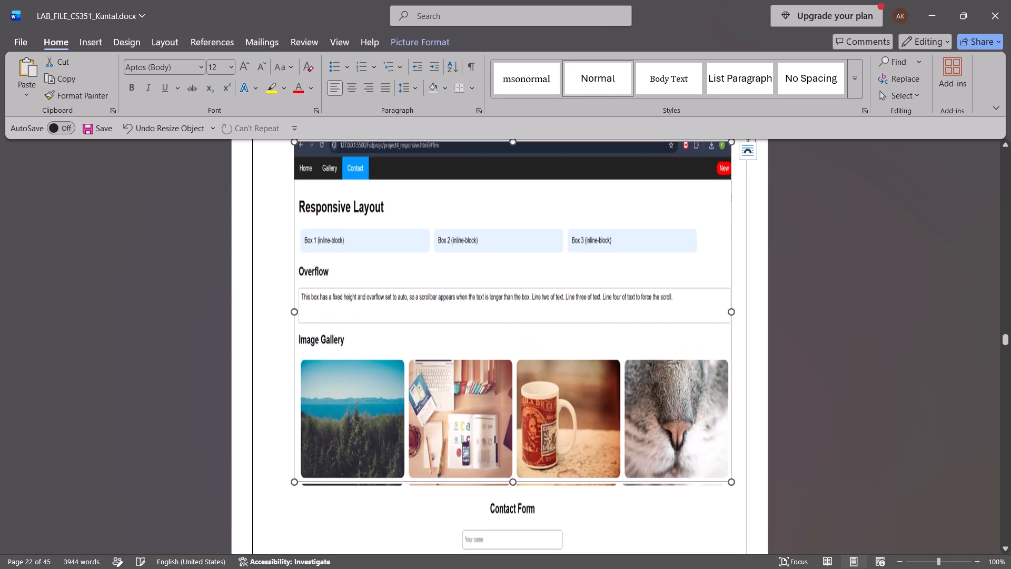
# Widen the Responsive Layout screenshot slightly towards the page border.
pyautogui.click(869, 331)
pyautogui.click(557, 371)
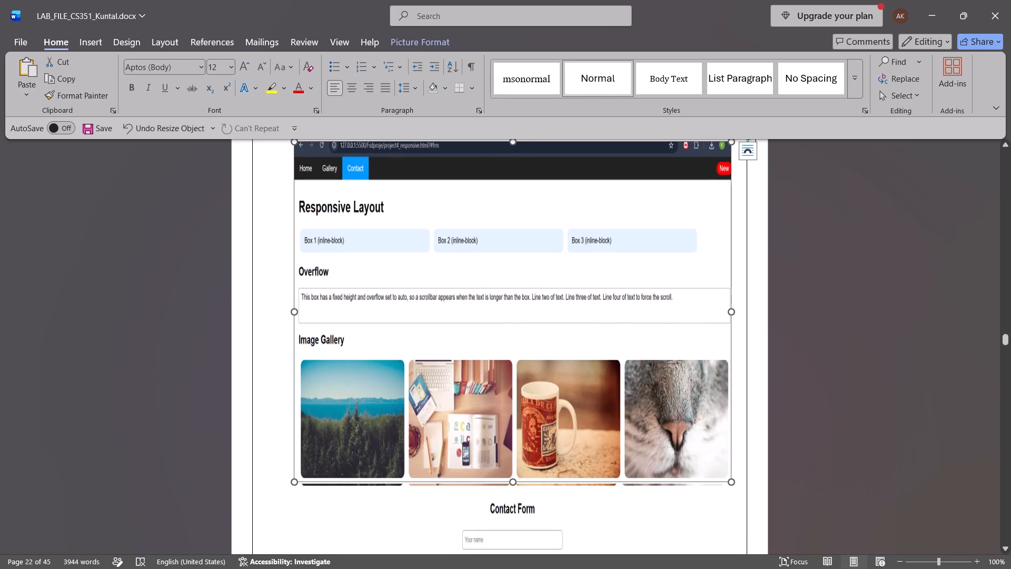
pyautogui.moveTo(293, 309); pyautogui.dragTo(293, 323)
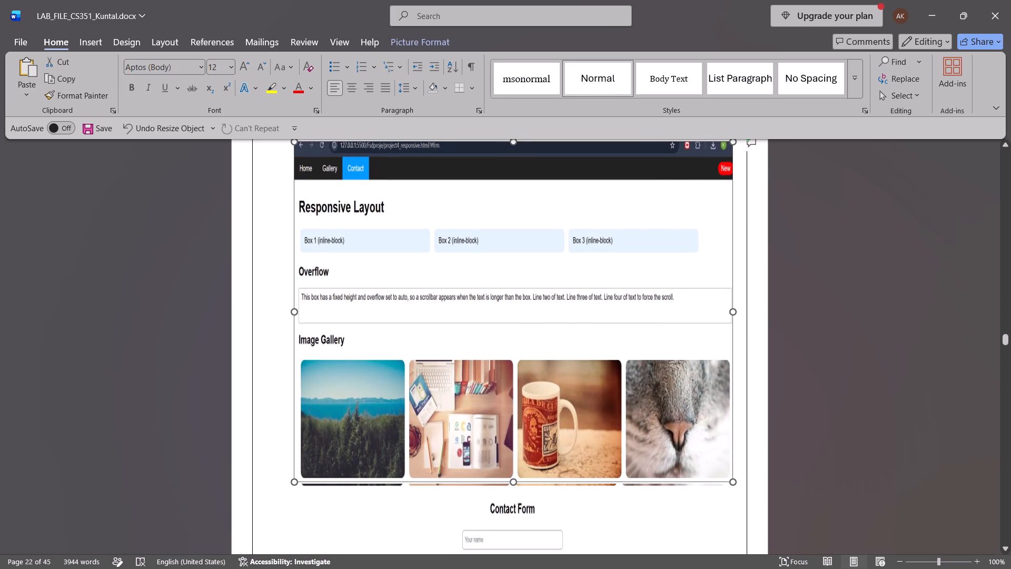
pyautogui.moveTo(293, 323); pyautogui.dragTo(290, 323)
pyautogui.click(550, 310)
# Widen the Contact Form screenshot slightly to match the width of the Responsive Layout screenshot above it.
pyautogui.scroll(-1, 777, 335)
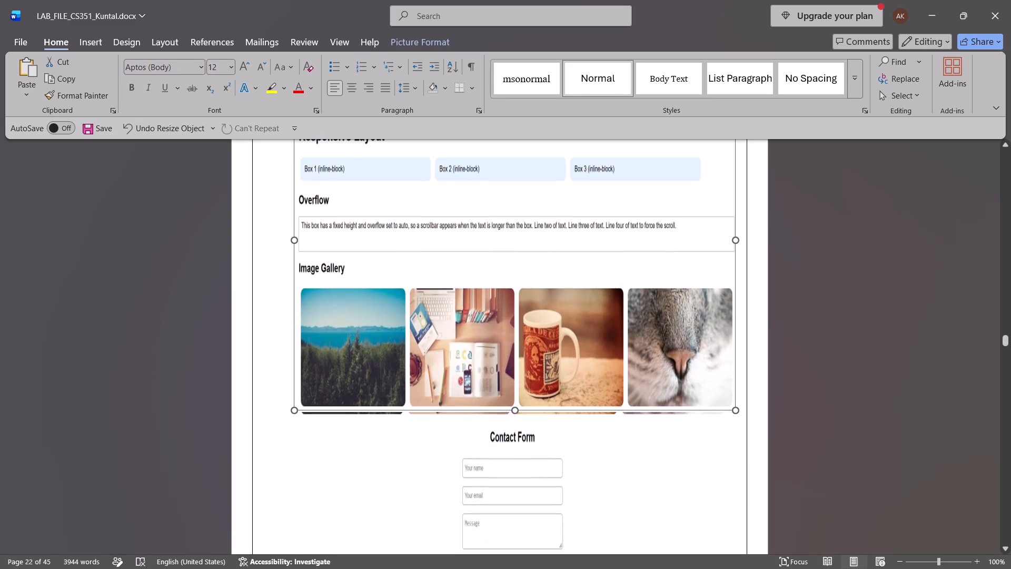
pyautogui.scroll(-1, 752, 346)
pyautogui.click(591, 453)
pyautogui.moveTo(731, 493); pyautogui.dragTo(731, 497)
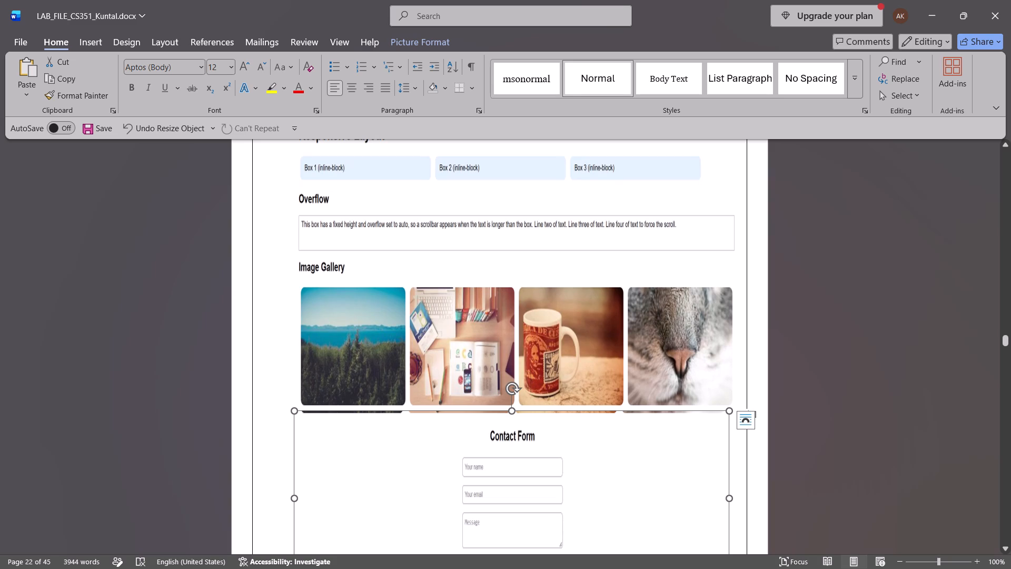
pyautogui.moveTo(731, 497); pyautogui.dragTo(731, 499)
pyautogui.click(680, 473)
pyautogui.moveTo(732, 497); pyautogui.dragTo(736, 506)
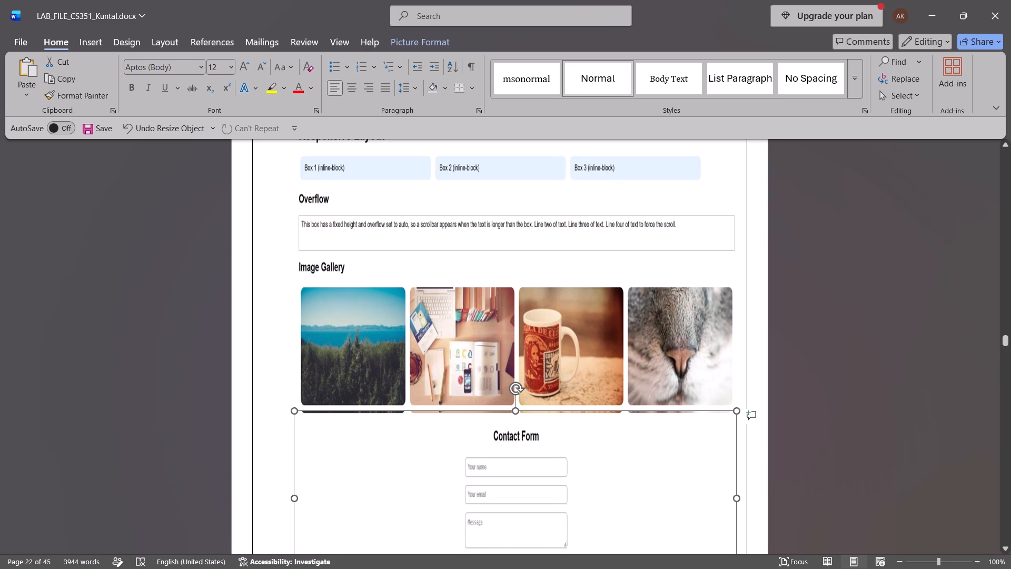
pyautogui.click(884, 467)
# Delete the blank line between the Output / Webpage Execution Result heading and the Responsive Layout screenshot.
pyautogui.scroll(1, 650, 417)
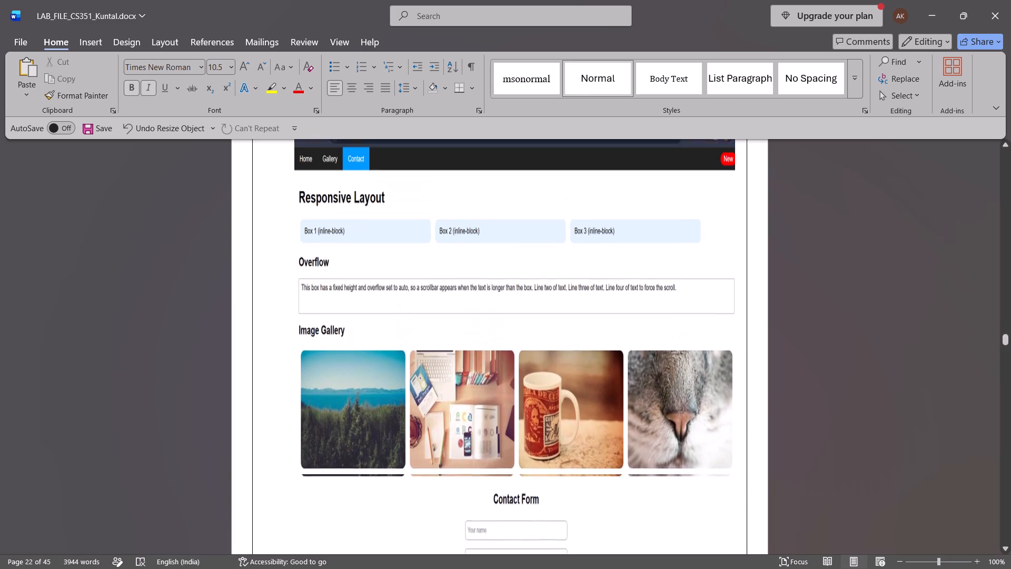
pyautogui.scroll(2, 639, 315)
pyautogui.click(598, 248)
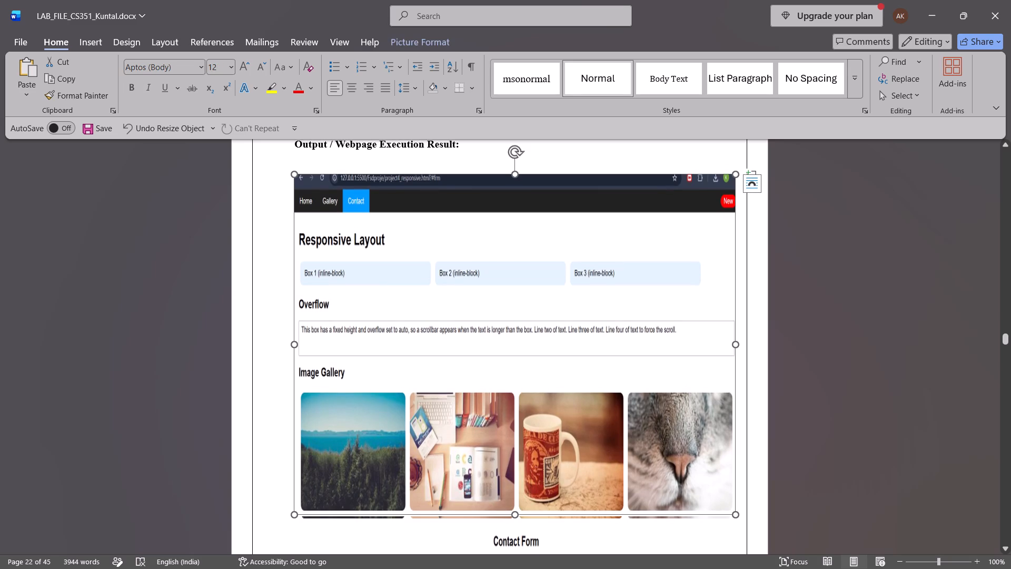
pyautogui.moveTo(836, 285); pyautogui.dragTo(834, 292)
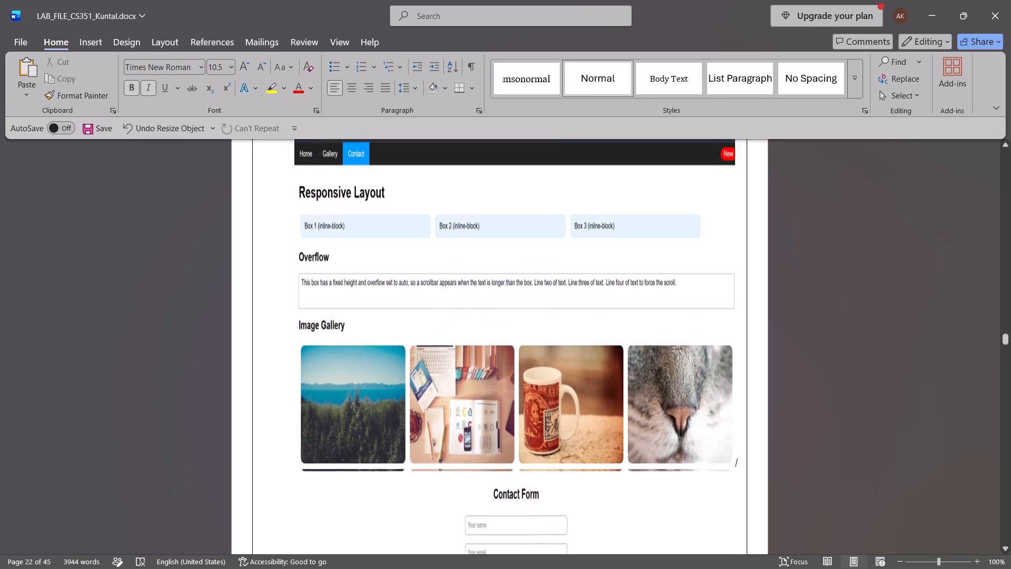
pyautogui.click(300, 190)
pyautogui.press('BackSpace')
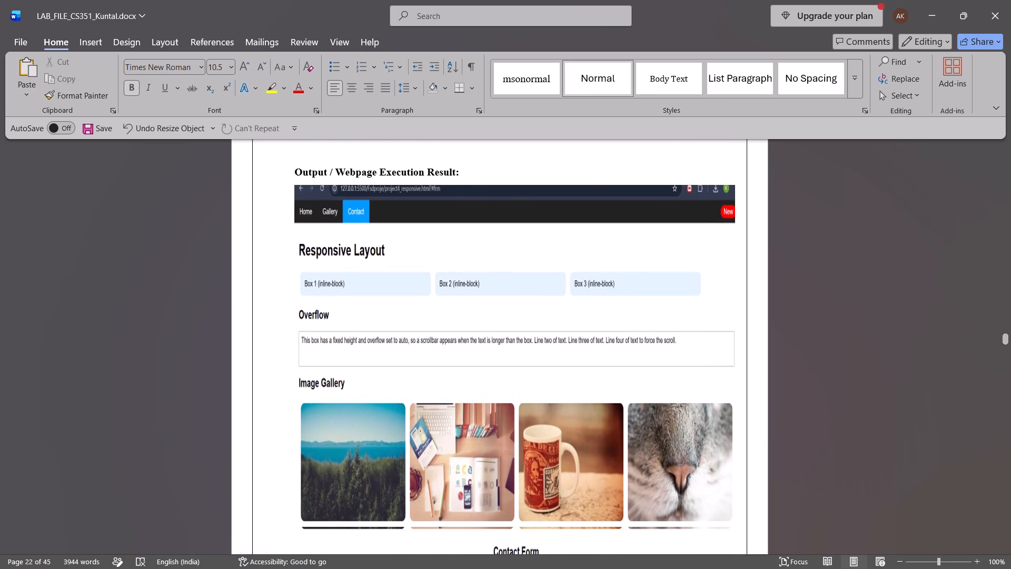
# Review the fit of the Responsive Layout and Contact Form page, and Project No. 5 through to its output screenshots.
pyautogui.click(385, 254)
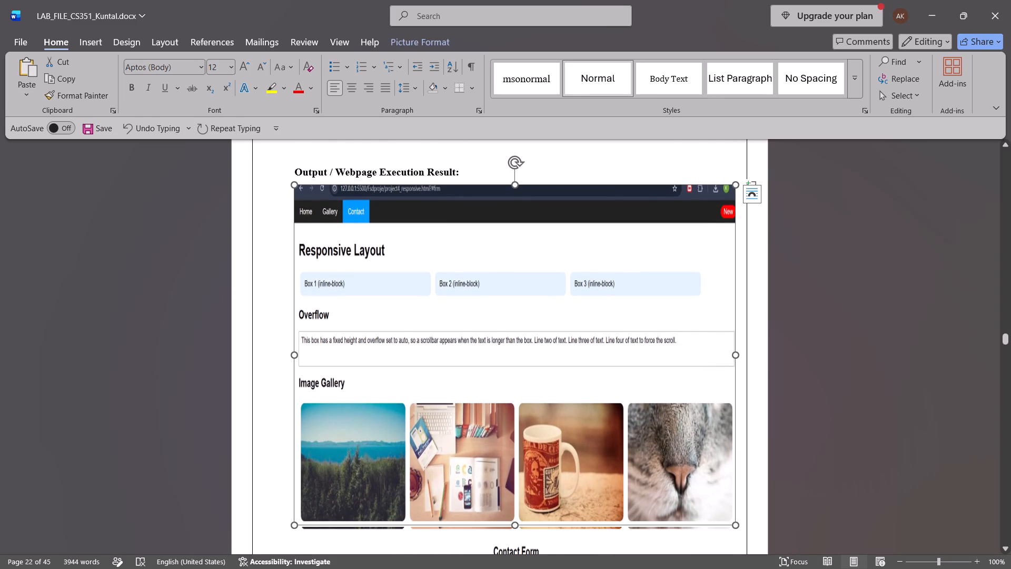
pyautogui.scroll(-1, 509, 355)
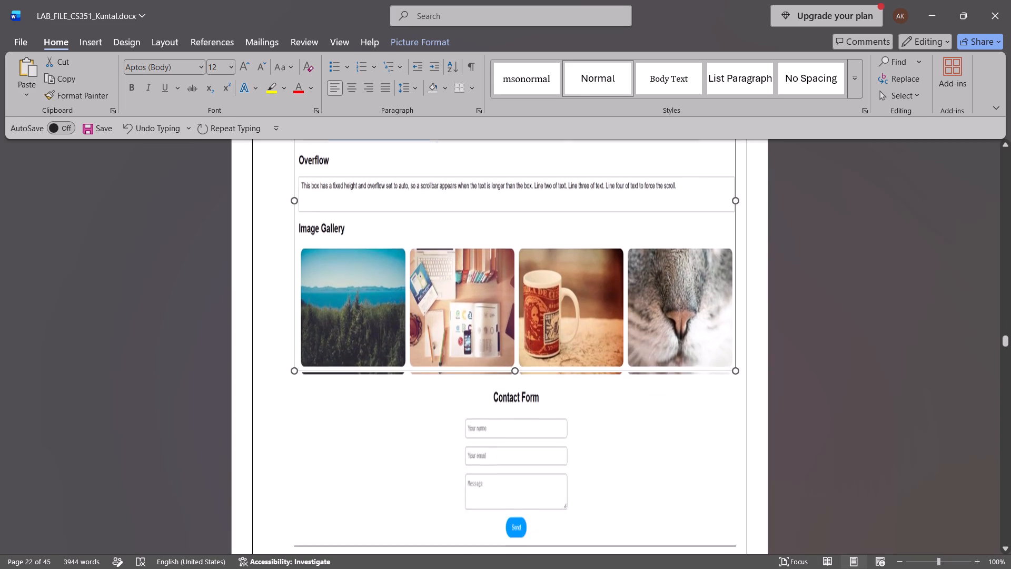
pyautogui.scroll(-2, 556, 428)
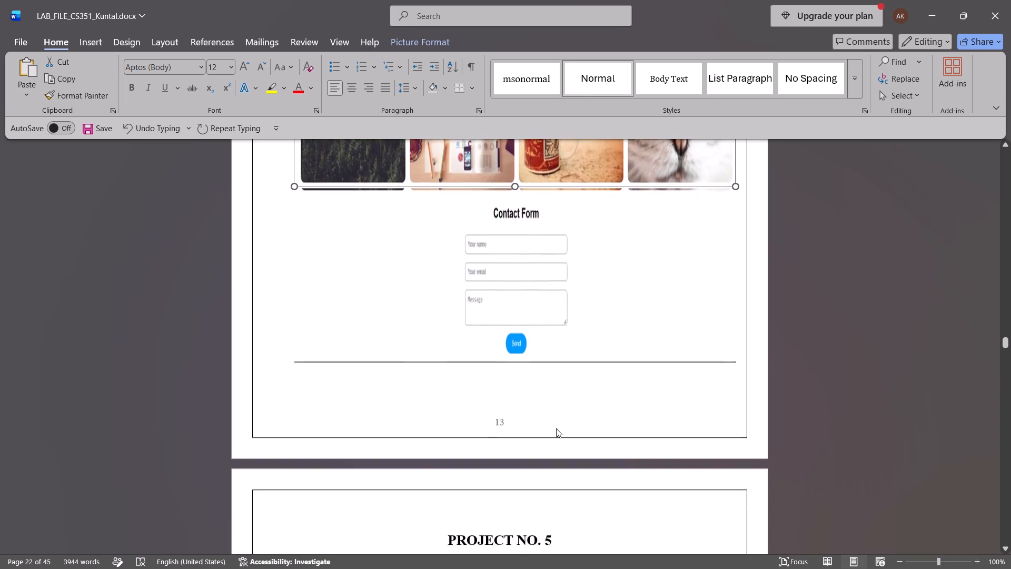
pyautogui.scroll(-3, 556, 428)
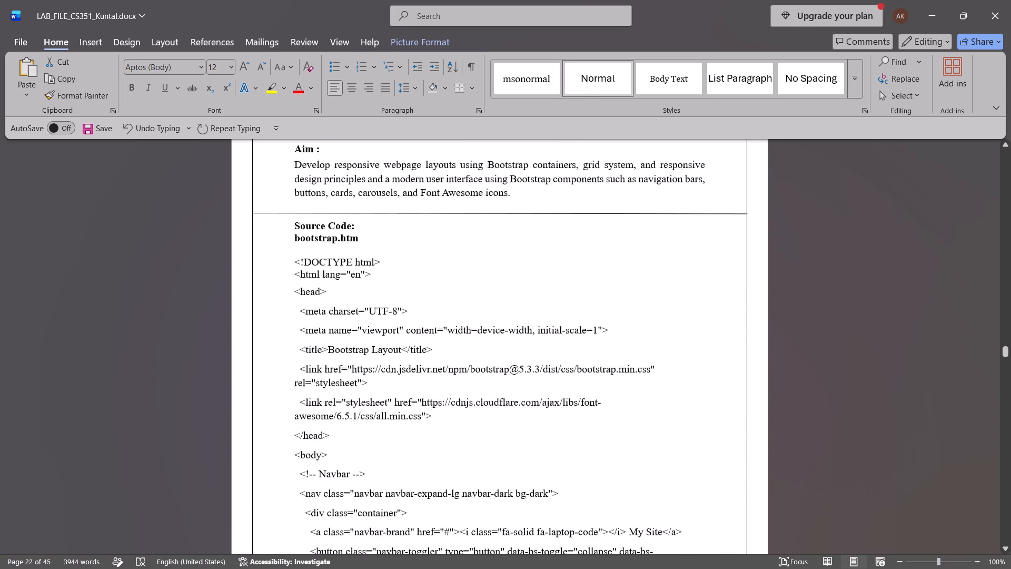
pyautogui.scroll(-4, 556, 428)
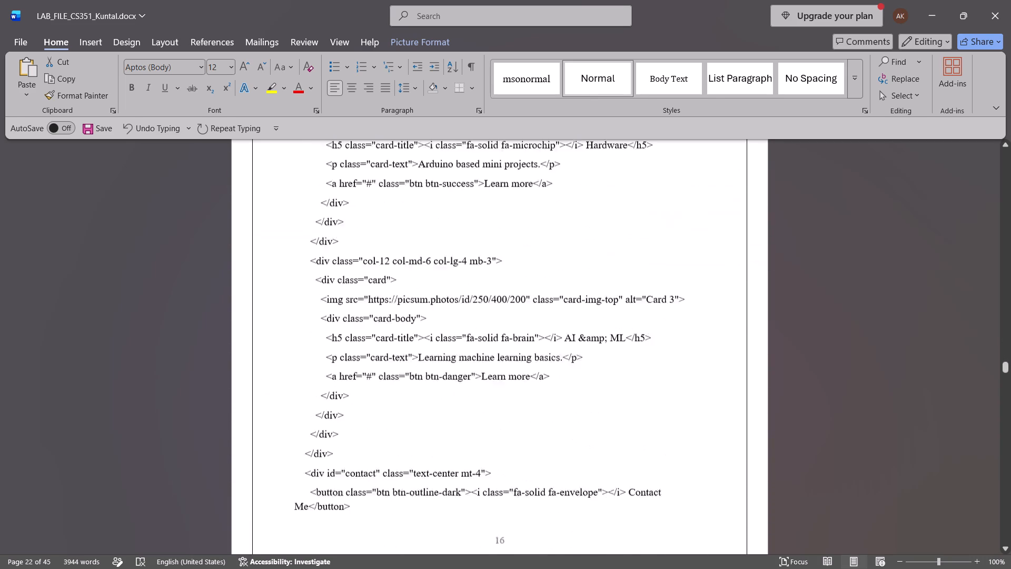
pyautogui.scroll(-3, 556, 428)
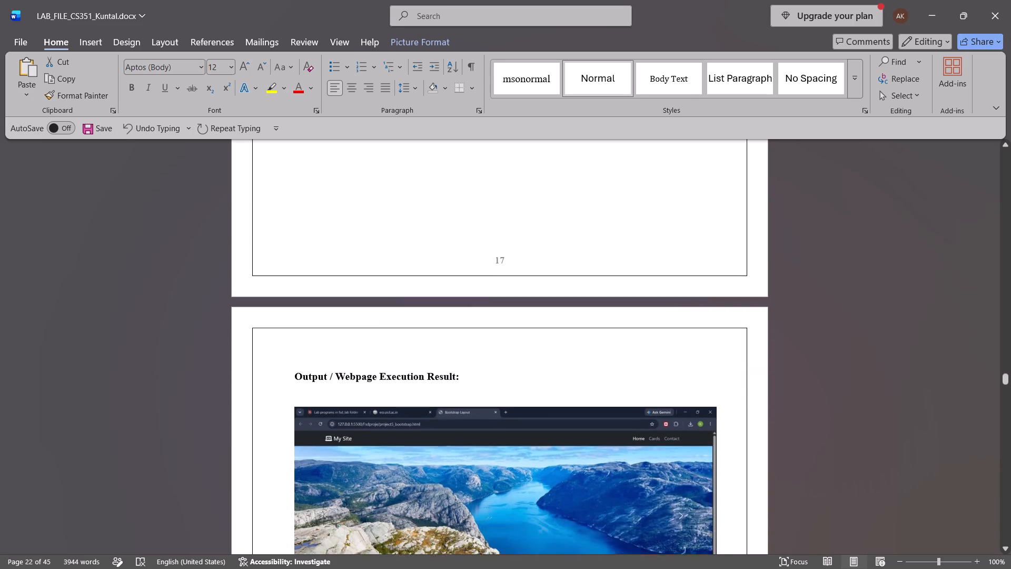
pyautogui.scroll(-1, 556, 428)
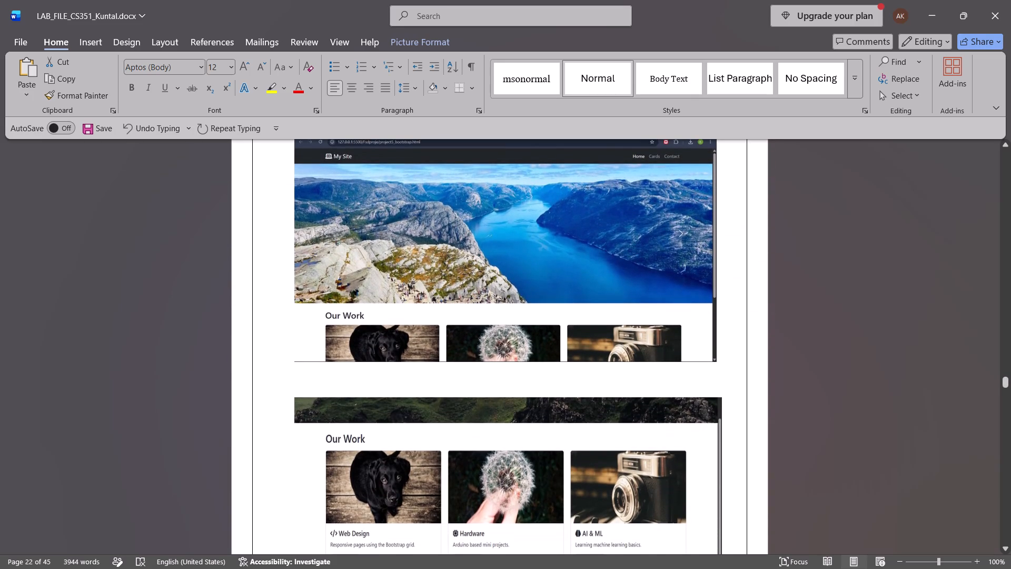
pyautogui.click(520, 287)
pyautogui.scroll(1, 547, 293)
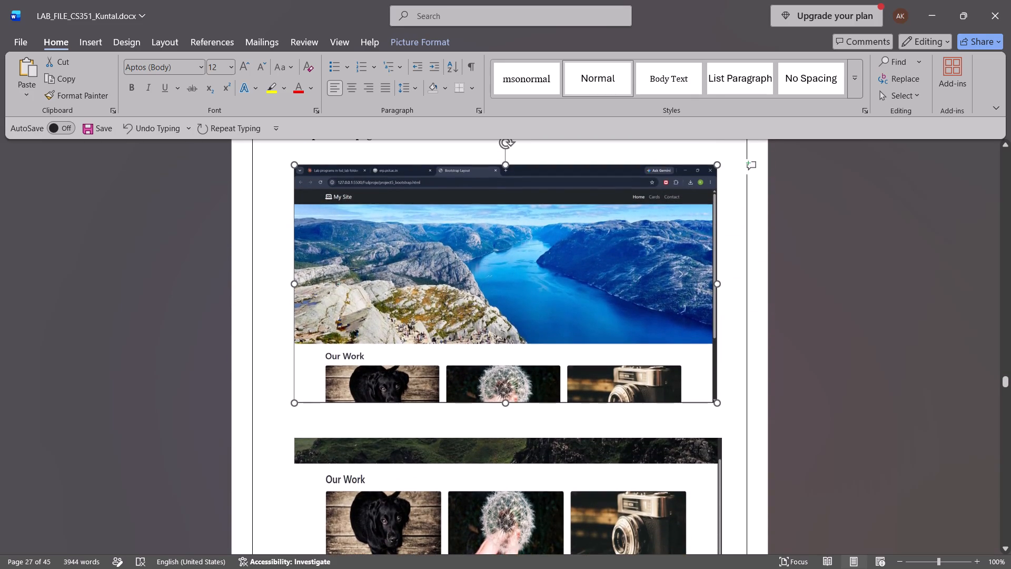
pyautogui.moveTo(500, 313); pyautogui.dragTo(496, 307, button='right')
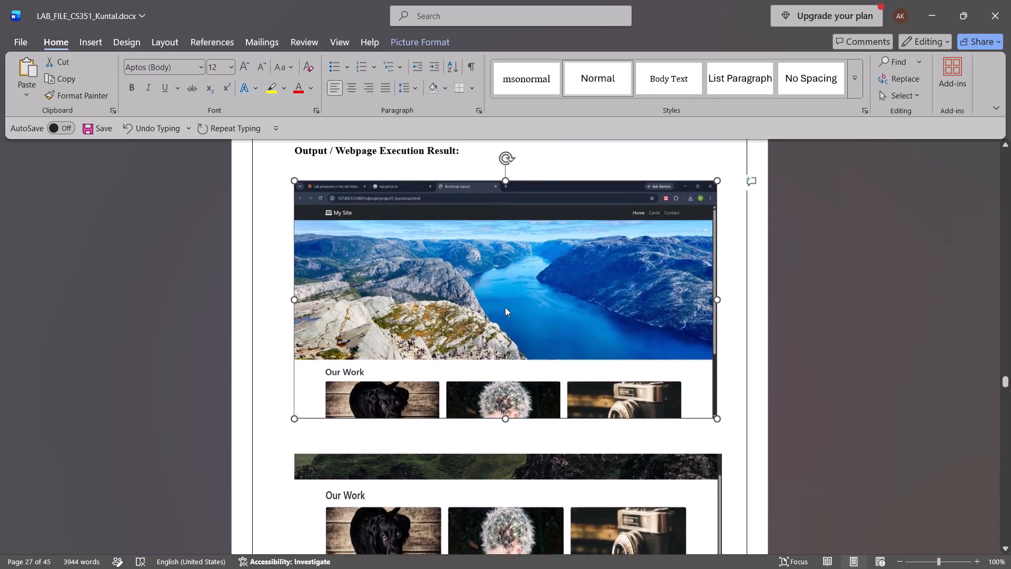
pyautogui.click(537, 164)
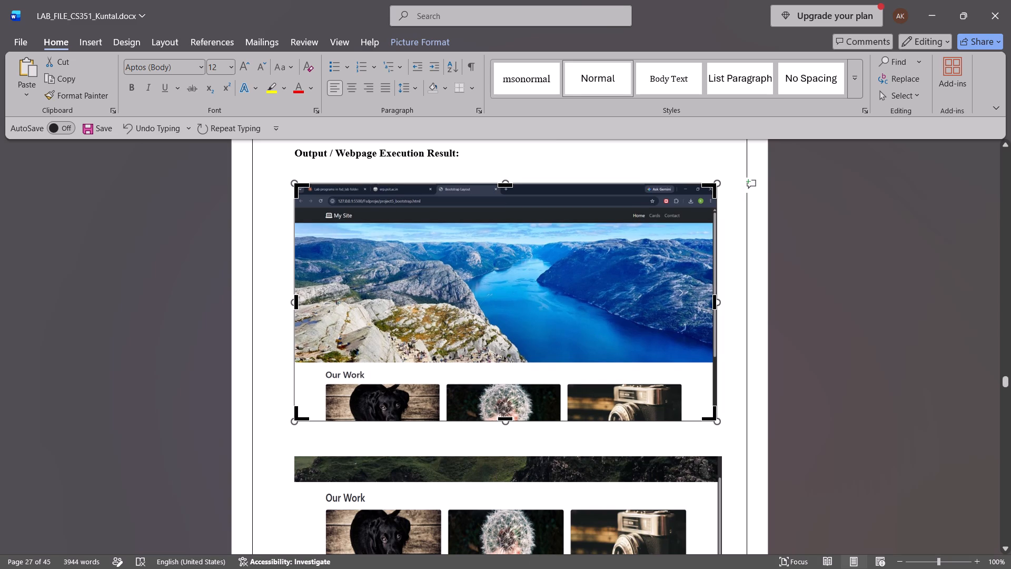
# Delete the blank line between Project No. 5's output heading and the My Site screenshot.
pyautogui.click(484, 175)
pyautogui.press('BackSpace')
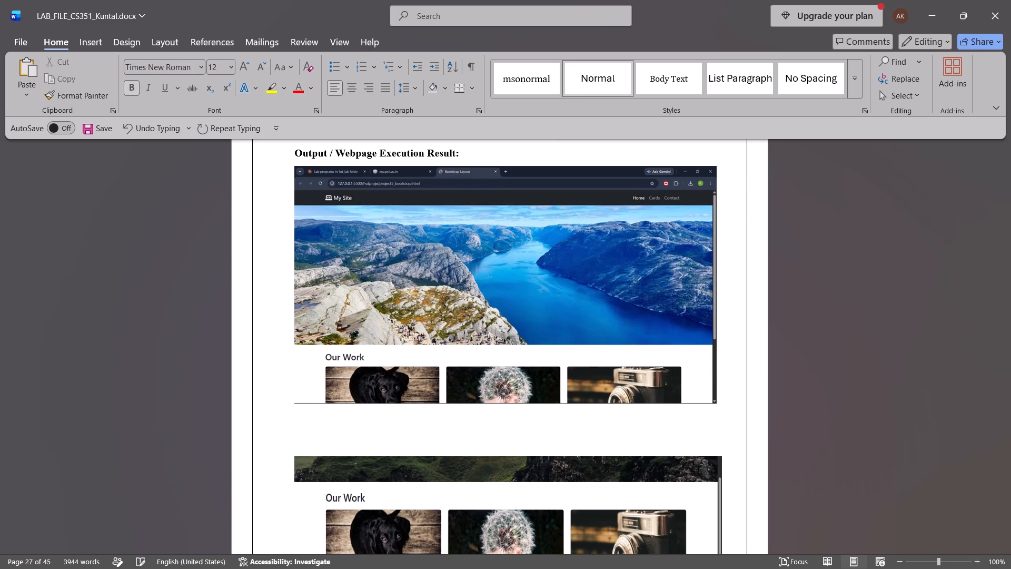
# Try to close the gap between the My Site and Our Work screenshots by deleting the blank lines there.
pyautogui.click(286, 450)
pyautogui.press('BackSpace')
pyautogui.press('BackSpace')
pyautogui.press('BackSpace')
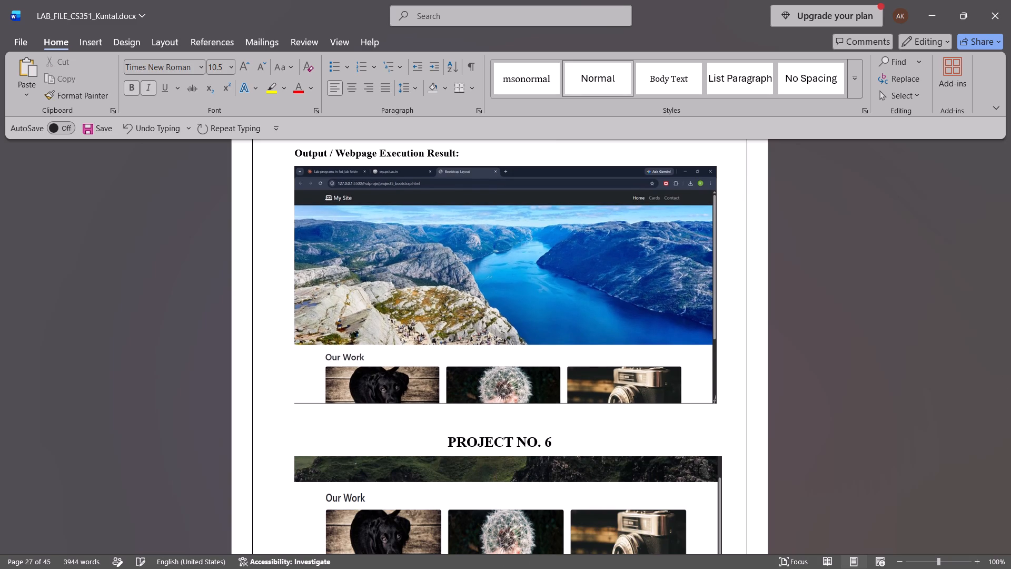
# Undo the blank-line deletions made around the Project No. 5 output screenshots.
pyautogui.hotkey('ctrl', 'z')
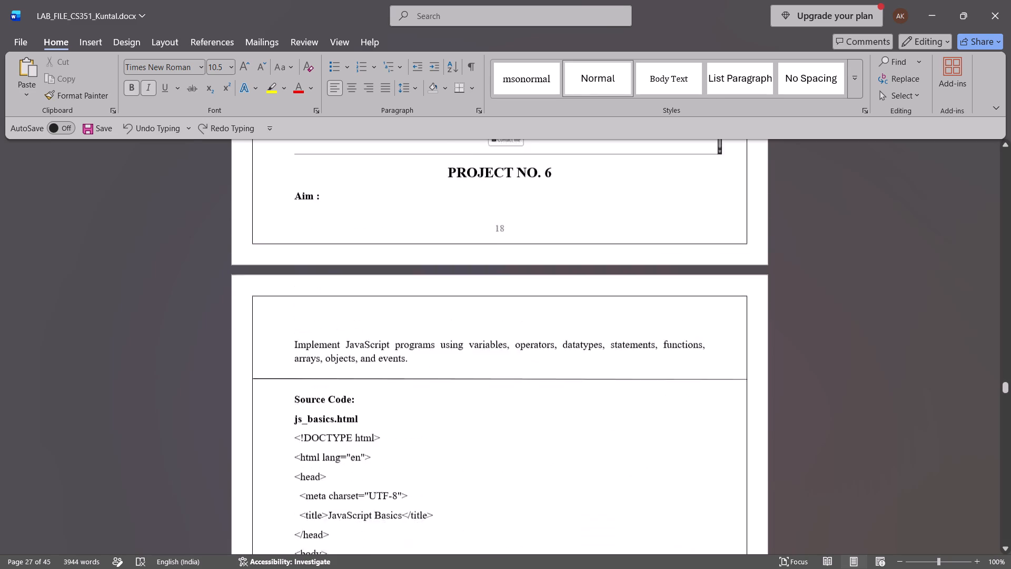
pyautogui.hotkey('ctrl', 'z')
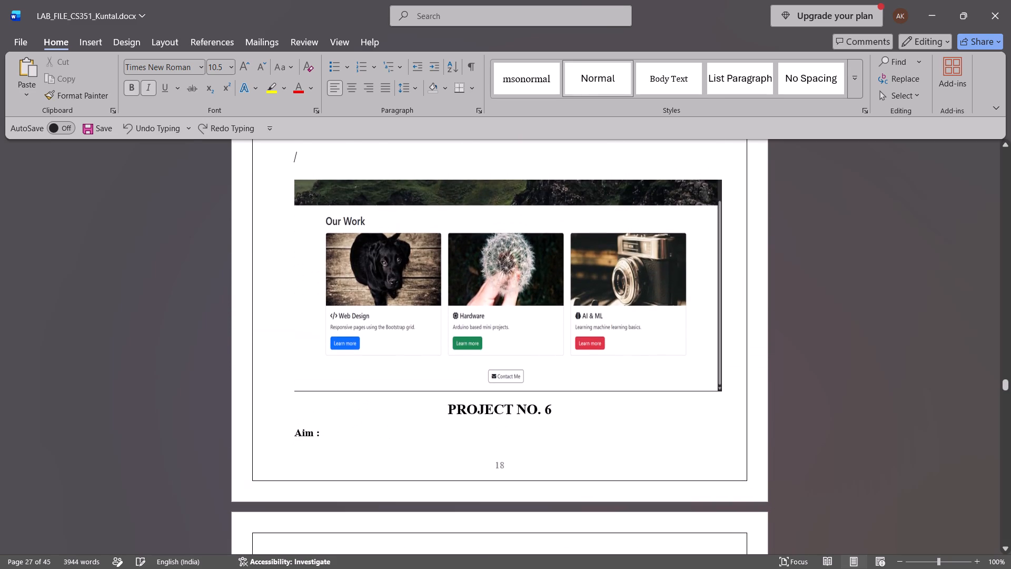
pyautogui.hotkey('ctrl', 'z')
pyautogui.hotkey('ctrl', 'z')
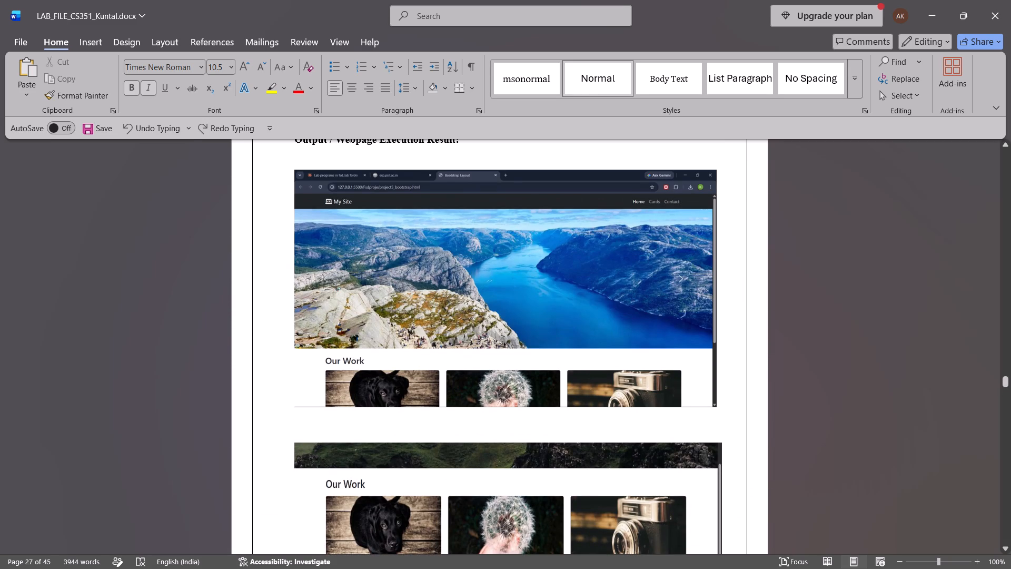
# Set the lower Our Work screenshot in Project No. 5 to move with text instead of staying fixed on the page.
pyautogui.scroll(-1, 475, 479)
pyautogui.click(503, 403)
pyautogui.rightClick(591, 306)
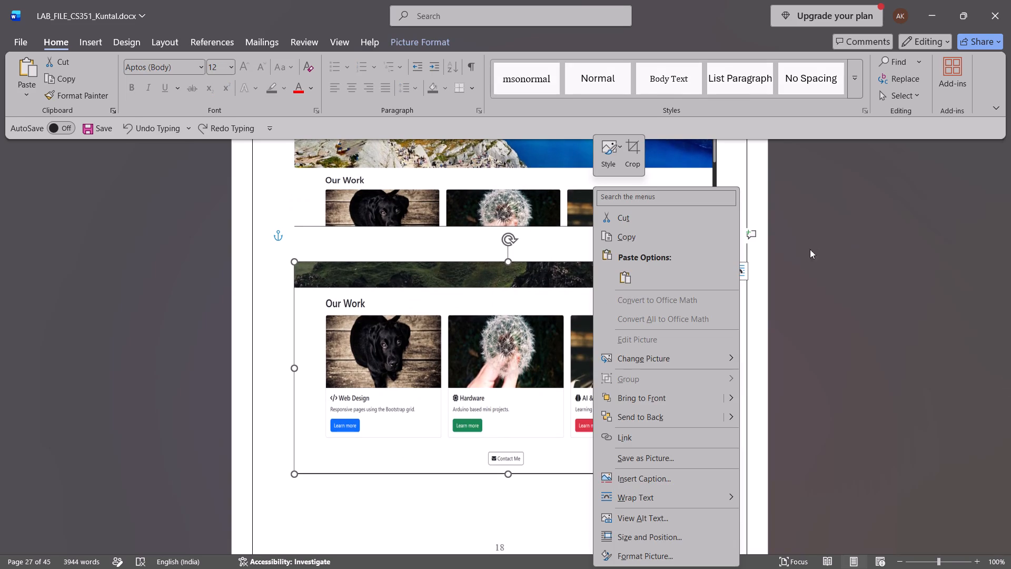
pyautogui.moveTo(774, 262); pyautogui.dragTo(761, 267)
pyautogui.click(736, 269)
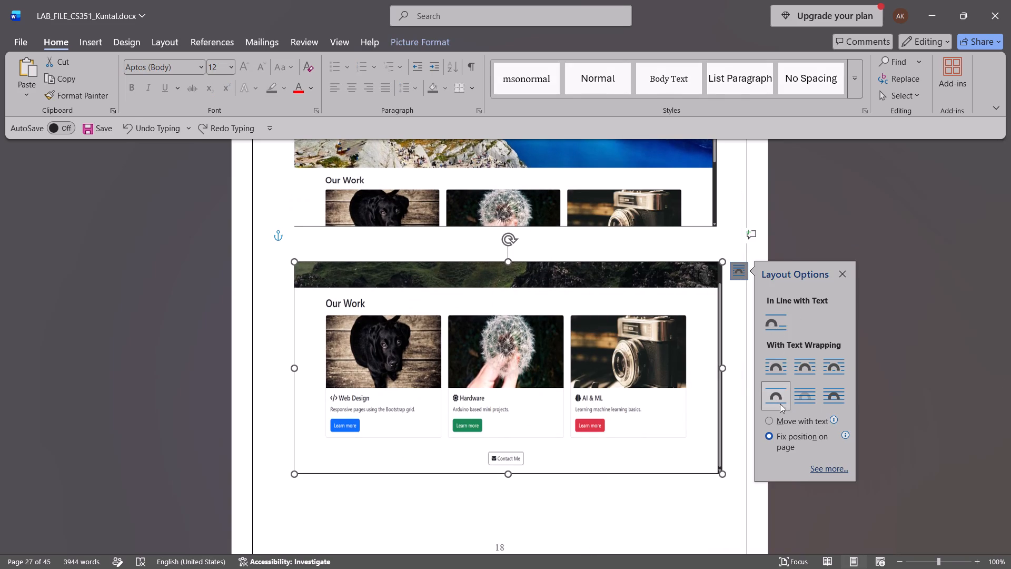
pyautogui.click(769, 418)
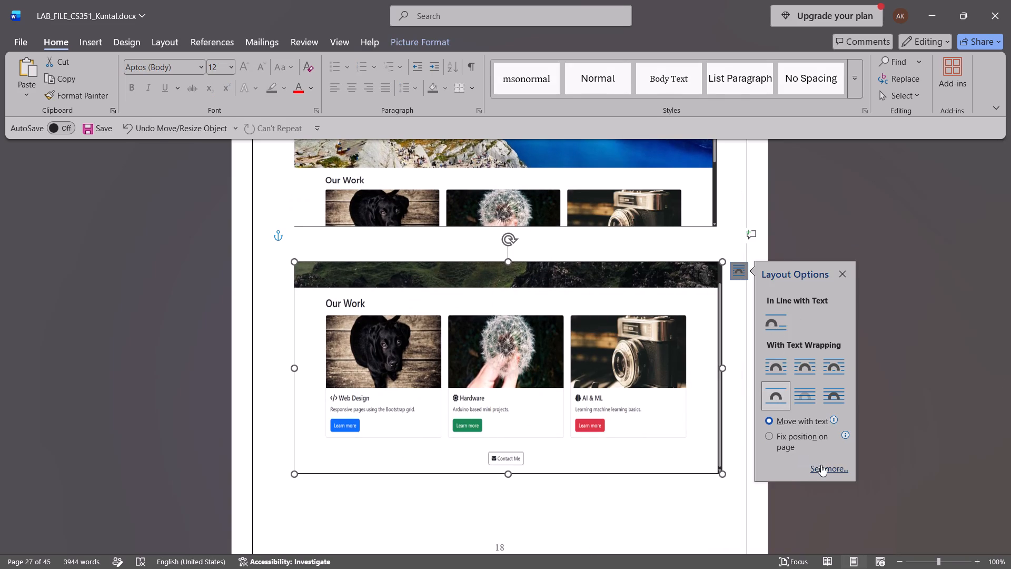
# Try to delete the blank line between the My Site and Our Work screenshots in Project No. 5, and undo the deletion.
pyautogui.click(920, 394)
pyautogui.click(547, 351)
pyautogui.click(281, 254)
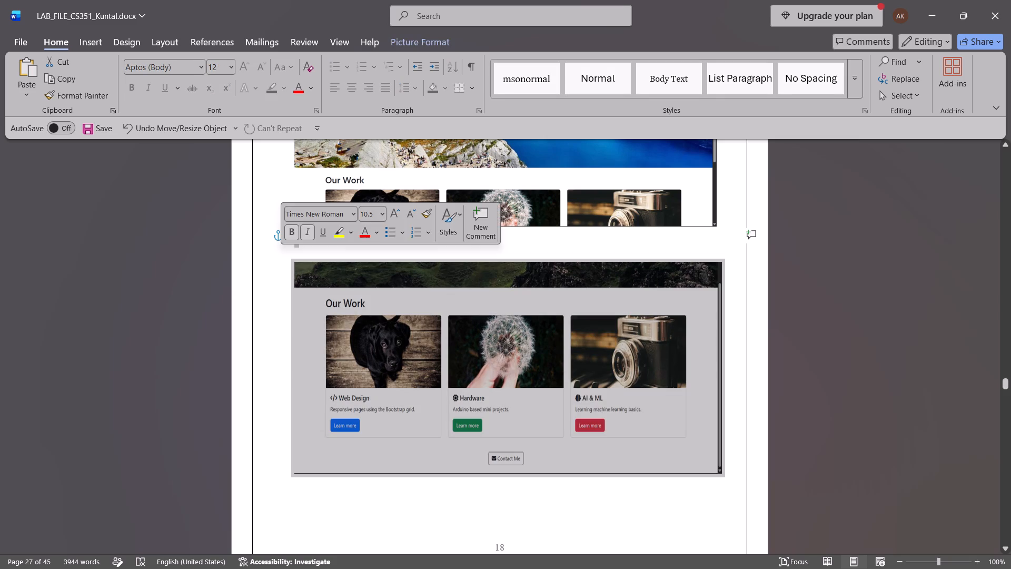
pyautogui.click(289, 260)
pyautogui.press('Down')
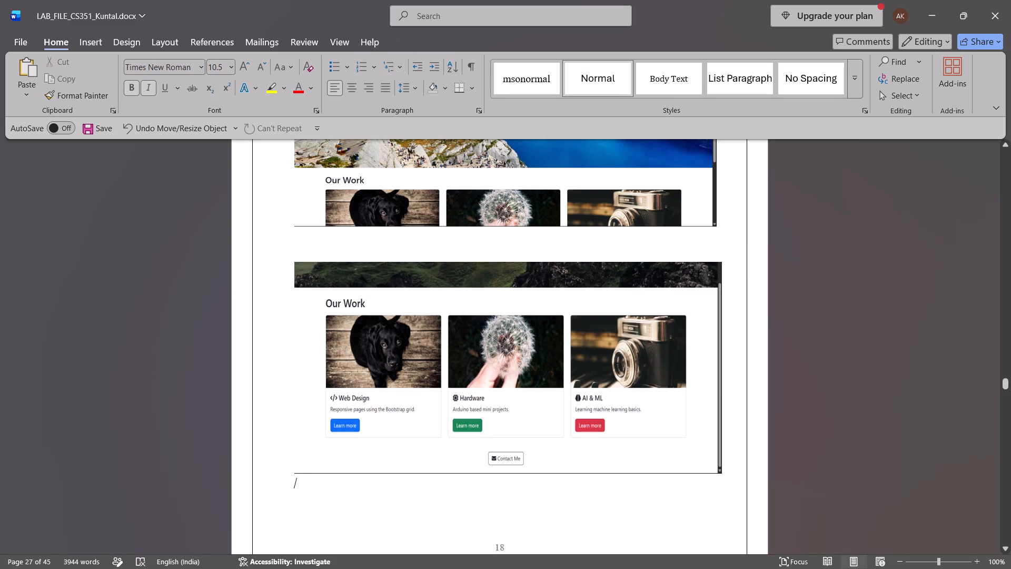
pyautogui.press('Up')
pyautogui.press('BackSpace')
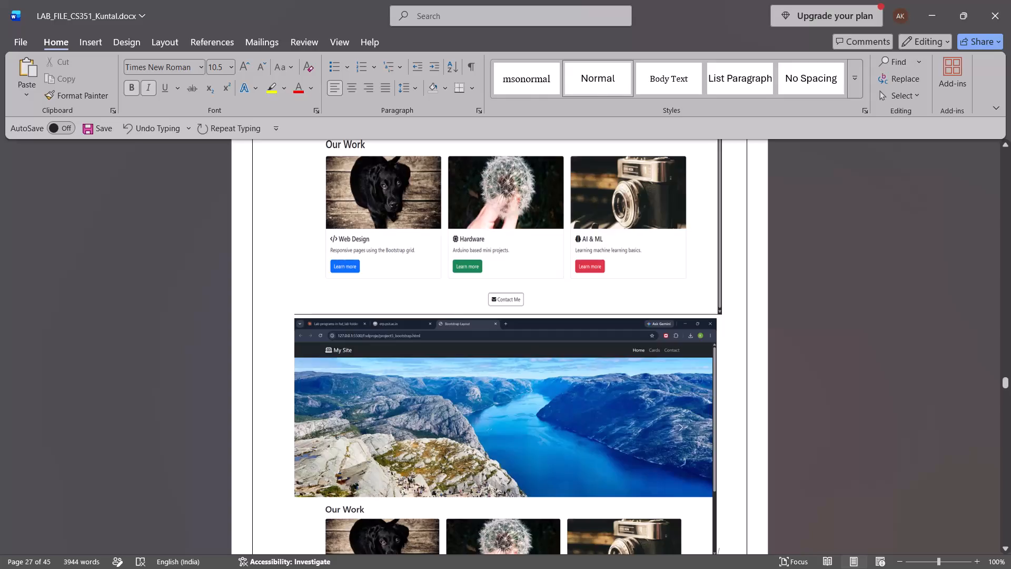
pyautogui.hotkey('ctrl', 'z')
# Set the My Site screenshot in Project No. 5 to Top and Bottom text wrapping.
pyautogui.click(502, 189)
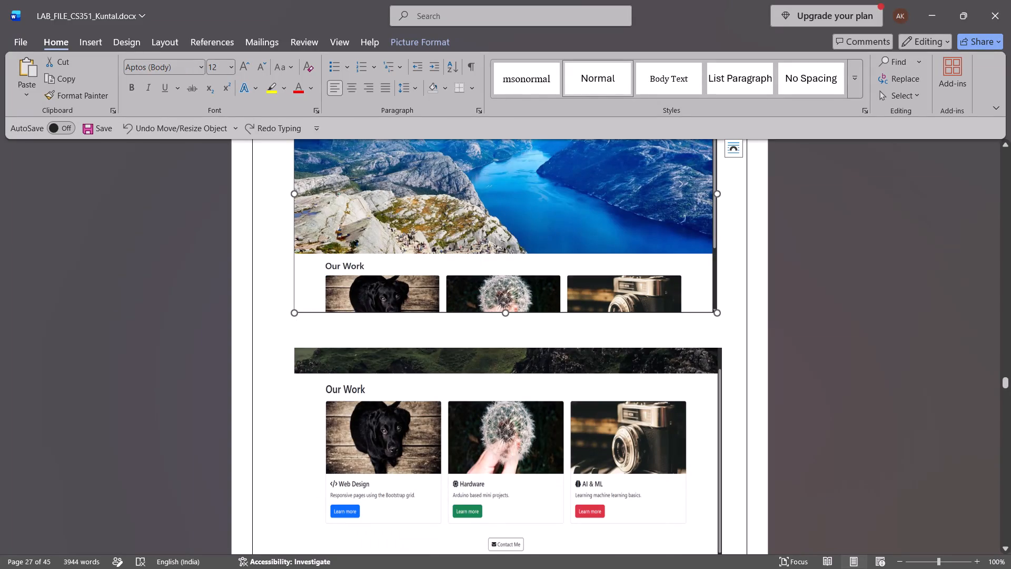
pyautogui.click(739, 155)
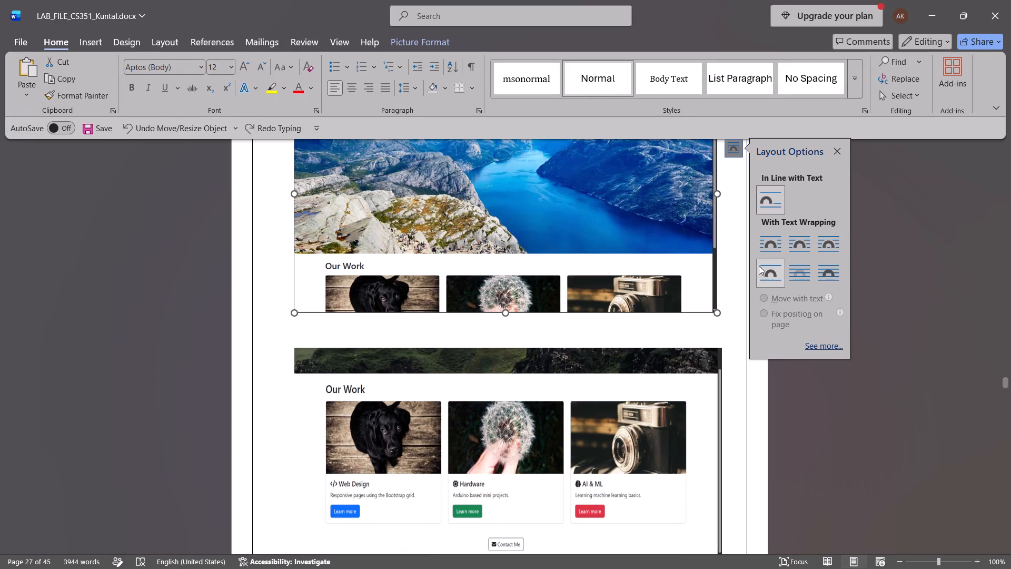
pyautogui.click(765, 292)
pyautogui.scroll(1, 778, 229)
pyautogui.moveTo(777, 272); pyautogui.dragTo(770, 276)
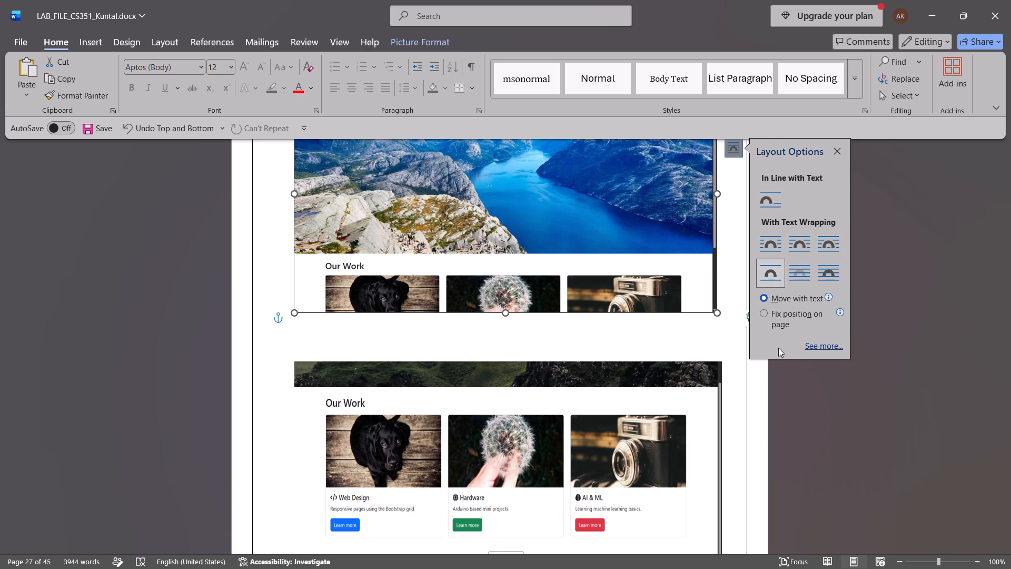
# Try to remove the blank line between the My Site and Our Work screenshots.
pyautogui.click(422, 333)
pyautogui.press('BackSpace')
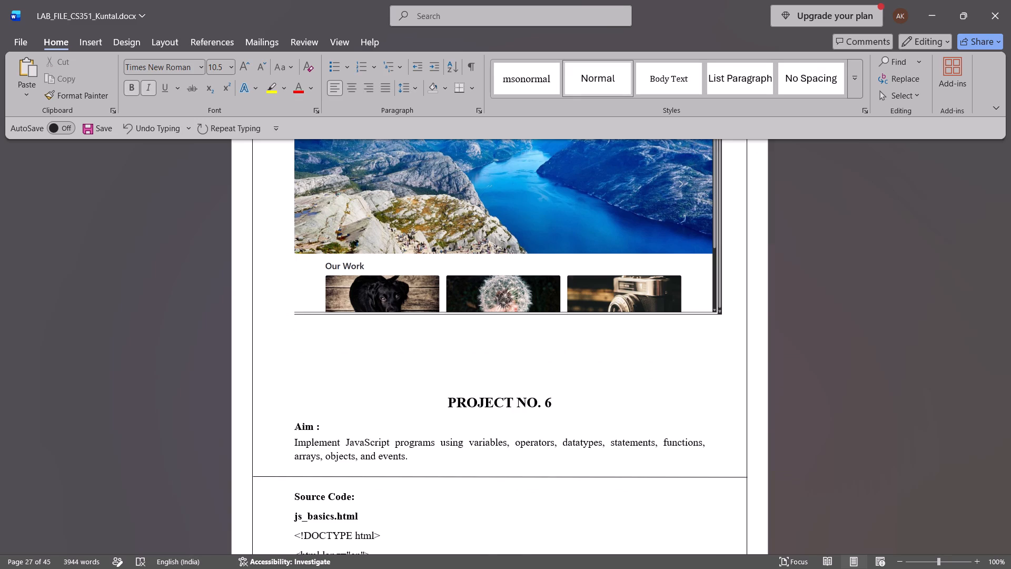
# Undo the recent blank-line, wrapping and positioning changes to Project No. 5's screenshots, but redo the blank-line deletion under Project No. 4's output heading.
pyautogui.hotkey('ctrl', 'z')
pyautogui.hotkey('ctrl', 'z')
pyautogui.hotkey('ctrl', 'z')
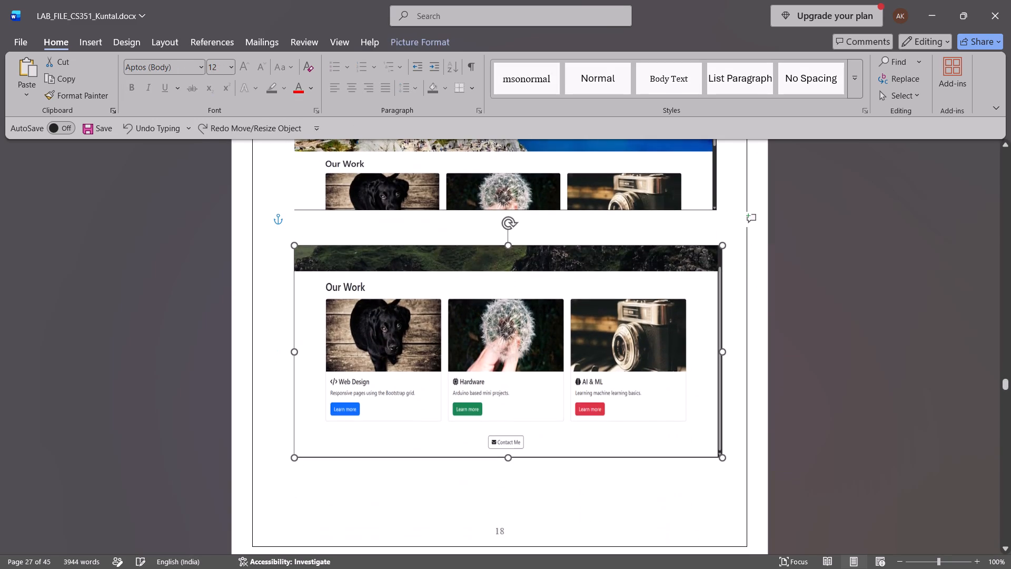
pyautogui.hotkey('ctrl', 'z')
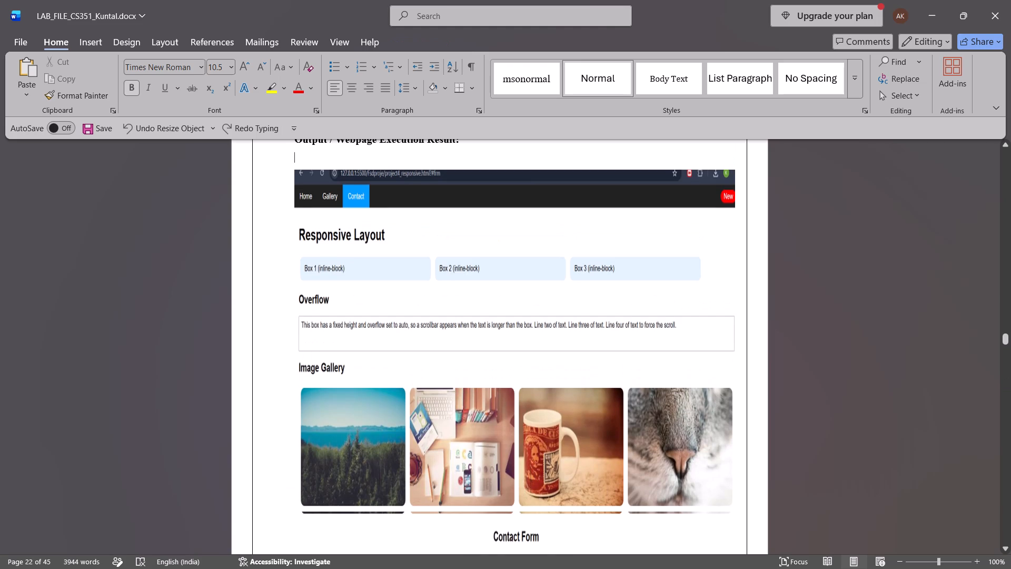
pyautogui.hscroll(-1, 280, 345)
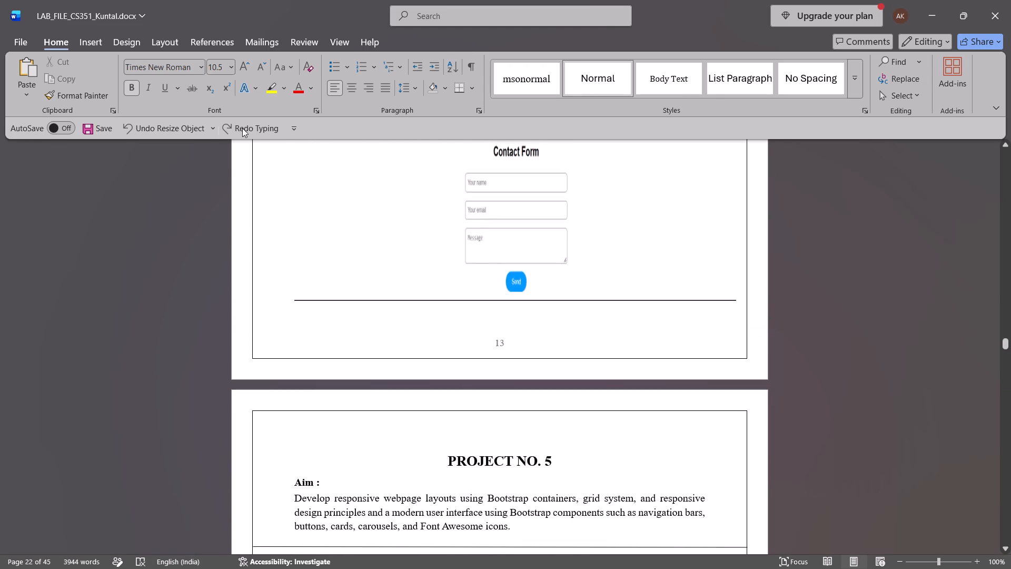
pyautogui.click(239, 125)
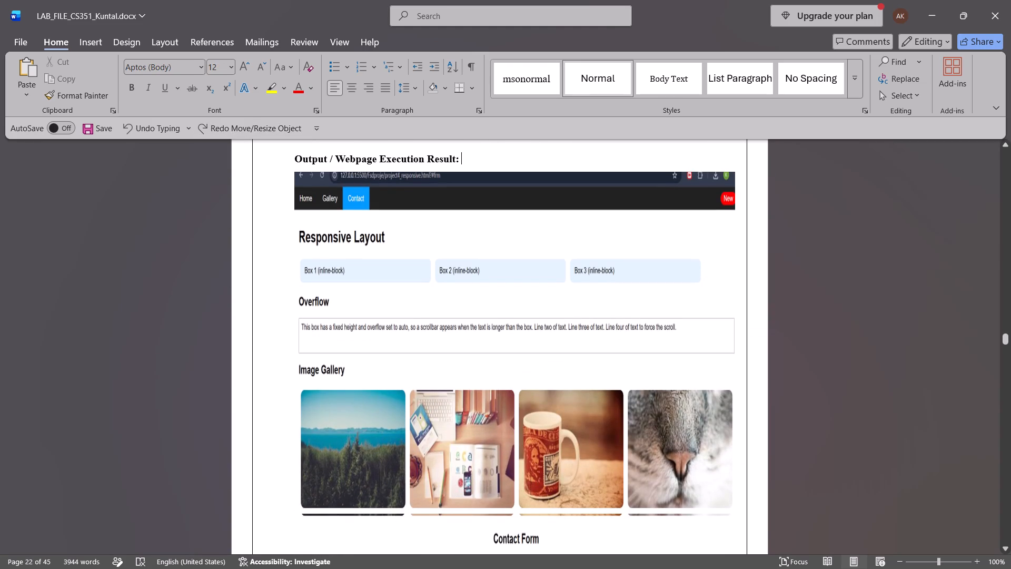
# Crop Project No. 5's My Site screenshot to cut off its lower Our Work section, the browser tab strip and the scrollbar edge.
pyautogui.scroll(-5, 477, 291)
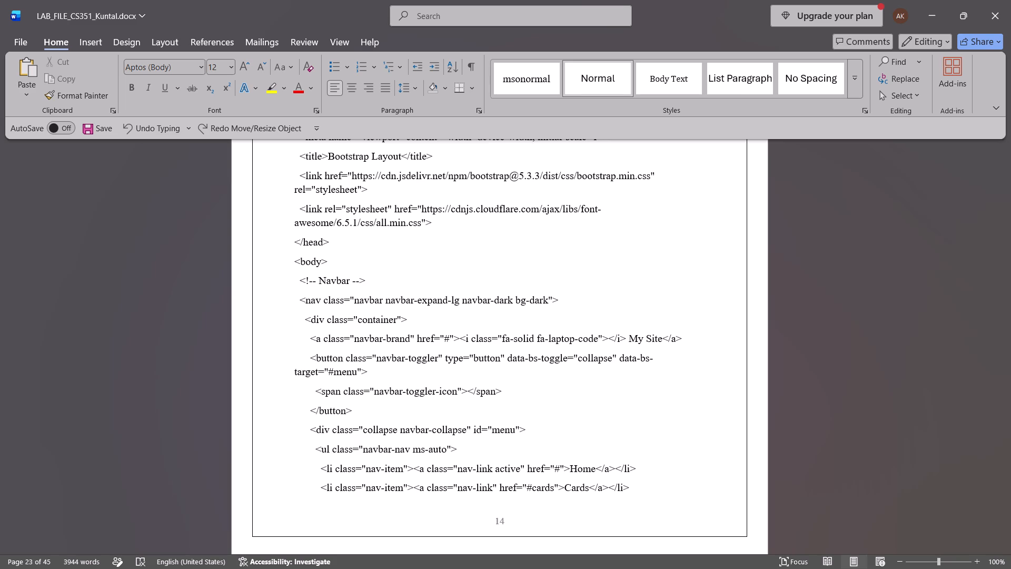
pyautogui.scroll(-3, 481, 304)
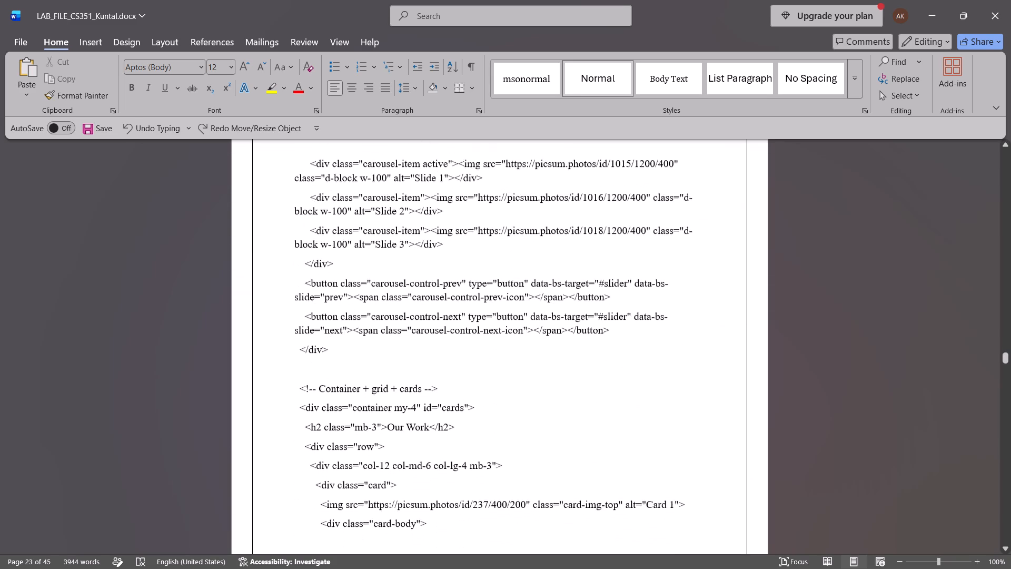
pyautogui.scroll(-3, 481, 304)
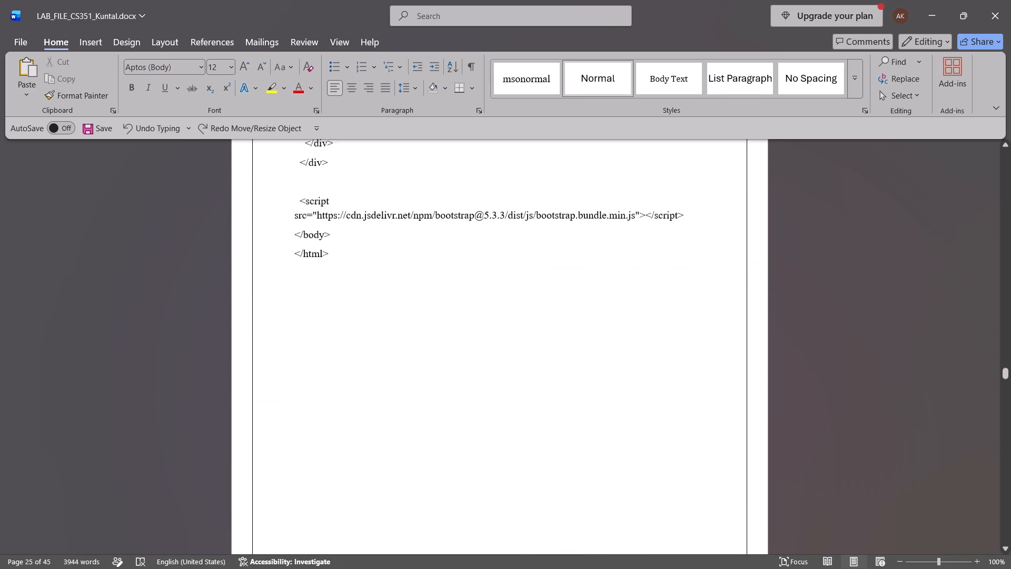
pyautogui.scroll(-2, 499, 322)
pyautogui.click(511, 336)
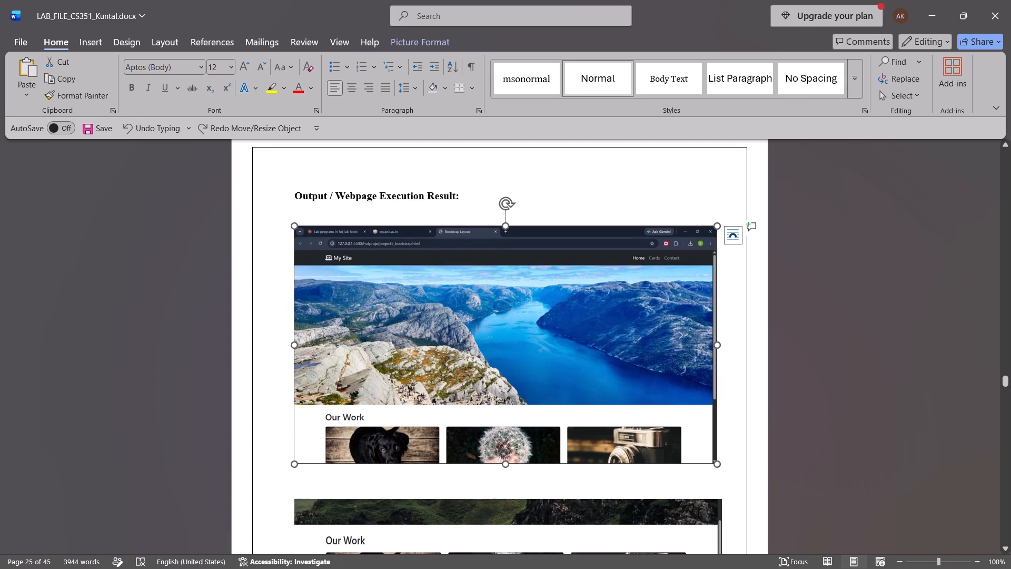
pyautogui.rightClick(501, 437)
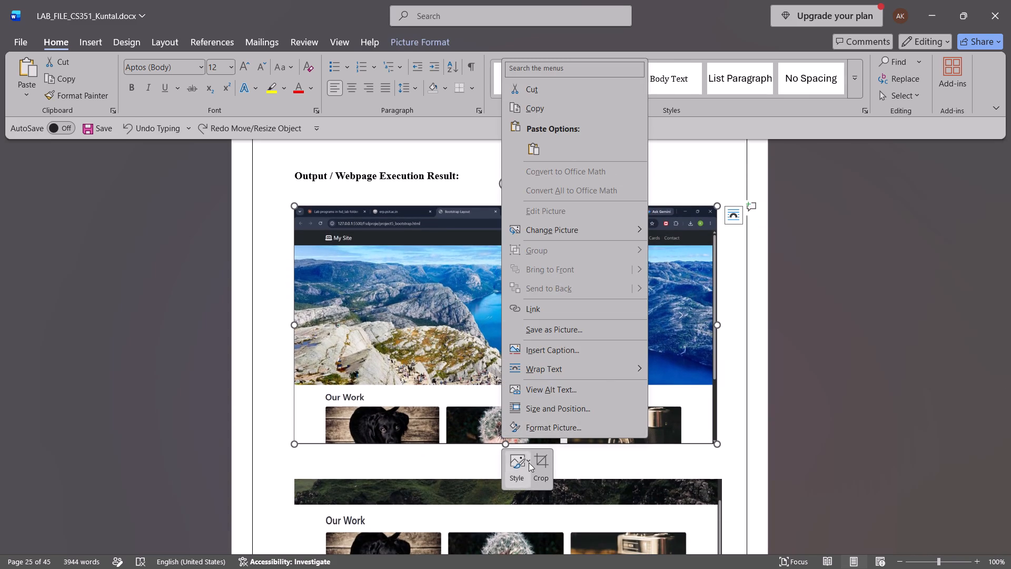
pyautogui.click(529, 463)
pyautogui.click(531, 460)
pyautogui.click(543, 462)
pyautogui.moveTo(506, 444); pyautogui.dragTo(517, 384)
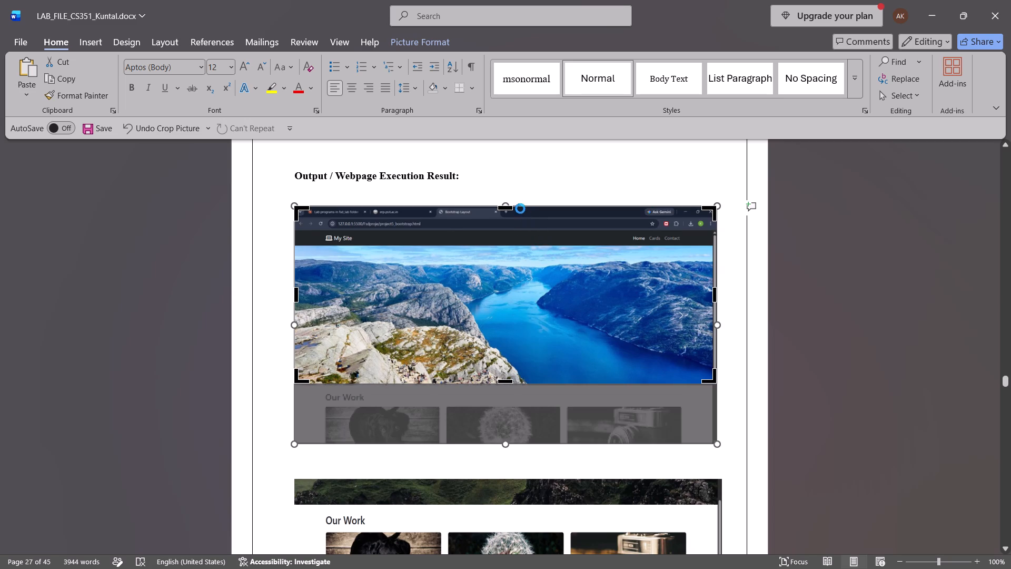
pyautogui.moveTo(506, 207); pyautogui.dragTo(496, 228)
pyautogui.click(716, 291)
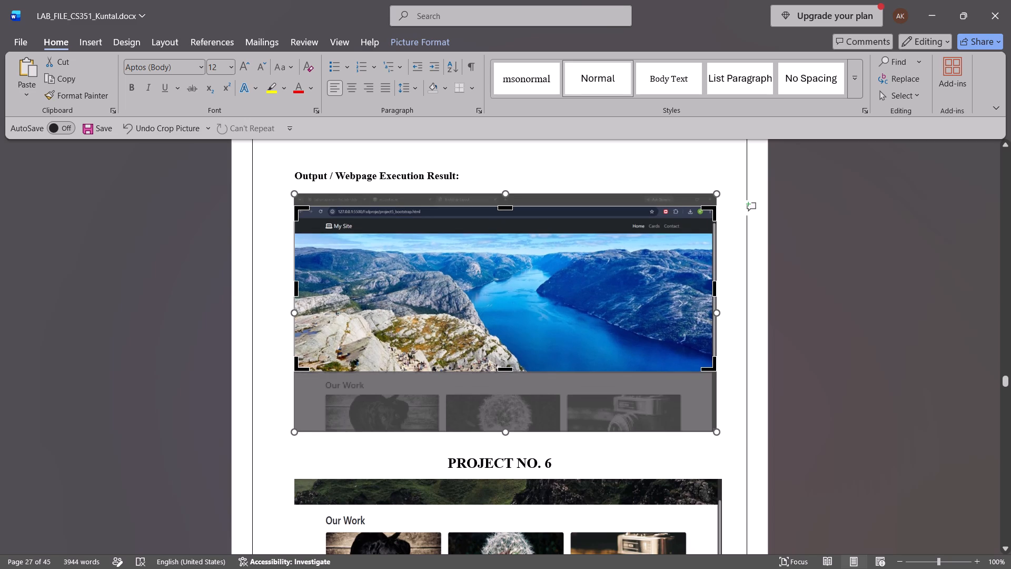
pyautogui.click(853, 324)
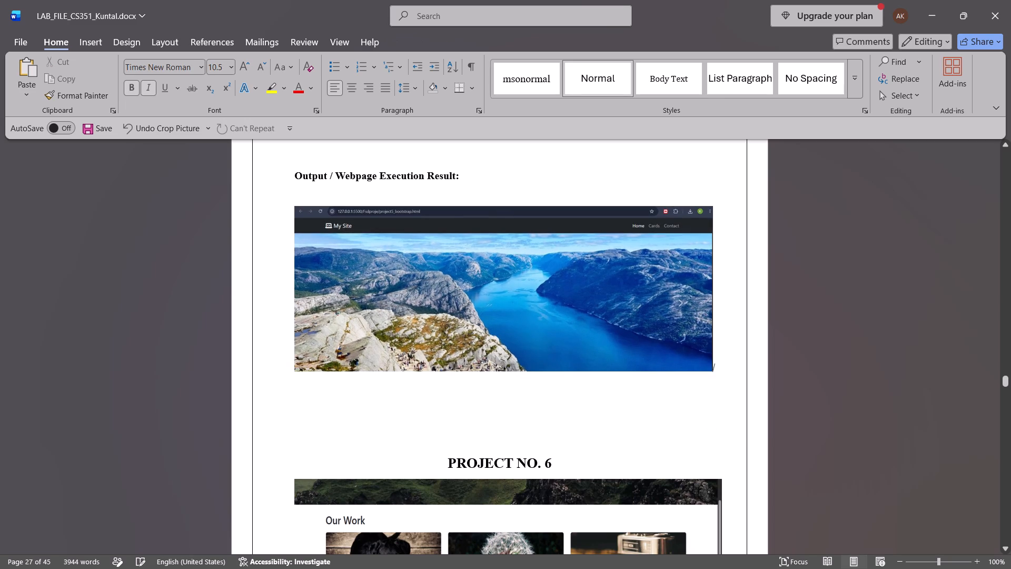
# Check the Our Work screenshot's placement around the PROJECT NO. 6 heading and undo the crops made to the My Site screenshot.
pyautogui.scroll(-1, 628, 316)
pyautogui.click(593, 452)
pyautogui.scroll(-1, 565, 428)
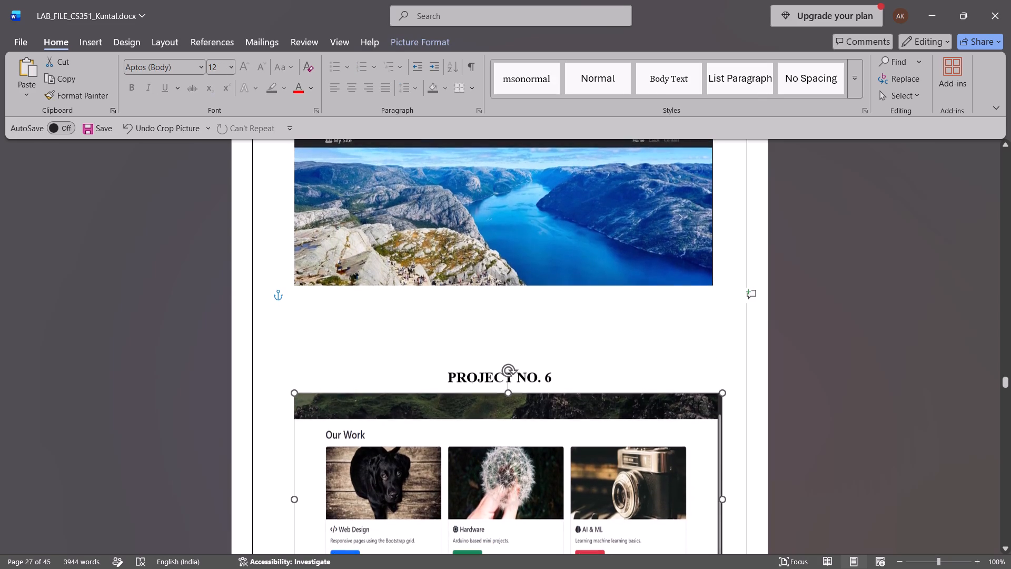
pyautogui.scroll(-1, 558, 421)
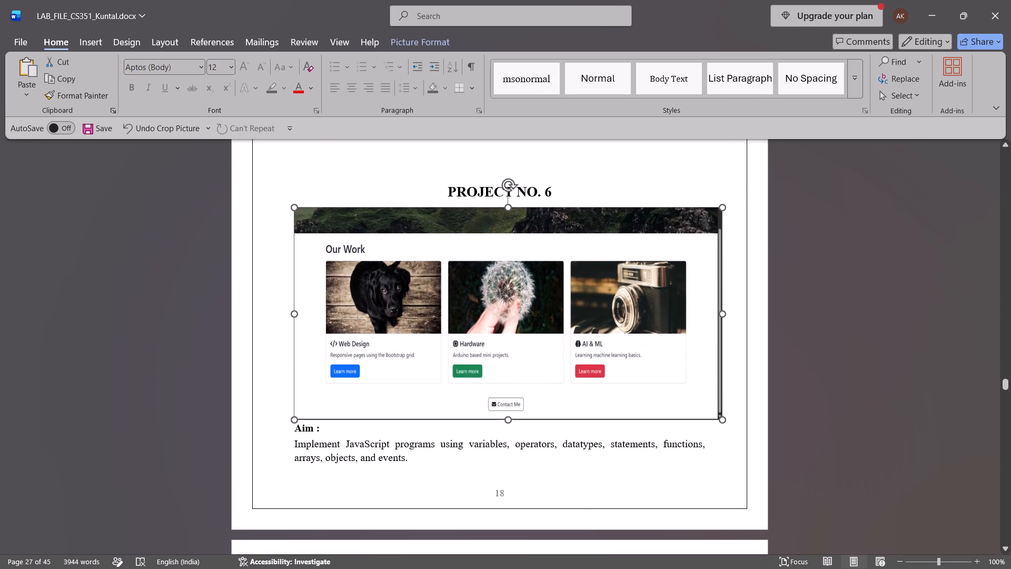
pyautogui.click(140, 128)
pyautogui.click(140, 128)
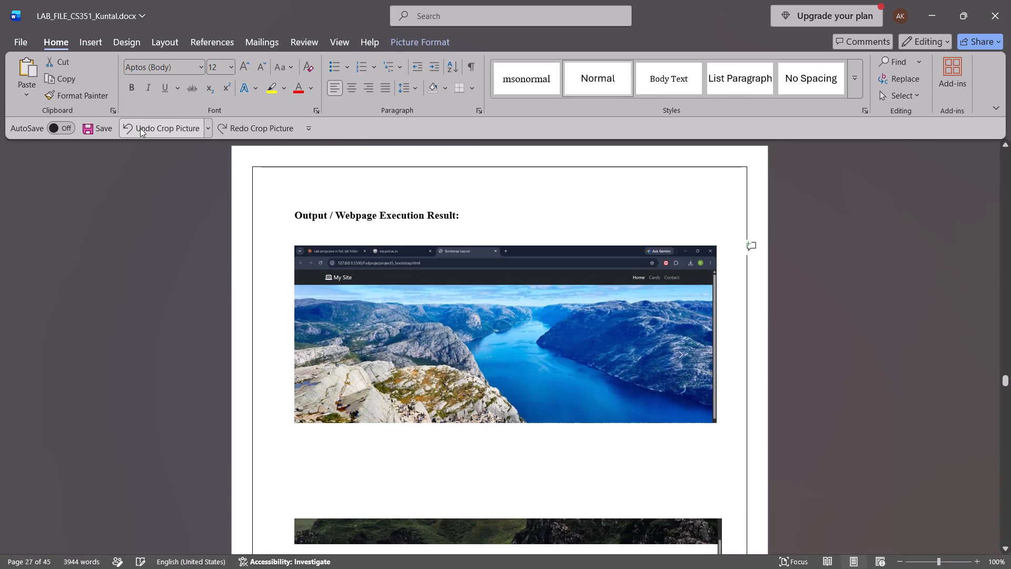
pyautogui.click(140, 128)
# Delete the blank line between Project No. 5's output heading and the My Site screenshot.
pyautogui.scroll(-1, 140, 128)
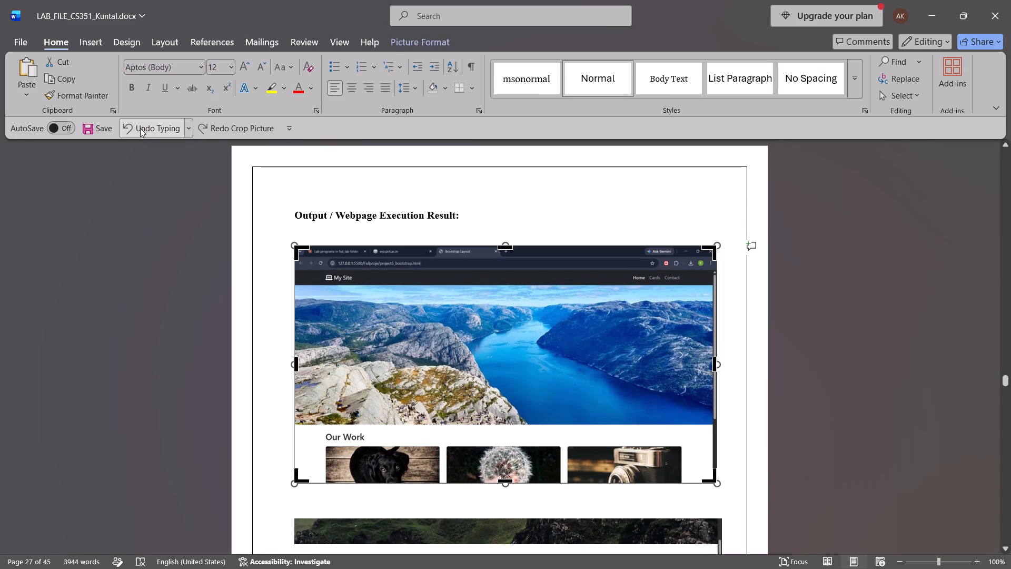
pyautogui.scroll(-1, 140, 128)
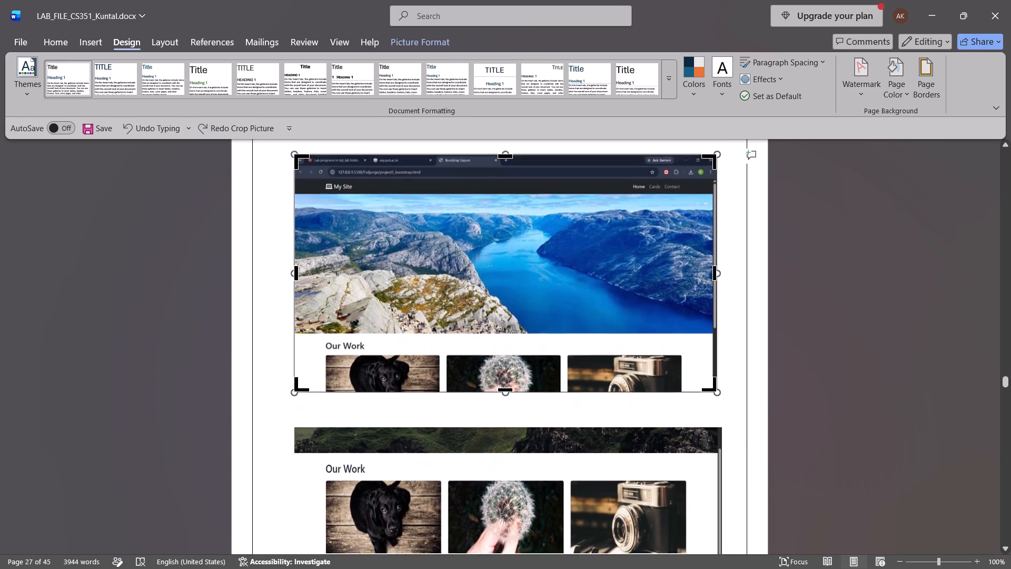
pyautogui.click(318, 197)
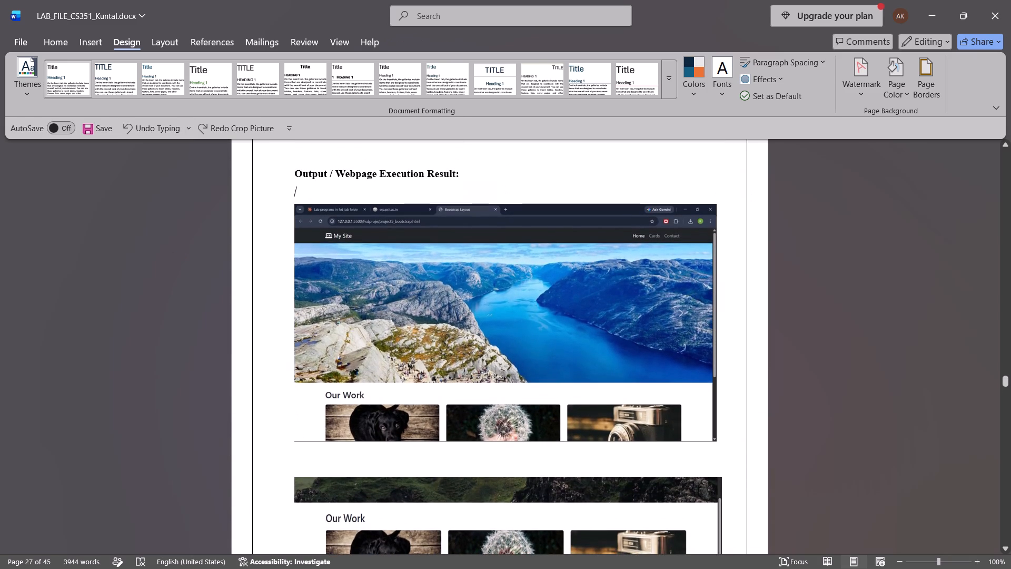
pyautogui.press('BackSpace')
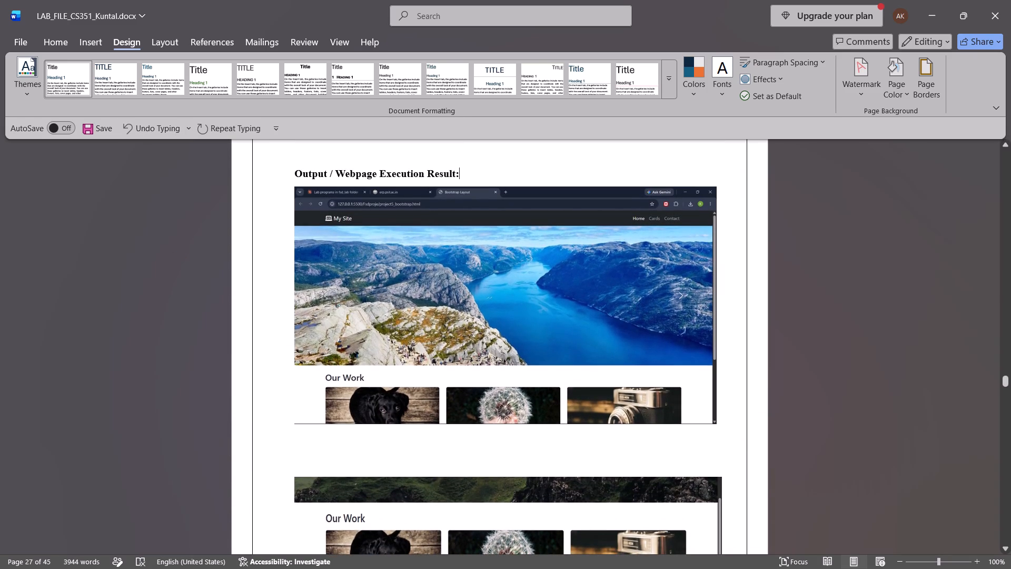
# Move the Our Work screenshot up so it sits directly beneath the My Site screenshot, aligned with the left text margin.
pyautogui.click(341, 460)
pyautogui.click(390, 511)
pyautogui.moveTo(517, 503); pyautogui.dragTo(522, 472)
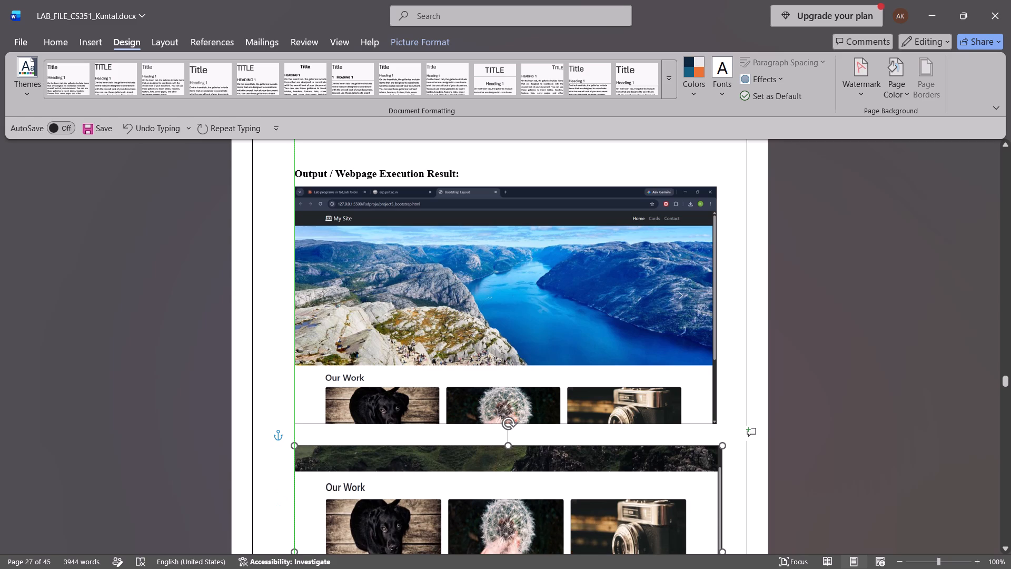
pyautogui.moveTo(522, 472); pyautogui.dragTo(516, 452)
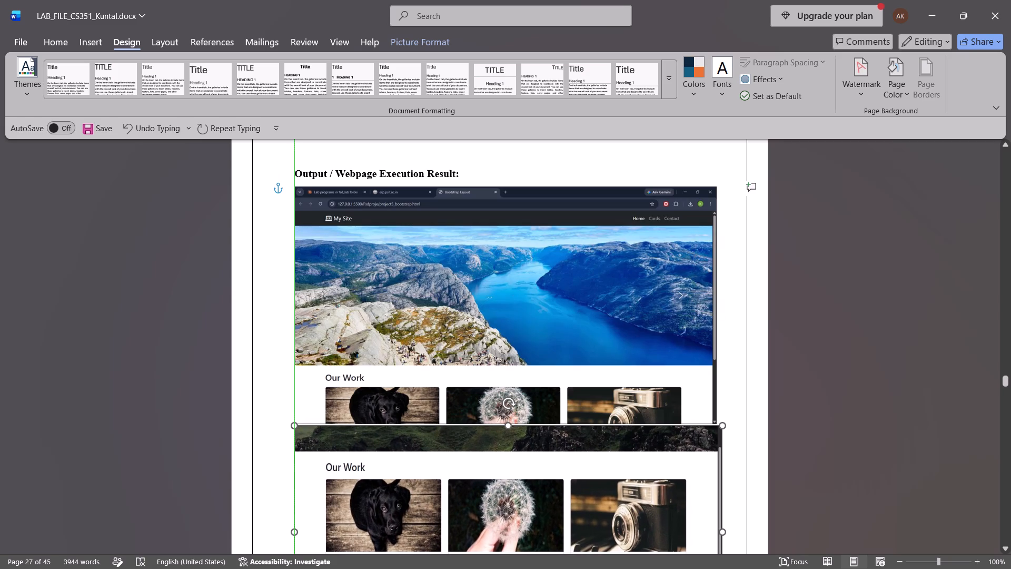
pyautogui.moveTo(516, 452); pyautogui.dragTo(516, 454)
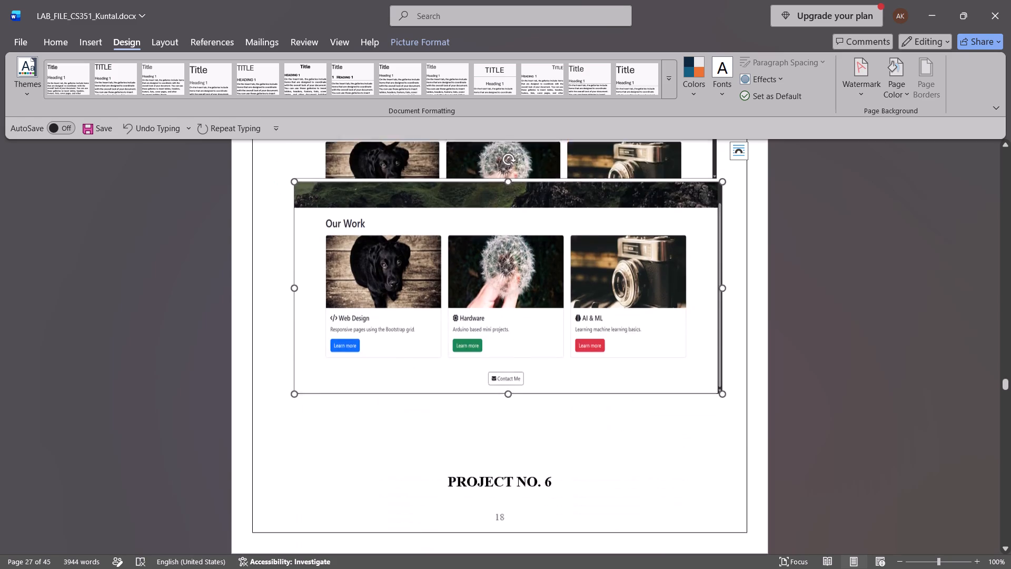
# Remove the heading's centring and the blank lines between the Our Work screenshot and the PROJECT NO. 6 heading.
pyautogui.click(462, 428)
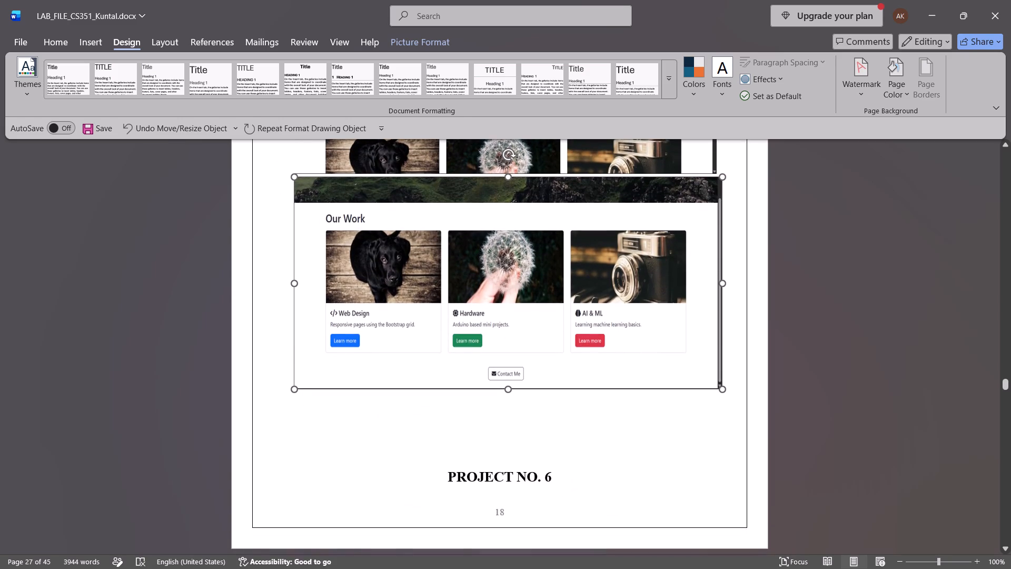
pyautogui.click(440, 478)
pyautogui.press('BackSpace')
pyautogui.press('BackSpace')
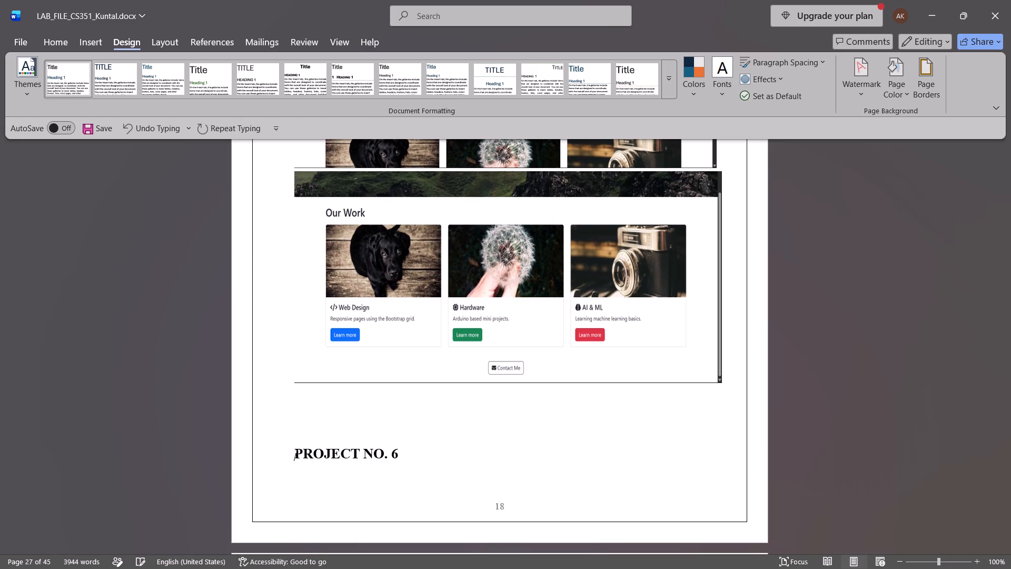
pyautogui.press('BackSpace')
pyautogui.press('BackSpace')
pyautogui.press('BackSpace')
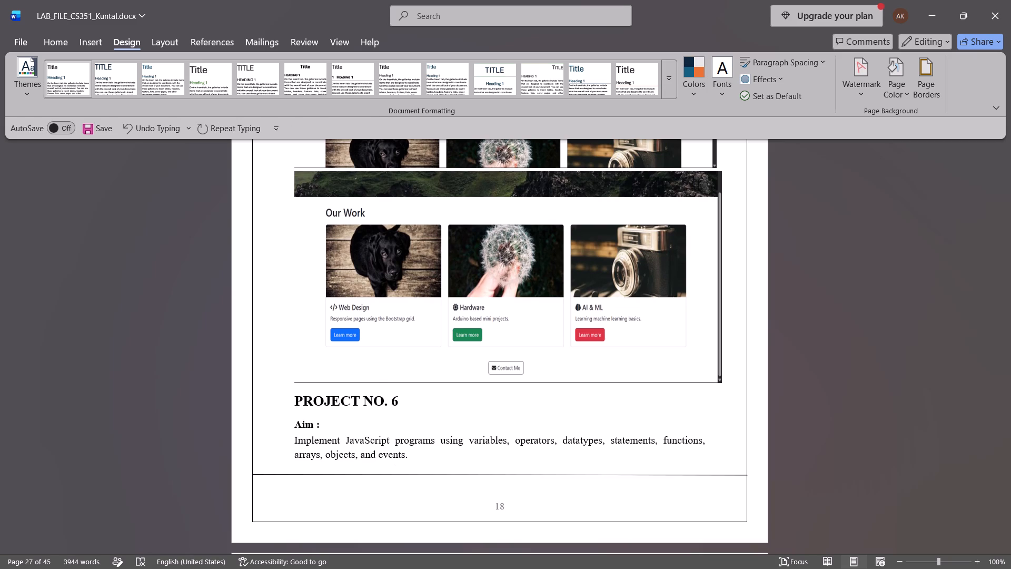
pyautogui.press('BackSpace')
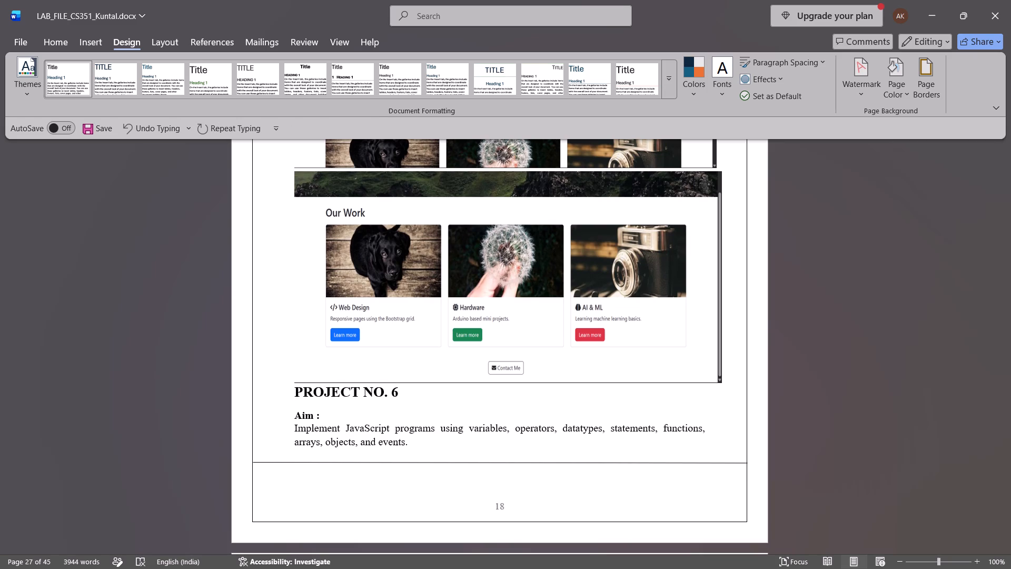
# Insert a page break before the PROJECT NO. 6 heading.
pyautogui.hotkey('ctrl', 'Return')
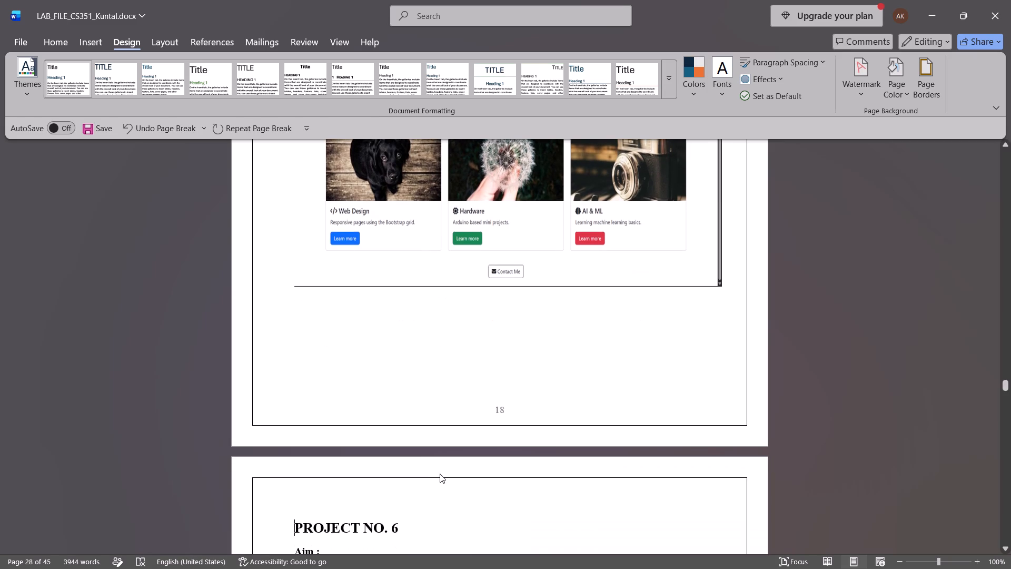
# Centre the PROJECT NO. 6 heading.
pyautogui.click(65, 39)
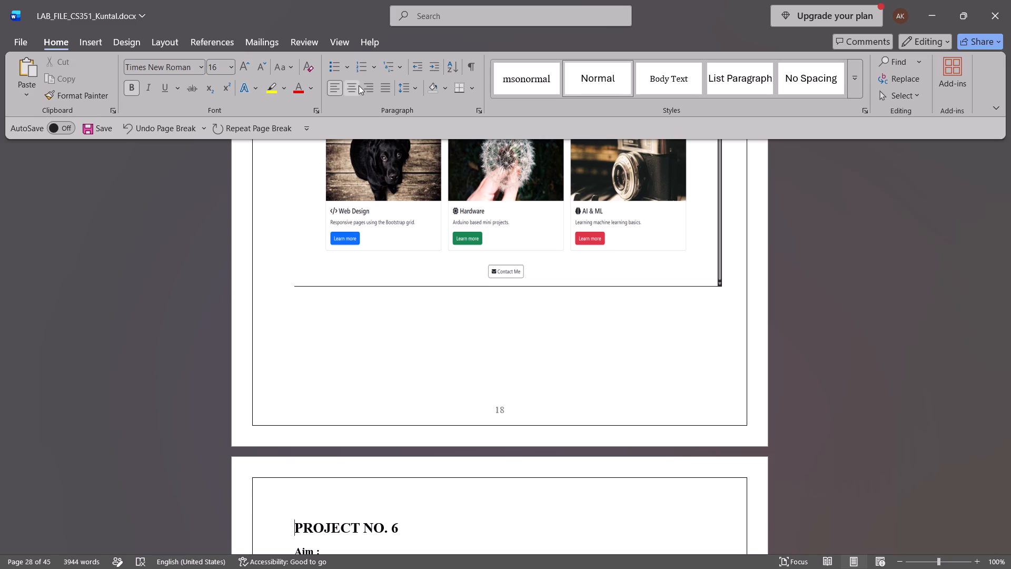
pyautogui.click(359, 85)
# Crop the browser tab strip off the top of Project No. 5's My Site screenshot.
pyautogui.scroll(1, 584, 325)
pyautogui.click(514, 354)
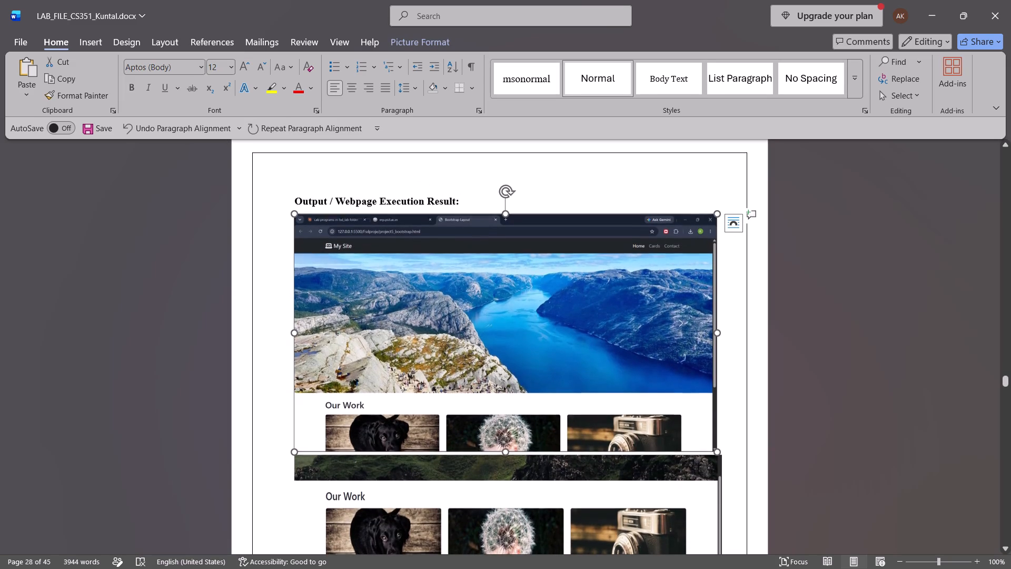
pyautogui.scroll(1, 678, 465)
pyautogui.rightClick(505, 352)
pyautogui.click(550, 161)
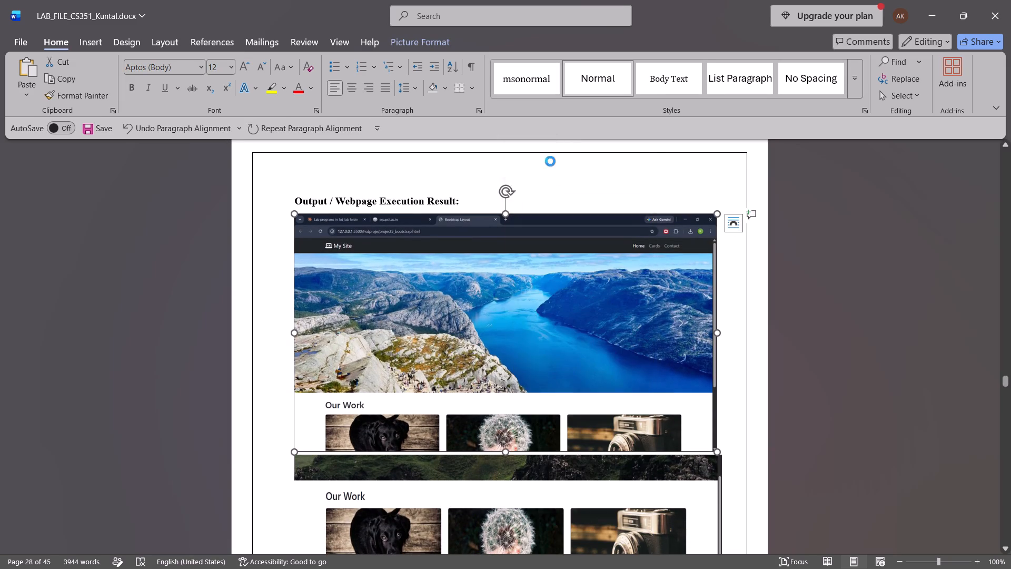
pyautogui.moveTo(507, 217); pyautogui.dragTo(504, 220)
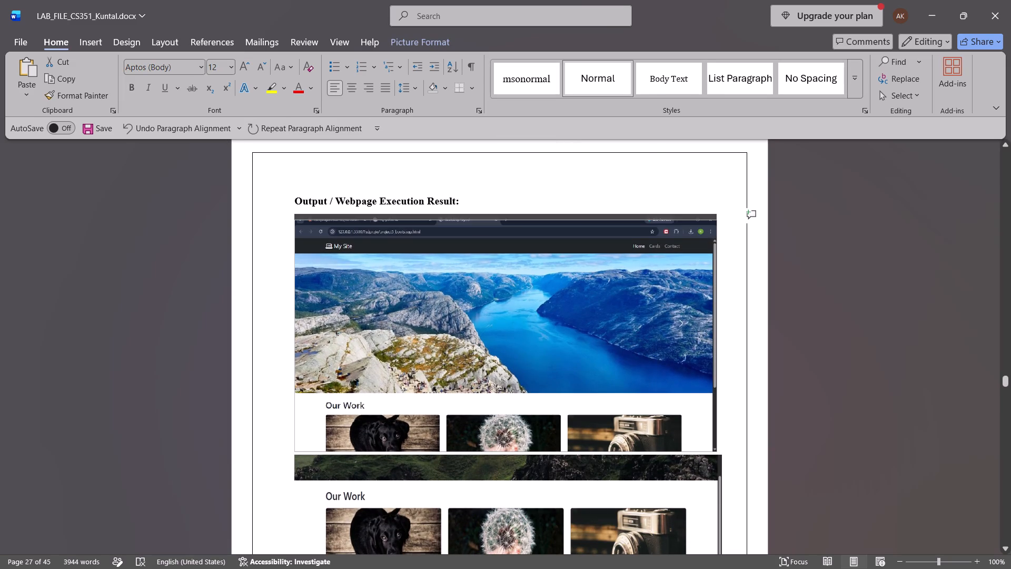
pyautogui.moveTo(504, 220); pyautogui.dragTo(502, 223)
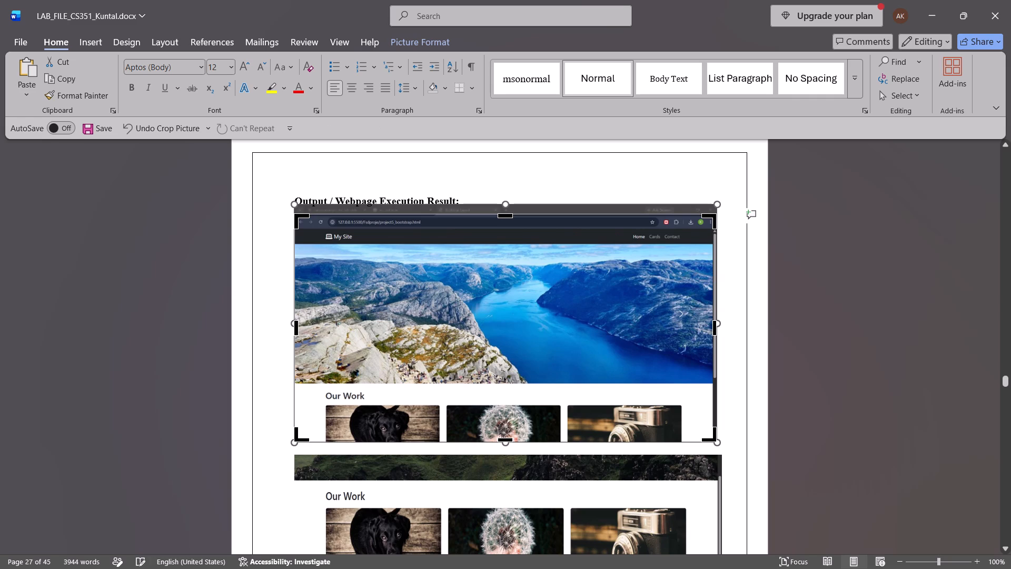
# Crop the scrollbar strip off the right edge of the My Site screenshot.
pyautogui.click(710, 333)
pyautogui.click(719, 331)
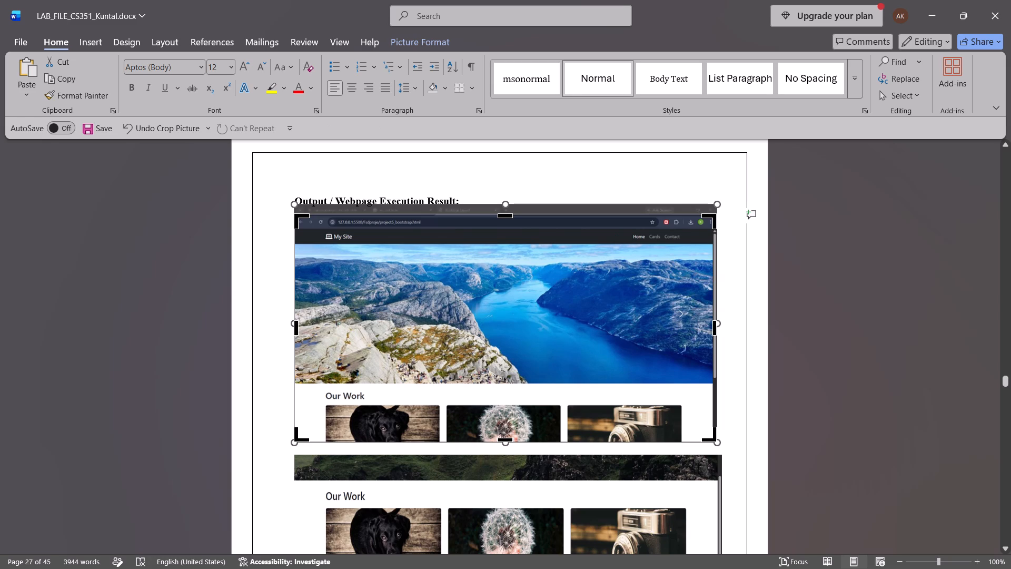
pyautogui.click(716, 329)
pyautogui.click(715, 329)
pyautogui.click(698, 319)
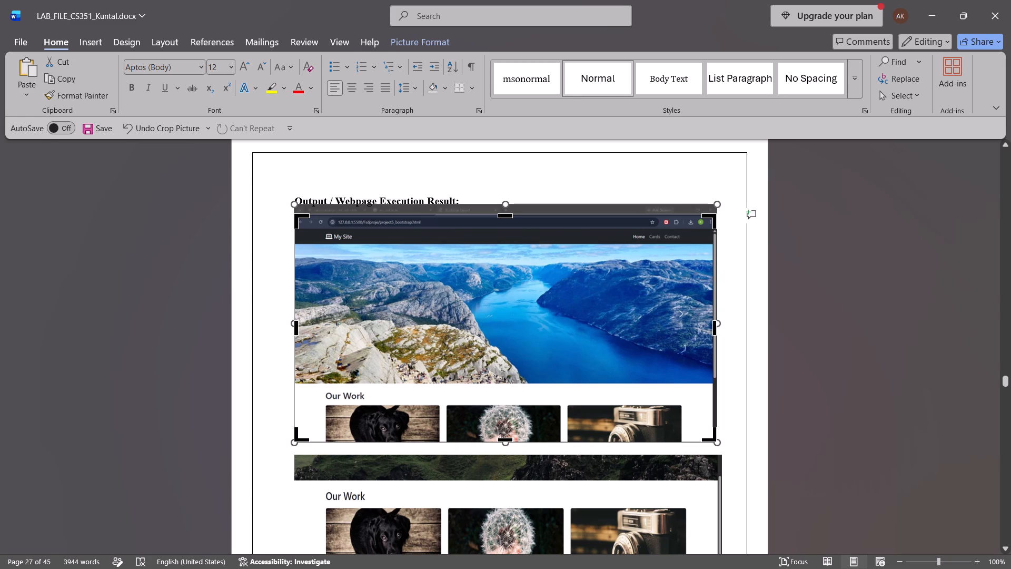
pyautogui.click(713, 322)
pyautogui.moveTo(716, 327); pyautogui.dragTo(710, 332)
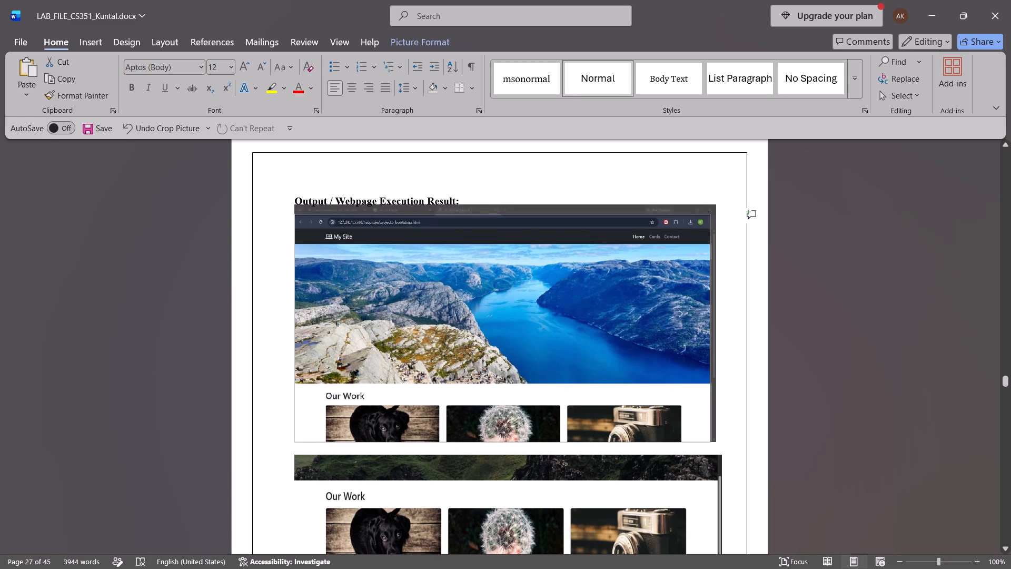
pyautogui.moveTo(710, 332); pyautogui.dragTo(716, 337)
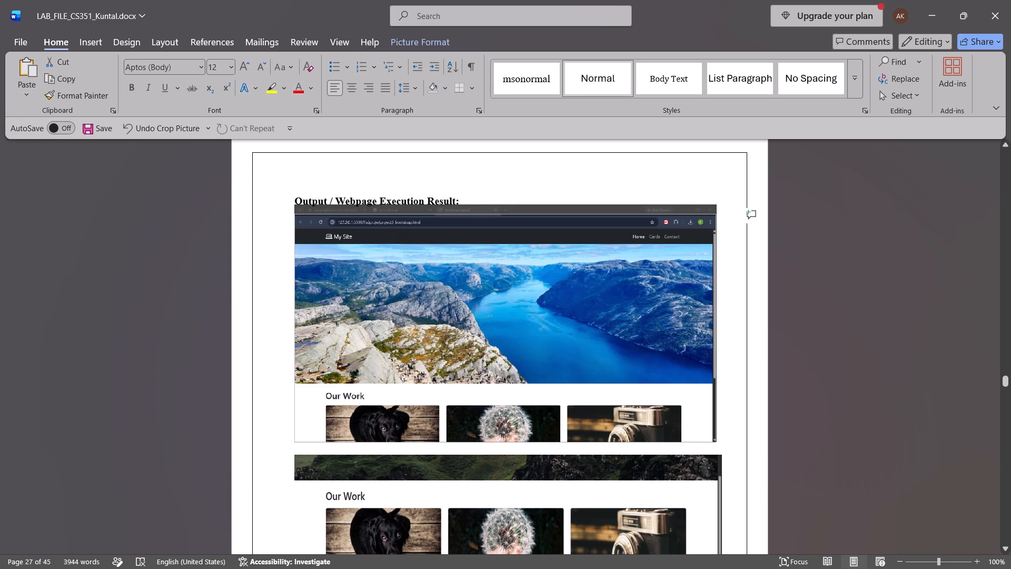
pyautogui.moveTo(716, 337); pyautogui.dragTo(711, 336)
pyautogui.click(631, 366)
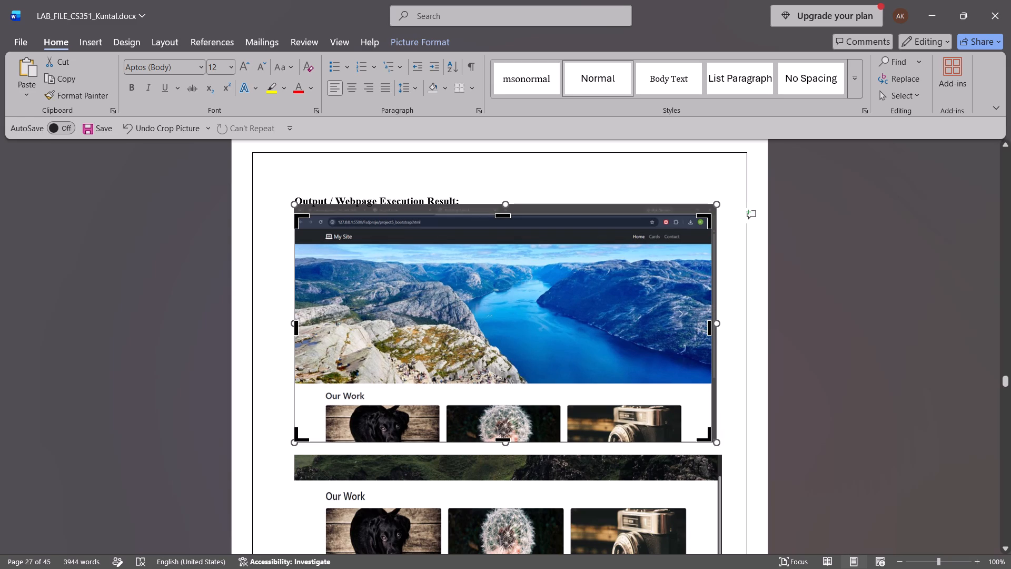
# Crop the bottom of the My Site screenshot up to the landscape photo's lower edge, cutting off its Our Work section.
pyautogui.moveTo(502, 441); pyautogui.dragTo(512, 401)
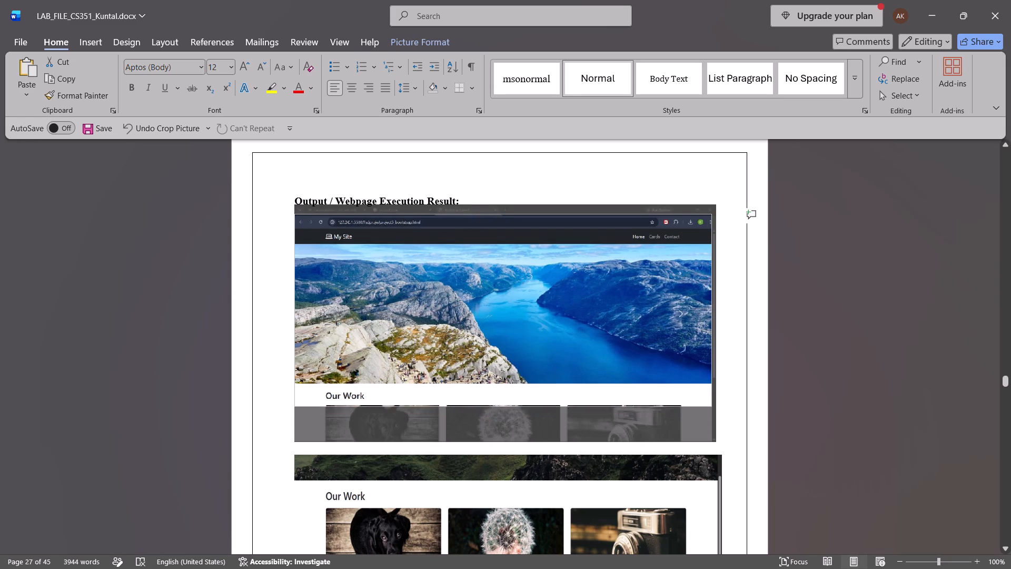
pyautogui.moveTo(512, 401); pyautogui.dragTo(512, 388)
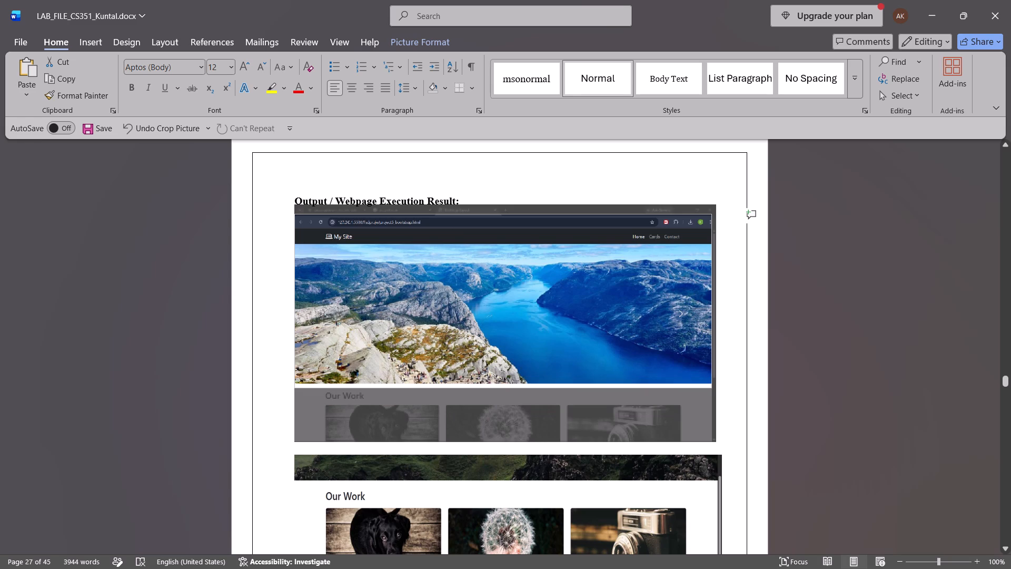
pyautogui.moveTo(512, 388); pyautogui.dragTo(516, 387)
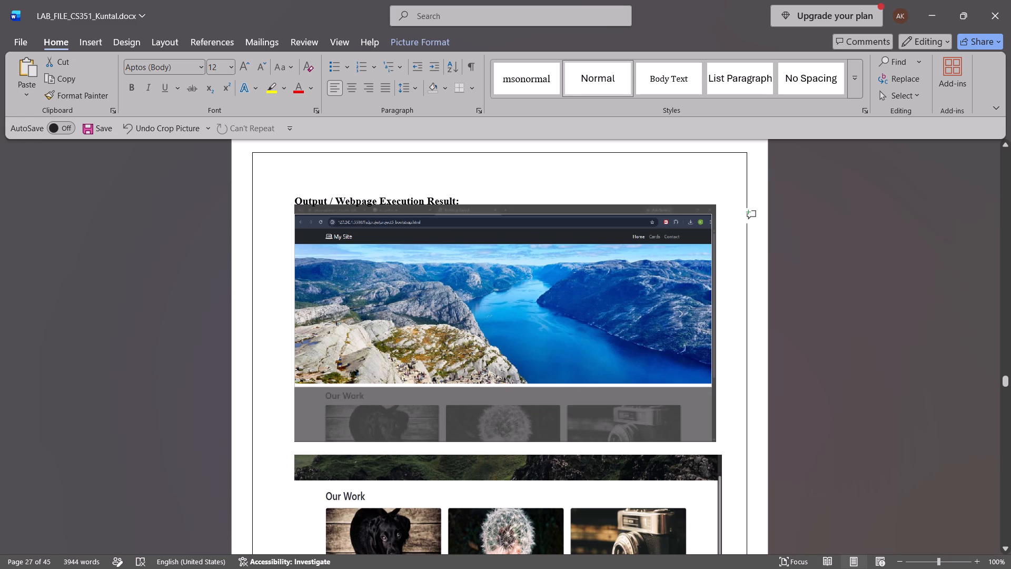
pyautogui.moveTo(516, 387); pyautogui.dragTo(527, 386)
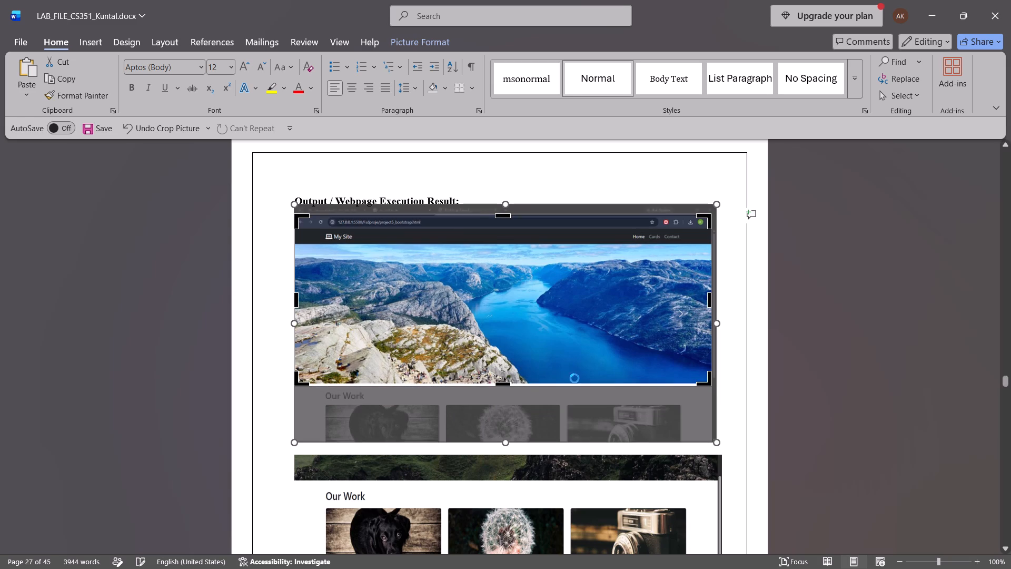
pyautogui.click(829, 342)
# Move the Our Work screenshot up to sit directly beneath the cropped My Site screenshot, aligned with the left text margin.
pyautogui.scroll(-1, 583, 464)
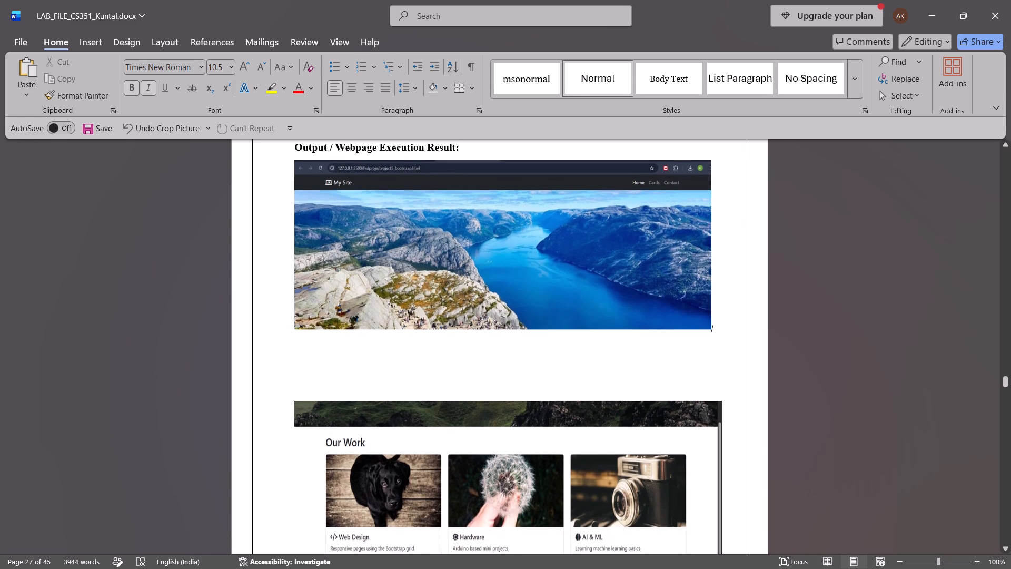
pyautogui.scroll(-1, 583, 464)
pyautogui.click(586, 477)
pyautogui.moveTo(511, 477); pyautogui.dragTo(516, 433)
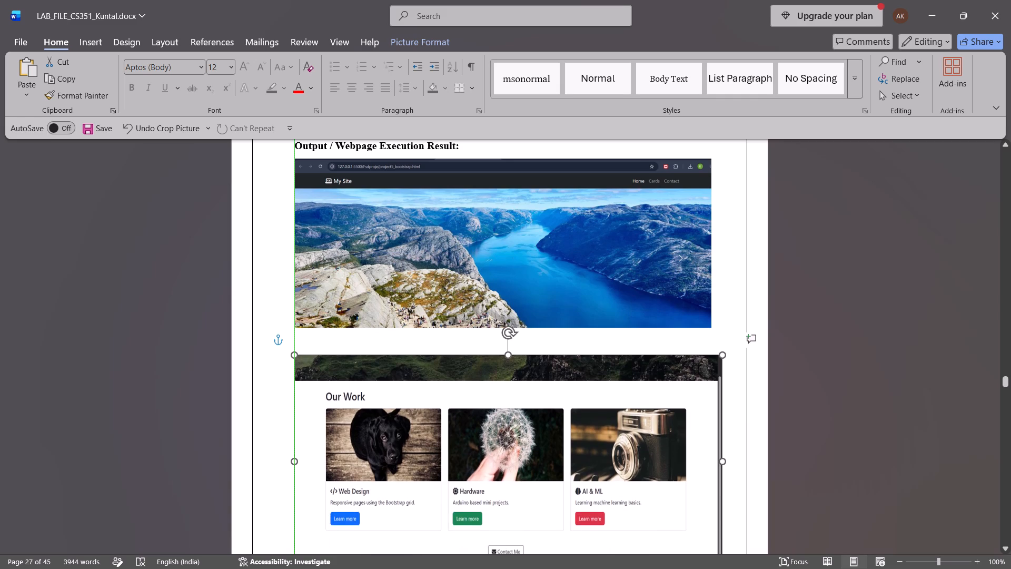
pyautogui.moveTo(516, 433); pyautogui.dragTo(511, 411)
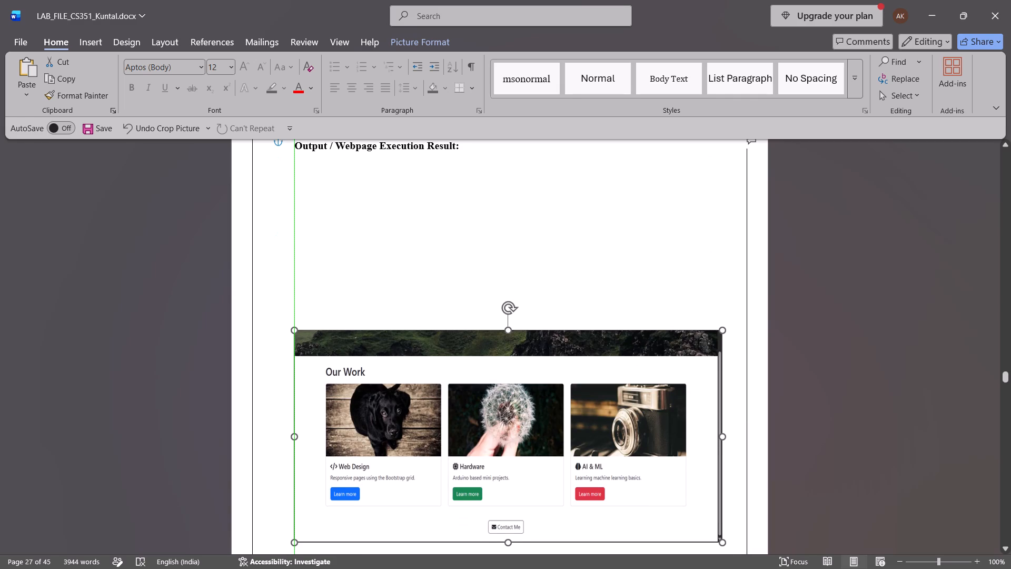
pyautogui.moveTo(511, 411); pyautogui.dragTo(511, 414)
pyautogui.doubleClick(511, 414)
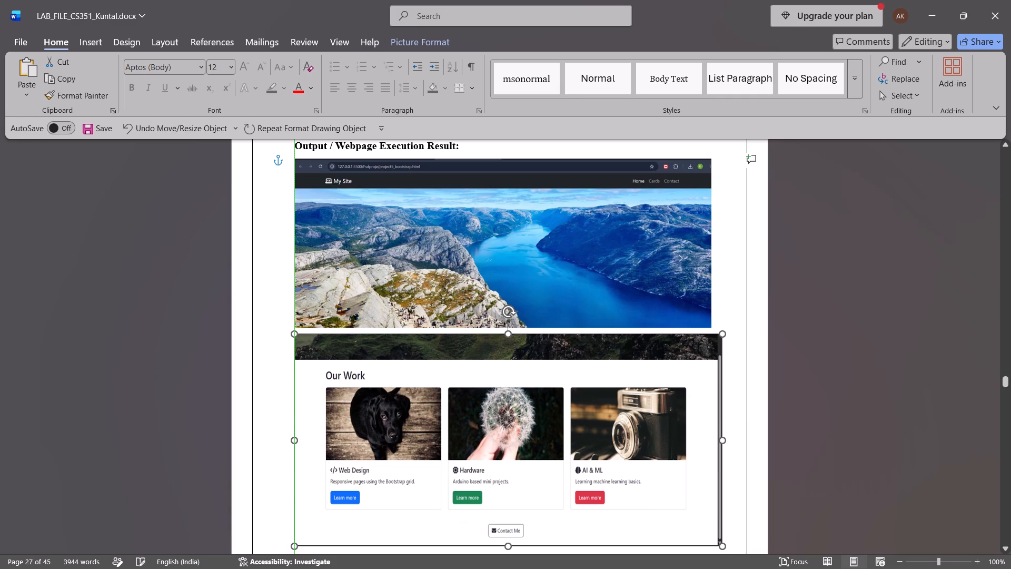
# Widen the My Site screenshot to about the width of the Our Work screenshot.
pyautogui.click(685, 305)
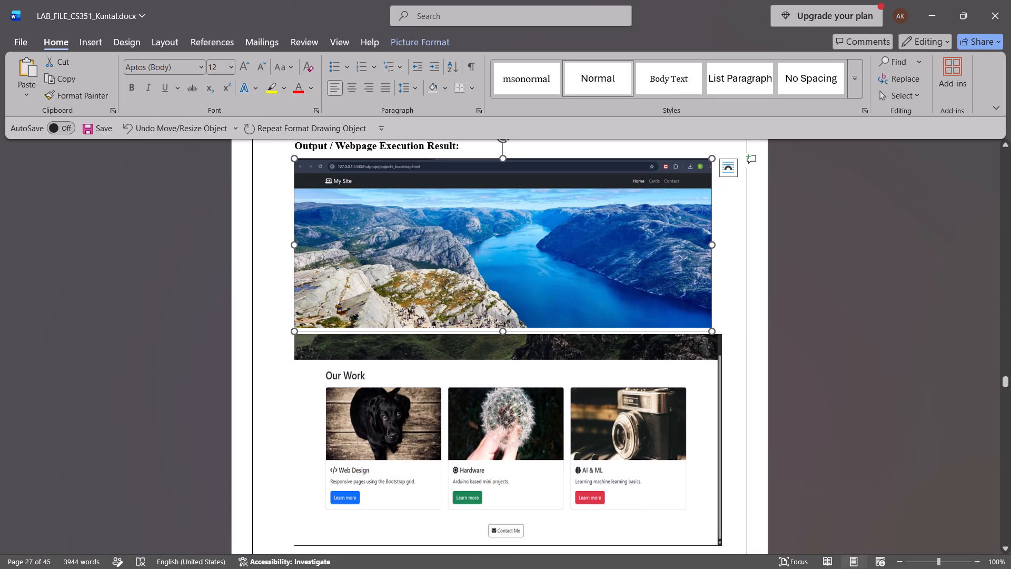
pyautogui.click(716, 245)
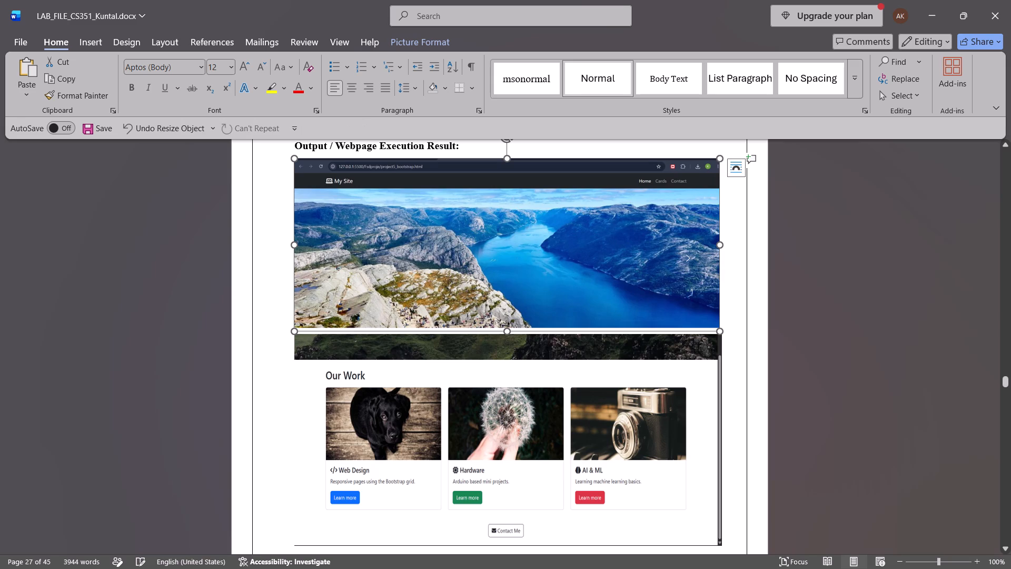
pyautogui.click(825, 378)
# Crop the dark landscape strip off the top of the Our Work screenshot, down to just above its Our Work title.
pyautogui.click(594, 410)
pyautogui.moveTo(591, 406); pyautogui.dragTo(586, 401, button='right')
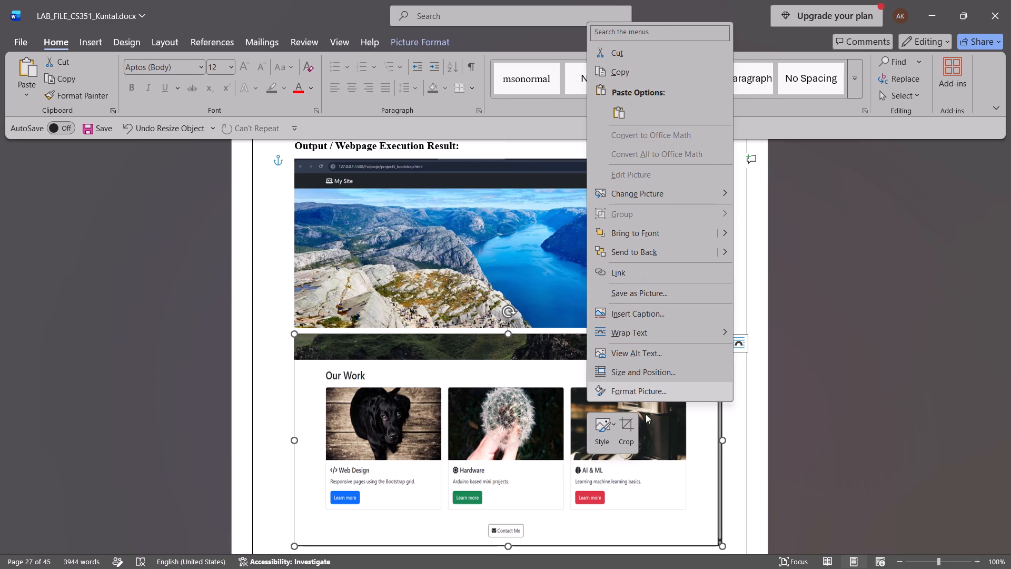
pyautogui.click(626, 447)
pyautogui.click(507, 338)
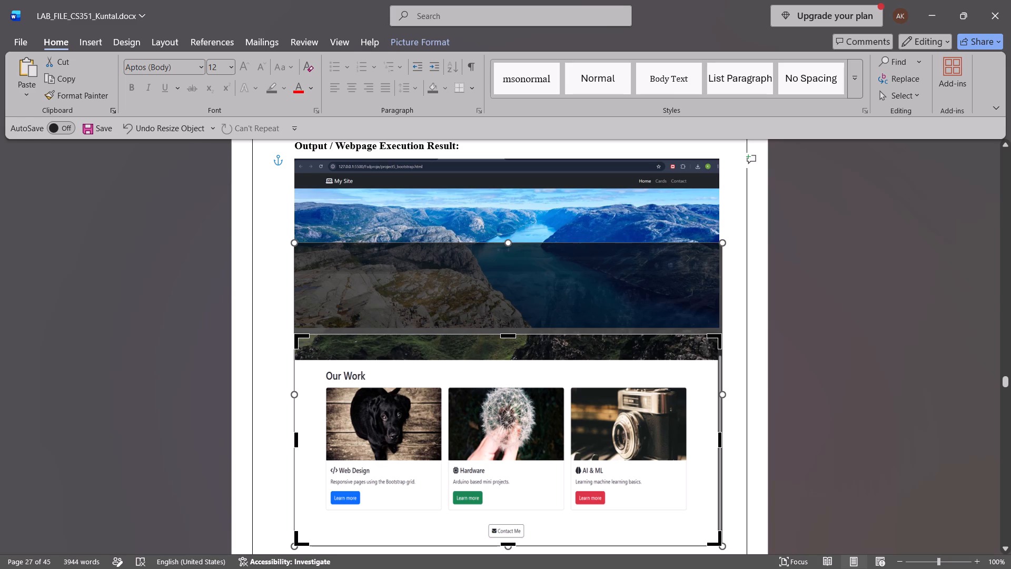
pyautogui.click(507, 338)
pyautogui.moveTo(507, 338); pyautogui.dragTo(507, 347)
pyautogui.moveTo(510, 338); pyautogui.dragTo(507, 345)
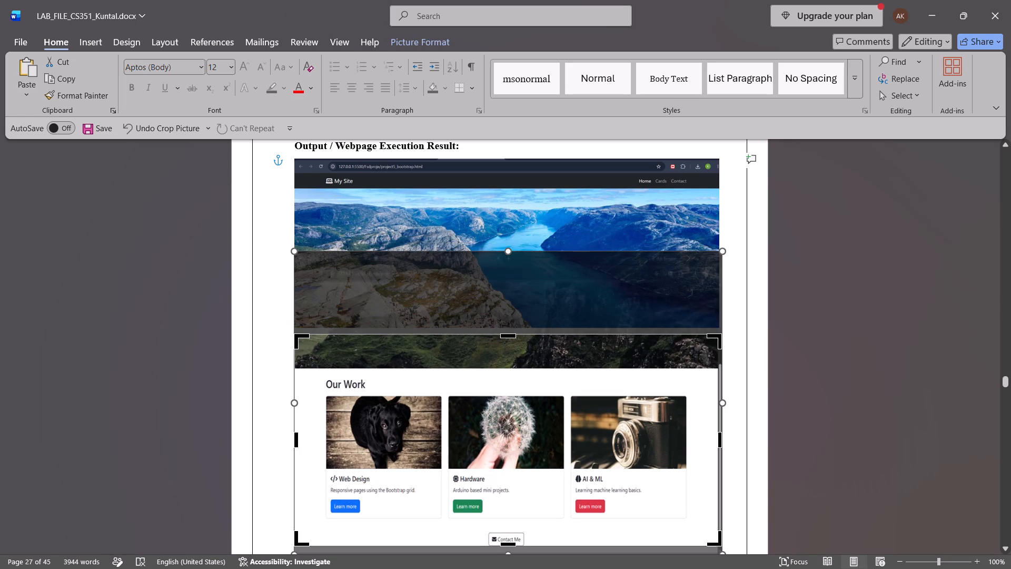
pyautogui.hotkey('ctrl', 'z')
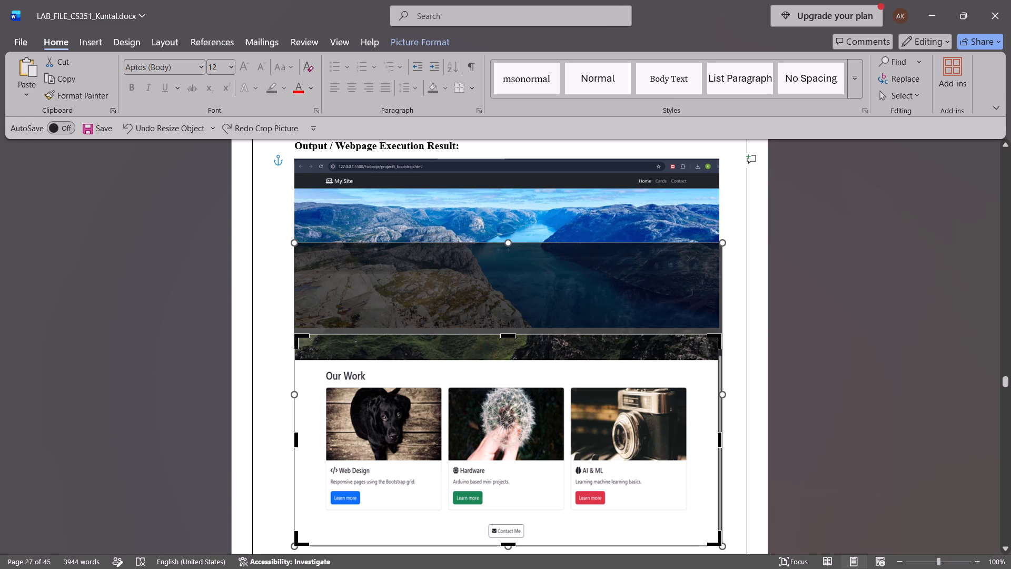
pyautogui.click(507, 336)
pyautogui.moveTo(507, 336); pyautogui.dragTo(509, 360)
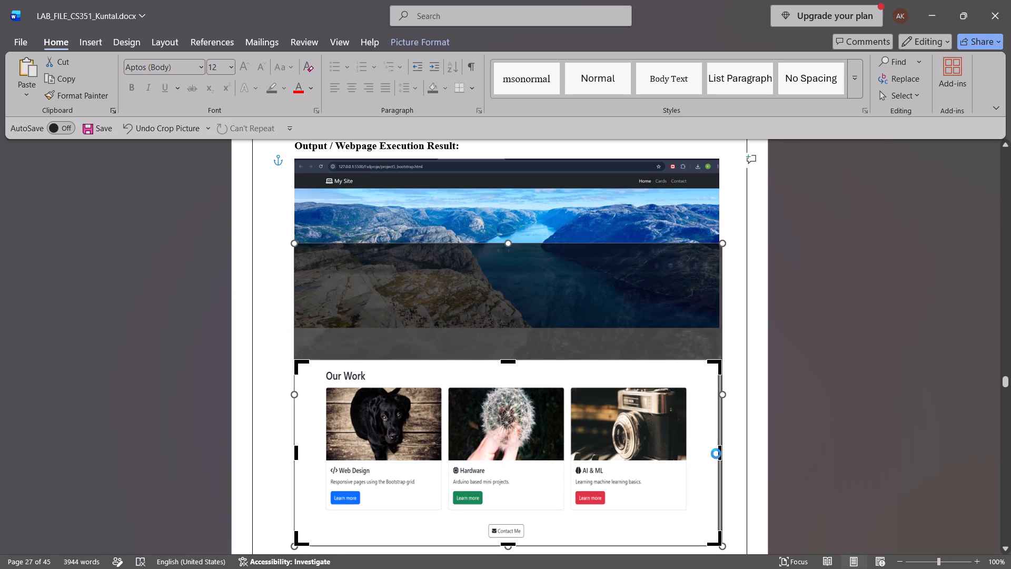
# Crop the scrollbar strip off the right edge of the Our Work screenshot.
pyautogui.click(720, 457)
pyautogui.click(720, 457)
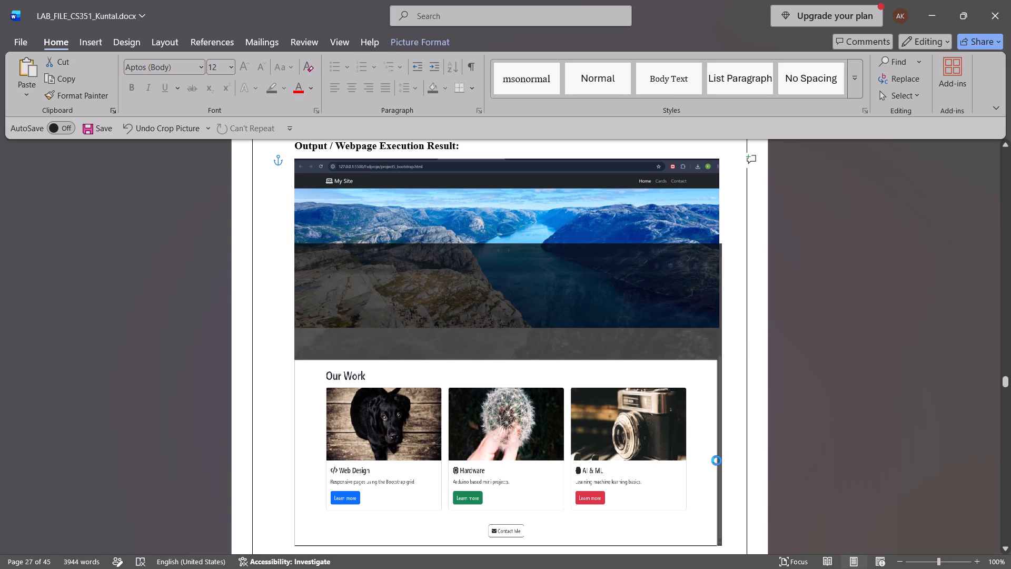
pyautogui.scroll(-1, 501, 528)
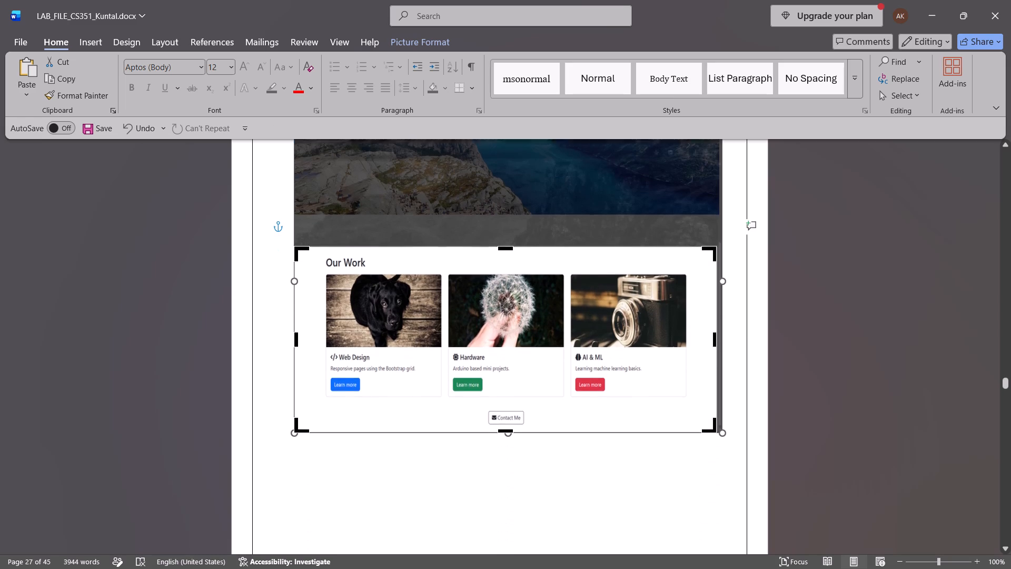
pyautogui.scroll(-1, 512, 512)
pyautogui.scroll(-1, 591, 384)
pyautogui.click(591, 384)
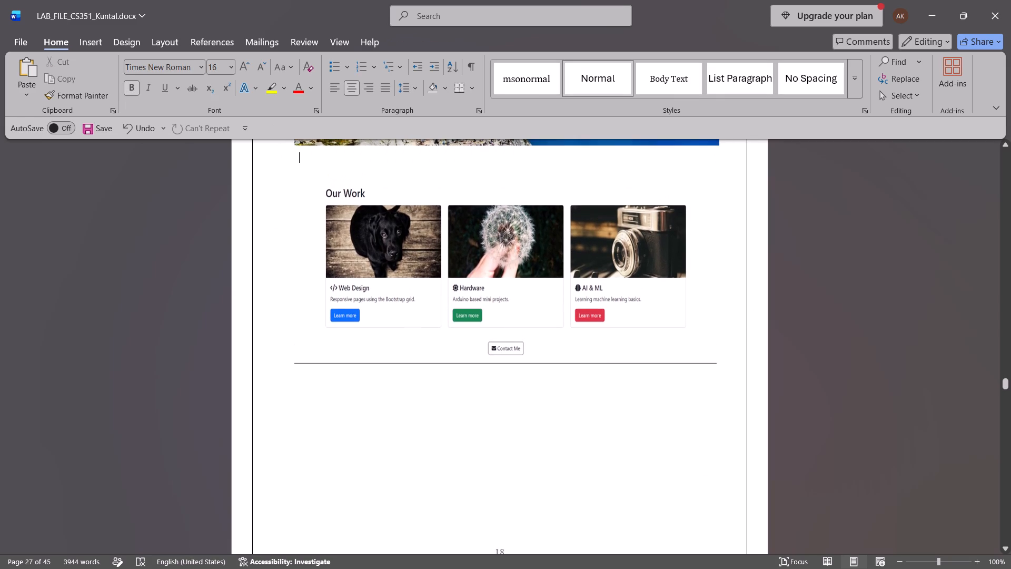
# Widen the Our Work screenshot so its right edge lines up with the My Site screenshot.
pyautogui.scroll(1, 695, 332)
pyautogui.click(632, 332)
pyautogui.click(717, 334)
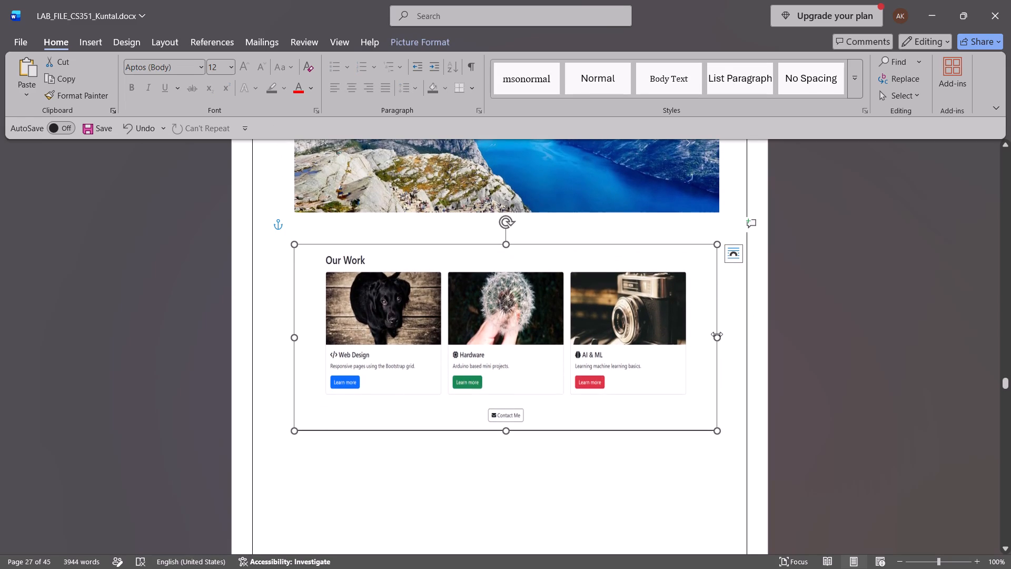
pyautogui.click(700, 186)
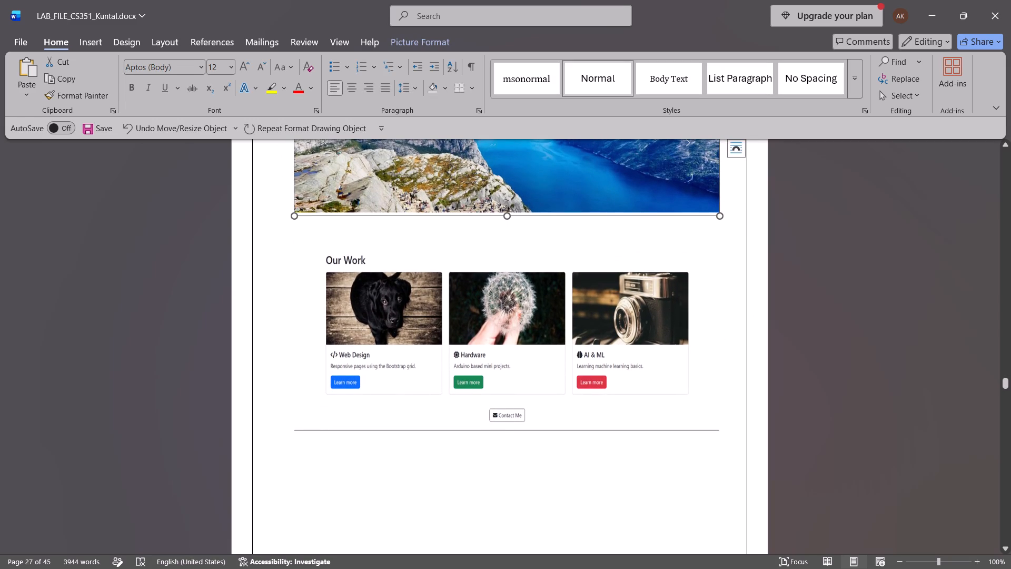
# Move the Our Work screenshot up so it sits just below the My Site screenshot, keeping their left edges aligned.
pyautogui.moveTo(715, 310); pyautogui.dragTo(715, 322)
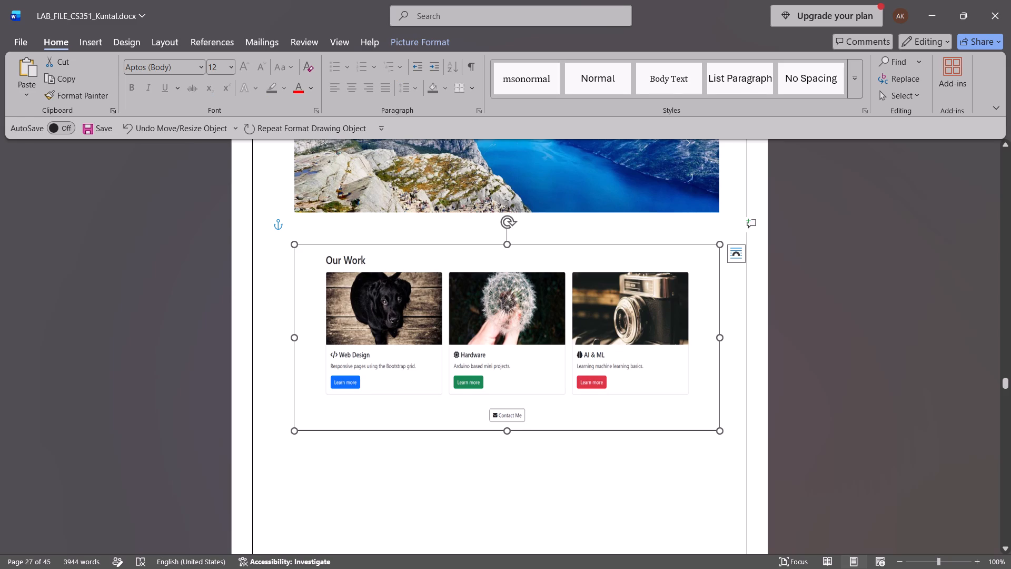
pyautogui.moveTo(509, 274); pyautogui.dragTo(509, 252)
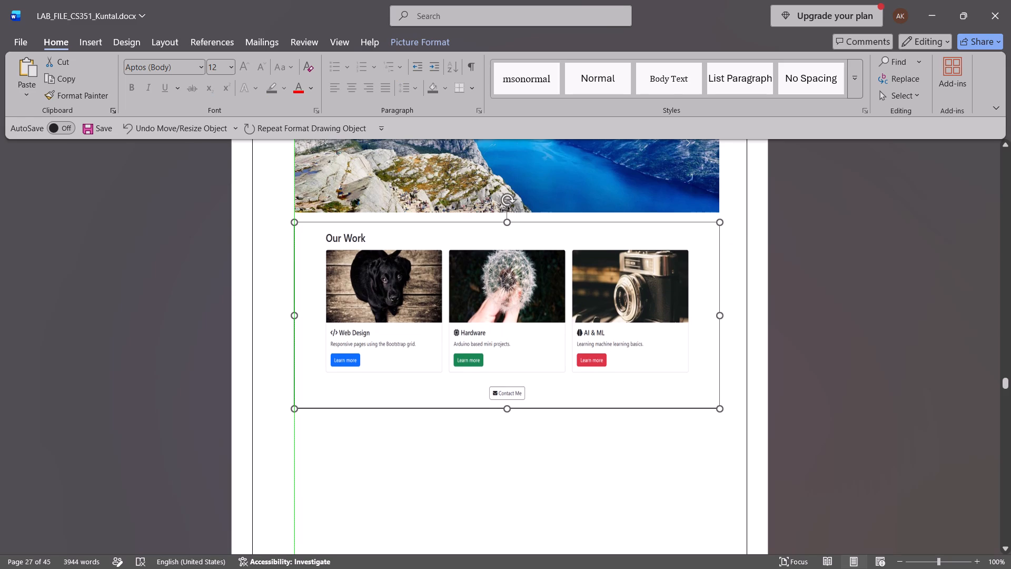
pyautogui.moveTo(509, 252); pyautogui.dragTo(513, 240)
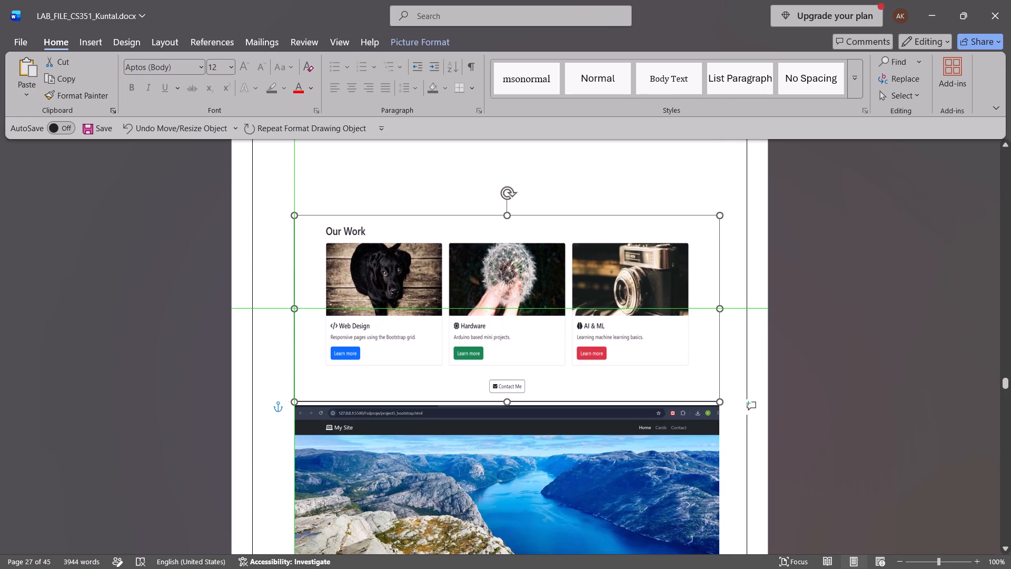
pyautogui.moveTo(513, 240); pyautogui.dragTo(513, 246)
pyautogui.click(517, 274)
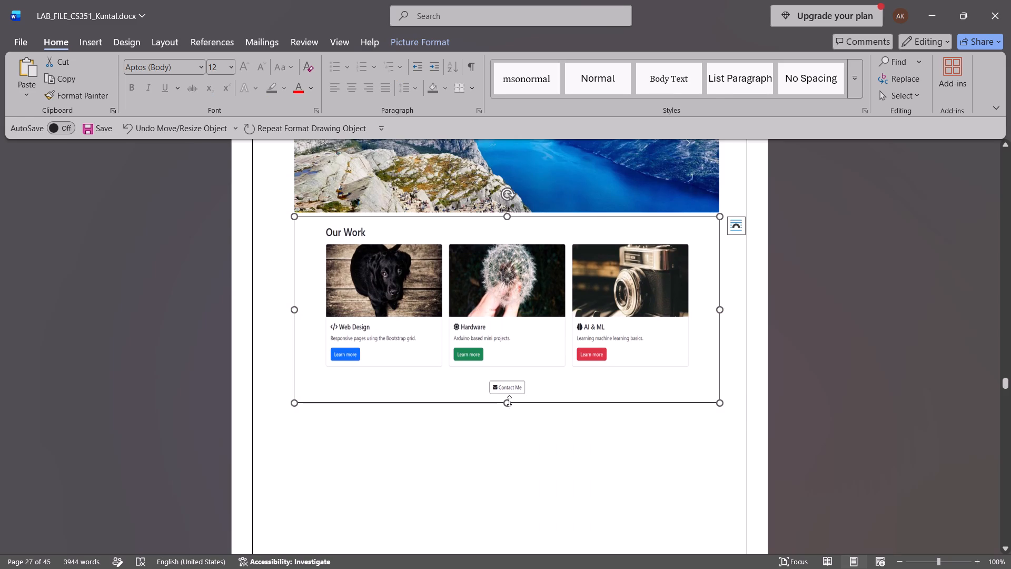
# Stretch the Our Work screenshot's bottom edge downward to make it noticeably taller.
pyautogui.moveTo(506, 408); pyautogui.dragTo(501, 452)
pyautogui.click(506, 405)
pyautogui.click(513, 364)
pyautogui.moveTo(515, 398); pyautogui.dragTo(509, 398)
pyautogui.click(501, 377)
pyautogui.moveTo(509, 406); pyautogui.dragTo(508, 475)
pyautogui.click(554, 377)
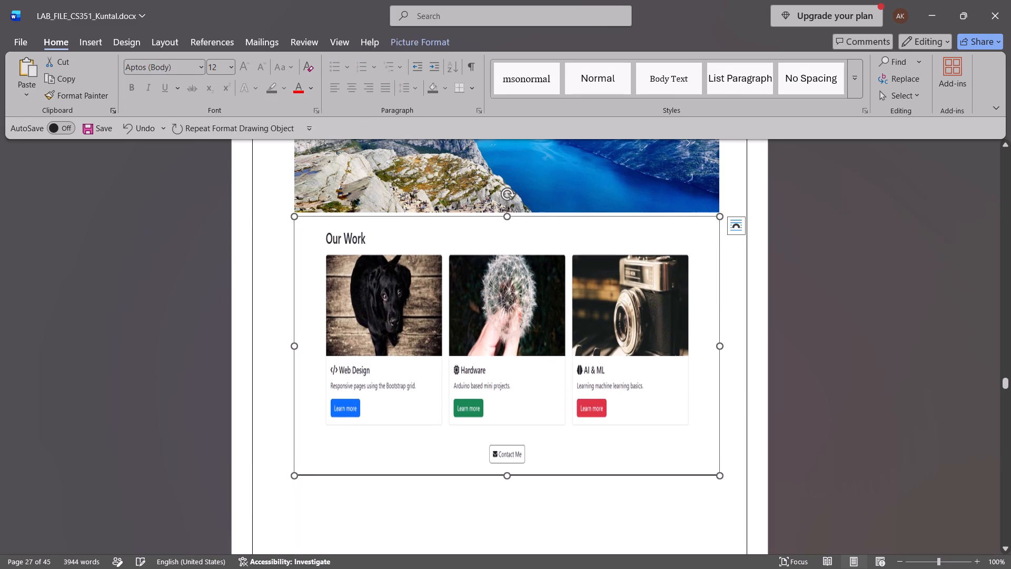
# Move the Our Work screenshot down slightly, leaving a gap below the My Site screenshot.
pyautogui.moveTo(549, 367); pyautogui.dragTo(549, 391)
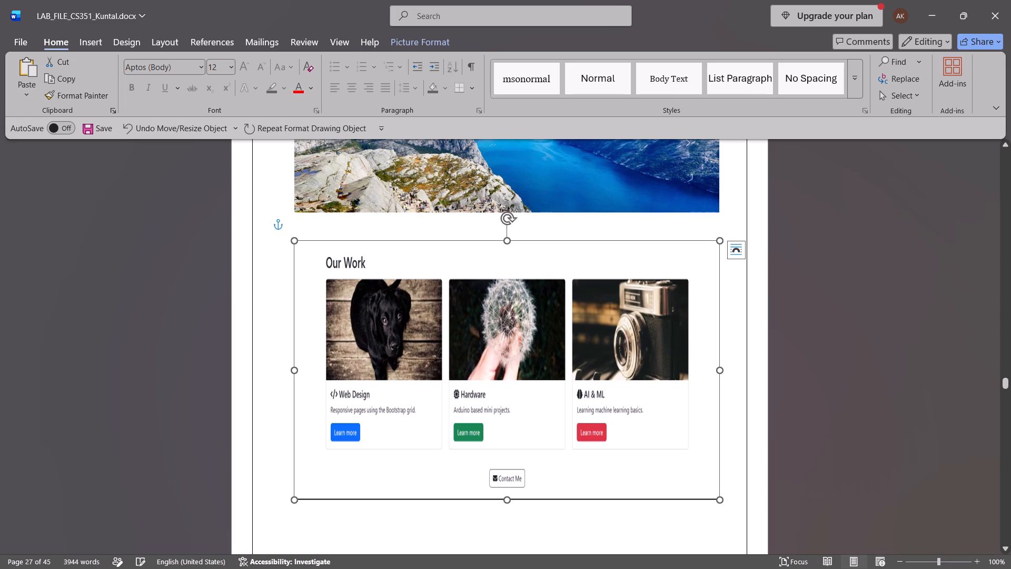
# Stretch the My Site screenshot's bottom edge down to nearly meet the Our Work screenshot.
pyautogui.scroll(1, 534, 301)
pyautogui.click(534, 301)
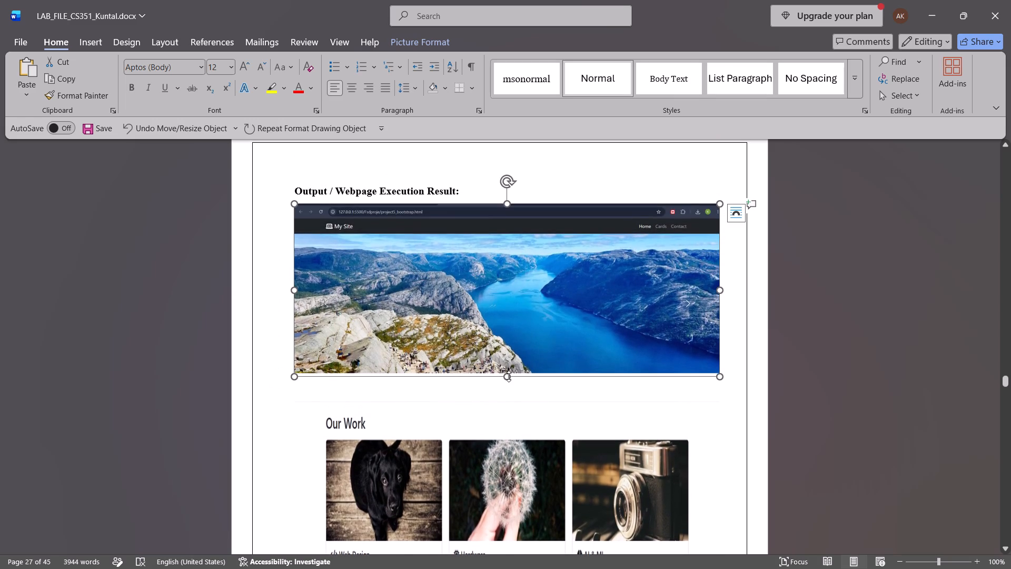
pyautogui.moveTo(509, 378); pyautogui.dragTo(504, 400)
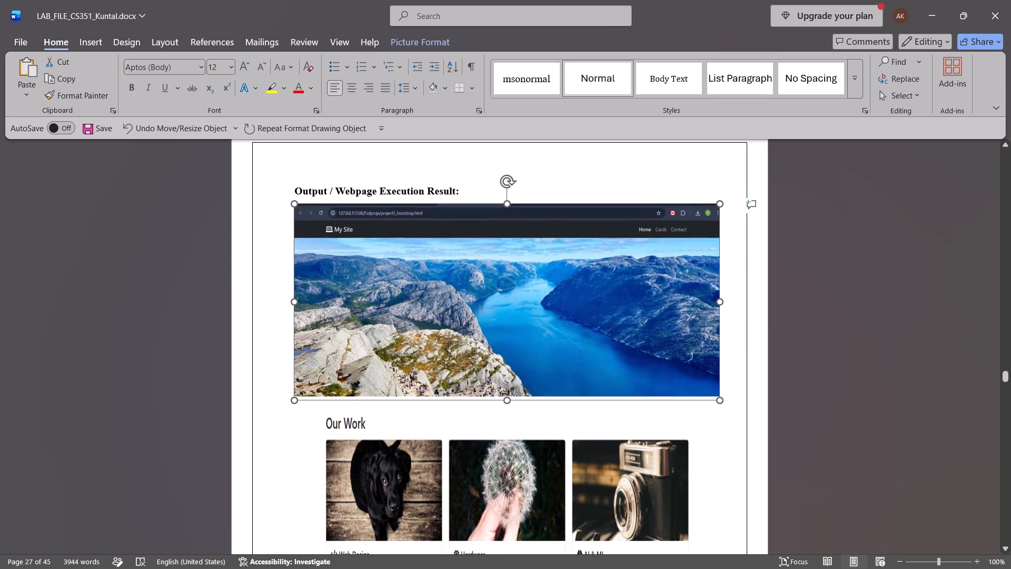
pyautogui.moveTo(504, 400); pyautogui.dragTo(504, 397)
# Widen the Our Work screenshot by extending its right edge close to the page border.
pyautogui.click(499, 444)
pyautogui.scroll(-1, 489, 433)
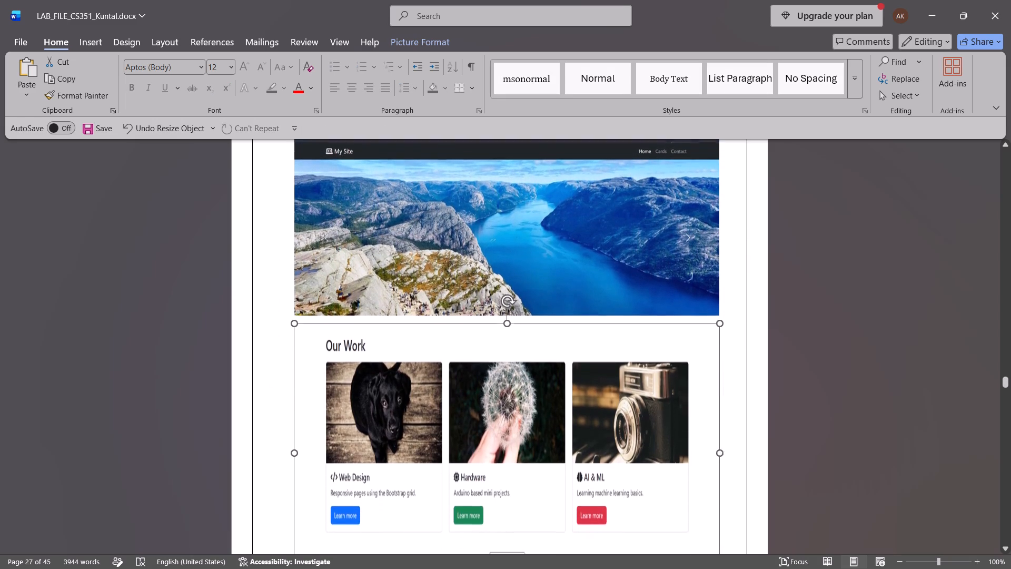
pyautogui.scroll(-1, 481, 421)
pyautogui.moveTo(721, 384); pyautogui.dragTo(729, 384)
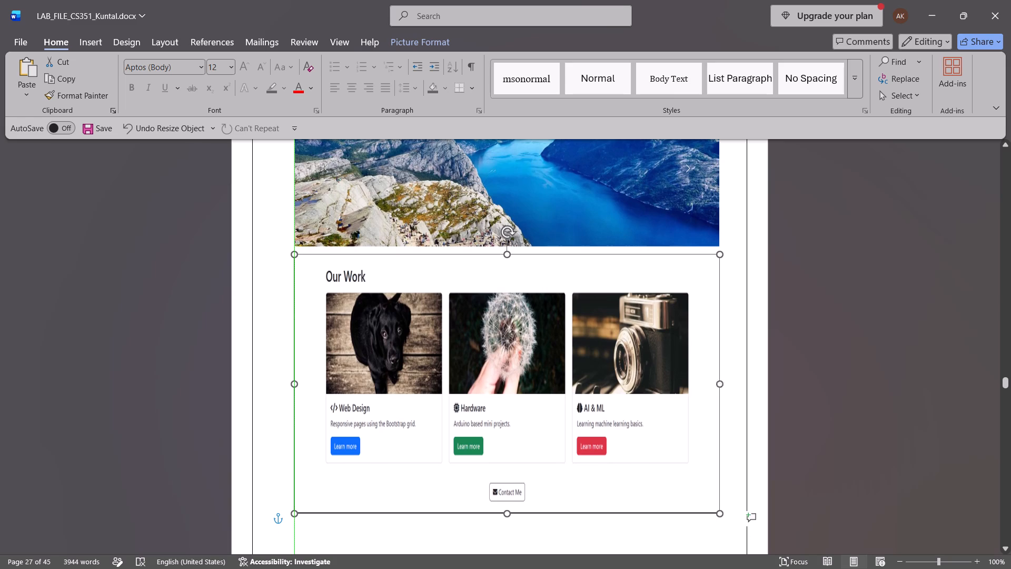
pyautogui.moveTo(729, 384); pyautogui.dragTo(734, 384)
pyautogui.click(493, 386)
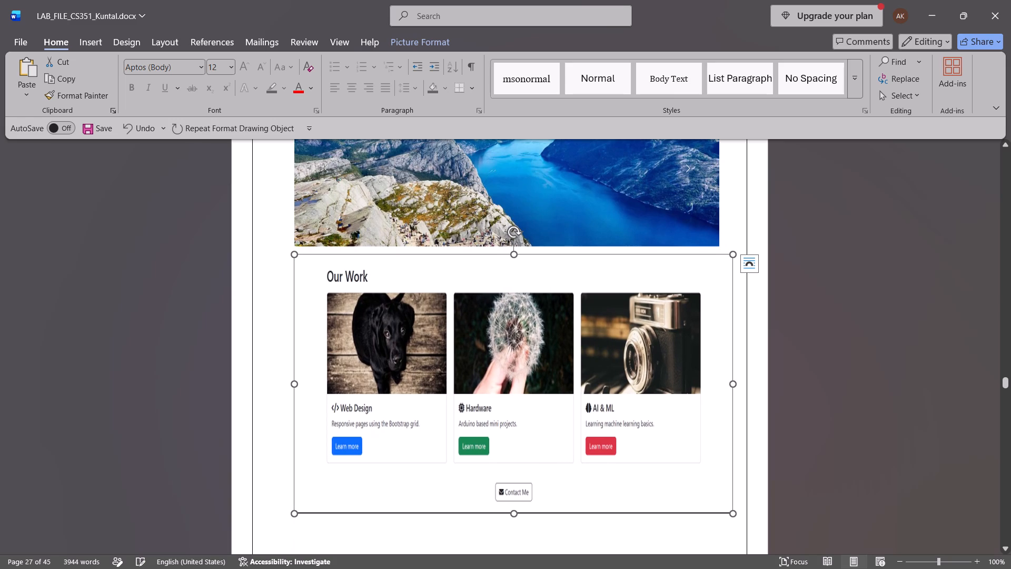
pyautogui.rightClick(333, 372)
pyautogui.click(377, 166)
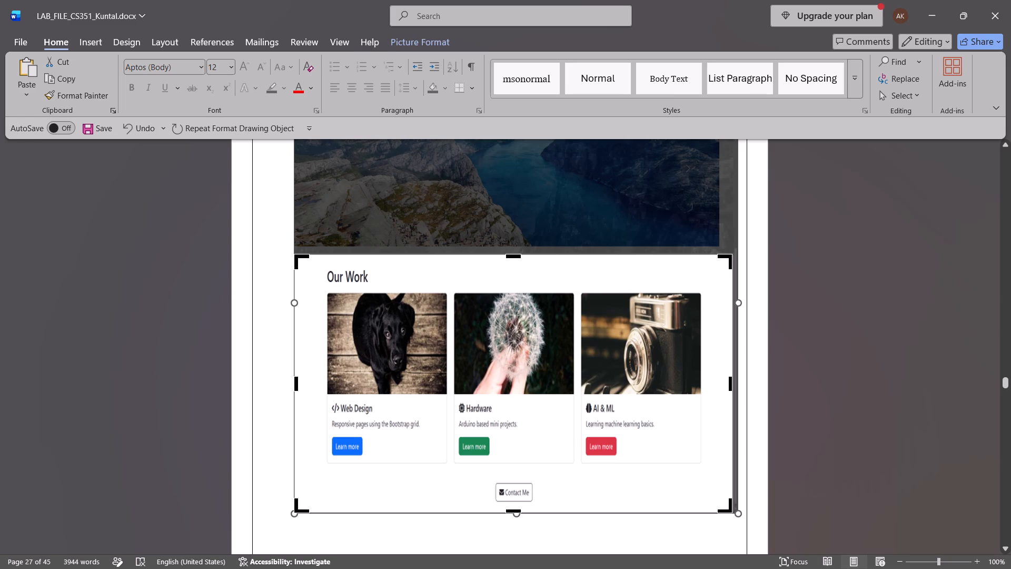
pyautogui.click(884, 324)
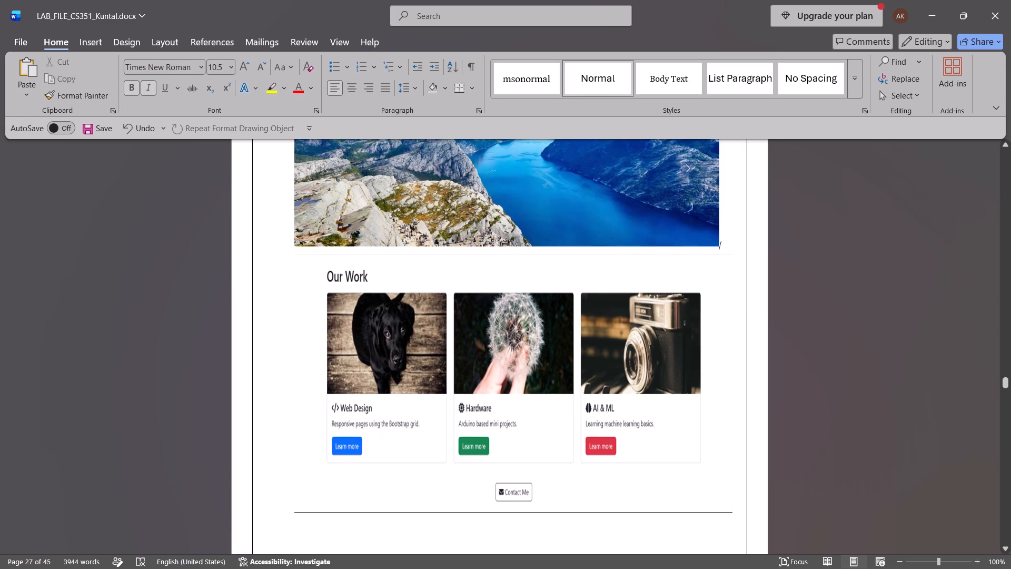
# Widen the My Site screenshot so its right edge lines up with the Our Work screenshot.
pyautogui.click(636, 223)
pyautogui.scroll(1, 683, 264)
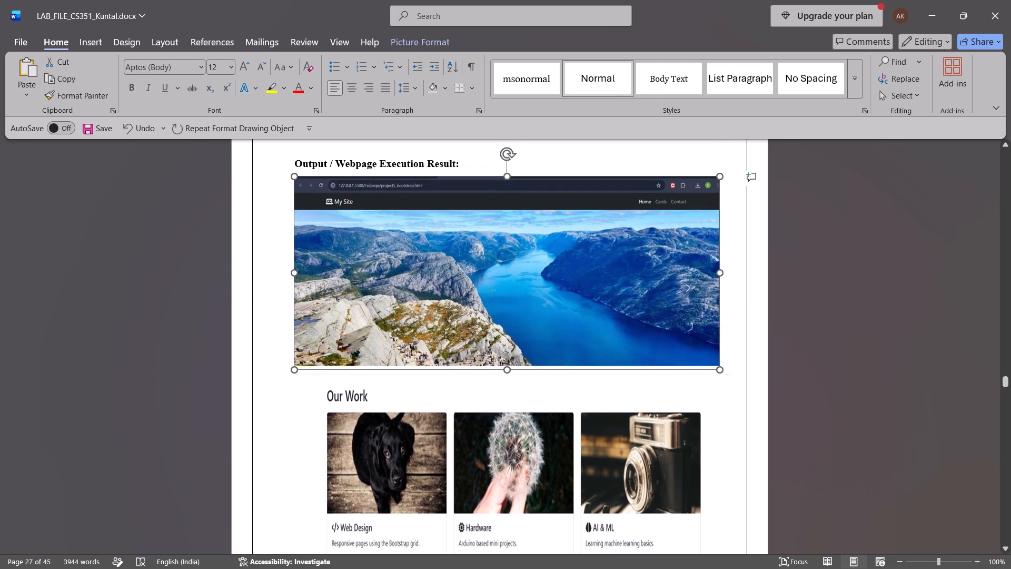
pyautogui.moveTo(718, 274); pyautogui.dragTo(732, 274)
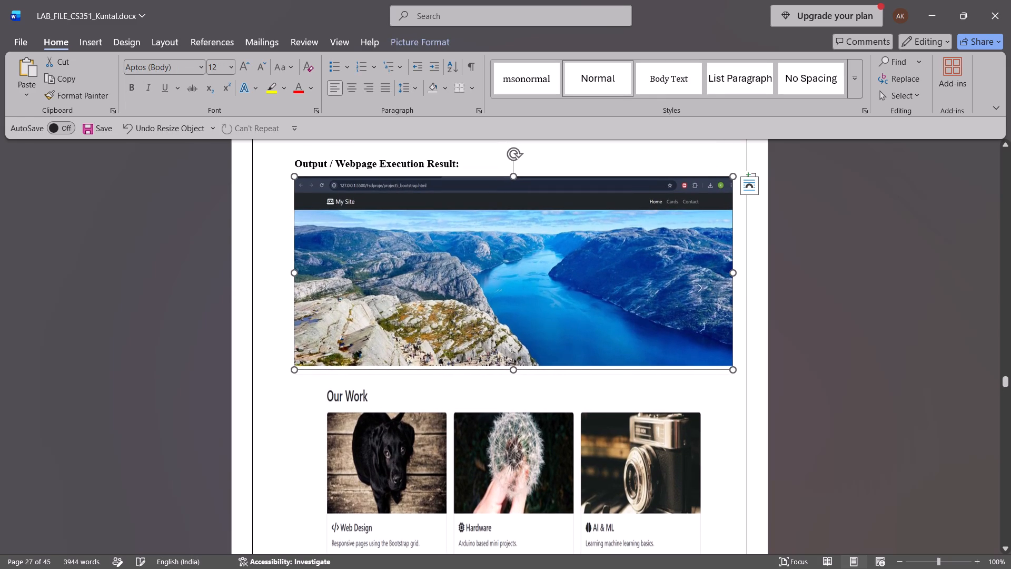
pyautogui.click(688, 292)
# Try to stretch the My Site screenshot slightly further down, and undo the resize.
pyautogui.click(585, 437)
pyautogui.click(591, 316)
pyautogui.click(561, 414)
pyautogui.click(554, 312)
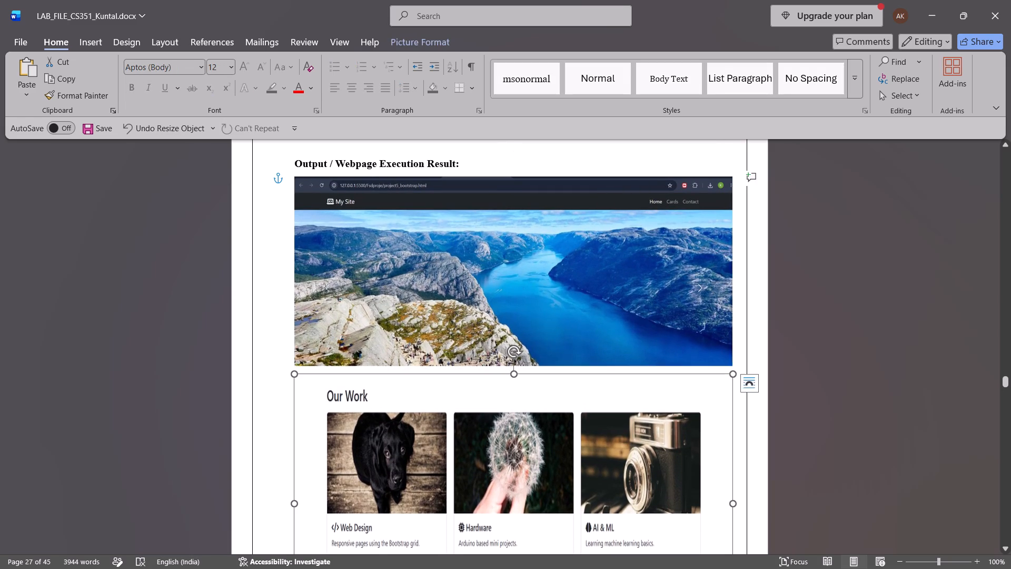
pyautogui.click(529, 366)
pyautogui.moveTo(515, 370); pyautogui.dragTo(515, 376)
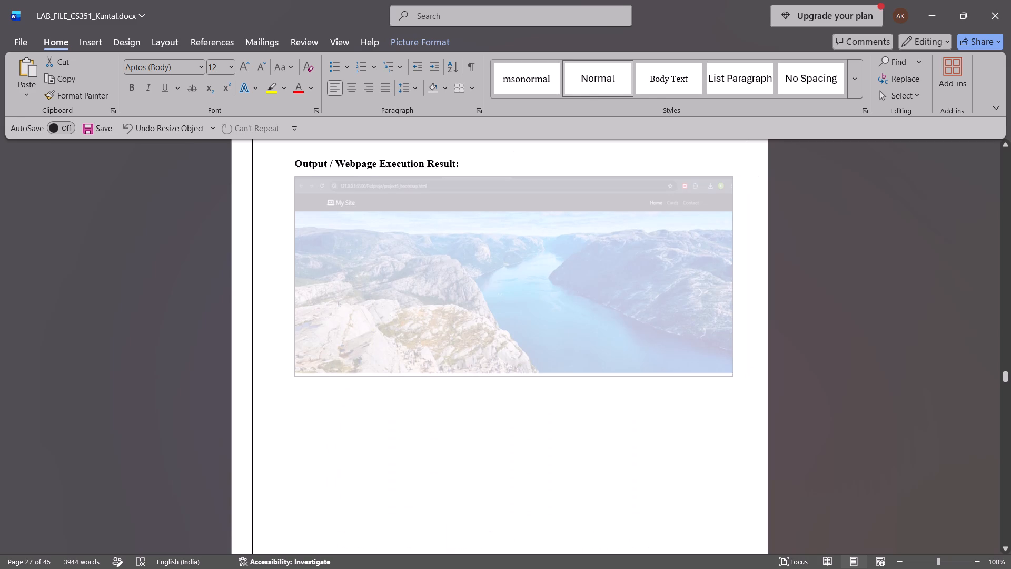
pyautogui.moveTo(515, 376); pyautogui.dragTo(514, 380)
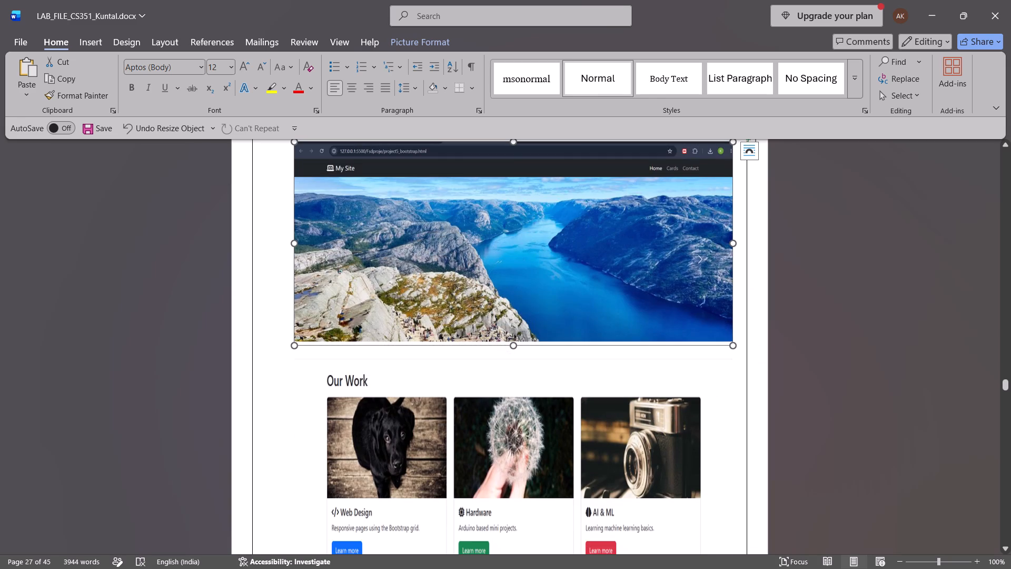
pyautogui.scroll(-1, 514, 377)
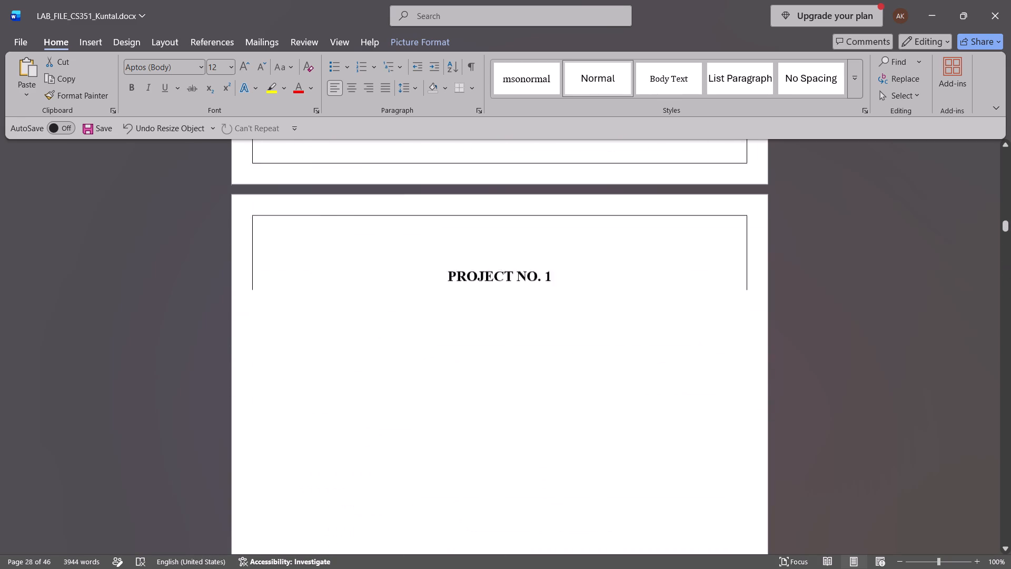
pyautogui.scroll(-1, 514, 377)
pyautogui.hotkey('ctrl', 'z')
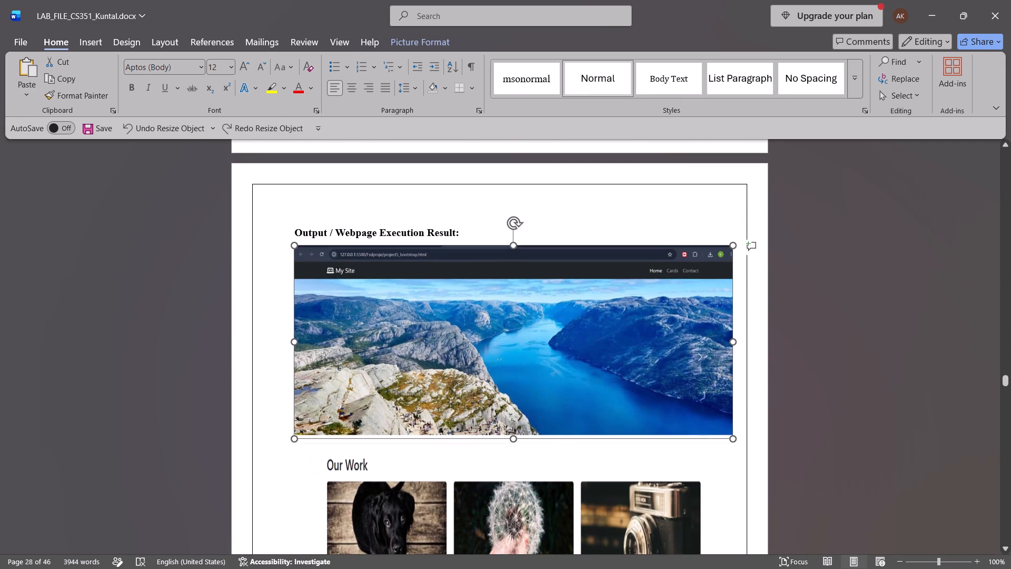
# Move the Our Work screenshot down toward the page's bottom, keeping its left edge aligned with the My Site screenshot.
pyautogui.click(478, 485)
pyautogui.scroll(-1, 451, 467)
pyautogui.moveTo(540, 242); pyautogui.dragTo(530, 278)
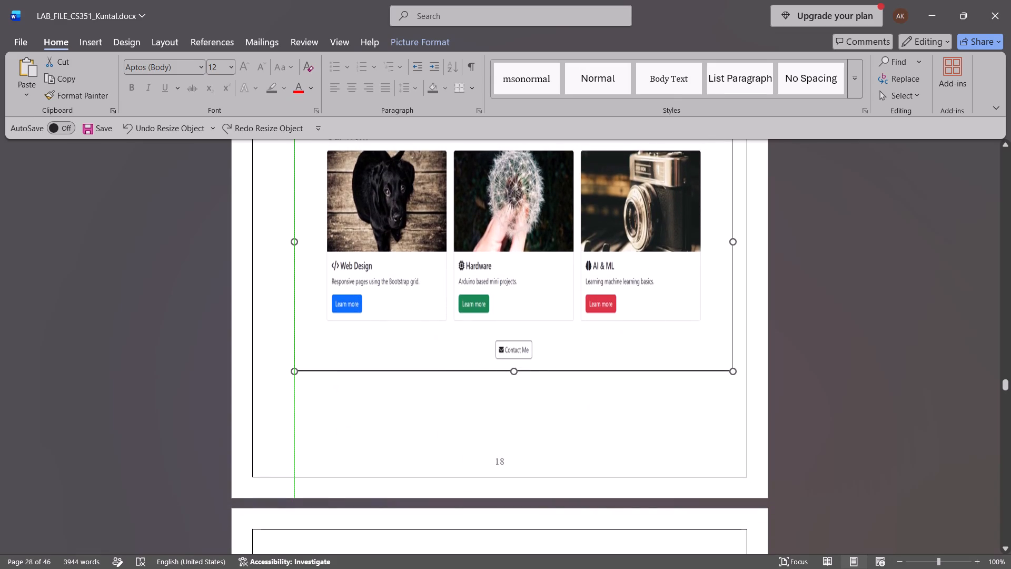
pyautogui.moveTo(530, 278); pyautogui.dragTo(538, 309)
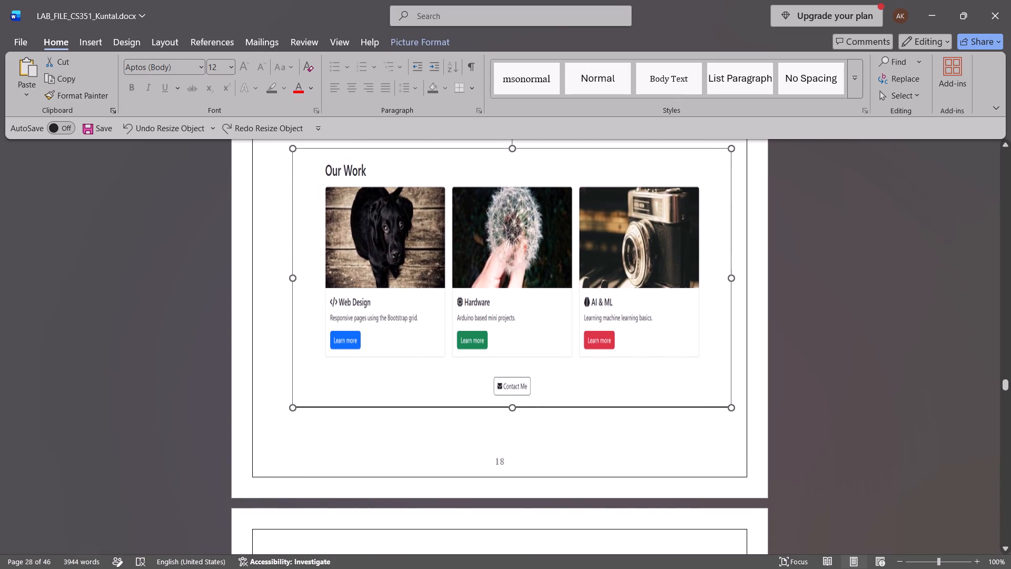
pyautogui.moveTo(538, 309); pyautogui.dragTo(538, 313)
pyautogui.scroll(2, 538, 313)
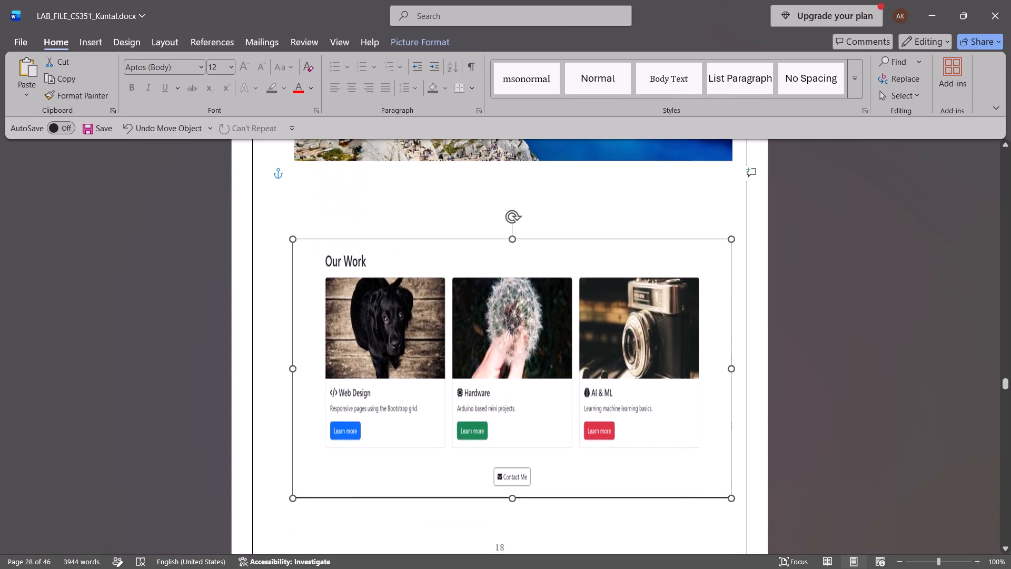
pyautogui.scroll(1, 538, 313)
pyautogui.moveTo(530, 337); pyautogui.dragTo(540, 348)
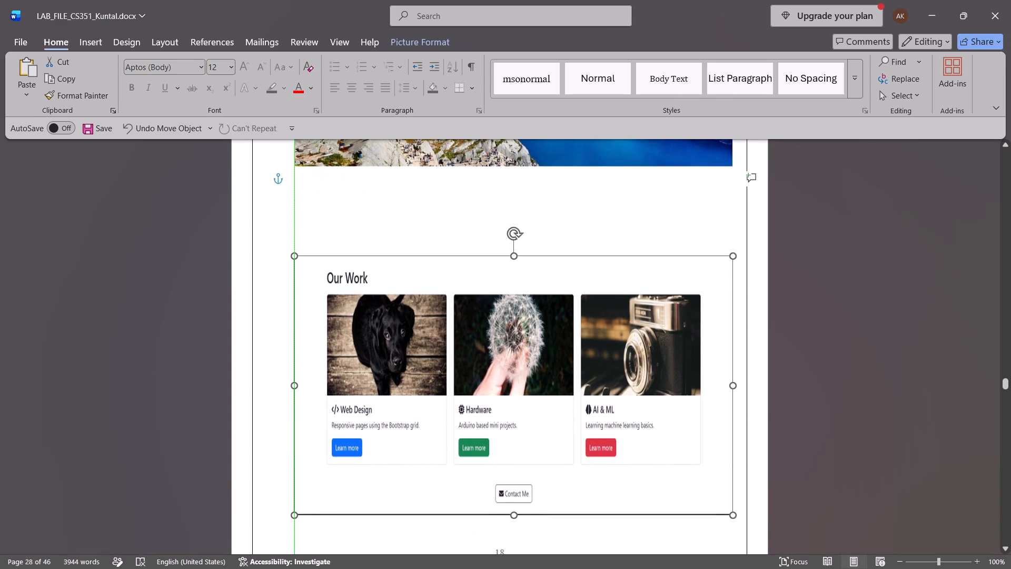
pyautogui.moveTo(540, 348); pyautogui.dragTo(541, 358)
# Stretch the My Site screenshot's bottom edge down into the gap above the Our Work screenshot.
pyautogui.click(523, 160)
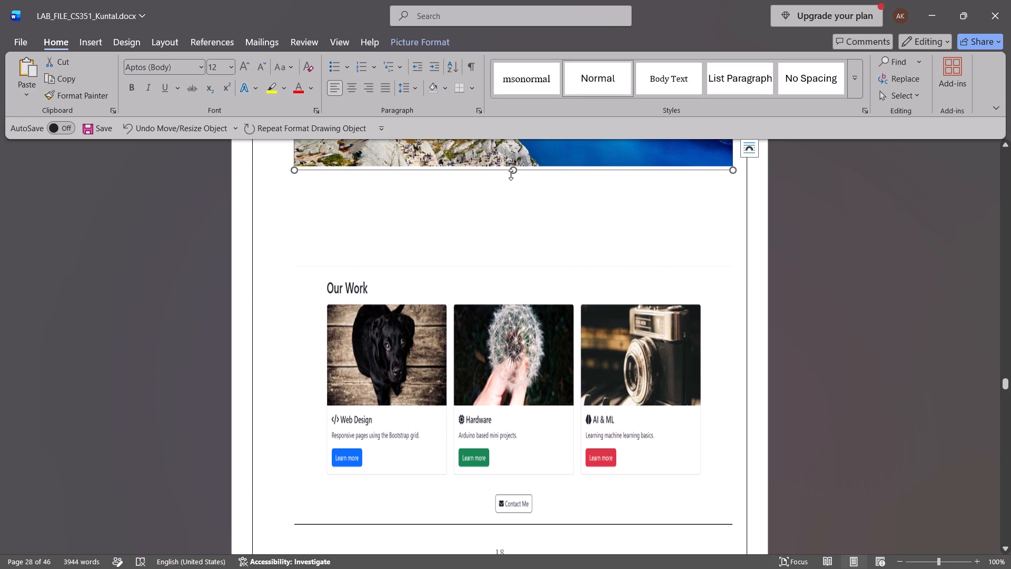
pyautogui.moveTo(513, 171); pyautogui.dragTo(517, 215)
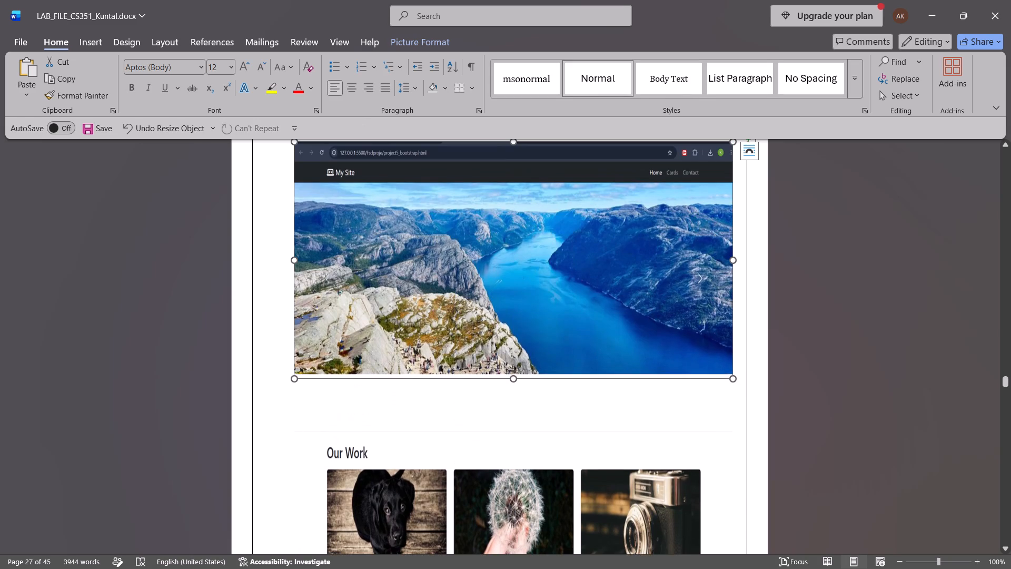
# Extend the Our Work screenshot's top edge upward to narrow the gap below the My Site screenshot.
pyautogui.click(480, 430)
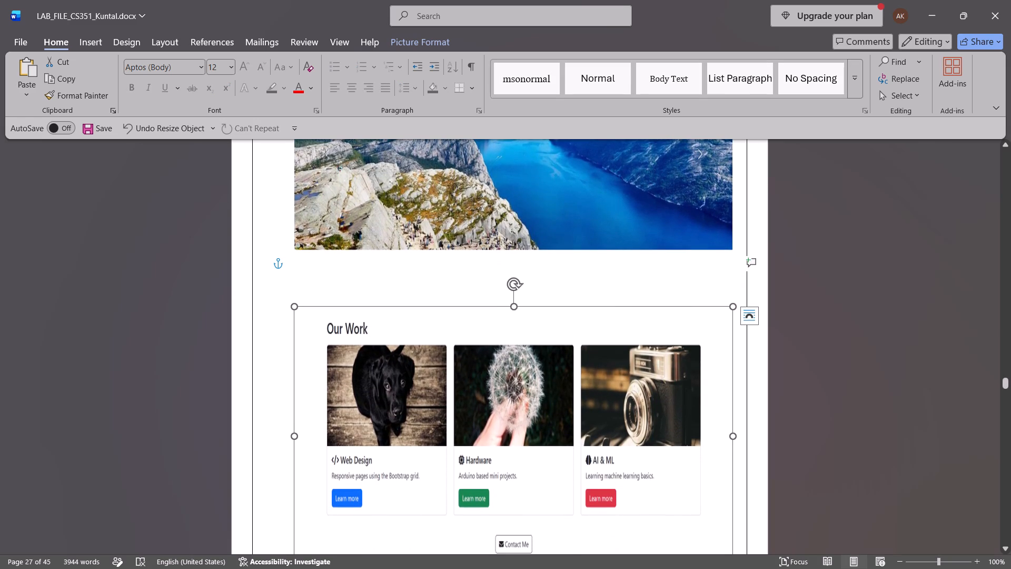
pyautogui.moveTo(512, 304); pyautogui.dragTo(517, 276)
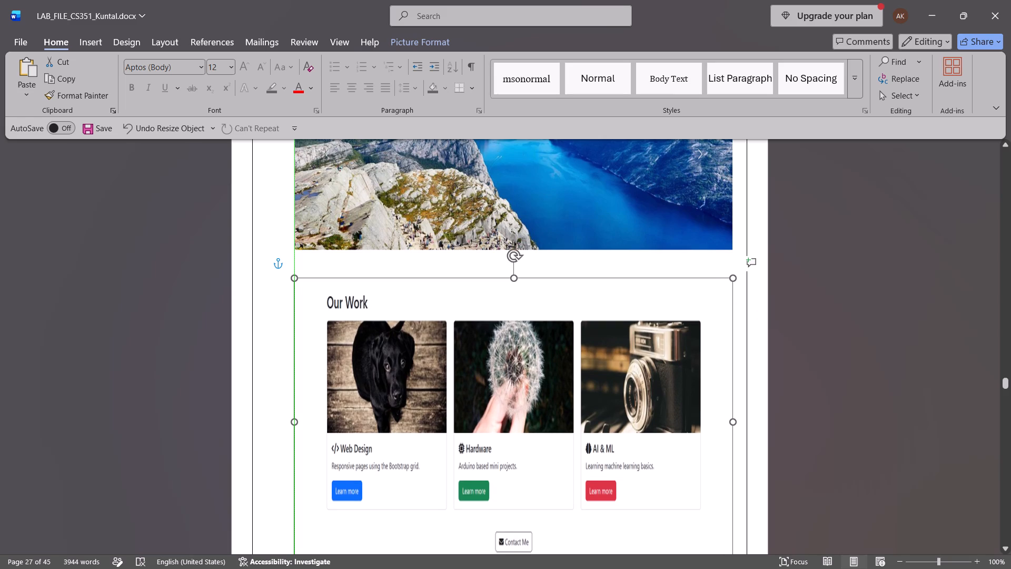
pyautogui.moveTo(517, 276); pyautogui.dragTo(519, 282)
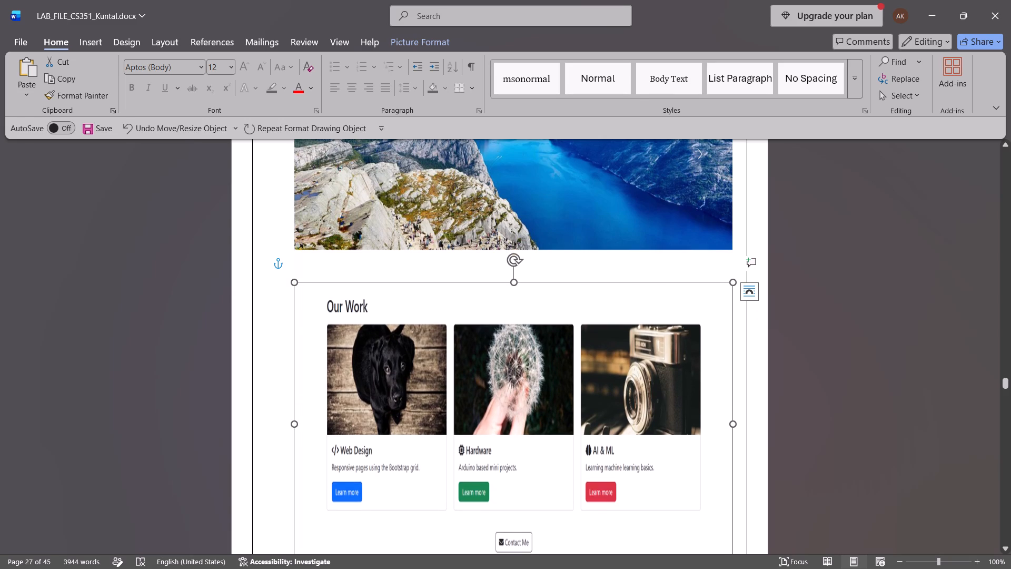
# Crop part of the blank left margin off the Our Work screenshot, leaving its title and cards intact.
pyautogui.rightClick(354, 357)
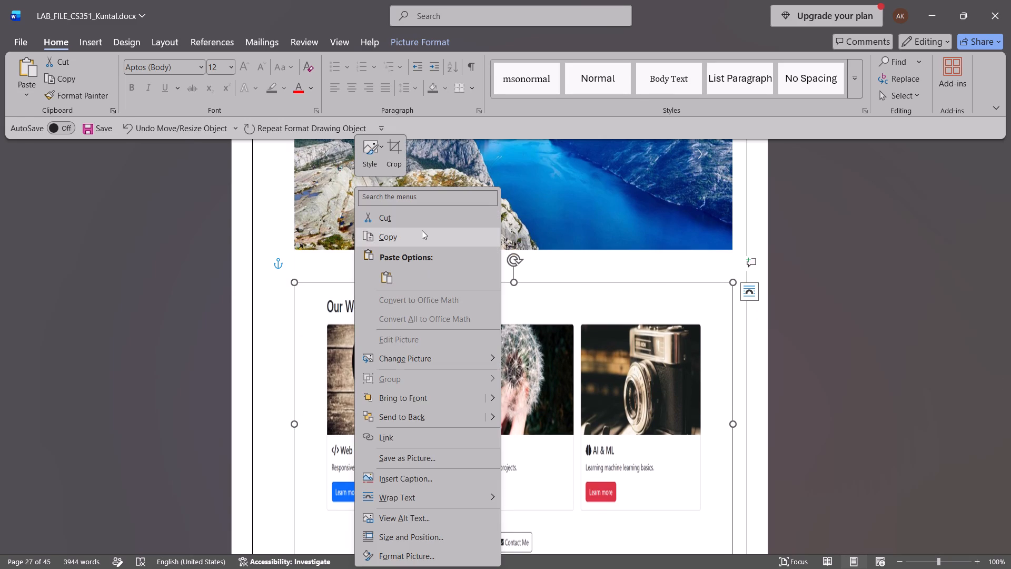
pyautogui.click(399, 133)
pyautogui.rightClick(381, 332)
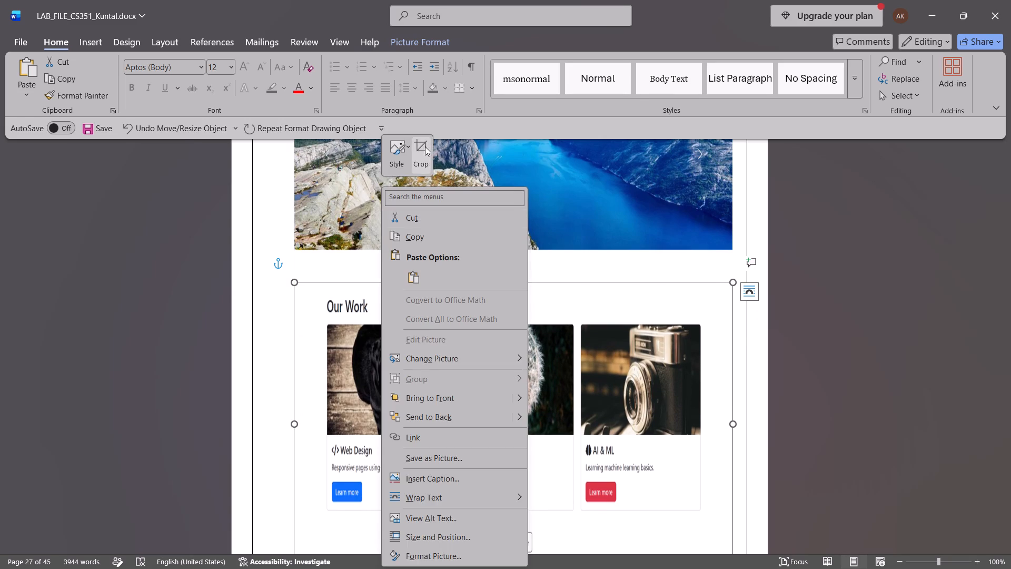
pyautogui.click(425, 146)
pyautogui.moveTo(297, 419); pyautogui.dragTo(310, 423)
pyautogui.click(425, 423)
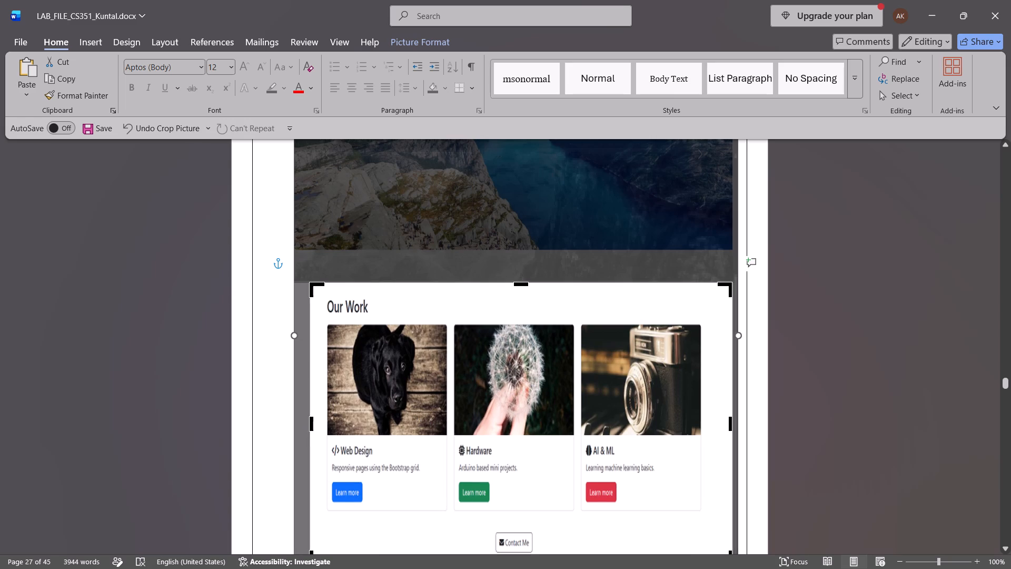
pyautogui.click(164, 240)
pyautogui.click(320, 393)
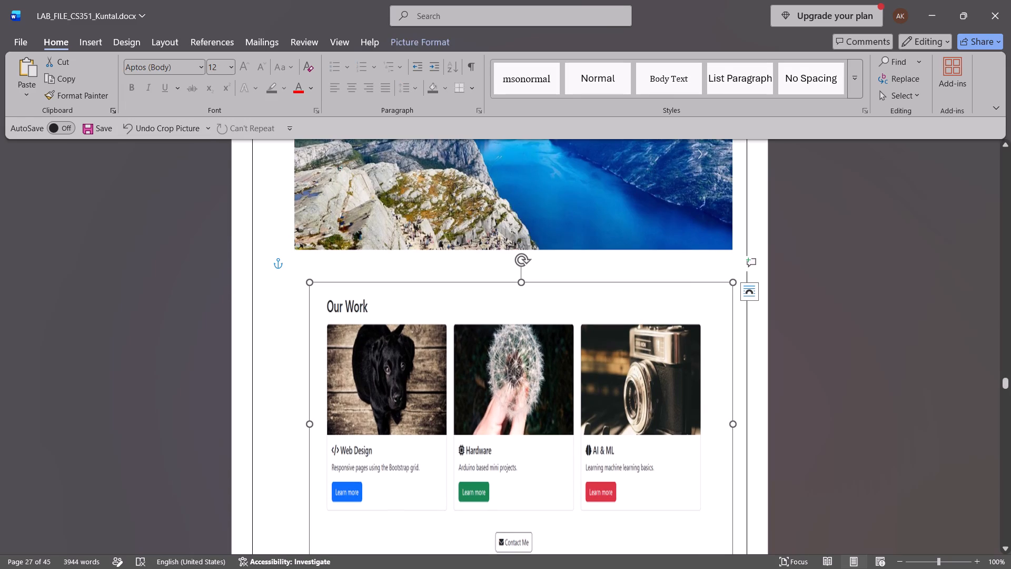
# Widen the Our Work screenshot leftward until its left edge lines up with the My Site screenshot.
pyautogui.moveTo(310, 424); pyautogui.dragTo(289, 436)
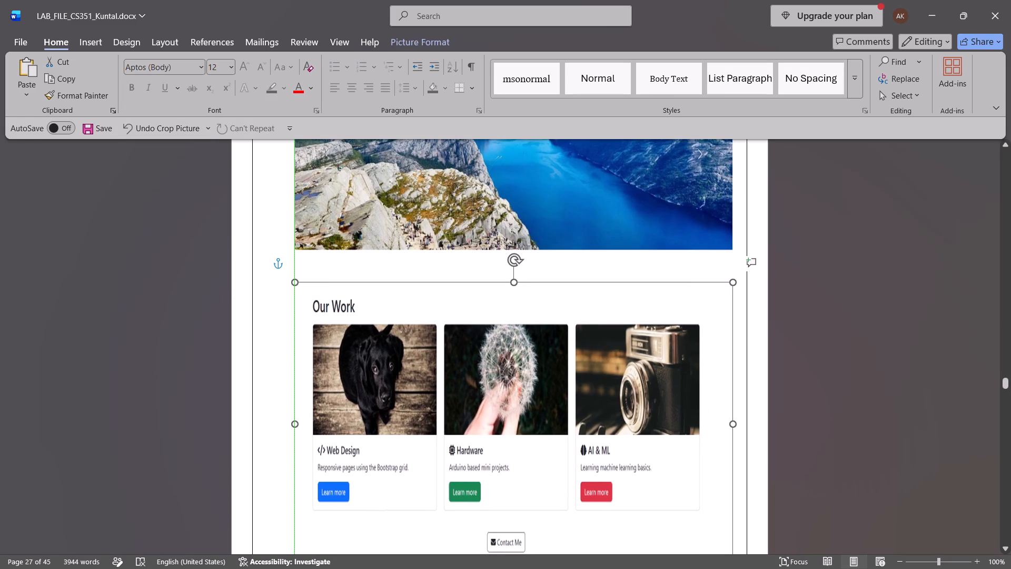
pyautogui.moveTo(289, 436); pyautogui.dragTo(288, 434)
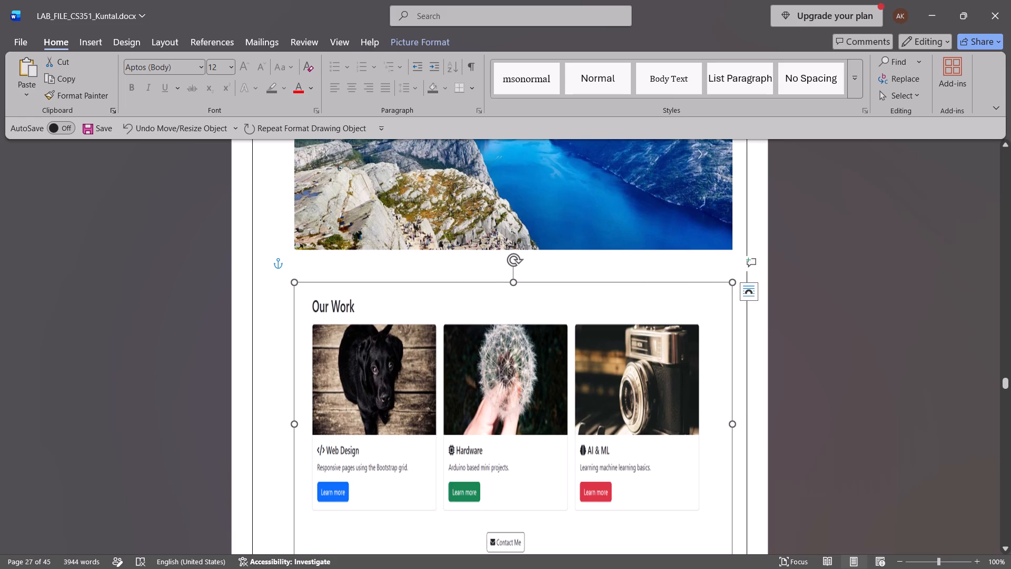
pyautogui.scroll(-2, 642, 354)
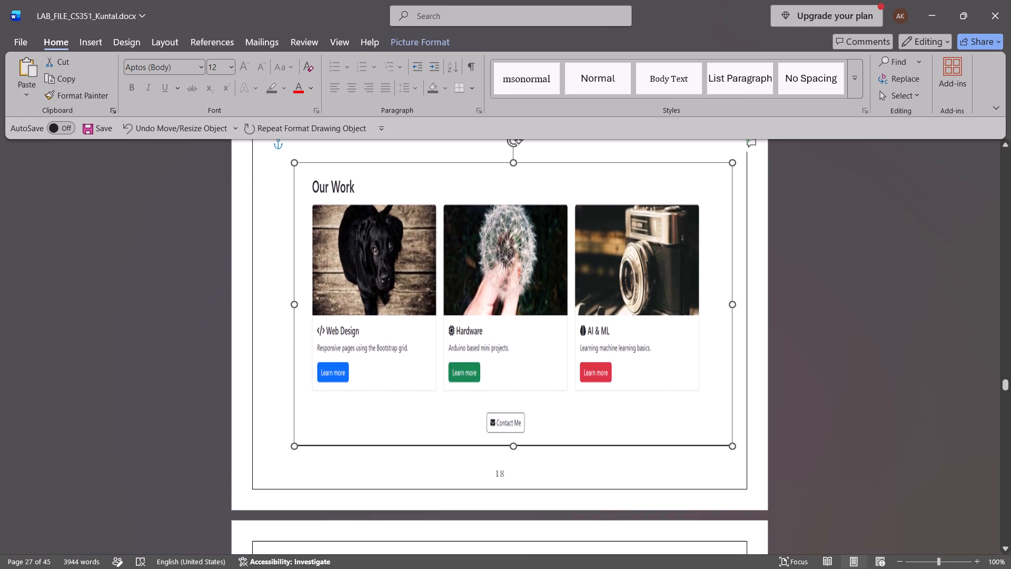
pyautogui.scroll(-1, 642, 354)
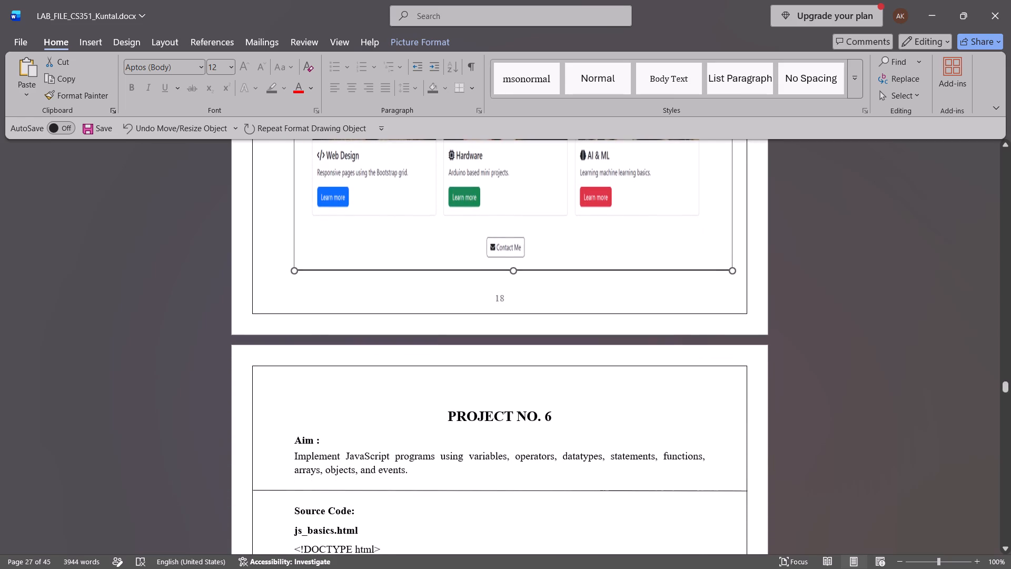
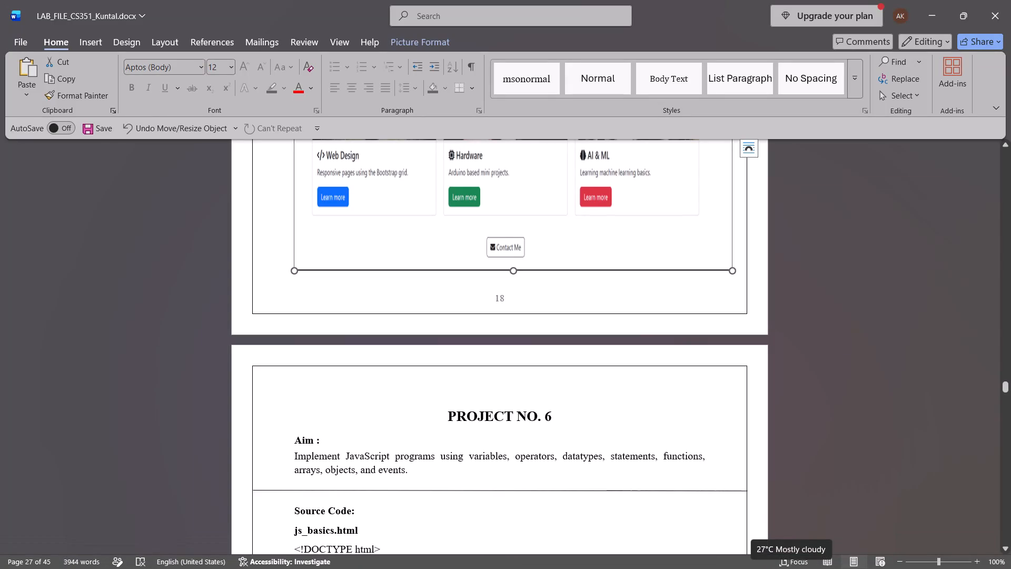
# Crop the first JavaScript Basics screenshot in Project No. 6's output from its right side to just past the page heading.
pyautogui.scroll(-1, 580, 434)
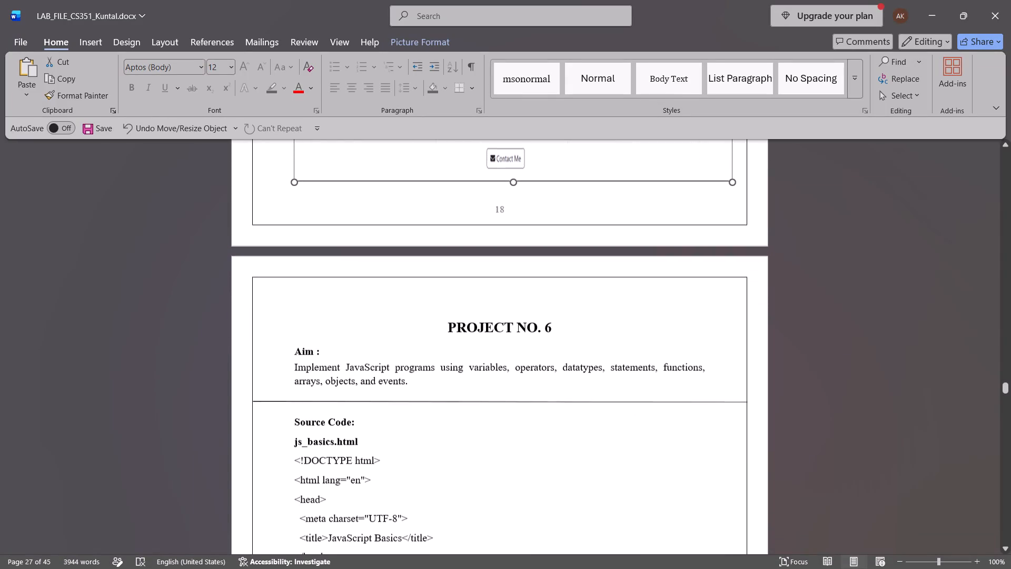
pyautogui.scroll(-5, 565, 338)
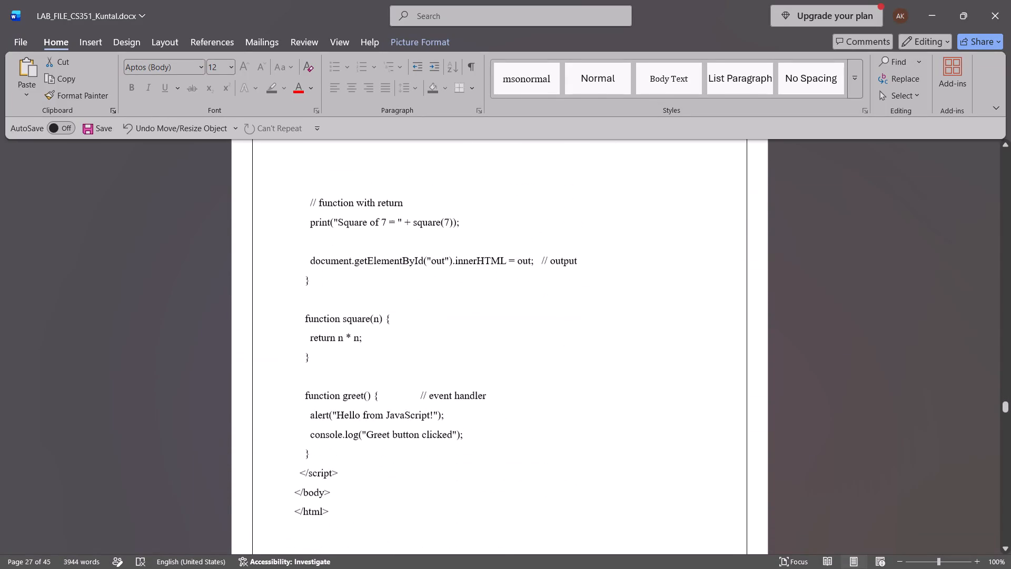
pyautogui.scroll(-4, 565, 338)
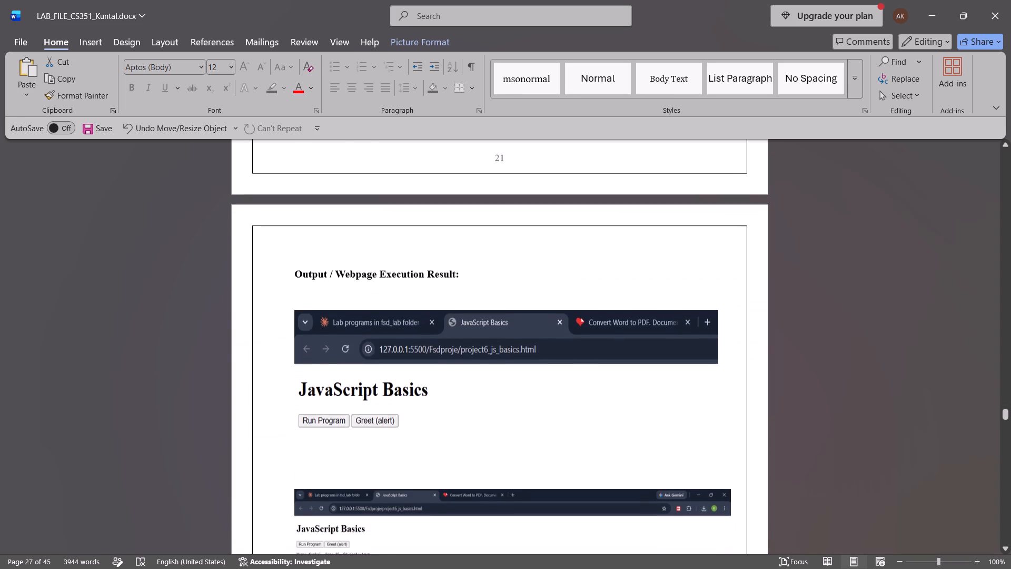
pyautogui.scroll(-1, 565, 338)
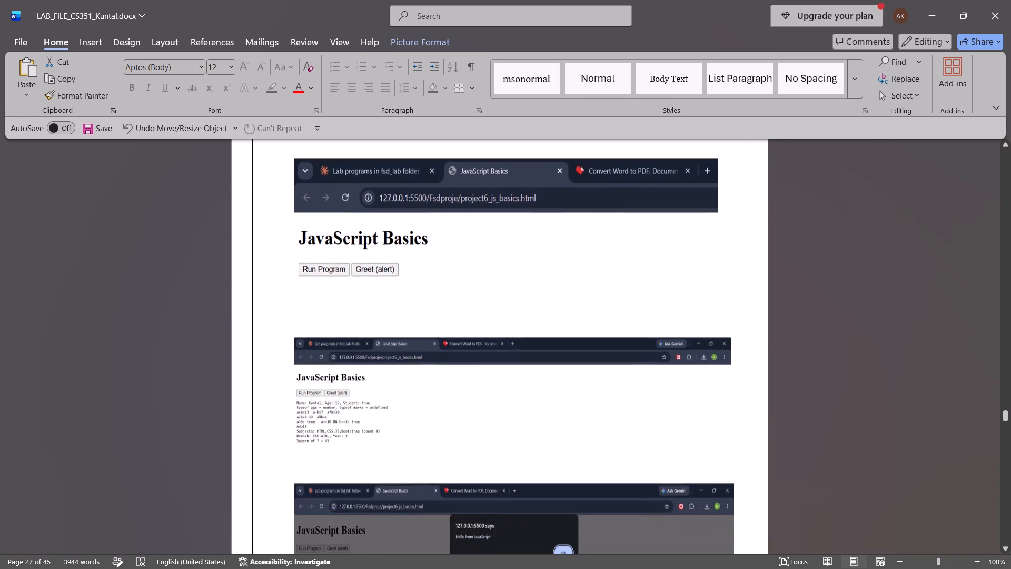
pyautogui.scroll(-1, 565, 338)
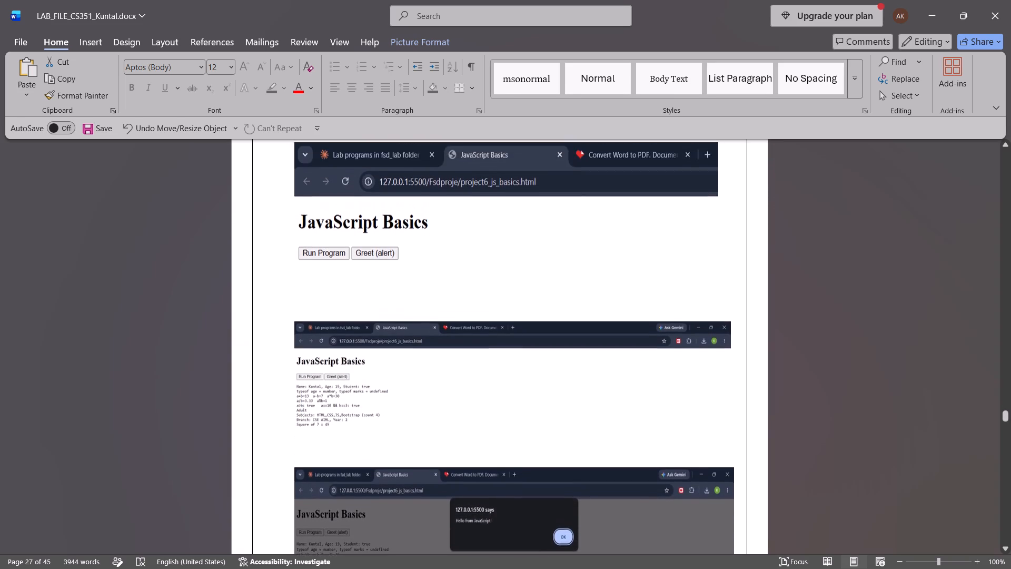
pyautogui.scroll(-2, 565, 338)
pyautogui.click(565, 338)
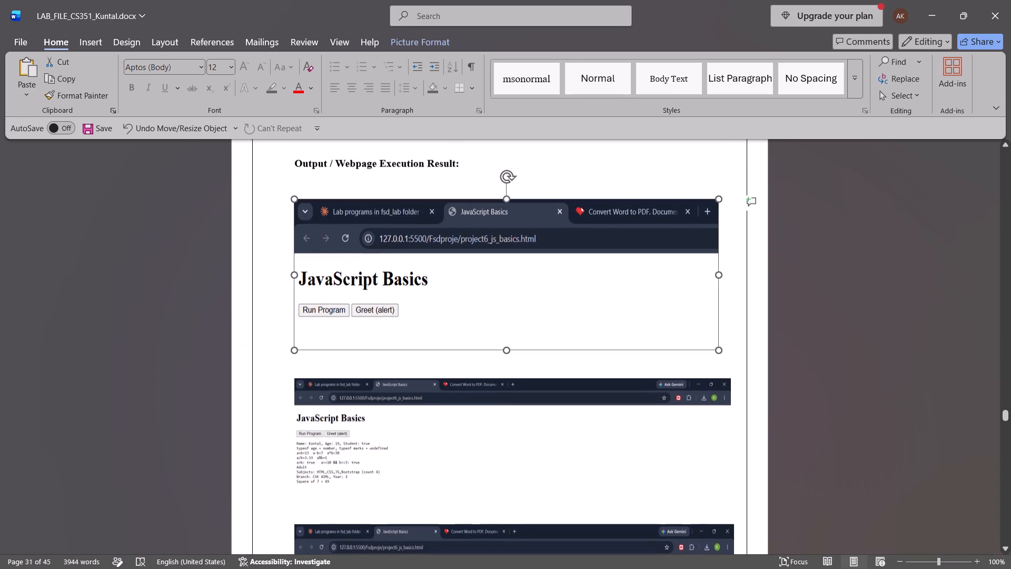
pyautogui.scroll(-1, 565, 338)
pyautogui.rightClick(546, 263)
pyautogui.click(581, 167)
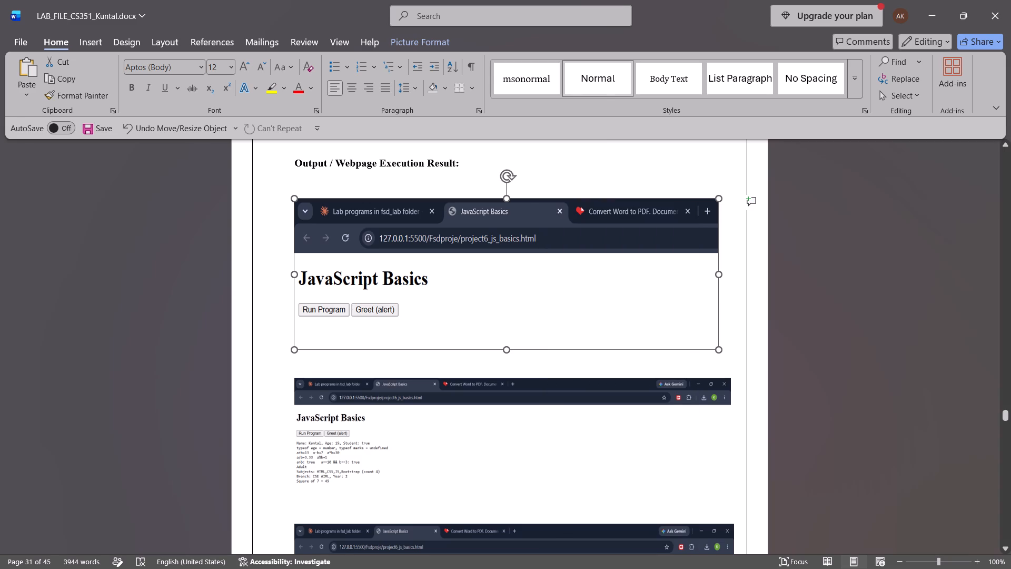
pyautogui.rightClick(611, 270)
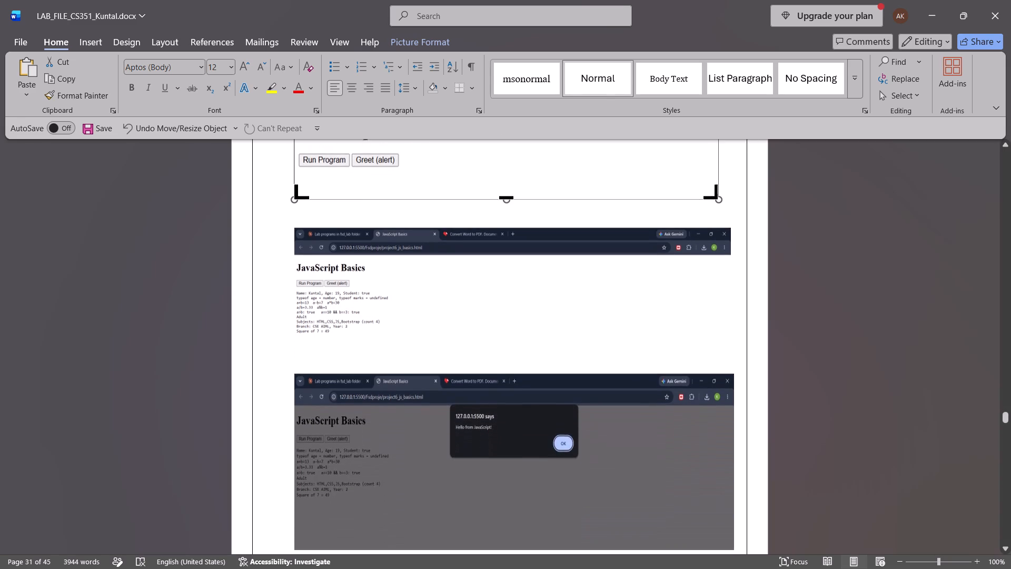
pyautogui.rightClick(590, 217)
pyautogui.rightClick(562, 258)
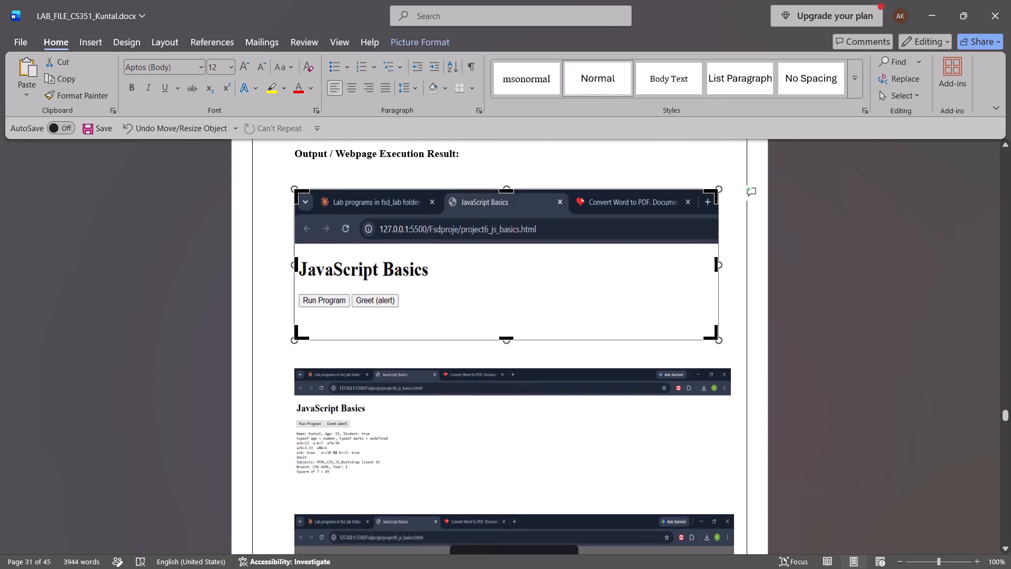
pyautogui.rightClick(591, 237)
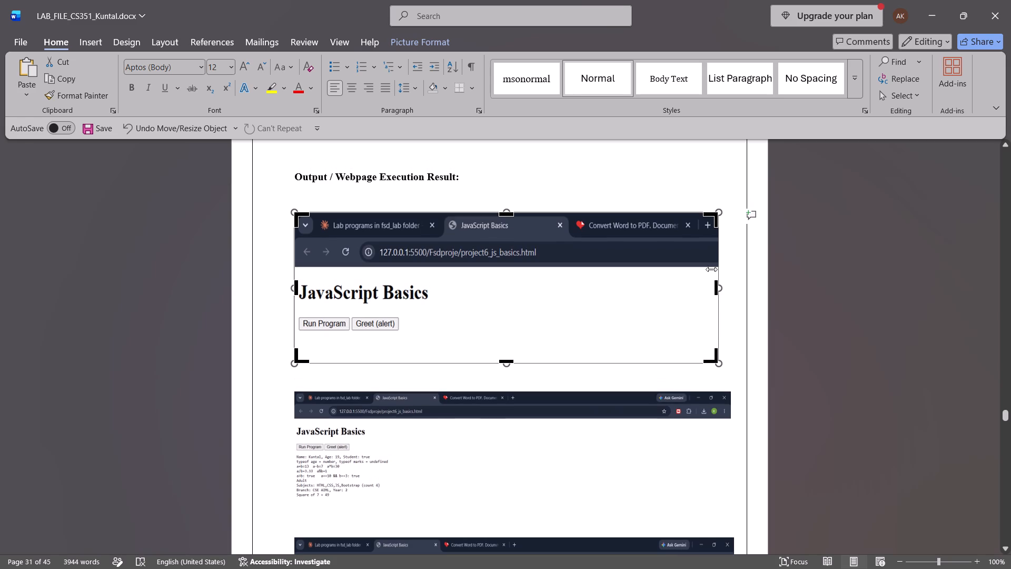
pyautogui.moveTo(717, 287); pyautogui.dragTo(682, 289)
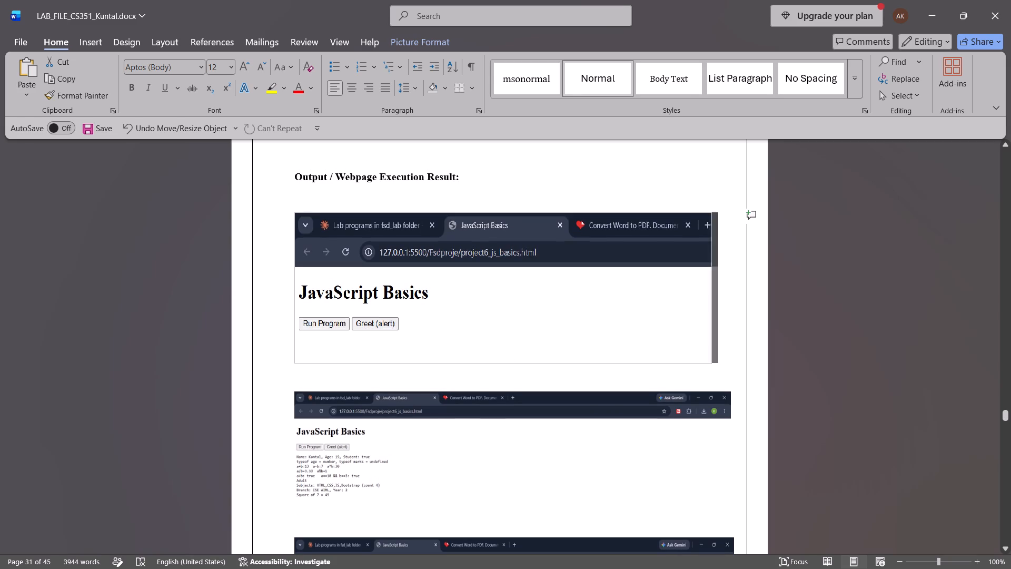
pyautogui.moveTo(682, 289); pyautogui.dragTo(463, 305)
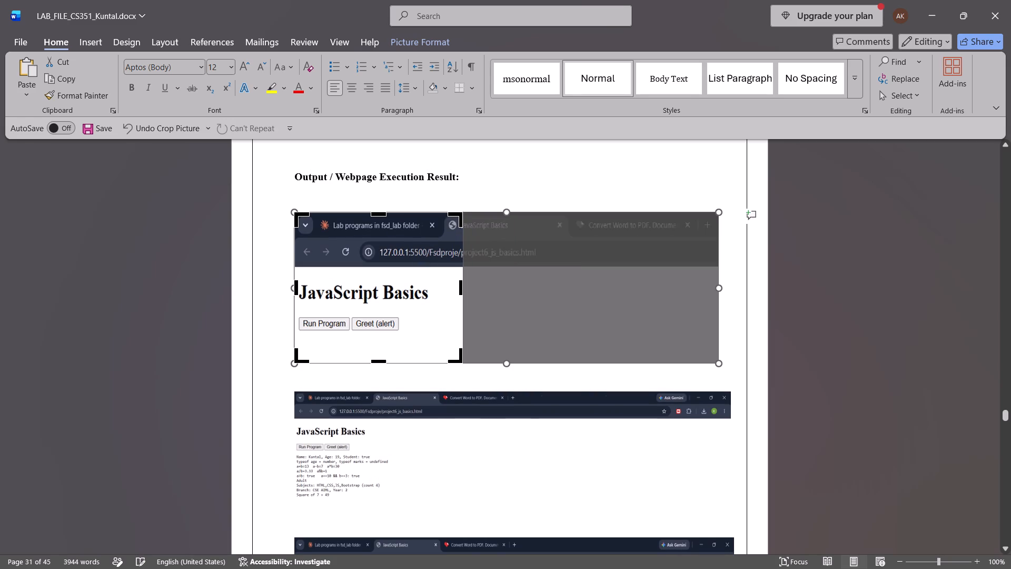
# Crop the browser tab strip off the top of the first JavaScript Basics screenshot, keeping the address bar.
pyautogui.moveTo(378, 211); pyautogui.dragTo(377, 234)
pyautogui.hotkey('ctrl', 'z')
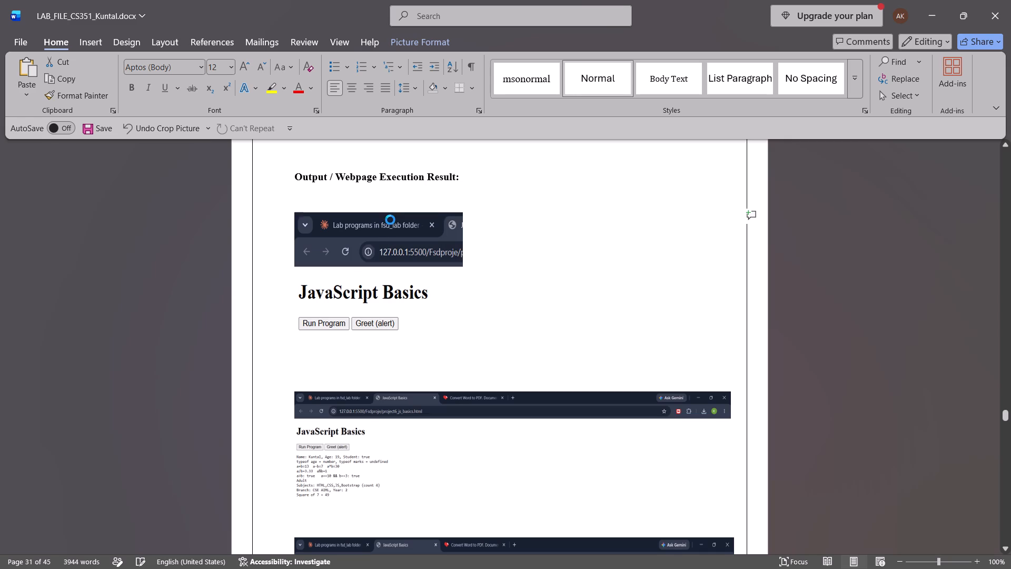
pyautogui.click(378, 218)
pyautogui.click(382, 212)
pyautogui.moveTo(381, 212); pyautogui.dragTo(379, 212)
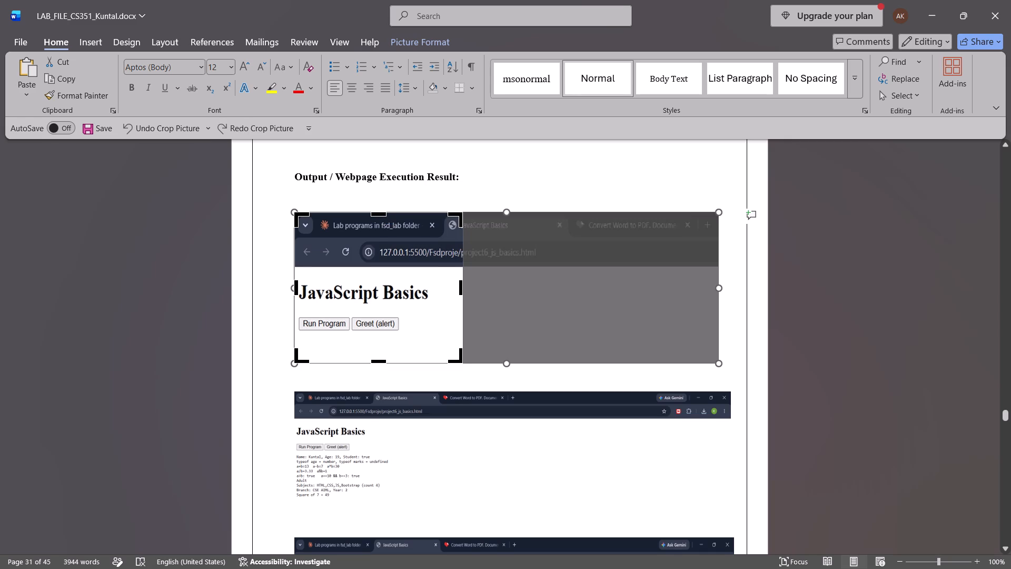
pyautogui.moveTo(379, 212); pyautogui.dragTo(381, 248)
pyautogui.click(409, 282)
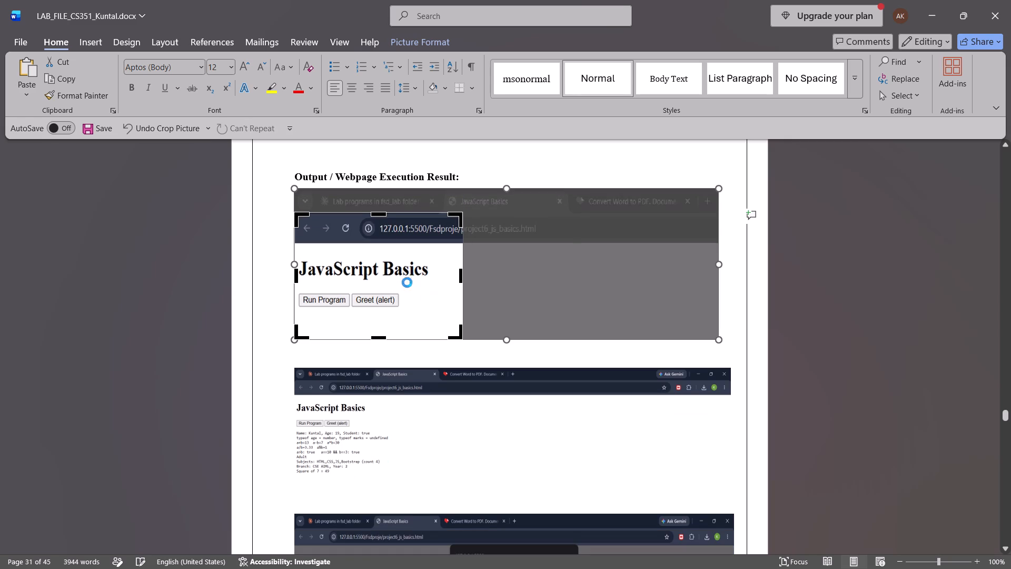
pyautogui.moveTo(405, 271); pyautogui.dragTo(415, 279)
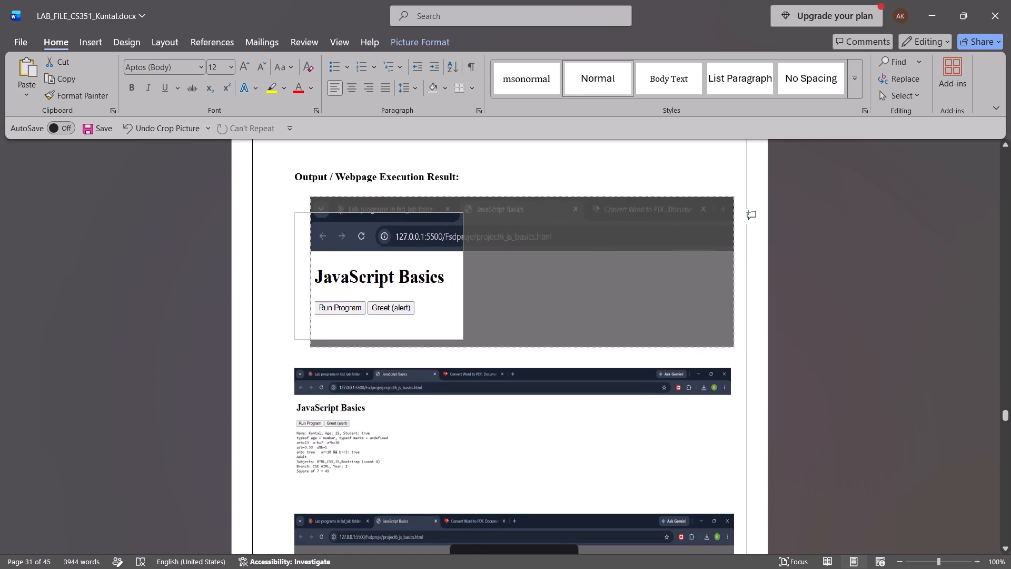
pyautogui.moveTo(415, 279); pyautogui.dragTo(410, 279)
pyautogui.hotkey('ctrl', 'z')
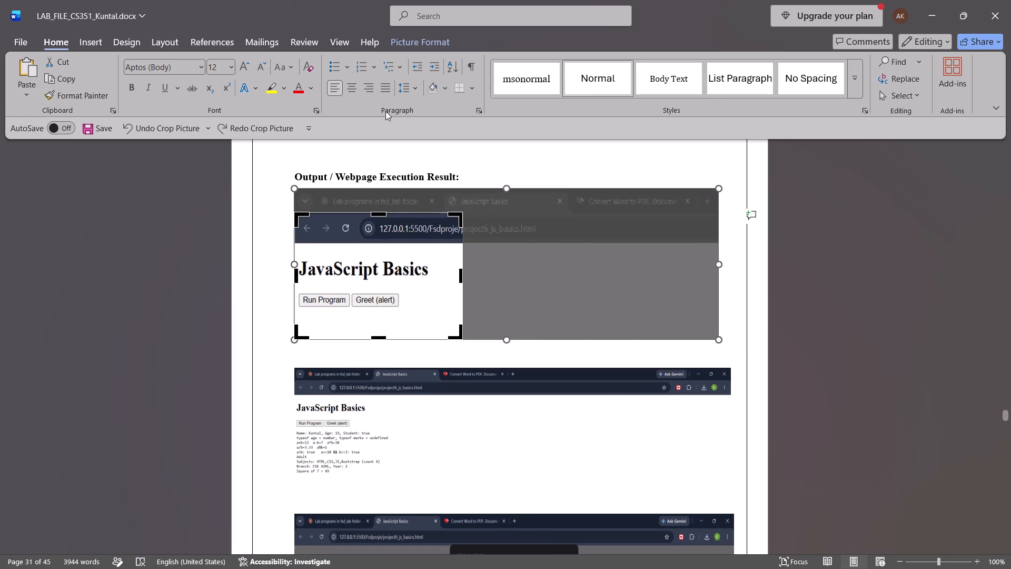
# Centre the cropped first JavaScript Basics screenshot on the page and finish cropping.
pyautogui.click(354, 91)
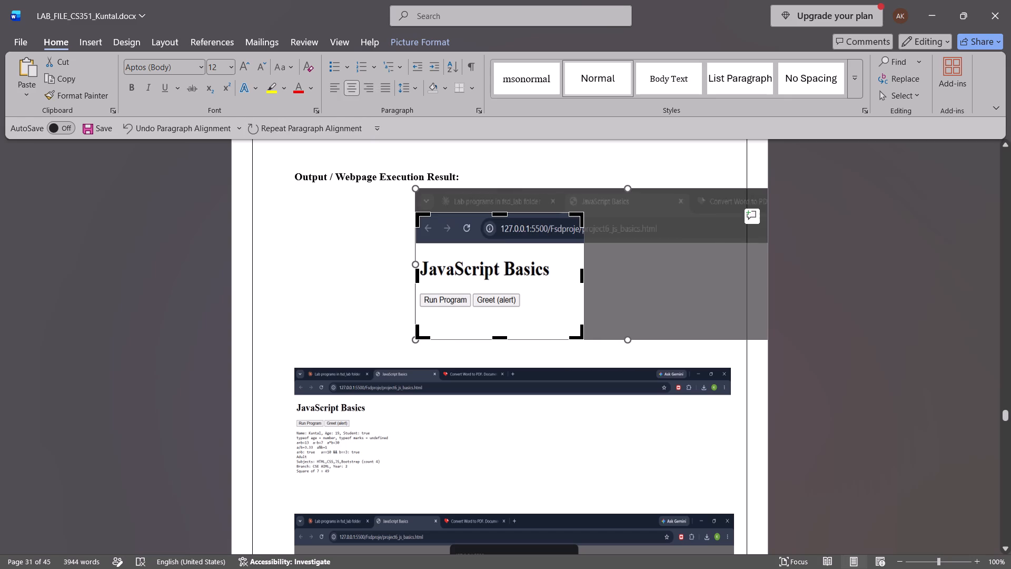
pyautogui.click(555, 285)
pyautogui.click(583, 276)
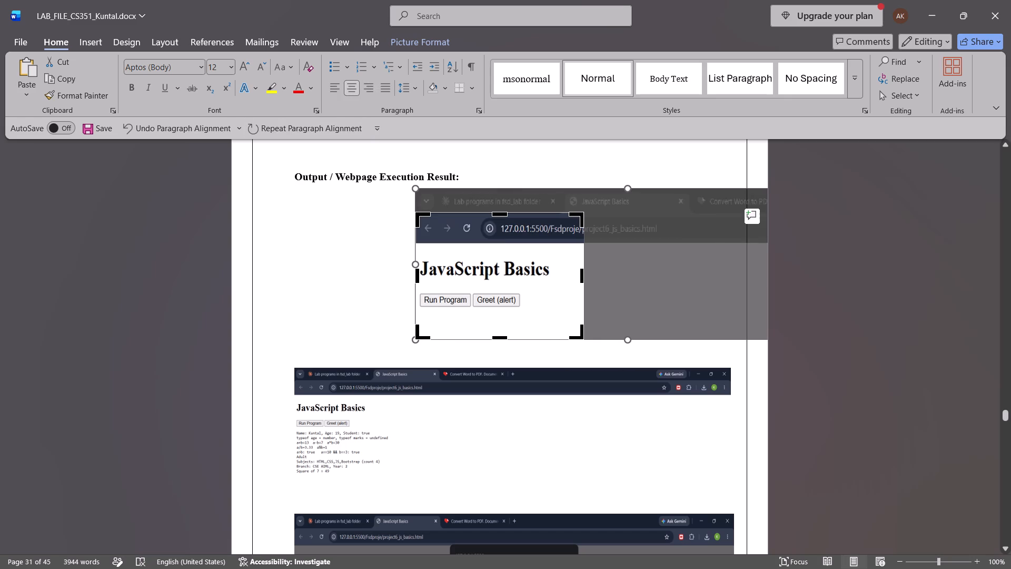
pyautogui.click(584, 276)
pyautogui.click(534, 287)
pyautogui.click(668, 238)
pyautogui.click(651, 172)
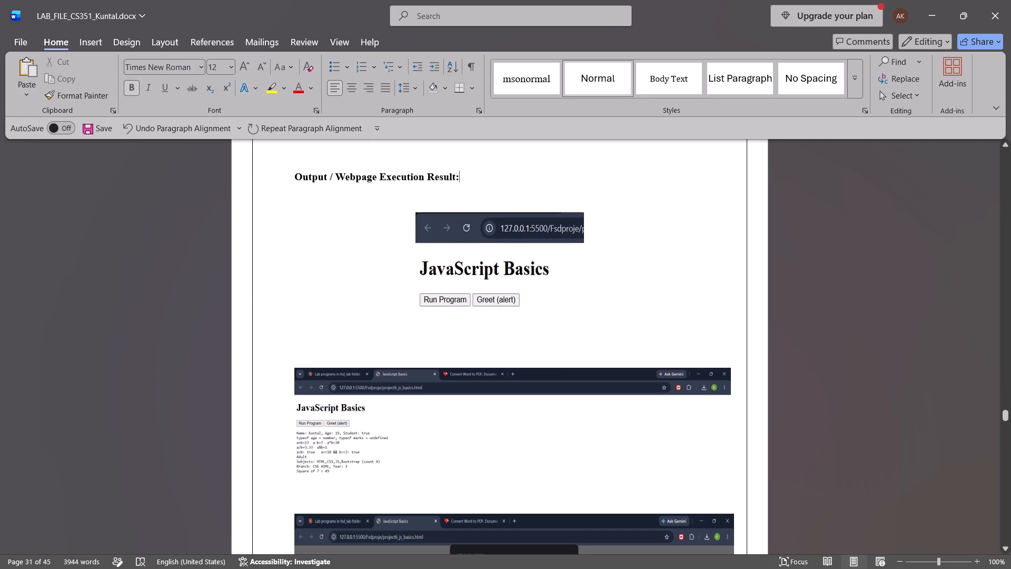
# Enlarge the first JavaScript Basics screenshot by widening it to nearly double and stretching its bottom edge down slightly.
pyautogui.click(528, 298)
pyautogui.moveTo(587, 274); pyautogui.dragTo(730, 287)
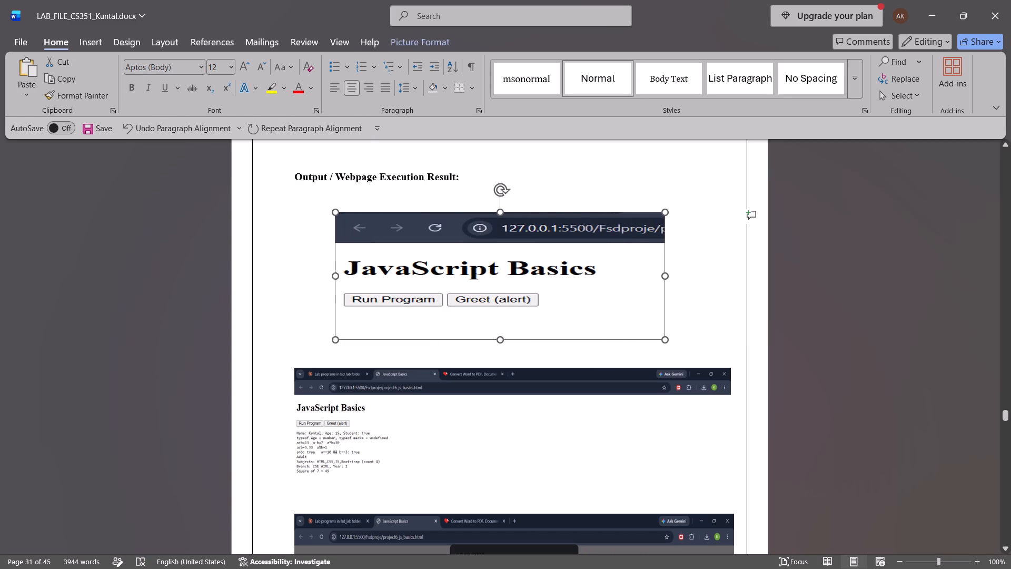
pyautogui.moveTo(730, 287); pyautogui.dragTo(726, 289)
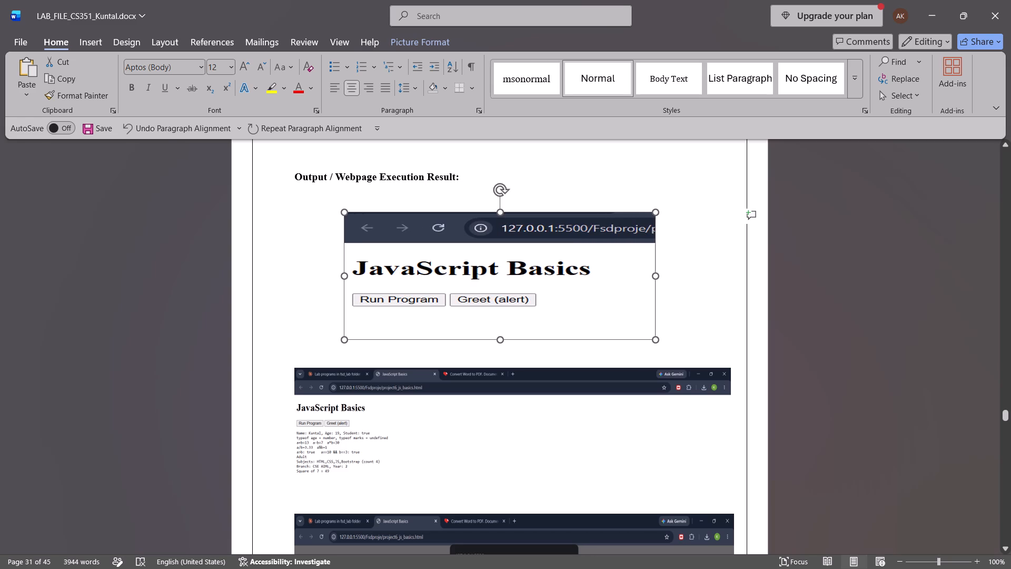
pyautogui.moveTo(726, 289); pyautogui.dragTo(718, 289)
pyautogui.click(499, 312)
pyautogui.click(504, 340)
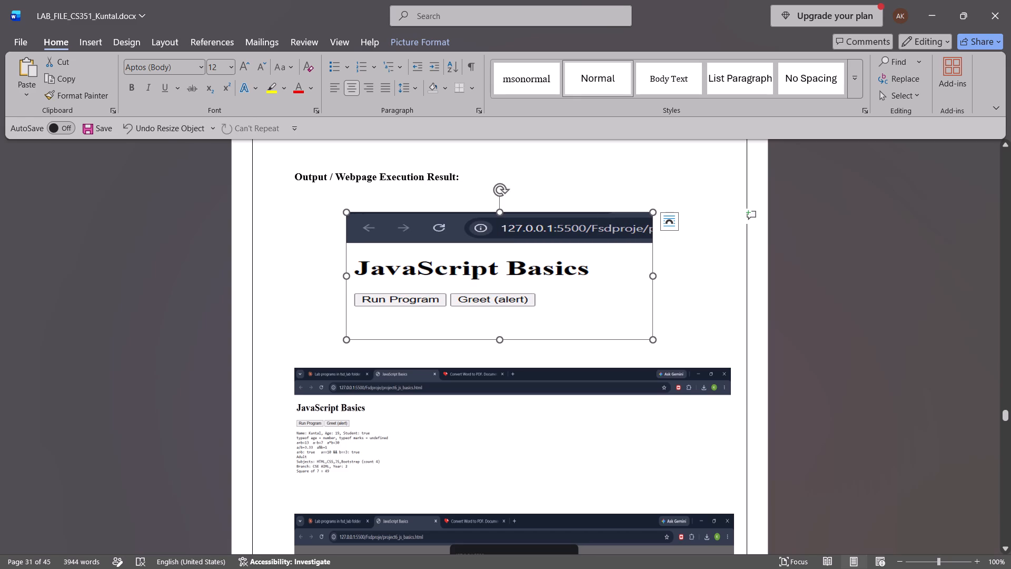
pyautogui.click(499, 343)
pyautogui.moveTo(500, 342); pyautogui.dragTo(499, 356)
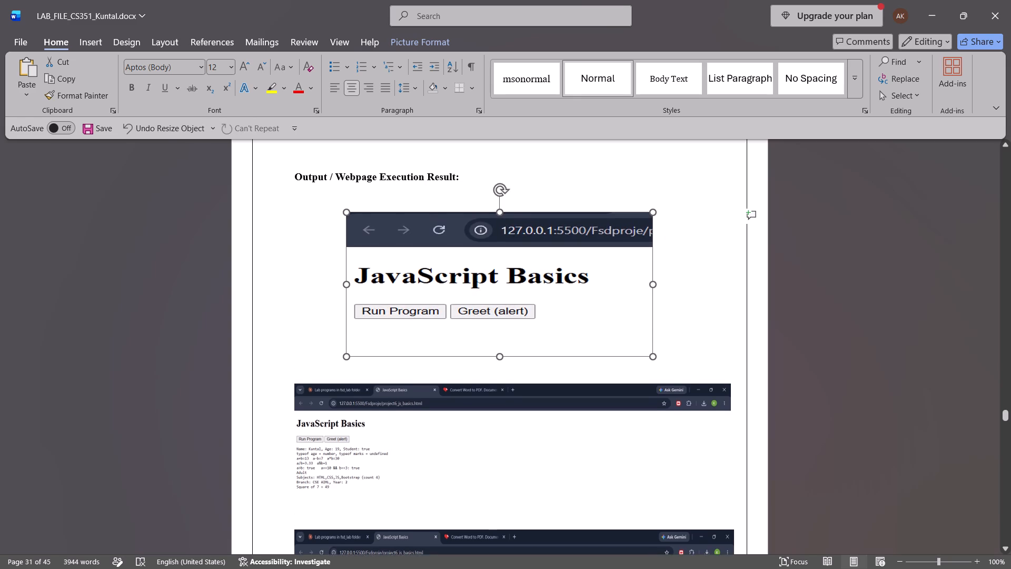
pyautogui.moveTo(499, 356); pyautogui.dragTo(499, 369)
# Crop the blank right side off the second JavaScript Basics screenshot, ending just past its program output text.
pyautogui.click(513, 445)
pyautogui.scroll(-1, 494, 442)
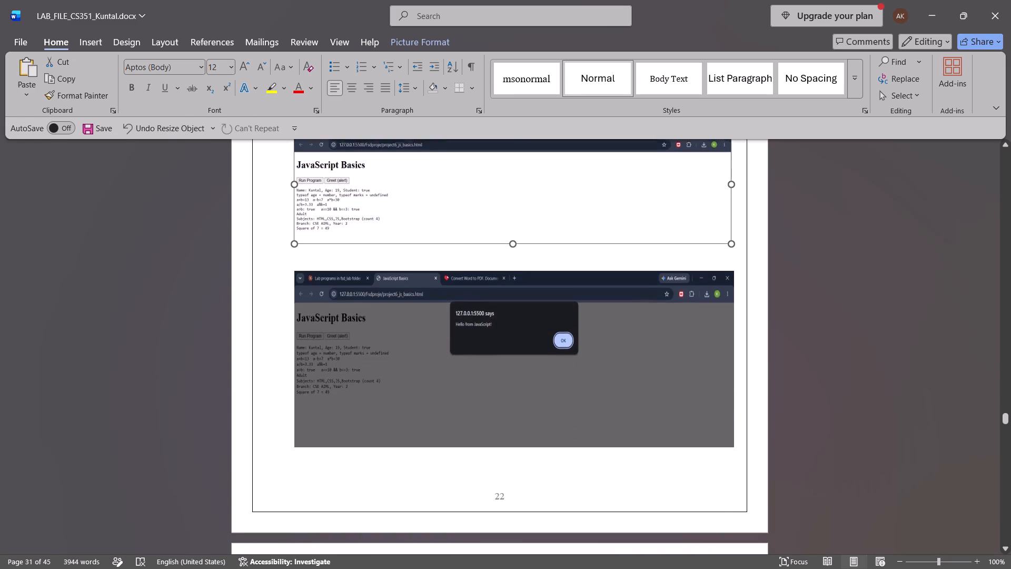
pyautogui.scroll(-1, 515, 401)
pyautogui.rightClick(541, 254)
pyautogui.moveTo(570, 155); pyautogui.dragTo(584, 157)
pyautogui.click(584, 157)
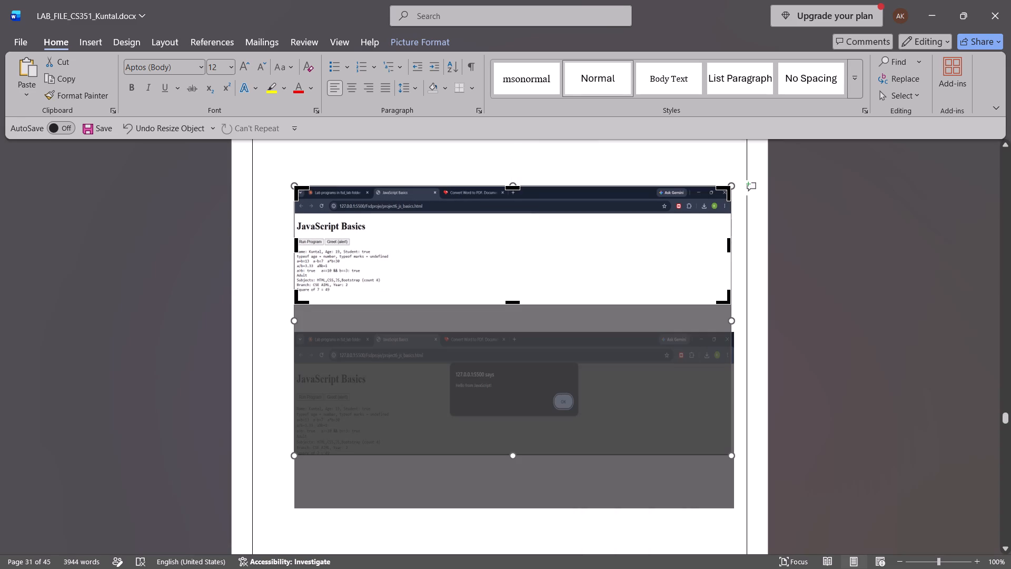
pyautogui.click(728, 246)
pyautogui.moveTo(726, 244); pyautogui.dragTo(589, 259)
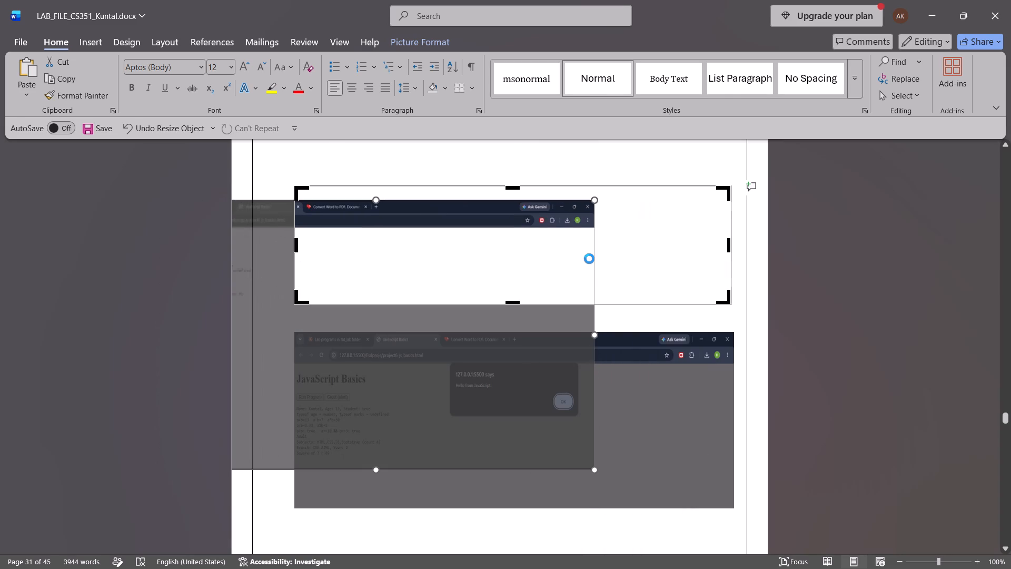
pyautogui.hotkey('ctrl', 'z')
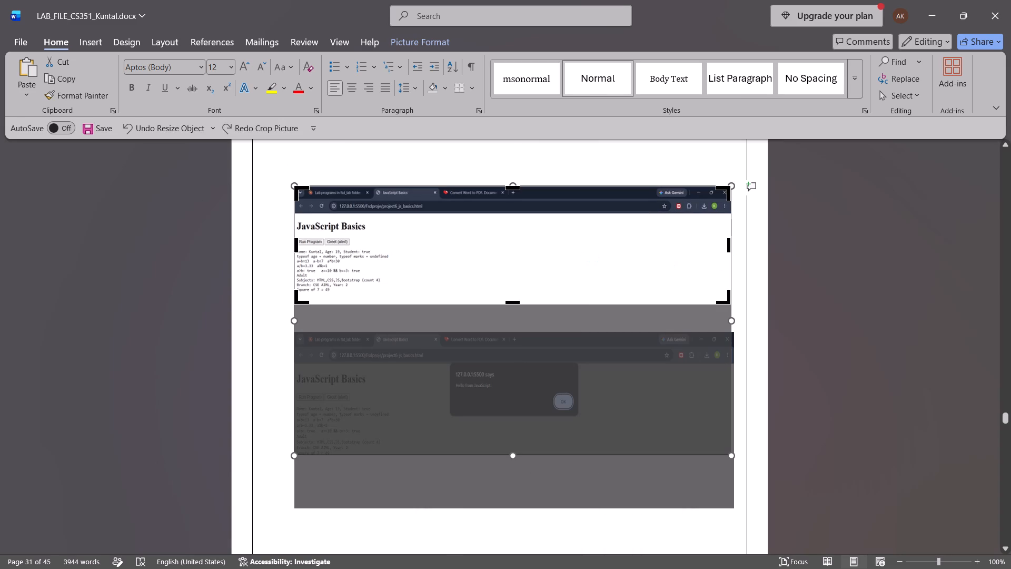
pyautogui.click(711, 239)
pyautogui.click(728, 246)
pyautogui.click(733, 248)
pyautogui.click(730, 249)
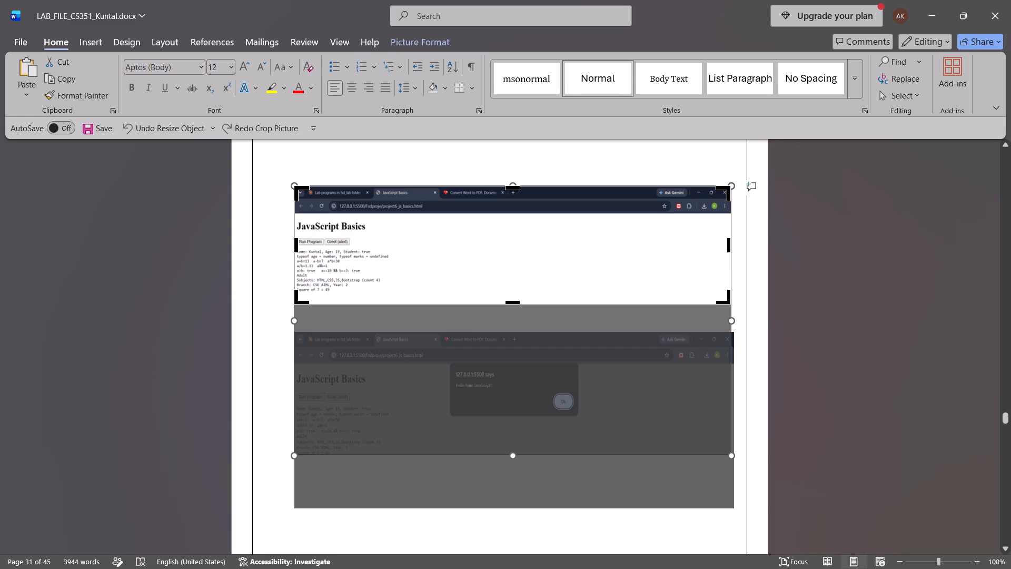
pyautogui.click(730, 249)
pyautogui.moveTo(730, 249); pyautogui.dragTo(473, 256)
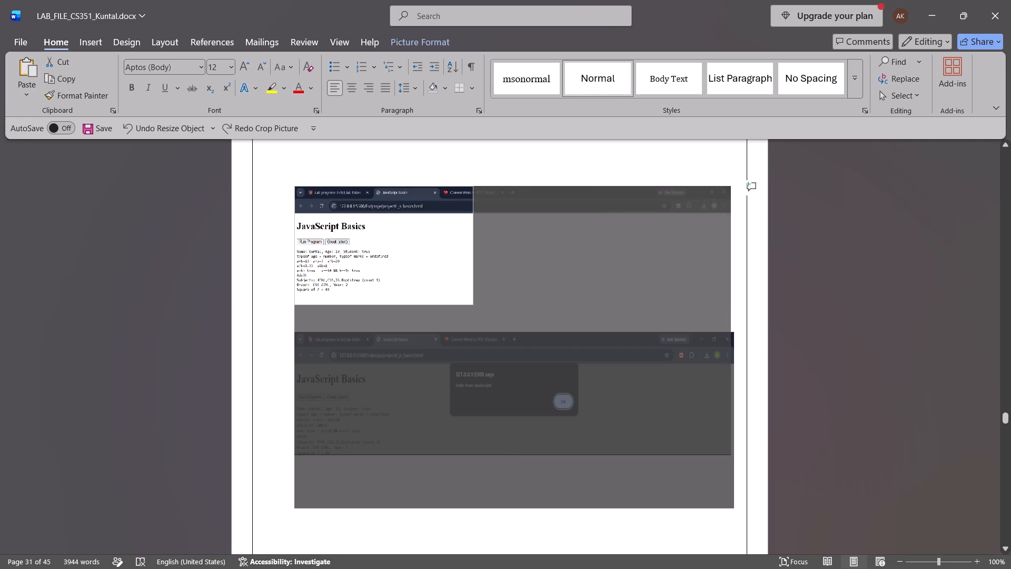
pyautogui.moveTo(473, 256); pyautogui.dragTo(395, 276)
# Crop the browser tab strip off the top of the second JavaScript Basics screenshot, keeping the address bar.
pyautogui.click(363, 190)
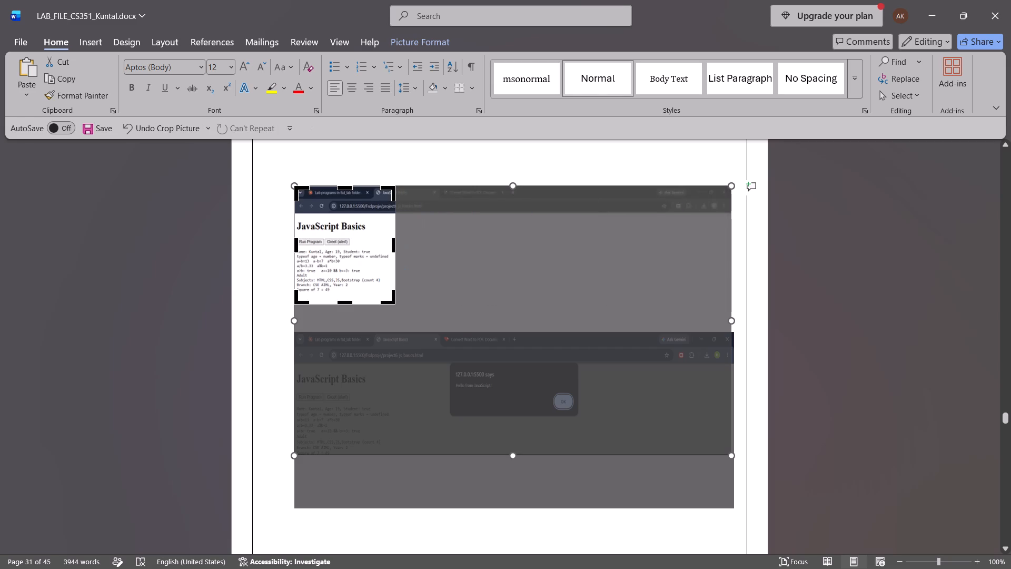
pyautogui.click(352, 187)
pyautogui.moveTo(350, 187); pyautogui.dragTo(348, 201)
pyautogui.click(343, 244)
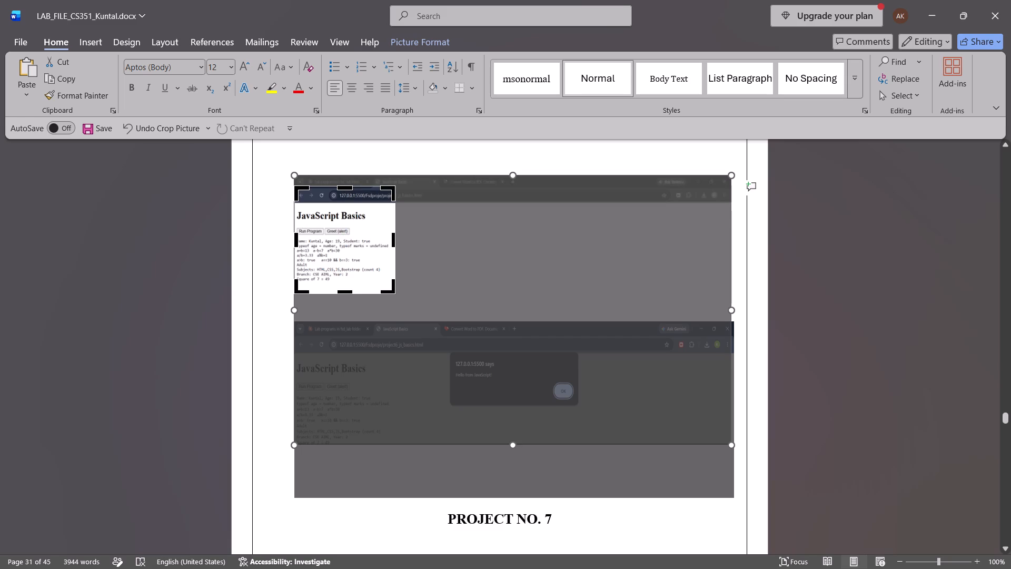
# Centre the cropped second JavaScript Basics screenshot beneath the first one and finish cropping.
pyautogui.scroll(1, 446, 215)
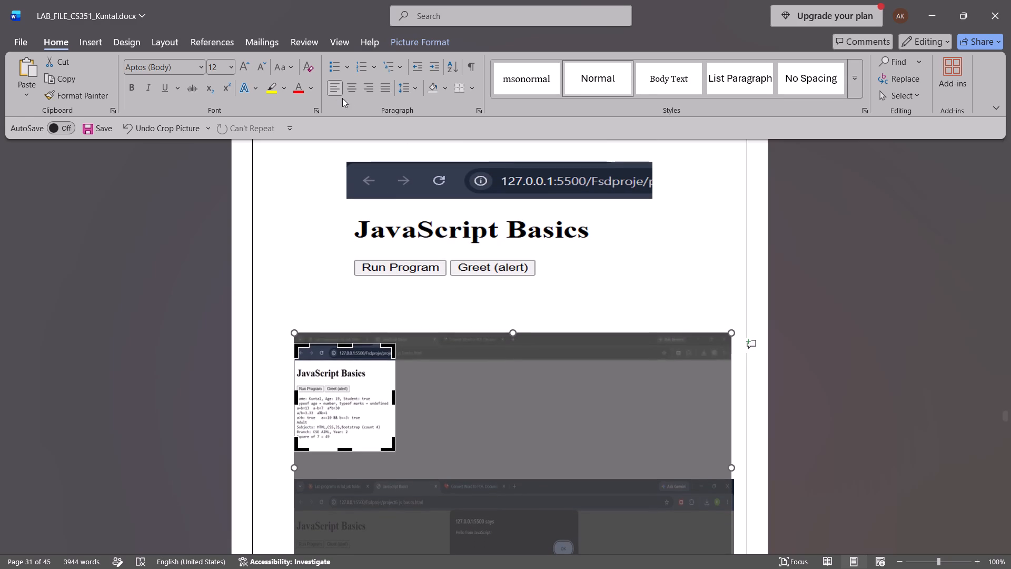
pyautogui.click(349, 95)
pyautogui.click(517, 402)
pyautogui.click(450, 390)
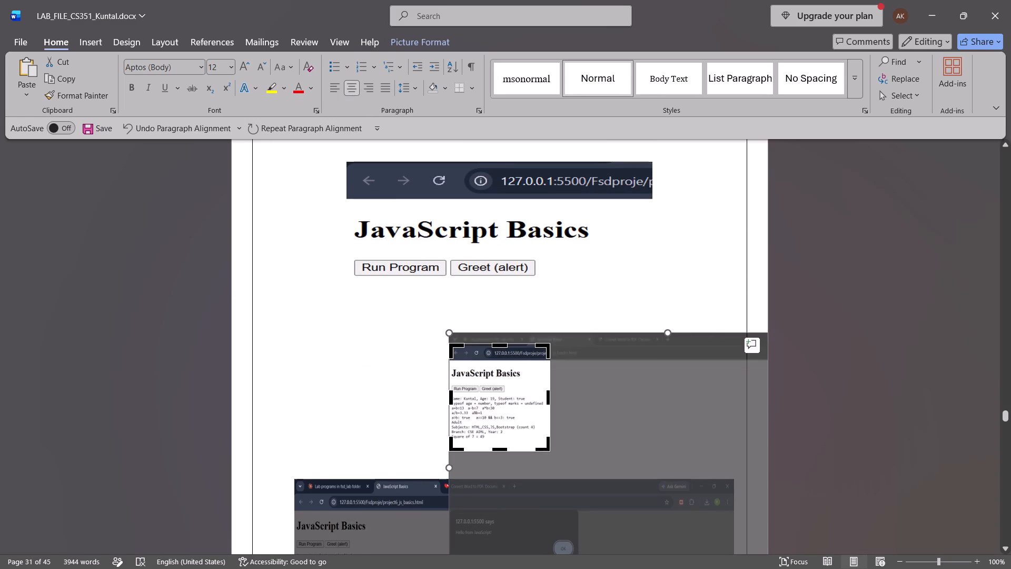
pyautogui.click(450, 400)
pyautogui.click(438, 399)
pyautogui.click(458, 391)
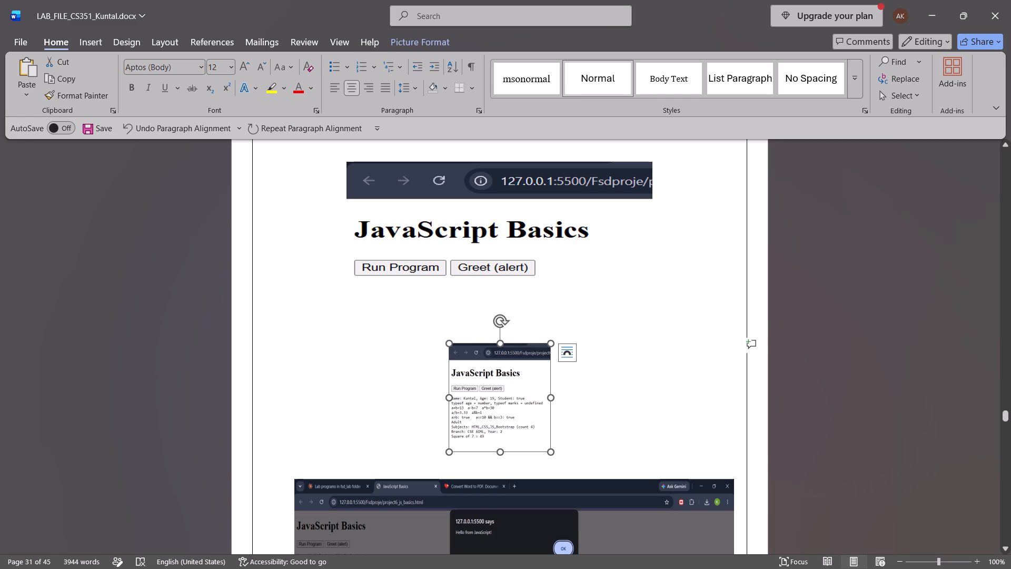
# Enlarge the second JavaScript Basics screenshot by widening it to nearly four times its width and stretching it slightly taller.
pyautogui.moveTo(447, 393); pyautogui.dragTo(269, 384)
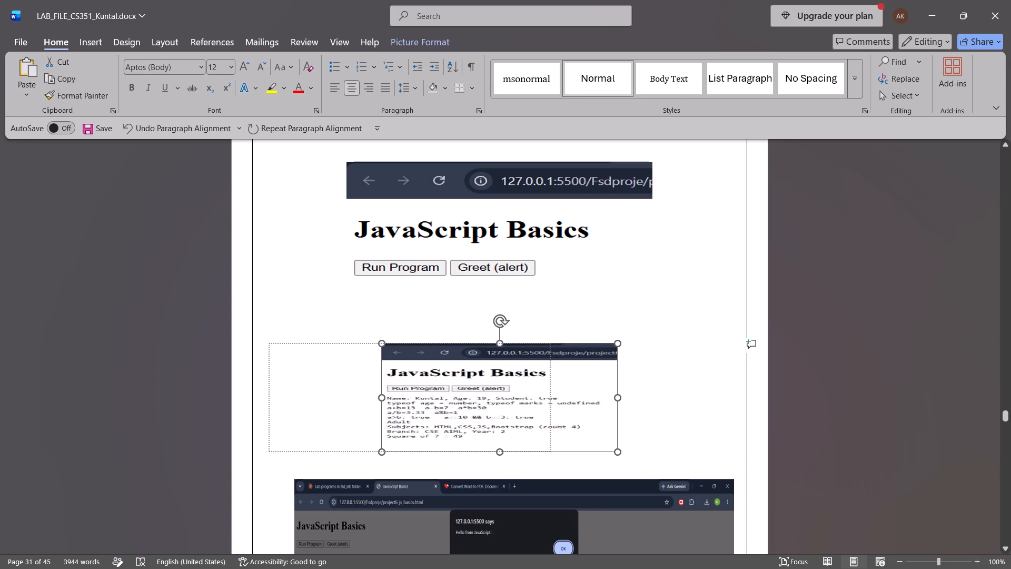
pyautogui.moveTo(269, 384); pyautogui.dragTo(172, 395)
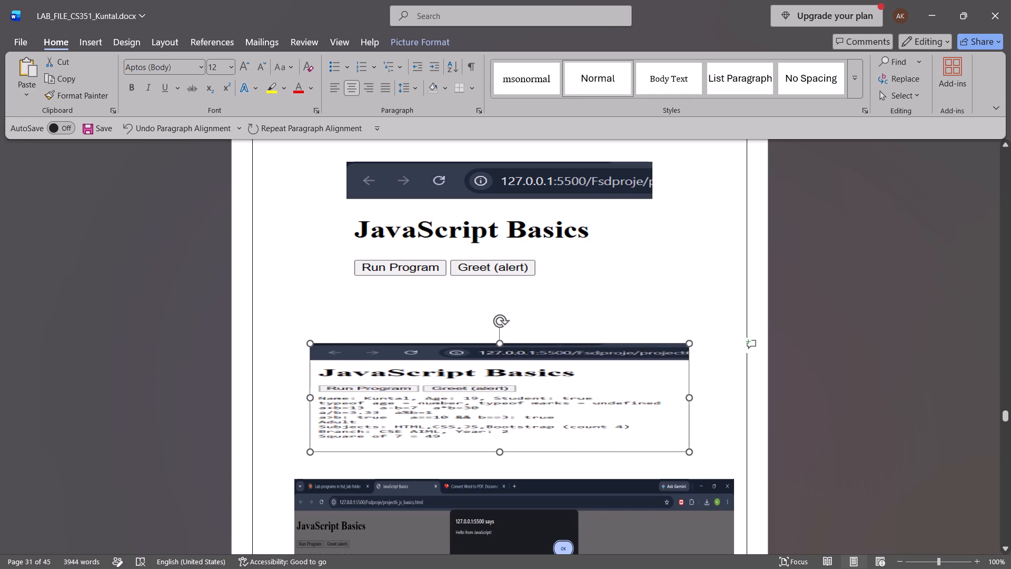
pyautogui.click(472, 379)
pyautogui.click(545, 203)
pyautogui.click(506, 345)
pyautogui.moveTo(500, 342); pyautogui.dragTo(498, 323)
# Remove the empty line between the first and second JavaScript Basics screenshots.
pyautogui.click(486, 253)
pyautogui.click(371, 333)
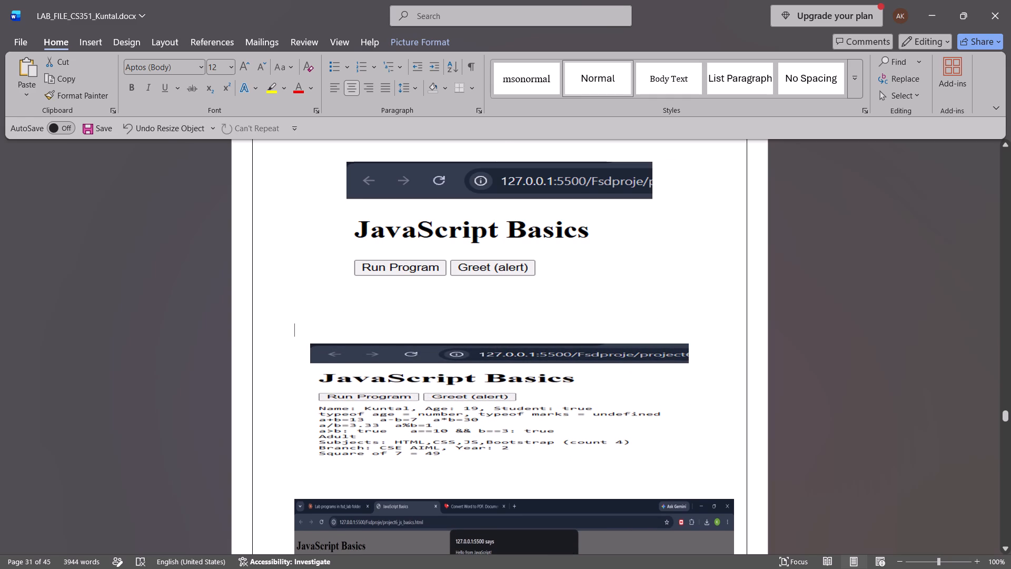
pyautogui.press('BackSpace')
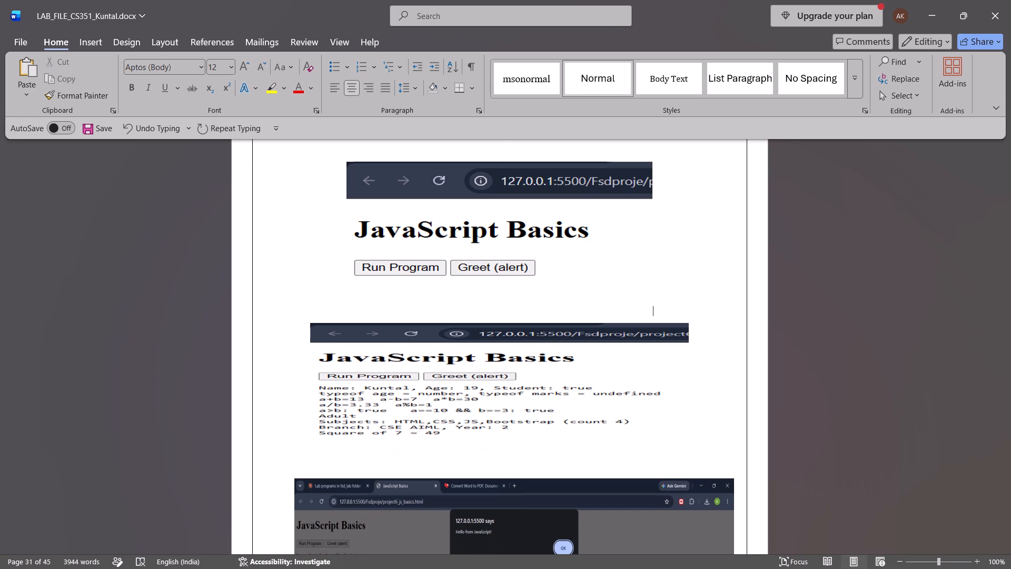
pyautogui.press('Left')
pyautogui.press('Right')
pyautogui.press('Right')
# Crop the bottom off the third JavaScript Basics screenshot, ending just below its alert dialog.
pyautogui.click(351, 348)
pyautogui.scroll(-1, 499, 434)
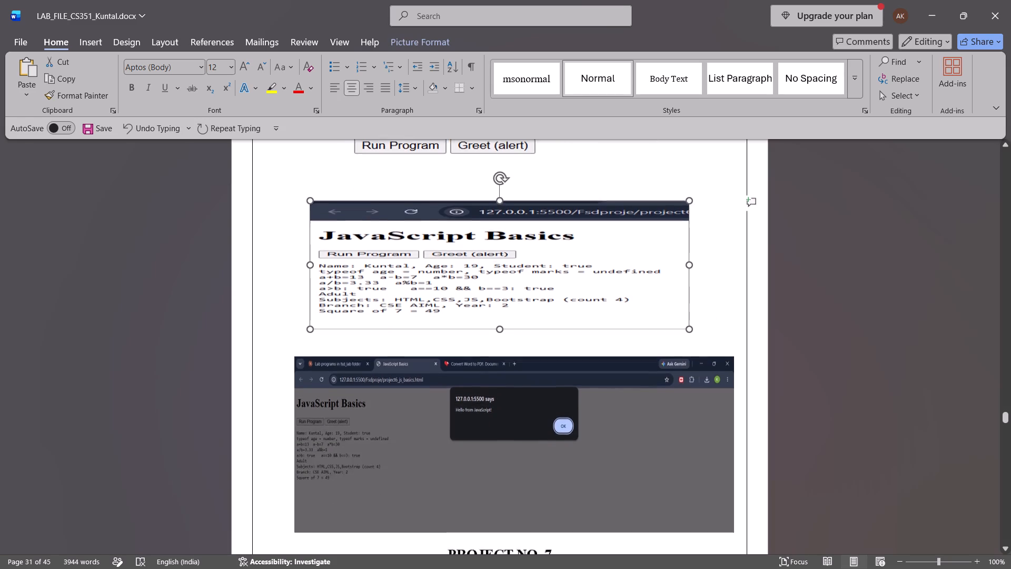
pyautogui.scroll(-1, 535, 458)
pyautogui.rightClick(530, 286)
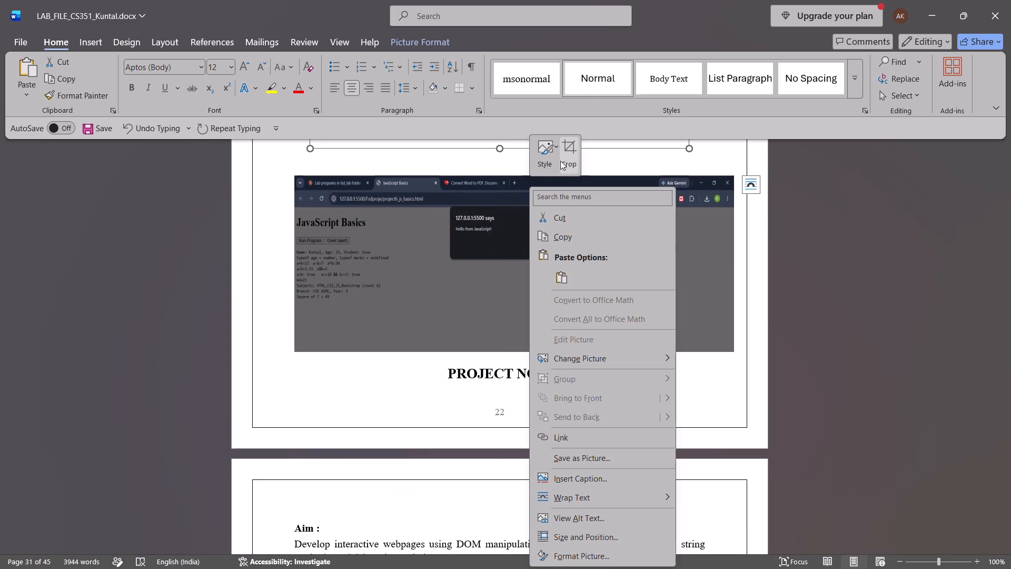
pyautogui.click(560, 161)
pyautogui.click(509, 348)
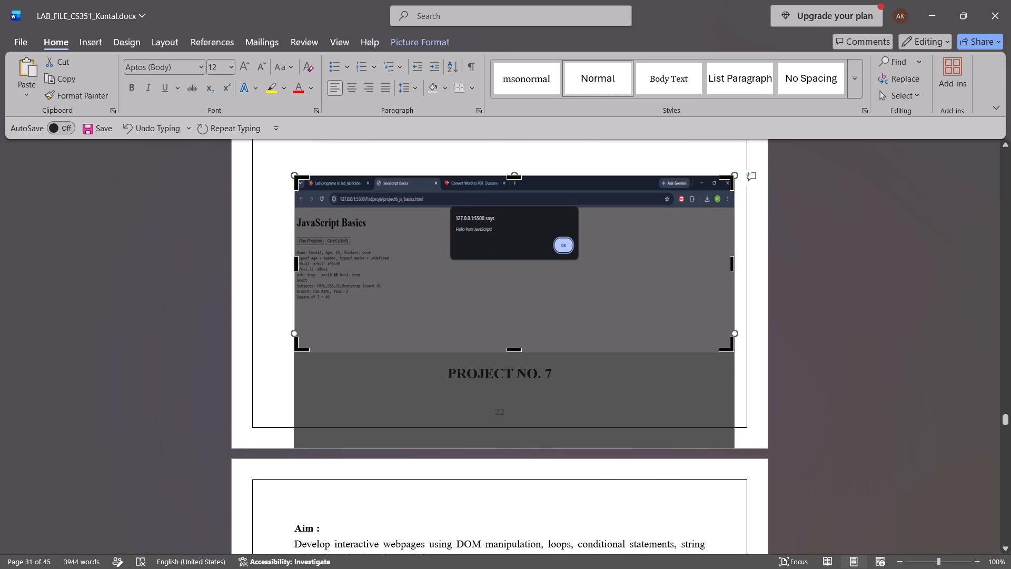
pyautogui.click(517, 351)
pyautogui.moveTo(517, 351); pyautogui.dragTo(516, 299)
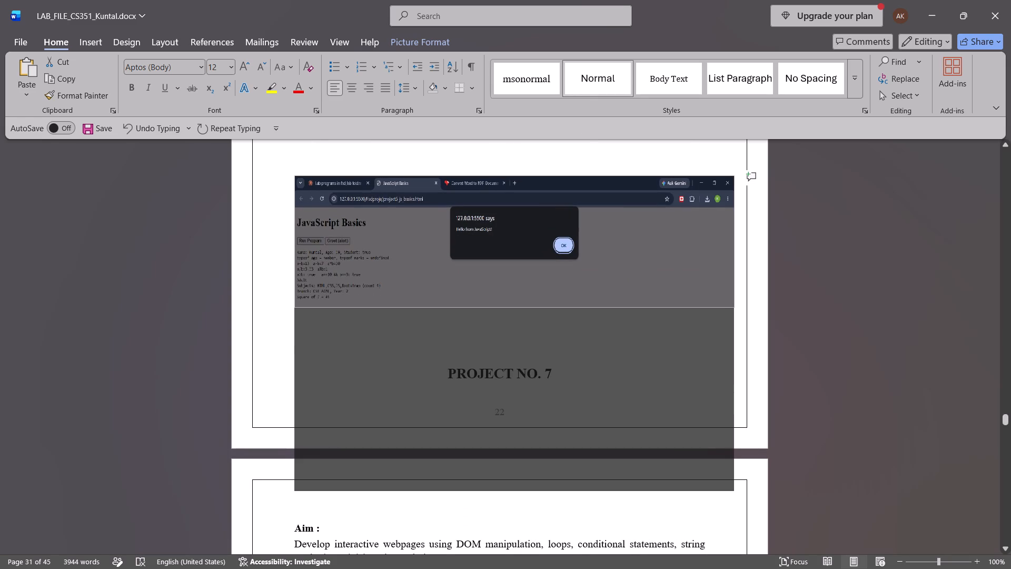
pyautogui.moveTo(516, 299); pyautogui.dragTo(504, 266)
pyautogui.click(633, 241)
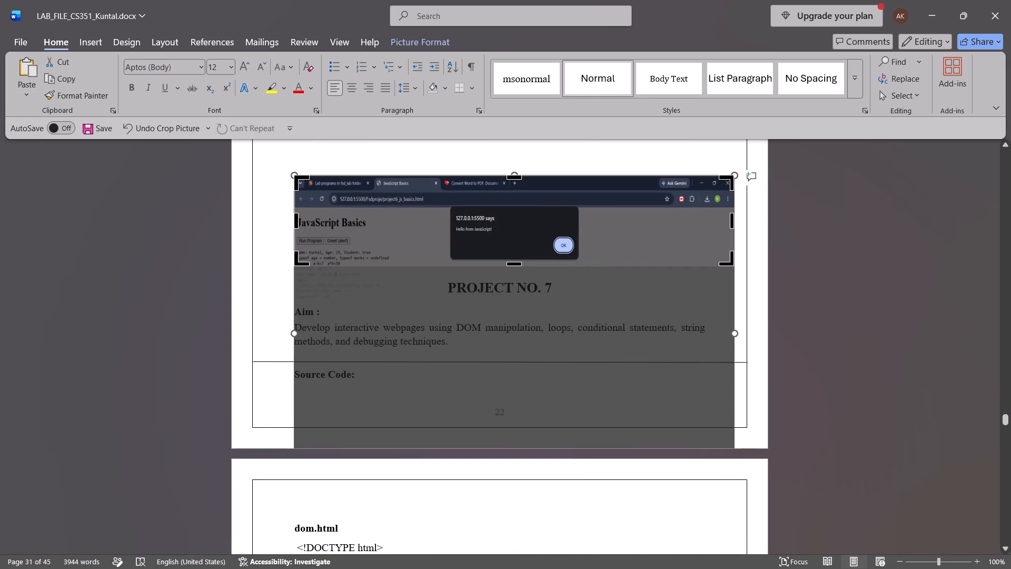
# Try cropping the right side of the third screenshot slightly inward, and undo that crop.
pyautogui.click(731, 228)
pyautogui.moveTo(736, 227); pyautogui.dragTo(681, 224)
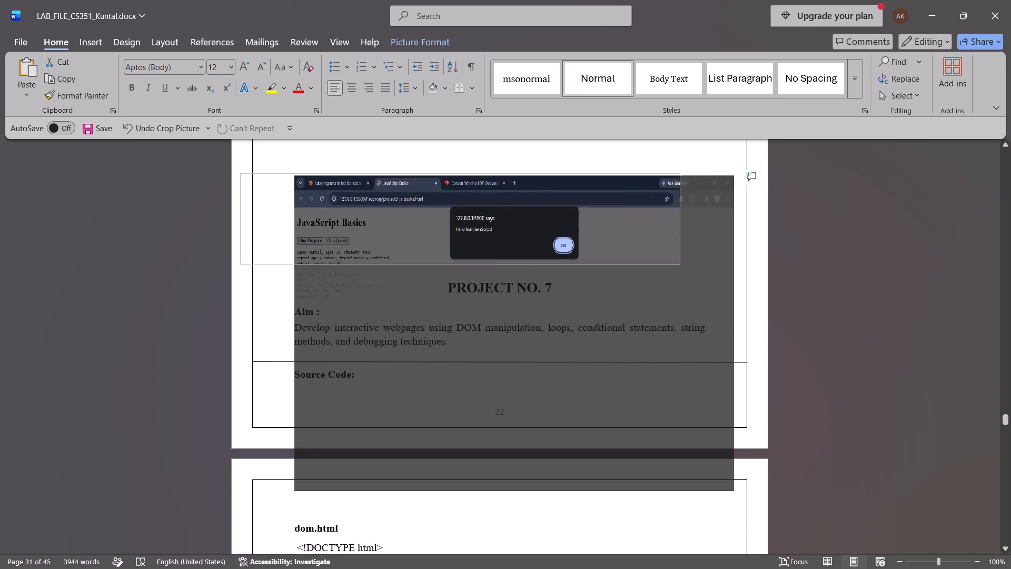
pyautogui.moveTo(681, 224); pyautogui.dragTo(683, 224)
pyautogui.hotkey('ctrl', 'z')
# Finish cropping and insert a page break before the PROJECT NO. 7 heading.
pyautogui.click(578, 304)
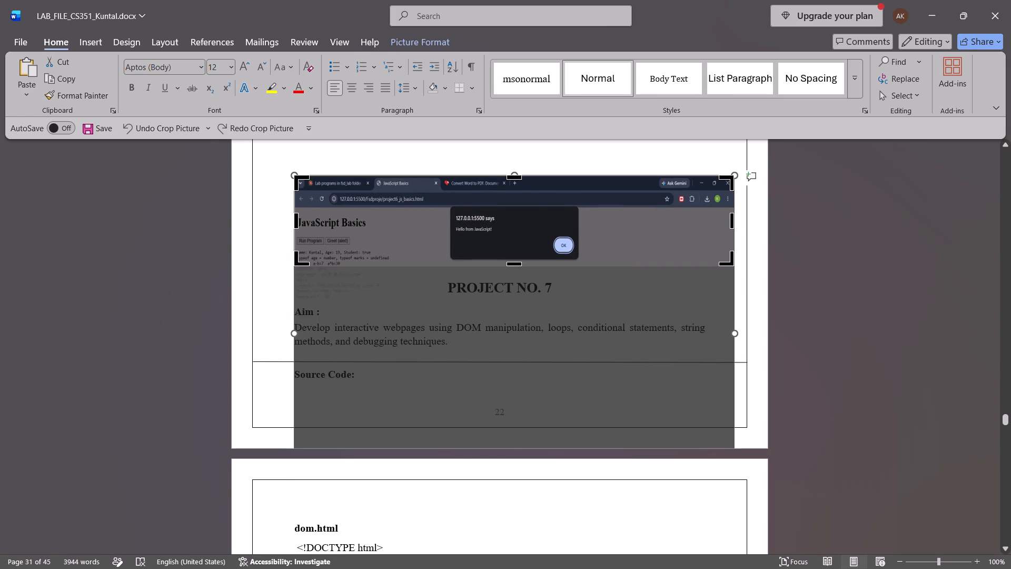
pyautogui.click(241, 287)
pyautogui.click(454, 292)
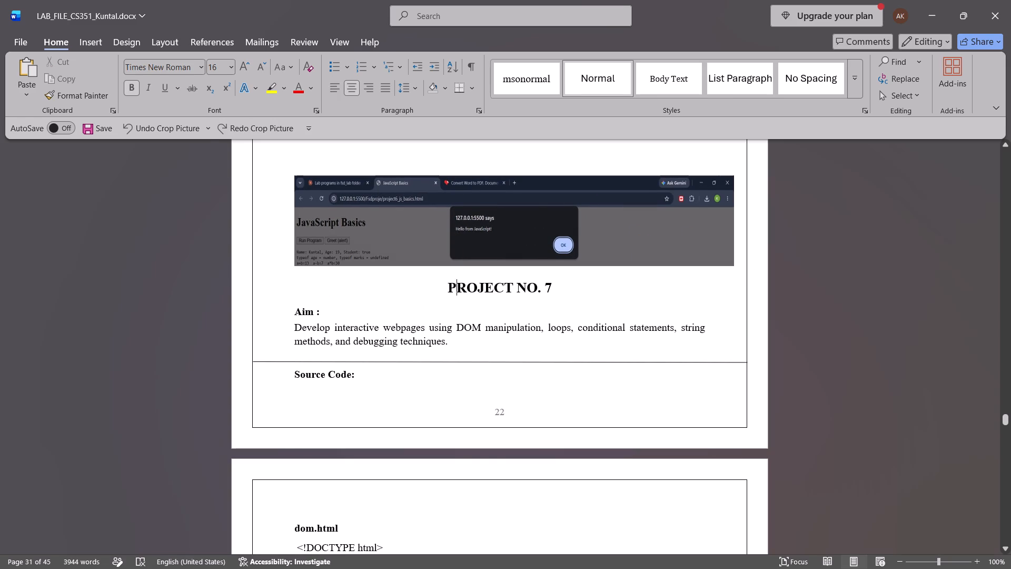
pyautogui.click(442, 289)
pyautogui.hotkey('ctrl', 'Return')
# Crop the third screenshot closely around its alert dialog on both sides, and trim off the browser tab strip above it.
pyautogui.click(492, 225)
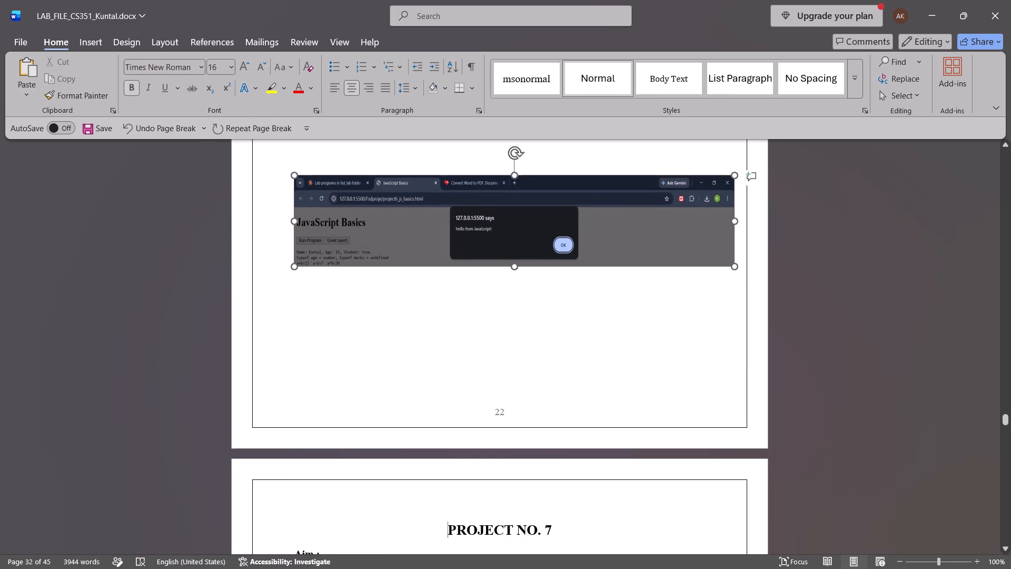
pyautogui.rightClick(632, 232)
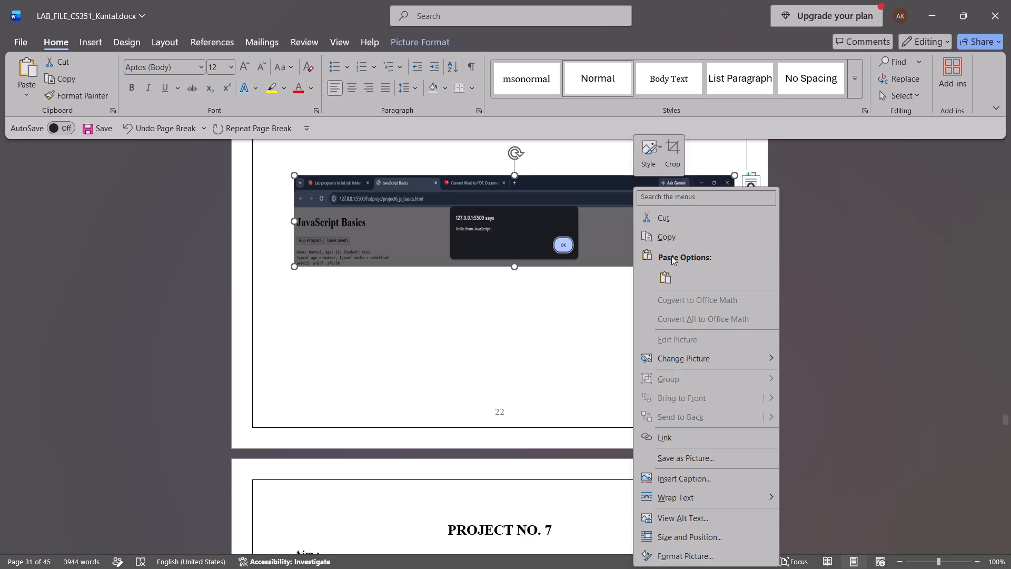
pyautogui.click(670, 159)
pyautogui.click(731, 218)
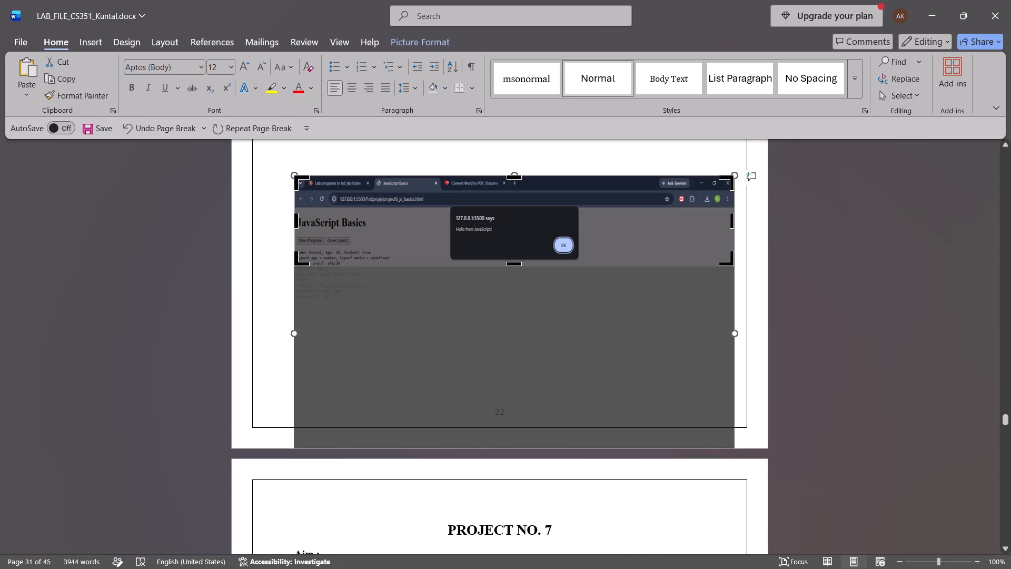
pyautogui.moveTo(732, 219); pyautogui.dragTo(591, 220)
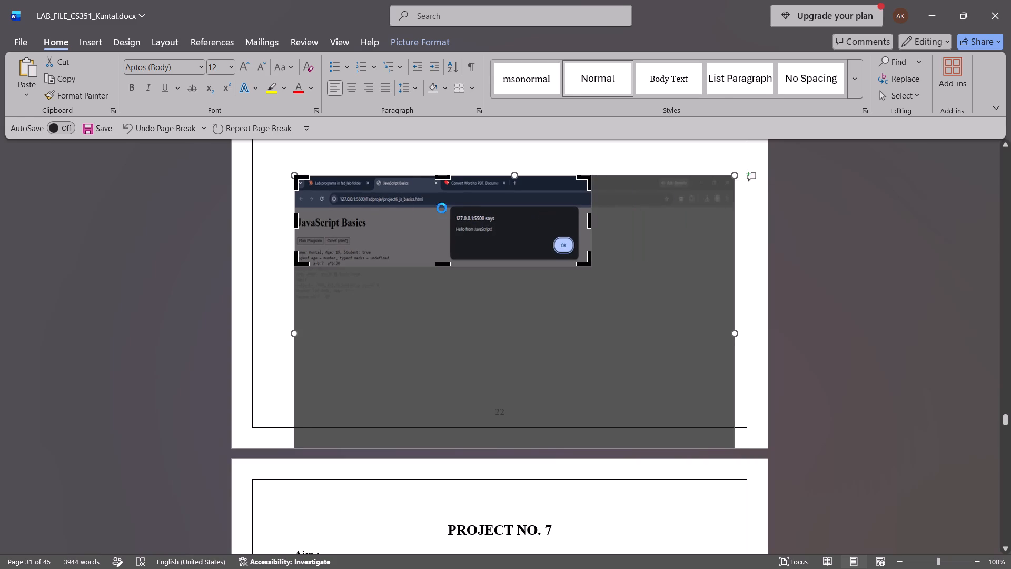
pyautogui.click(297, 218)
pyautogui.moveTo(297, 218); pyautogui.dragTo(436, 212)
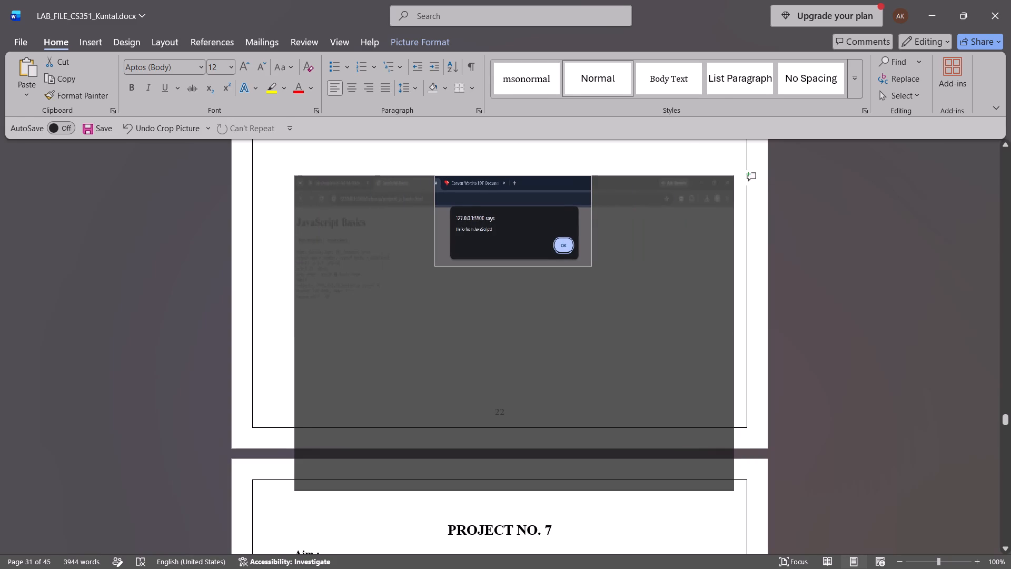
pyautogui.moveTo(436, 212); pyautogui.dragTo(443, 212)
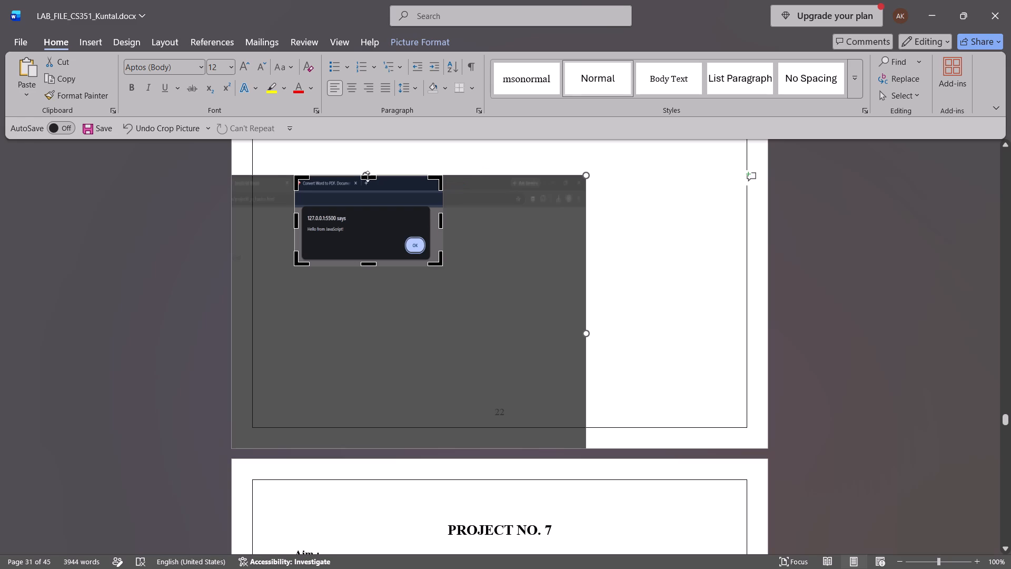
pyautogui.moveTo(368, 176); pyautogui.dragTo(366, 195)
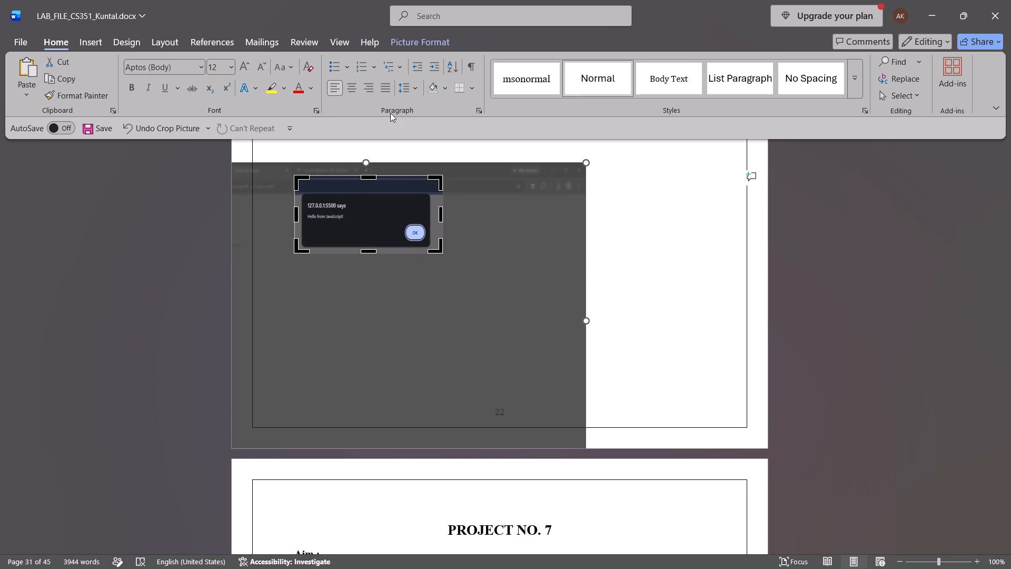
# Centre the cropped alert dialog screenshot on the page.
pyautogui.click(357, 88)
pyautogui.click(647, 317)
pyautogui.click(795, 250)
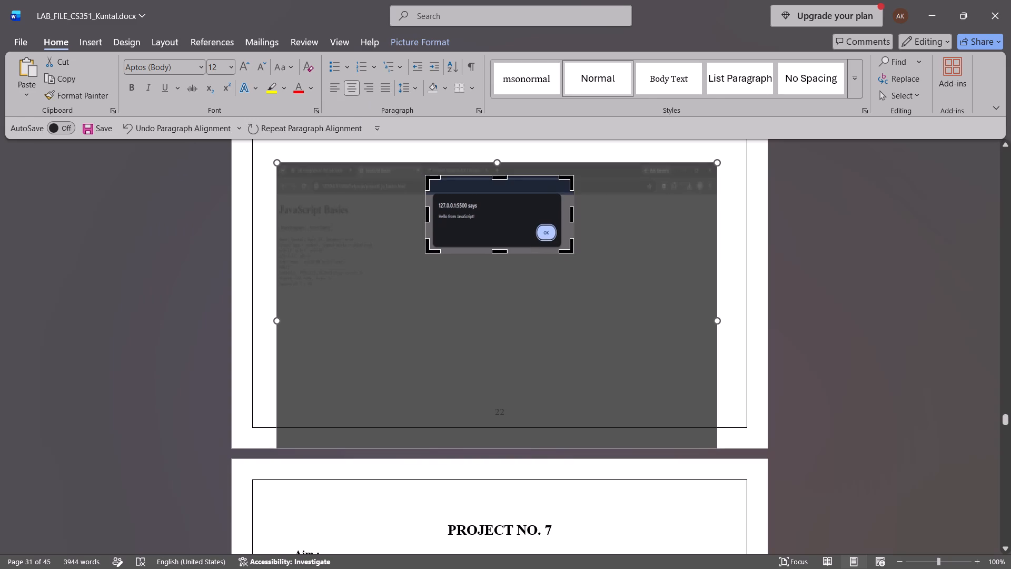
# Stretch the second JavaScript Basics screenshot downward to nearly double its height.
pyautogui.click(563, 349)
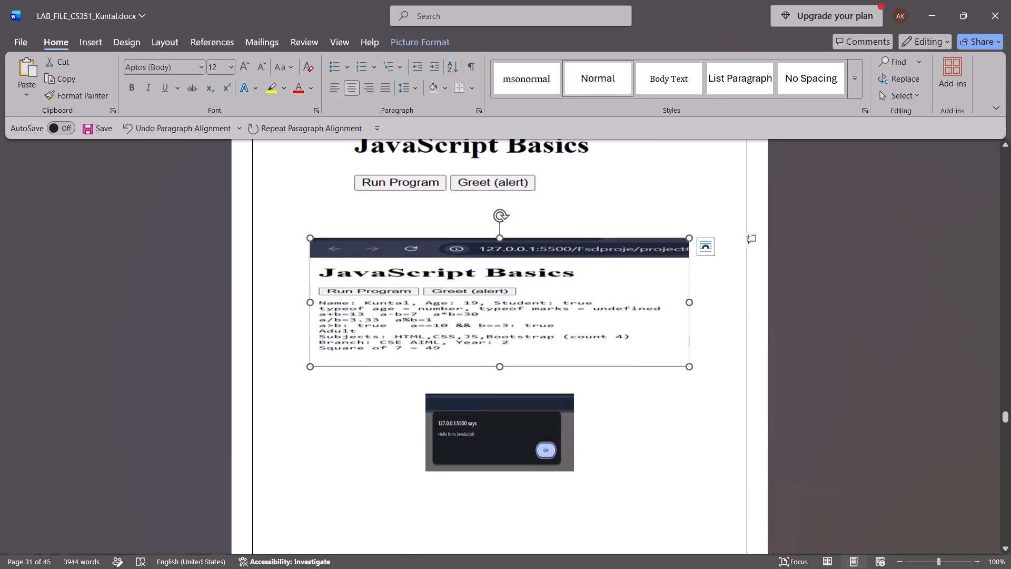
pyautogui.moveTo(497, 368); pyautogui.dragTo(499, 396)
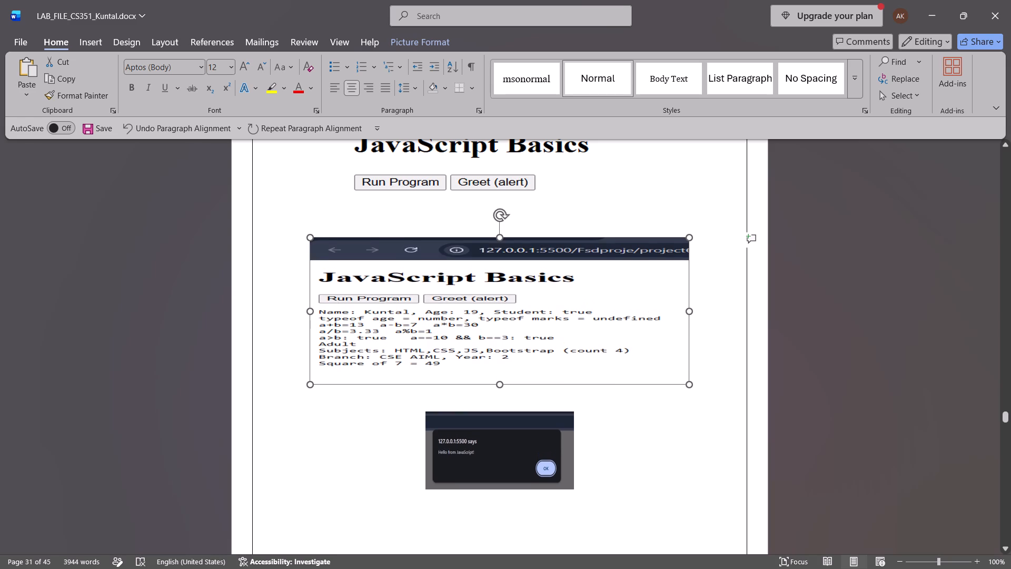
pyautogui.moveTo(499, 396); pyautogui.dragTo(488, 472)
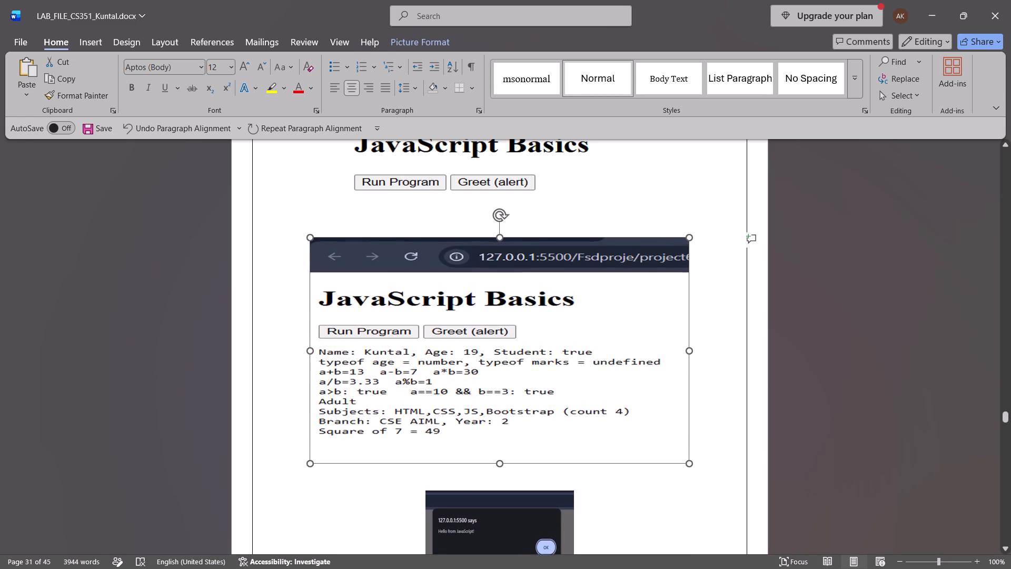
pyautogui.moveTo(488, 472); pyautogui.dragTo(500, 476)
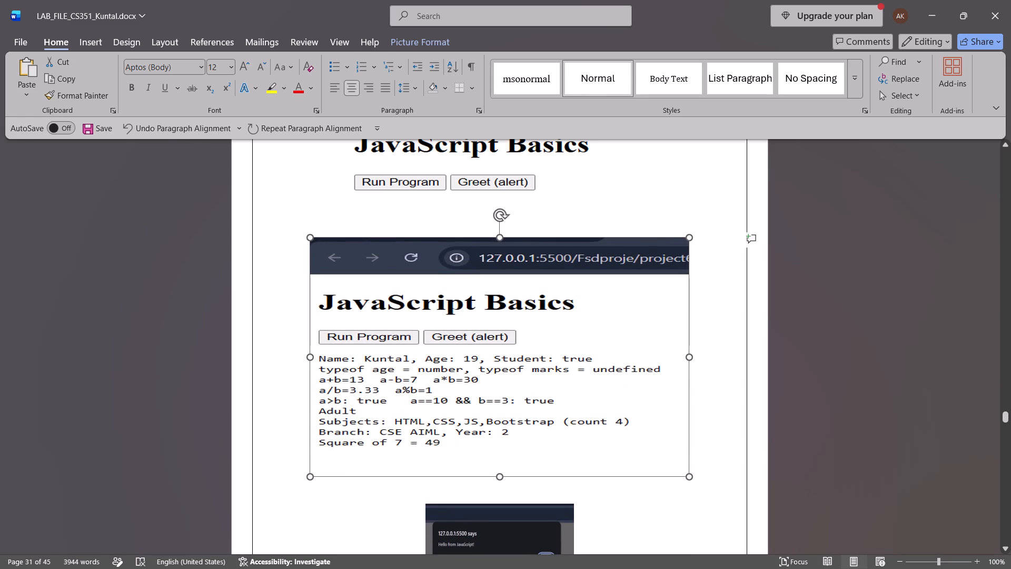
# Enlarge the alert dialog screenshot by widening it to about double and stretching its bottom edge down slightly.
pyautogui.scroll(-1, 520, 499)
pyautogui.click(515, 464)
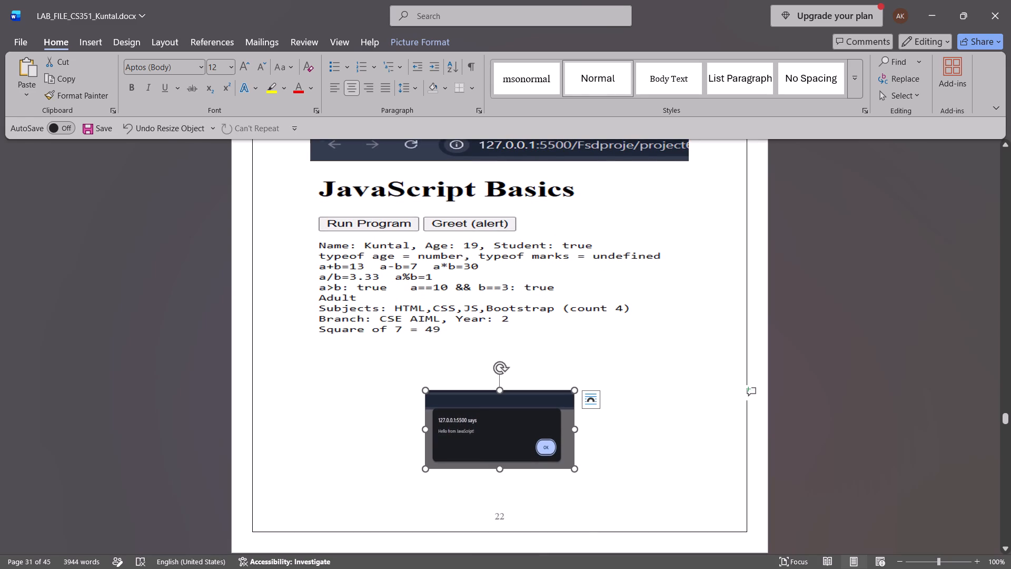
pyautogui.moveTo(579, 428); pyautogui.dragTo(598, 440)
pyautogui.click(550, 423)
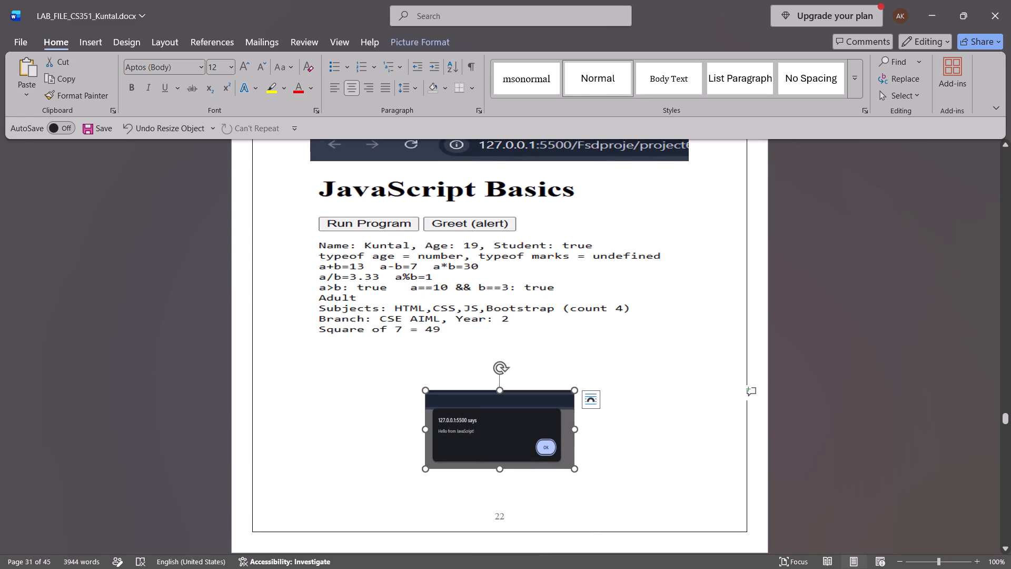
pyautogui.click(578, 435)
pyautogui.click(570, 435)
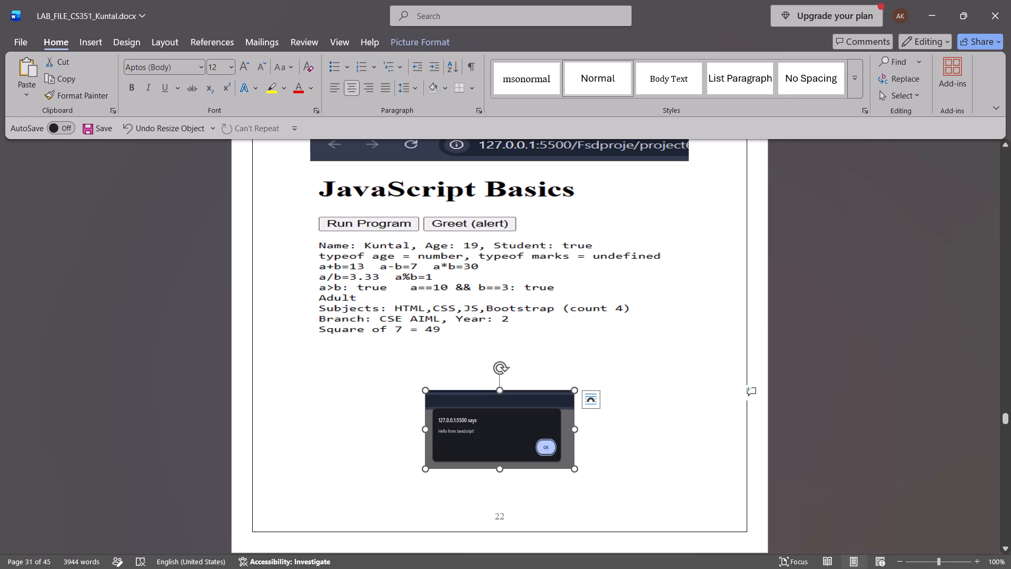
pyautogui.moveTo(574, 427); pyautogui.dragTo(738, 430)
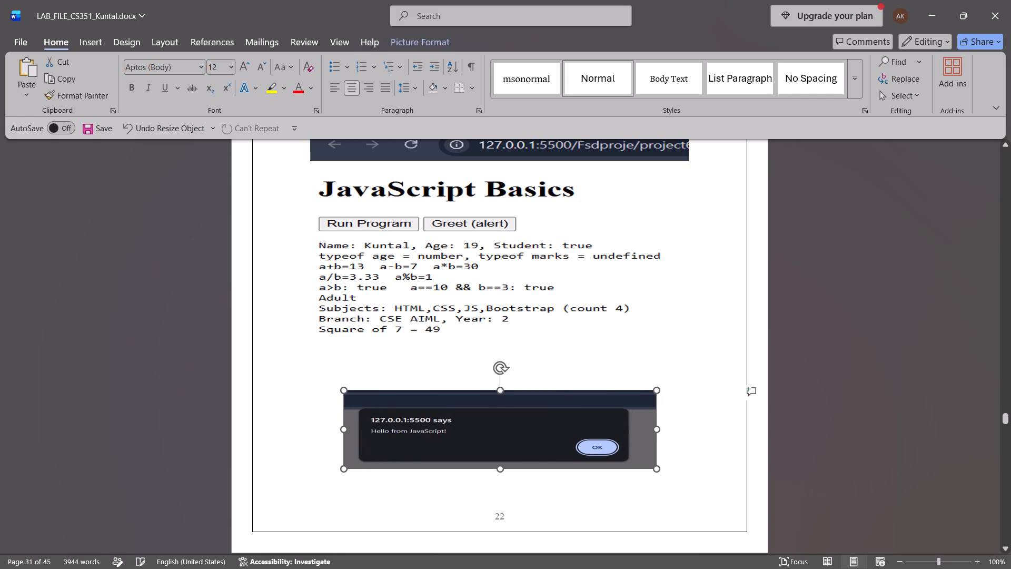
pyautogui.click(504, 454)
pyautogui.moveTo(499, 465); pyautogui.dragTo(499, 479)
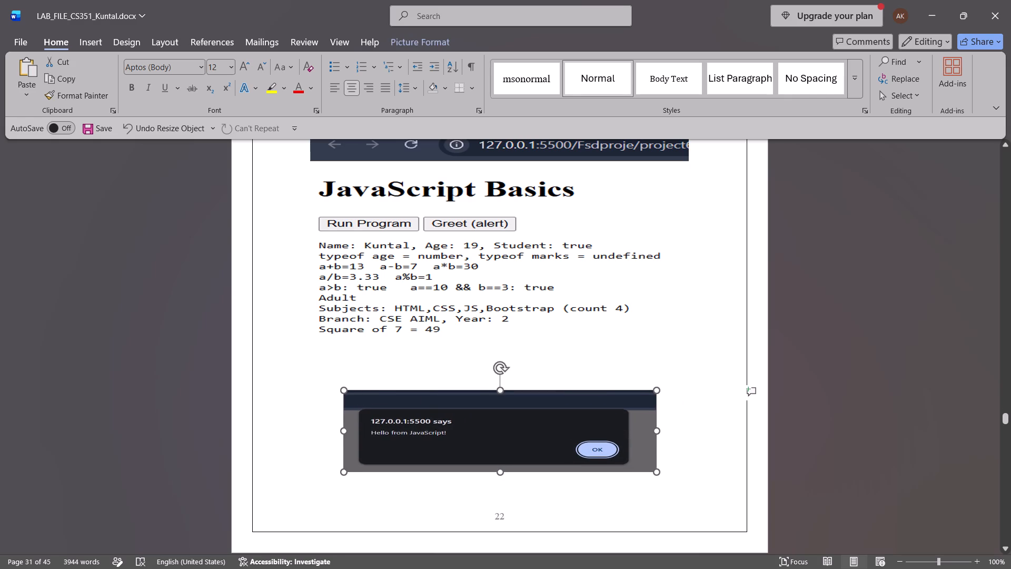
pyautogui.moveTo(499, 479); pyautogui.dragTo(494, 480)
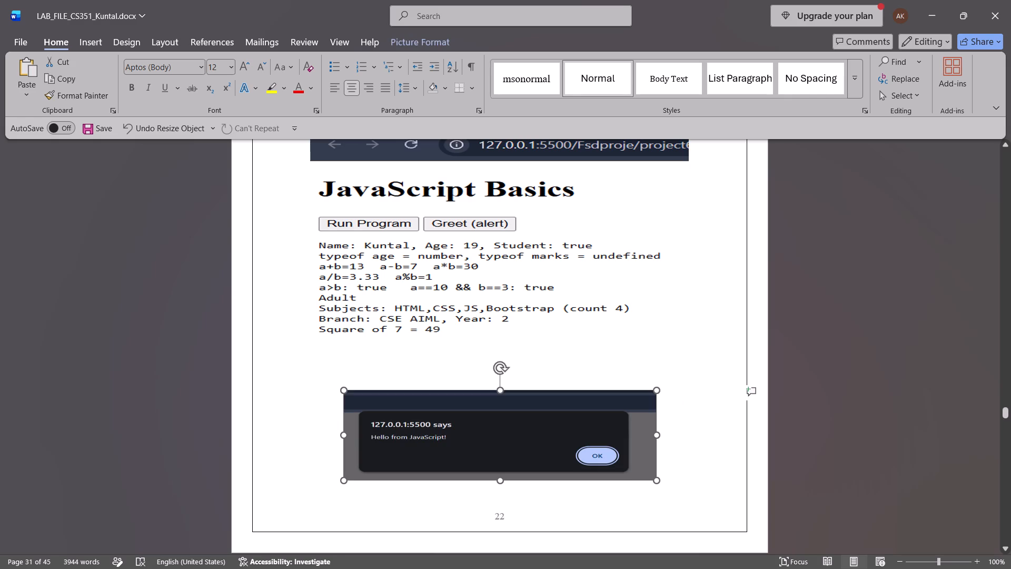
# Remove the empty line between the second JavaScript Basics screenshot and the alert dialog screenshot.
pyautogui.click(324, 411)
pyautogui.click(339, 399)
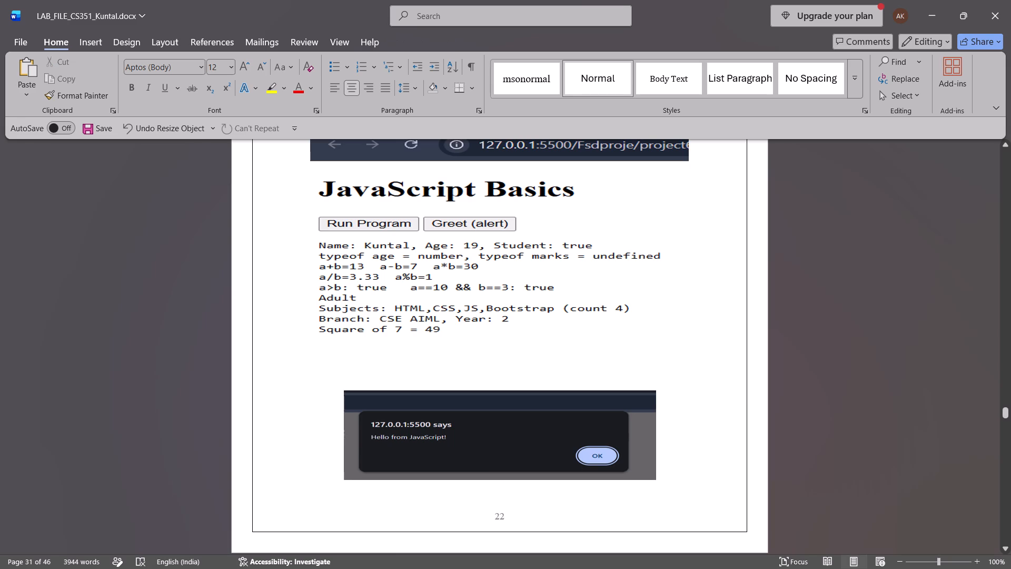
pyautogui.click(343, 394)
pyautogui.click(326, 396)
pyautogui.click(657, 358)
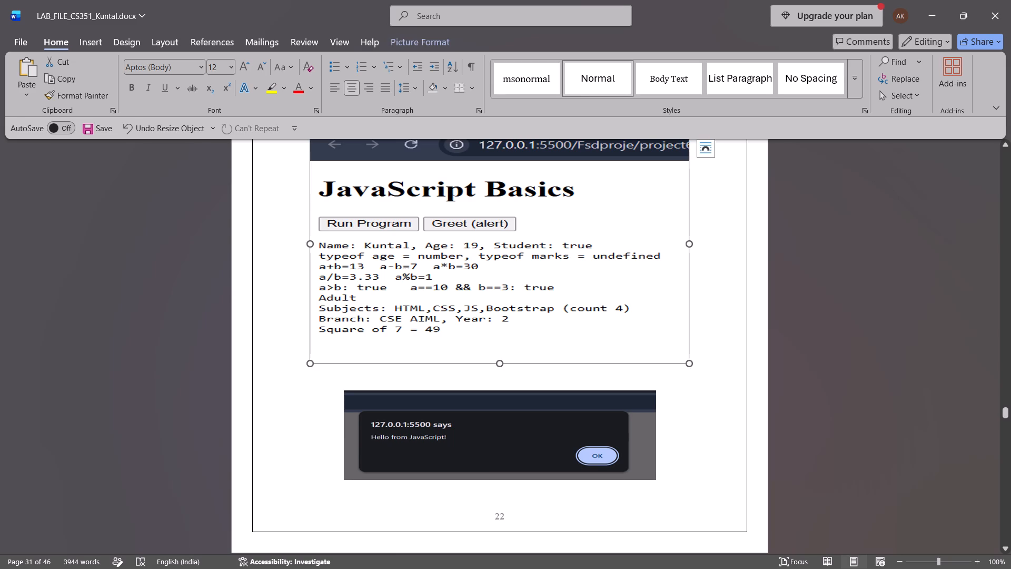
pyautogui.click(655, 376)
pyautogui.press('BackSpace')
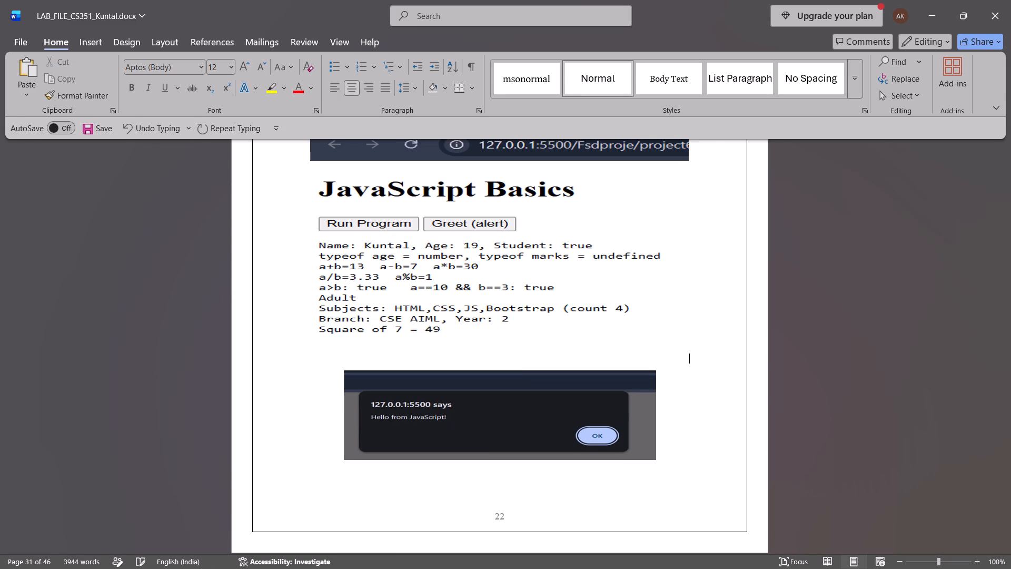
# Remove the empty line between the alert dialog screenshot and the PROJECT NO. 7 heading.
pyautogui.press('Right')
pyautogui.scroll(-2, 361, 401)
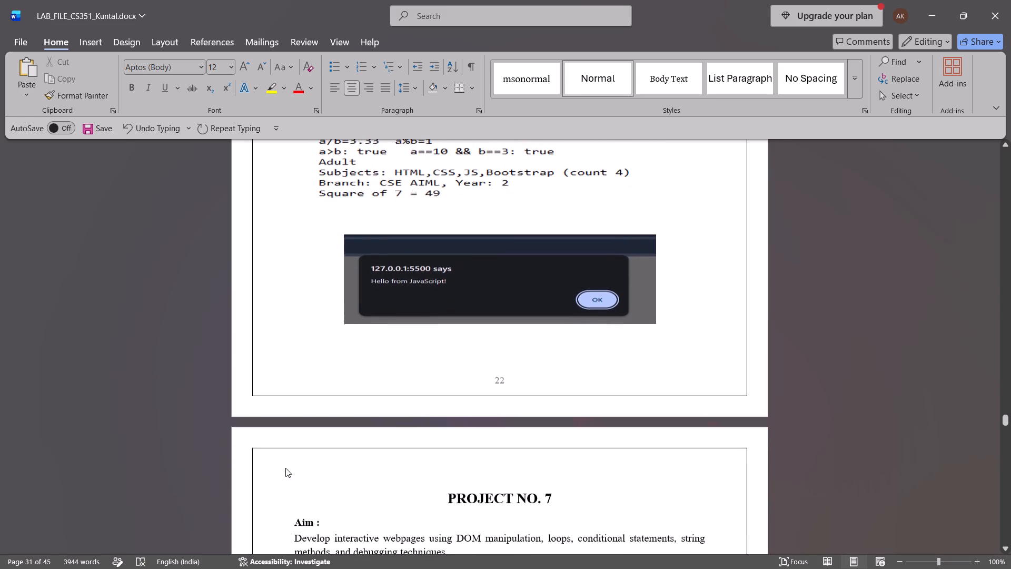
pyautogui.scroll(-1, 285, 468)
pyautogui.click(466, 490)
pyautogui.click(438, 498)
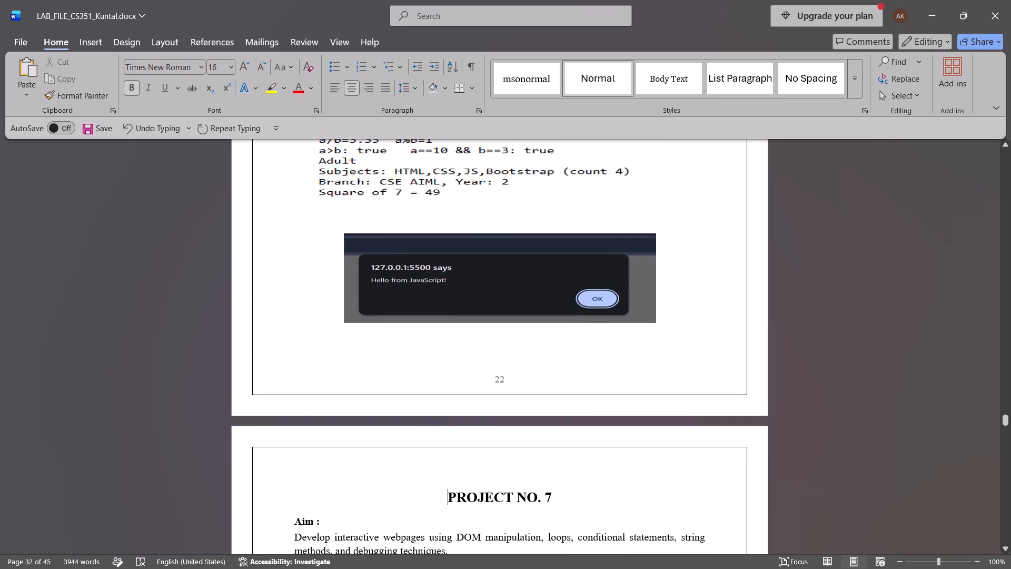
pyautogui.press('Left')
pyautogui.press('BackSpace')
pyautogui.press('BackSpace')
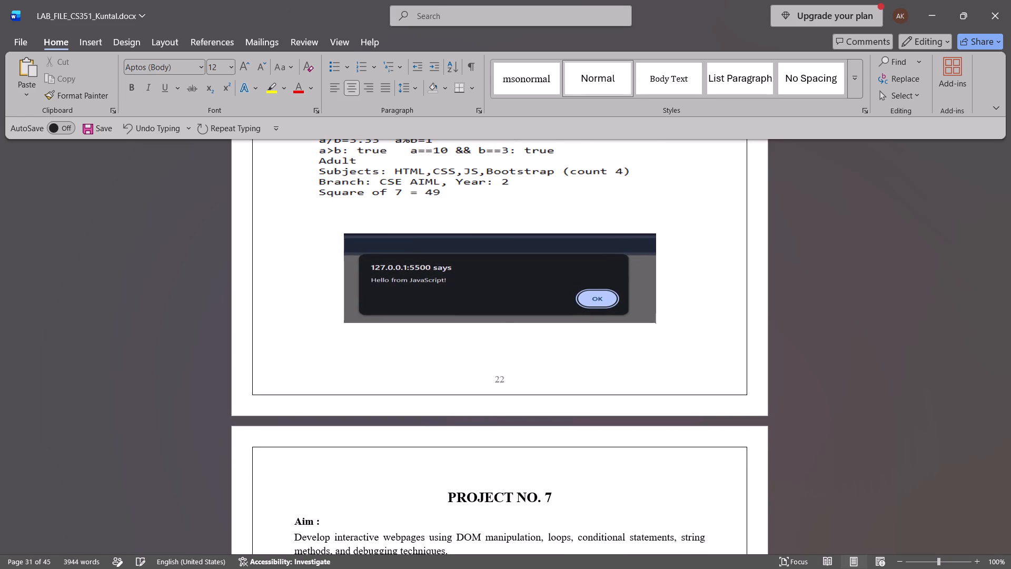
# Stretch the alert dialog screenshot downward by roughly a quarter of its height, keeping it on page 22.
pyautogui.hscroll(-1, 437, 499)
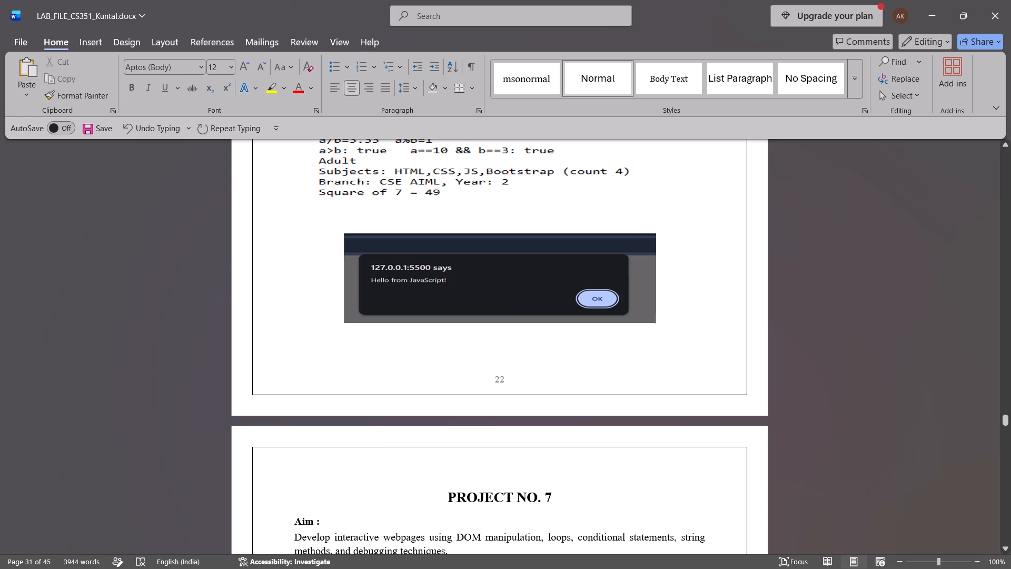
pyautogui.click(417, 309)
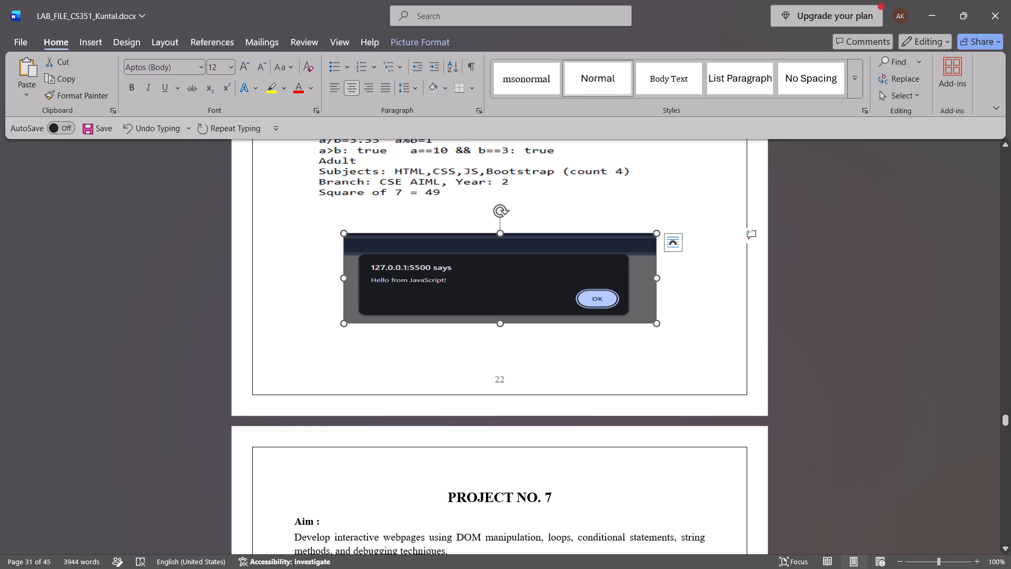
pyautogui.moveTo(501, 323); pyautogui.dragTo(496, 348)
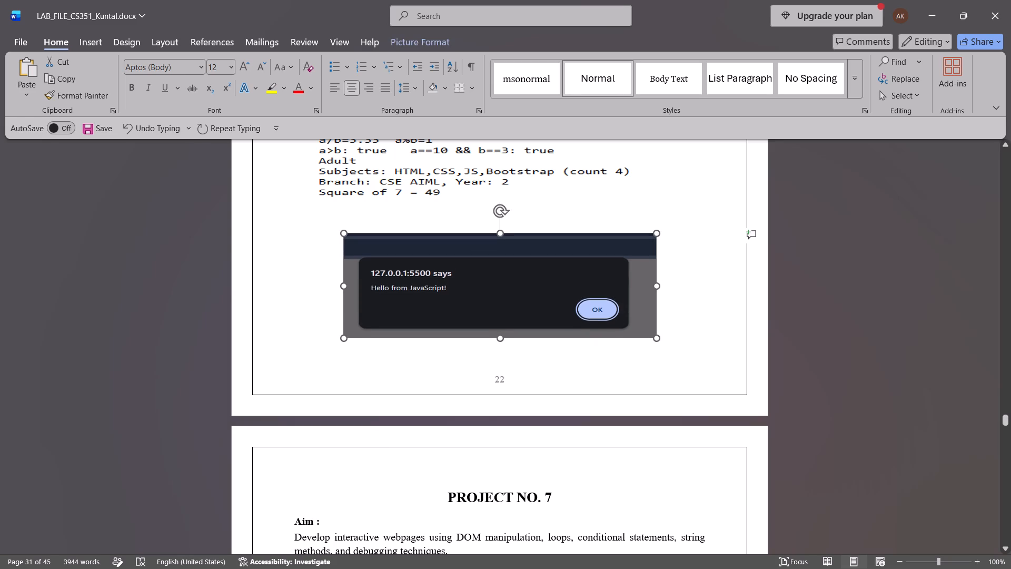
pyautogui.moveTo(496, 348); pyautogui.dragTo(498, 345)
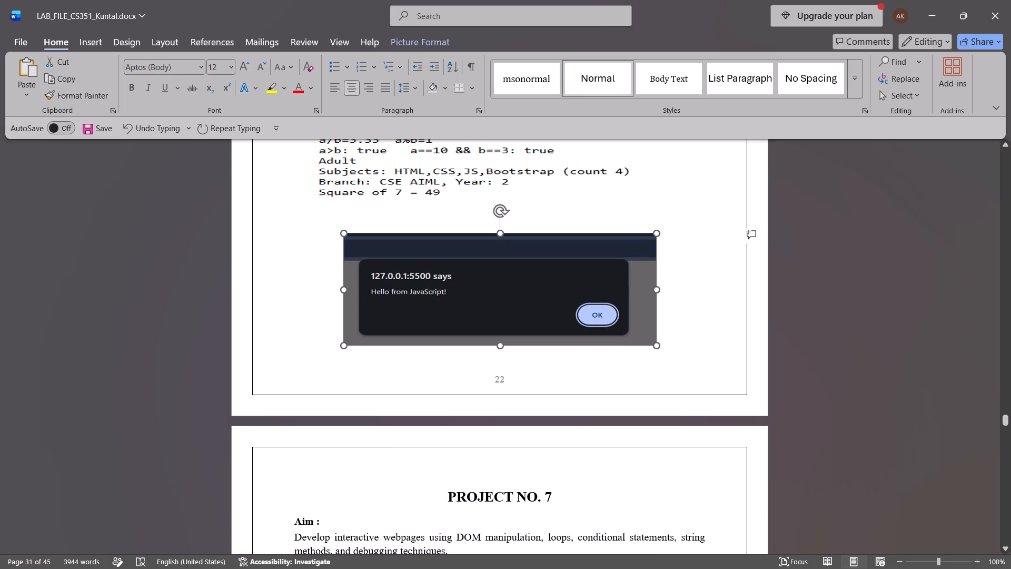
pyautogui.moveTo(498, 345); pyautogui.dragTo(502, 351)
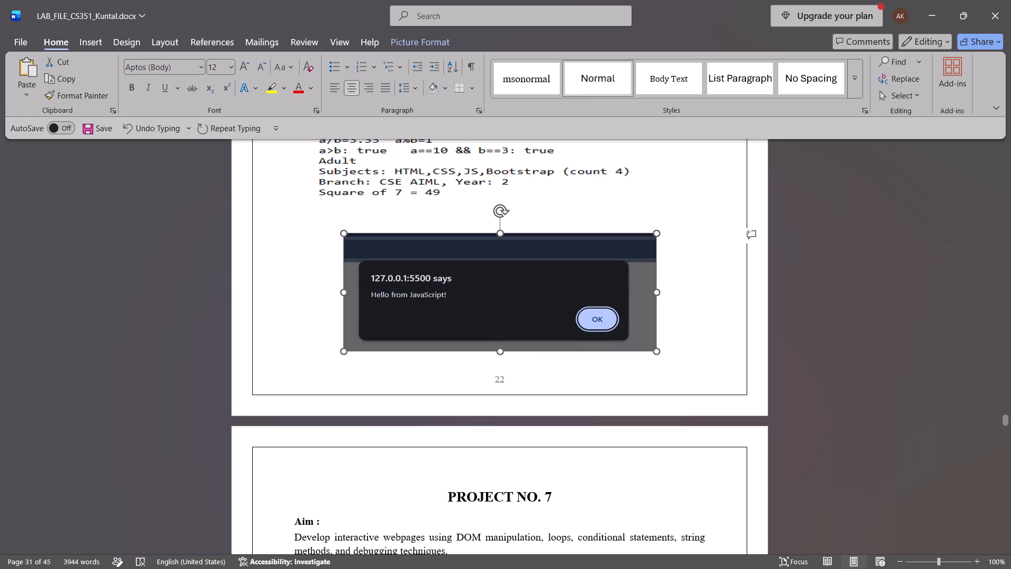
pyautogui.moveTo(502, 351); pyautogui.dragTo(496, 357)
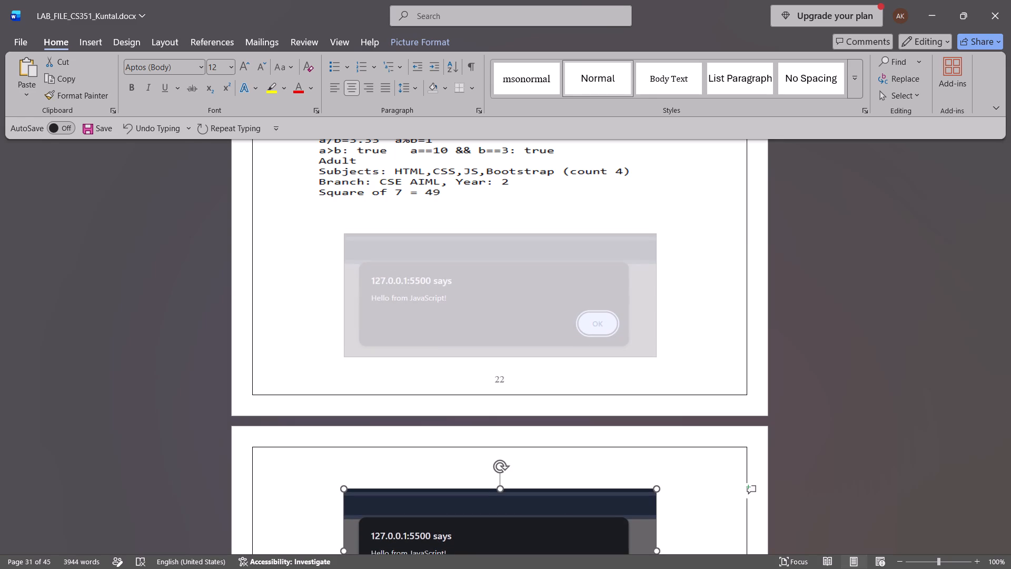
pyautogui.moveTo(496, 357); pyautogui.dragTo(500, 348)
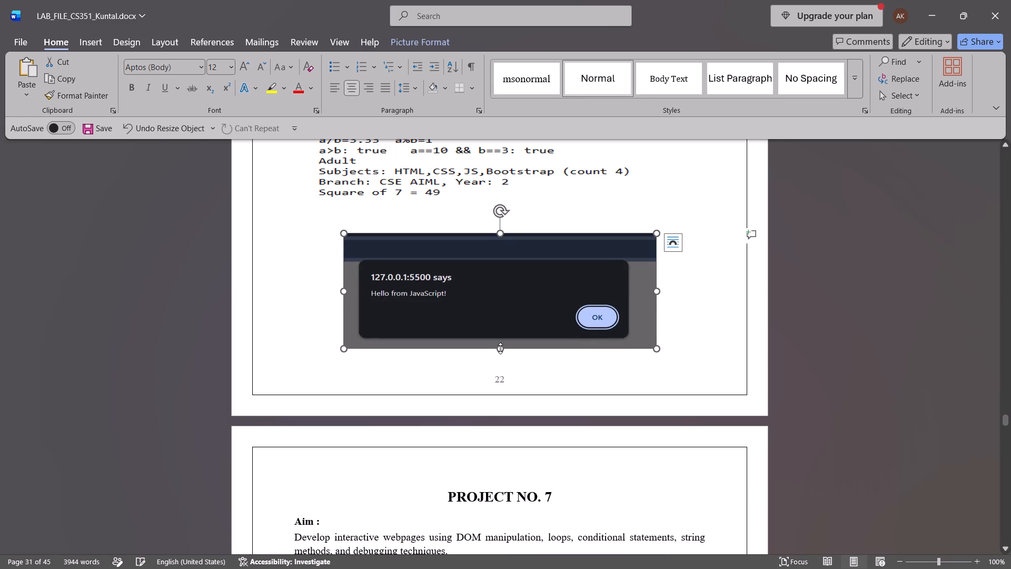
# Widen the alert dialog screenshot to nearly the full text width, slightly wider than the JavaScript Basics screenshot above it.
pyautogui.moveTo(604, 291); pyautogui.dragTo(612, 292)
pyautogui.click(656, 291)
pyautogui.click(670, 291)
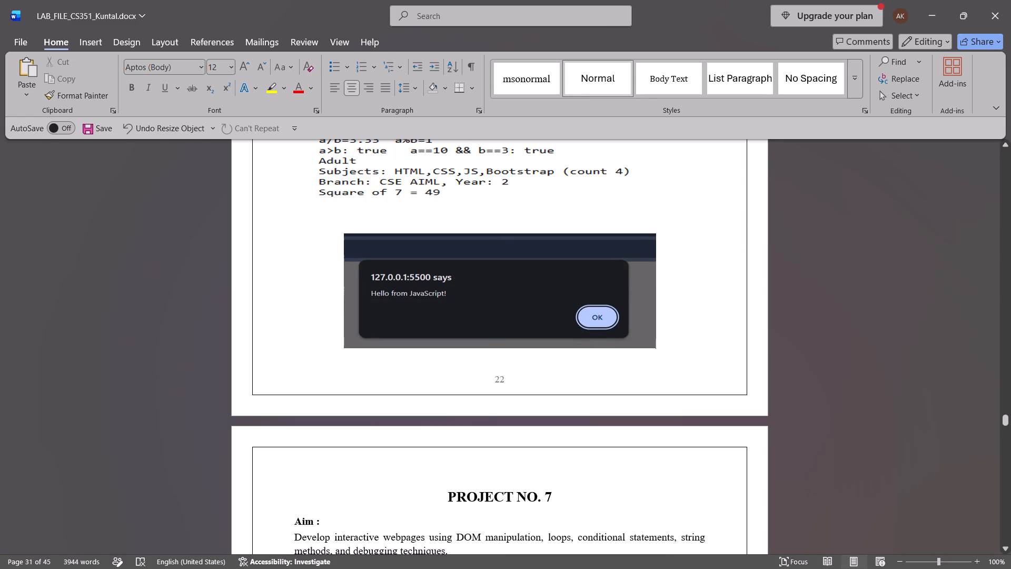
pyautogui.click(647, 292)
pyautogui.click(657, 295)
pyautogui.click(658, 294)
pyautogui.click(662, 291)
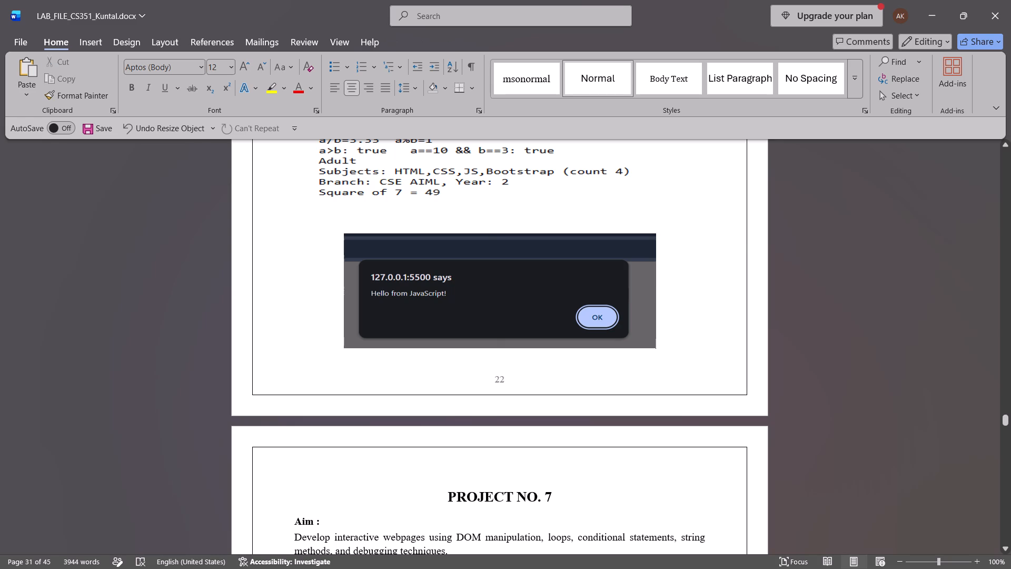
pyautogui.click(651, 291)
pyautogui.moveTo(657, 294); pyautogui.dragTo(708, 295)
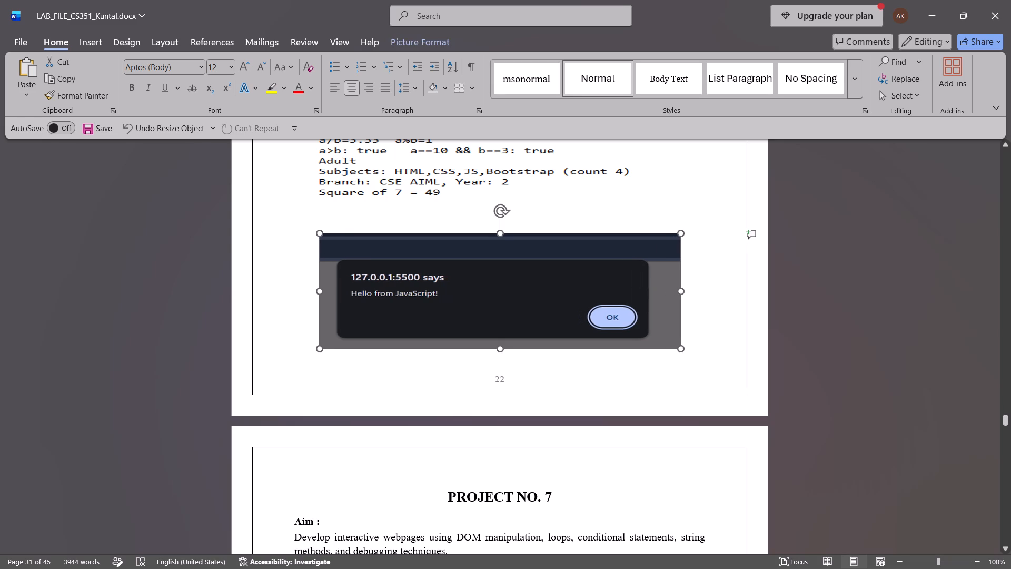
pyautogui.moveTo(708, 295); pyautogui.dragTo(744, 296)
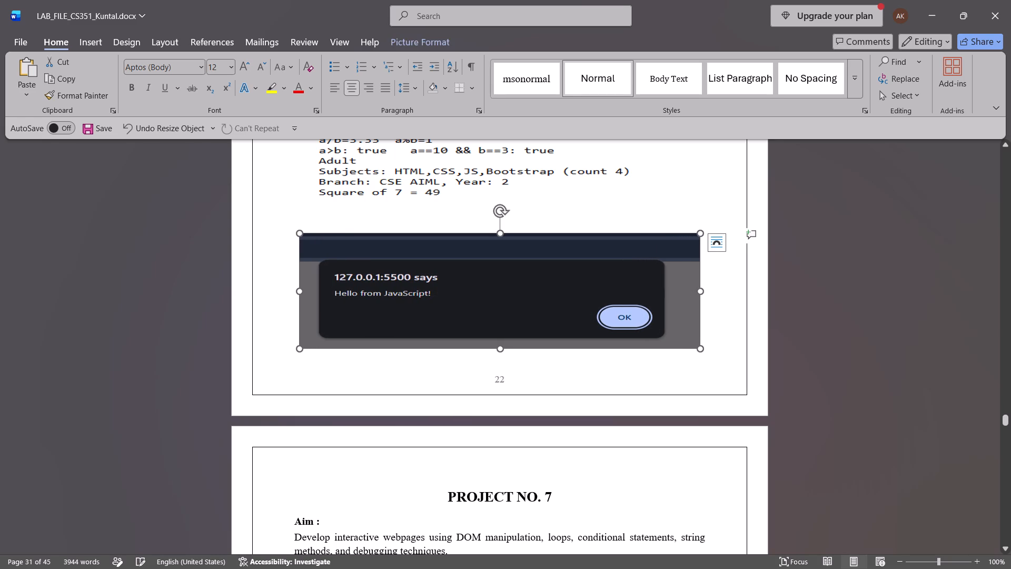
# Check the sizes and spacing of the two JavaScript Basics screenshots above the alert dialog screenshot.
pyautogui.click(673, 218)
pyautogui.scroll(1, 672, 218)
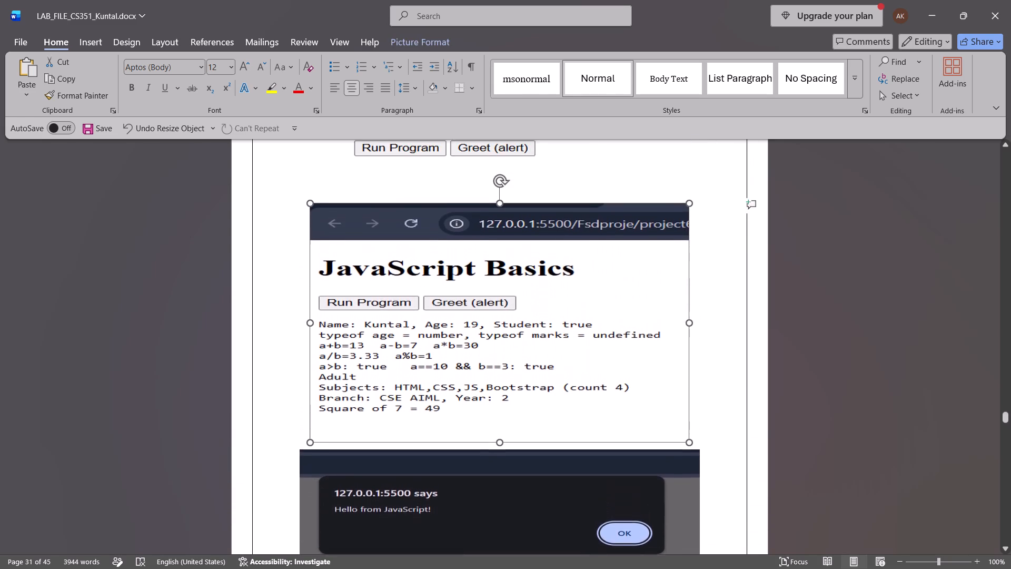
pyautogui.scroll(1, 672, 218)
pyautogui.scroll(1, 524, 230)
pyautogui.click(519, 218)
pyautogui.click(427, 243)
pyautogui.click(431, 312)
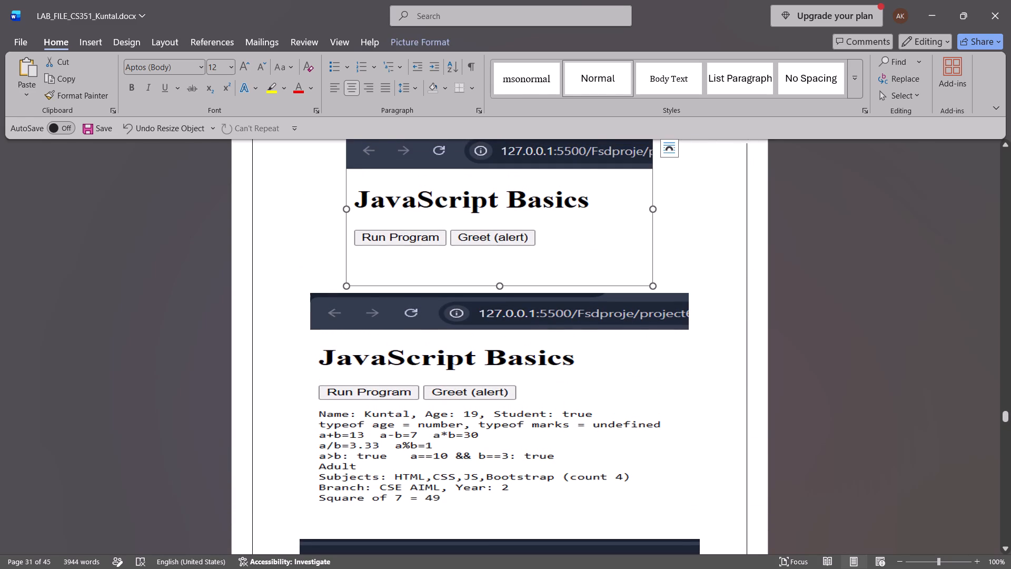
pyautogui.click(236, 452)
pyautogui.click(724, 388)
pyautogui.click(983, 304)
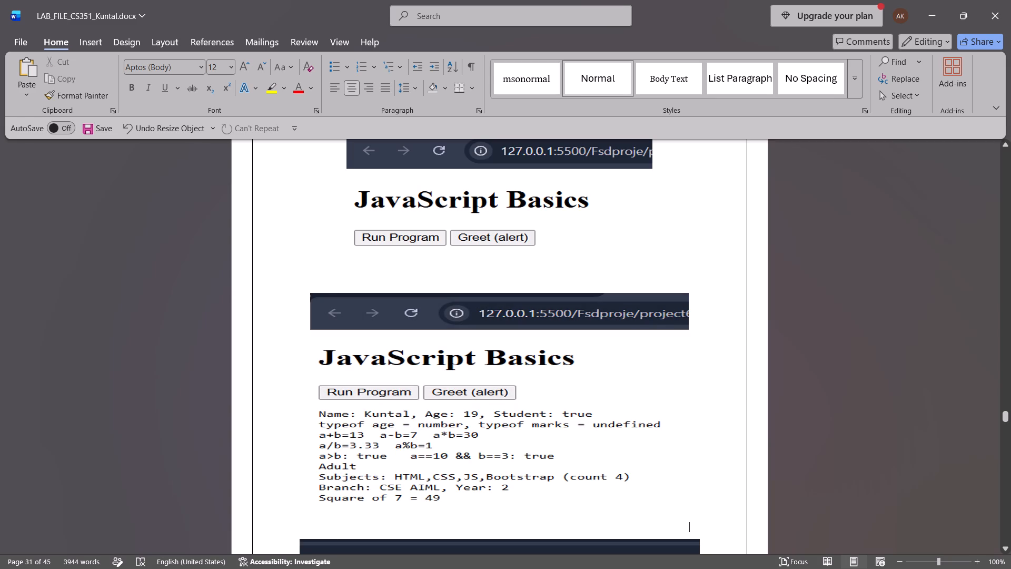
# Look through Project No. 7's aim and dom.html source code, continuing onto its second page.
pyautogui.scroll(-3, 777, 323)
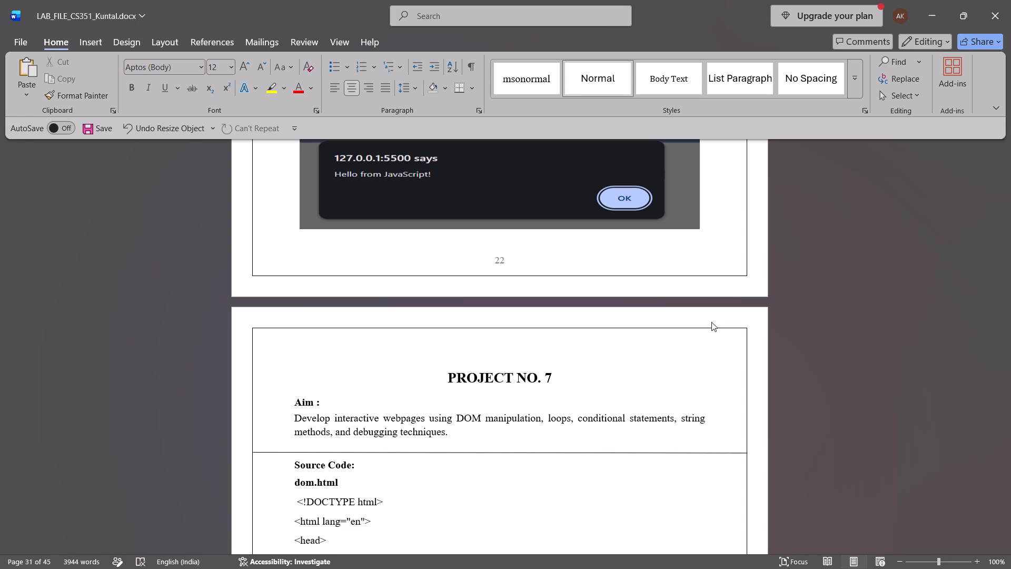
pyautogui.scroll(-1, 711, 322)
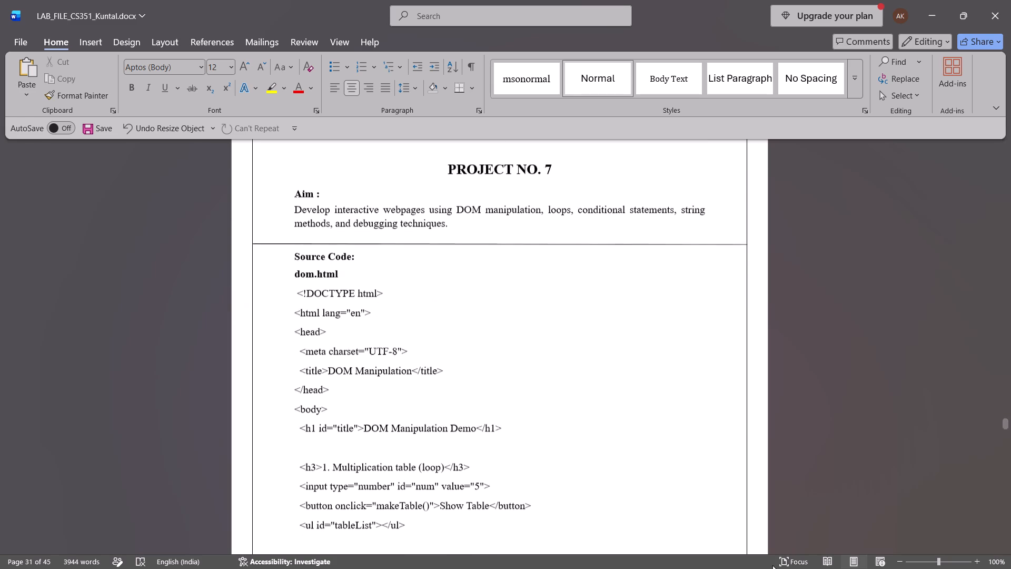
pyautogui.scroll(-1, 772, 565)
pyautogui.scroll(-1, 726, 274)
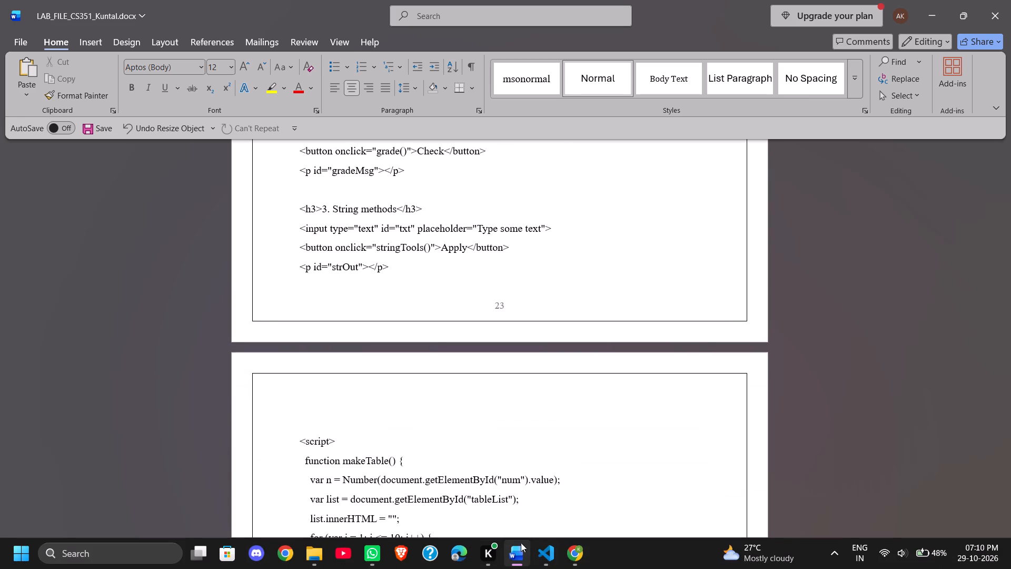
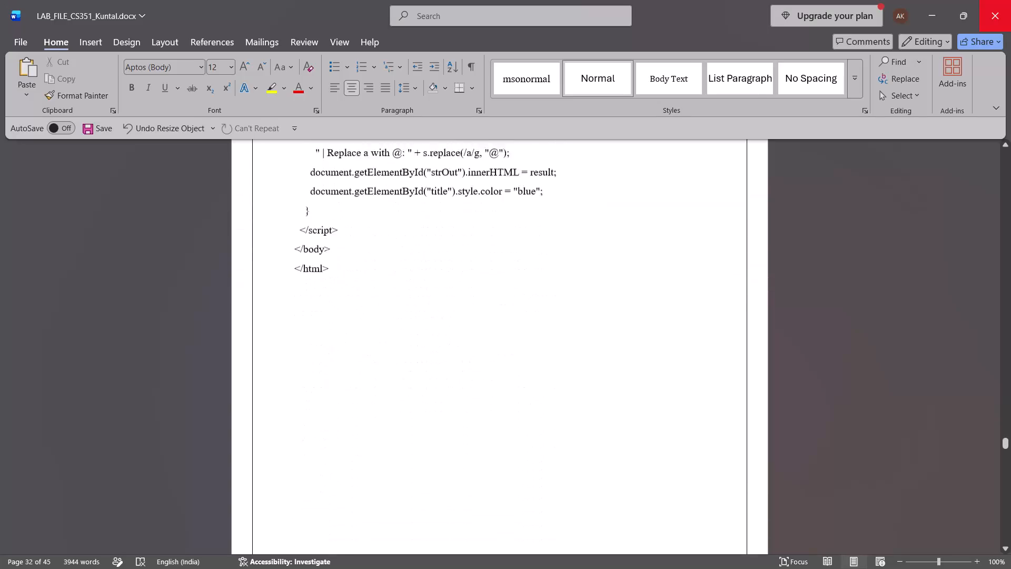
# Crop Project No. 7's first DOM Manipulation Demo screenshot to just past its heading's width, also removing the browser tab strip.
pyautogui.scroll(-1, 487, 344)
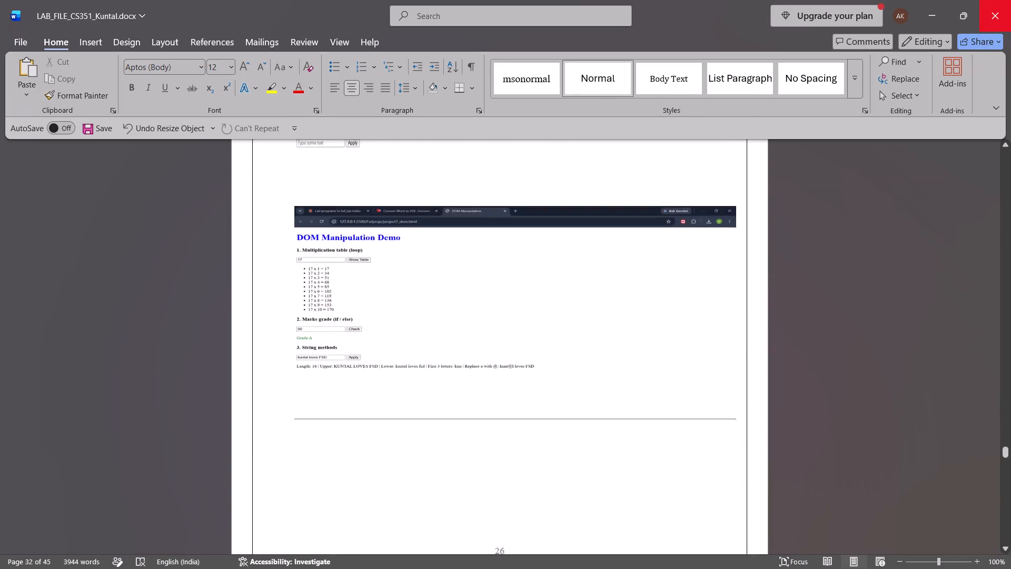
pyautogui.scroll(-1, 489, 344)
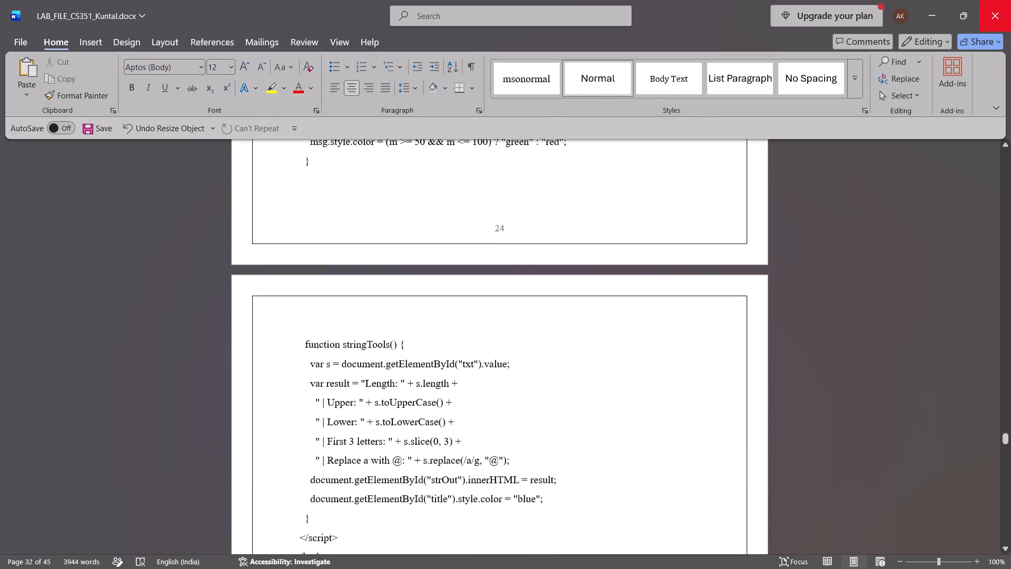
pyautogui.scroll(-1, 553, 415)
pyautogui.click(529, 325)
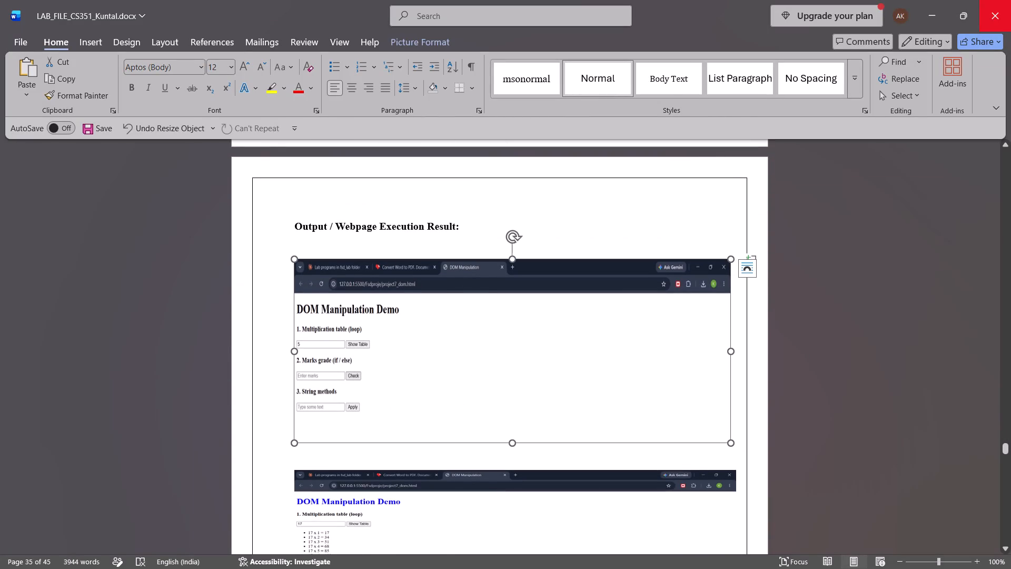
pyautogui.rightClick(722, 296)
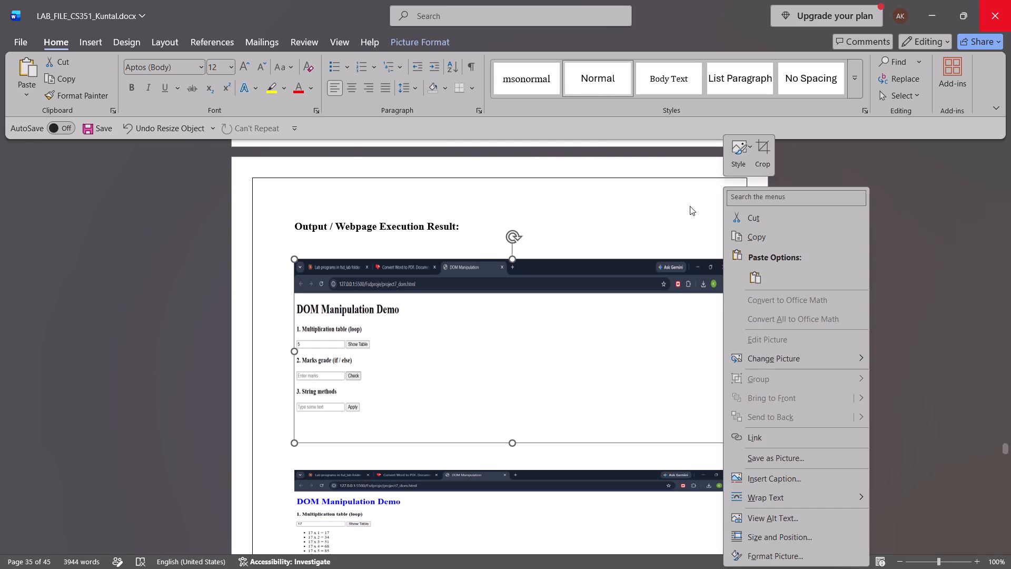
pyautogui.click(769, 153)
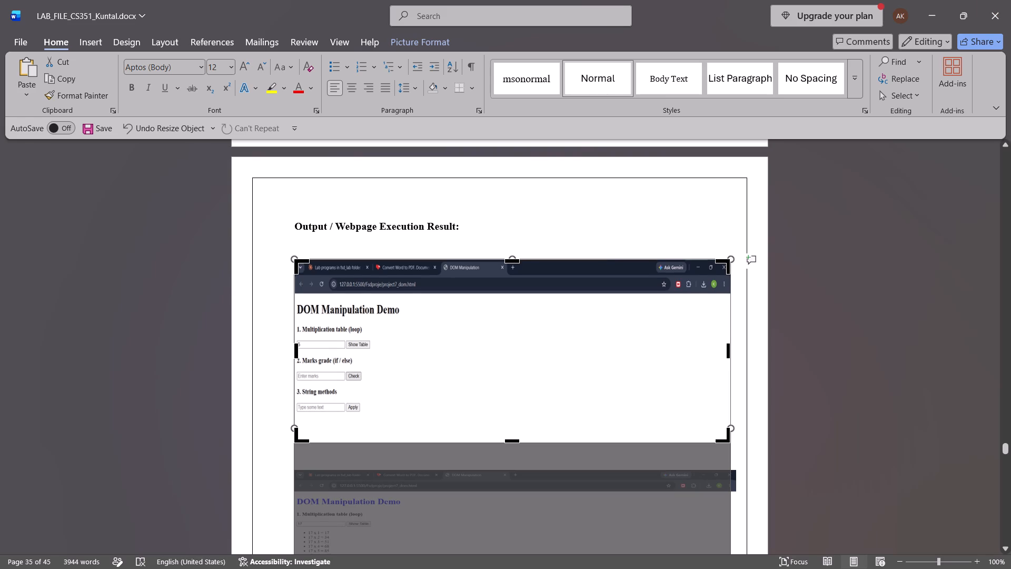
pyautogui.click(726, 351)
pyautogui.moveTo(729, 352); pyautogui.dragTo(409, 390)
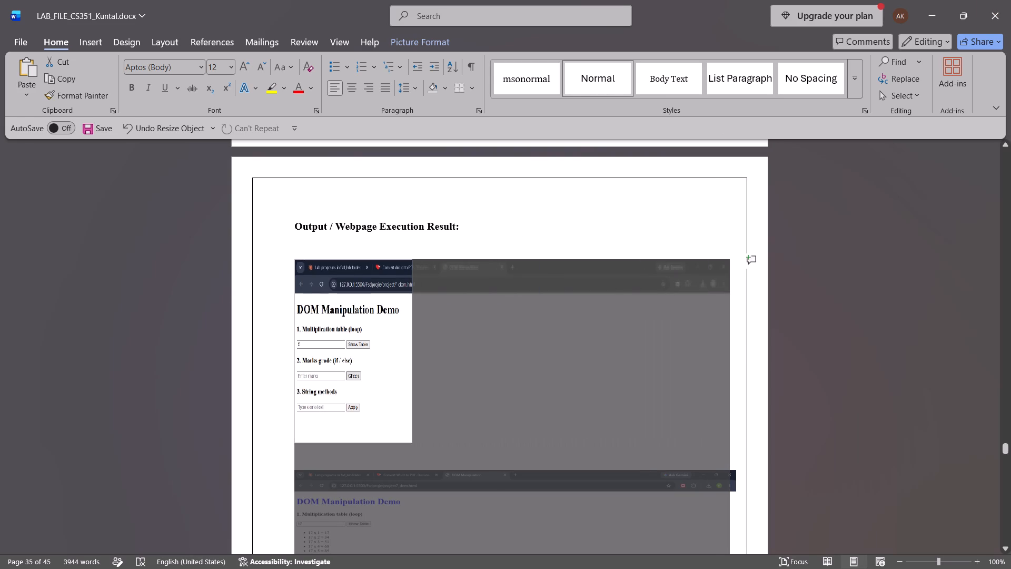
pyautogui.moveTo(409, 390); pyautogui.dragTo(413, 388)
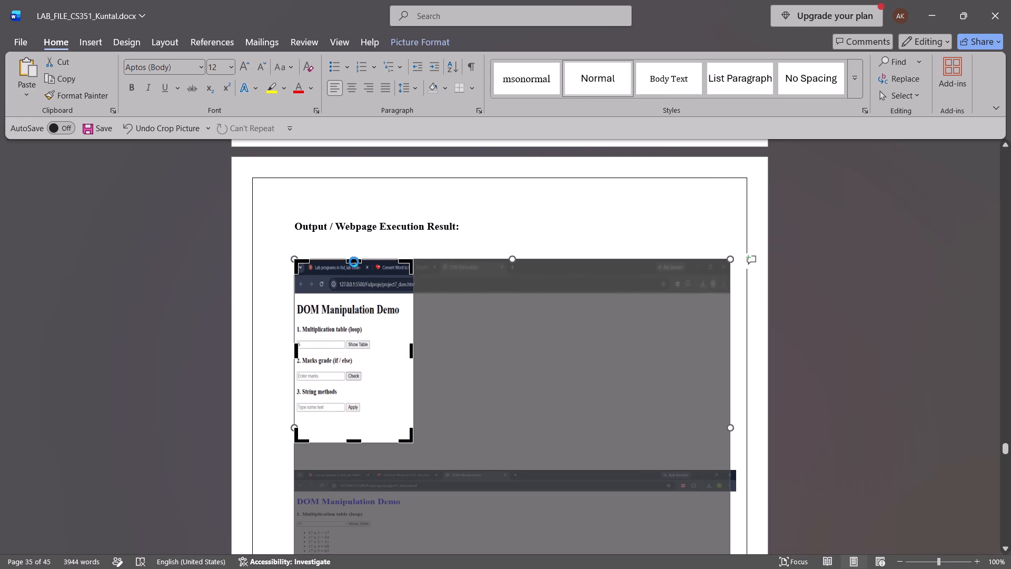
pyautogui.click(354, 257)
pyautogui.click(353, 263)
pyautogui.moveTo(353, 263); pyautogui.dragTo(359, 286)
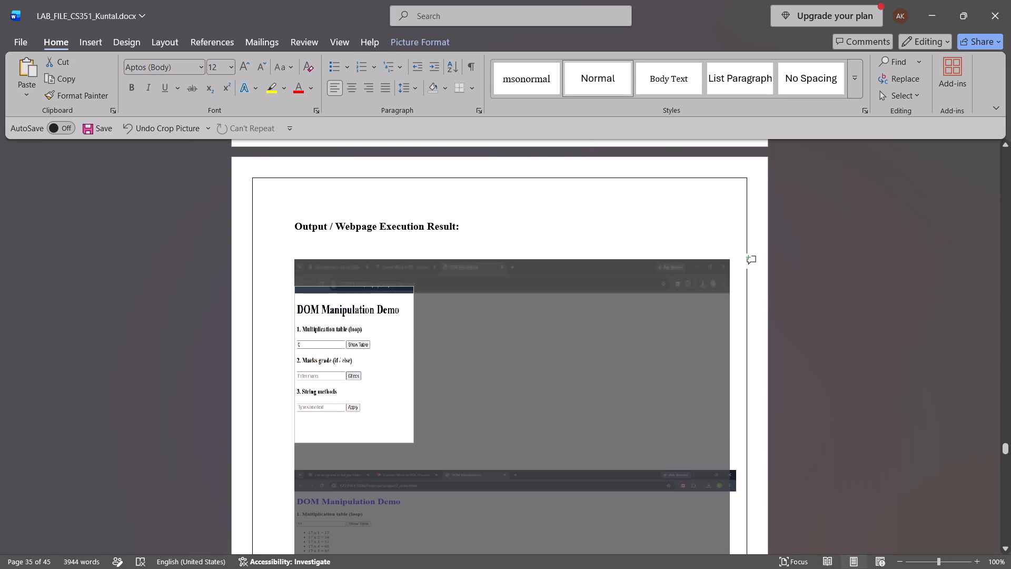
pyautogui.moveTo(359, 286); pyautogui.dragTo(343, 275)
pyautogui.click(489, 385)
pyautogui.click(233, 369)
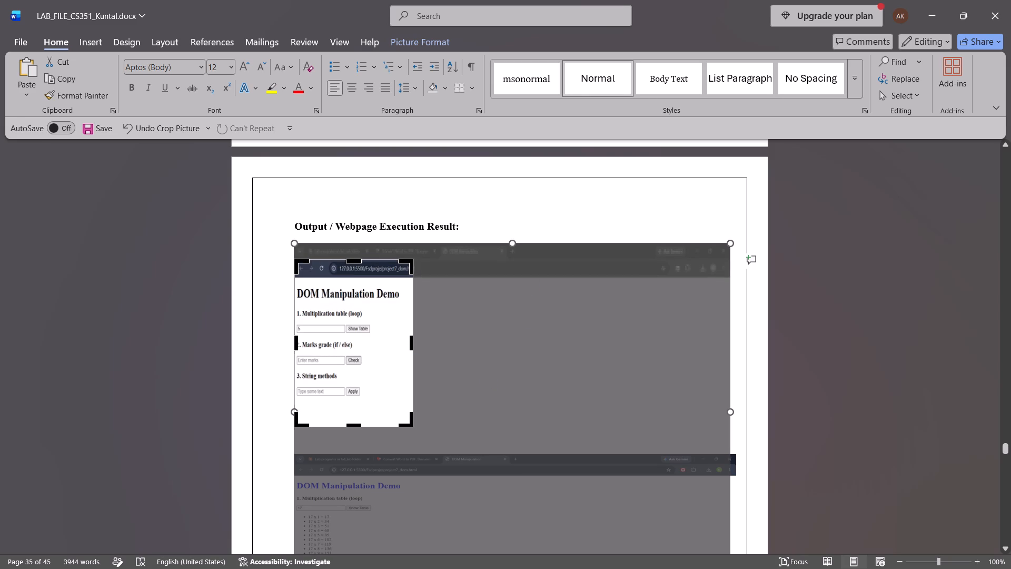
# Center the cropped first DOM Manipulation Demo screenshot horizontally on the page.
pyautogui.click(378, 318)
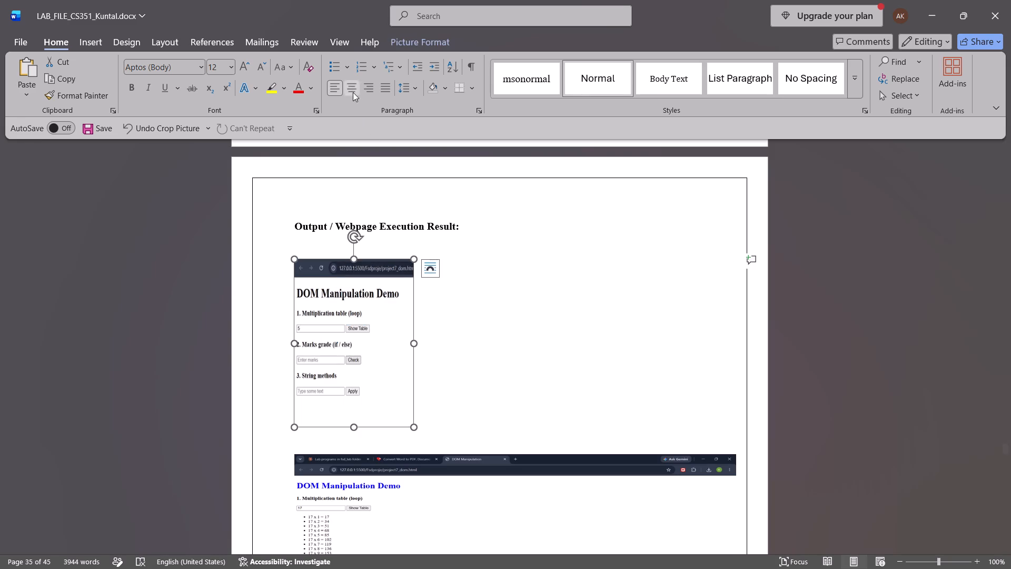
pyautogui.click(353, 92)
# Narrow the second DOM Manipulation Demo screenshot, with the multiplication table of 17, by roughly a tenth, keeping its height.
pyautogui.scroll(-1, 523, 478)
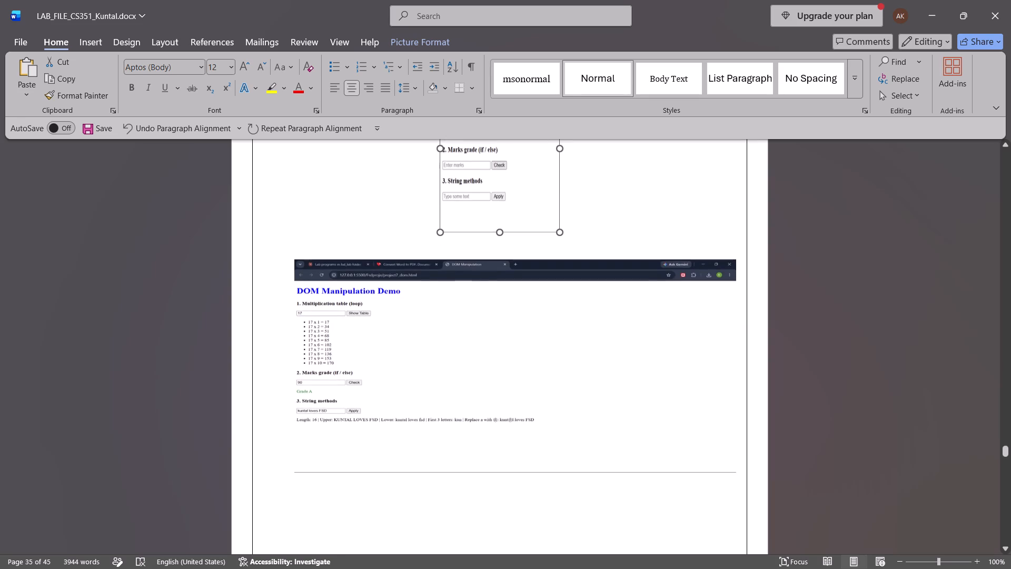
pyautogui.scroll(-1, 539, 397)
pyautogui.click(529, 347)
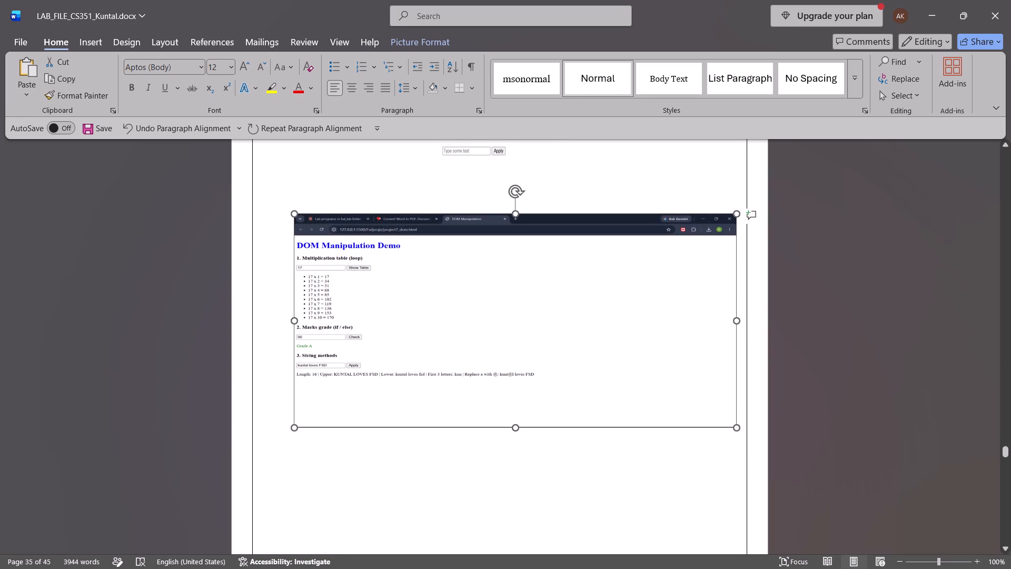
pyautogui.scroll(1, 800, 324)
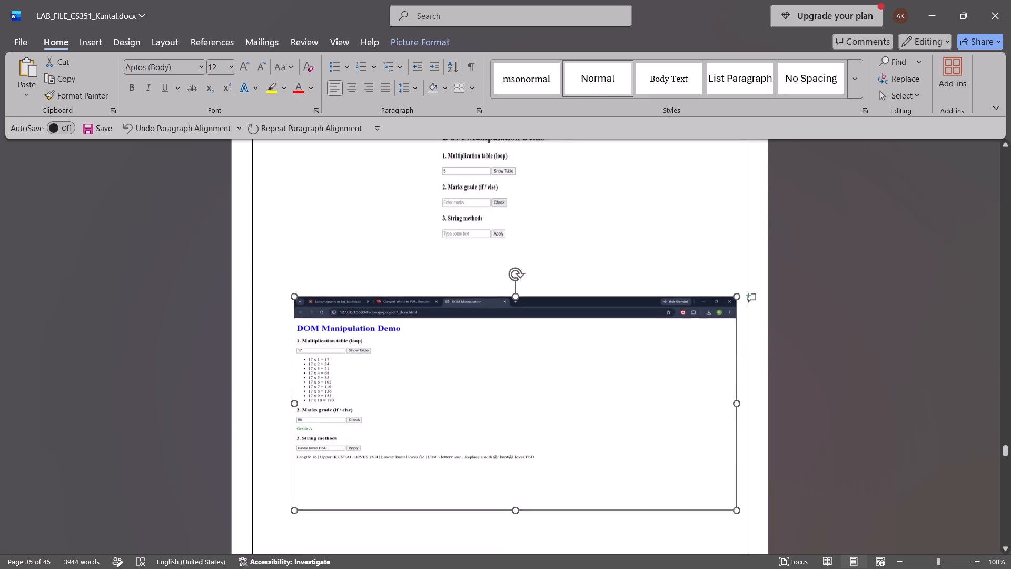
pyautogui.scroll(1, 731, 433)
pyautogui.click(737, 405)
pyautogui.moveTo(737, 405); pyautogui.dragTo(549, 380)
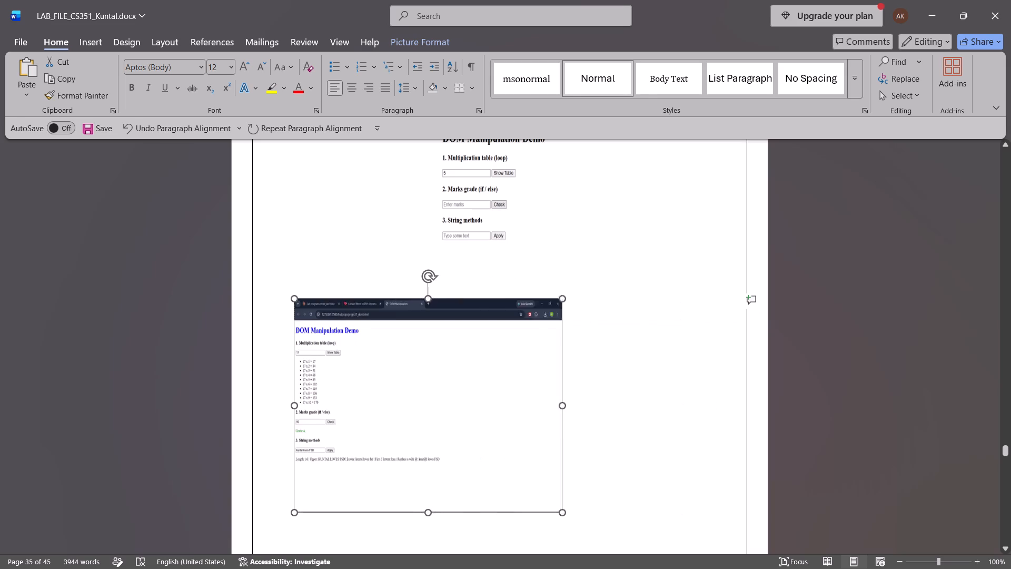
pyautogui.moveTo(549, 380); pyautogui.dragTo(695, 395)
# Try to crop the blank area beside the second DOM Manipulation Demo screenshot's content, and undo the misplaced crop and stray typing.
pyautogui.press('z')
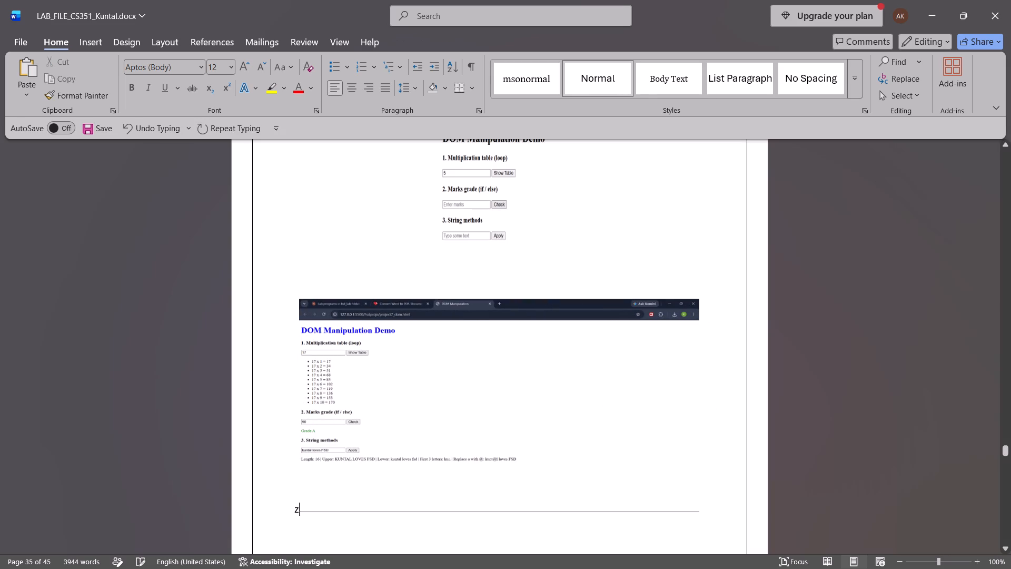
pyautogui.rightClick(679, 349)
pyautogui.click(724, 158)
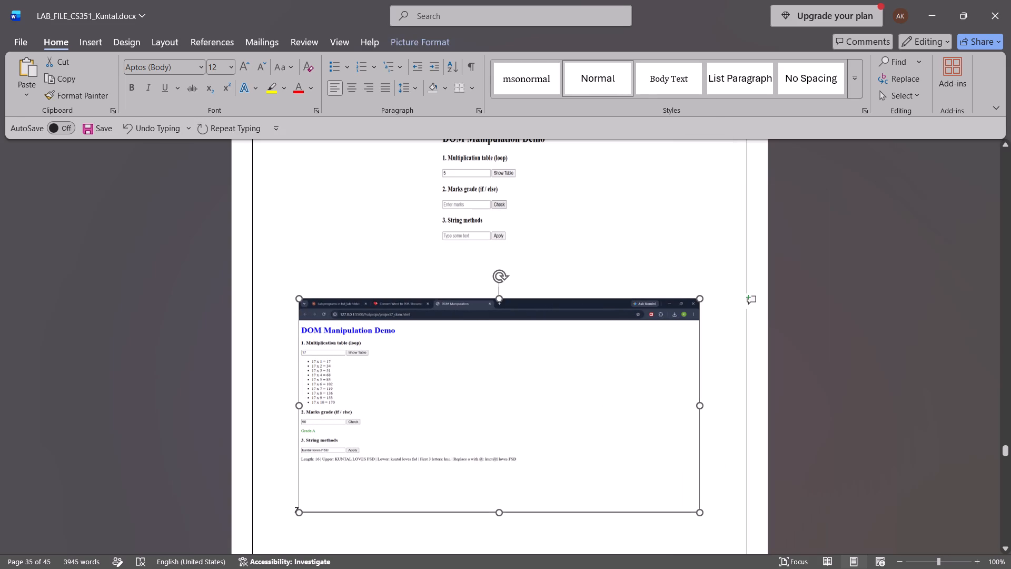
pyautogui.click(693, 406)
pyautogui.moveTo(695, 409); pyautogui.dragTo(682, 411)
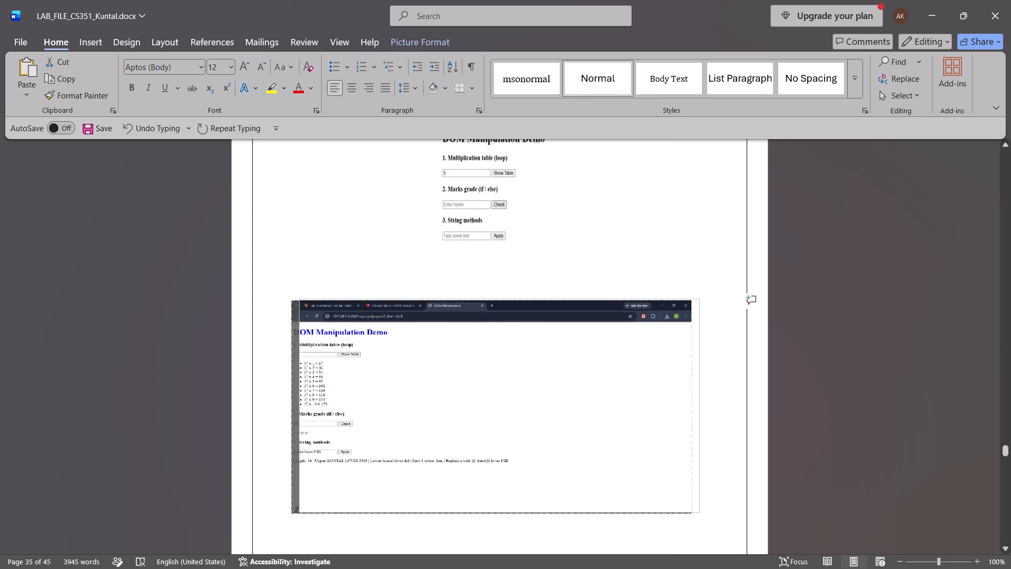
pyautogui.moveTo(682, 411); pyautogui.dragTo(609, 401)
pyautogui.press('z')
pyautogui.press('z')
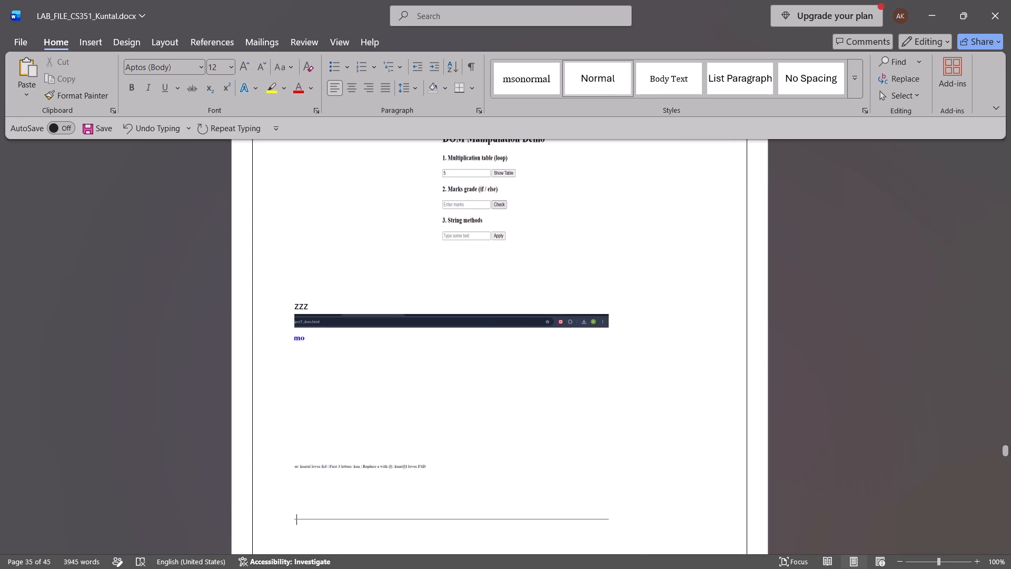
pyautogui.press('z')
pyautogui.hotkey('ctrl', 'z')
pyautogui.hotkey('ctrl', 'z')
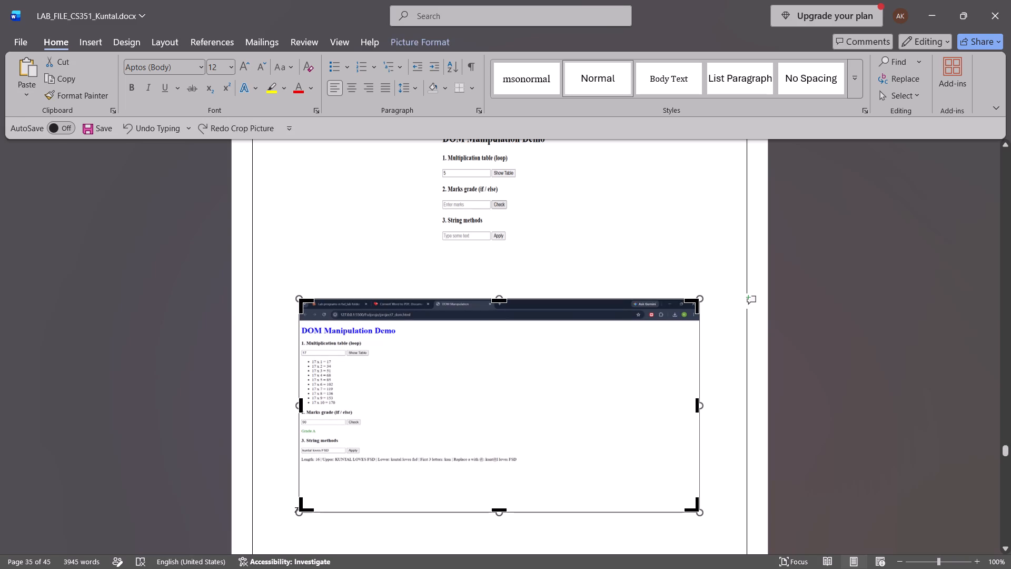
# Crop the blank right side of the second DOM Manipulation Demo screenshot to just past the end of its string methods output line.
pyautogui.rightClick(697, 397)
pyautogui.rightClick(690, 311)
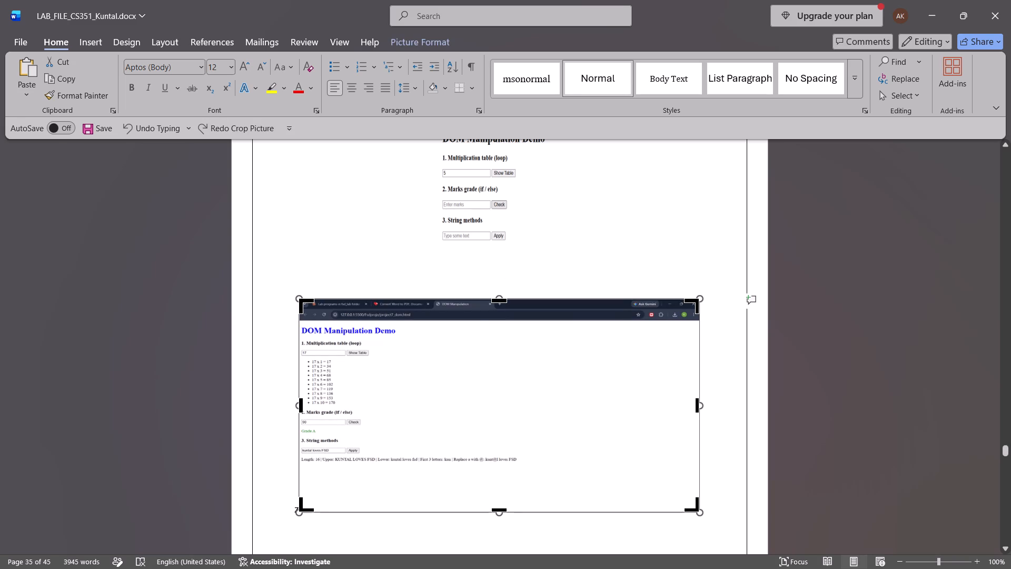
pyautogui.click(697, 408)
pyautogui.moveTo(697, 408); pyautogui.dragTo(558, 395)
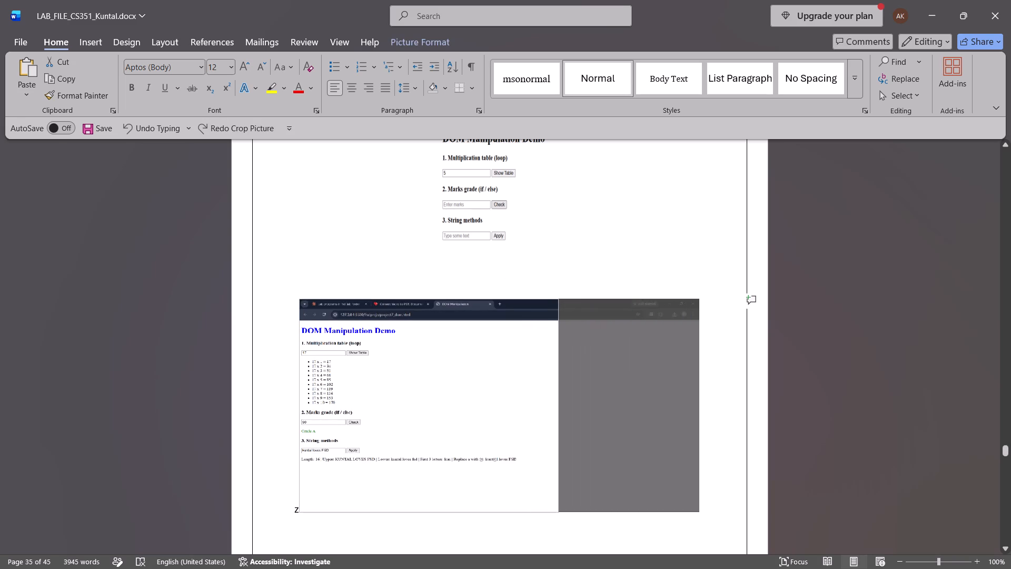
pyautogui.moveTo(558, 395); pyautogui.dragTo(522, 390)
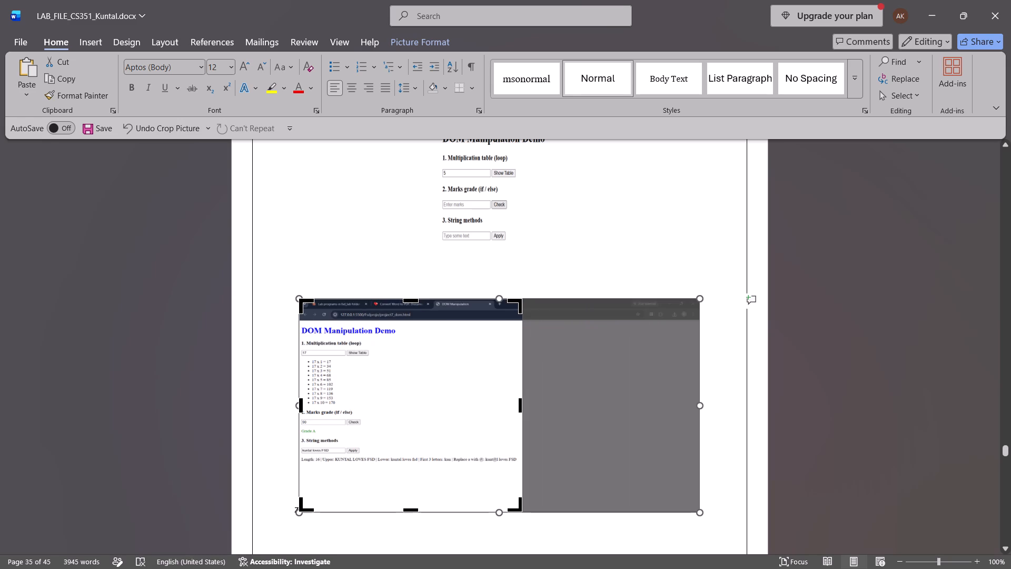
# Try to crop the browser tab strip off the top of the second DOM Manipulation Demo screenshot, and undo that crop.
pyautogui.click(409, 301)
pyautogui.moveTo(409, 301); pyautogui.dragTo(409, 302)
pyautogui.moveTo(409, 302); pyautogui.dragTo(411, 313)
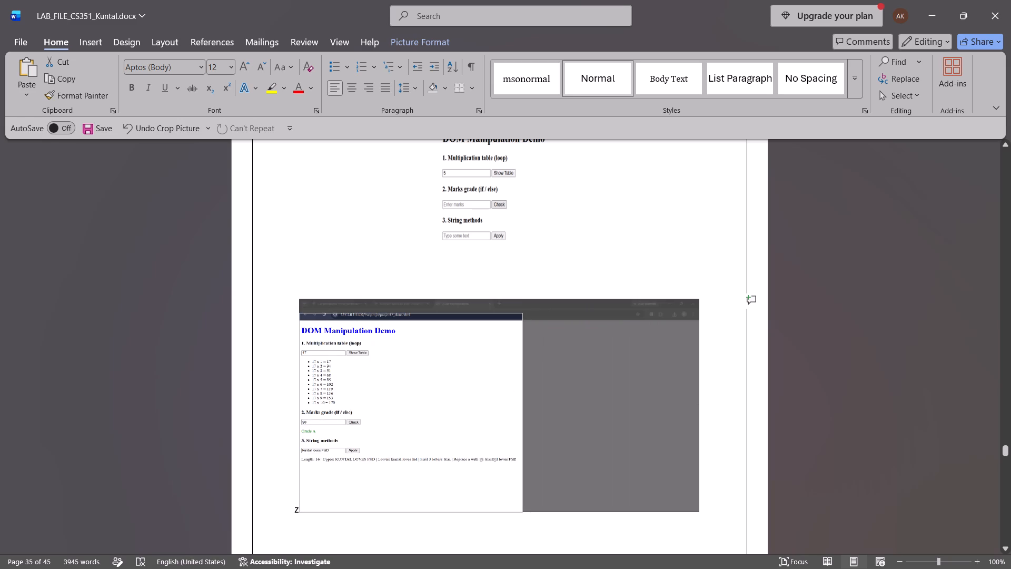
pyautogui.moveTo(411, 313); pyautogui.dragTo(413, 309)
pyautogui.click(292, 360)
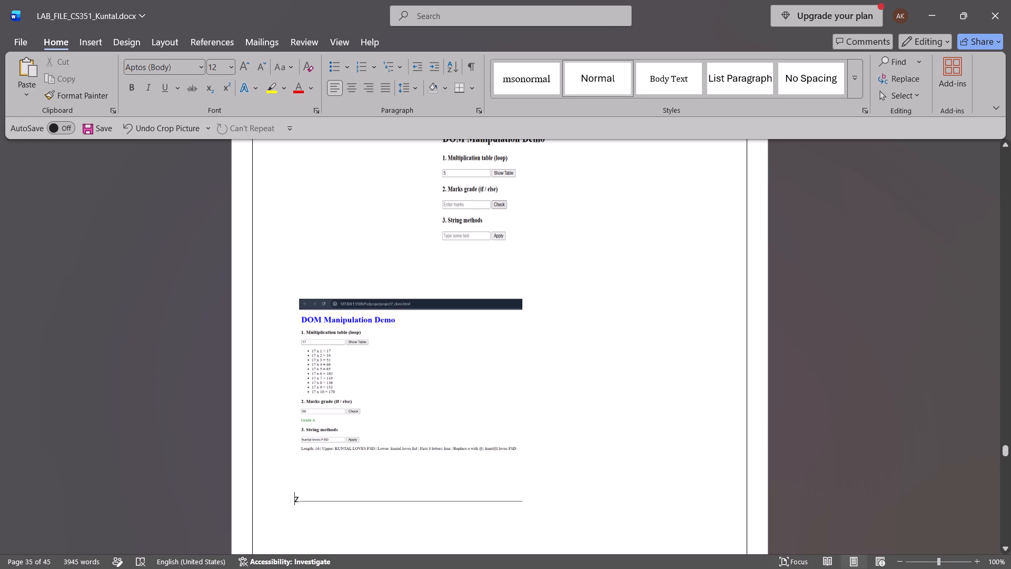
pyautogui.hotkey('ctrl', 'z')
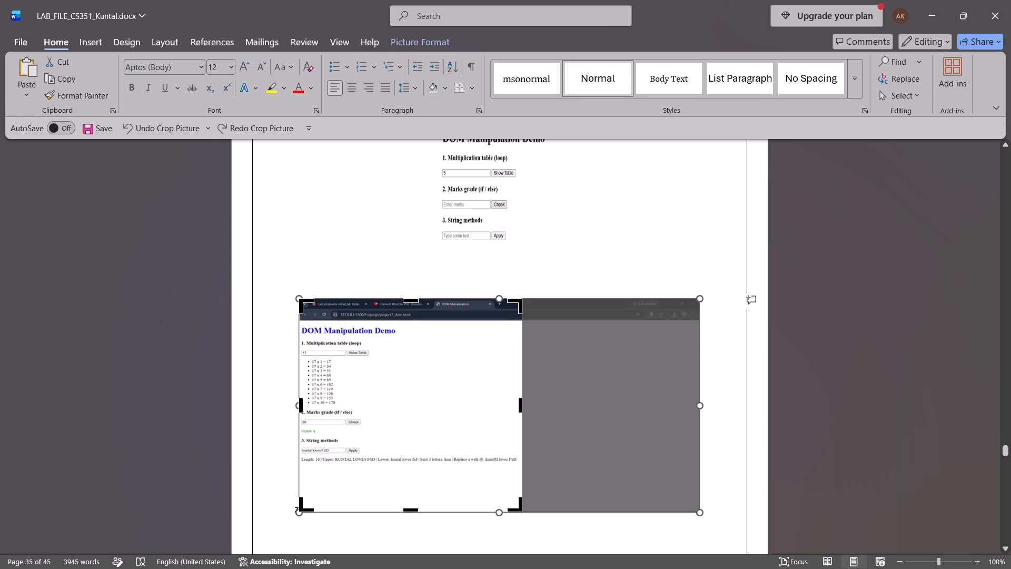
# Apply underline formatting to the second DOM Manipulation Demo screenshot.
pyautogui.hotkey('ctrl', 'u')
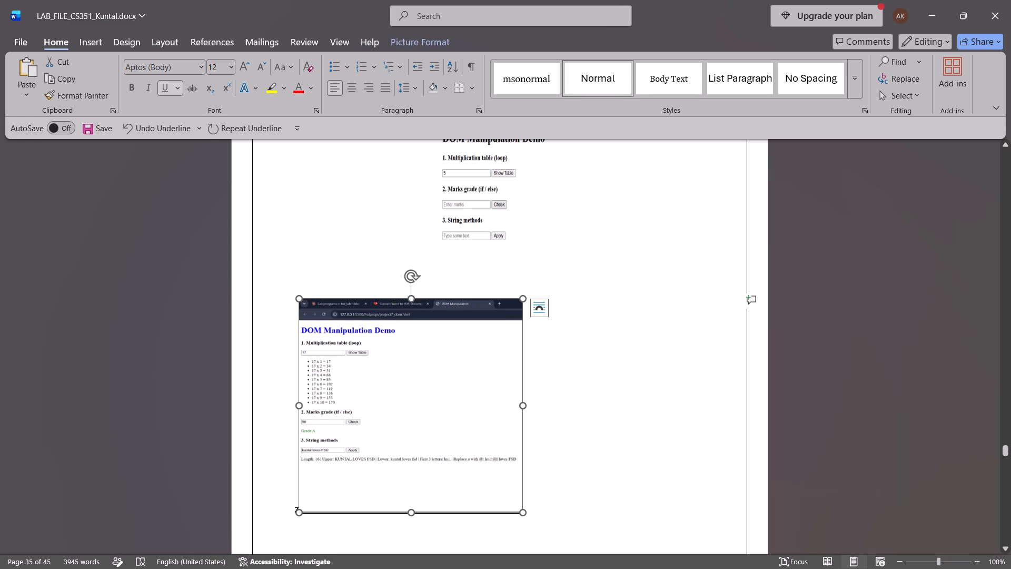
# Delete the stray letter z in front of the second DOM Manipulation Demo screenshot.
pyautogui.click(293, 457)
pyautogui.moveTo(370, 416); pyautogui.dragTo(415, 367)
pyautogui.click(415, 430)
pyautogui.click(466, 488)
pyautogui.click(310, 500)
pyautogui.click(287, 501)
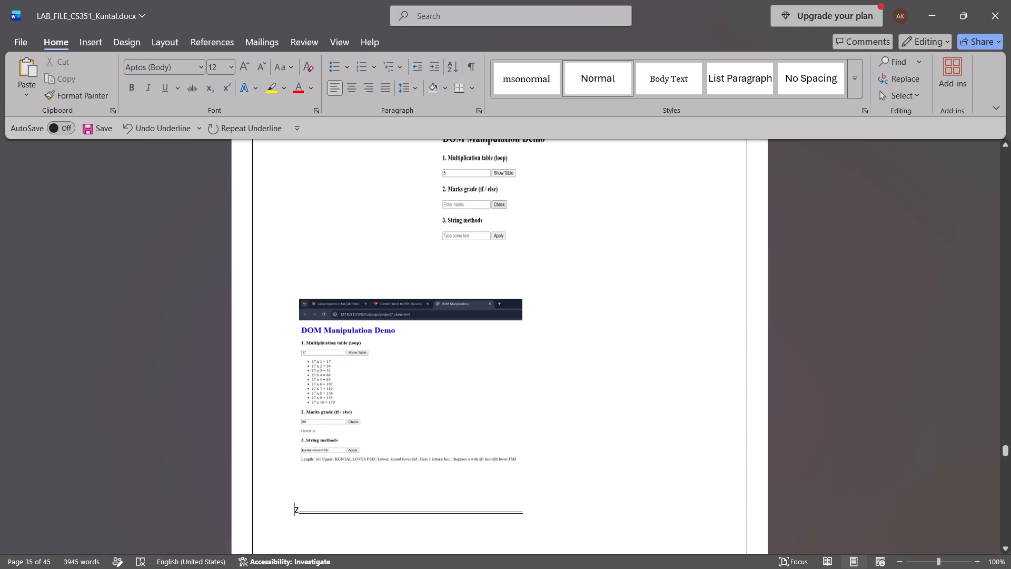
pyautogui.press('Delete')
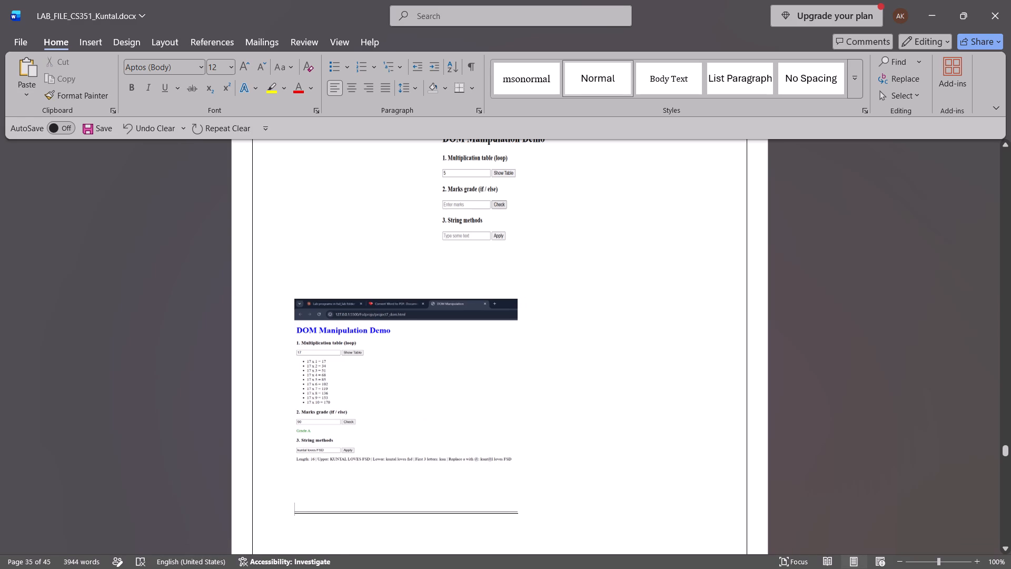
# Remove the paragraph break before the second DOM Manipulation Demo screenshot so it joins the first screenshot's line.
pyautogui.press('BackSpace')
pyautogui.press('BackSpace')
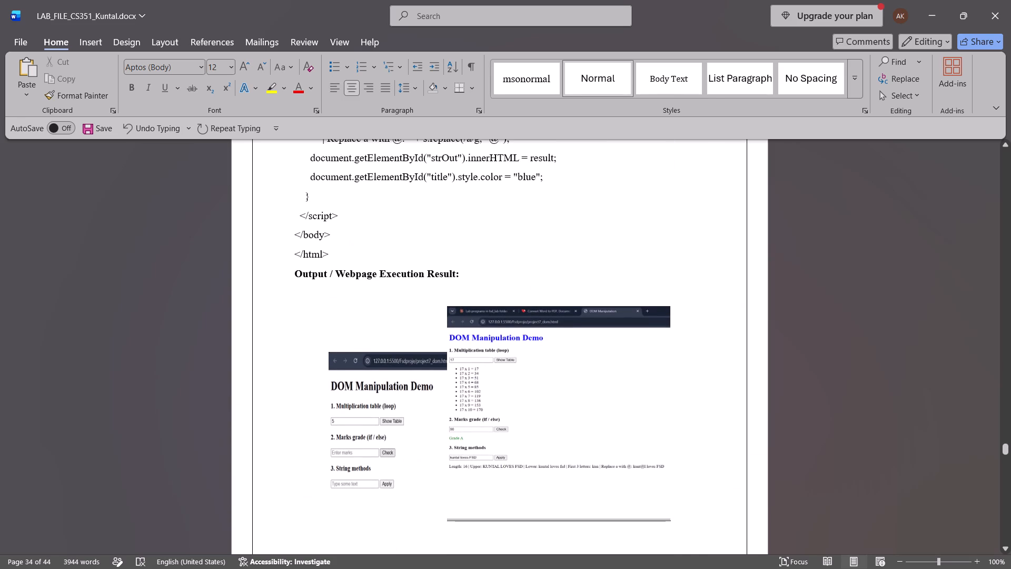
# Insert a page break after the closing html tag of Project No. 7's source code, before the output heading.
pyautogui.click(359, 256)
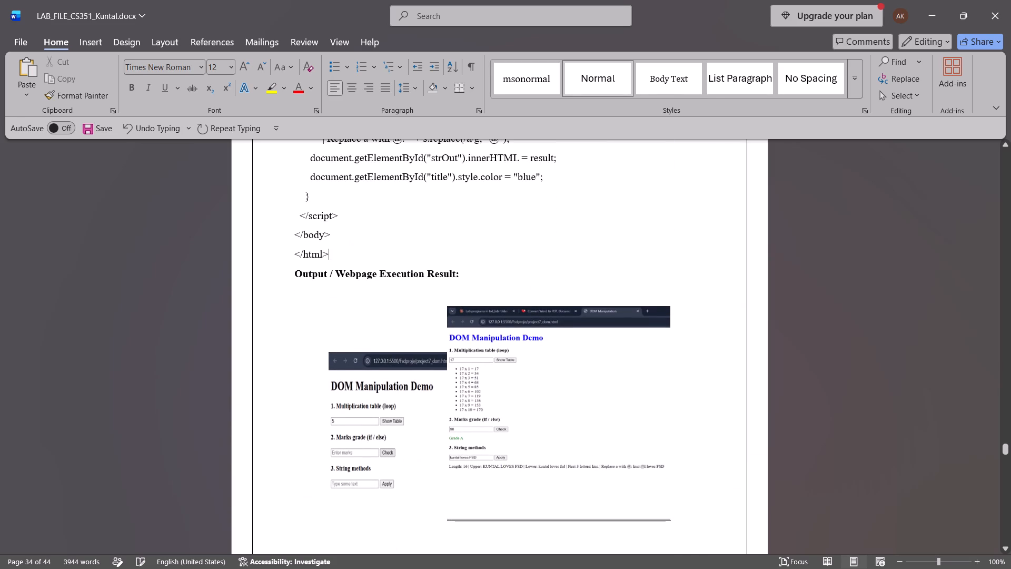
pyautogui.hotkey('ctrl', 'Return')
# Check the following Registration Form project's code and output pages, ending at Project No. 7's output page.
pyautogui.scroll(-1, 359, 256)
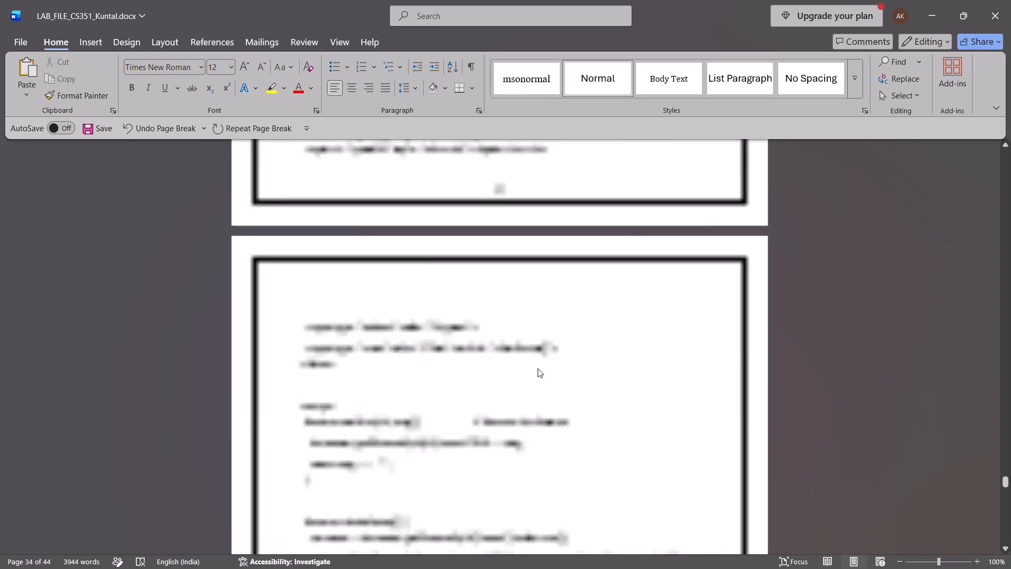
pyautogui.scroll(-1, 538, 368)
pyautogui.scroll(3, 540, 357)
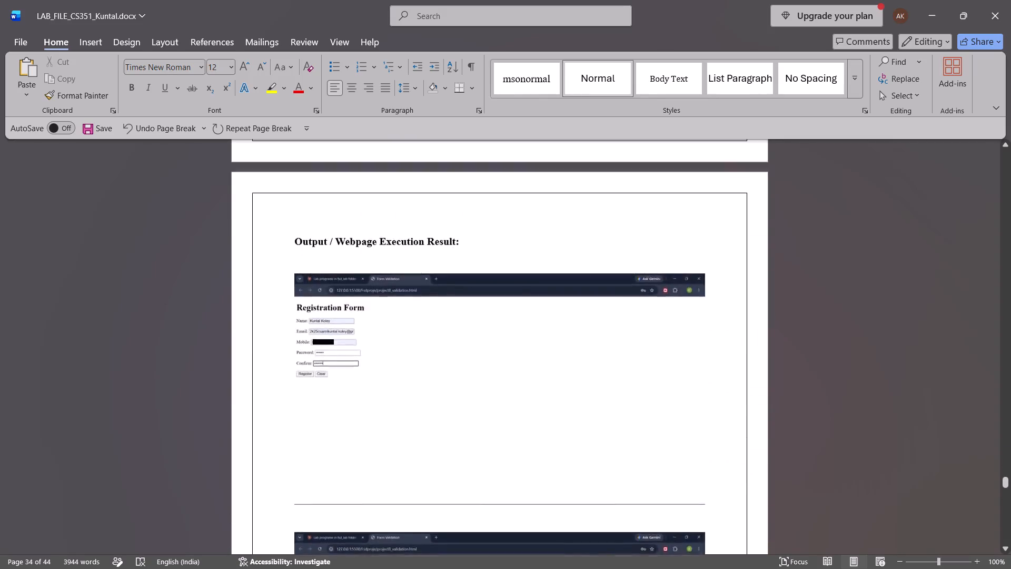
pyautogui.scroll(1, 533, 333)
pyautogui.scroll(3, 510, 274)
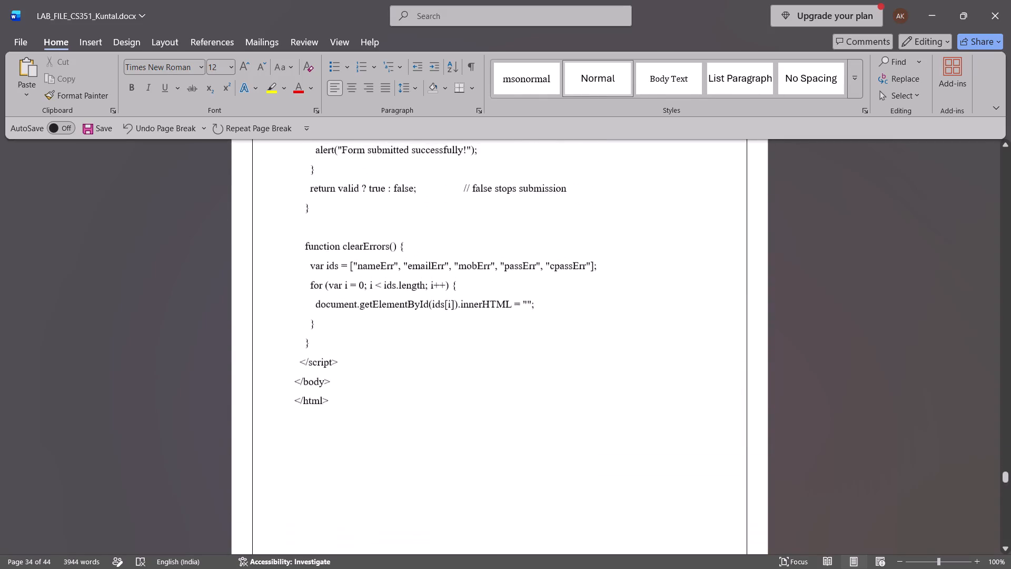
pyautogui.scroll(2, 534, 330)
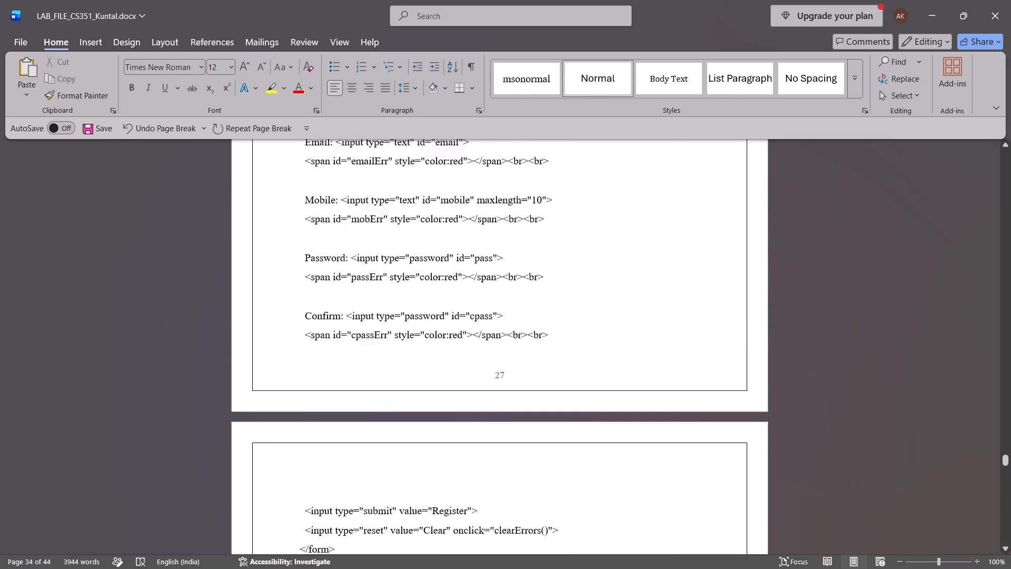
pyautogui.scroll(3, 518, 302)
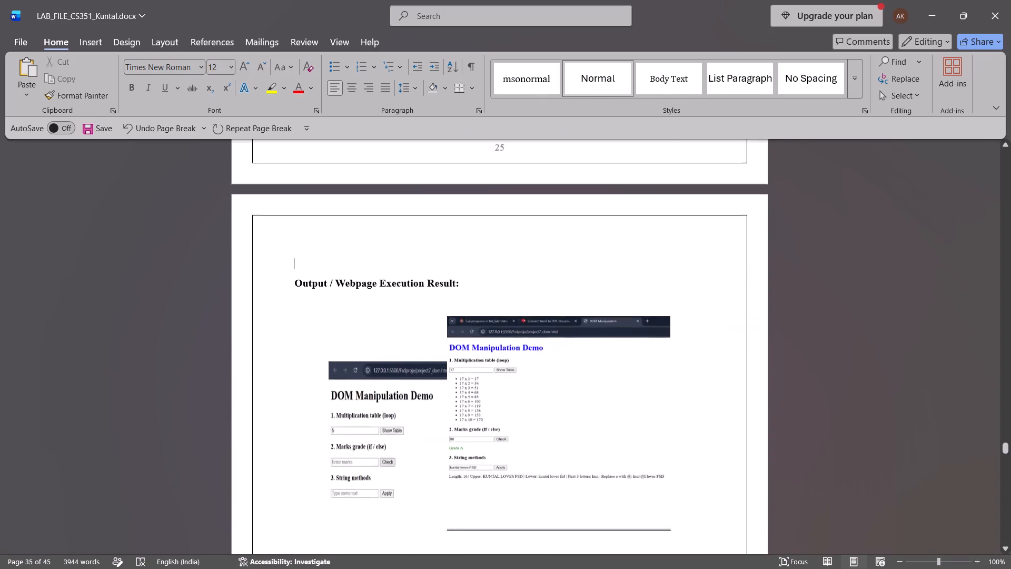
# Enlarge the first DOM Manipulation Demo screenshot until its top edge lines up with the second screenshot beside it.
pyautogui.scroll(-1, 417, 386)
pyautogui.click(408, 377)
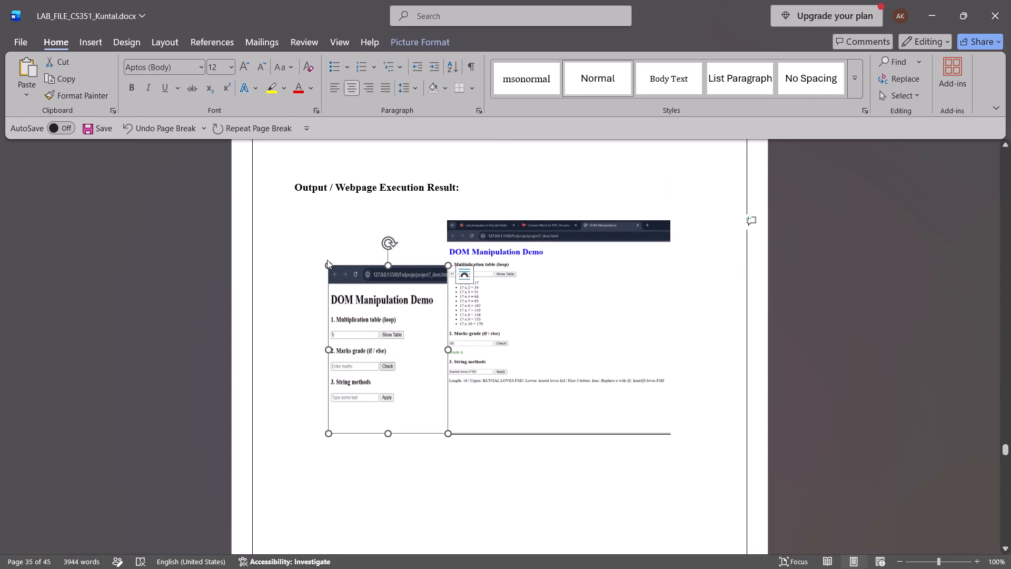
pyautogui.moveTo(331, 261); pyautogui.dragTo(320, 228)
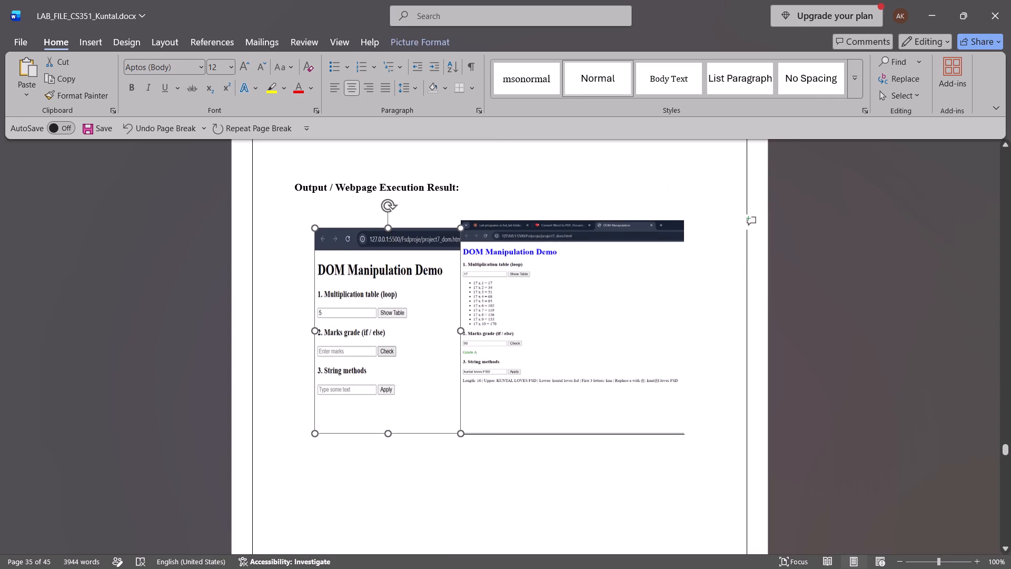
pyautogui.moveTo(320, 228); pyautogui.dragTo(320, 220)
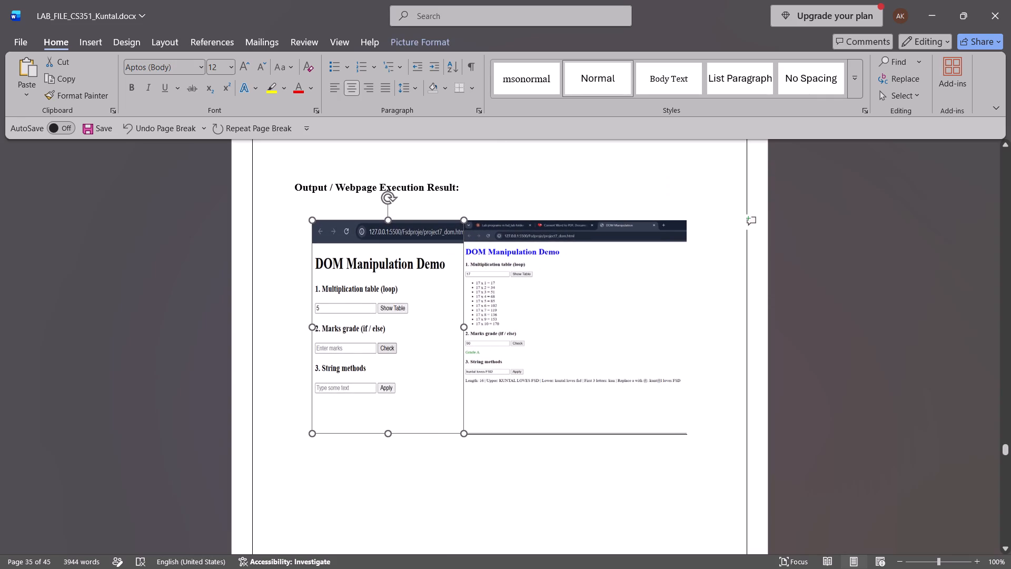
pyautogui.moveTo(320, 220); pyautogui.dragTo(324, 217)
# Crop the top of the second DOM Manipulation Demo screenshot to remove the browser tab strip above the address bar.
pyautogui.click(564, 277)
pyautogui.rightClick(613, 254)
pyautogui.click(650, 159)
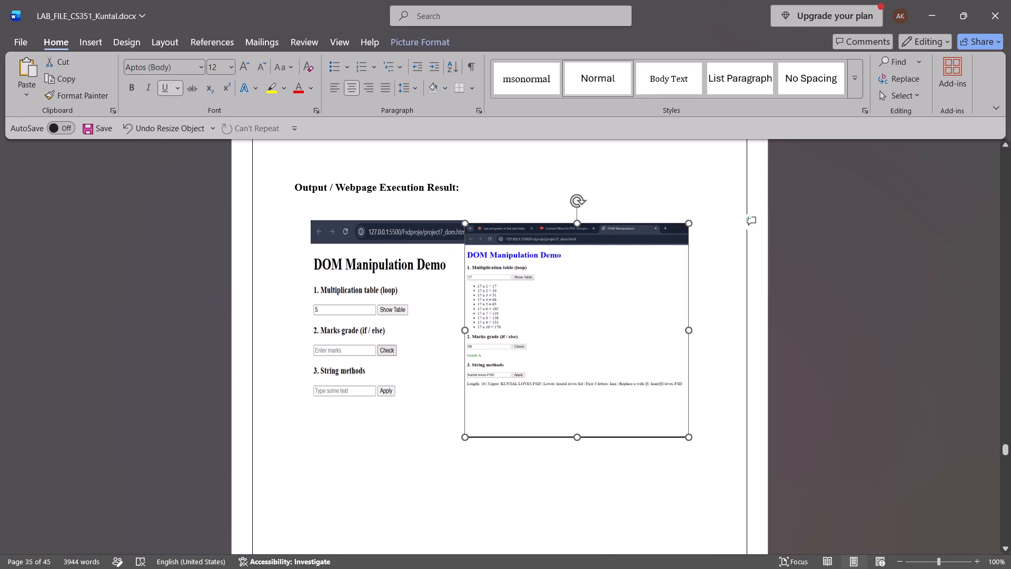
pyautogui.click(578, 224)
pyautogui.moveTo(578, 224); pyautogui.dragTo(574, 239)
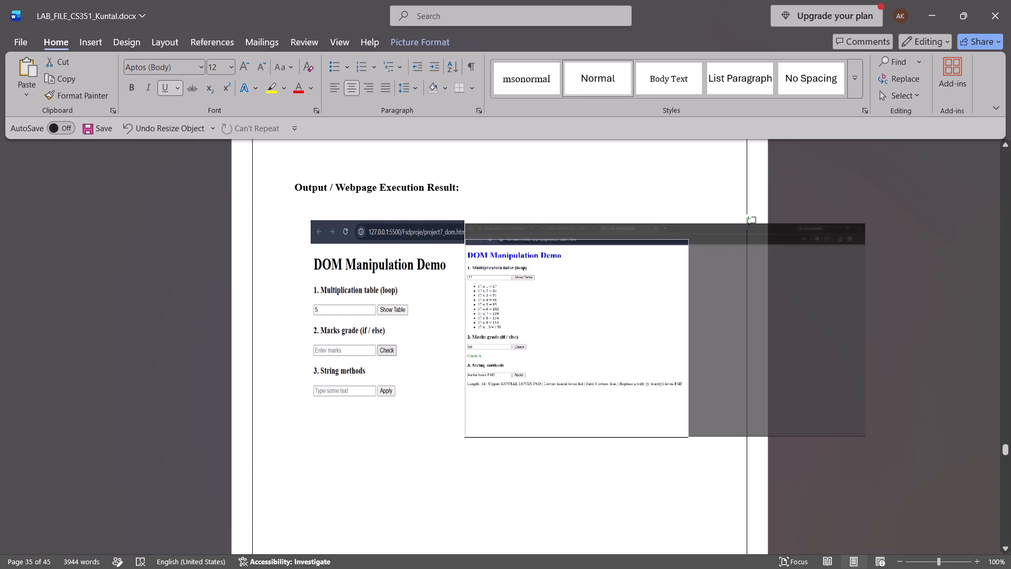
pyautogui.moveTo(574, 239); pyautogui.dragTo(566, 233)
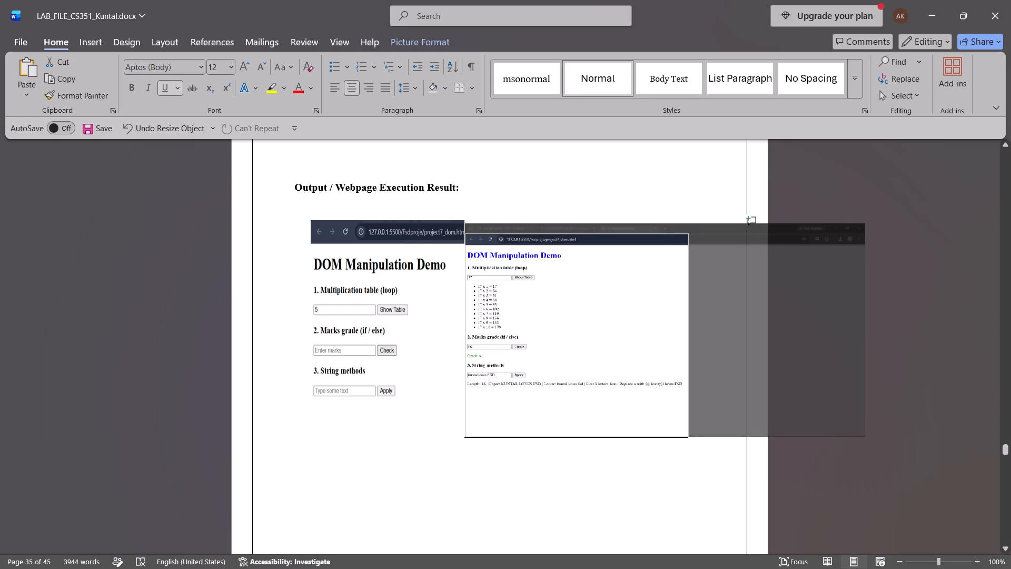
pyautogui.moveTo(566, 233); pyautogui.dragTo(566, 232)
pyautogui.click(500, 251)
pyautogui.click(523, 194)
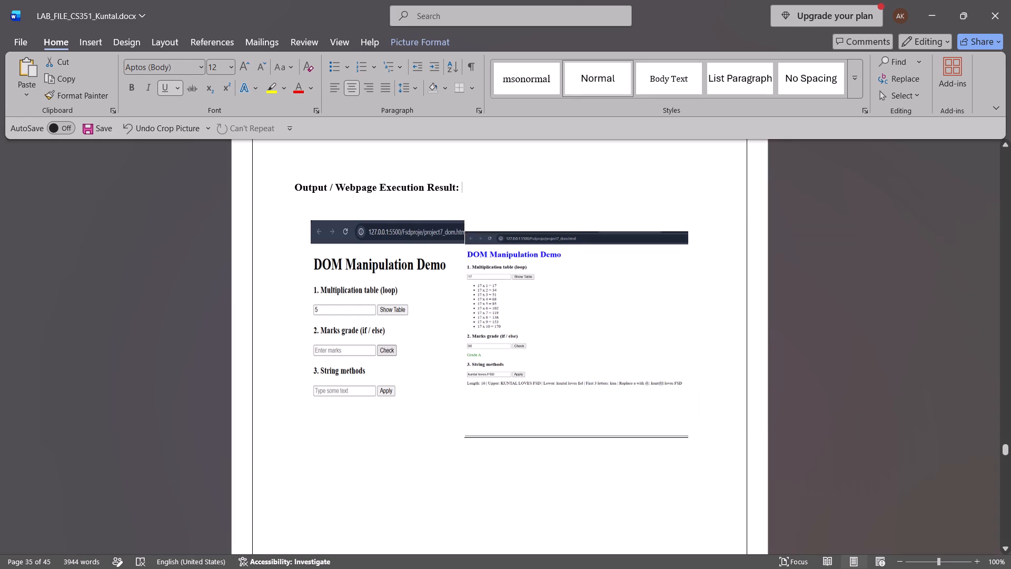
# Enlarge the second DOM Manipulation Demo screenshot so its top edge is level with the first screenshot.
pyautogui.click(482, 250)
pyautogui.moveTo(462, 230); pyautogui.dragTo(463, 231)
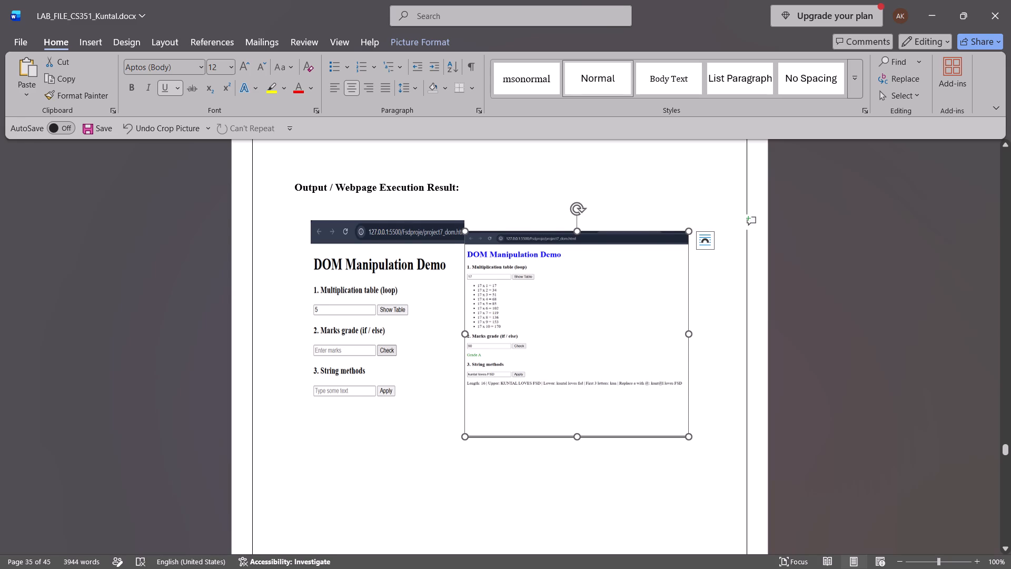
pyautogui.moveTo(463, 231); pyautogui.dragTo(451, 222)
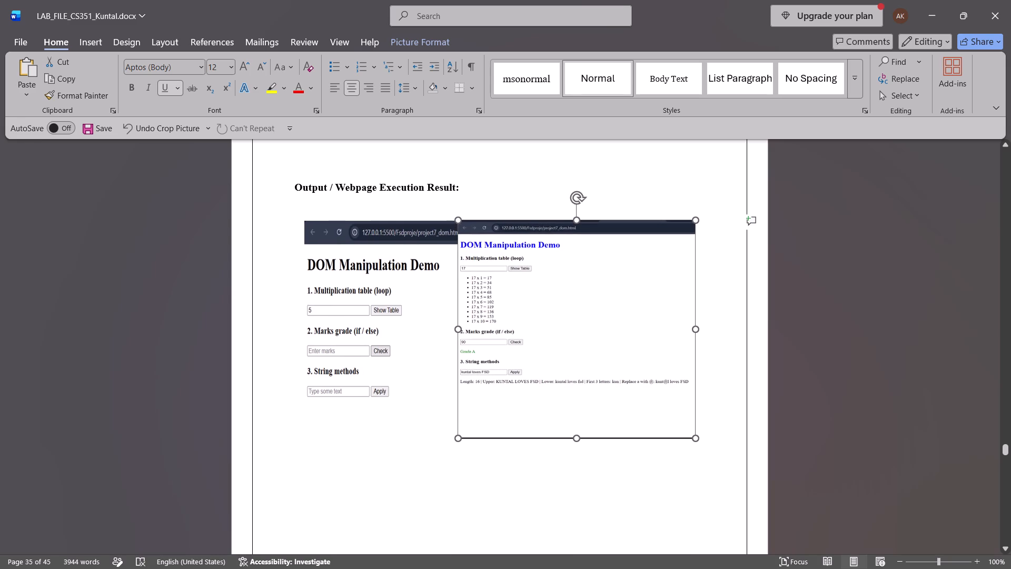
pyautogui.moveTo(451, 222); pyautogui.dragTo(452, 220)
pyautogui.moveTo(455, 220); pyautogui.dragTo(461, 220)
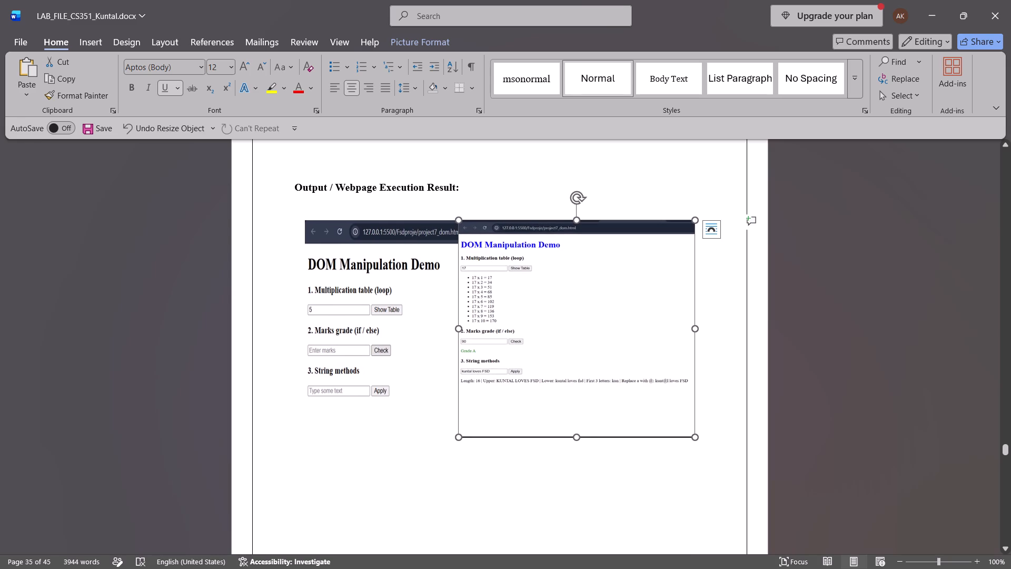
pyautogui.moveTo(461, 220); pyautogui.dragTo(467, 219)
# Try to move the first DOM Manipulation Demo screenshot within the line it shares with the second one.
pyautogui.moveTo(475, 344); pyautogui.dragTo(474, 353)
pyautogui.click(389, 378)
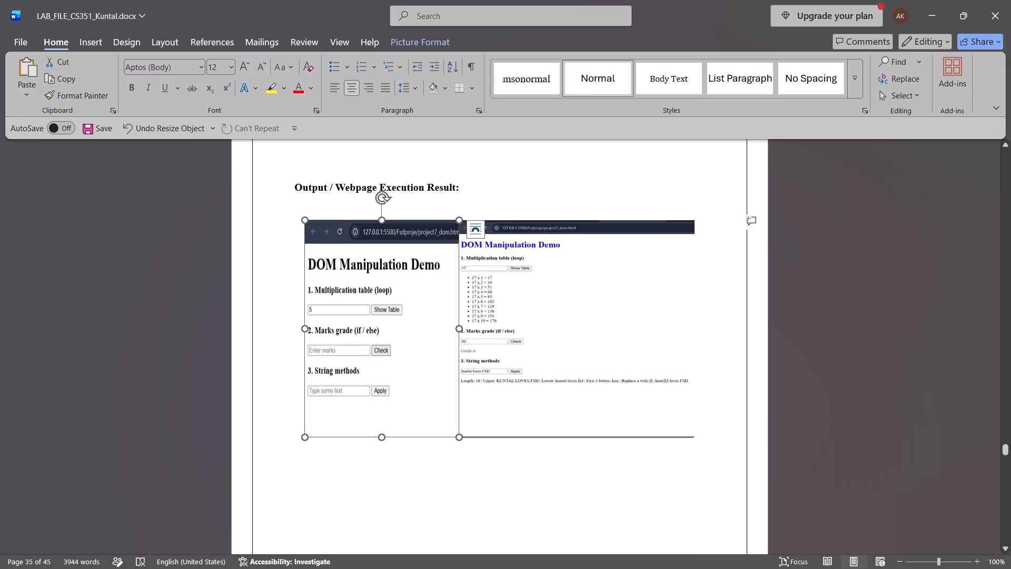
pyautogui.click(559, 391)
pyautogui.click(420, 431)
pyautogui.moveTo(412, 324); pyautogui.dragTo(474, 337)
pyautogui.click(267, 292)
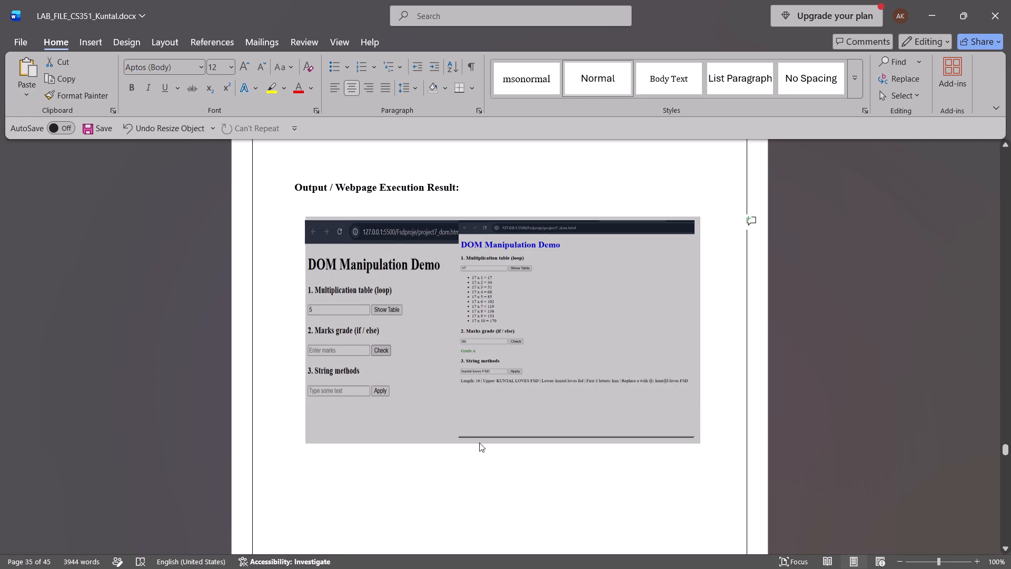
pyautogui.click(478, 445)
# Stretch the first DOM Manipulation Demo screenshot vertically, to about one and a half times its height.
pyautogui.click(431, 414)
pyautogui.moveTo(383, 437); pyautogui.dragTo(380, 476)
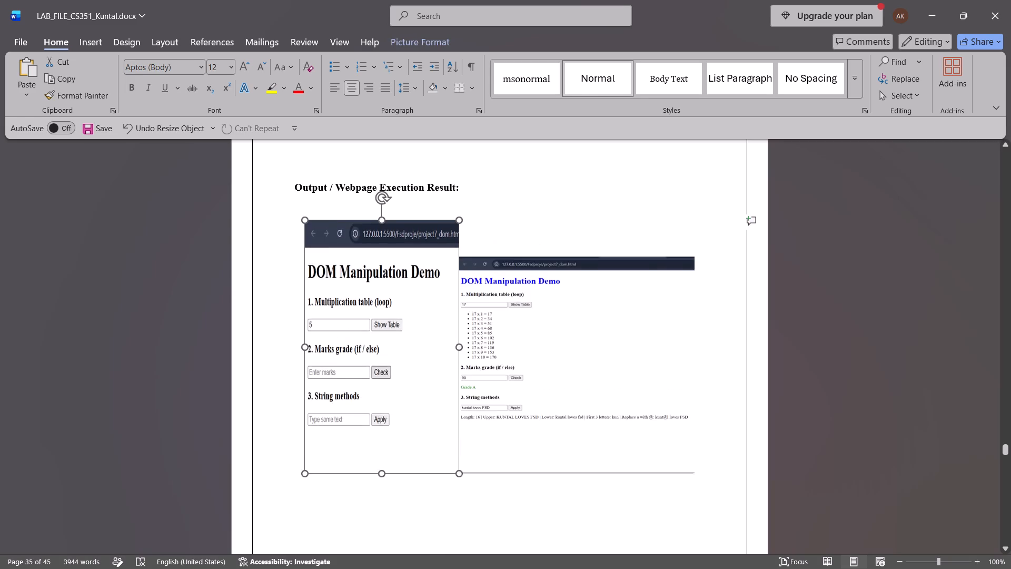
pyautogui.moveTo(380, 476); pyautogui.dragTo(378, 544)
pyautogui.scroll(-2, 378, 544)
# Stretch the second DOM Manipulation Demo screenshot vertically to match the first screenshot's height.
pyautogui.click(566, 395)
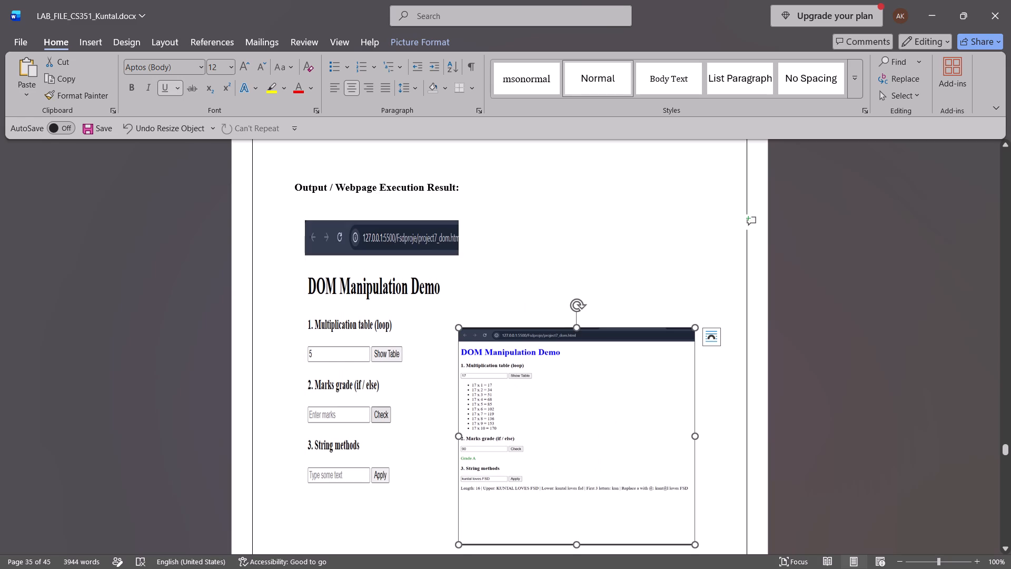
pyautogui.click(576, 322)
pyautogui.click(579, 330)
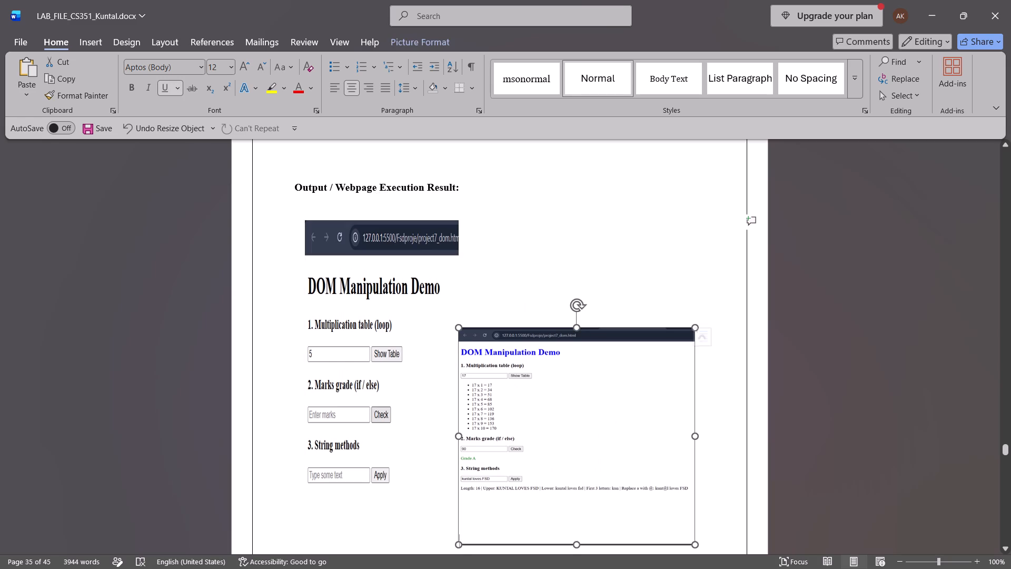
pyautogui.click(573, 329)
pyautogui.moveTo(576, 326); pyautogui.dragTo(577, 245)
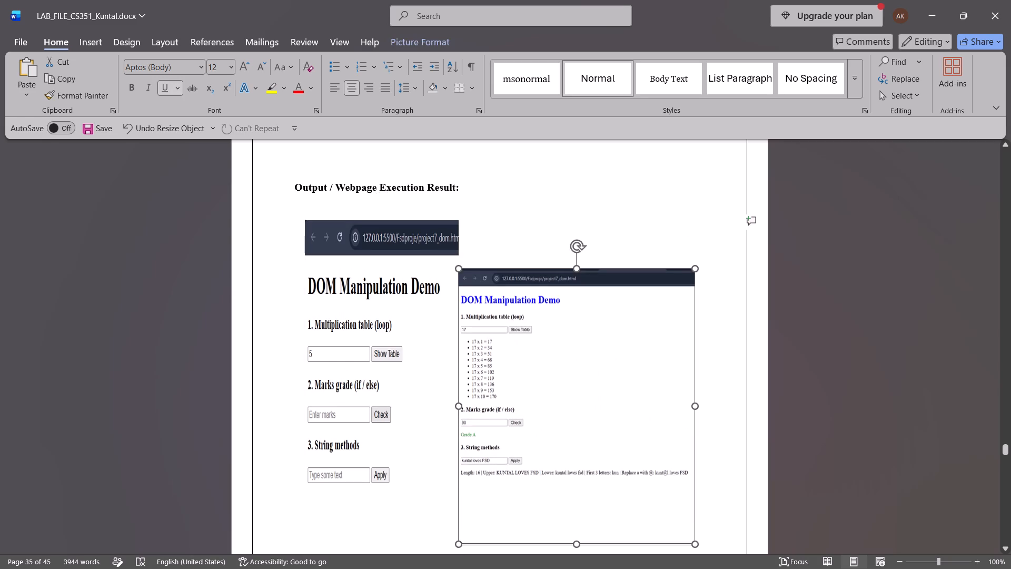
pyautogui.moveTo(577, 245); pyautogui.dragTo(577, 220)
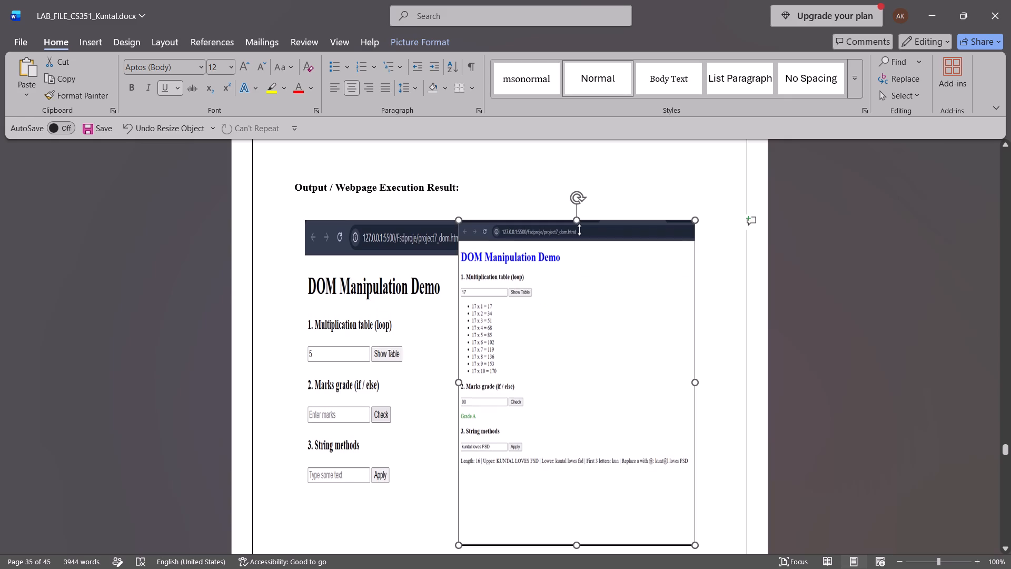
pyautogui.click(596, 297)
pyautogui.scroll(-1, 599, 297)
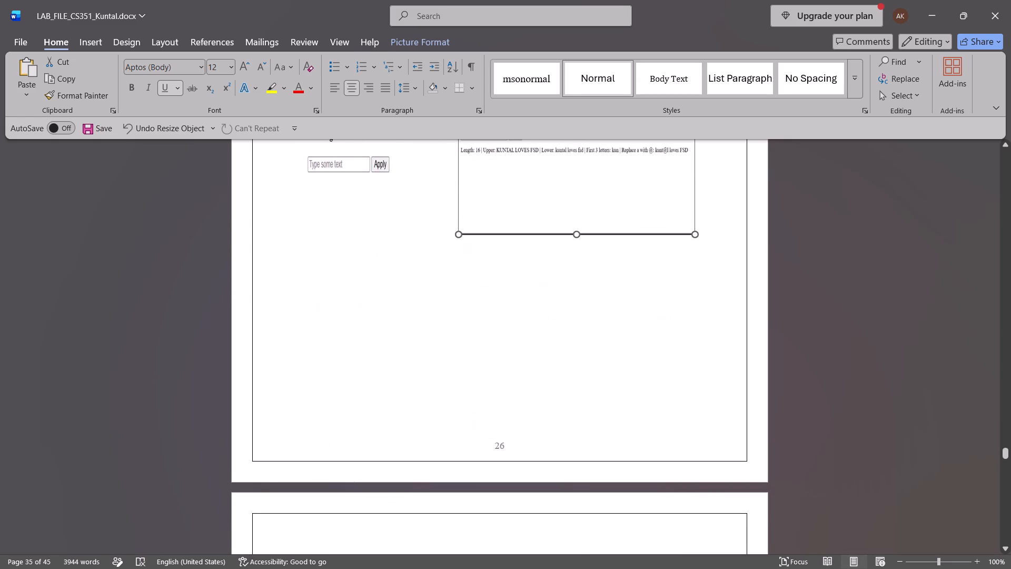
pyautogui.scroll(1, 579, 310)
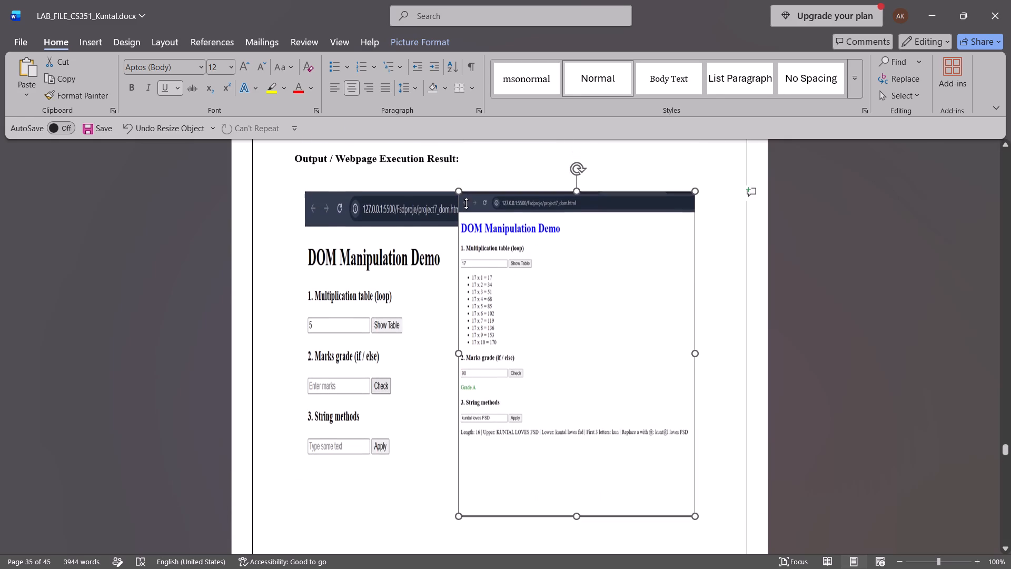
# Insert a paragraph break after the first DOM Manipulation Demo screenshot to put the second one on its own line.
pyautogui.click(413, 290)
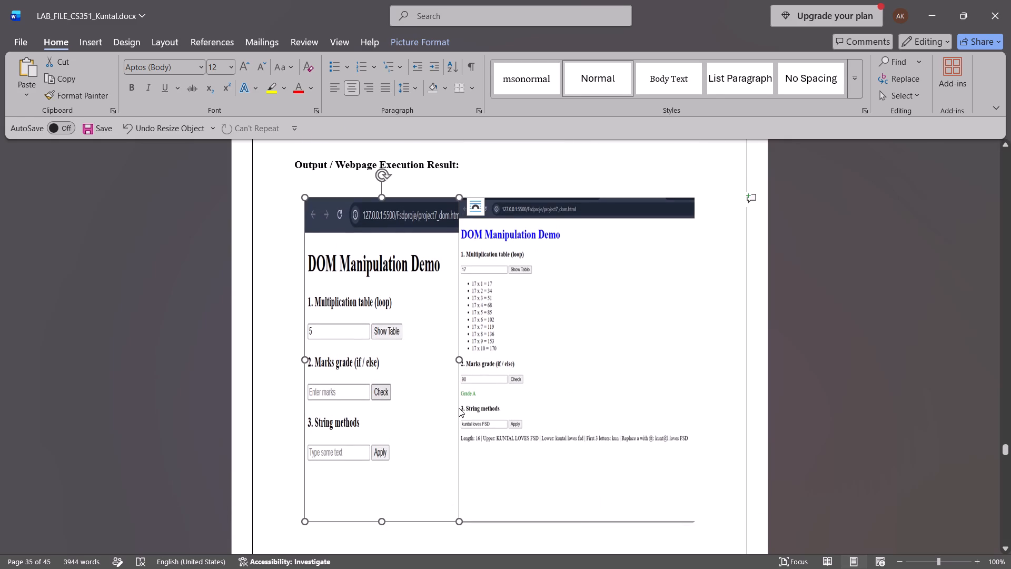
pyautogui.press('Right')
pyautogui.press('Return')
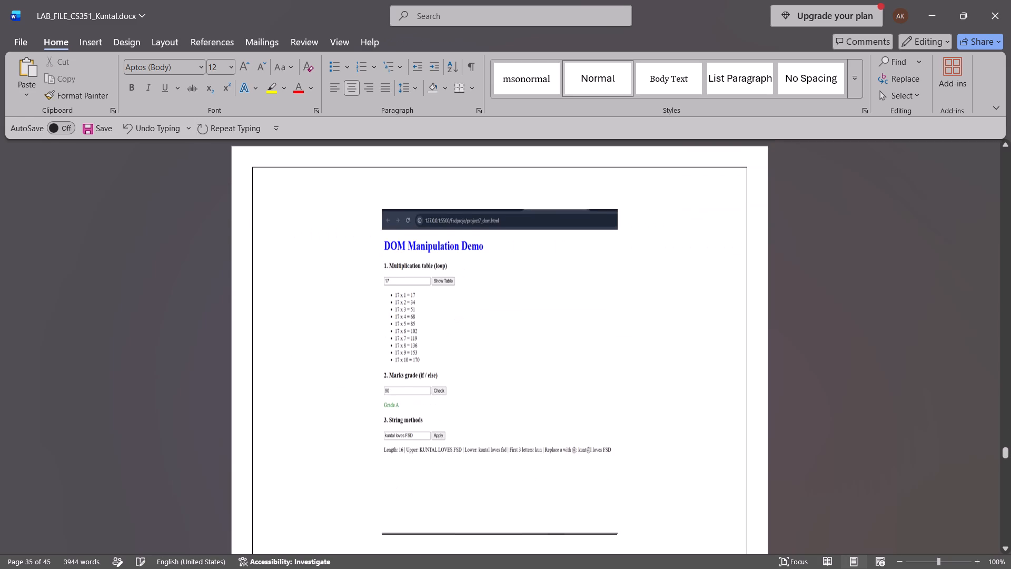
# Crop the blank area off the bottom of the first DOM Manipulation Demo screenshot, just below the String methods field.
pyautogui.scroll(2, 459, 408)
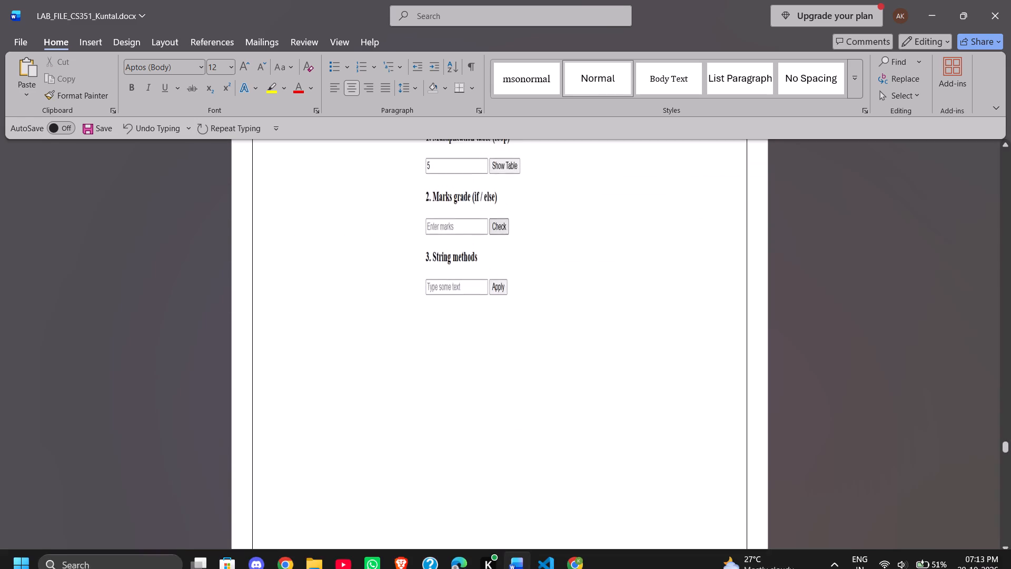
pyautogui.scroll(1, 758, 439)
pyautogui.click(527, 323)
pyautogui.scroll(-1, 397, 478)
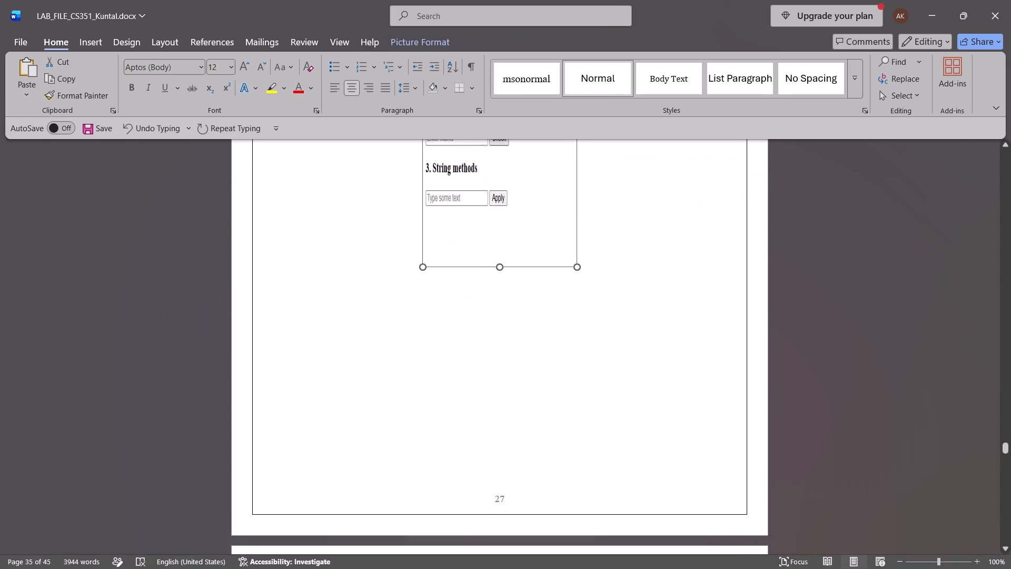
pyautogui.scroll(-1, 510, 467)
pyautogui.rightClick(513, 234)
pyautogui.click(549, 142)
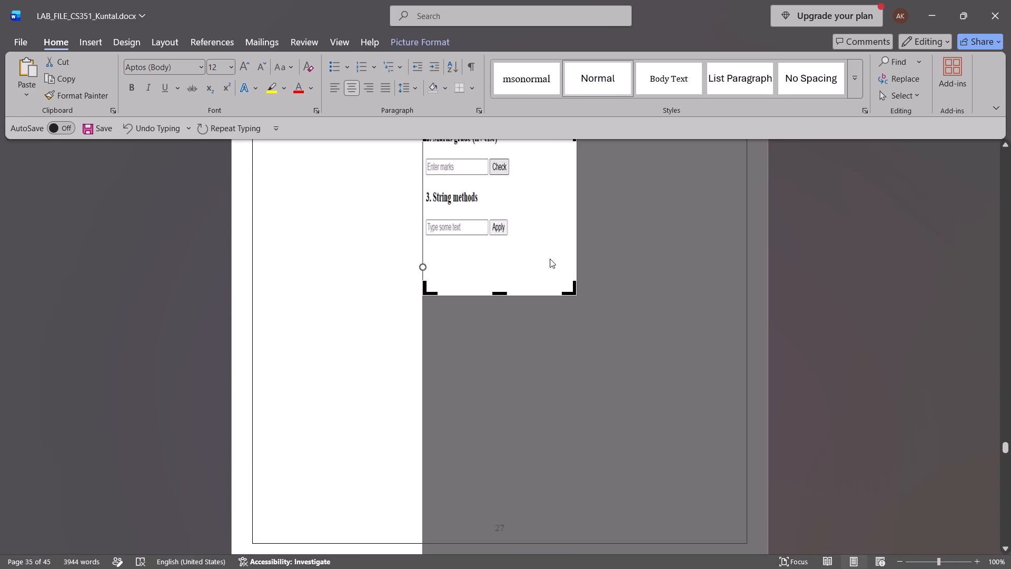
pyautogui.moveTo(495, 294); pyautogui.dragTo(491, 246)
pyautogui.click(344, 226)
pyautogui.click(522, 260)
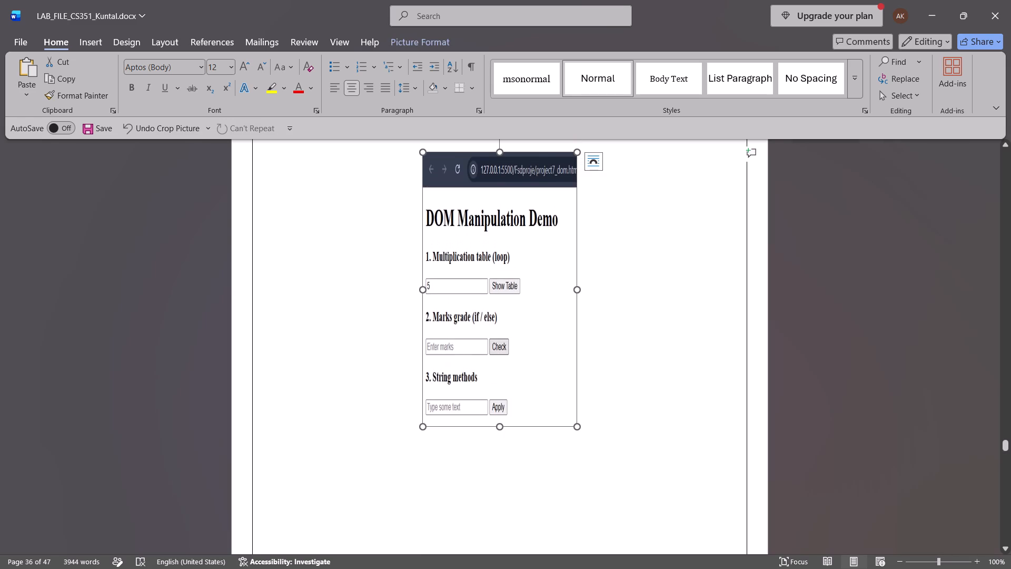
# Delete the empty line between Project No. 7's output heading and the first DOM Manipulation Demo screenshot.
pyautogui.scroll(1, 489, 228)
pyautogui.click(446, 183)
pyautogui.click(434, 200)
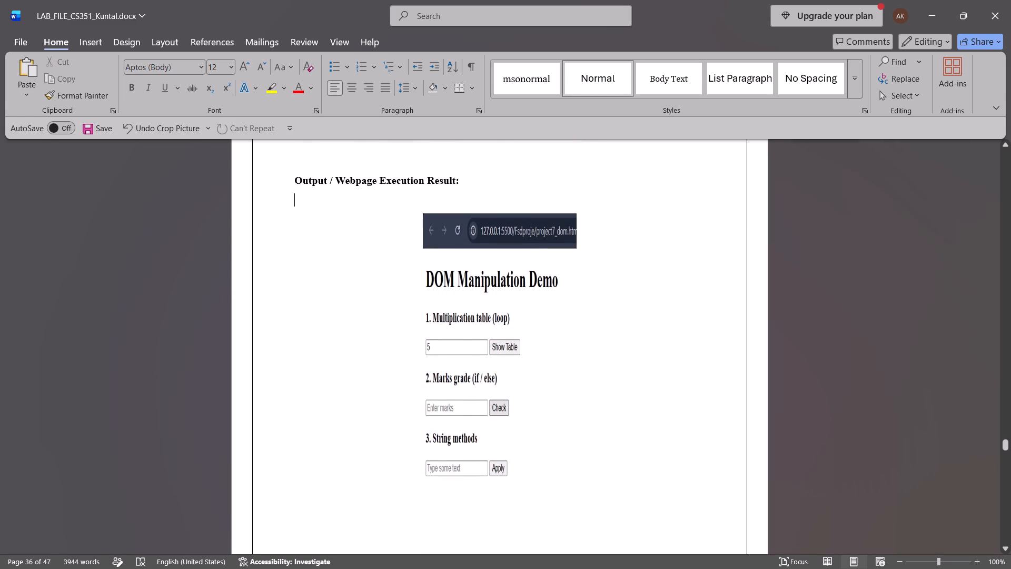
pyautogui.press('BackSpace')
# Remove the excess empty space before the second DOM Manipulation Demo screenshot, keeping it on its own line below the first one.
pyautogui.scroll(-1, 434, 200)
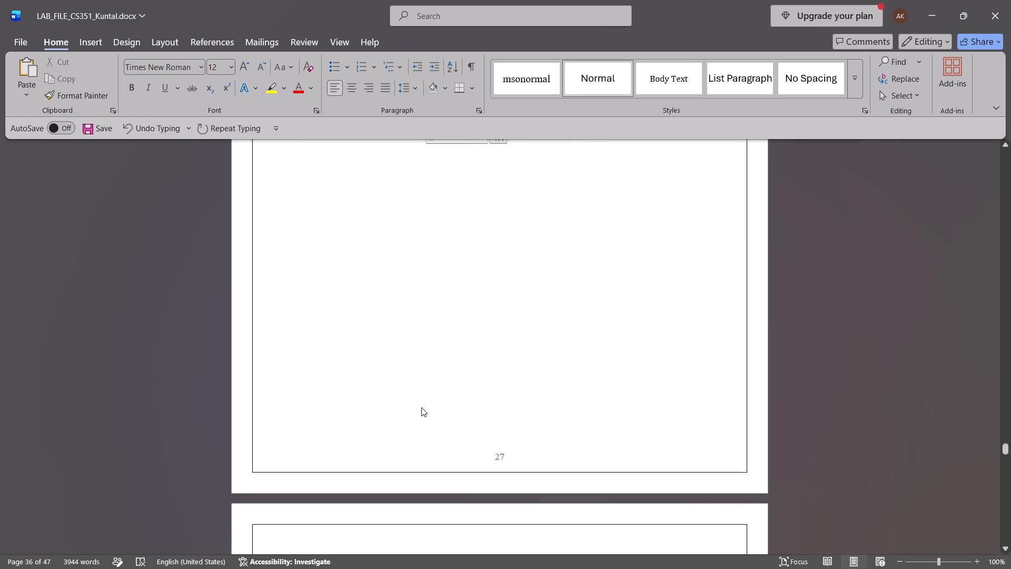
pyautogui.scroll(-1, 421, 407)
pyautogui.click(379, 477)
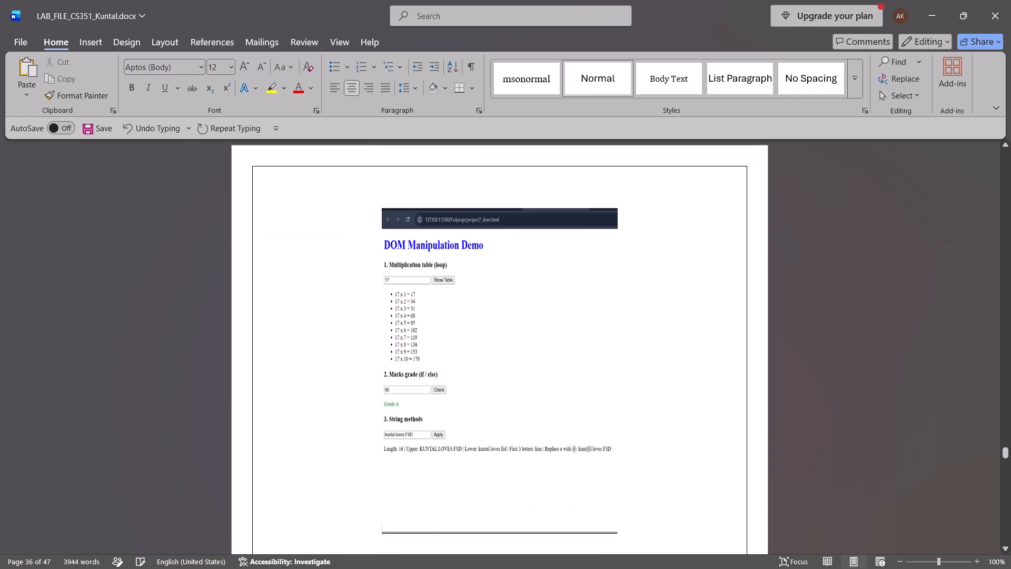
pyautogui.press('BackSpace')
pyautogui.press('BackSpace')
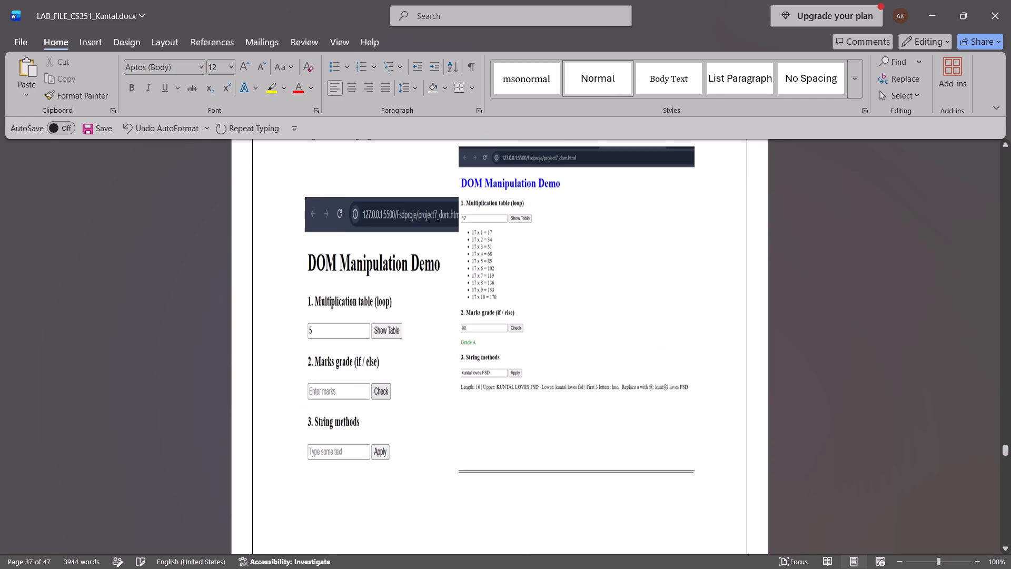
pyautogui.press('Return')
# Shorten the first DOM Manipulation Demo screenshot so the second fits below it on the same page, and widen it to undistorted proportions.
pyautogui.scroll(2, 376, 238)
pyautogui.scroll(1, 487, 183)
pyautogui.click(495, 200)
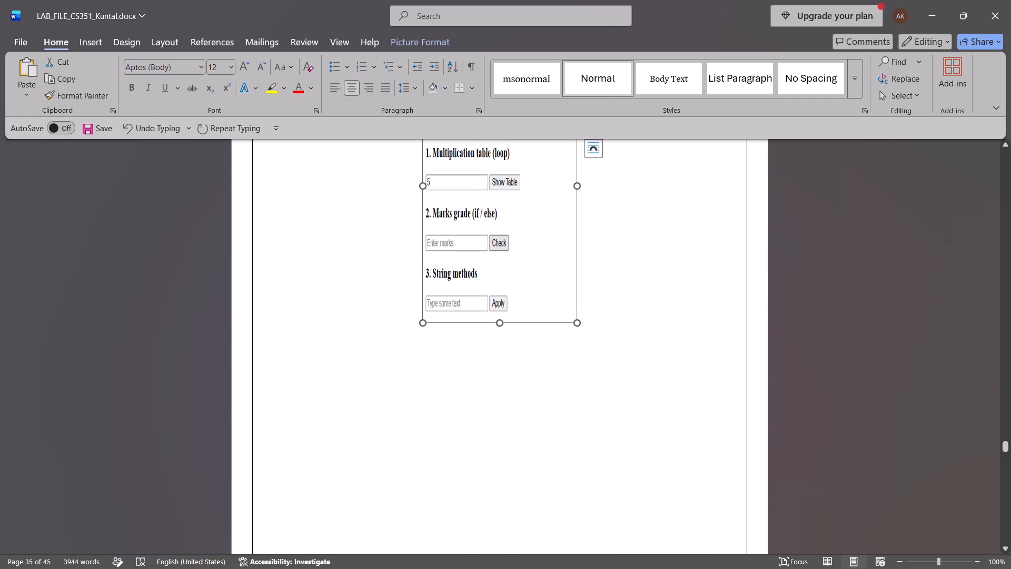
pyautogui.moveTo(502, 322); pyautogui.dragTo(511, 259)
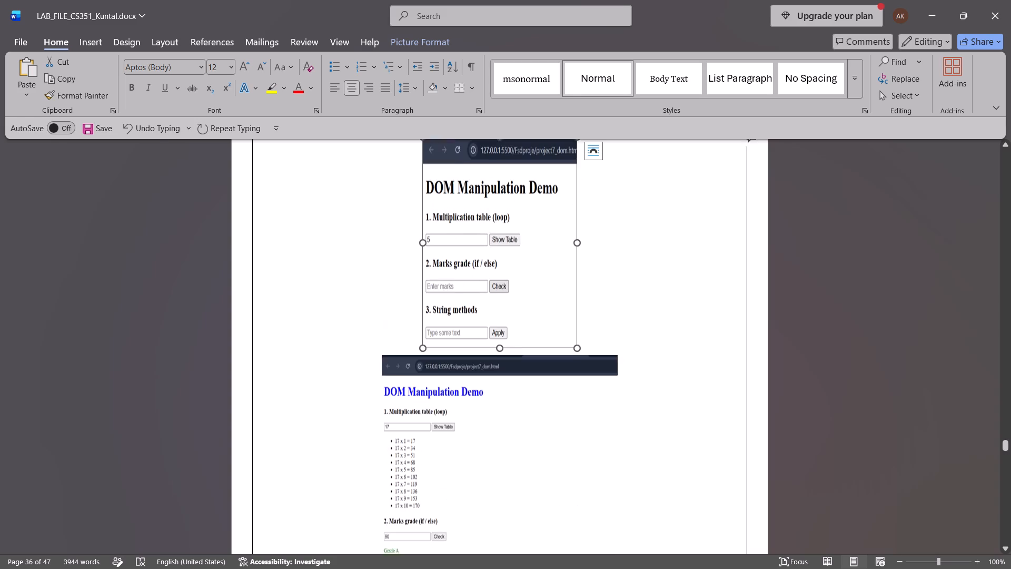
pyautogui.click(574, 246)
pyautogui.moveTo(581, 246); pyautogui.dragTo(696, 246)
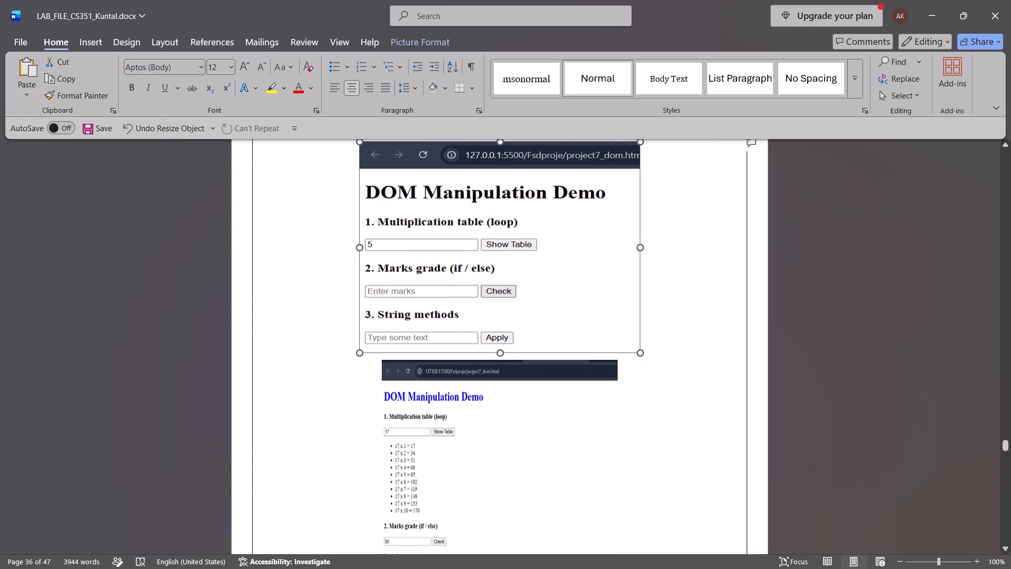
pyautogui.moveTo(696, 246); pyautogui.dragTo(691, 247)
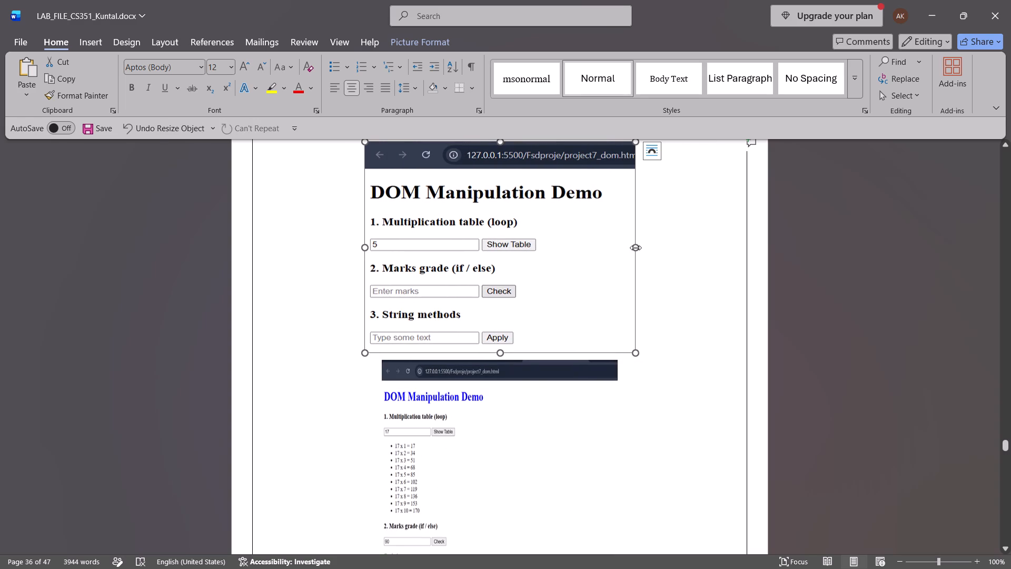
pyautogui.moveTo(636, 248); pyautogui.dragTo(647, 247)
pyautogui.click(651, 341)
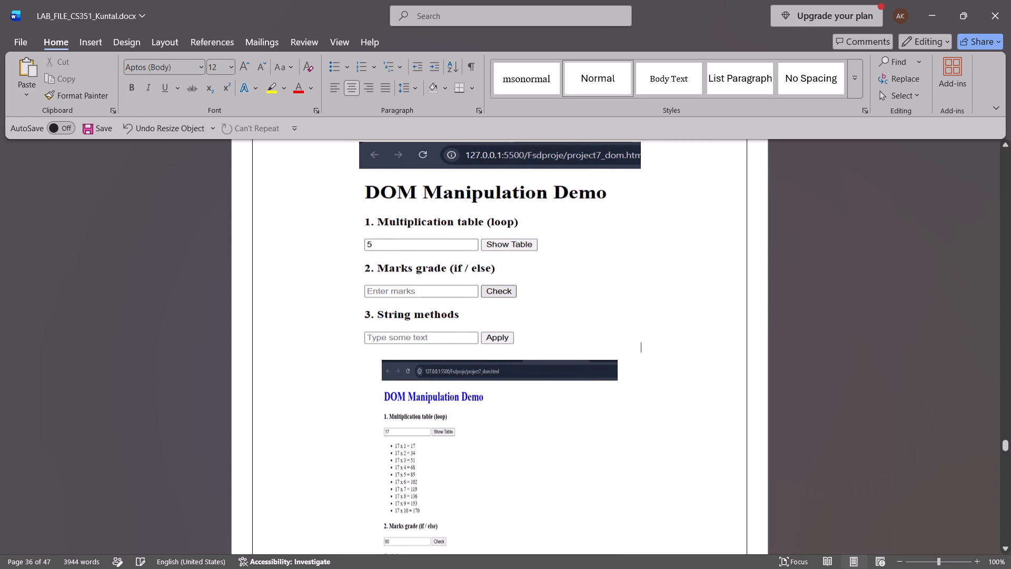
# Crop the blank area off the bottom of the second DOM Manipulation Demo screenshot, just below the string methods result line.
pyautogui.click(504, 466)
pyautogui.scroll(-1, 487, 460)
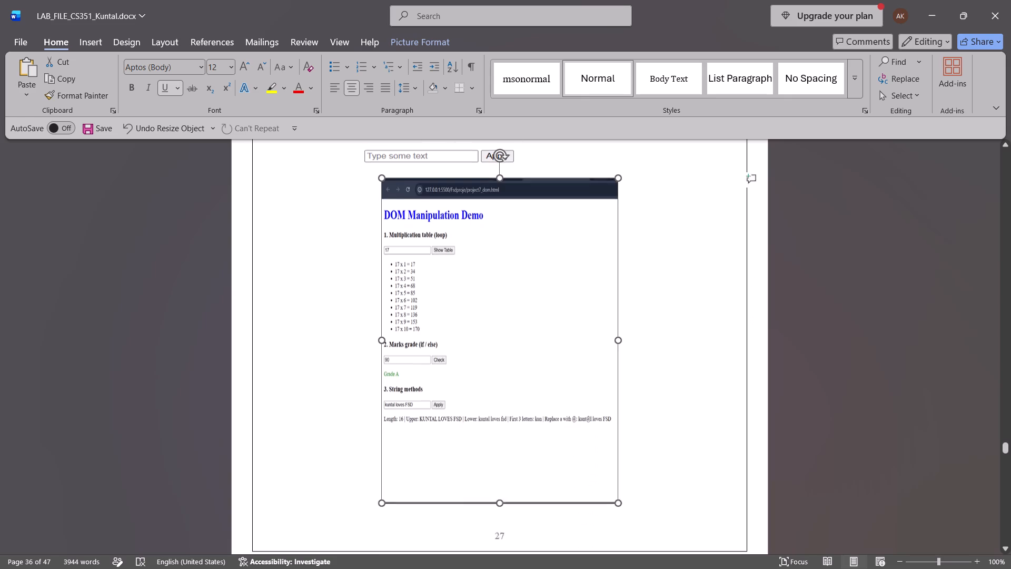
pyautogui.scroll(-1, 479, 452)
pyautogui.moveTo(537, 325); pyautogui.dragTo(533, 315, button='right')
pyautogui.click(566, 152)
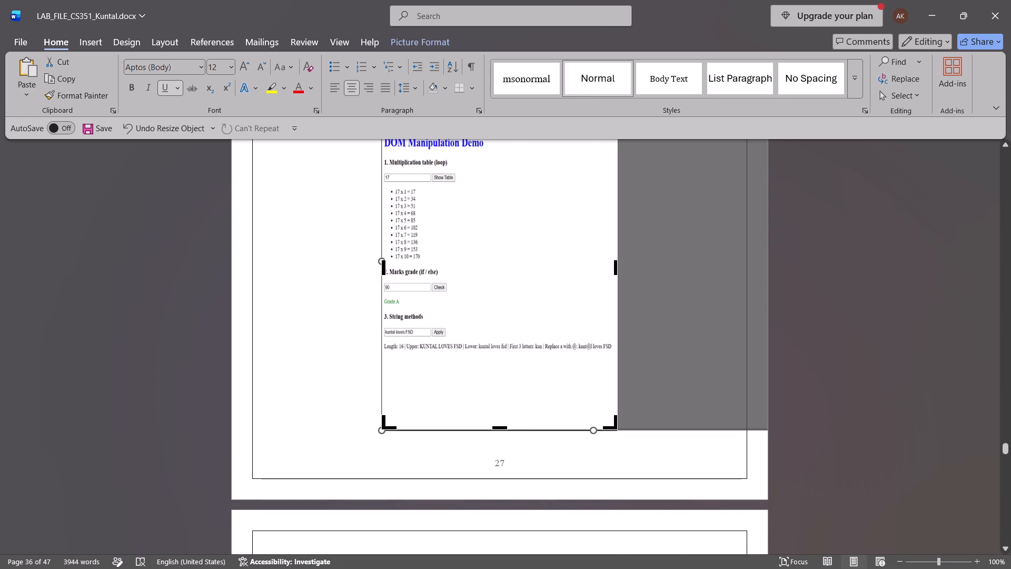
pyautogui.moveTo(499, 429); pyautogui.dragTo(506, 370)
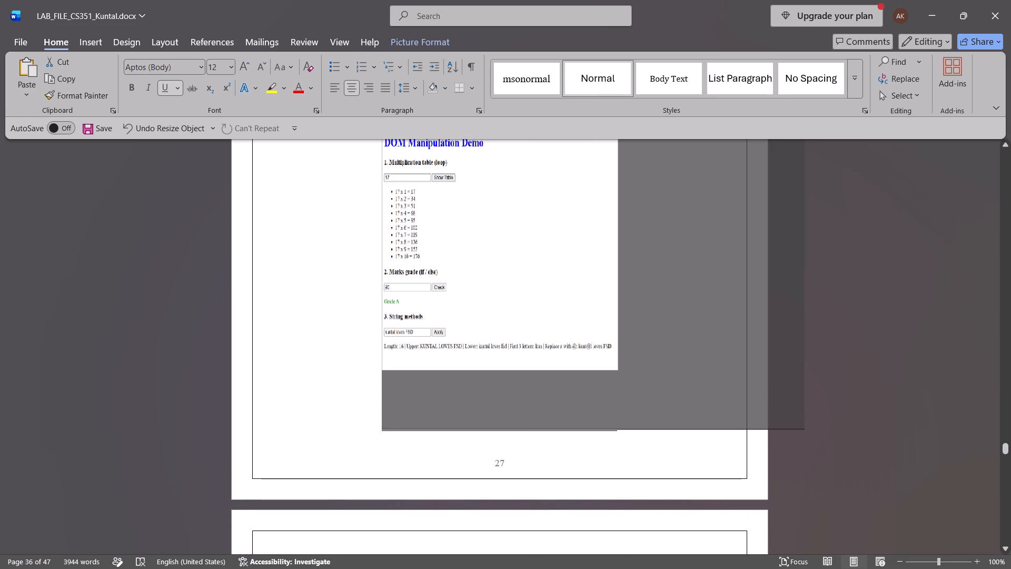
pyautogui.moveTo(506, 370); pyautogui.dragTo(502, 358)
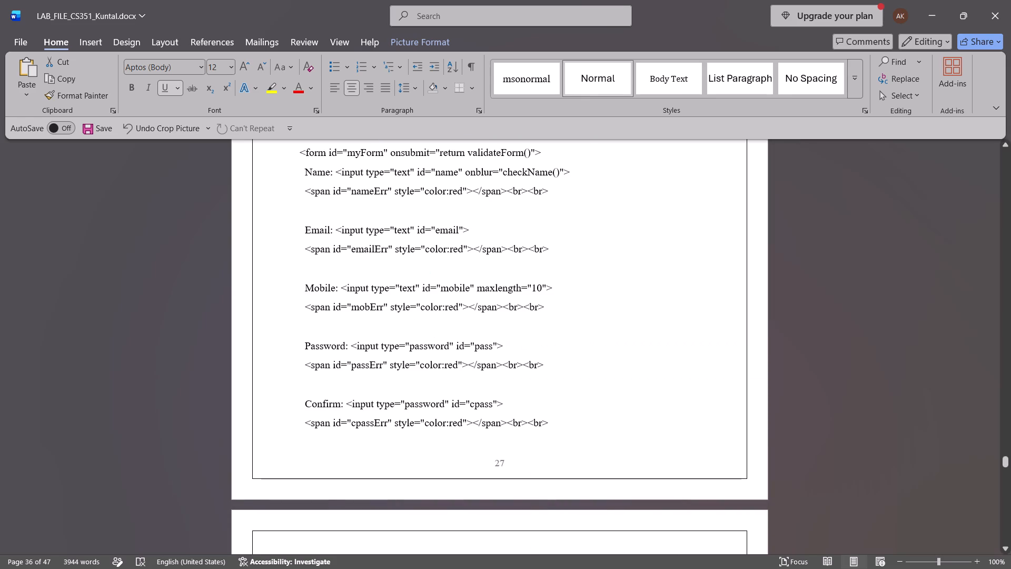
pyautogui.scroll(2, 520, 378)
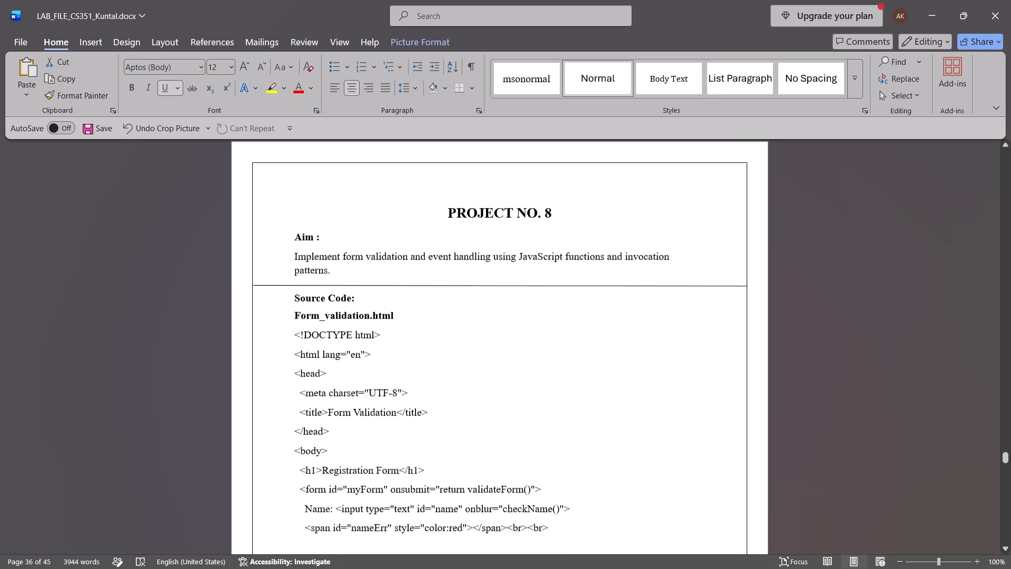
pyautogui.scroll(1, 540, 309)
pyautogui.scroll(-2, 559, 276)
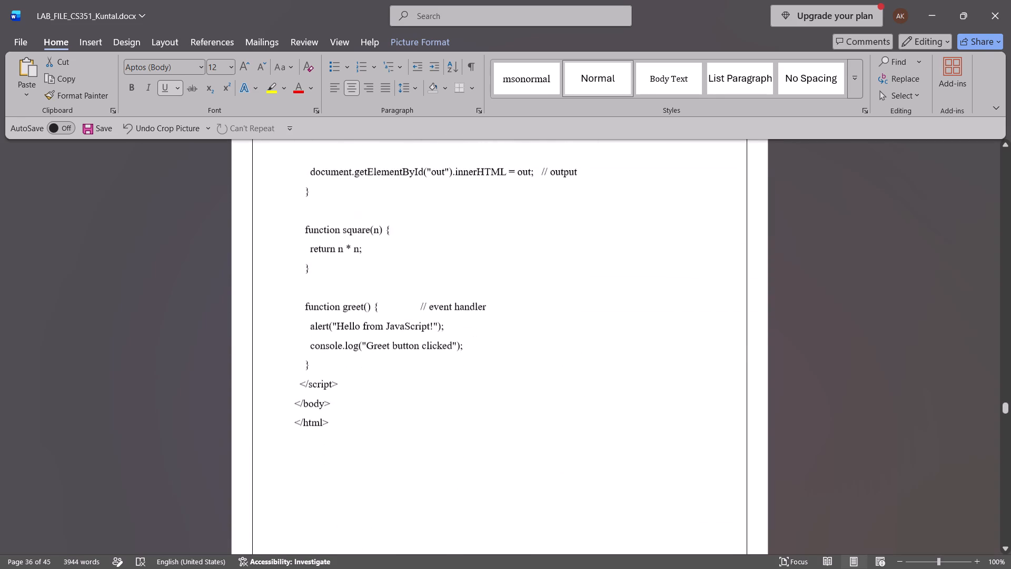
pyautogui.scroll(-3, 559, 276)
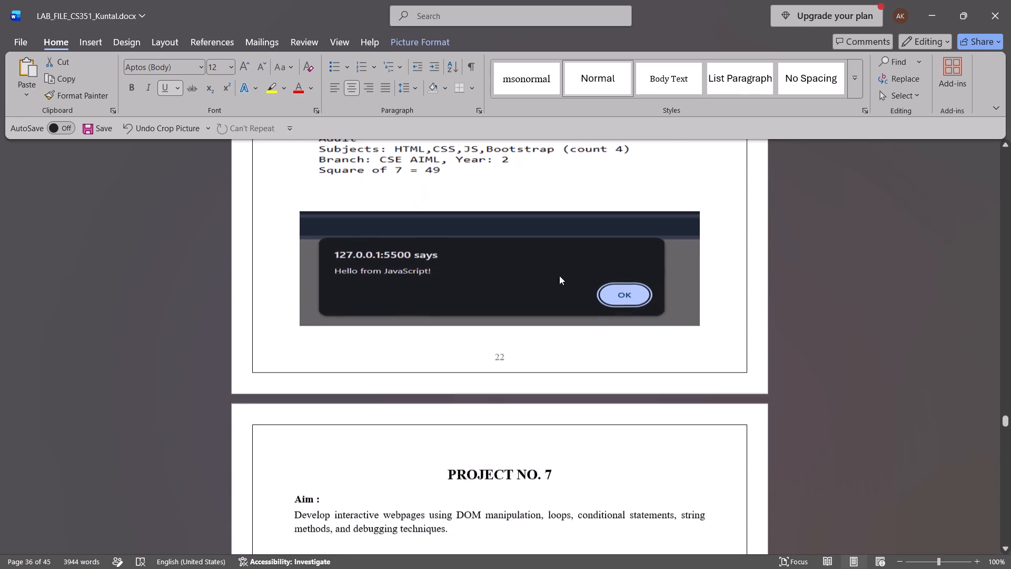
pyautogui.scroll(-3, 559, 276)
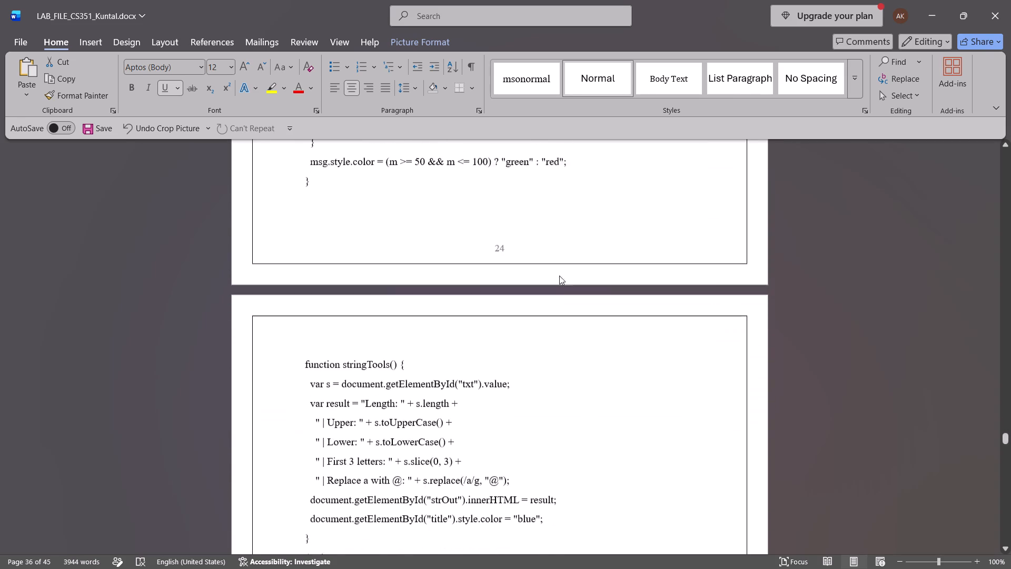
pyautogui.scroll(-2, 559, 276)
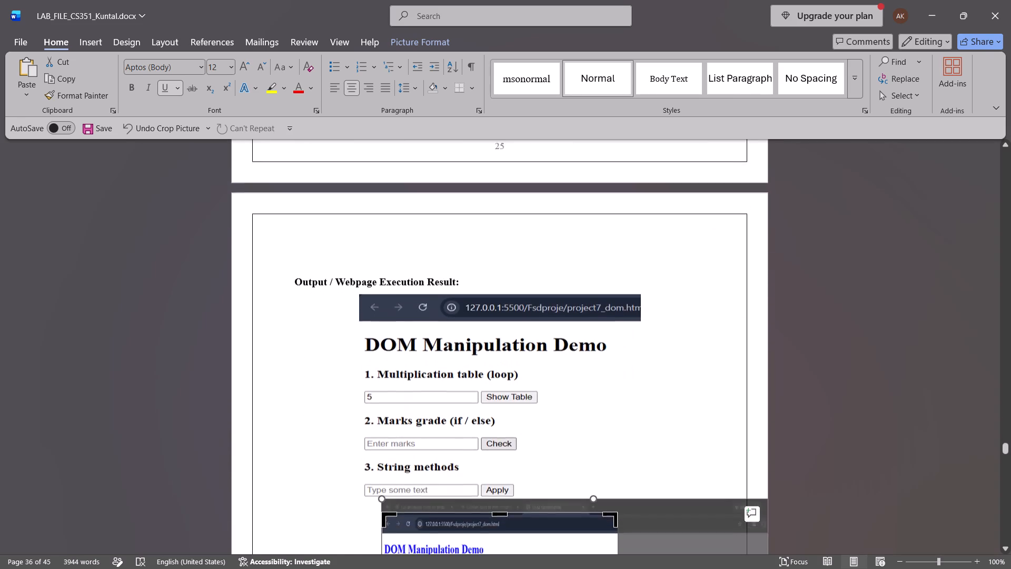
pyautogui.scroll(-3, 559, 276)
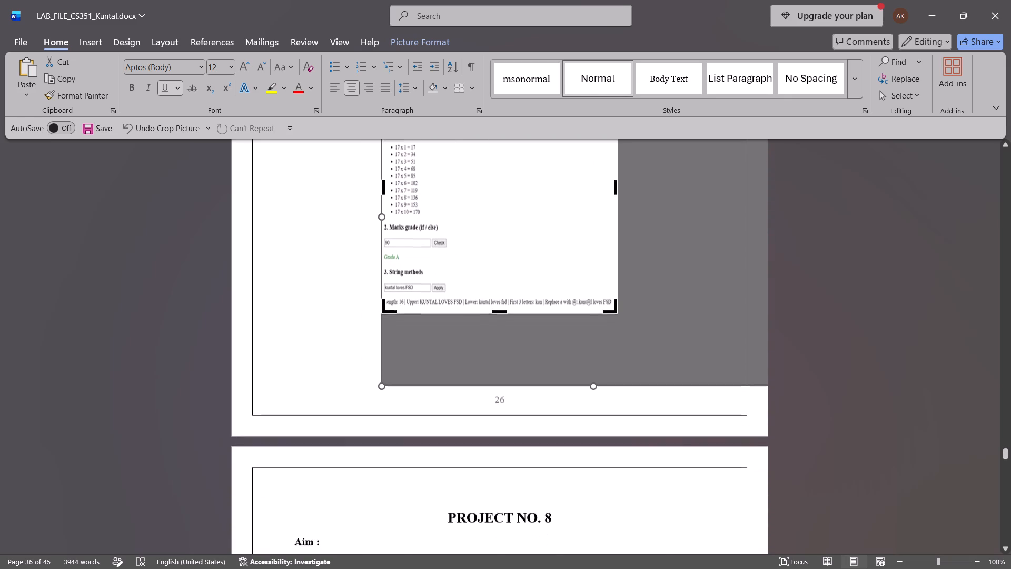
pyautogui.scroll(-1, 559, 276)
pyautogui.click(339, 189)
# Widen the second DOM Manipulation Demo screenshot beyond the first one's width and stretch it slightly taller toward the page's bottom.
pyautogui.click(477, 310)
pyautogui.scroll(1, 497, 369)
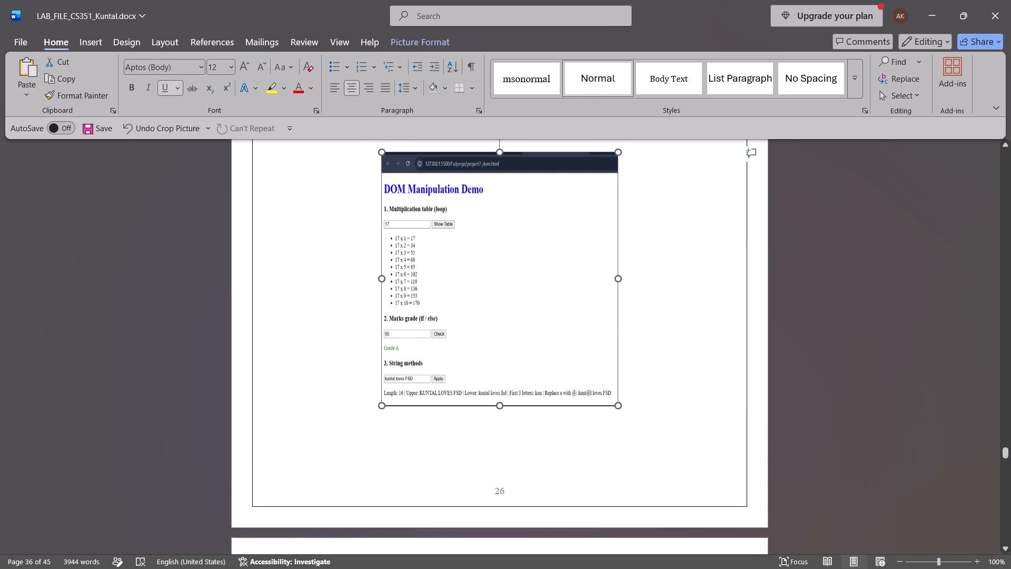
pyautogui.scroll(1, 497, 369)
pyautogui.click(494, 271)
pyautogui.scroll(1, 431, 224)
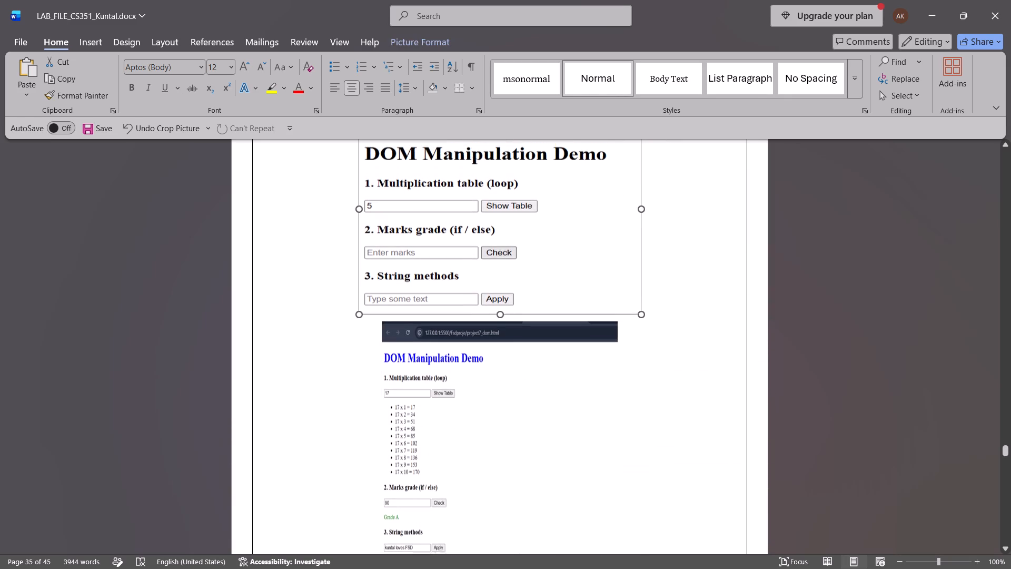
pyautogui.click(518, 467)
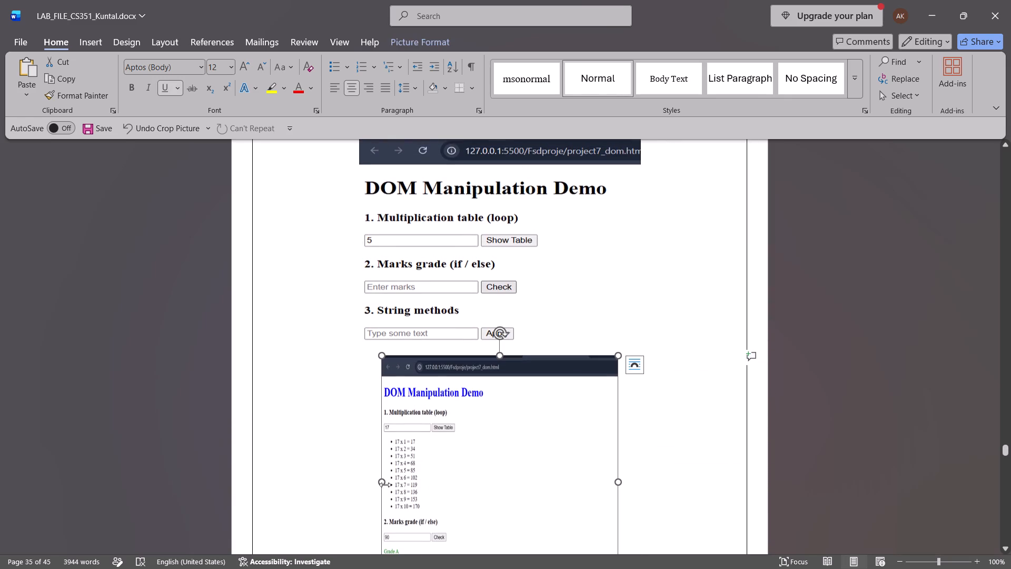
pyautogui.moveTo(384, 483); pyautogui.dragTo(336, 473)
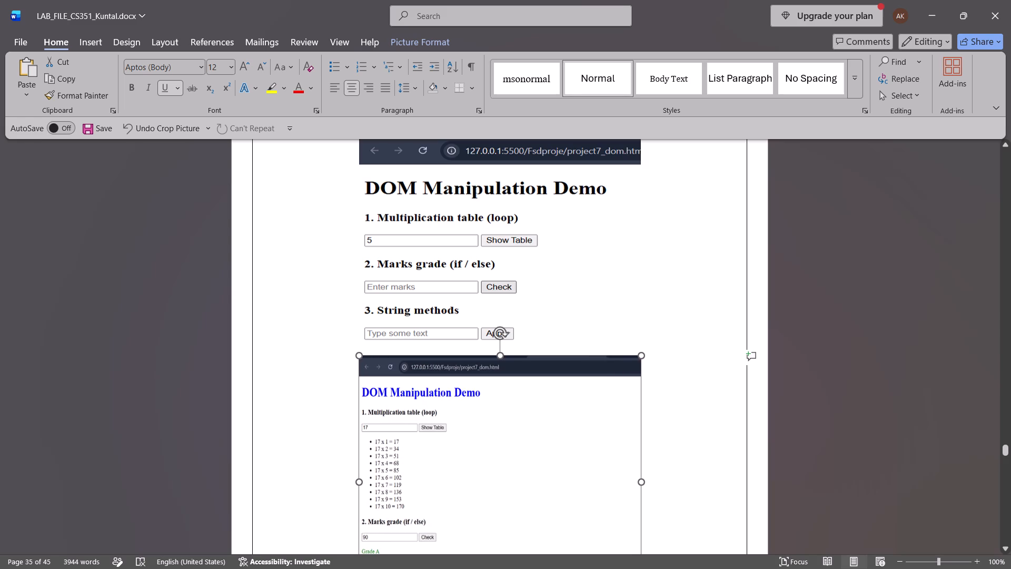
pyautogui.moveTo(336, 473); pyautogui.dragTo(301, 476)
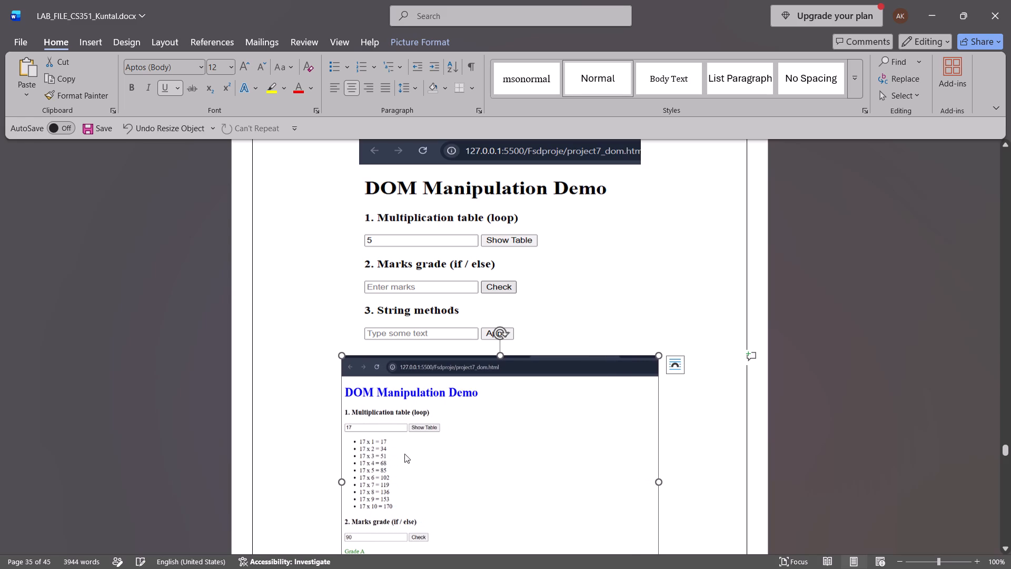
pyautogui.scroll(-1, 531, 436)
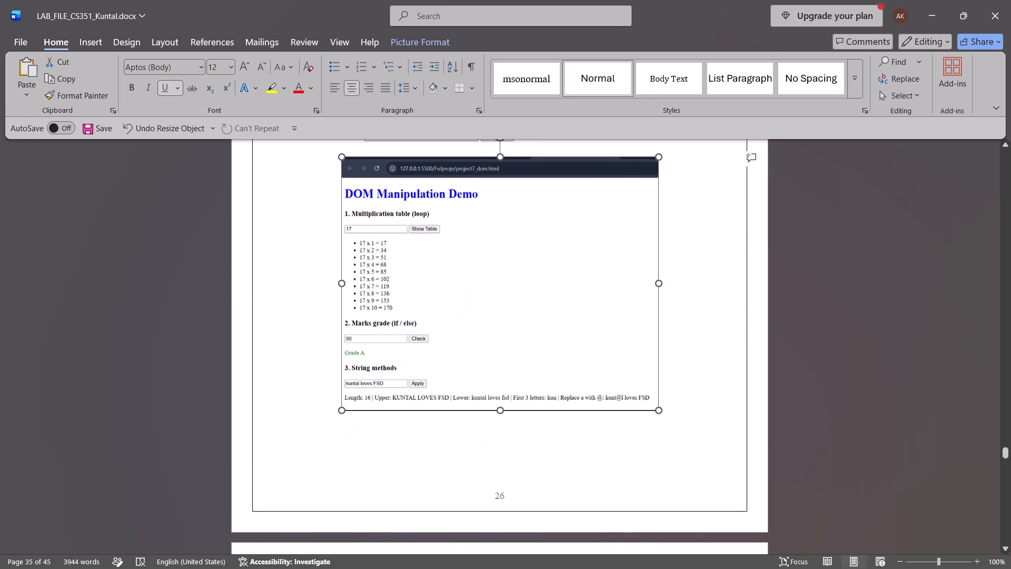
pyautogui.click(505, 407)
pyautogui.moveTo(500, 414); pyautogui.dragTo(492, 440)
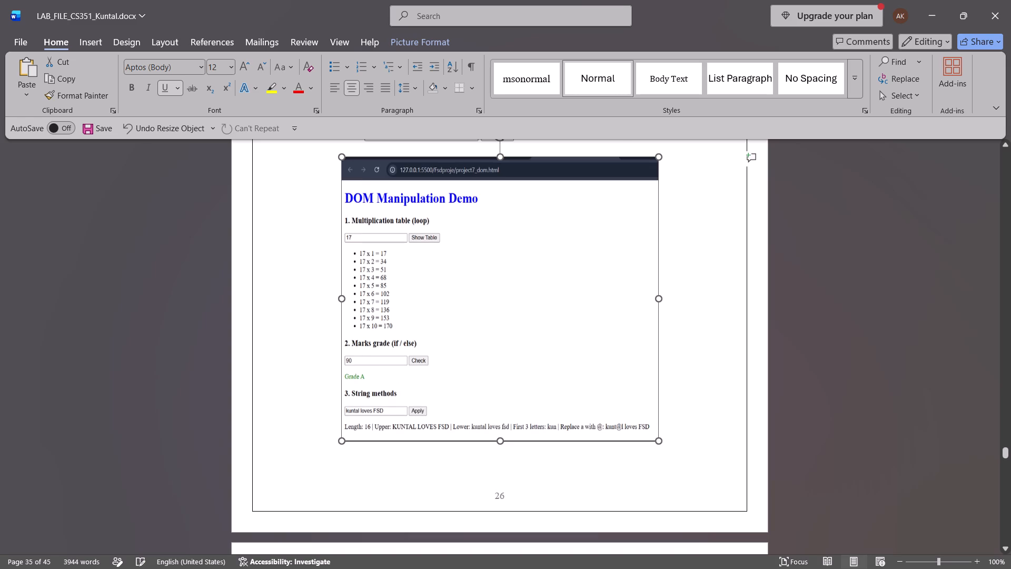
# Widen the first DOM Manipulation Demo screenshot to match the width of the second one below it.
pyautogui.scroll(1, 497, 366)
pyautogui.click(502, 320)
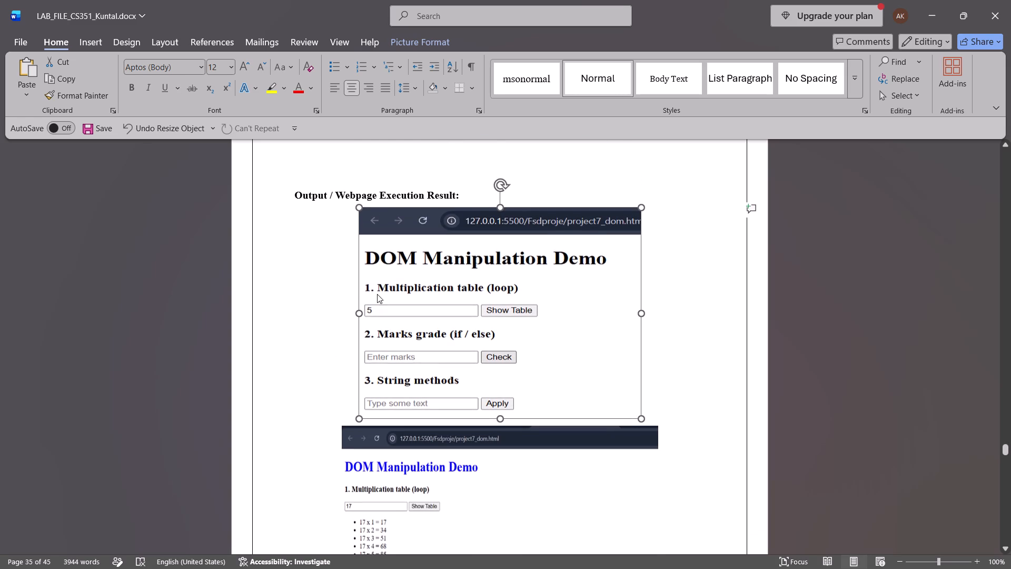
pyautogui.moveTo(361, 318); pyautogui.dragTo(344, 318)
pyautogui.click(393, 300)
pyautogui.moveTo(359, 317); pyautogui.dragTo(326, 321)
pyautogui.click(714, 297)
# Widen the second DOM Manipulation Demo screenshot further so it nearly spans the text width between the page margins.
pyautogui.scroll(-1, 622, 364)
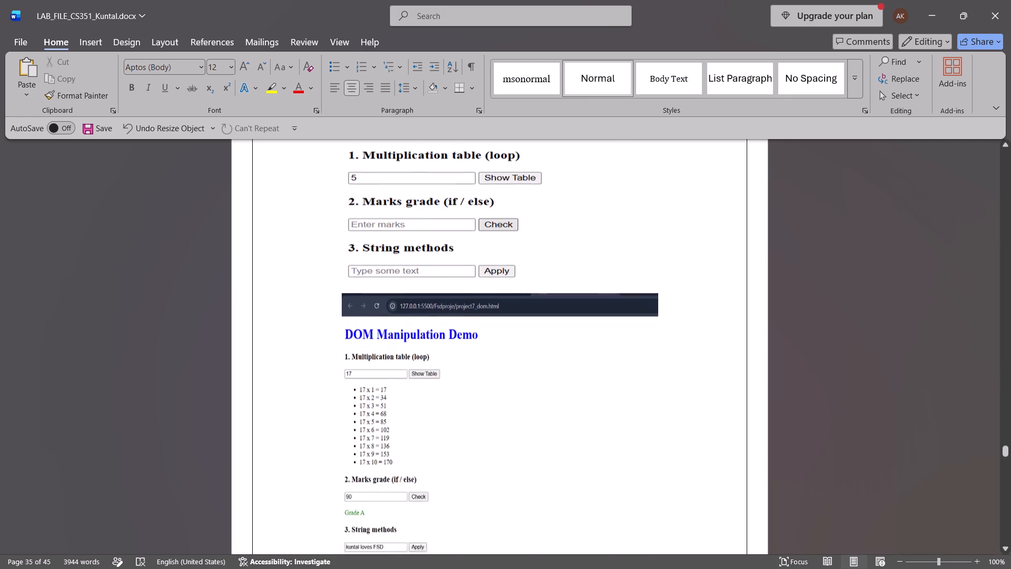
pyautogui.scroll(-1, 621, 366)
pyautogui.click(621, 366)
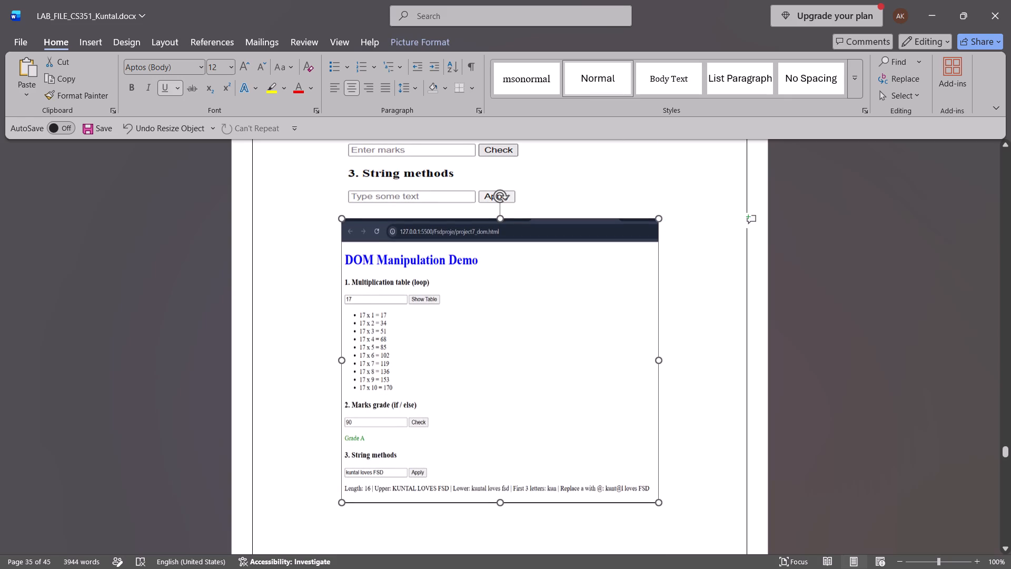
pyautogui.moveTo(658, 361); pyautogui.dragTo(711, 362)
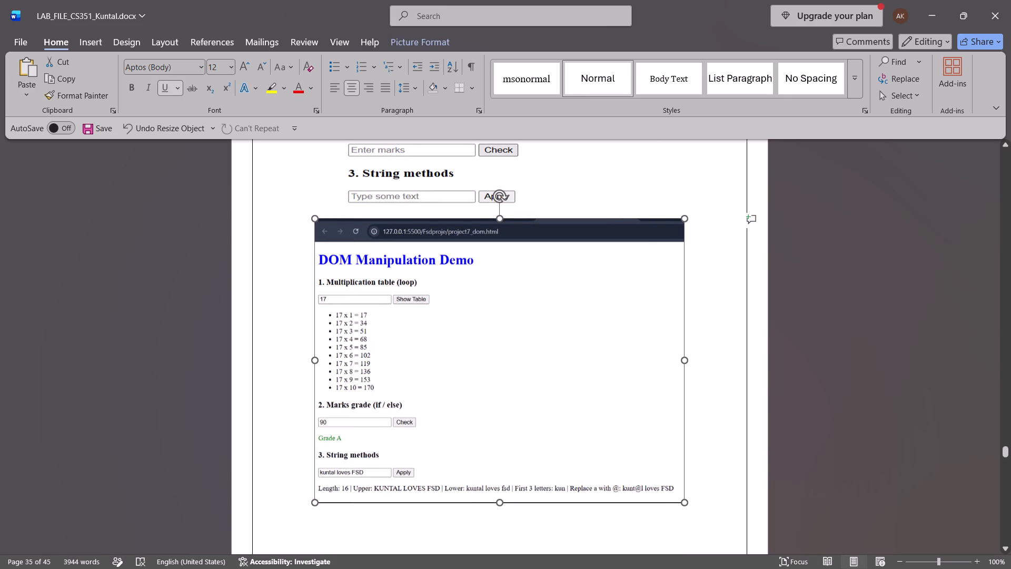
pyautogui.moveTo(711, 362); pyautogui.dragTo(730, 362)
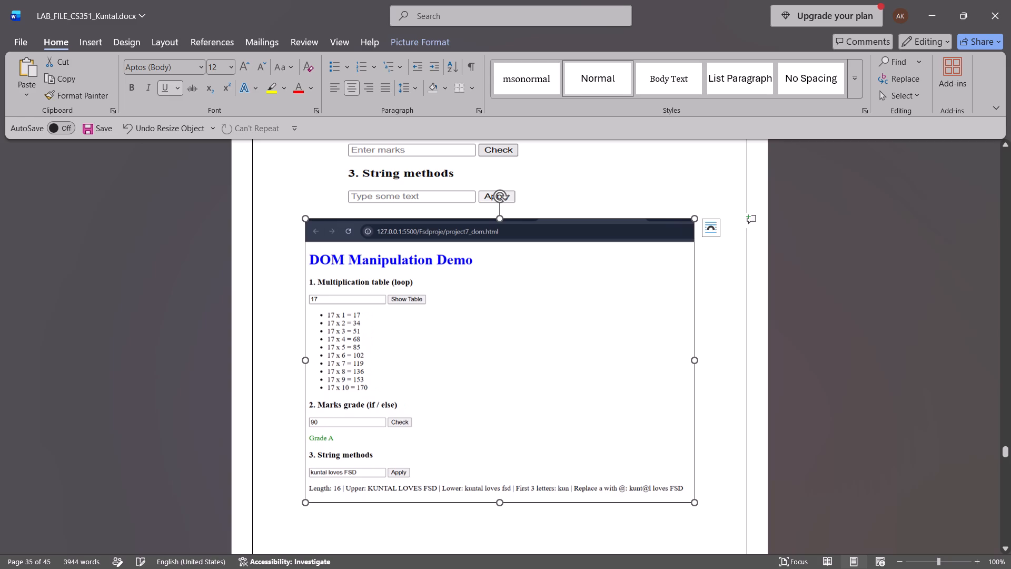
pyautogui.click(903, 335)
pyautogui.click(599, 416)
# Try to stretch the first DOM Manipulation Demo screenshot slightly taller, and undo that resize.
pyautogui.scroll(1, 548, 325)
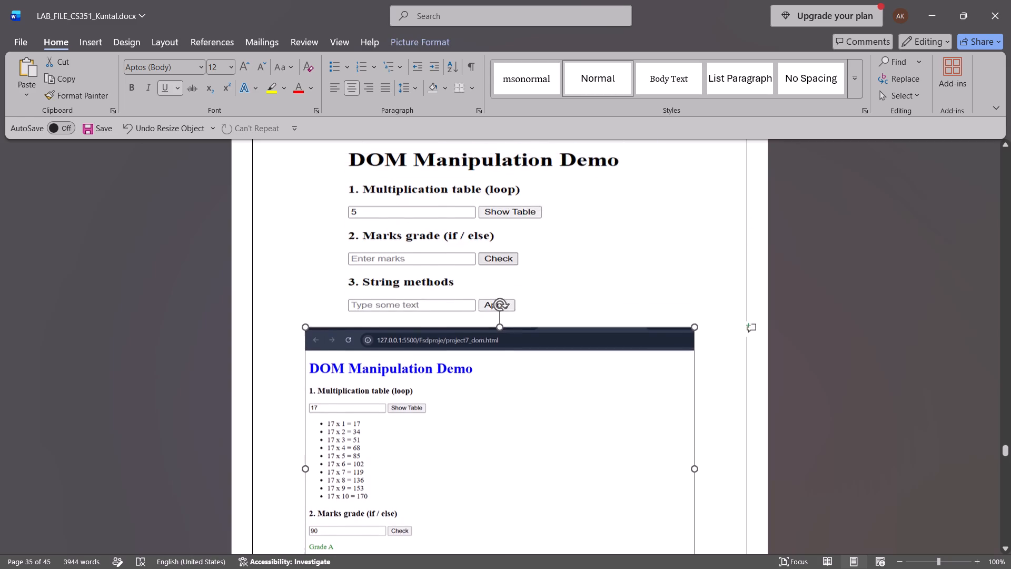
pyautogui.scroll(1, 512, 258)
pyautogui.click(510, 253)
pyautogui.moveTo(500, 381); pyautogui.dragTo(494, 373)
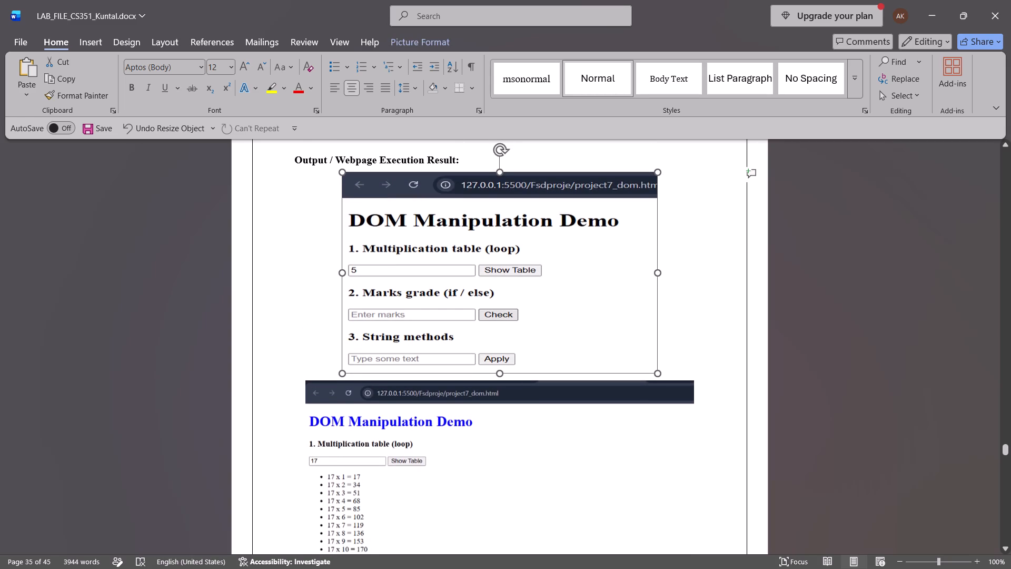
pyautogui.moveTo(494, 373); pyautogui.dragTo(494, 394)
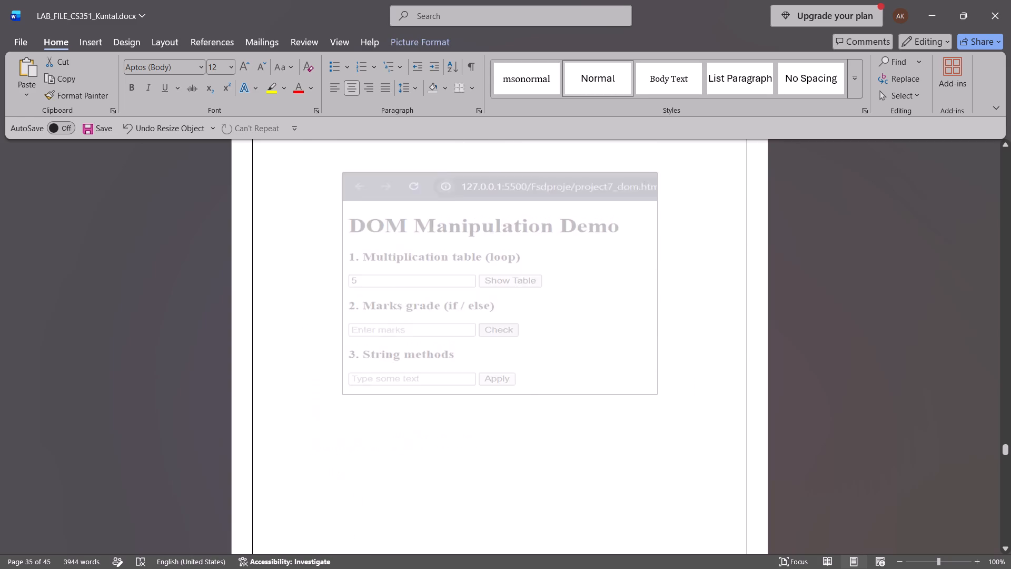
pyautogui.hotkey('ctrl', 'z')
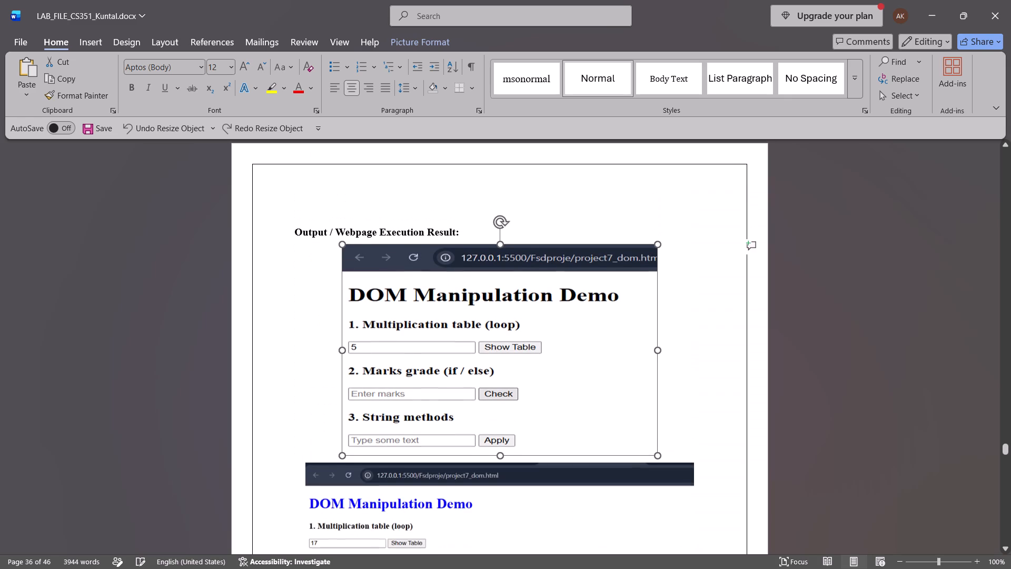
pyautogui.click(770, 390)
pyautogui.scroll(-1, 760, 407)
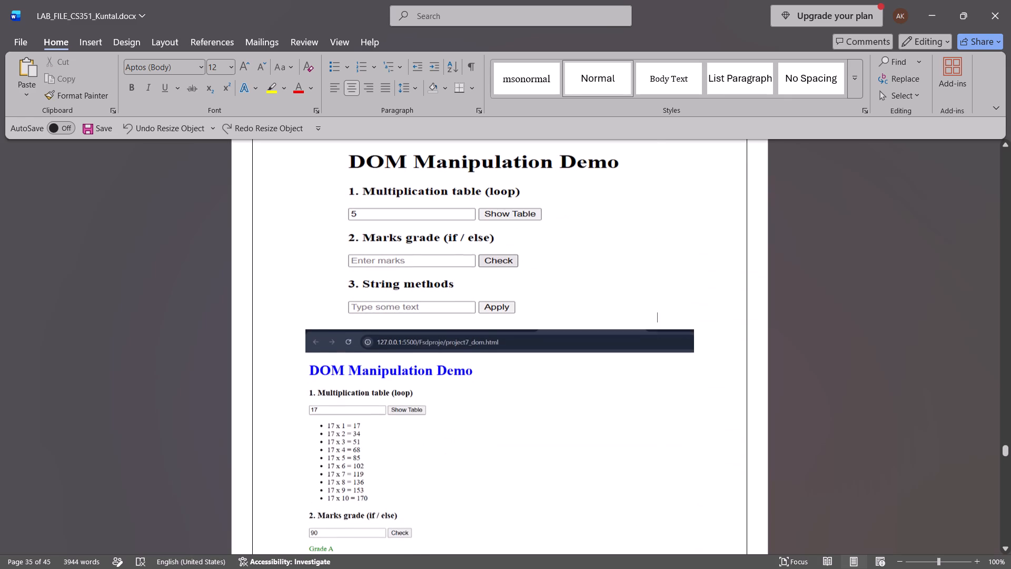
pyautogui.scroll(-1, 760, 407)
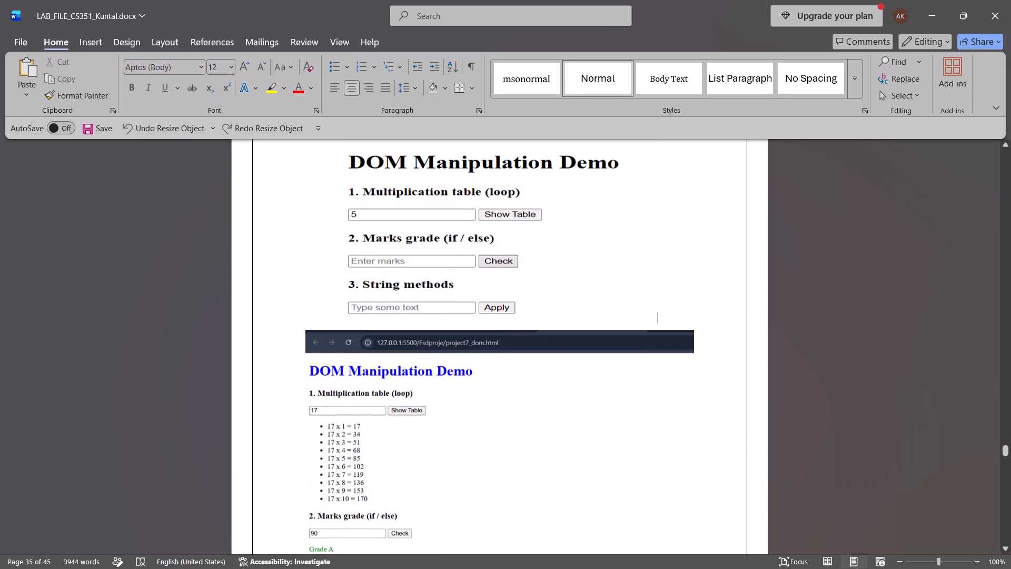
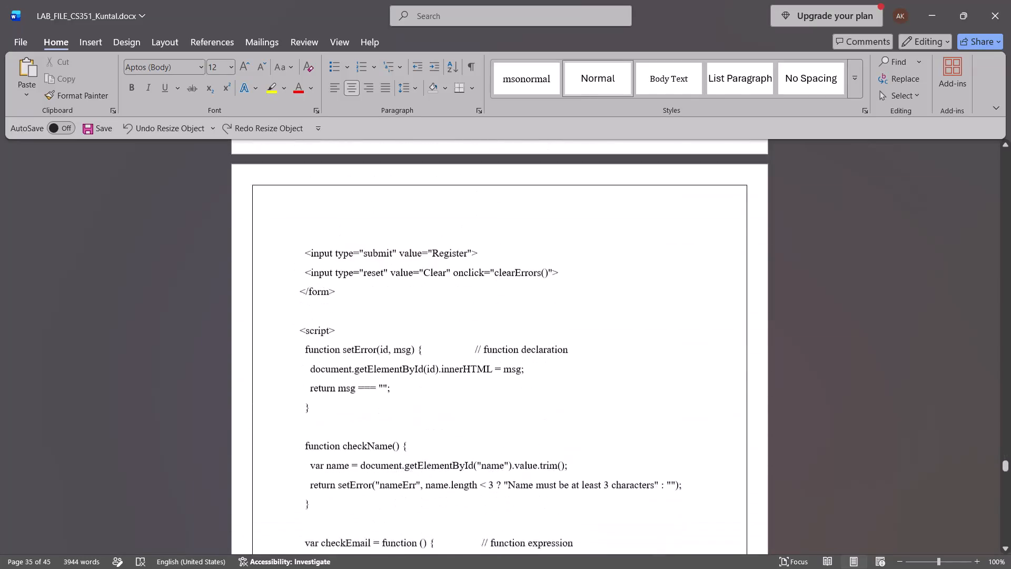
# Remove the blank line between the form validation project's output heading and its first Registration Form screenshot.
pyautogui.scroll(-4, 530, 382)
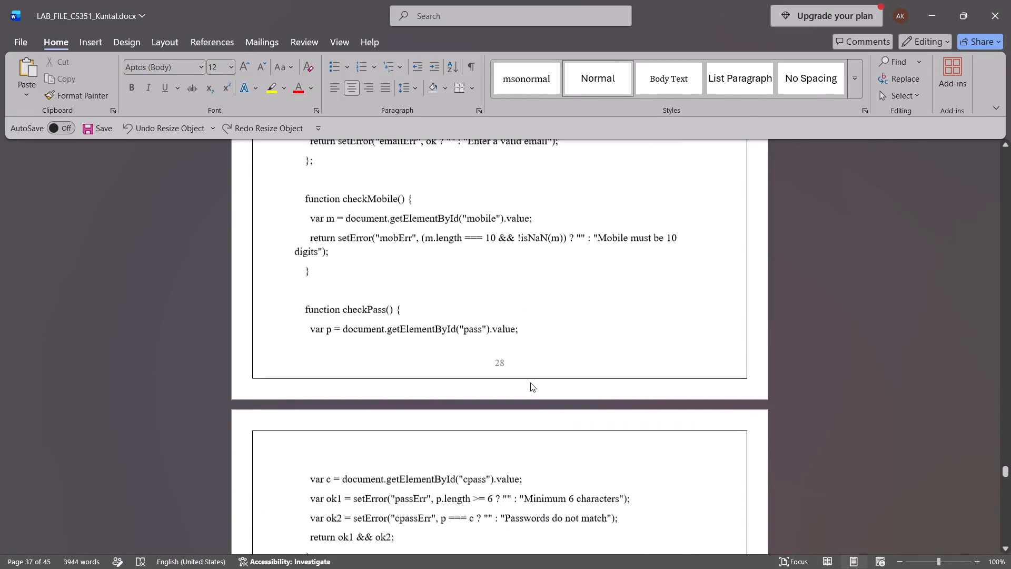
pyautogui.scroll(-4, 530, 382)
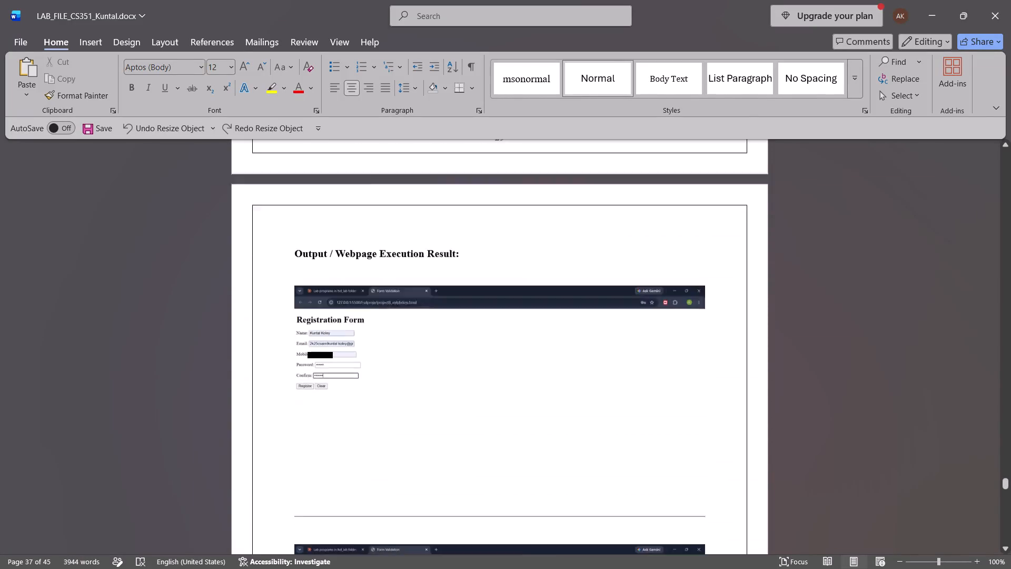
pyautogui.scroll(-1, 530, 382)
pyautogui.click(509, 276)
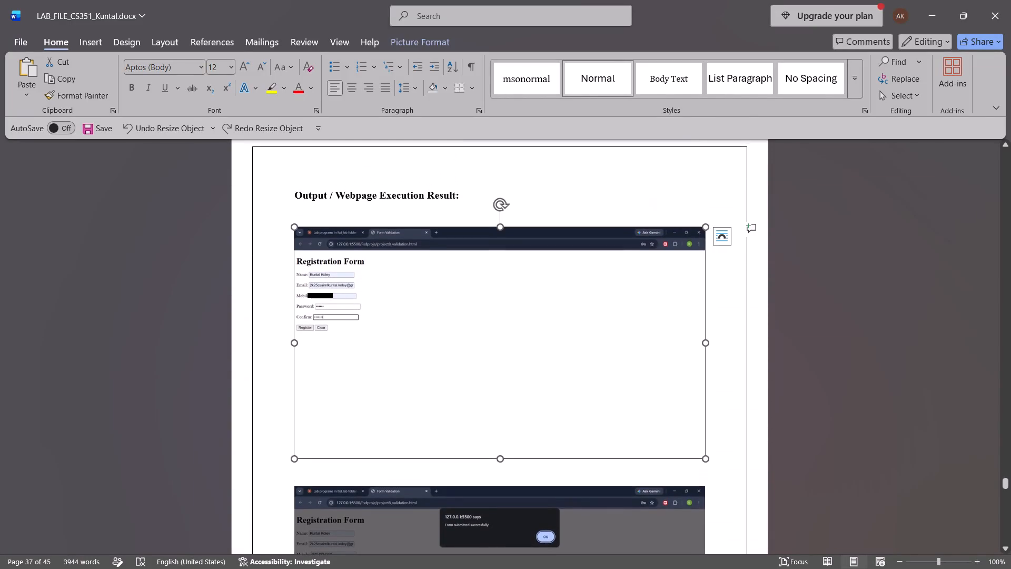
pyautogui.click(456, 207)
pyautogui.press('BackSpace')
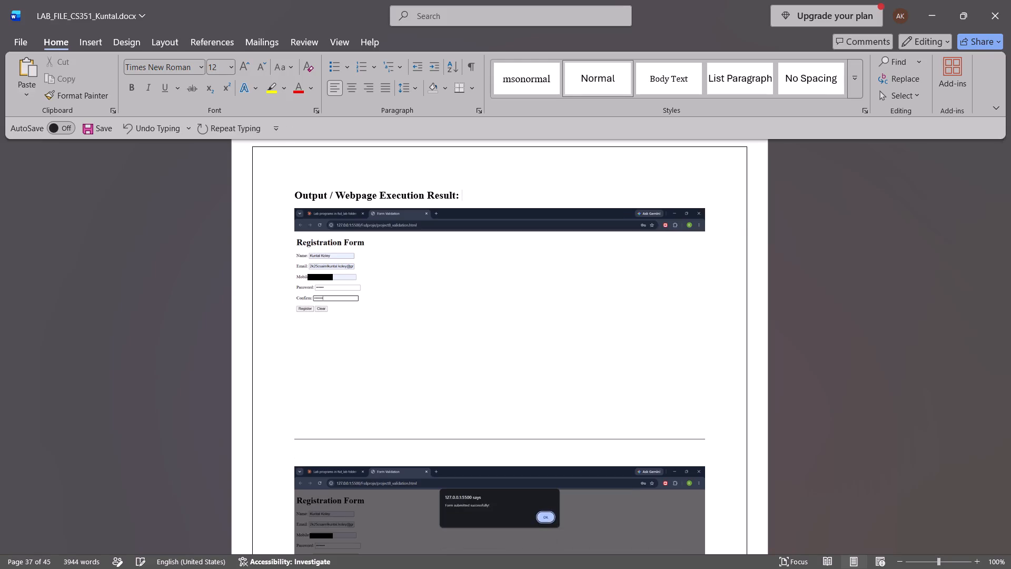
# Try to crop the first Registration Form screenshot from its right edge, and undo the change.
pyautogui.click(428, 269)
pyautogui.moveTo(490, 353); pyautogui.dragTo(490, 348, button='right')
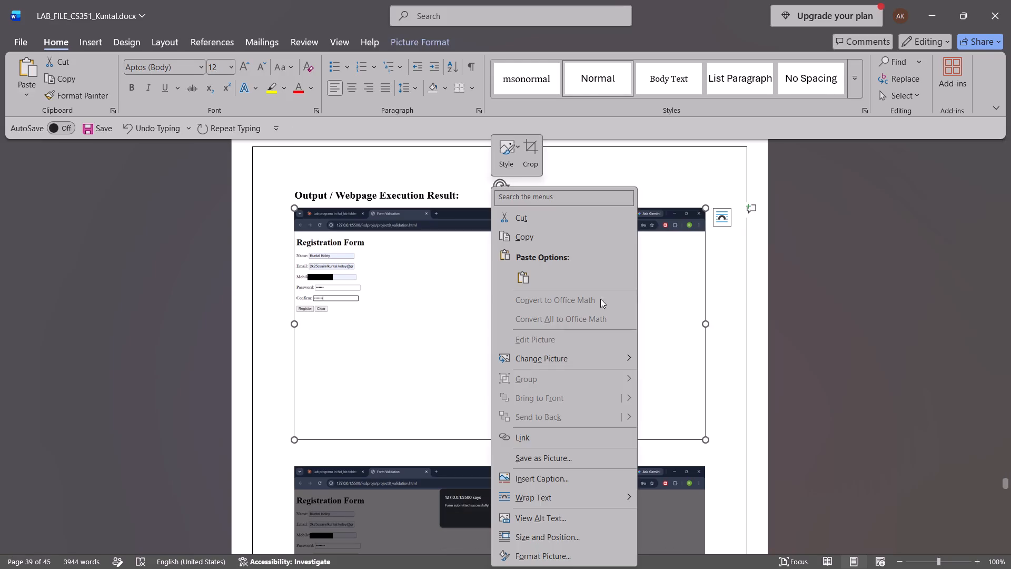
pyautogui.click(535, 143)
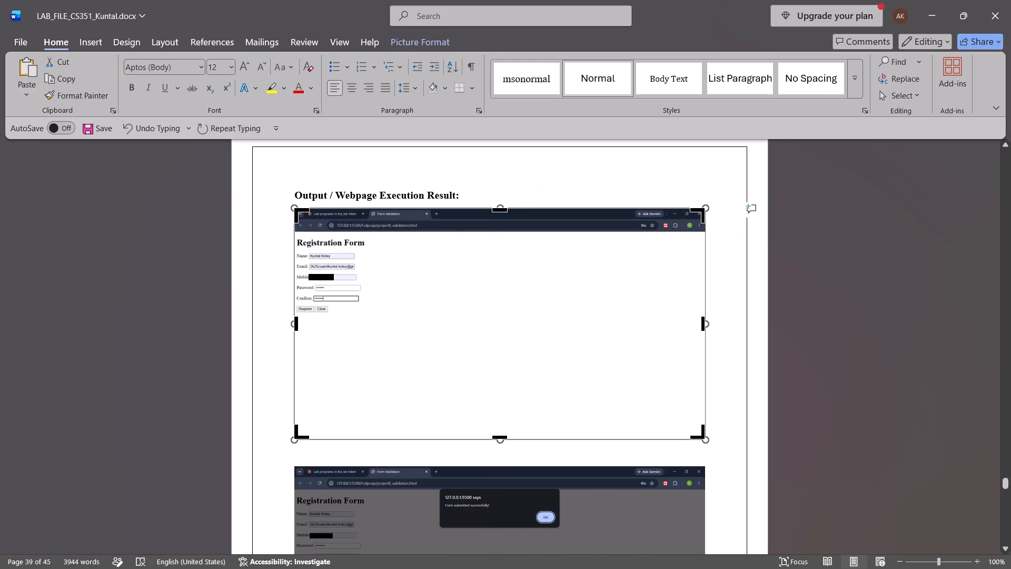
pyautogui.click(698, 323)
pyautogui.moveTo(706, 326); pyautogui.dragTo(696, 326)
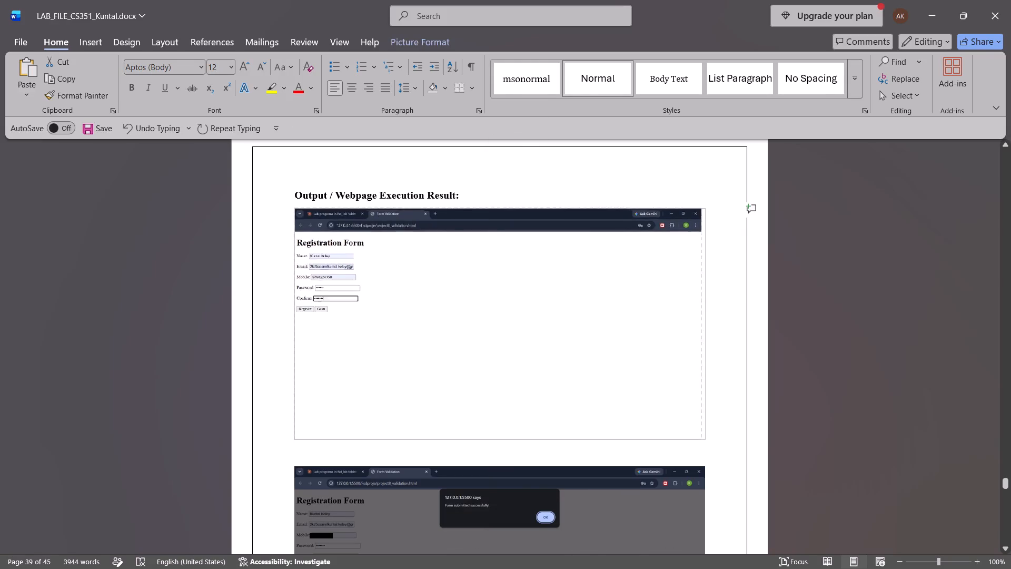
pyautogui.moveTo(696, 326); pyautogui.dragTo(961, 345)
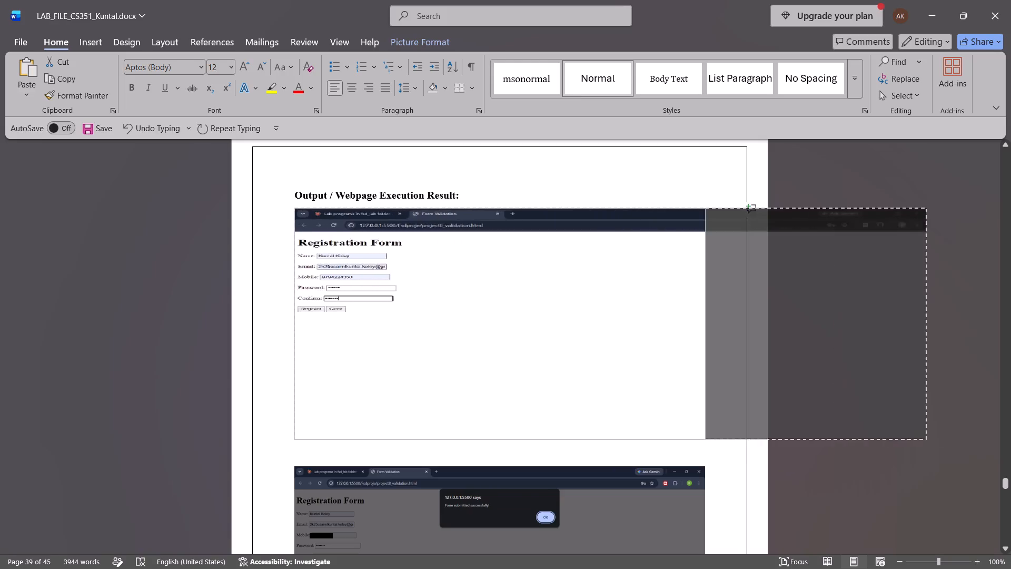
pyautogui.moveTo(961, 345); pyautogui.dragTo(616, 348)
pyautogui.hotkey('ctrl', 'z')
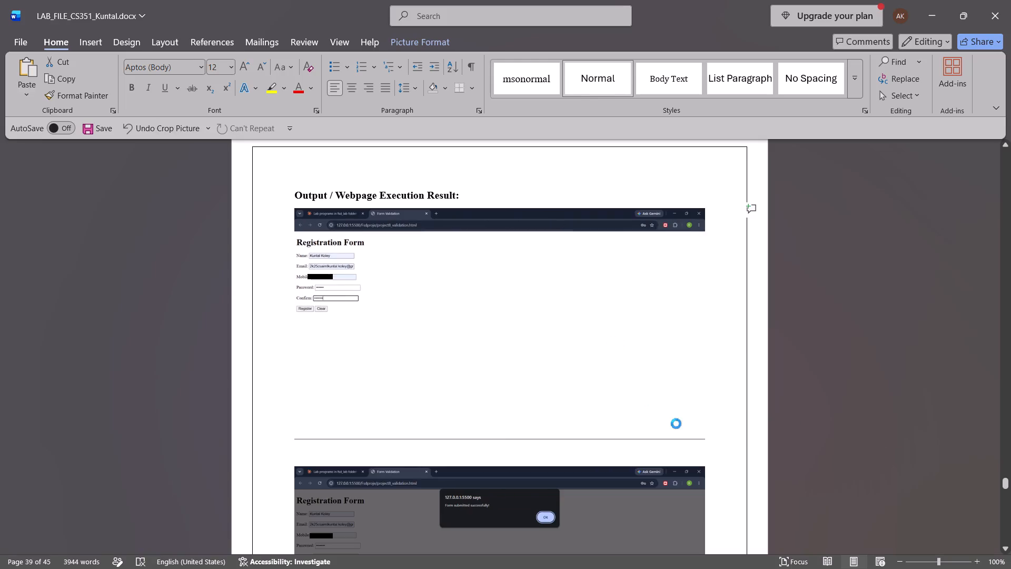
# Crop the first Registration Form screenshot's right side to just beyond the form's input fields.
pyautogui.click(695, 320)
pyautogui.click(706, 333)
pyautogui.doubleClick(706, 330)
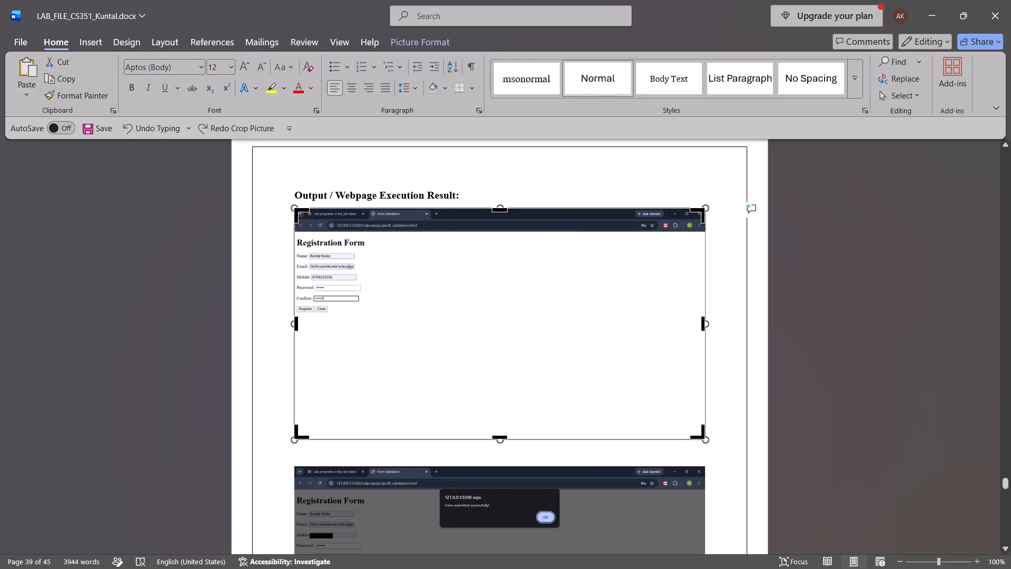
pyautogui.click(705, 327)
pyautogui.click(703, 325)
pyautogui.moveTo(703, 325); pyautogui.dragTo(407, 300)
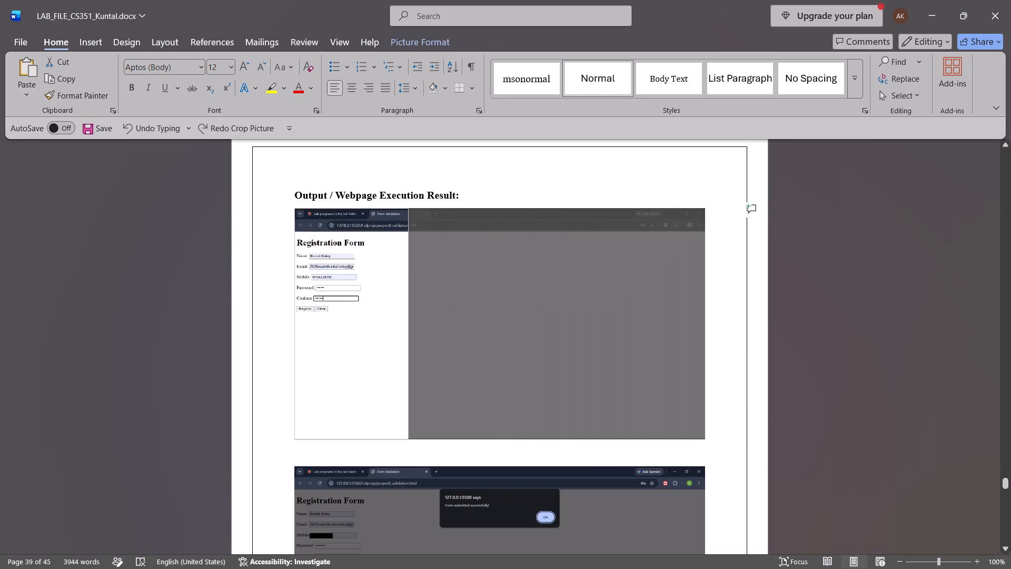
pyautogui.moveTo(407, 300); pyautogui.dragTo(390, 300)
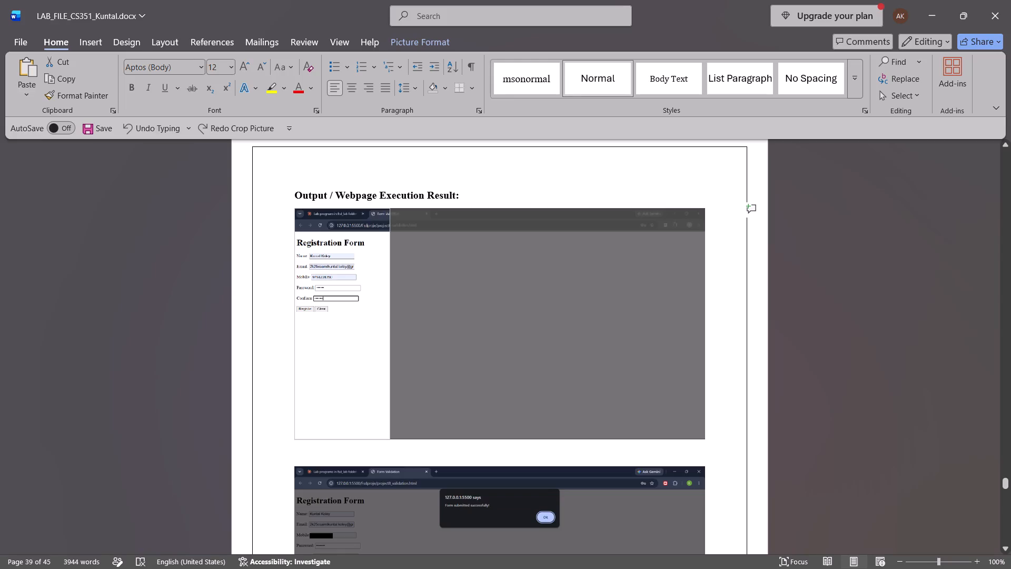
pyautogui.moveTo(390, 300); pyautogui.dragTo(371, 303)
# Crop the first Registration Form screenshot's top to remove the browser tab strip, and its bottom to just below the Register and Clear buttons.
pyautogui.click(334, 213)
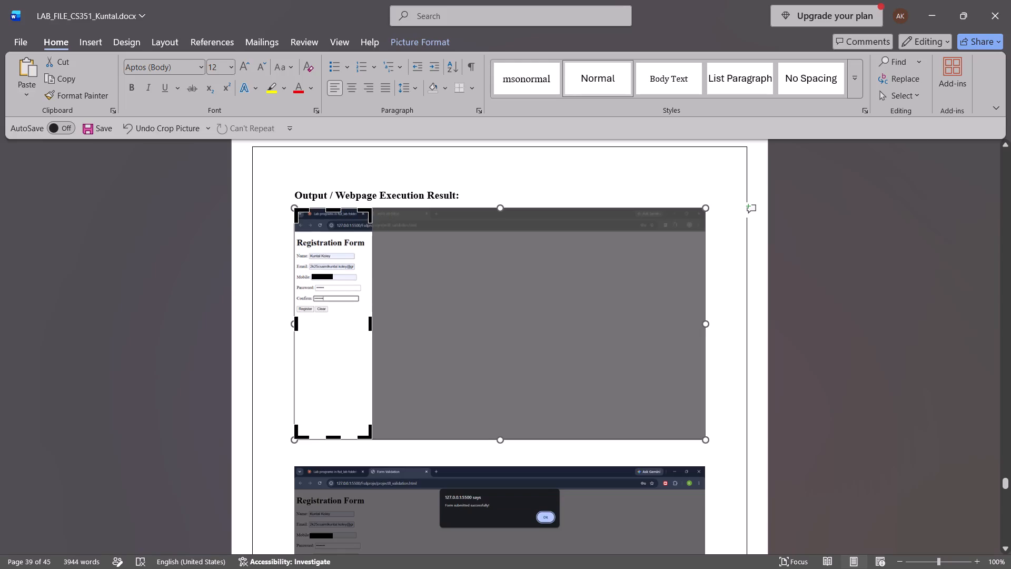
pyautogui.click(331, 208)
pyautogui.moveTo(332, 211); pyautogui.dragTo(336, 224)
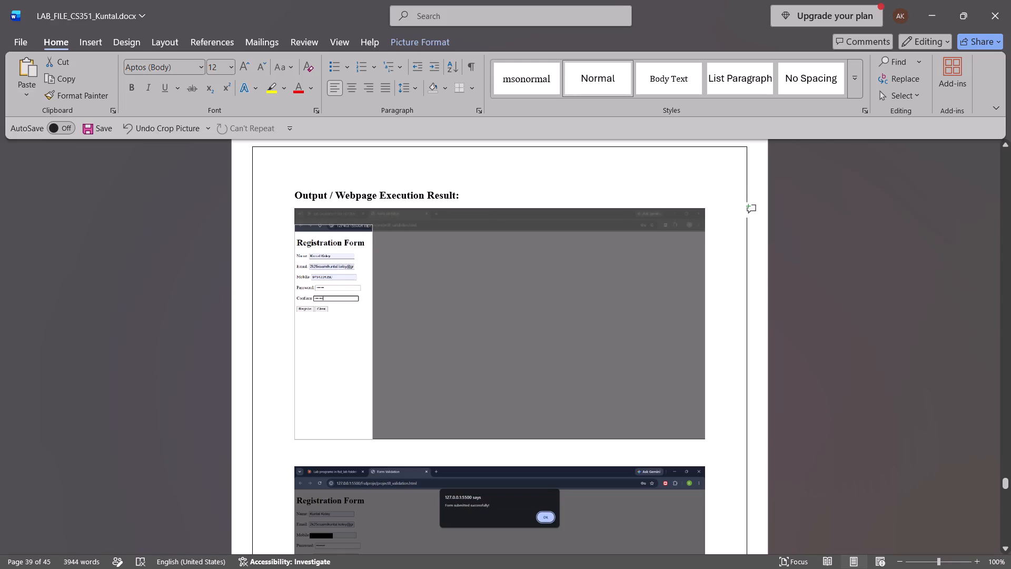
pyautogui.moveTo(336, 224); pyautogui.dragTo(329, 219)
pyautogui.moveTo(329, 219); pyautogui.dragTo(331, 221)
pyautogui.click(329, 390)
pyautogui.moveTo(332, 427); pyautogui.dragTo(339, 373)
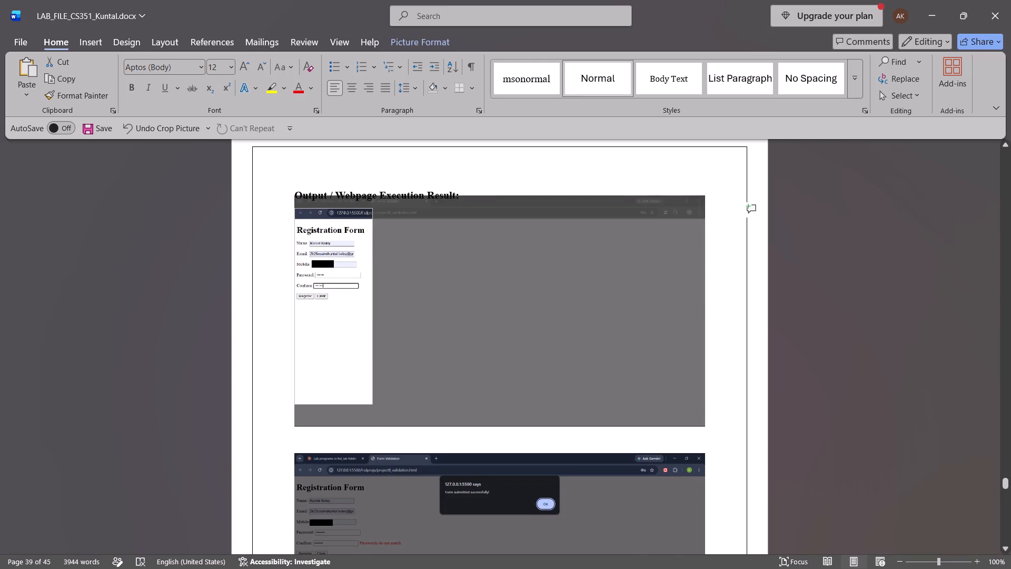
pyautogui.moveTo(339, 373); pyautogui.dragTo(329, 307)
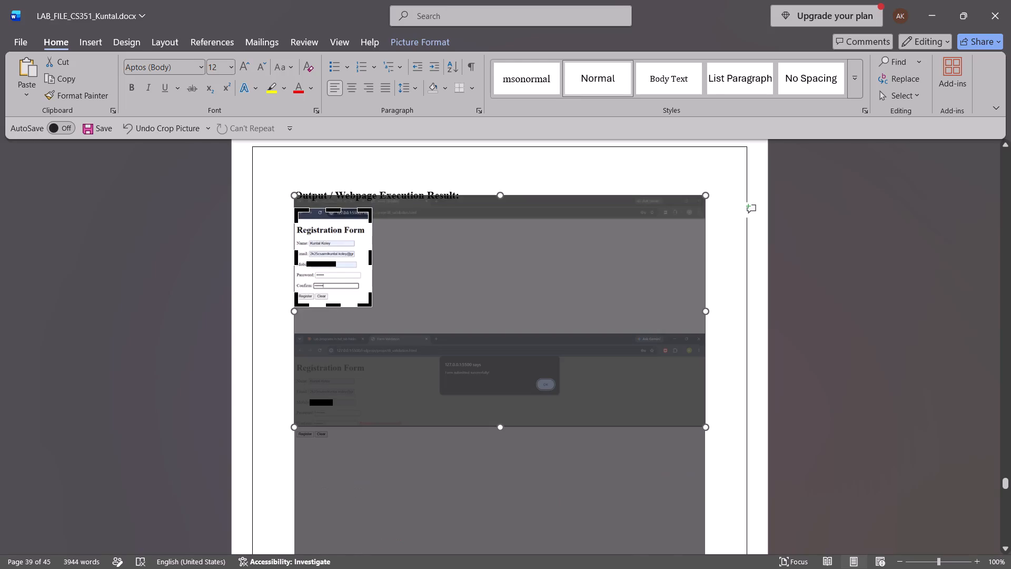
# Center the cropped Registration Form screenshot on the page.
pyautogui.click(355, 83)
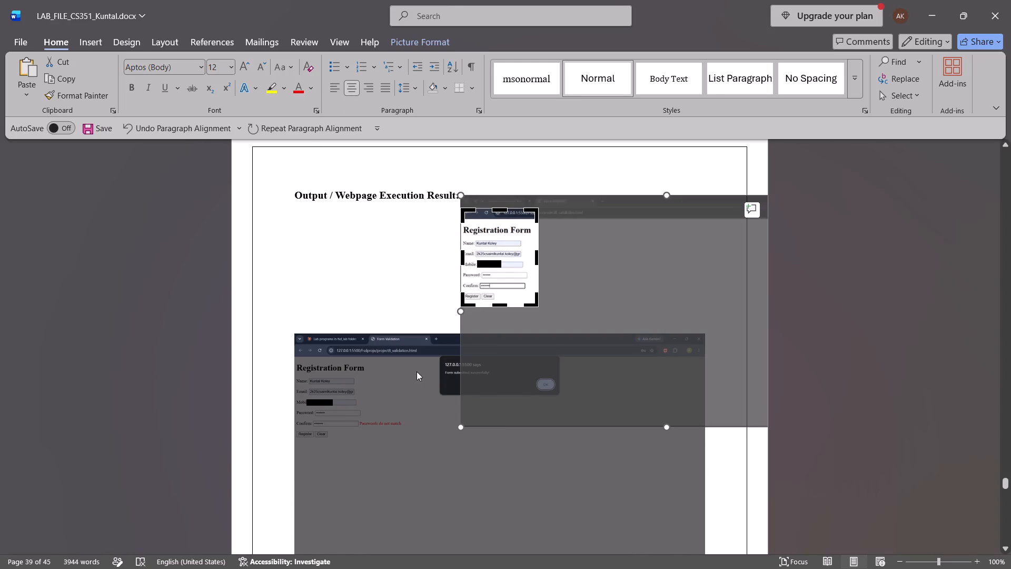
# Crop both sides of the second screenshot to just outside the "Form submitted successfully!" alert box.
pyautogui.click(413, 371)
pyautogui.rightClick(691, 473)
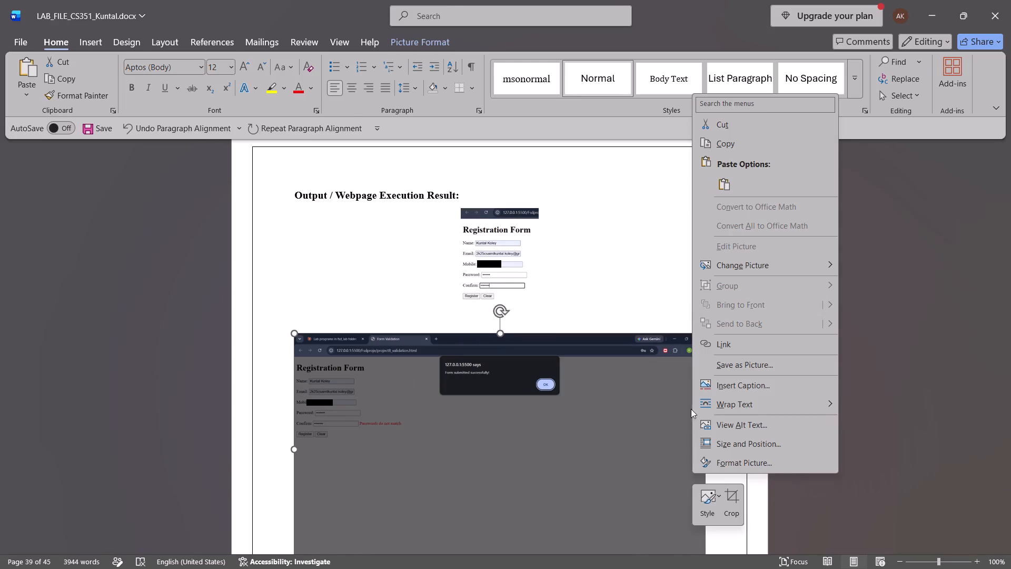
pyautogui.click(735, 499)
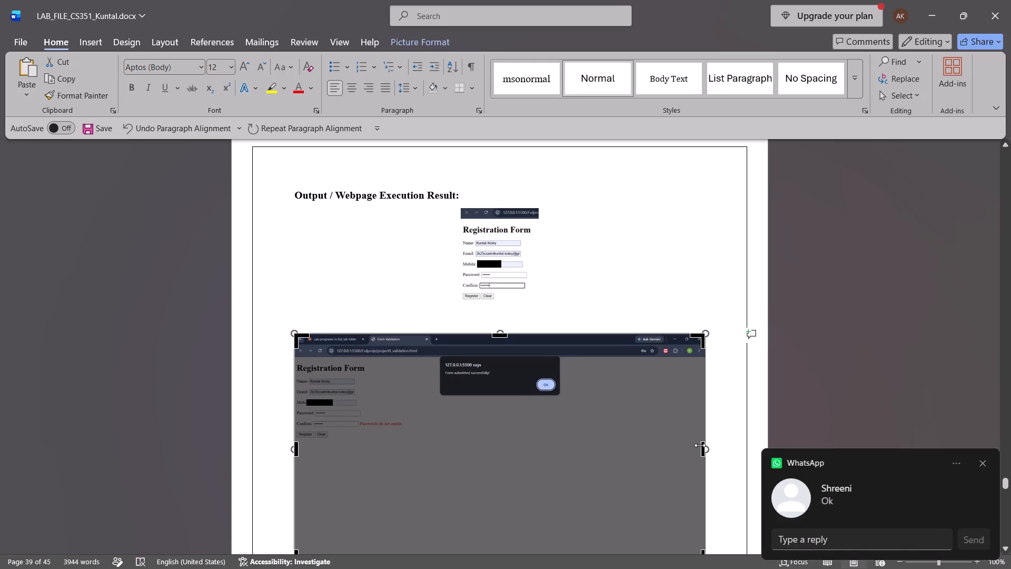
pyautogui.click(700, 445)
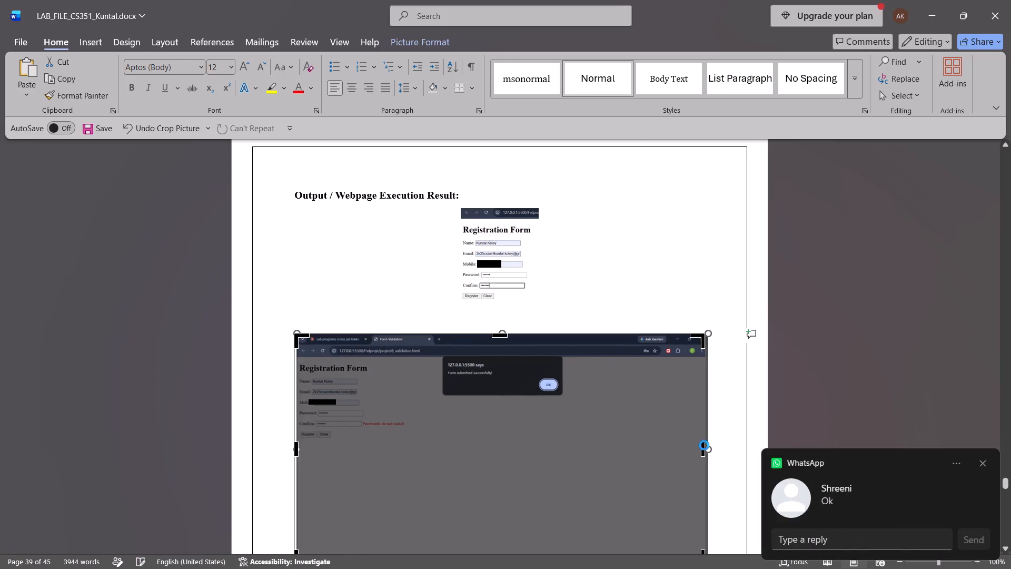
pyautogui.hotkey('ctrl', 'z')
pyautogui.click(701, 452)
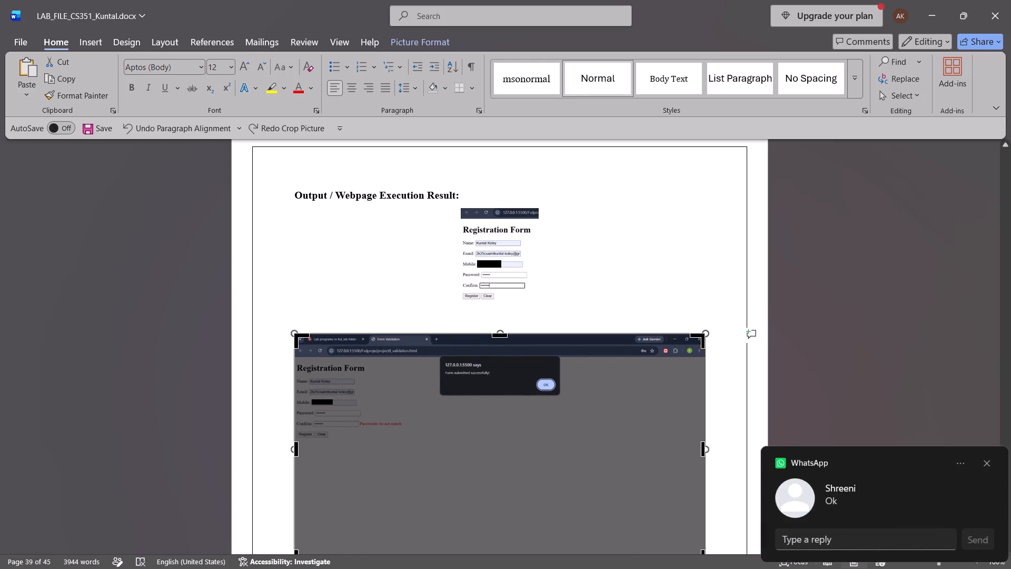
pyautogui.moveTo(705, 457); pyautogui.dragTo(568, 420)
pyautogui.moveTo(298, 448); pyautogui.dragTo(432, 463)
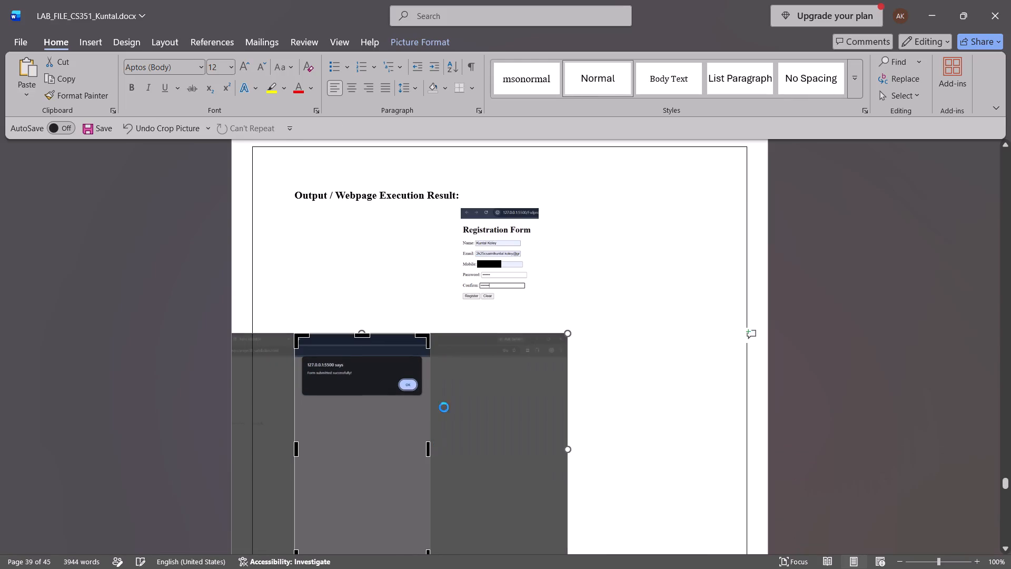
# Crop the second screenshot's bottom to just below the "Form submitted successfully!" alert box.
pyautogui.click(363, 488)
pyautogui.scroll(-1, 418, 458)
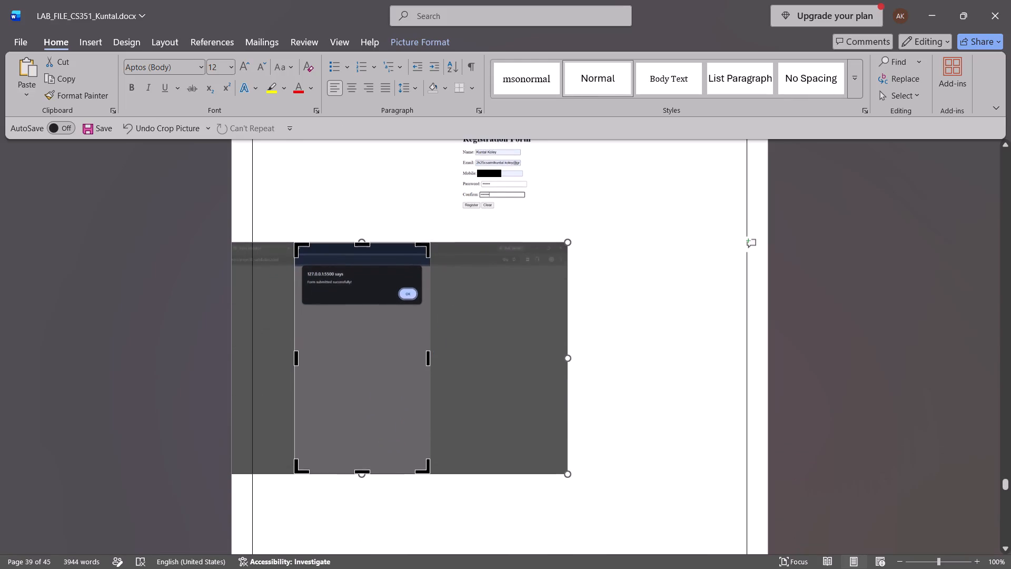
pyautogui.scroll(-1, 418, 452)
pyautogui.moveTo(359, 464); pyautogui.dragTo(372, 355)
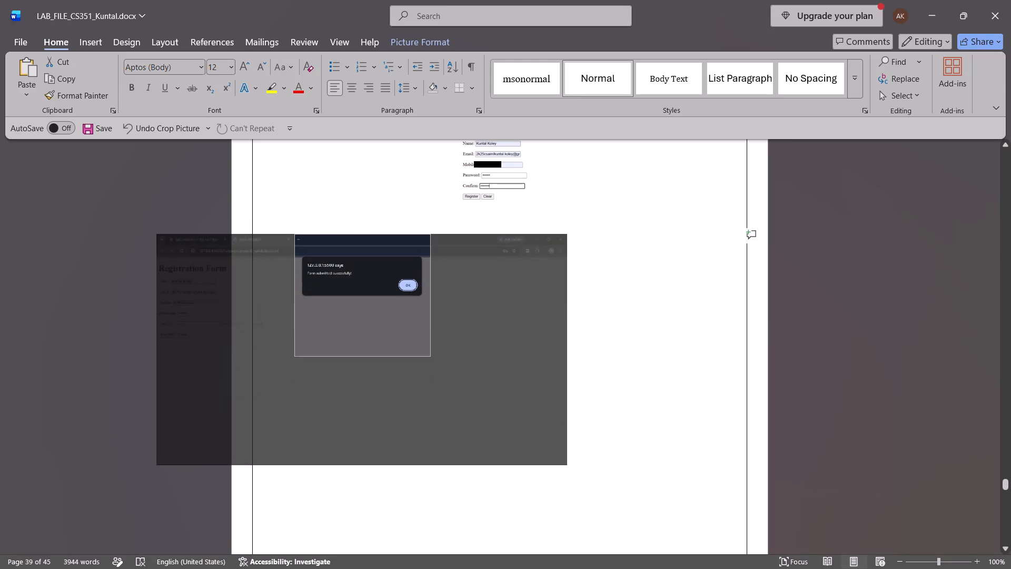
pyautogui.moveTo(372, 355); pyautogui.dragTo(373, 303)
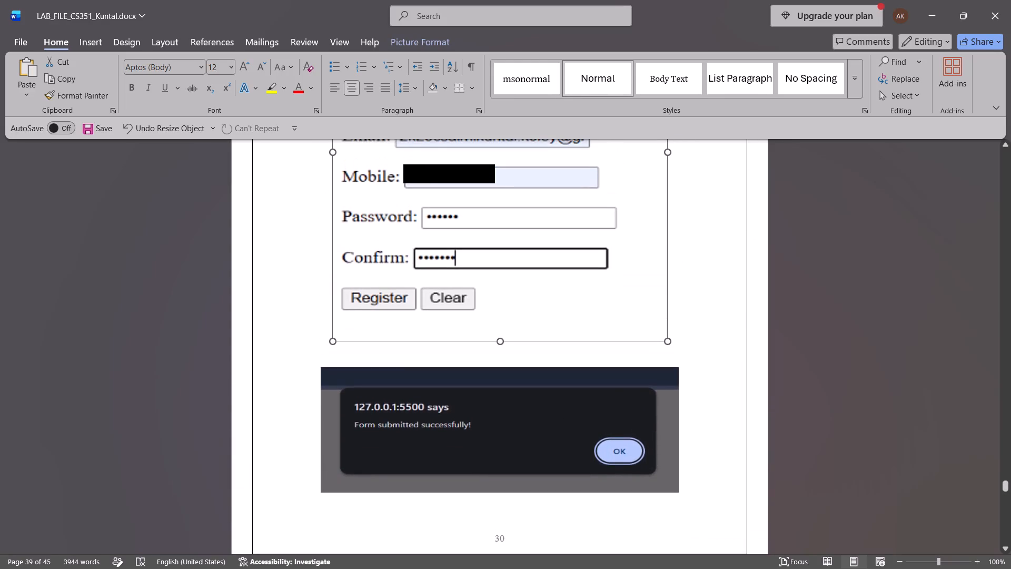
# Enlarge the Registration Form screenshot slightly in height and widen it beyond the alert screenshot, keeping both on the same page.
pyautogui.moveTo(513, 366); pyautogui.dragTo(510, 355)
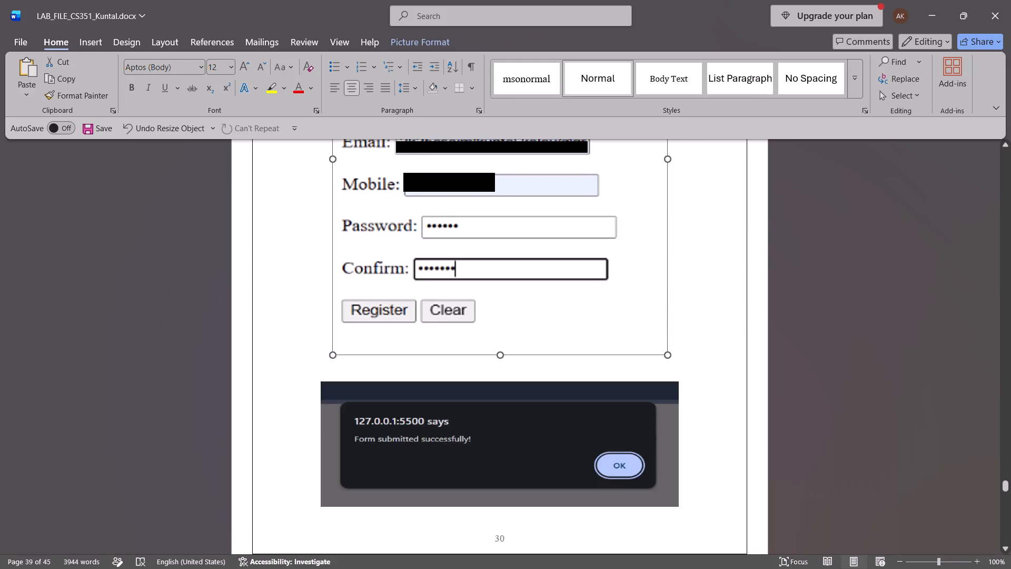
pyautogui.moveTo(510, 355); pyautogui.dragTo(509, 353)
pyautogui.click(632, 297)
pyautogui.moveTo(663, 338); pyautogui.dragTo(729, 352)
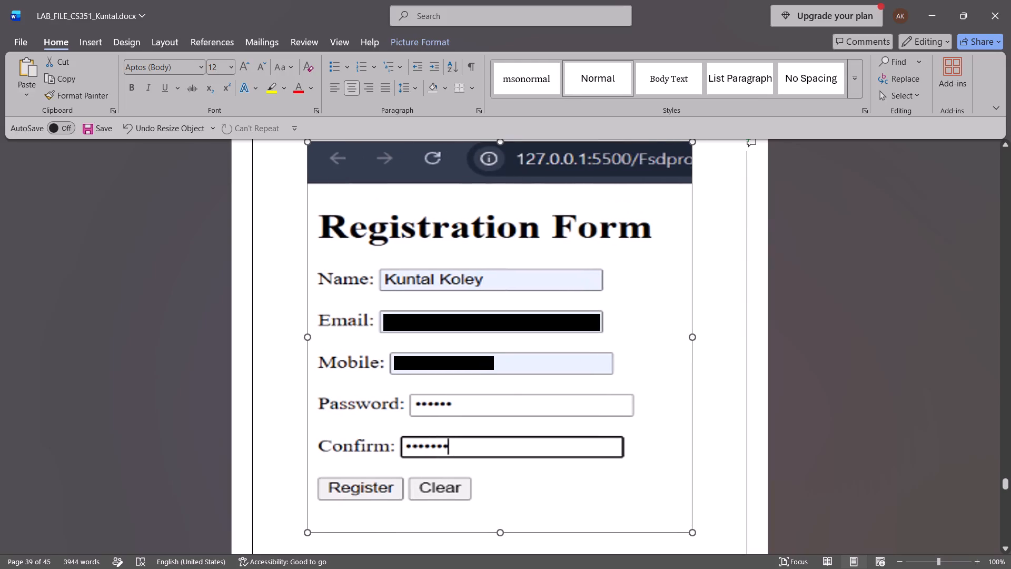
pyautogui.moveTo(729, 352); pyautogui.dragTo(726, 361)
pyautogui.click(797, 323)
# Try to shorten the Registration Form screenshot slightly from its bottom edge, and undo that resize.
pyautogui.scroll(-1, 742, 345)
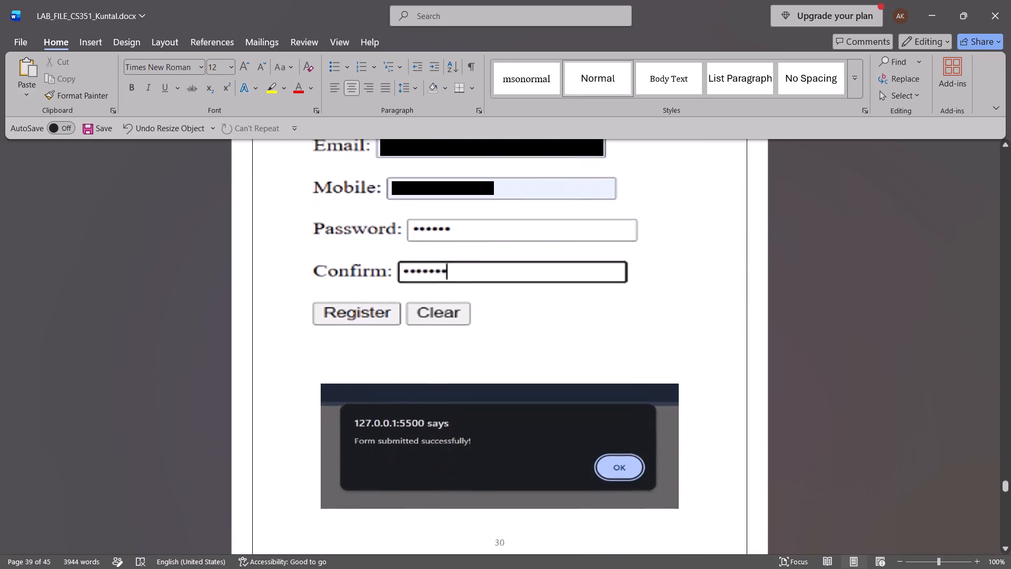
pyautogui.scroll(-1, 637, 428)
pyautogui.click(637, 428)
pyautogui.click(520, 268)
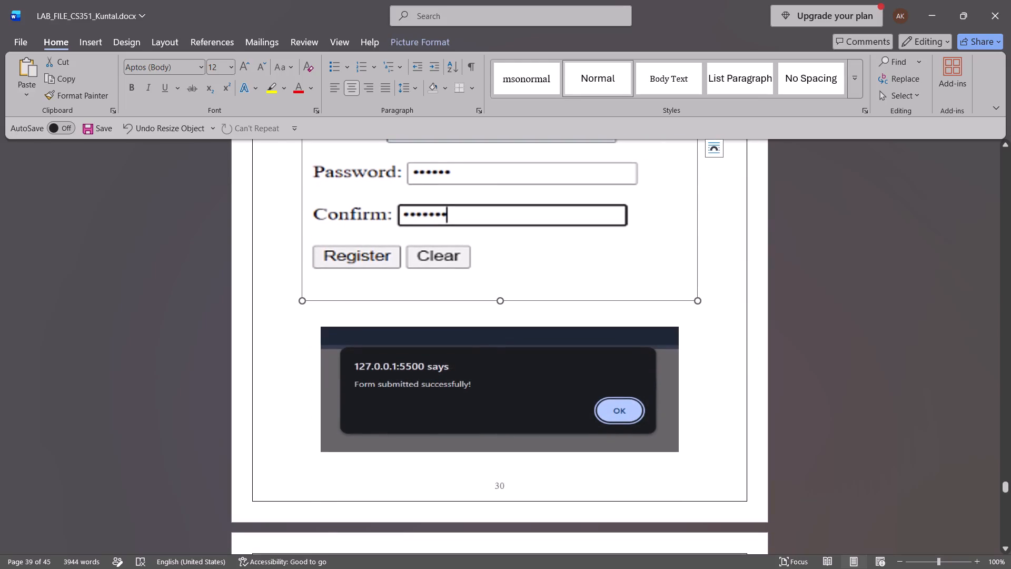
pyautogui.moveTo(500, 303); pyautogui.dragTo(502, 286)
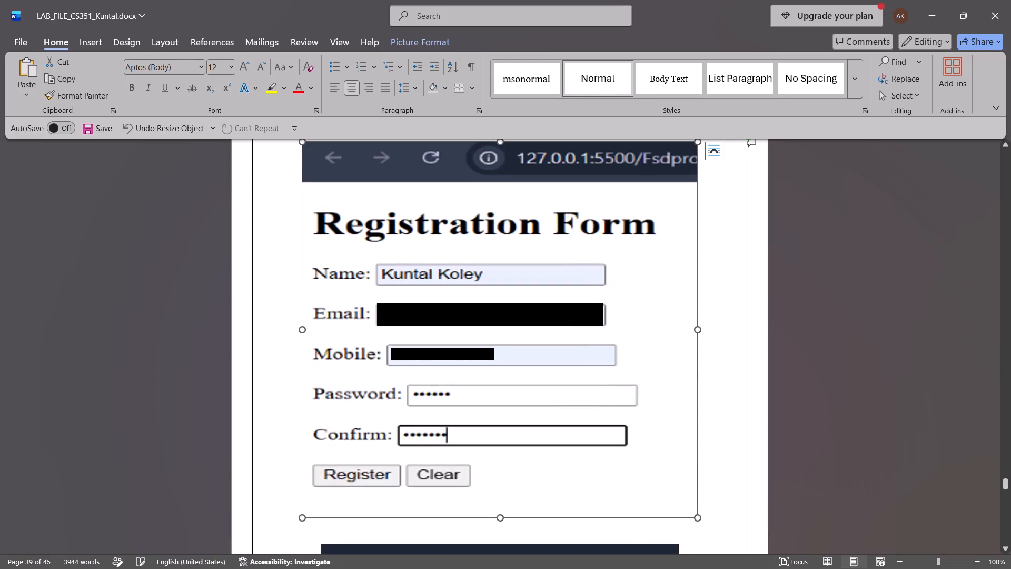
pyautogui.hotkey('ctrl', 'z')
# Shorten the Registration Form screenshot slightly from its bottom edge, keeping its width.
pyautogui.scroll(-1, 506, 341)
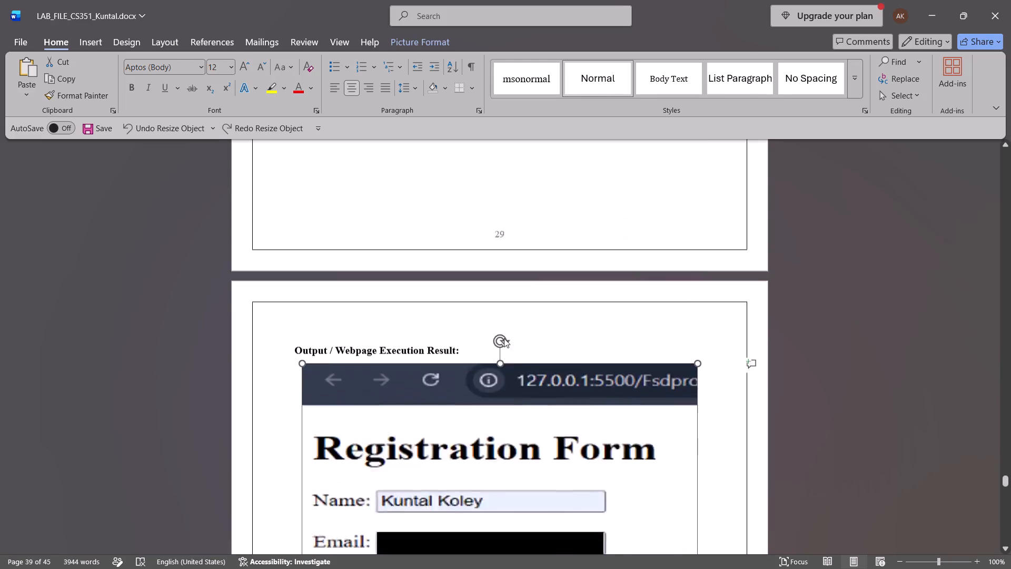
pyautogui.scroll(-1, 504, 338)
pyautogui.click(508, 274)
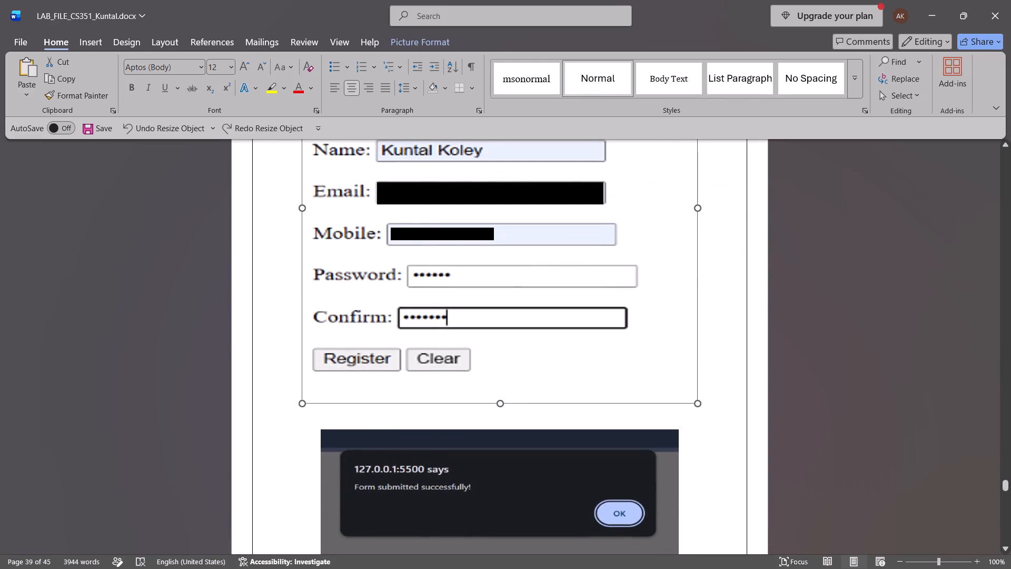
pyautogui.moveTo(500, 405); pyautogui.dragTo(499, 379)
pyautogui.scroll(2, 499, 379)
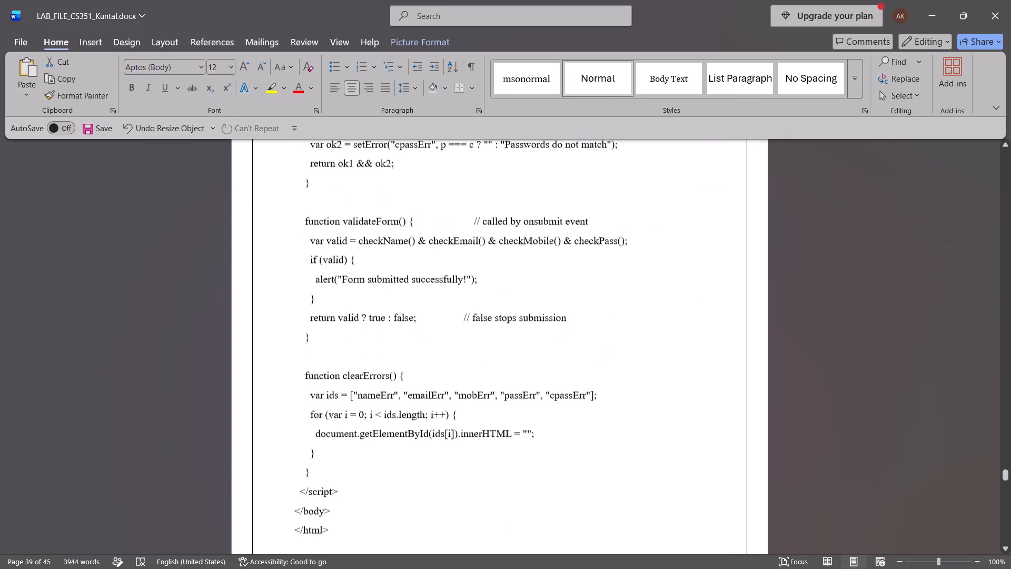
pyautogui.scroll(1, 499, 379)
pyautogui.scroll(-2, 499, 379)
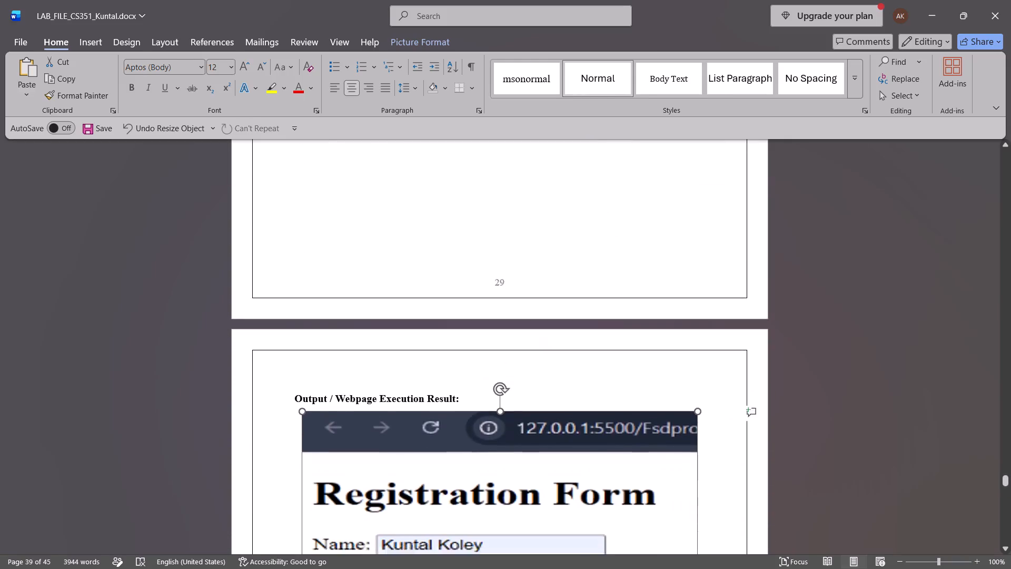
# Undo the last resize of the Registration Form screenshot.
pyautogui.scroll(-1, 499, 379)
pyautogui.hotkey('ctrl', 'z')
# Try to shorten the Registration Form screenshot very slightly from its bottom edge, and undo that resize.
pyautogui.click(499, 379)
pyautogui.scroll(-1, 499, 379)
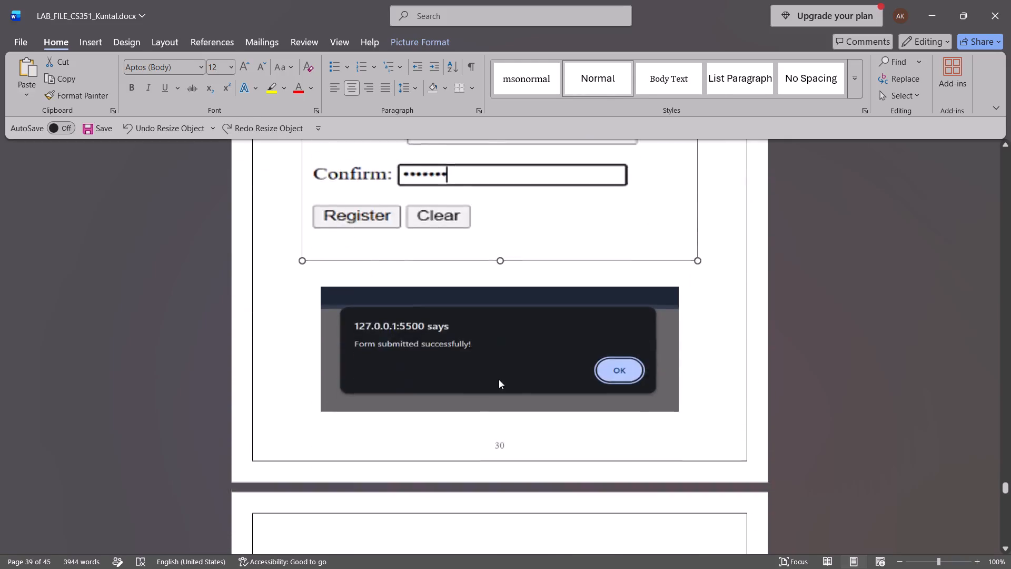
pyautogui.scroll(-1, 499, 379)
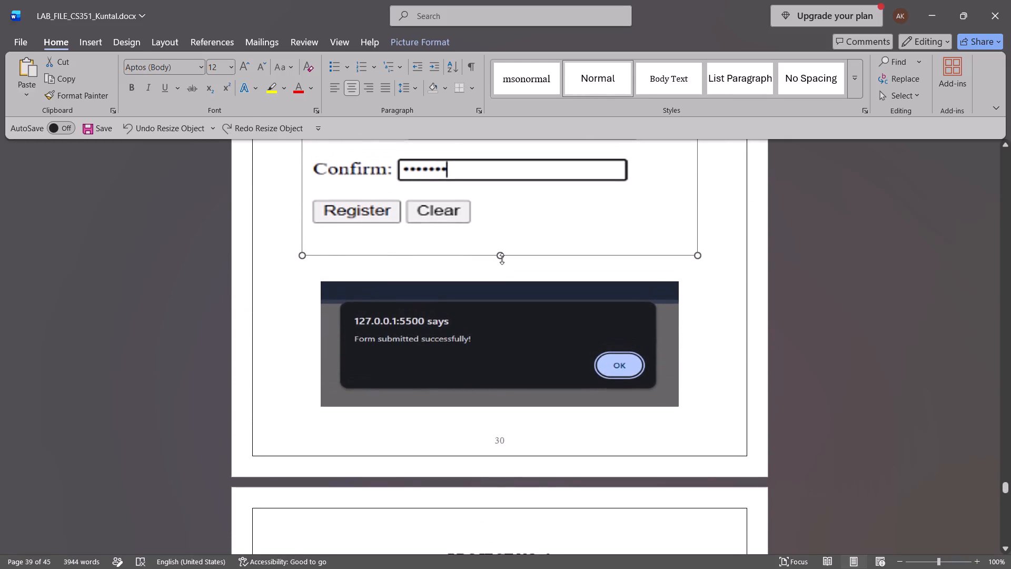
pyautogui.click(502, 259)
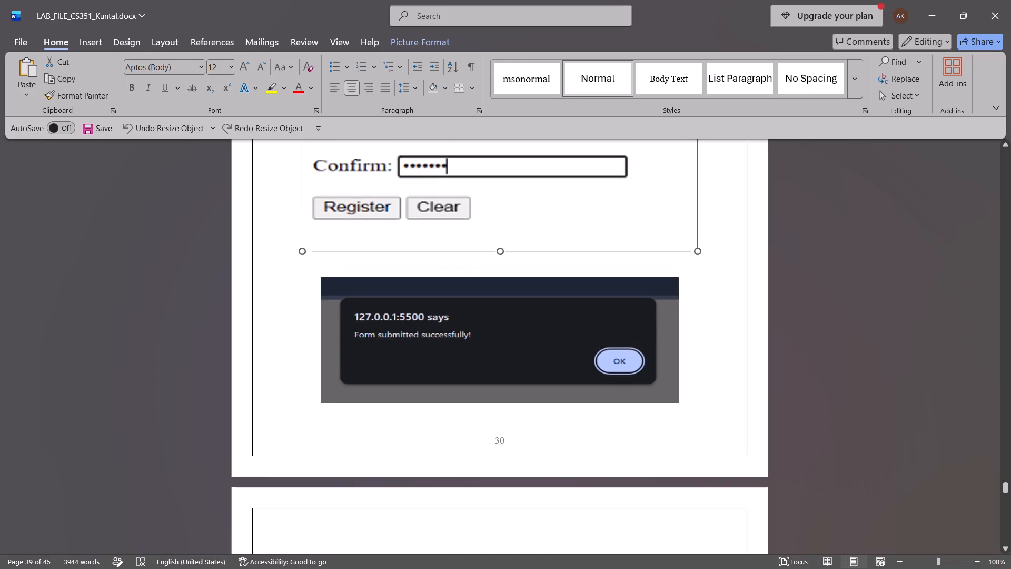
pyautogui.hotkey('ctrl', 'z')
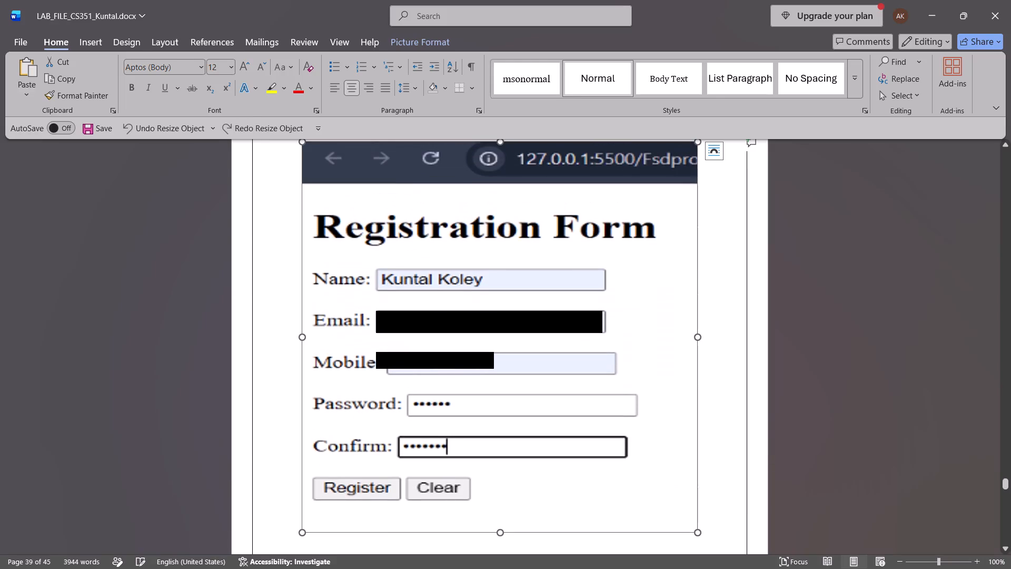
# Shorten the Registration Form screenshot clearly from its bottom edge and narrow it to slightly less than the alert screenshot's width.
pyautogui.scroll(-1, 532, 377)
pyautogui.click(509, 365)
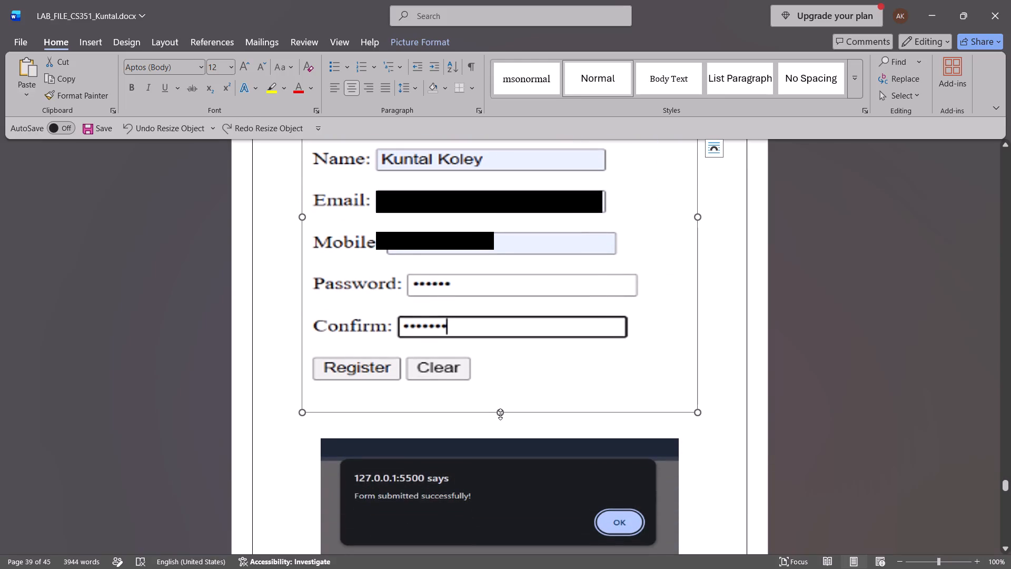
pyautogui.moveTo(500, 411); pyautogui.dragTo(504, 347)
pyautogui.click(497, 325)
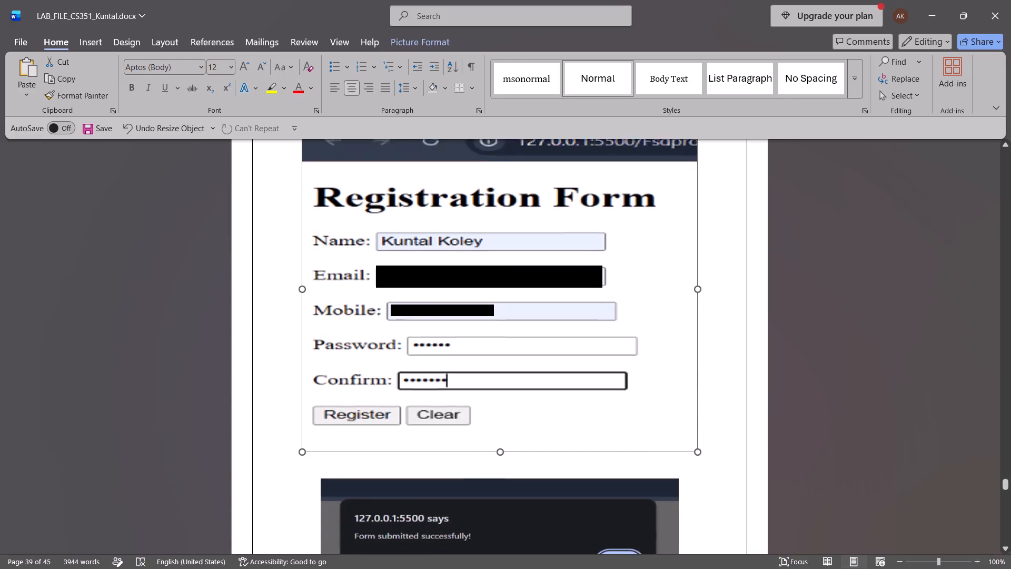
pyautogui.moveTo(698, 279); pyautogui.dragTo(668, 277)
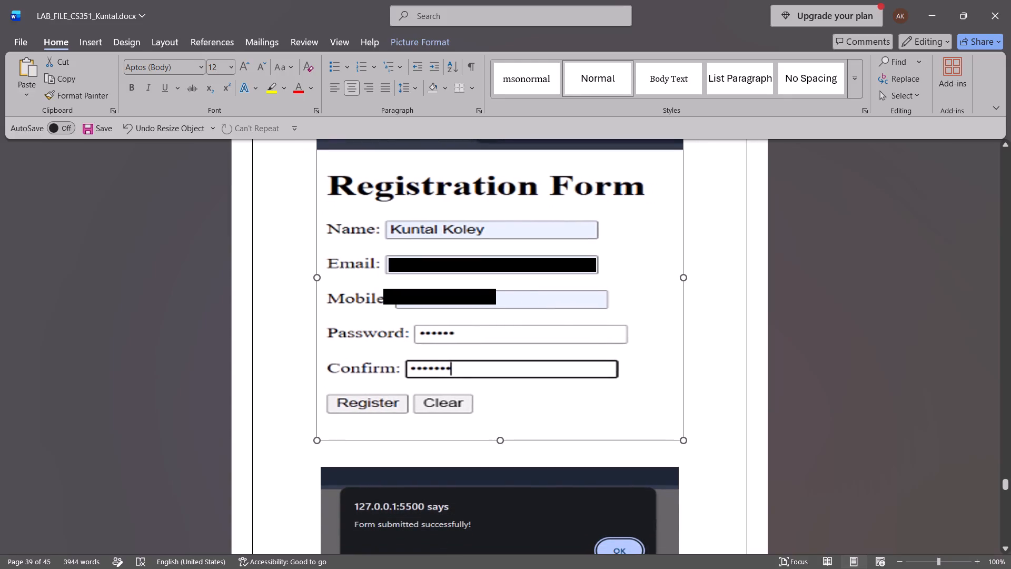
pyautogui.moveTo(668, 277); pyautogui.dragTo(650, 277)
pyautogui.click(701, 282)
# Enlarge the "Form submitted successfully!" screenshot slightly in height and widen it to nearly the full text width.
pyautogui.scroll(-1, 624, 372)
pyautogui.click(538, 416)
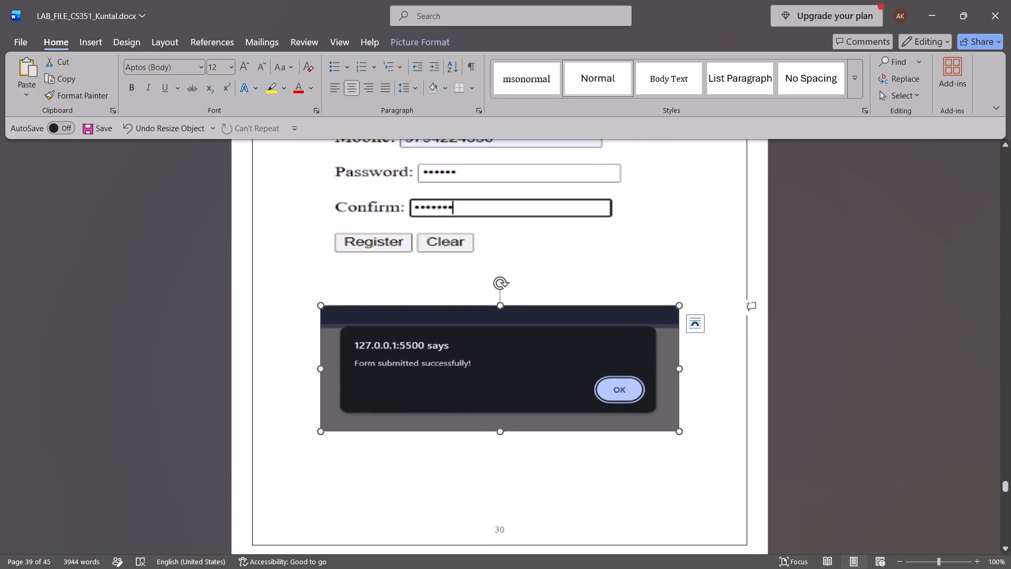
pyautogui.scroll(-1, 530, 430)
pyautogui.moveTo(497, 422); pyautogui.dragTo(505, 437)
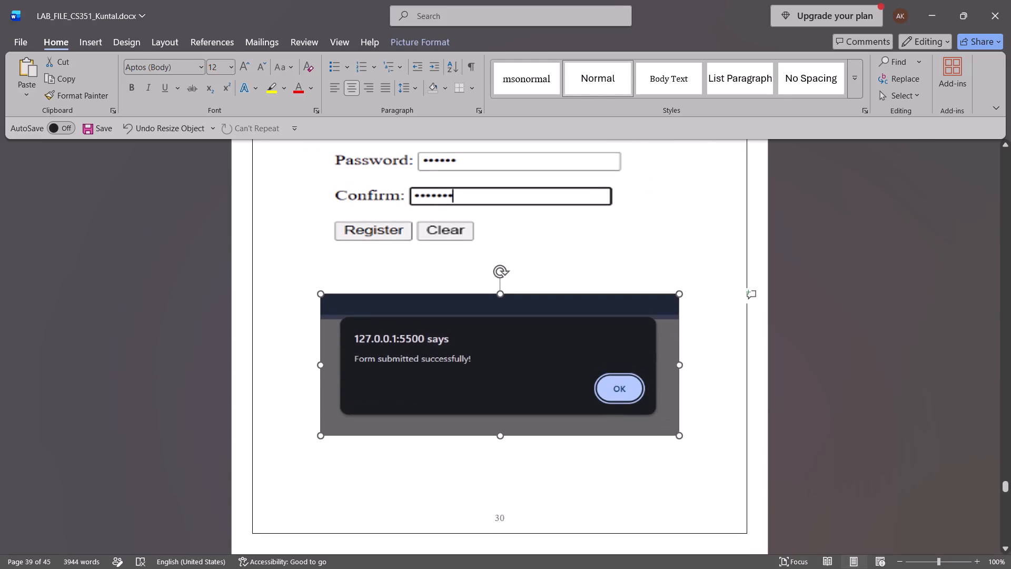
pyautogui.moveTo(505, 437); pyautogui.dragTo(508, 442)
pyautogui.click(687, 371)
pyautogui.click(675, 369)
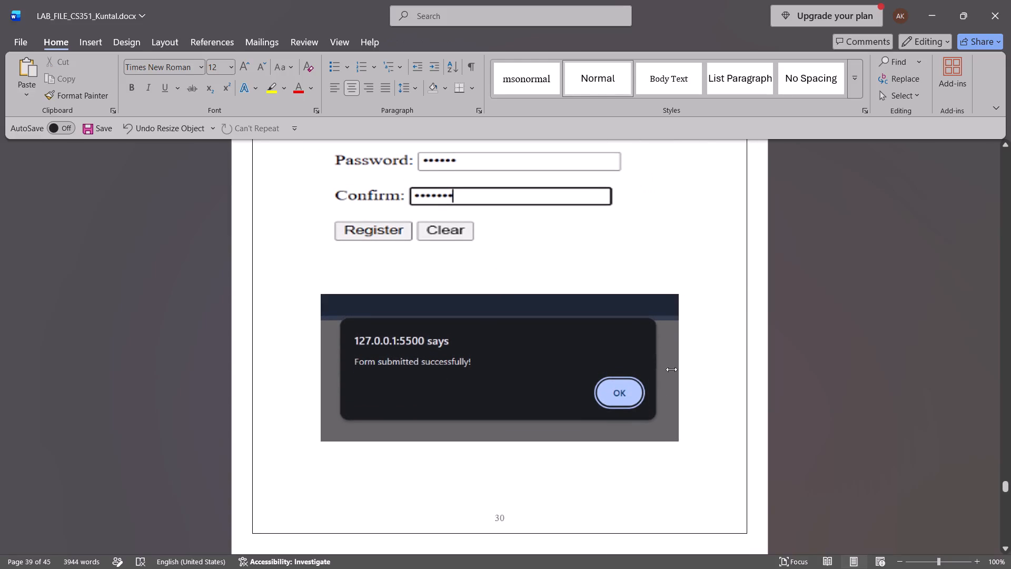
pyautogui.moveTo(678, 371); pyautogui.dragTo(747, 376)
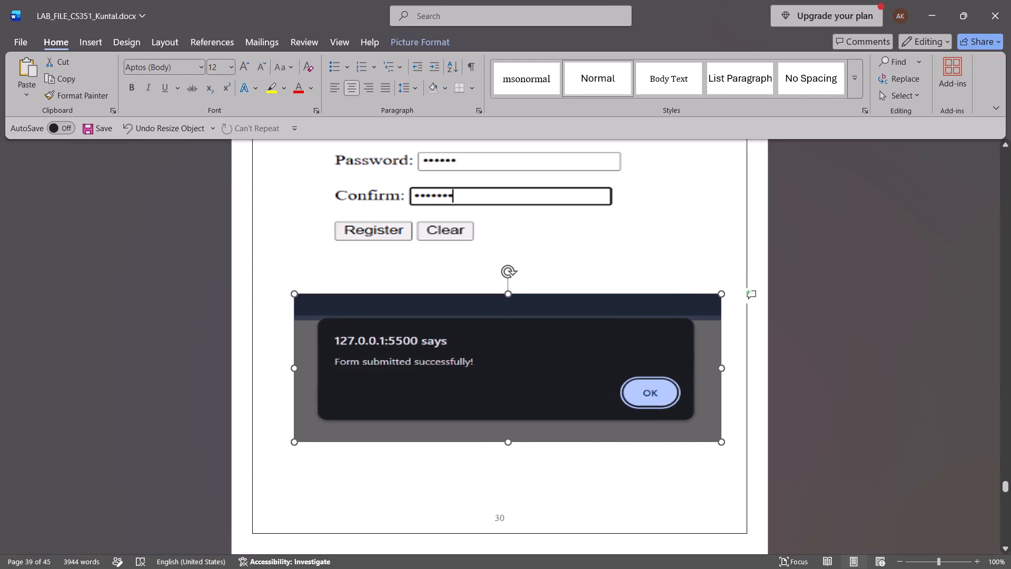
pyautogui.moveTo(747, 376); pyautogui.dragTo(734, 376)
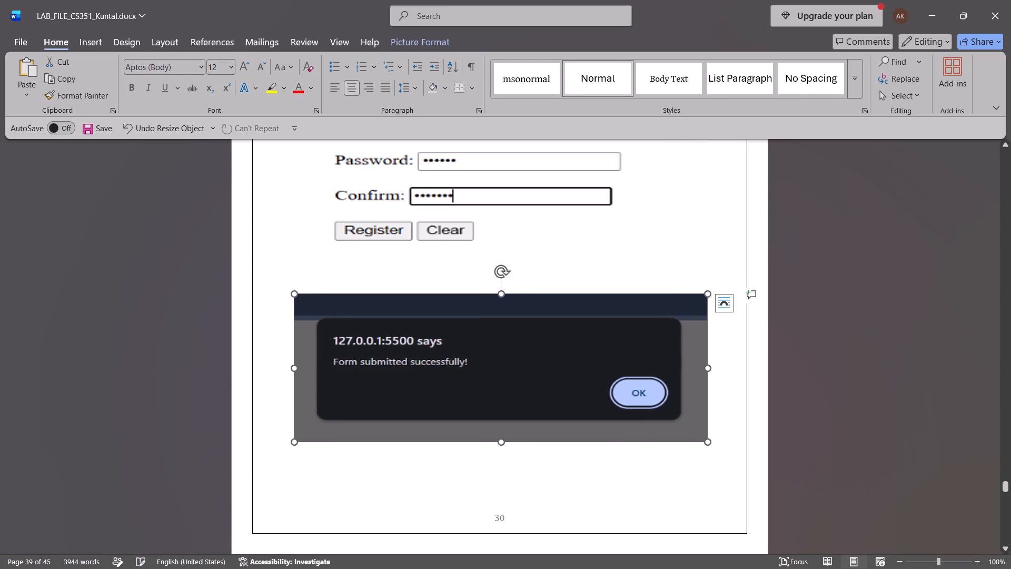
# Increase the Registration Form screenshot's height and widen it slightly, keeping it narrower than the alert screenshot.
pyautogui.click(568, 220)
pyautogui.moveTo(502, 269); pyautogui.dragTo(495, 283)
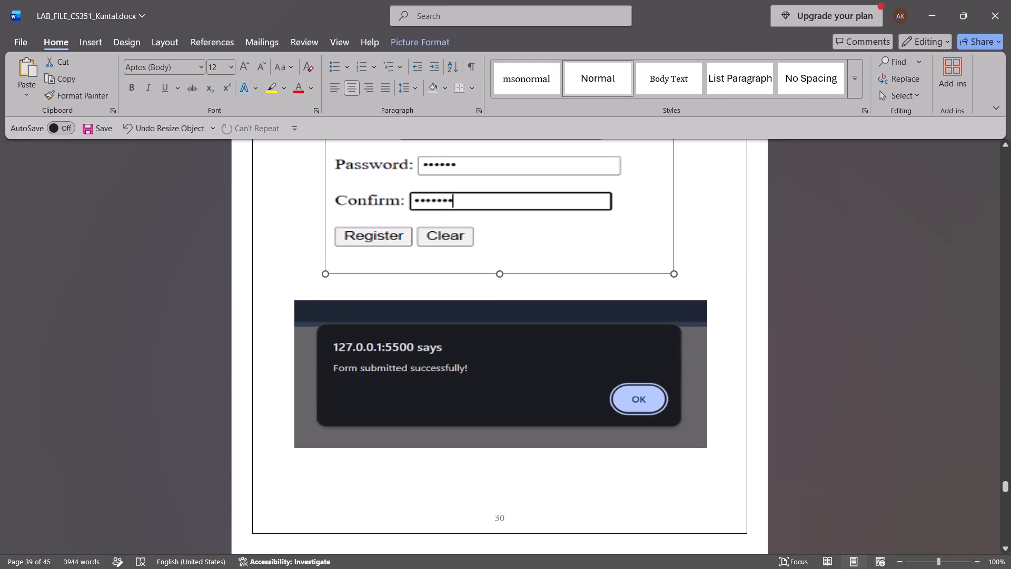
pyautogui.moveTo(495, 283); pyautogui.dragTo(495, 328)
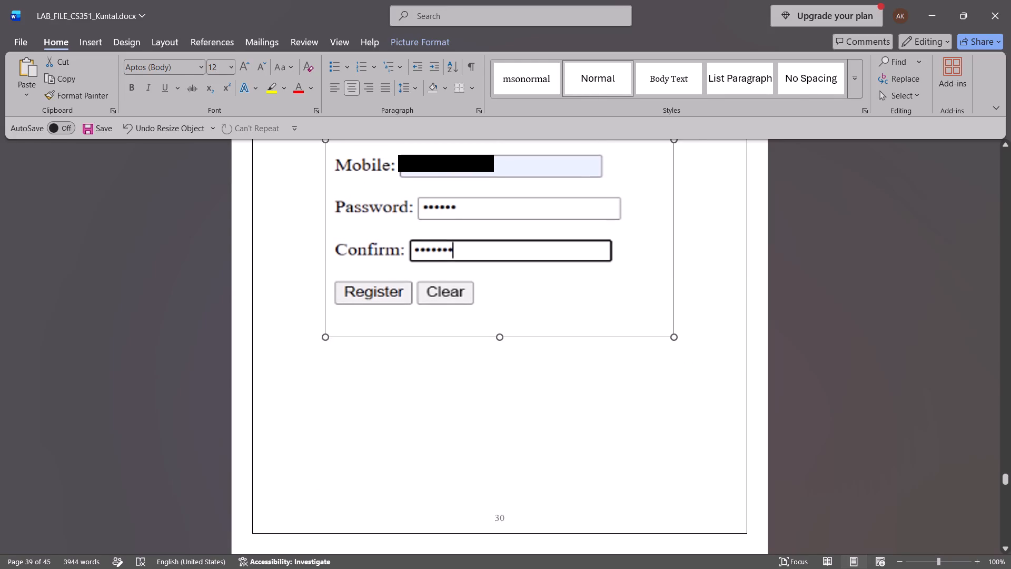
pyautogui.moveTo(495, 328); pyautogui.dragTo(520, 320)
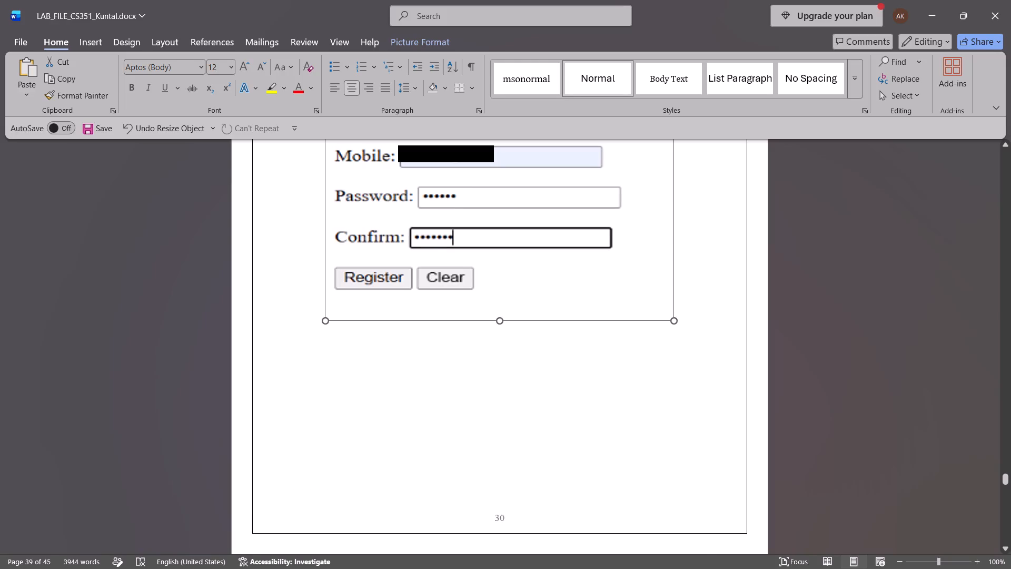
pyautogui.moveTo(520, 320); pyautogui.dragTo(509, 317)
pyautogui.click(658, 315)
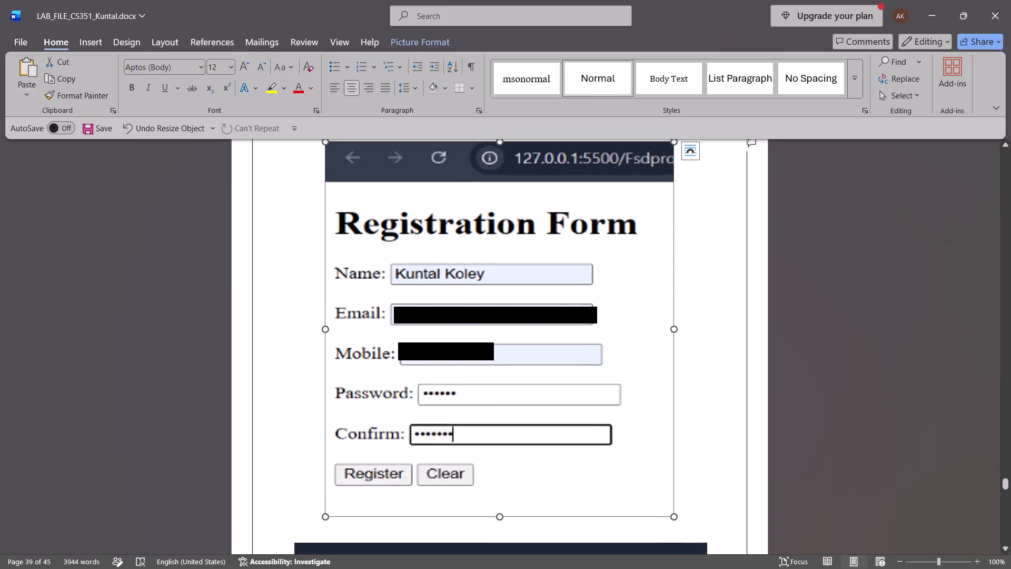
pyautogui.moveTo(673, 328); pyautogui.dragTo(706, 328)
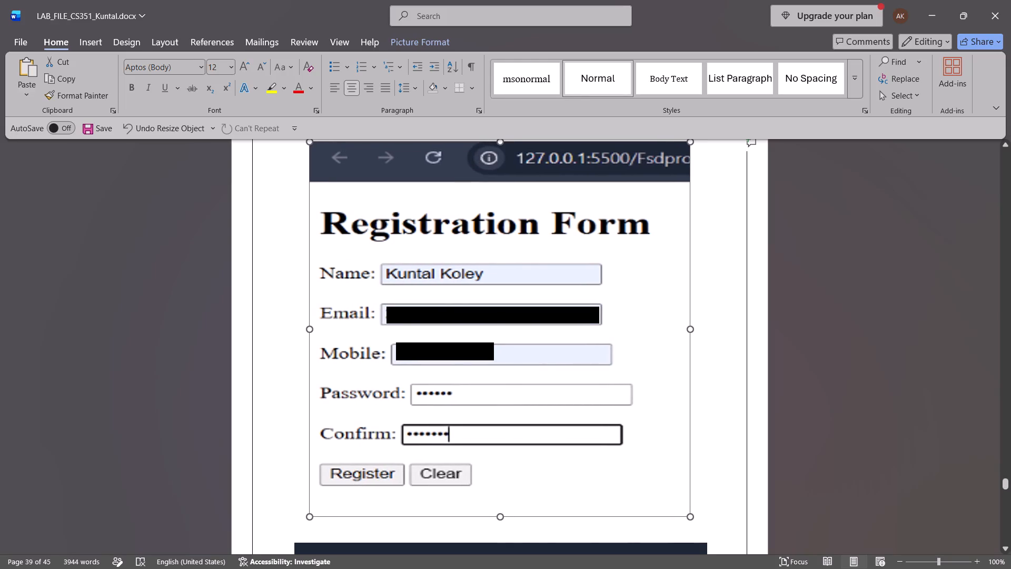
pyautogui.moveTo(706, 328); pyautogui.dragTo(700, 328)
pyautogui.click(958, 327)
# Insert a blank line between the "Output / Webpage Execution Result:" heading and the Registration Form screenshot.
pyautogui.scroll(1, 864, 345)
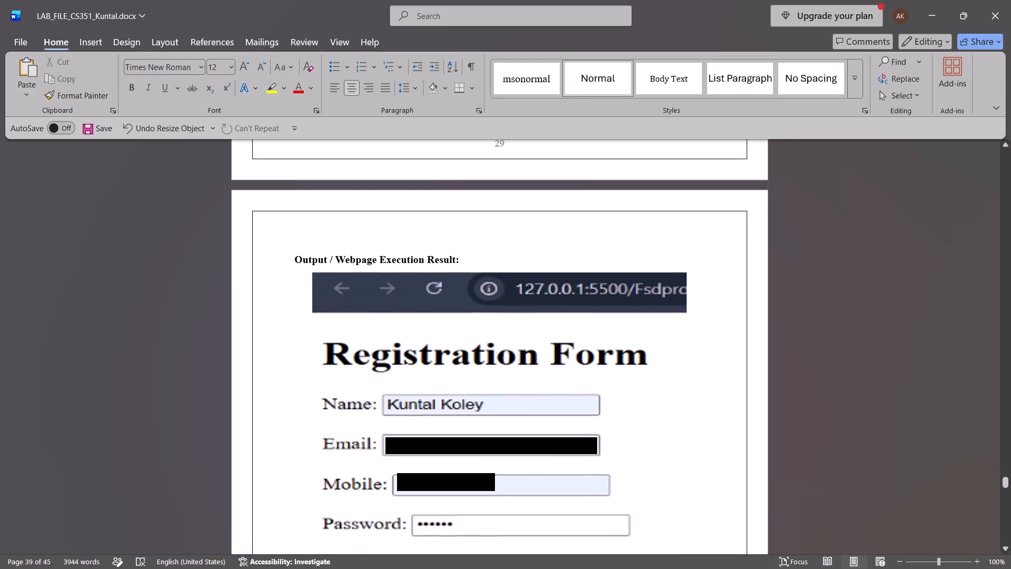
pyautogui.scroll(1, 859, 345)
pyautogui.click(517, 248)
pyautogui.press('Return')
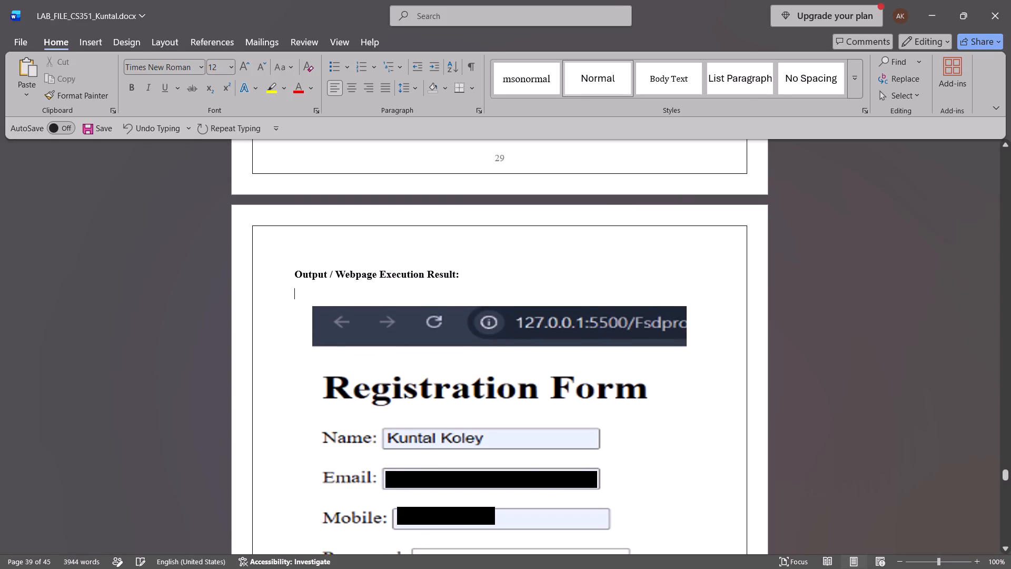
# Shorten the "Form submitted successfully!" screenshot slightly from its top edge.
pyautogui.scroll(-2, 499, 279)
pyautogui.click(288, 404)
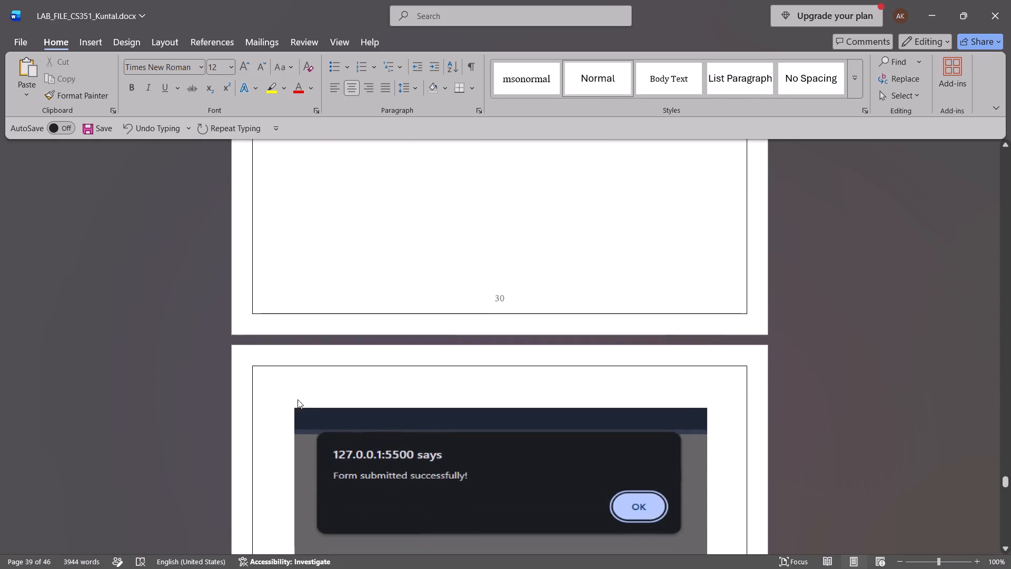
pyautogui.click(304, 394)
pyautogui.click(397, 437)
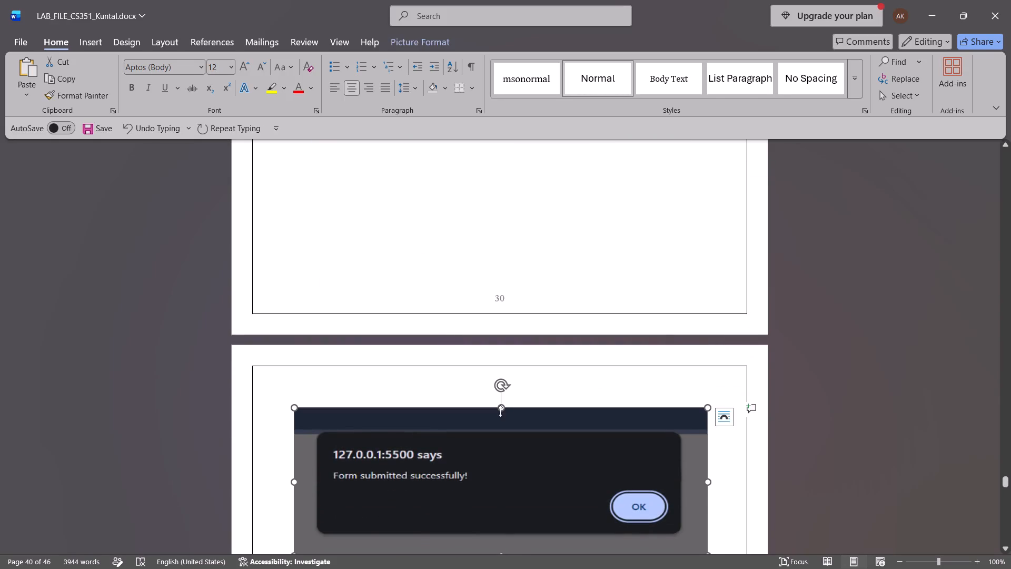
pyautogui.moveTo(502, 403); pyautogui.dragTo(500, 412)
# Delete the blank line between the Registration Form screenshot and the alert screenshot.
pyautogui.click(527, 231)
pyautogui.scroll(1, 527, 233)
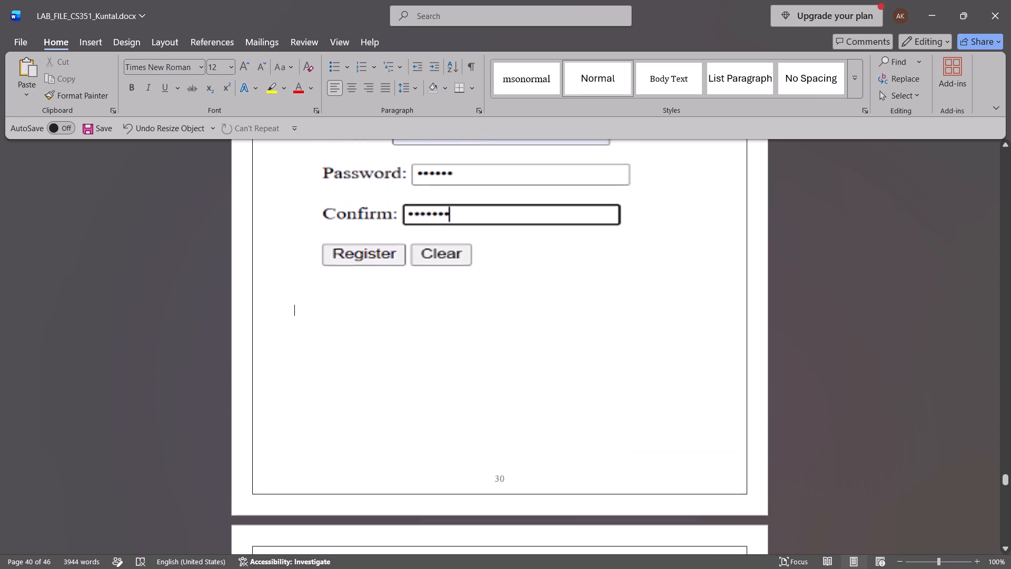
pyautogui.scroll(1, 523, 218)
pyautogui.press('BackSpace')
# Enlarge the "Form submitted successfully!" screenshot slightly in height from its bottom edge.
pyautogui.scroll(-1, 523, 218)
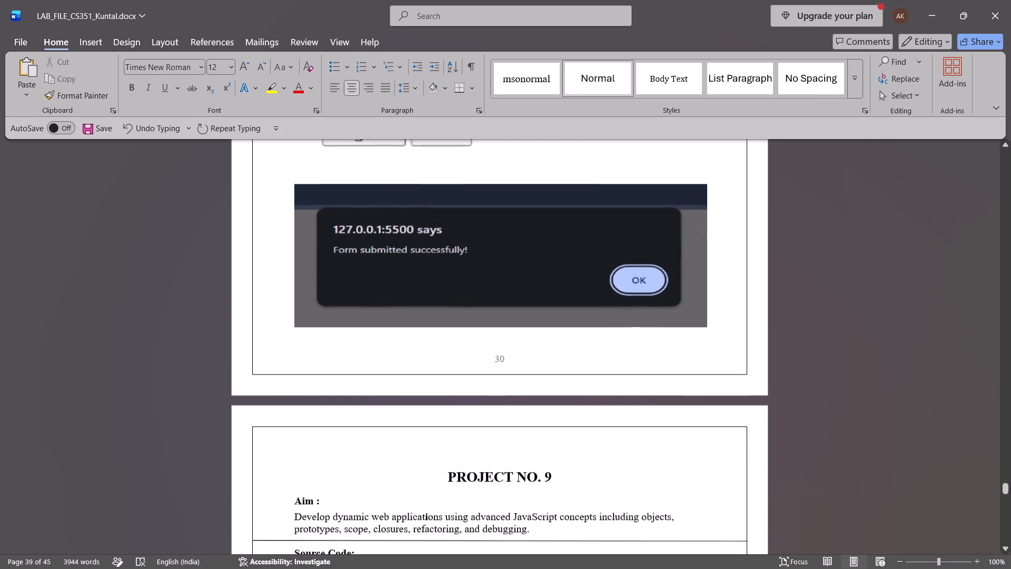
pyautogui.scroll(-1, 502, 298)
pyautogui.click(502, 223)
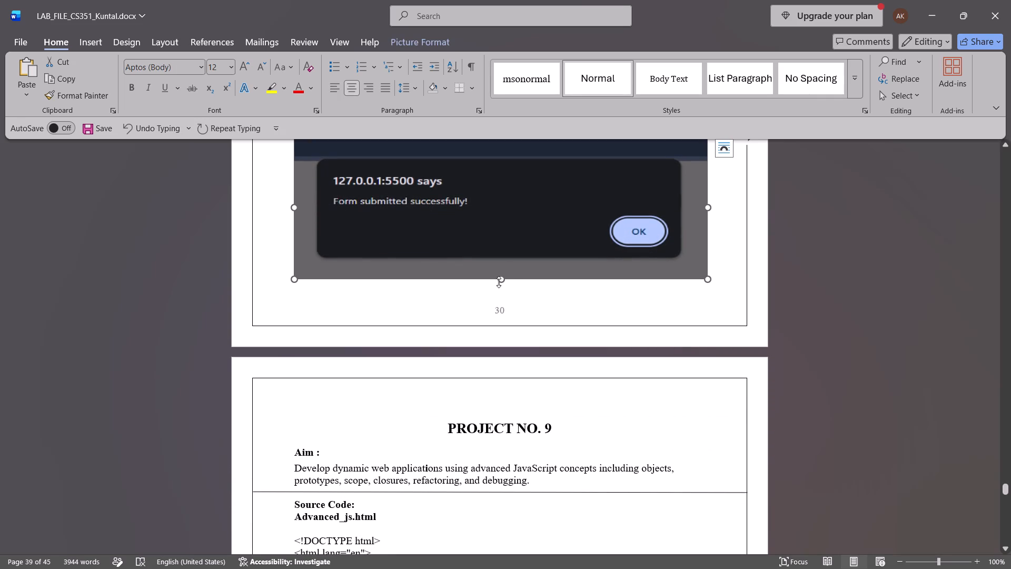
pyautogui.click(503, 282)
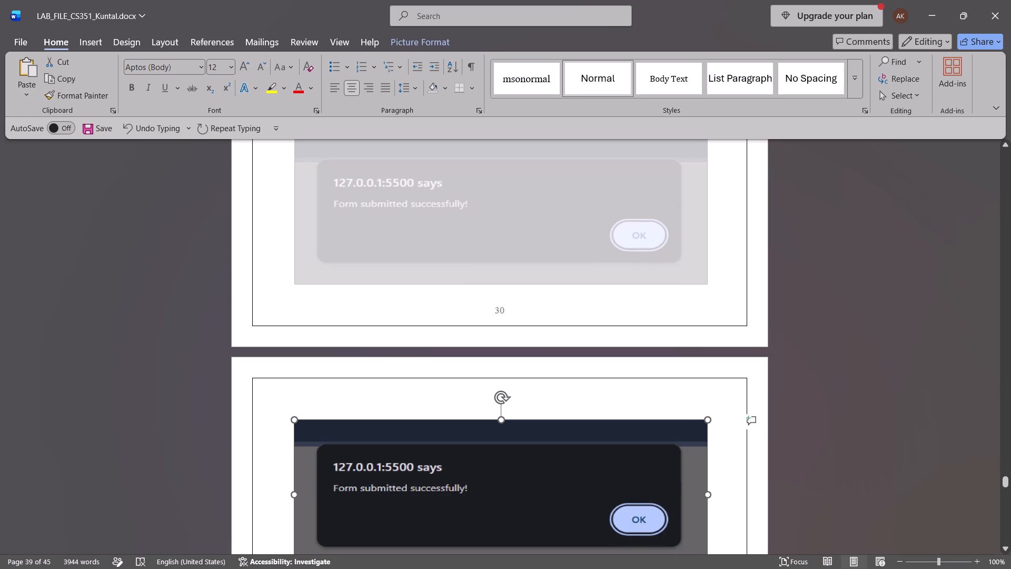
# Review the Advanced_js.html source code pages and the Student Manager output screenshots for layout and spacing.
pyautogui.scroll(-1, 587, 345)
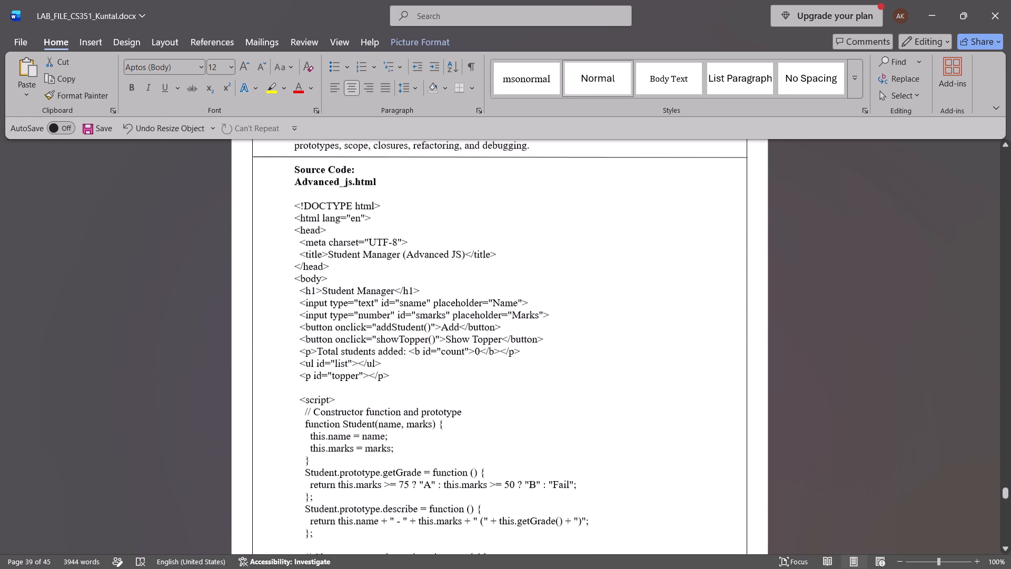
pyautogui.scroll(-1, 587, 345)
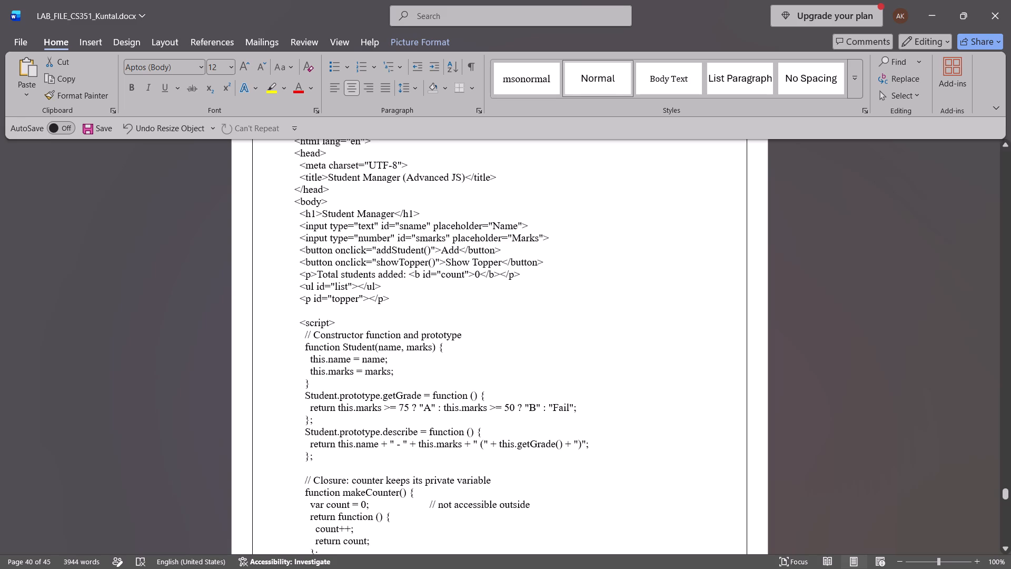
pyautogui.scroll(-2, 765, 132)
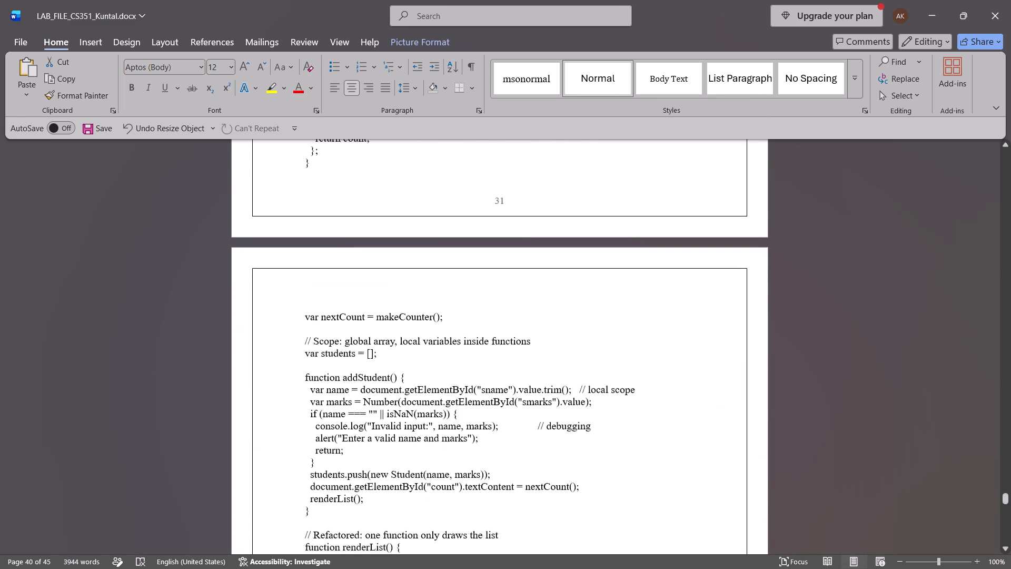
pyautogui.scroll(-4, 785, 345)
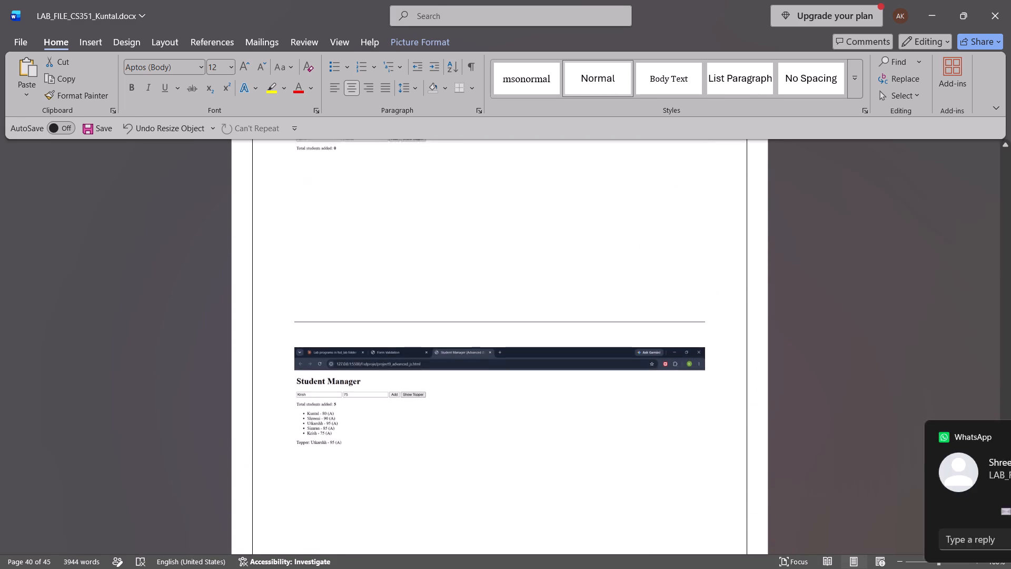
pyautogui.scroll(-1, 728, 358)
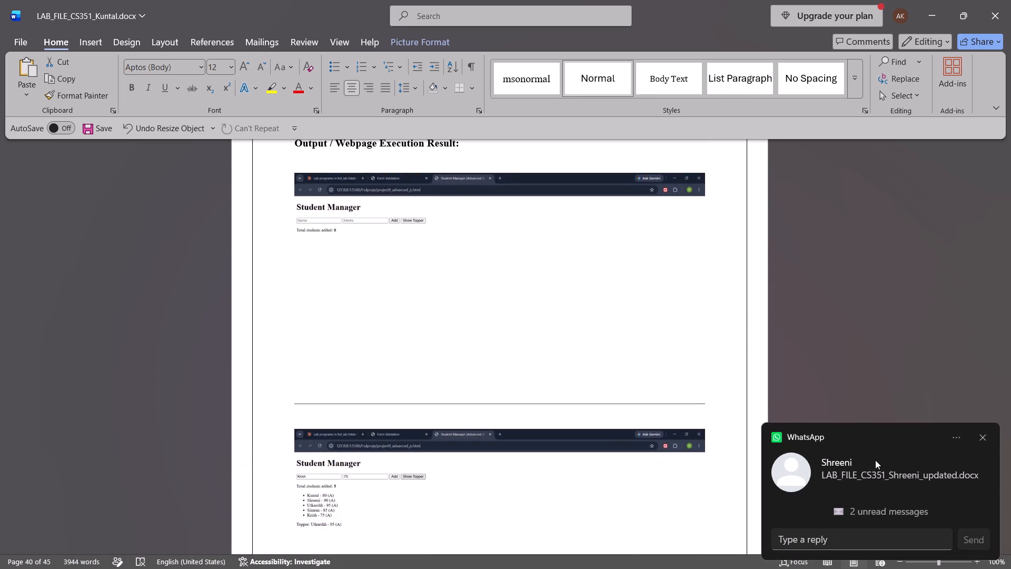
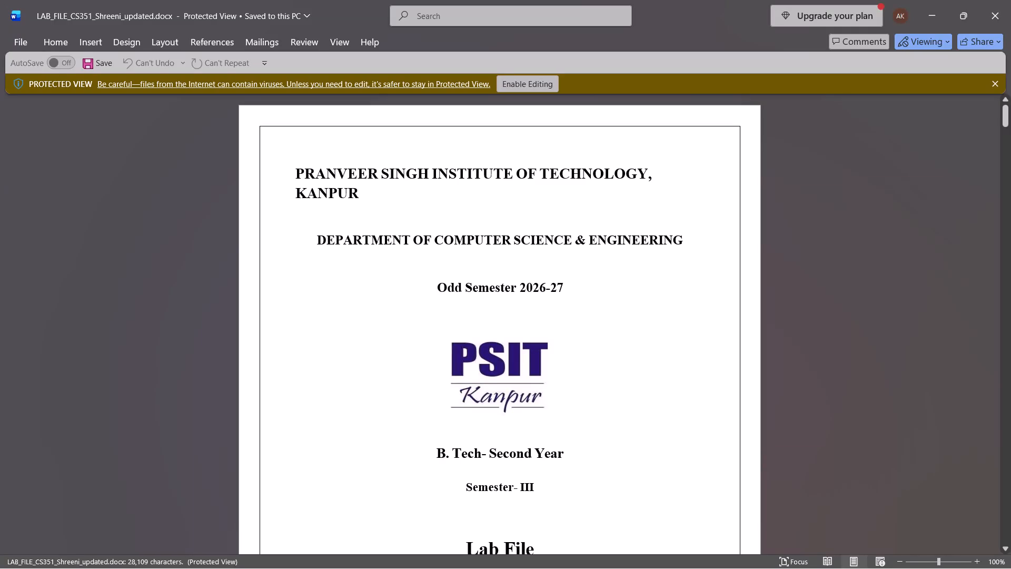
# Look through the updated CS351 lab file, examining the front pages, contents, and Project No. 1 source code and output screenshot.
pyautogui.scroll(-3, 502, 425)
pyautogui.scroll(-2, 433, 303)
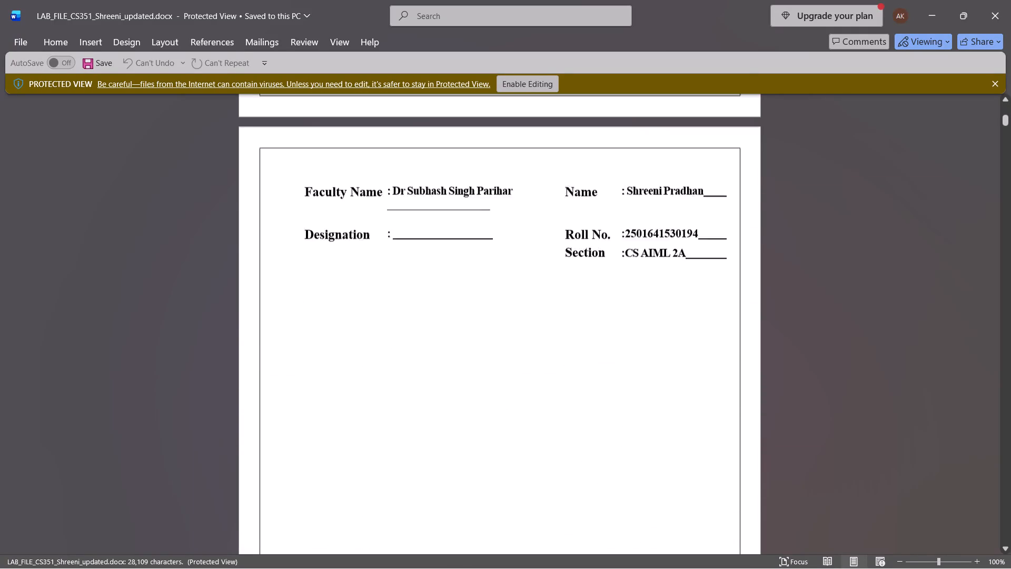
pyautogui.scroll(-6, 434, 309)
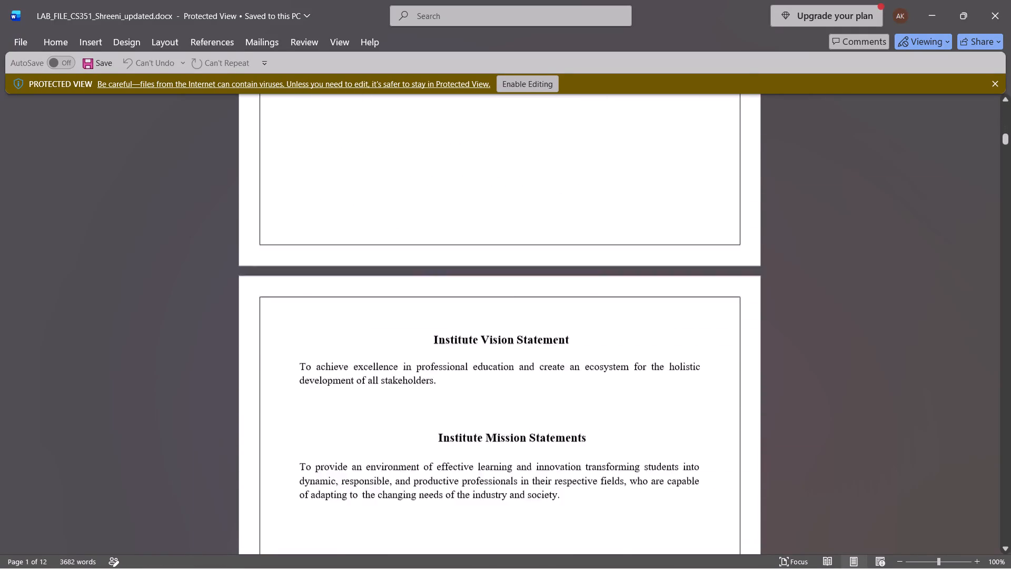
pyautogui.scroll(-6, 434, 309)
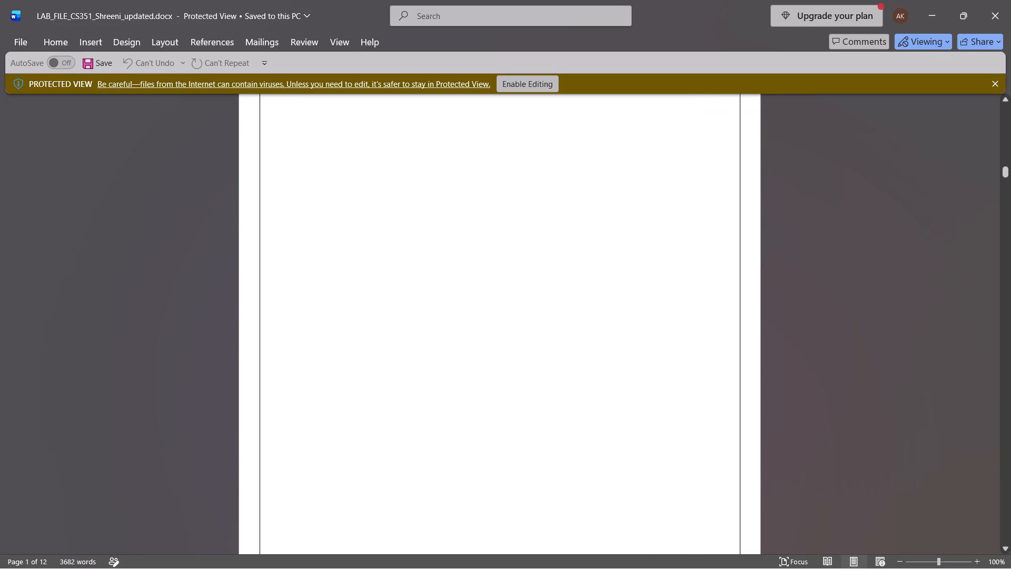
pyautogui.scroll(-6, 434, 309)
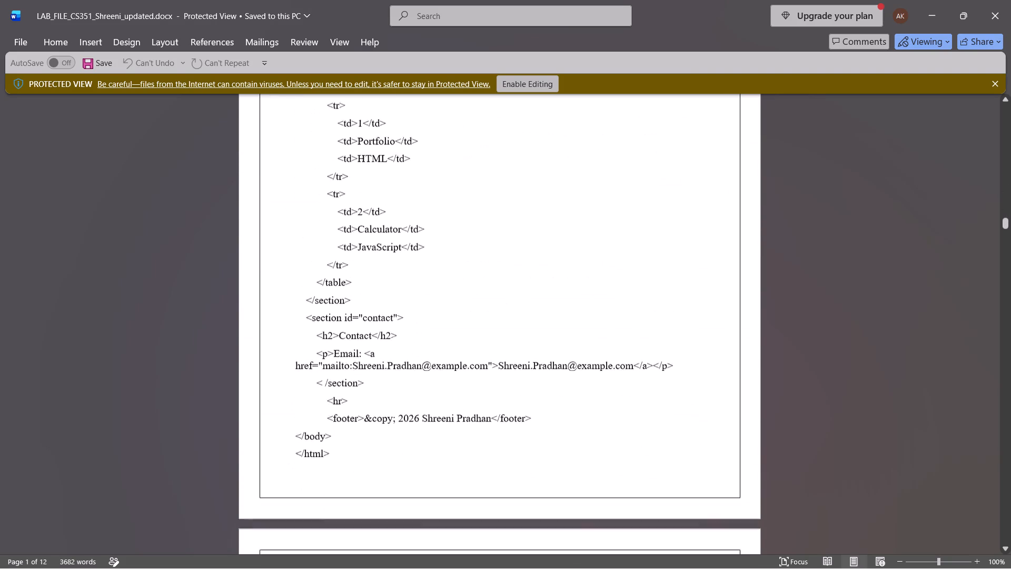
pyautogui.scroll(-2, 434, 309)
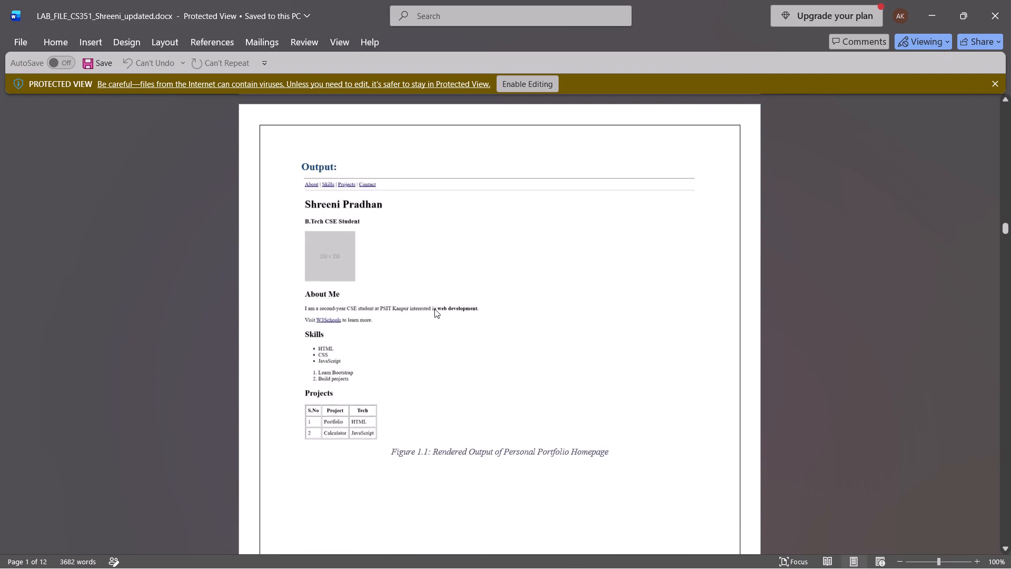
pyautogui.scroll(-2, 434, 309)
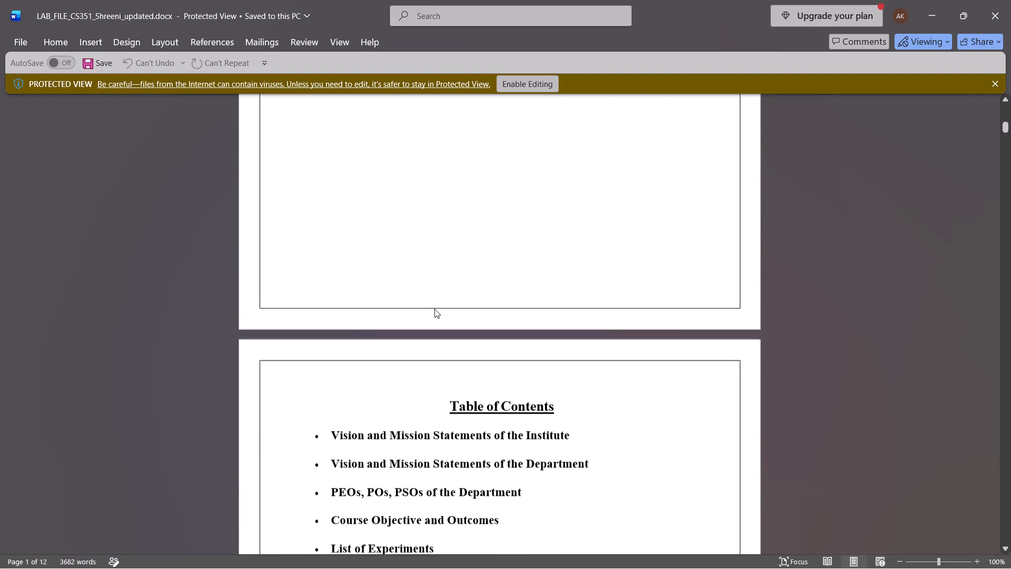
pyautogui.scroll(-8, 434, 309)
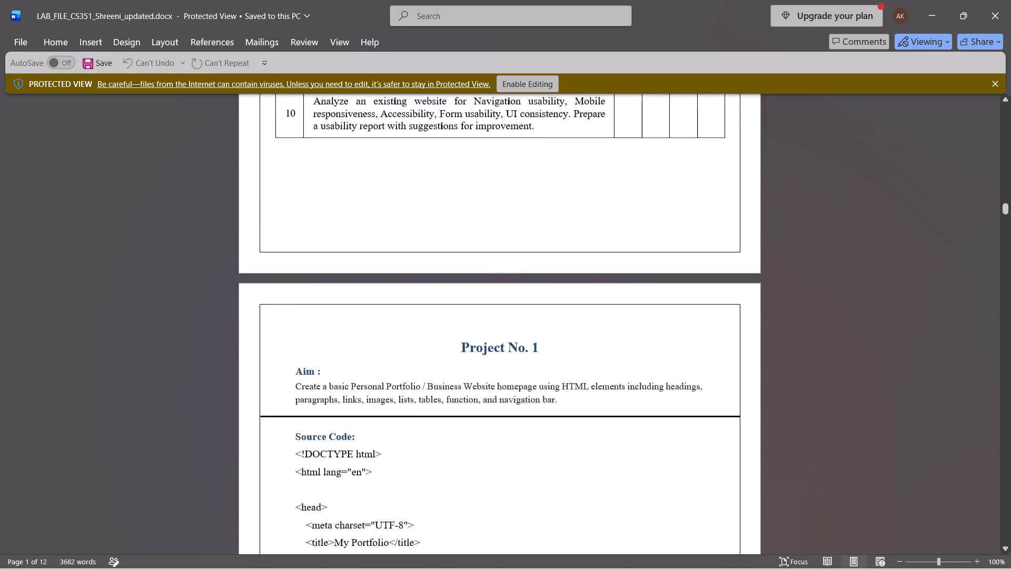
pyautogui.scroll(-4, 434, 309)
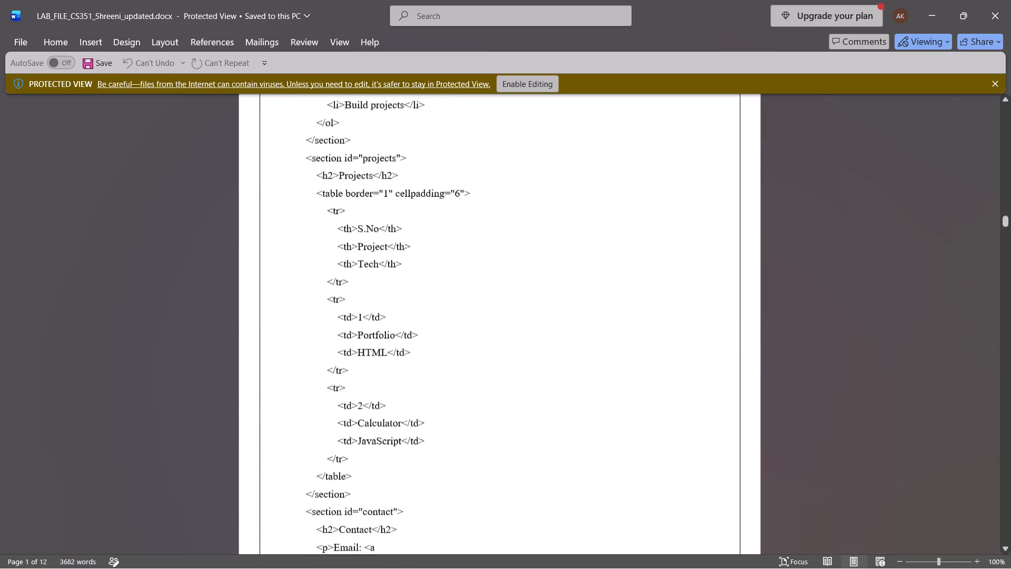
pyautogui.scroll(-3, 434, 309)
pyautogui.scroll(1, 434, 309)
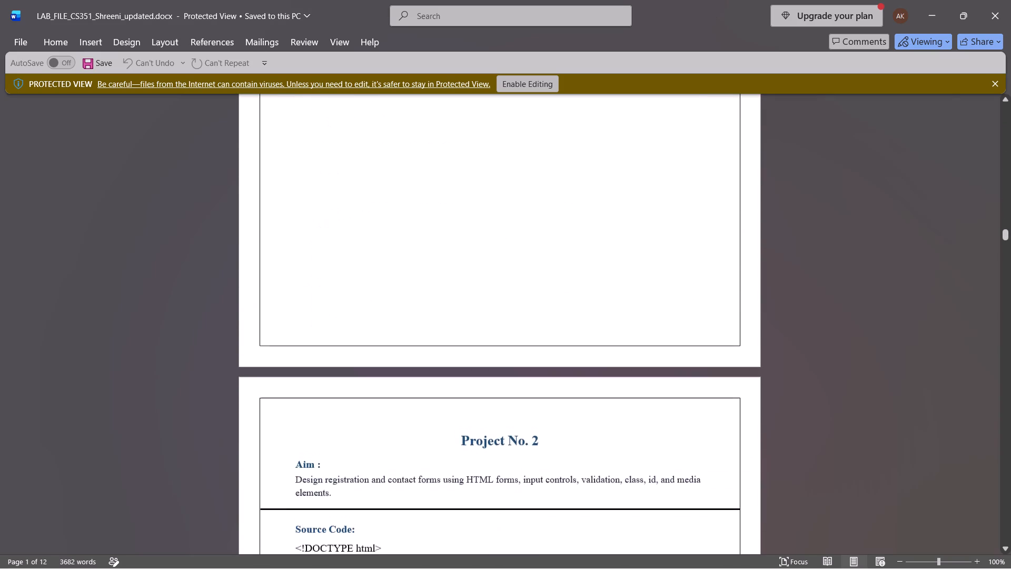
pyautogui.scroll(2, 434, 309)
# Enable editing for the updated CS351 lab file that is open in Protected View.
pyautogui.rightClick(420, 248)
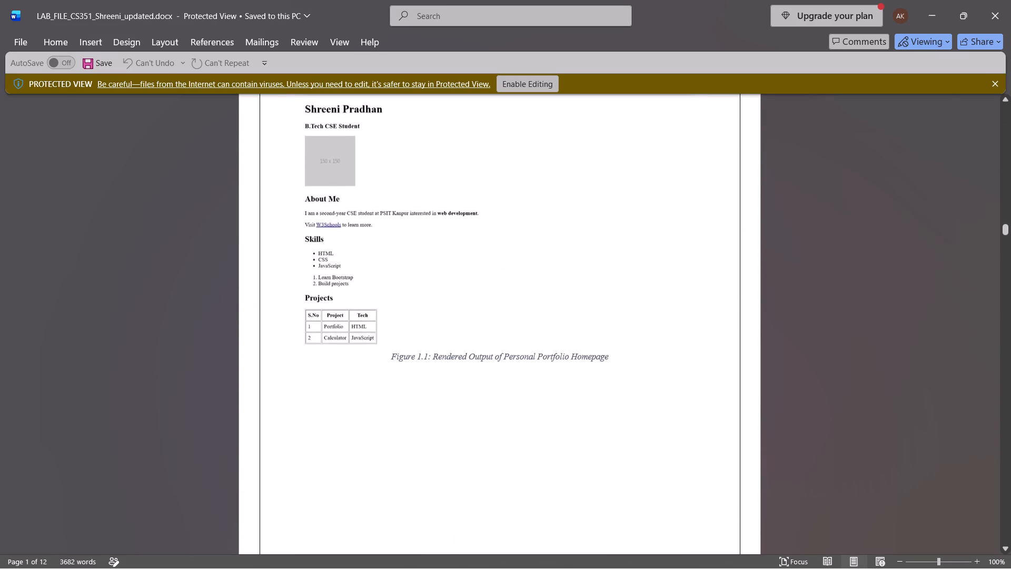
pyautogui.scroll(1, 420, 248)
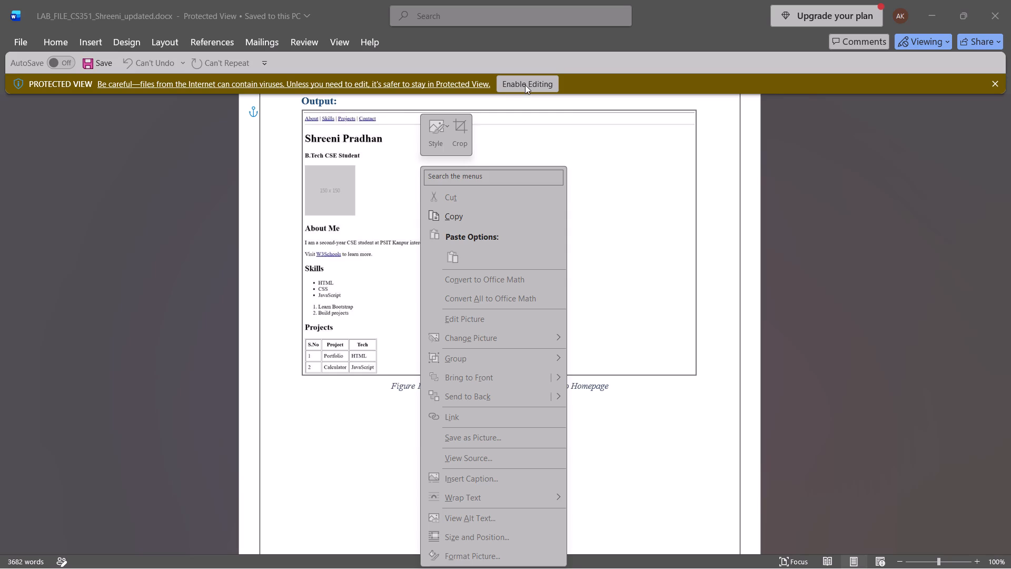
pyautogui.click(525, 85)
pyautogui.click(538, 89)
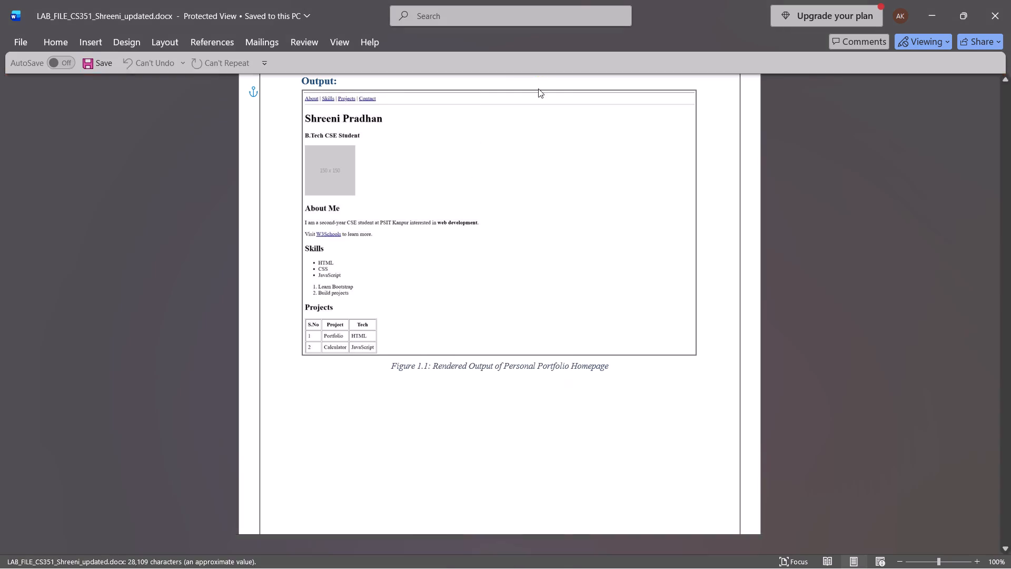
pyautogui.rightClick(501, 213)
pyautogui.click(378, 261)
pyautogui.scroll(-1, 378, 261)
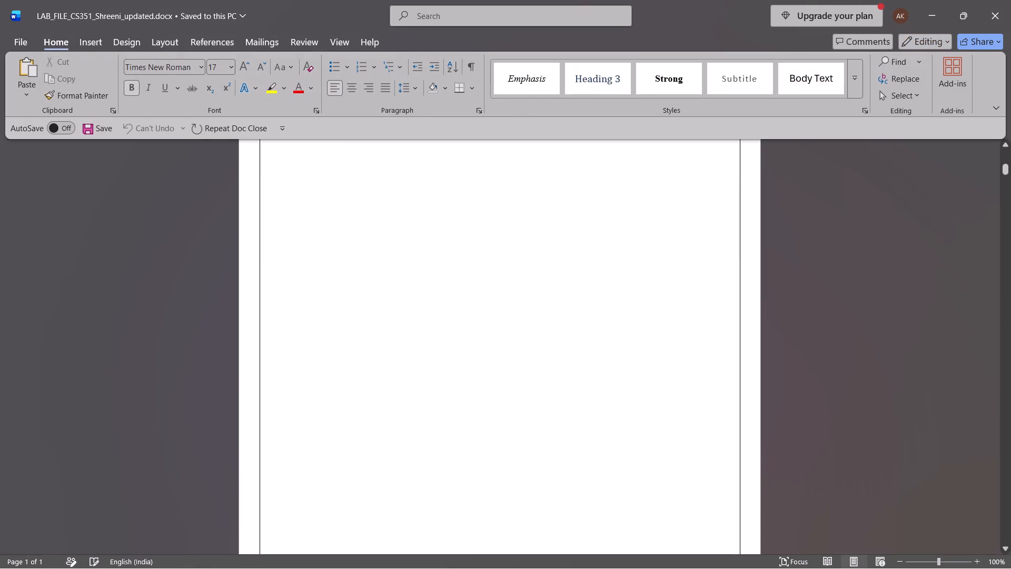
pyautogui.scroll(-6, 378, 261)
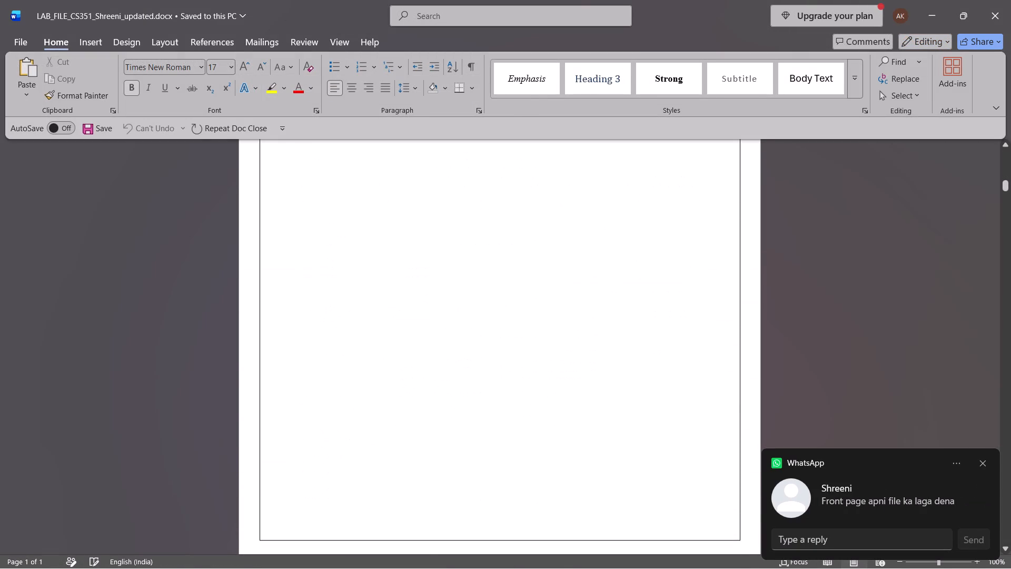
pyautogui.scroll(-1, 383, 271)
pyautogui.click(779, 546)
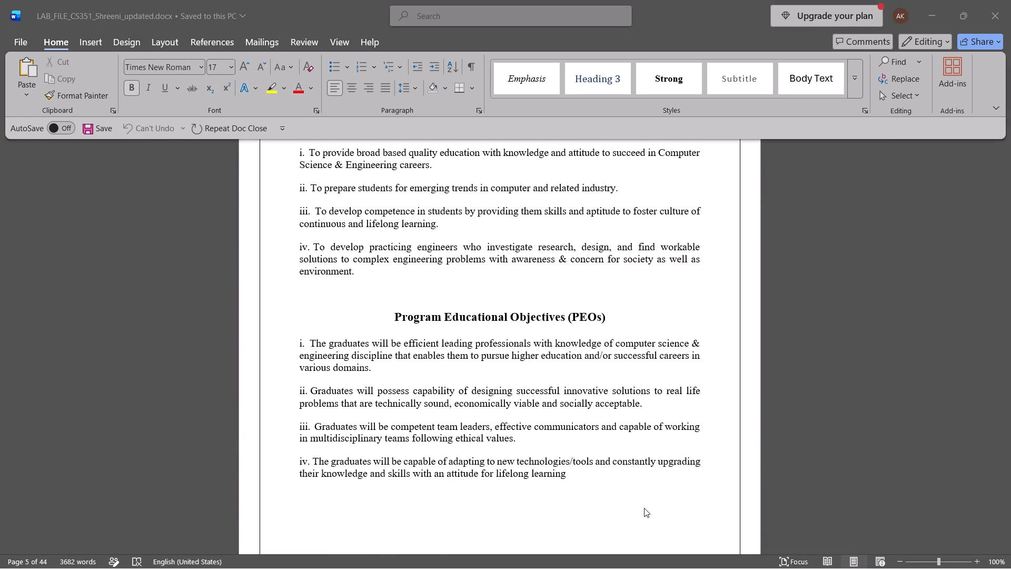
pyautogui.scroll(-9, 644, 508)
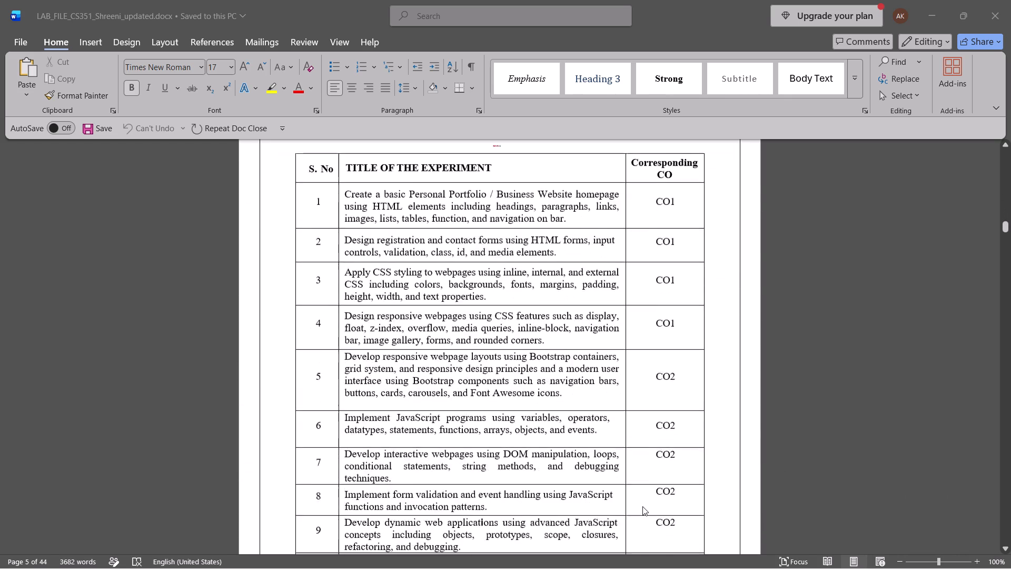
pyautogui.scroll(-4, 642, 506)
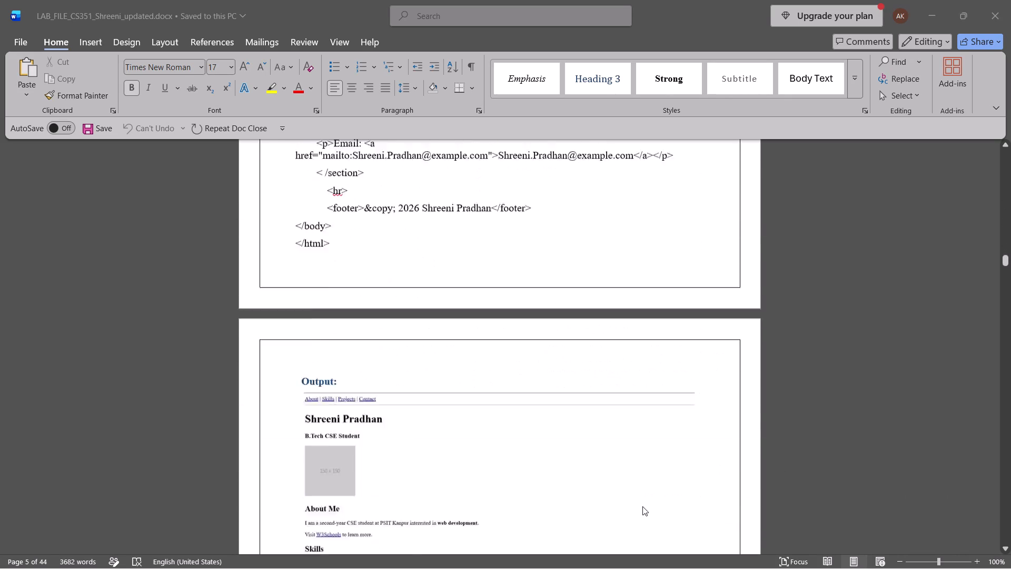
pyautogui.scroll(-2, 642, 506)
pyautogui.click(483, 358)
pyautogui.rightClick(474, 335)
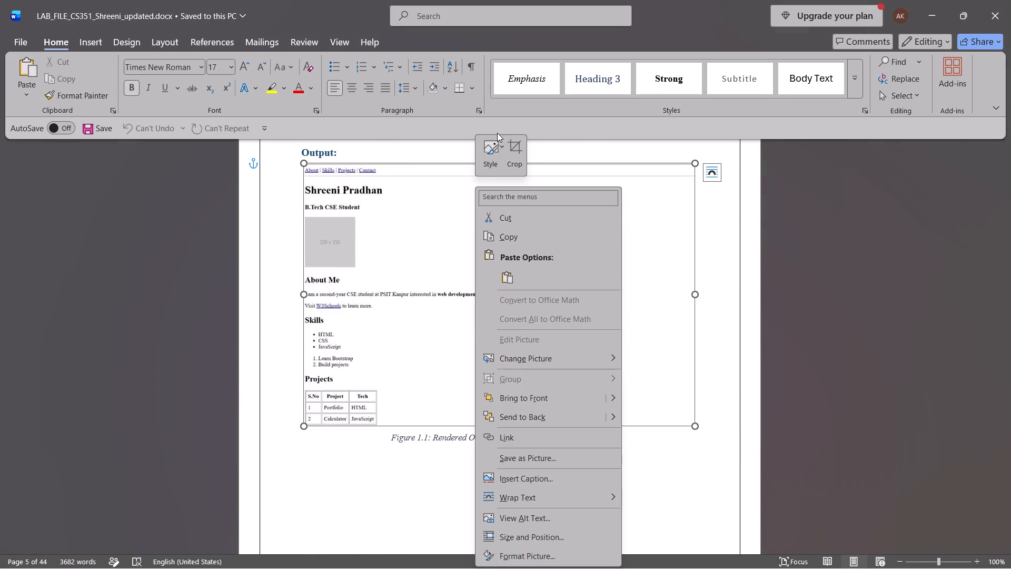
# Crop the empty area off the right side of the Figure 1.1 portfolio homepage picture, just past the About Me text.
pyautogui.click(502, 144)
pyautogui.click(507, 149)
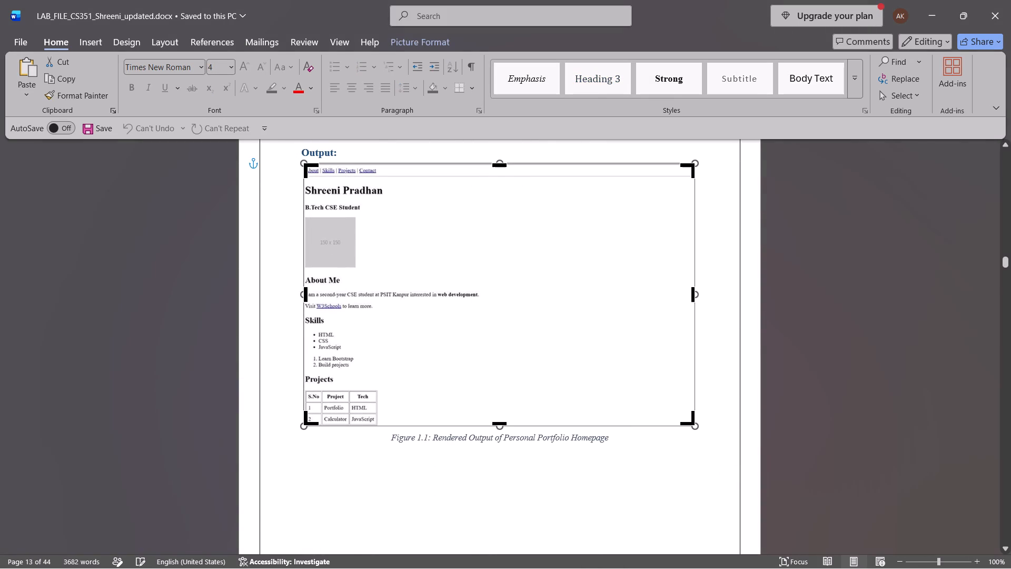
pyautogui.moveTo(690, 297); pyautogui.dragTo(687, 297)
pyautogui.moveTo(687, 297); pyautogui.dragTo(486, 308)
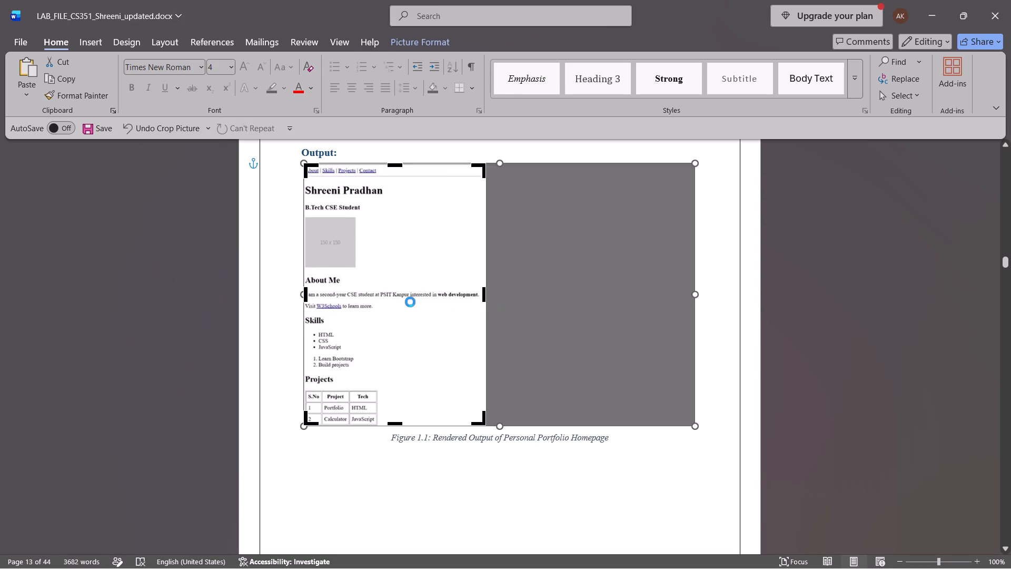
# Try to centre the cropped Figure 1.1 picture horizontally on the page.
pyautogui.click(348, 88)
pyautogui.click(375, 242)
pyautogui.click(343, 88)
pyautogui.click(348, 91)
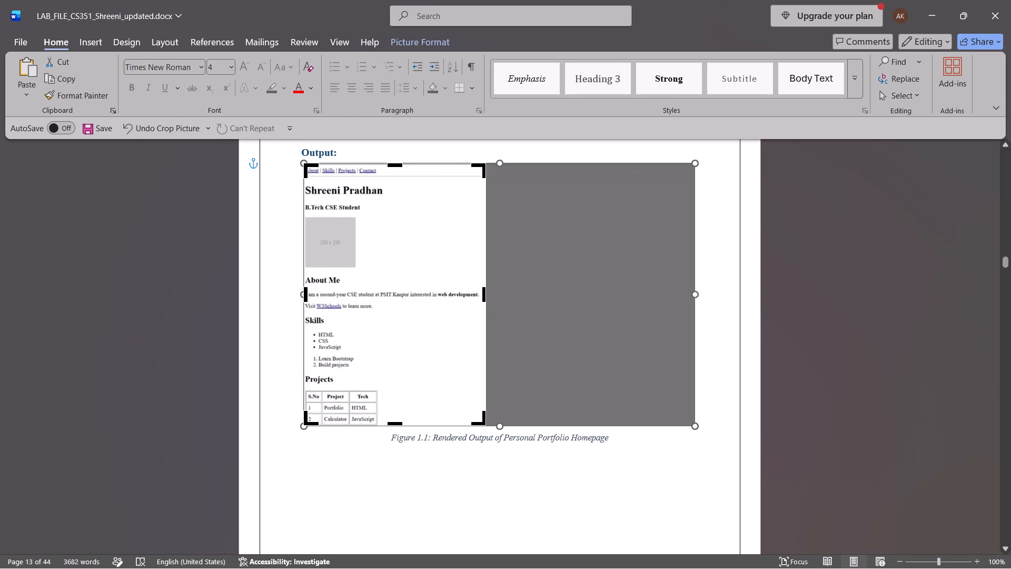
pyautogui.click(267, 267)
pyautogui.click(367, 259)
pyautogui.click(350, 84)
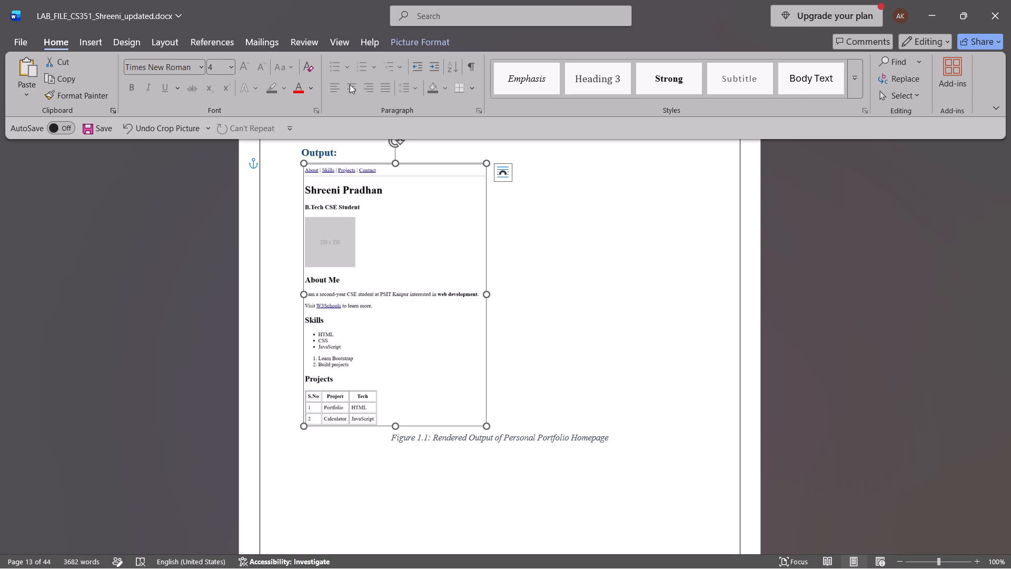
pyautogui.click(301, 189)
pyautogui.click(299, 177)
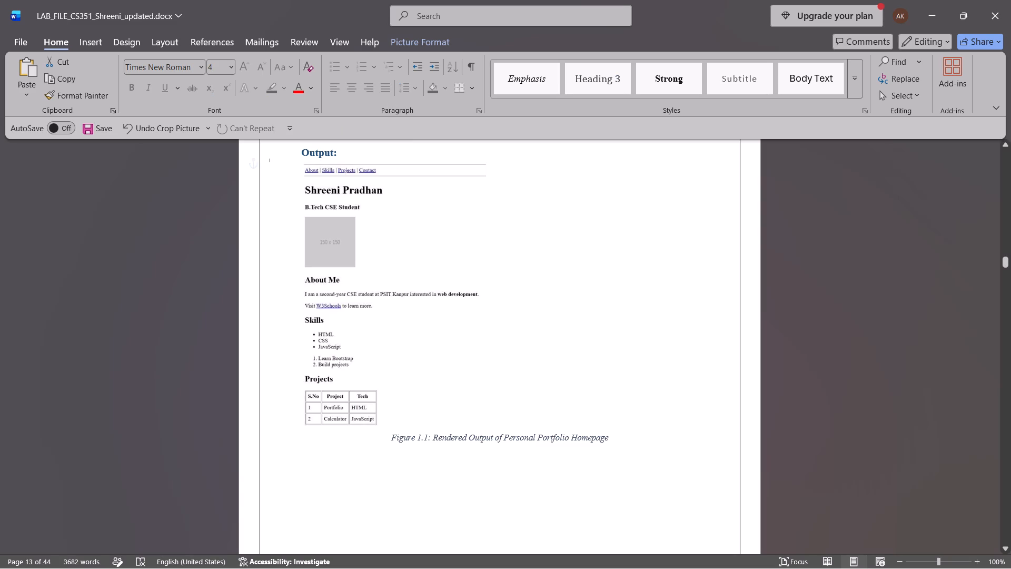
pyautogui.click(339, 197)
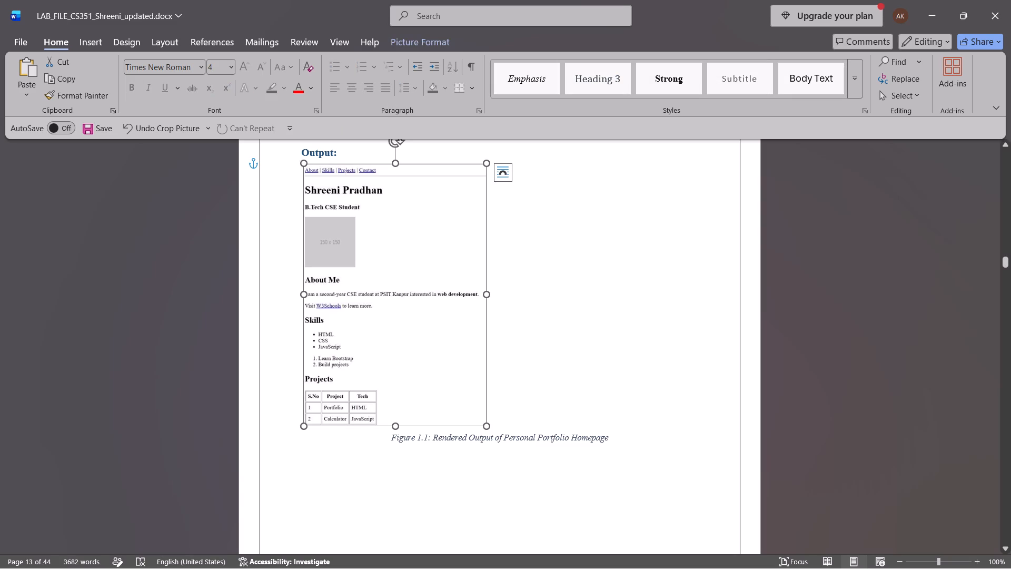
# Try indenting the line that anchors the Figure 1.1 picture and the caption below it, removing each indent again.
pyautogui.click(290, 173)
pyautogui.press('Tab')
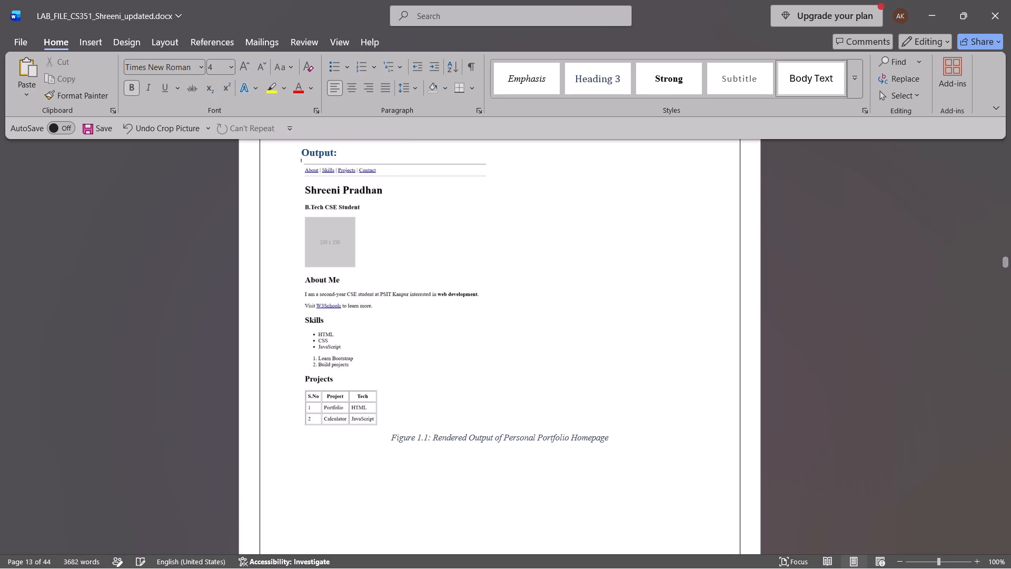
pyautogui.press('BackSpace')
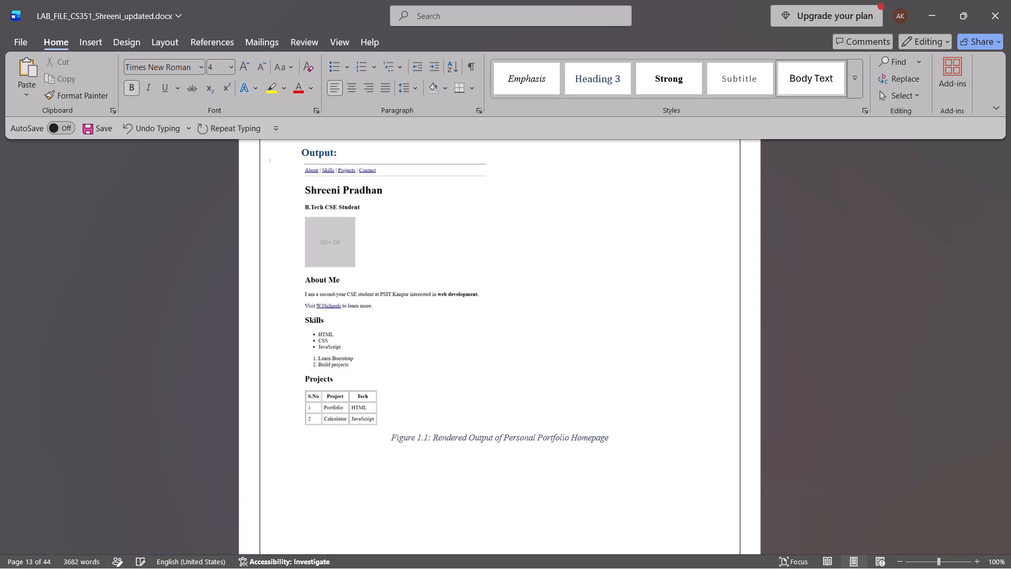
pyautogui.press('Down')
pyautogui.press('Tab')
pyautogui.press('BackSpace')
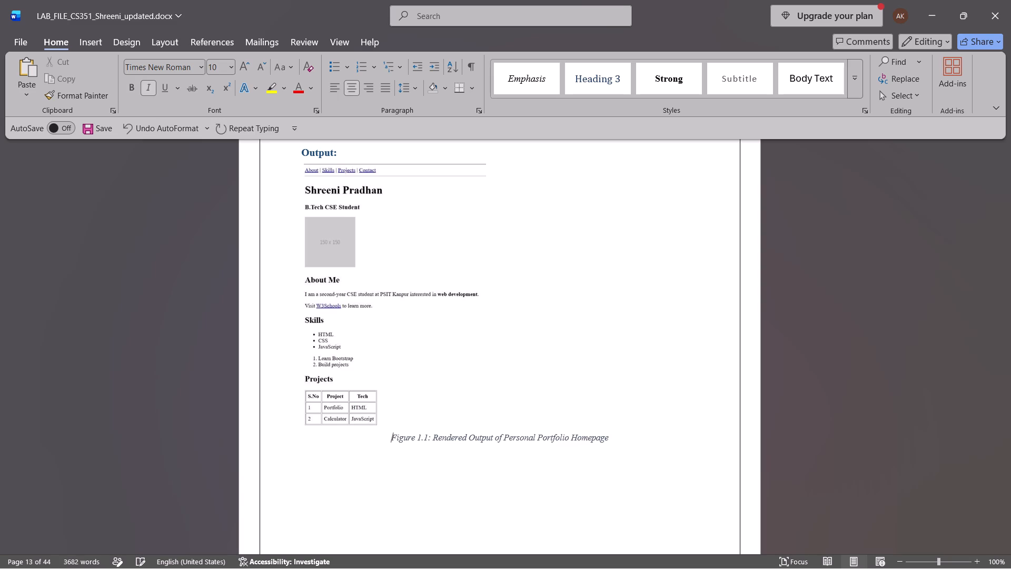
# Examine the size, text wrapping and position settings of the Figure 1.1 picture without changing them.
pyautogui.click(344, 159)
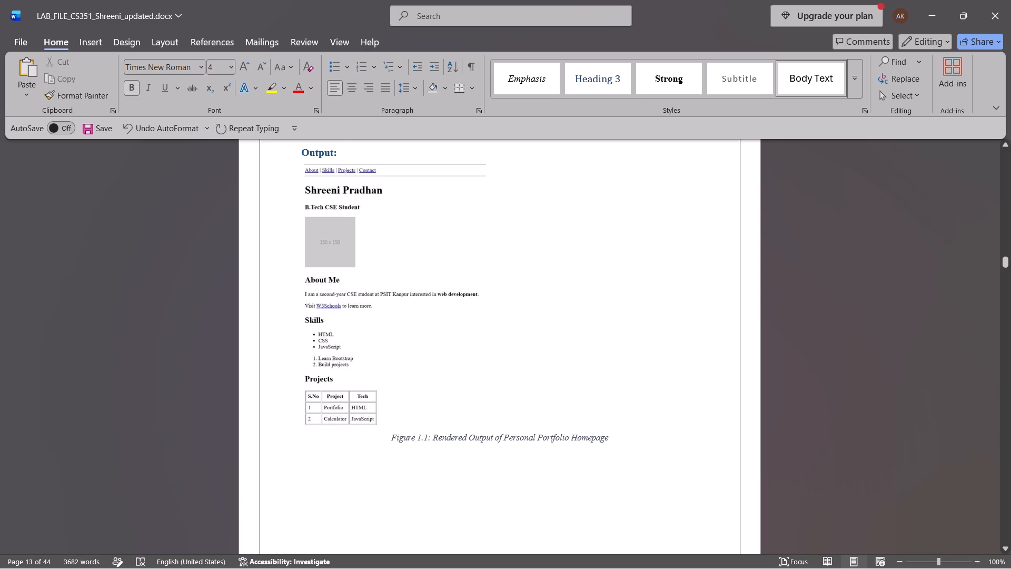
pyautogui.rightClick(344, 159)
pyautogui.click(358, 204)
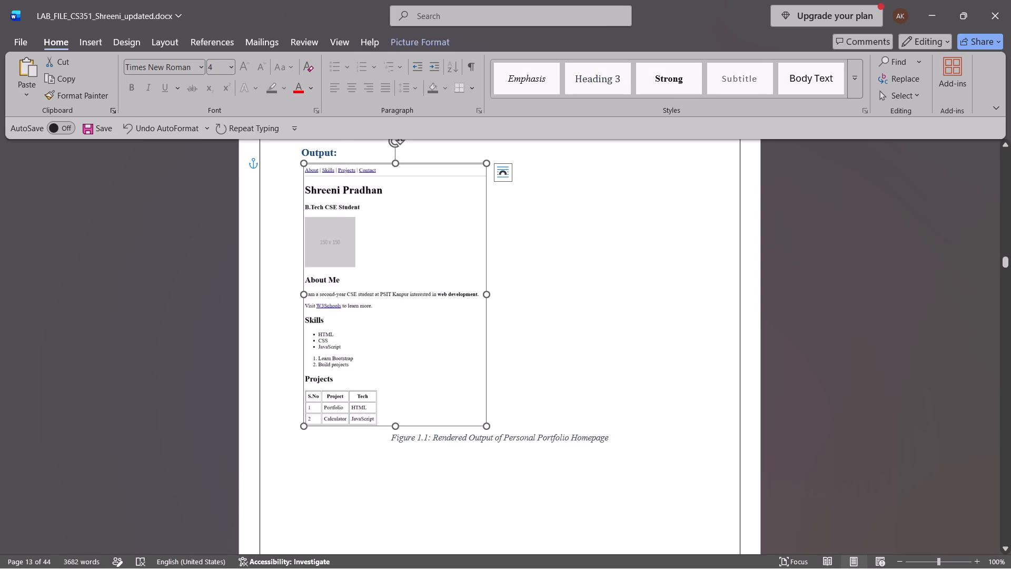
pyautogui.scroll(1, 450, 187)
pyautogui.moveTo(397, 280); pyautogui.dragTo(395, 276, button='right')
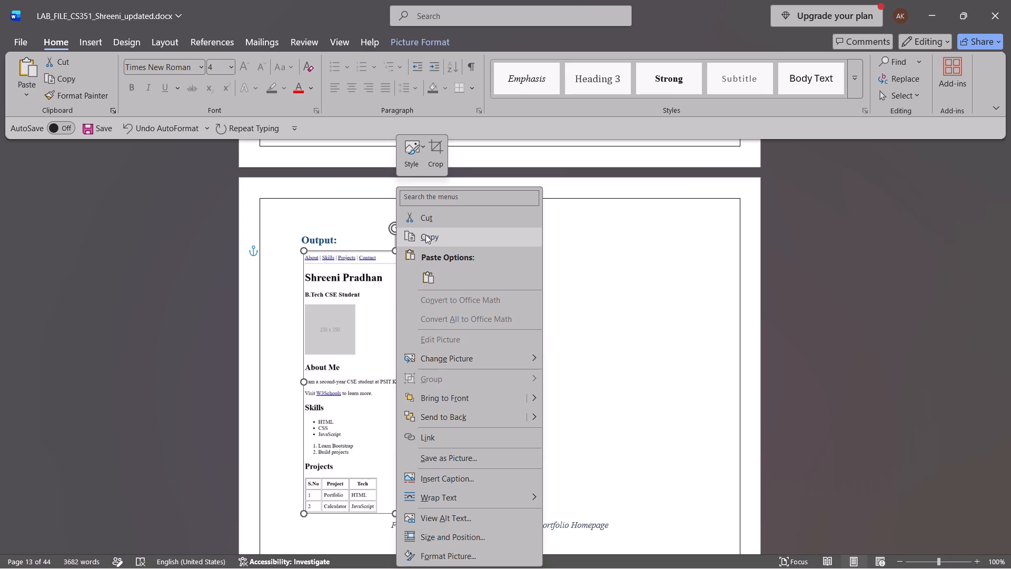
pyautogui.scroll(-1, 440, 374)
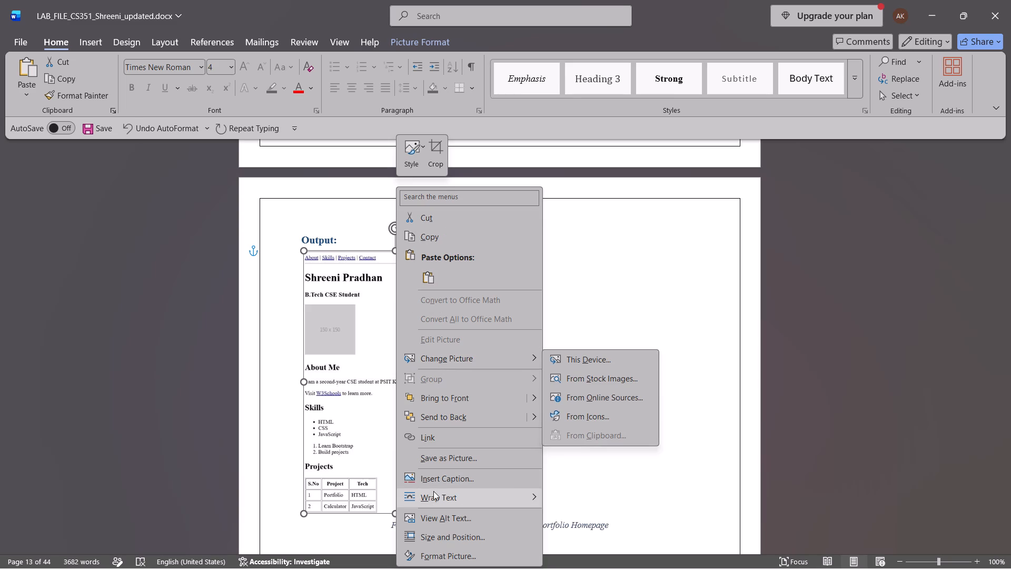
pyautogui.scroll(-1, 433, 496)
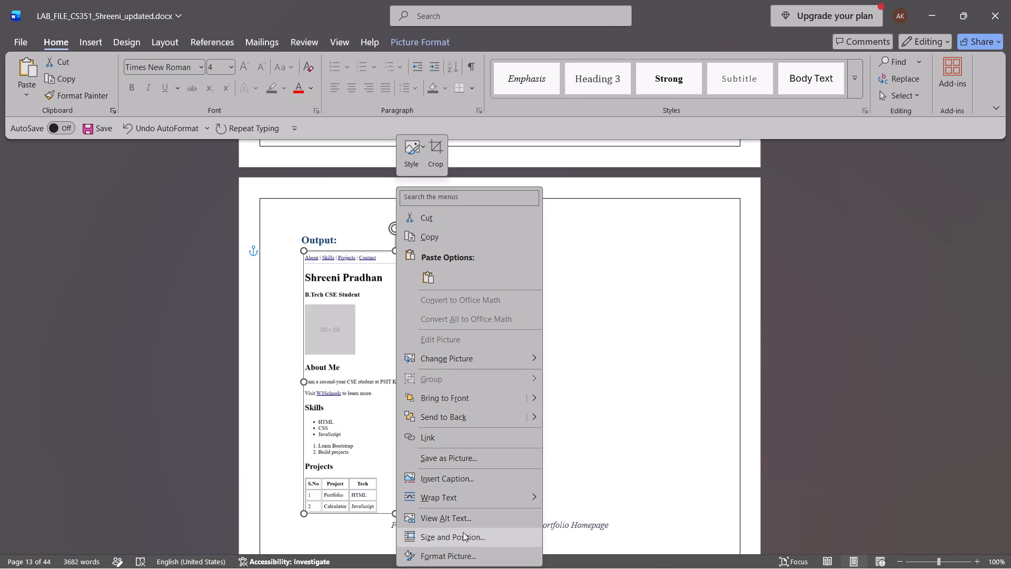
pyautogui.click(491, 541)
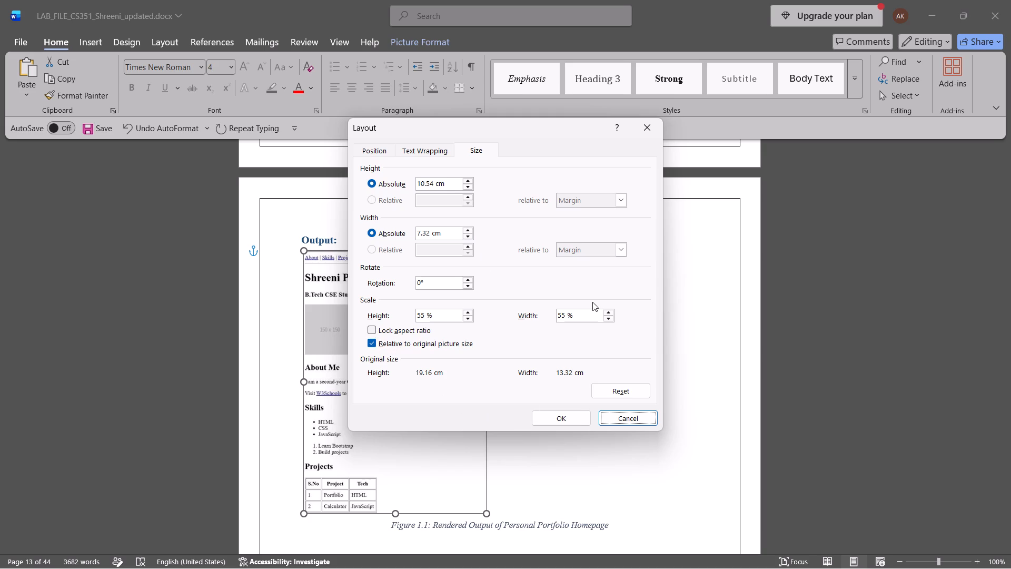
pyautogui.click(415, 150)
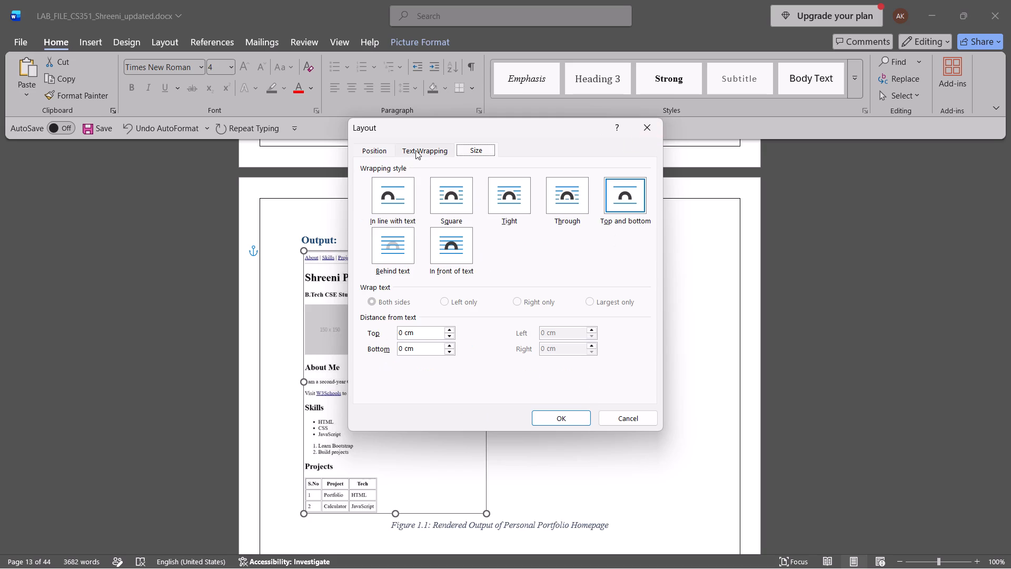
pyautogui.click(382, 146)
pyautogui.click(482, 146)
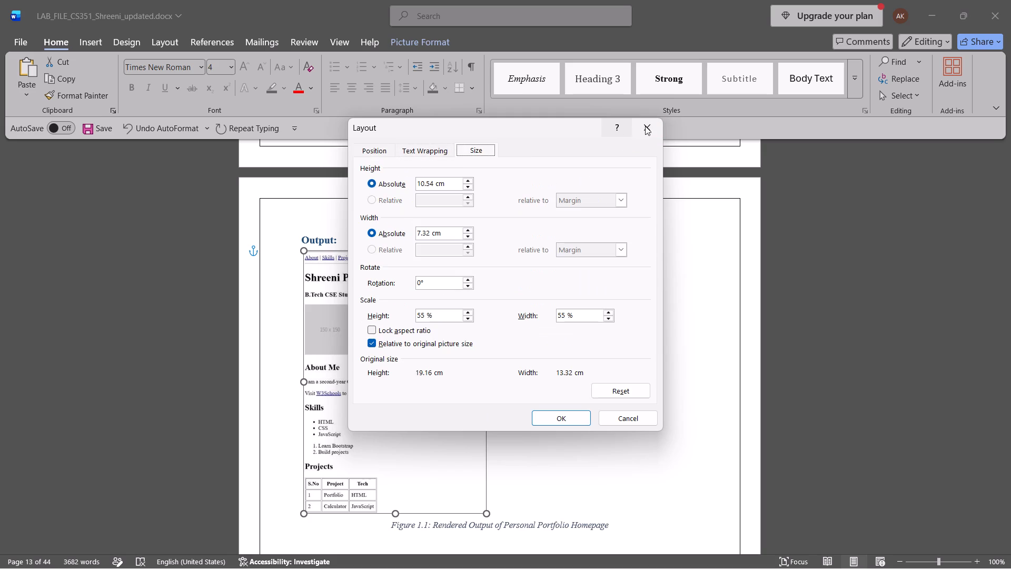
pyautogui.click(649, 126)
# Stretch the cropped Figure 1.1 picture wider across the page and taller downward from its top-left corner.
pyautogui.click(384, 328)
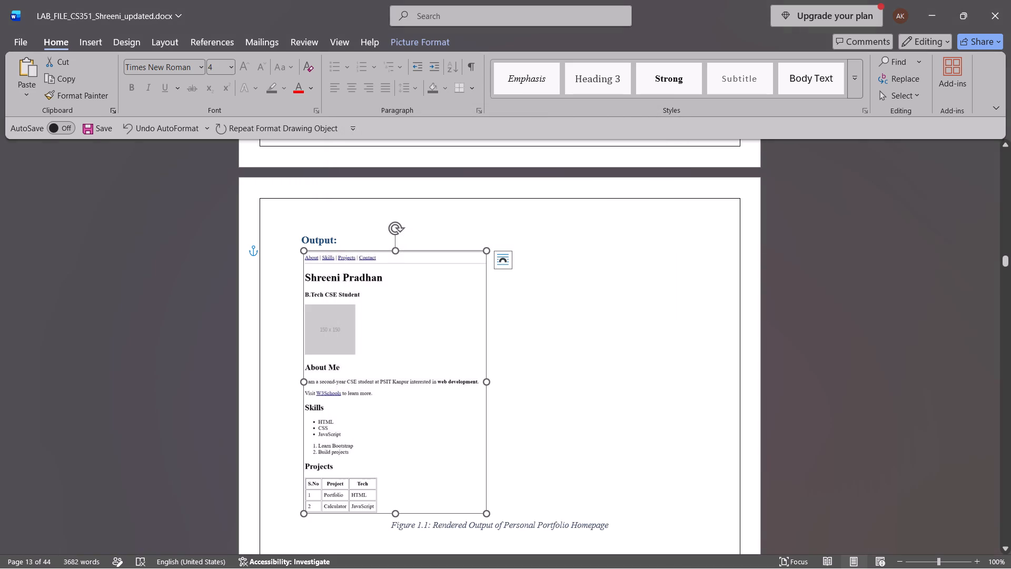
pyautogui.scroll(-1, 653, 377)
pyautogui.moveTo(395, 249); pyautogui.dragTo(389, 266)
pyautogui.scroll(1, 352, 271)
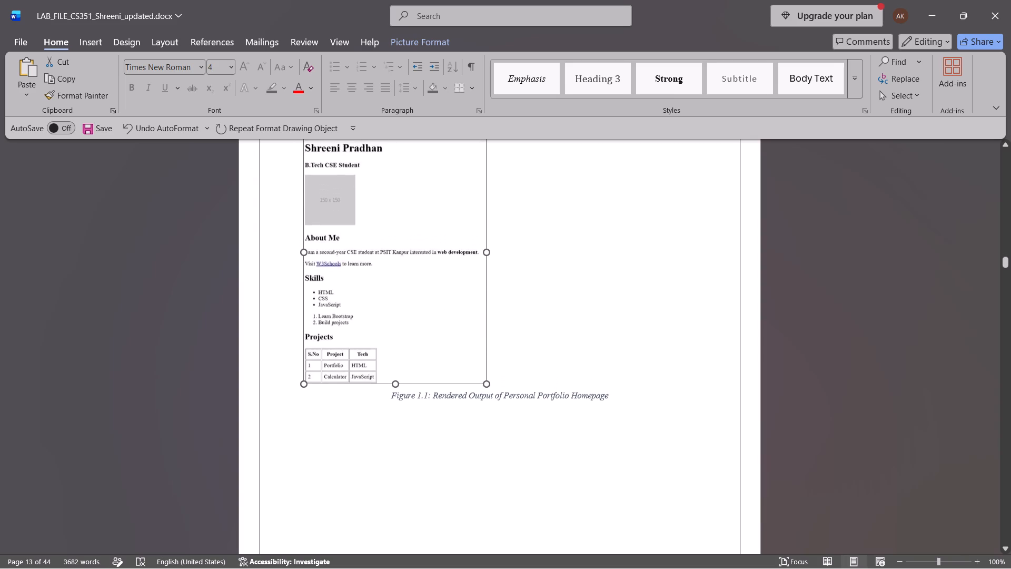
pyautogui.moveTo(486, 297); pyautogui.dragTo(647, 323)
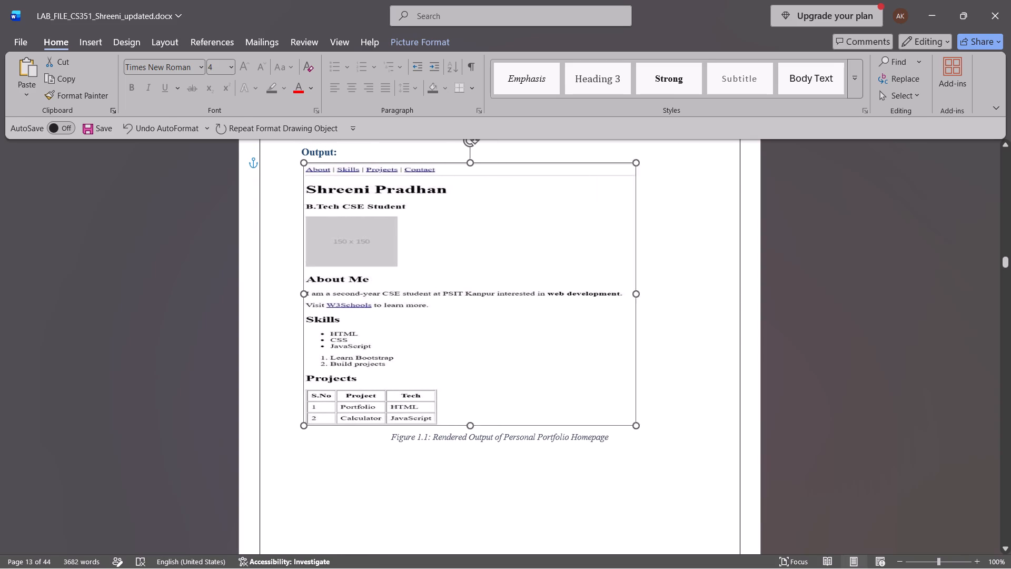
pyautogui.moveTo(647, 323); pyautogui.dragTo(657, 328)
pyautogui.moveTo(481, 428); pyautogui.dragTo(484, 442)
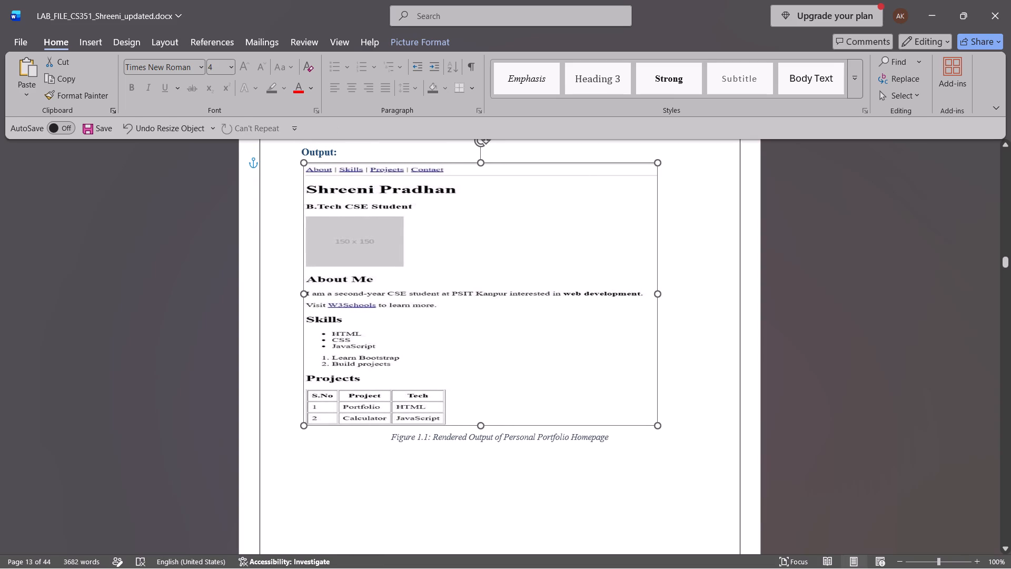
pyautogui.moveTo(484, 442); pyautogui.dragTo(480, 506)
# Fine-tune the Figure 1.1 picture to span nearly the full text width inside the page border, and make it slightly taller.
pyautogui.moveTo(656, 336); pyautogui.dragTo(706, 345)
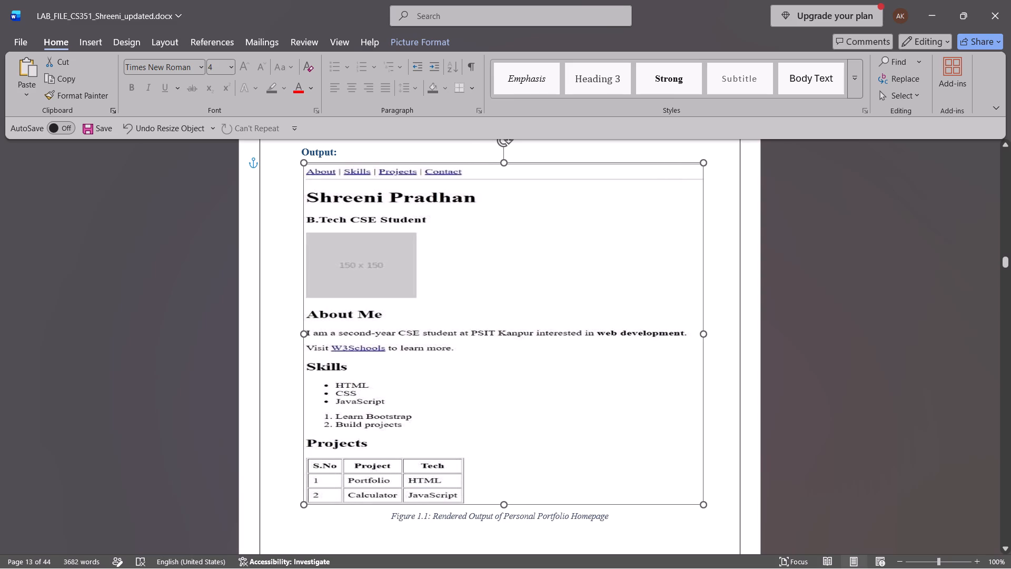
pyautogui.moveTo(706, 345); pyautogui.dragTo(728, 351)
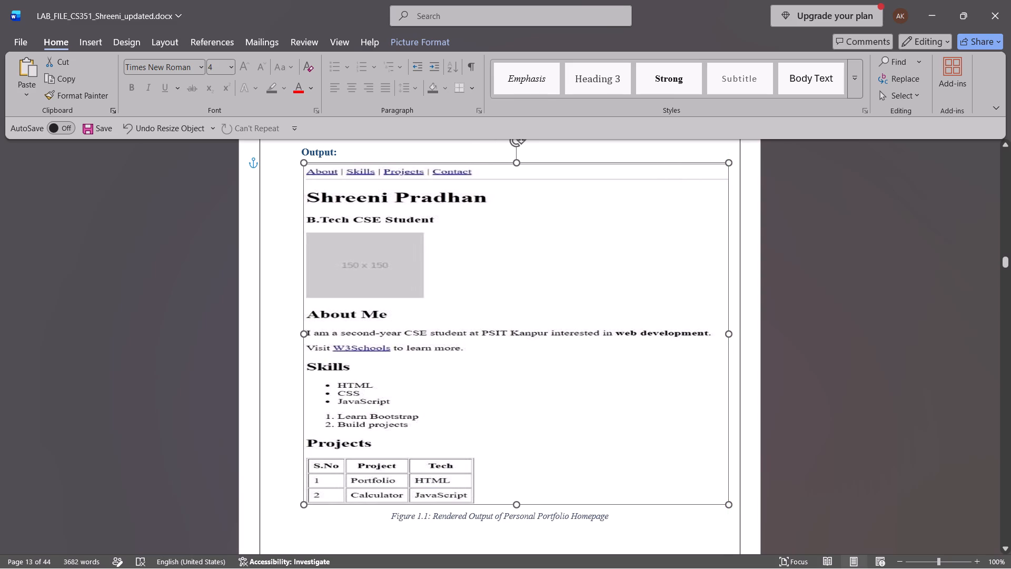
pyautogui.moveTo(728, 351); pyautogui.dragTo(690, 348)
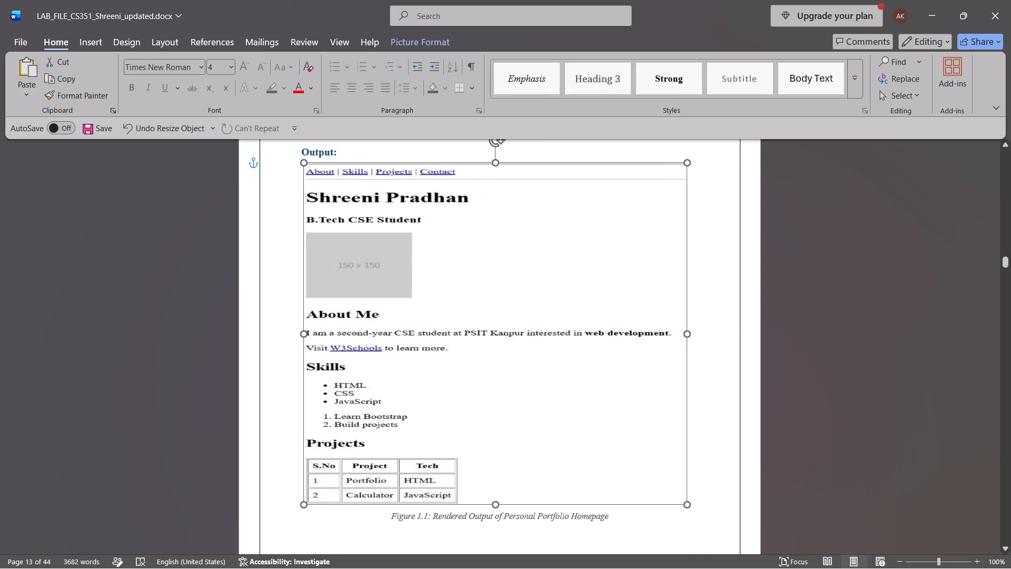
pyautogui.moveTo(690, 348); pyautogui.dragTo(698, 347)
pyautogui.click(606, 404)
pyautogui.moveTo(502, 504); pyautogui.dragTo(502, 509)
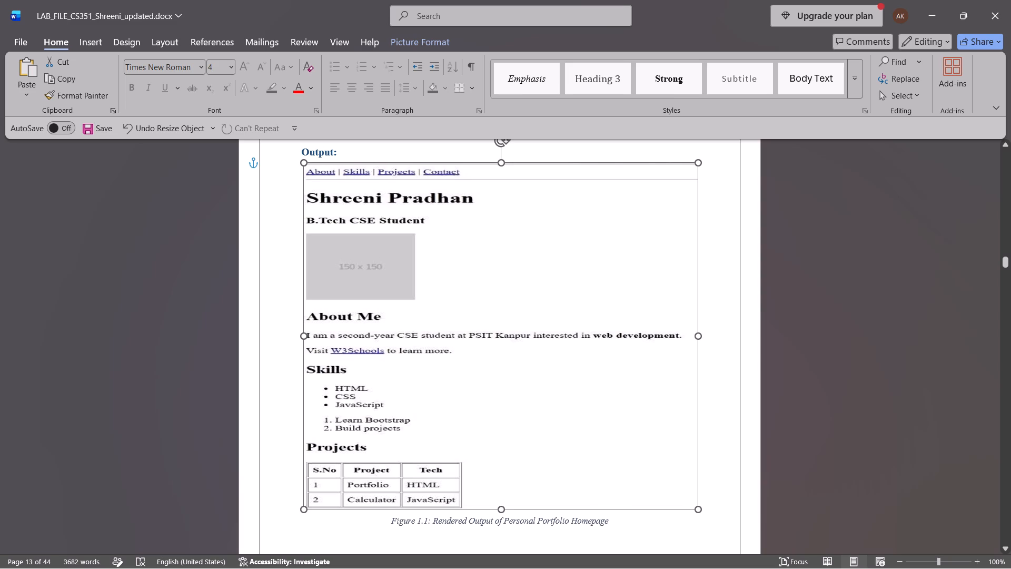
pyautogui.moveTo(502, 509); pyautogui.dragTo(502, 513)
pyautogui.click(823, 427)
# Stretch the Figure 3.1 CSS Styling Demonstration picture taller by extending its bottom edge downward.
pyautogui.scroll(-2, 774, 424)
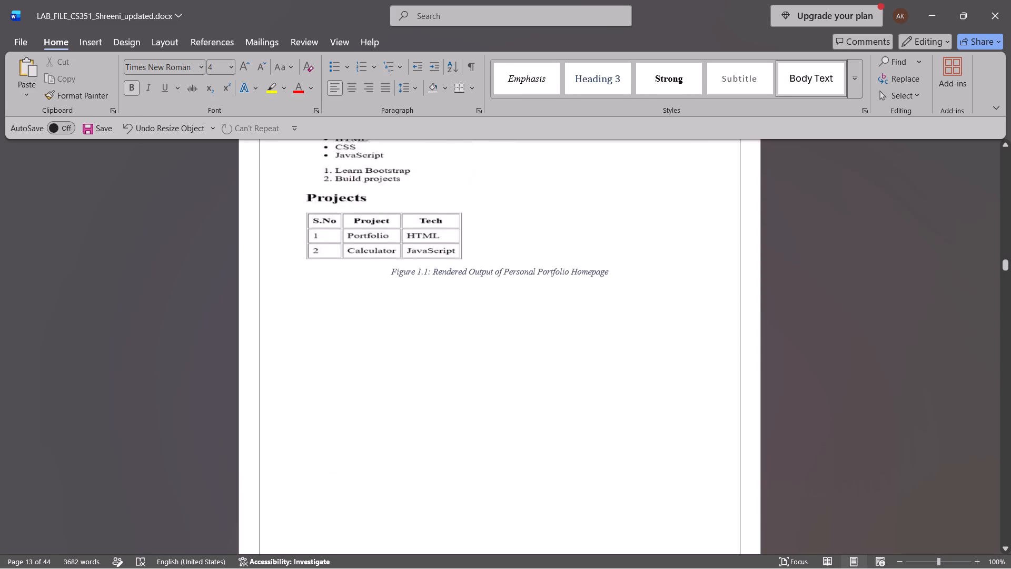
pyautogui.scroll(-1, 625, 431)
pyautogui.scroll(-4, 562, 442)
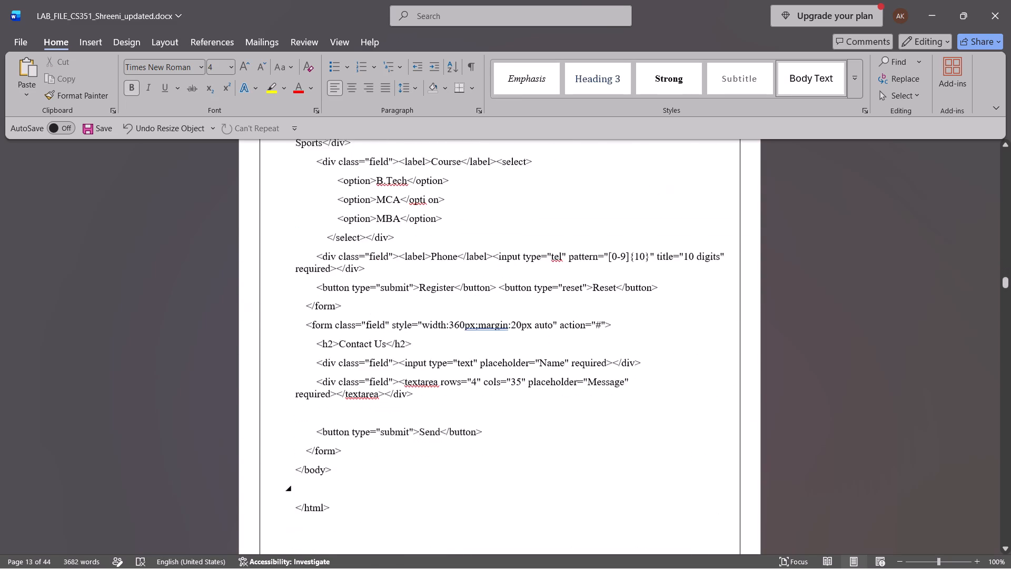
pyautogui.scroll(-3, 516, 445)
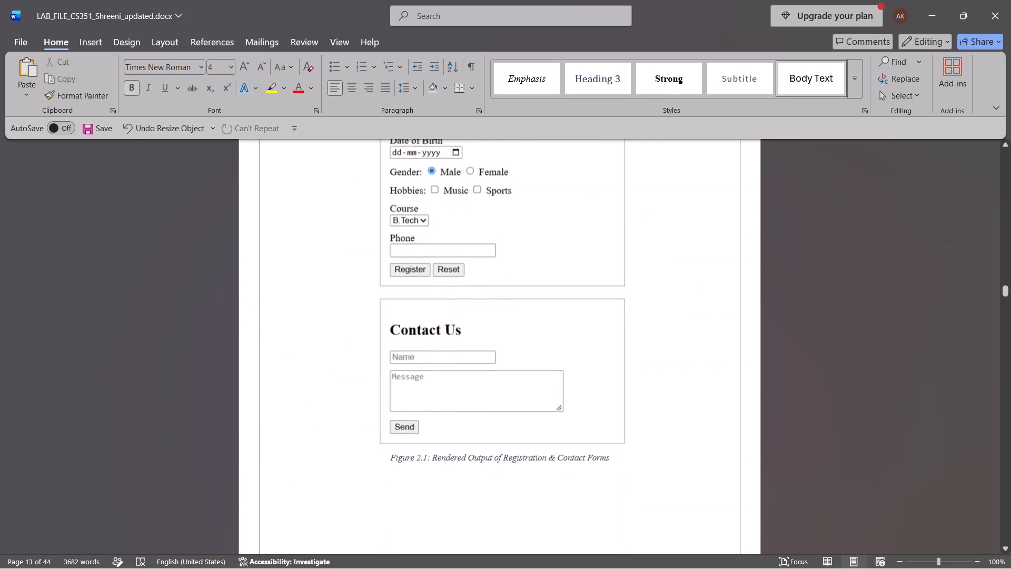
pyautogui.scroll(-4, 516, 445)
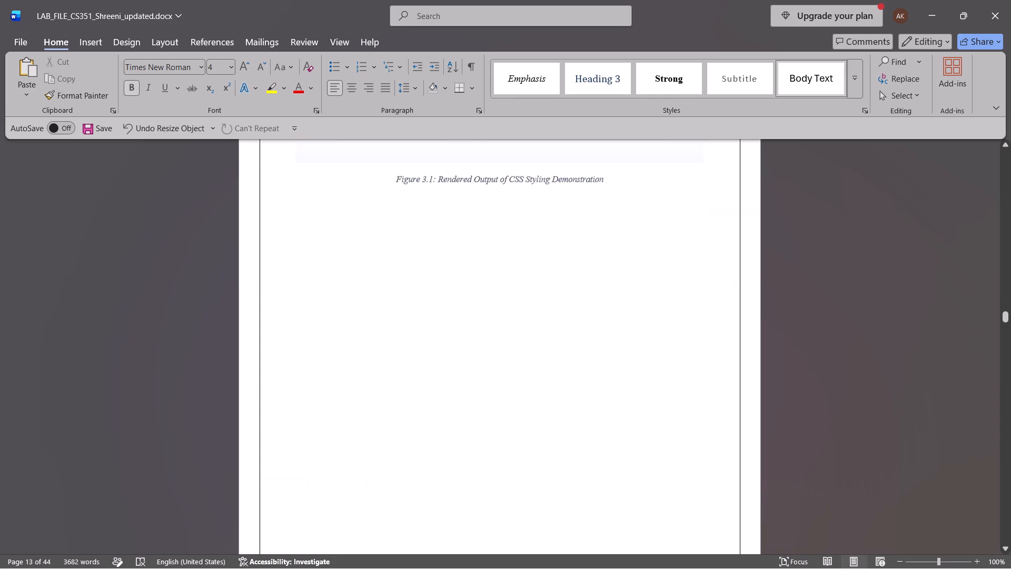
pyautogui.scroll(-1, 516, 445)
pyautogui.click(474, 330)
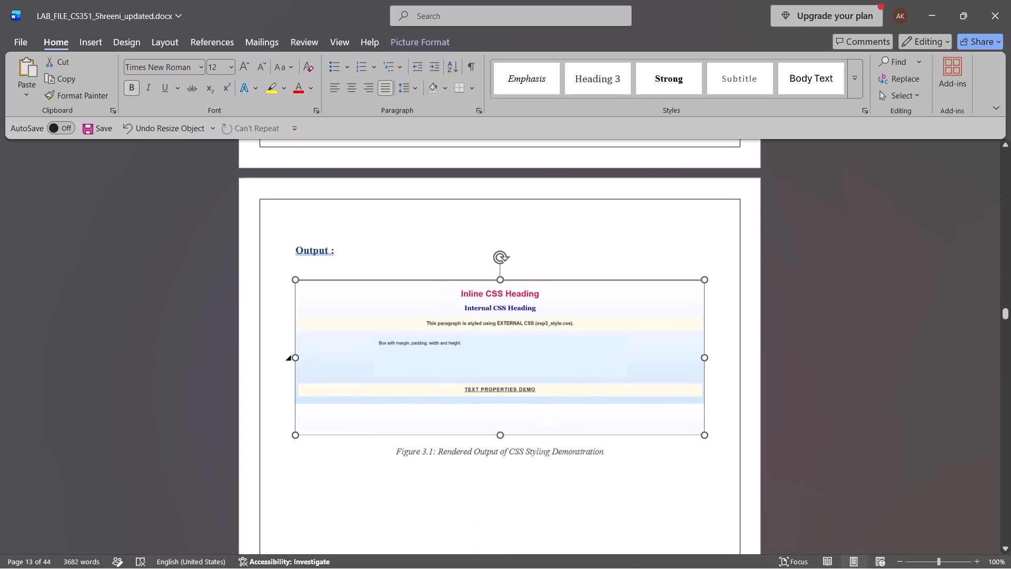
pyautogui.scroll(-1, 509, 417)
pyautogui.moveTo(502, 409); pyautogui.dragTo(498, 448)
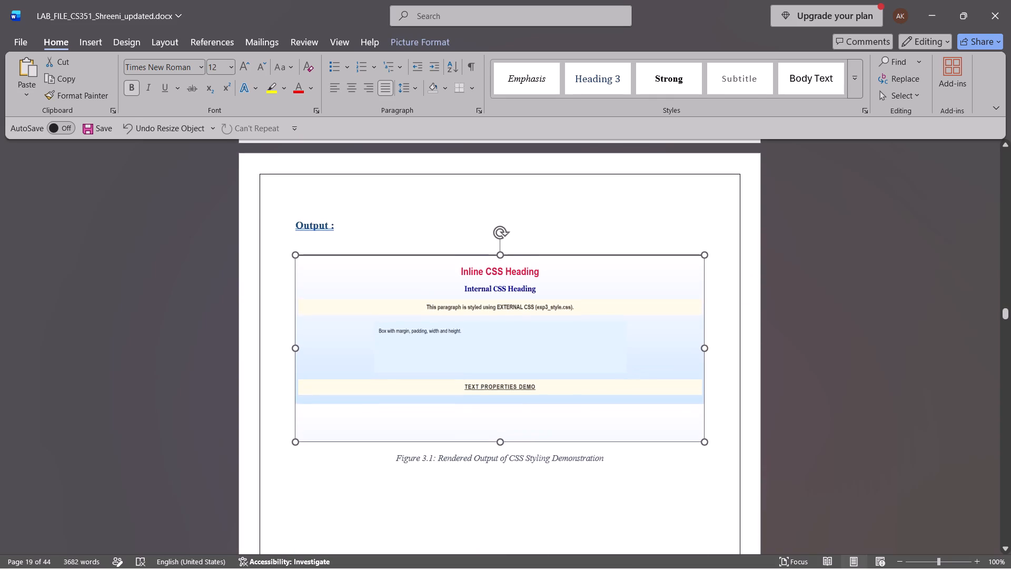
pyautogui.moveTo(498, 448); pyautogui.dragTo(494, 486)
# Crop the empty margins off the left and right sides of the Figure 3.1 CSS Styling Demonstration picture.
pyautogui.rightClick(514, 384)
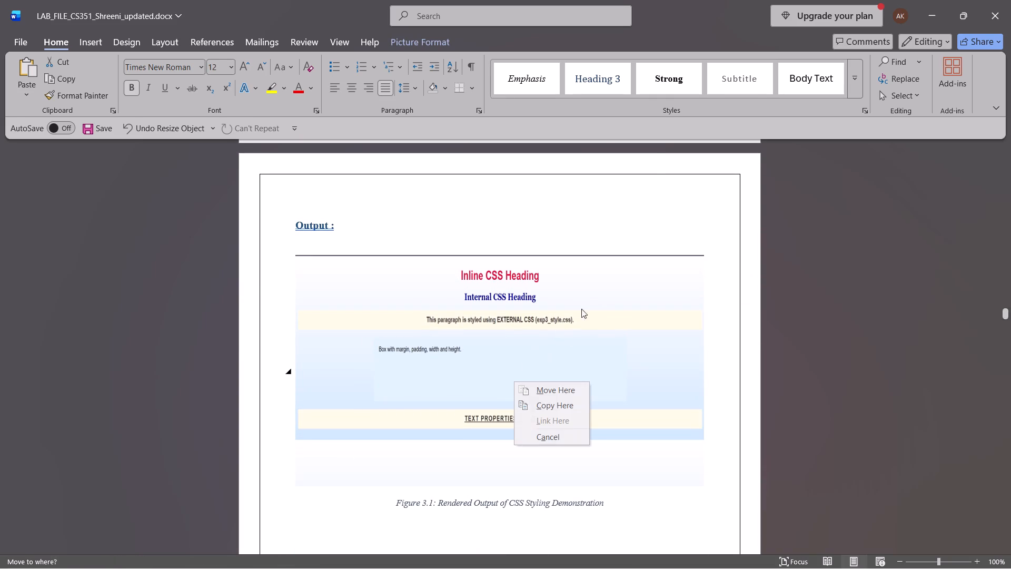
pyautogui.rightClick(602, 292)
pyautogui.click(645, 135)
pyautogui.click(649, 139)
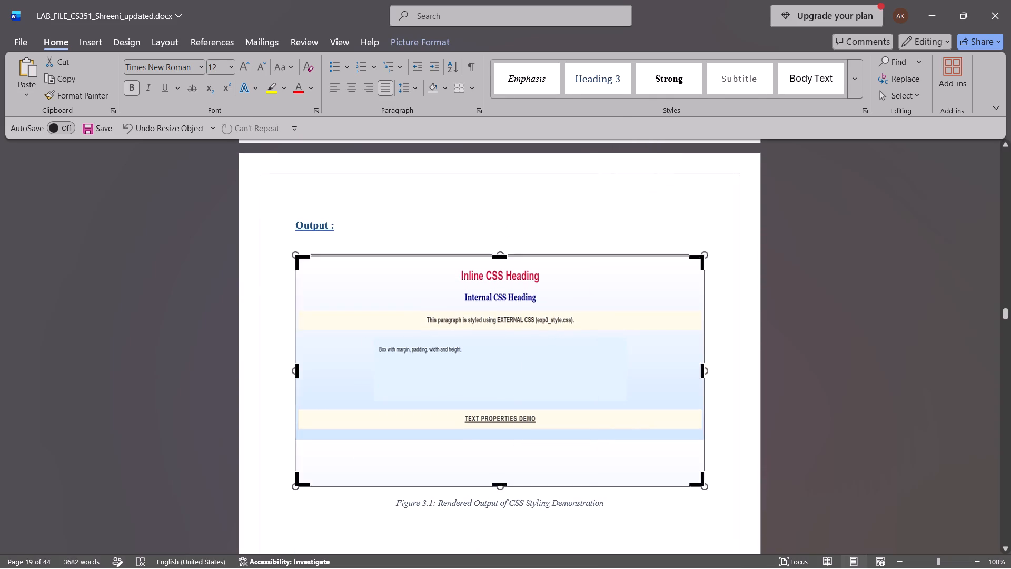
pyautogui.click(703, 369)
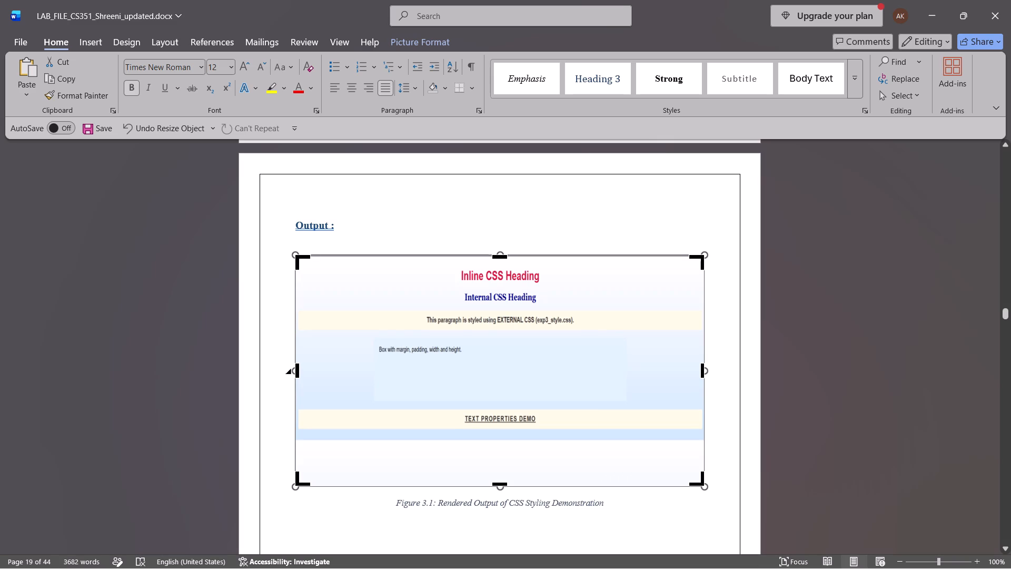
pyautogui.moveTo(703, 369); pyautogui.dragTo(641, 379)
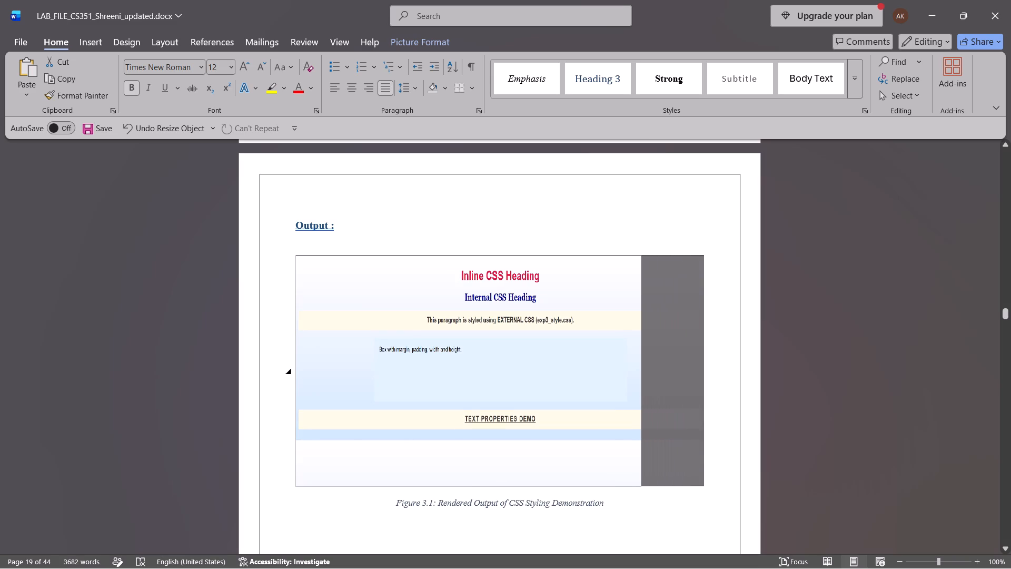
pyautogui.moveTo(641, 379); pyautogui.dragTo(636, 379)
pyautogui.moveTo(297, 376); pyautogui.dragTo(310, 379)
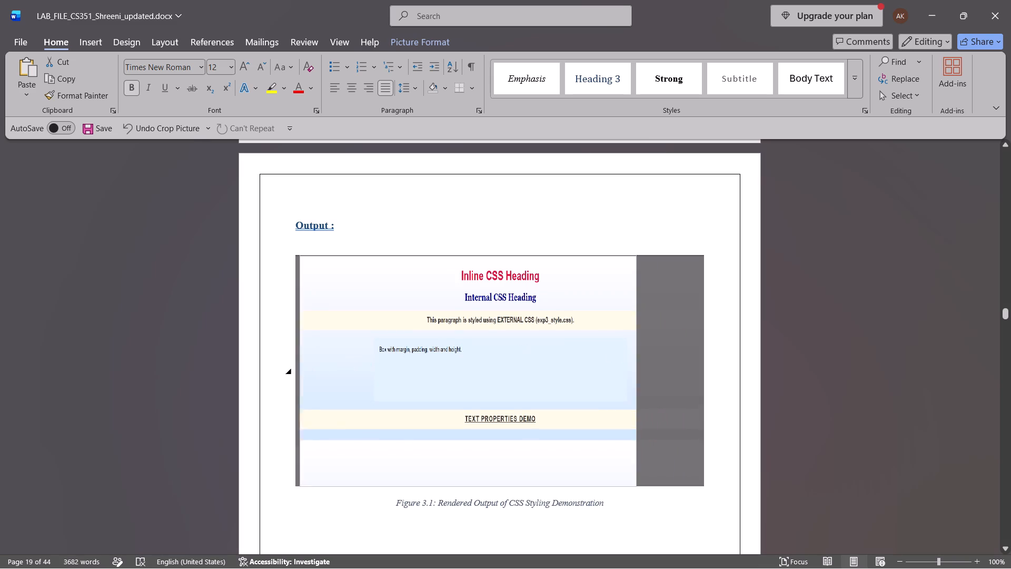
pyautogui.moveTo(310, 379); pyautogui.dragTo(349, 381)
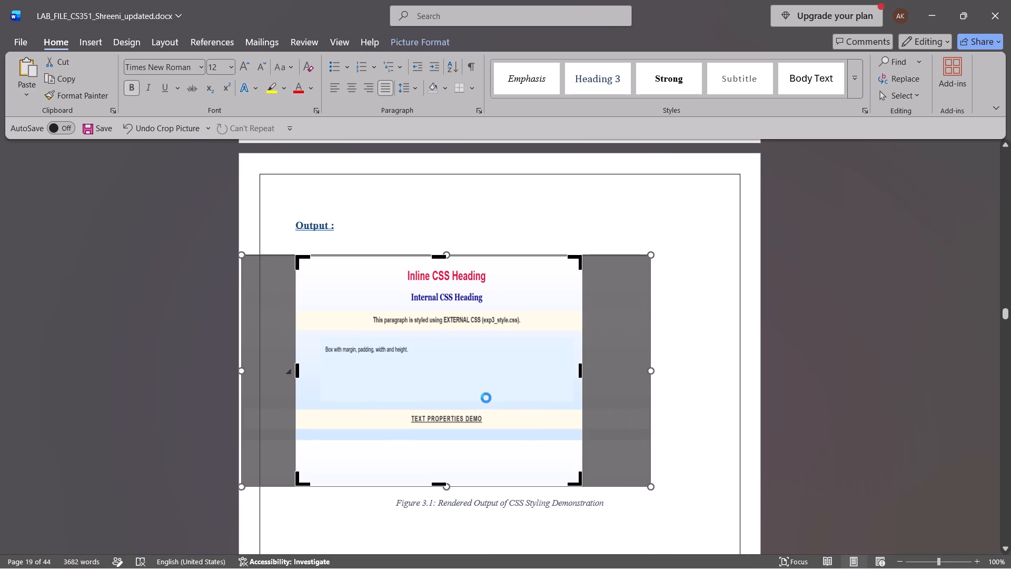
pyautogui.click(626, 360)
pyautogui.click(701, 356)
pyautogui.click(565, 370)
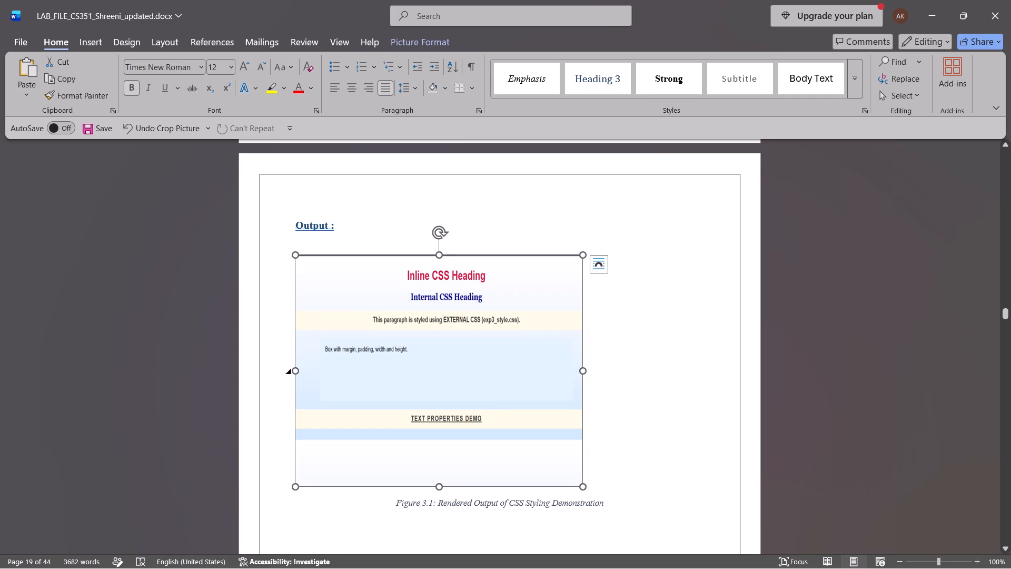
# Stretch the cropped Figure 3.1 picture wider to just inside the right page border, and taller by extending its bottom edge.
pyautogui.moveTo(585, 374); pyautogui.dragTo(729, 373)
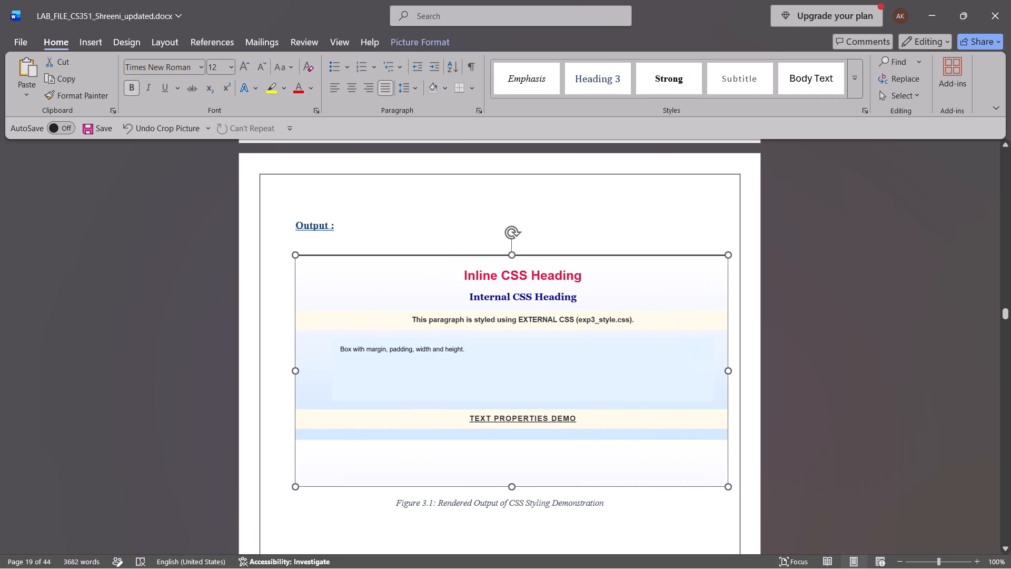
pyautogui.moveTo(729, 373); pyautogui.dragTo(710, 374)
pyautogui.click(598, 371)
pyautogui.scroll(-1, 549, 440)
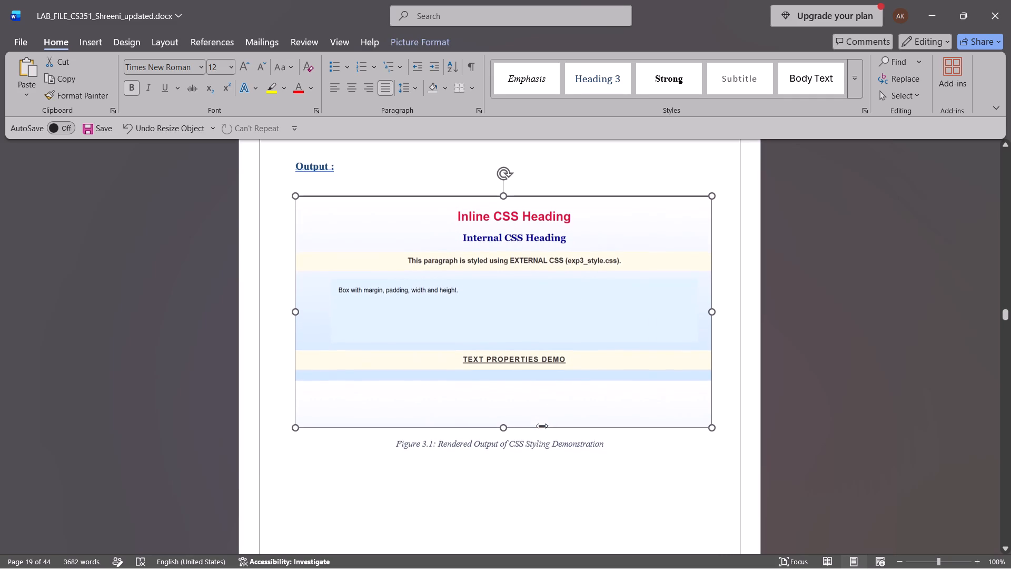
pyautogui.scroll(-1, 542, 426)
pyautogui.moveTo(504, 426); pyautogui.dragTo(499, 481)
pyautogui.moveTo(710, 335); pyautogui.dragTo(721, 336)
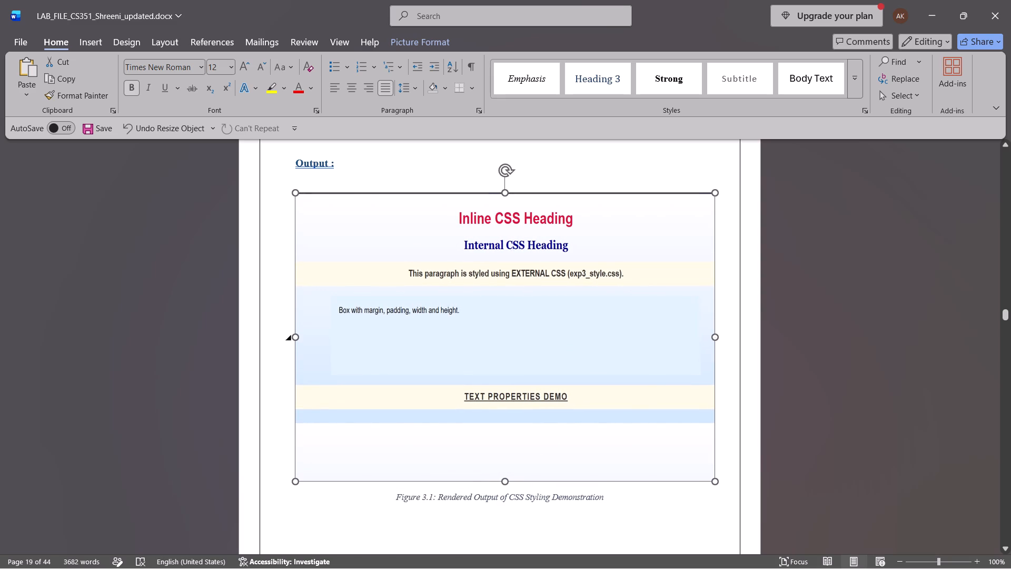
pyautogui.moveTo(721, 336); pyautogui.dragTo(718, 341)
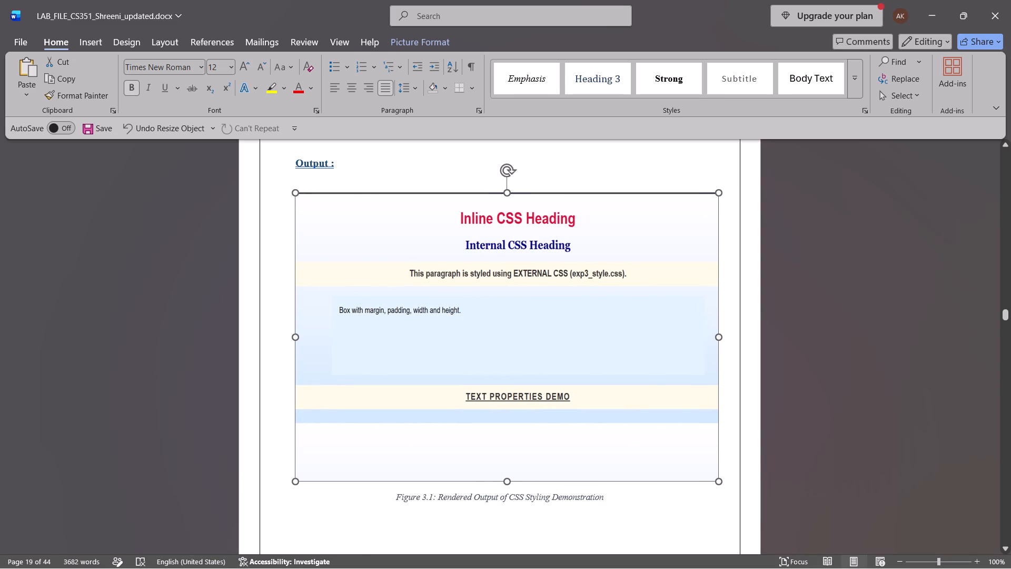
pyautogui.moveTo(718, 341); pyautogui.dragTo(715, 345)
pyautogui.click(606, 400)
# Crop a further thin strip off the left side of the Figure 3.1 picture to even out its side margins.
pyautogui.rightClick(336, 300)
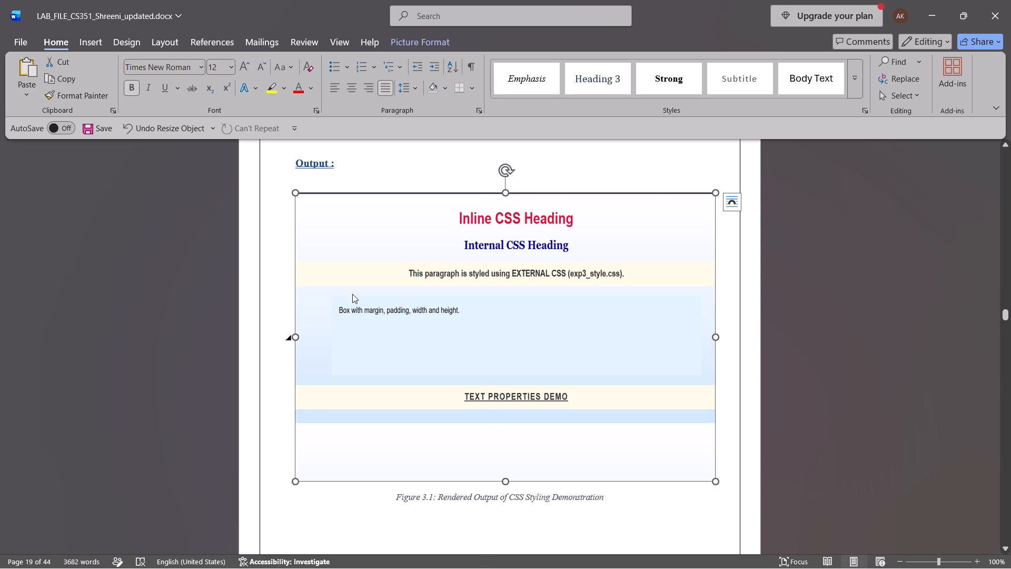
pyautogui.click(386, 154)
pyautogui.click(379, 154)
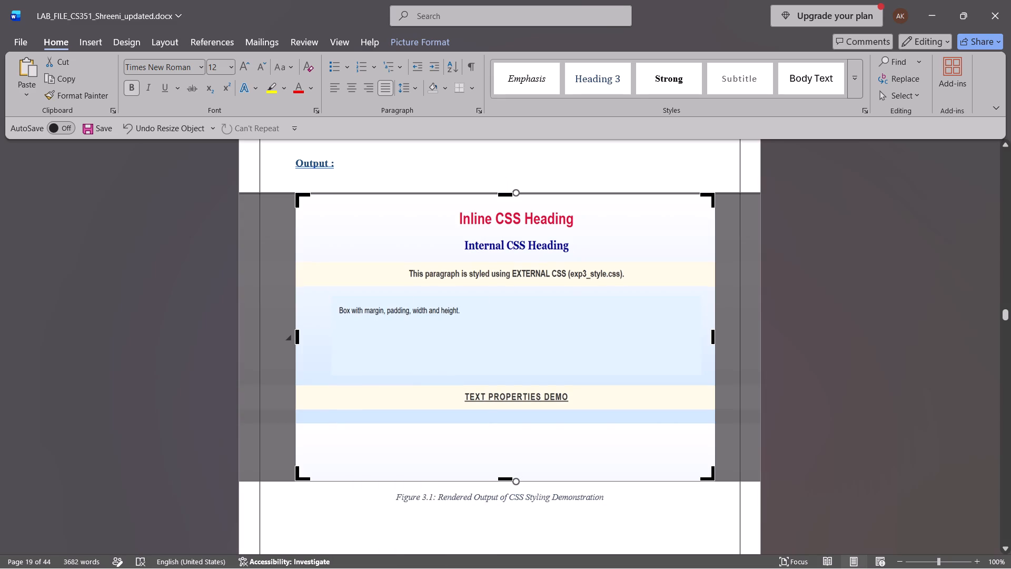
pyautogui.moveTo(294, 333); pyautogui.dragTo(300, 319)
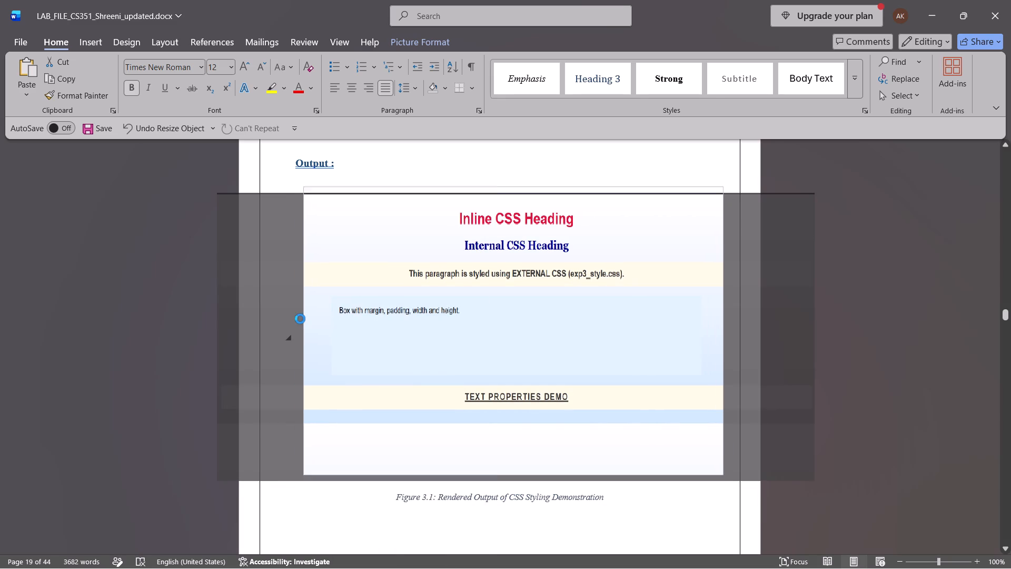
pyautogui.hotkey('ctrl', 'z')
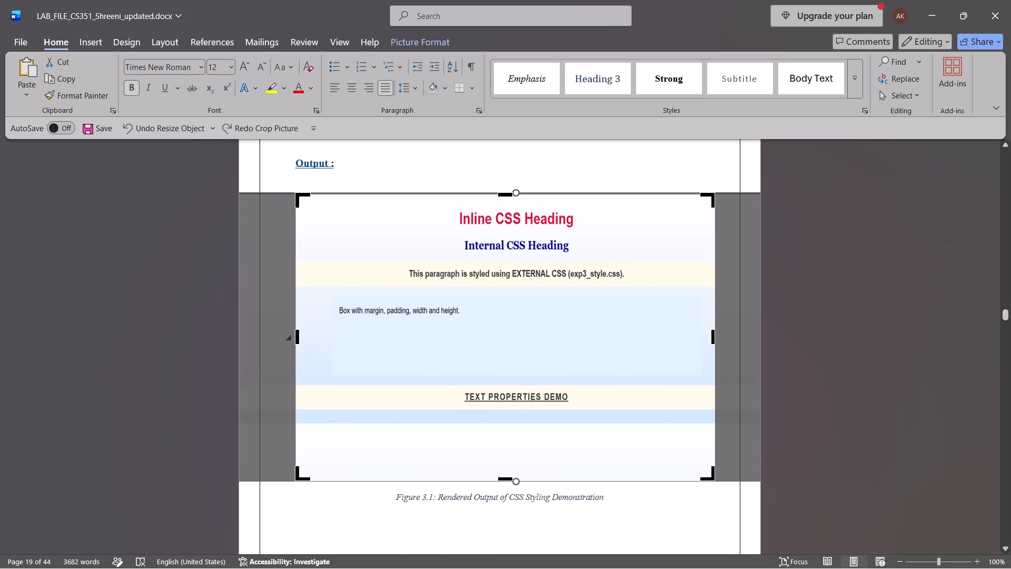
pyautogui.click(297, 340)
pyautogui.moveTo(297, 340); pyautogui.dragTo(313, 351)
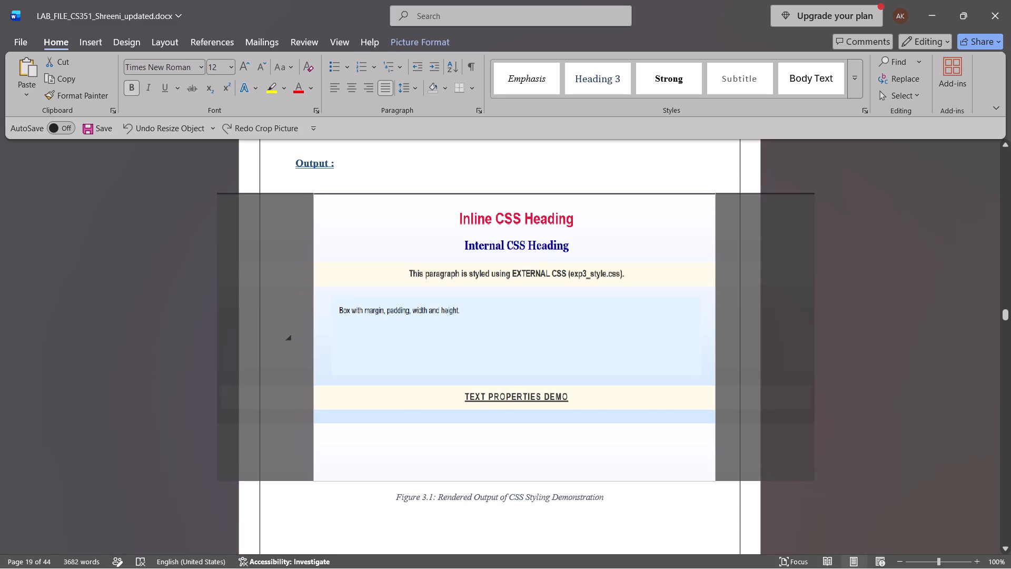
pyautogui.moveTo(313, 351); pyautogui.dragTo(310, 355)
pyautogui.click(489, 531)
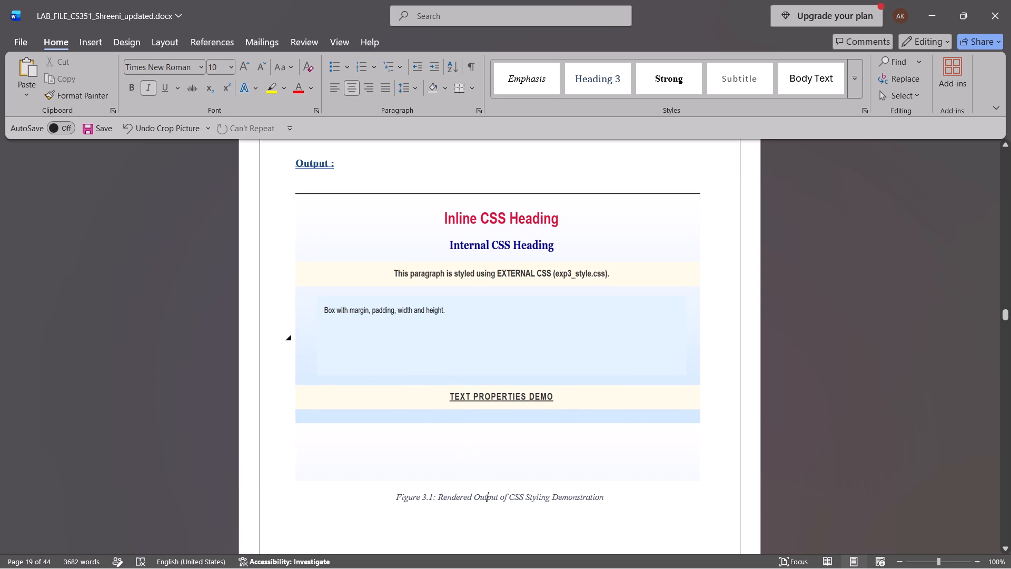
# Stretch the Figure 3.1 CSS Styling Demonstration picture slightly wider at its right edge and slightly taller at its bottom edge.
pyautogui.scroll(-1, 564, 389)
pyautogui.click(564, 312)
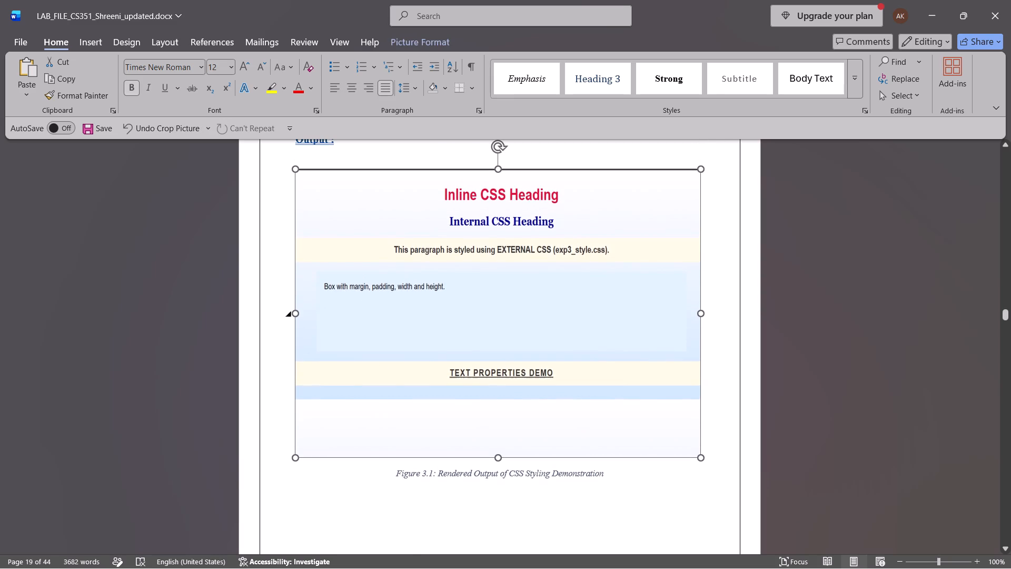
pyautogui.moveTo(698, 312); pyautogui.dragTo(705, 313)
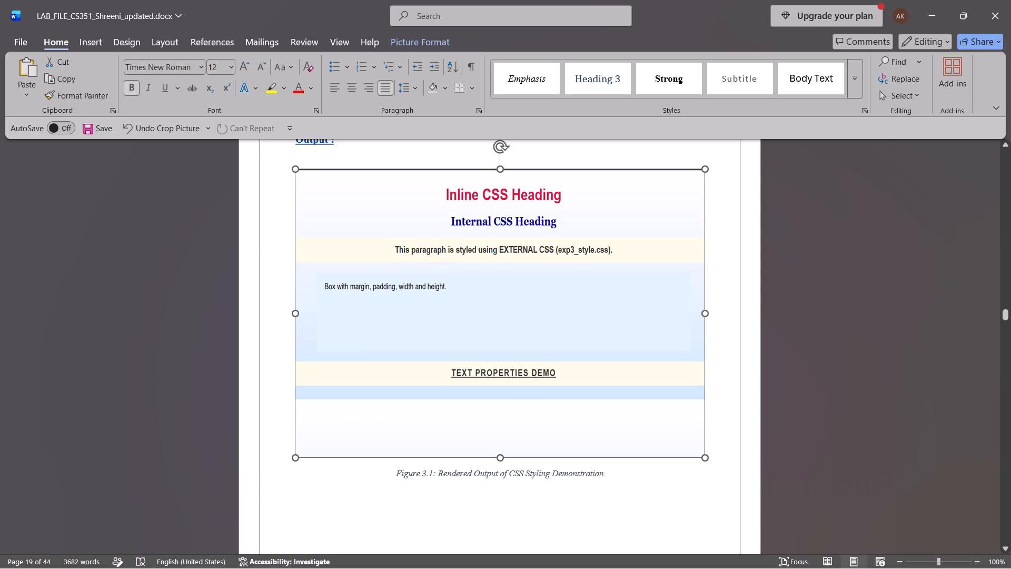
pyautogui.moveTo(705, 313); pyautogui.dragTo(703, 315)
pyautogui.click(638, 338)
pyautogui.moveTo(498, 460); pyautogui.dragTo(498, 462)
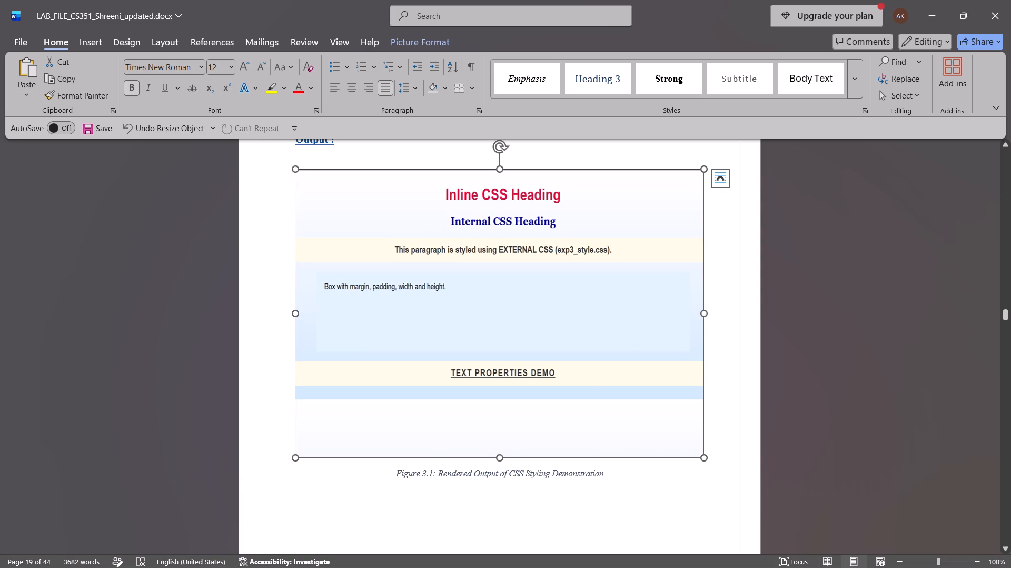
pyautogui.moveTo(498, 462); pyautogui.dragTo(519, 468)
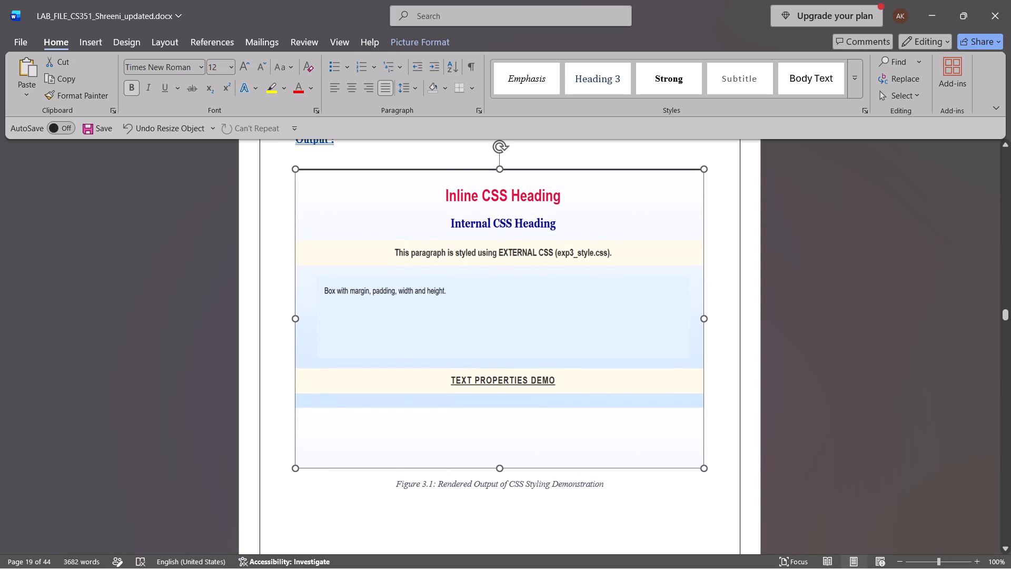
pyautogui.moveTo(519, 468); pyautogui.dragTo(553, 464)
# Stretch the Figure 4.1 Responsive Webpage with Gallery & Form picture taller by extending its bottom edge downward.
pyautogui.scroll(-1, 540, 414)
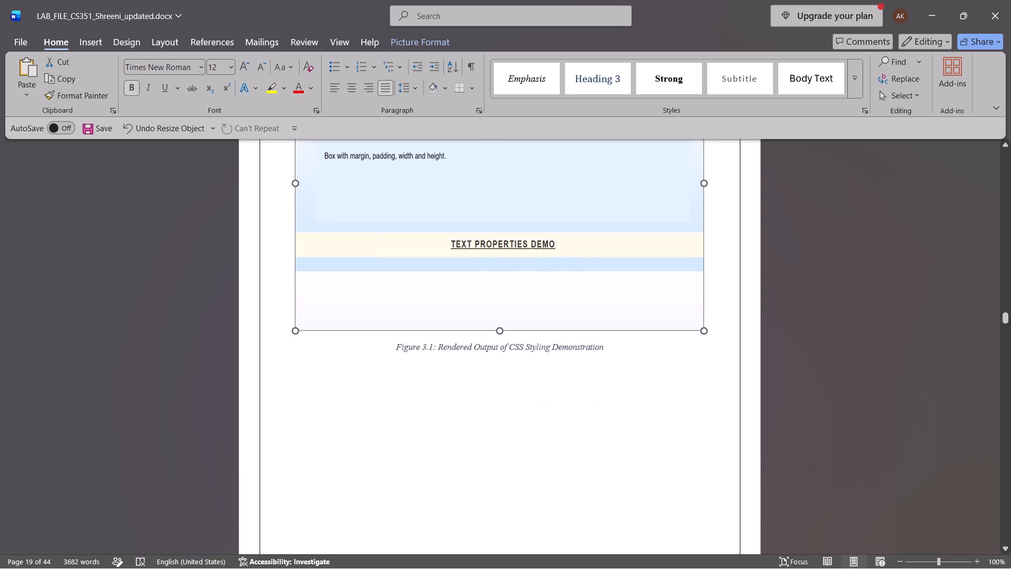
pyautogui.scroll(-3, 540, 414)
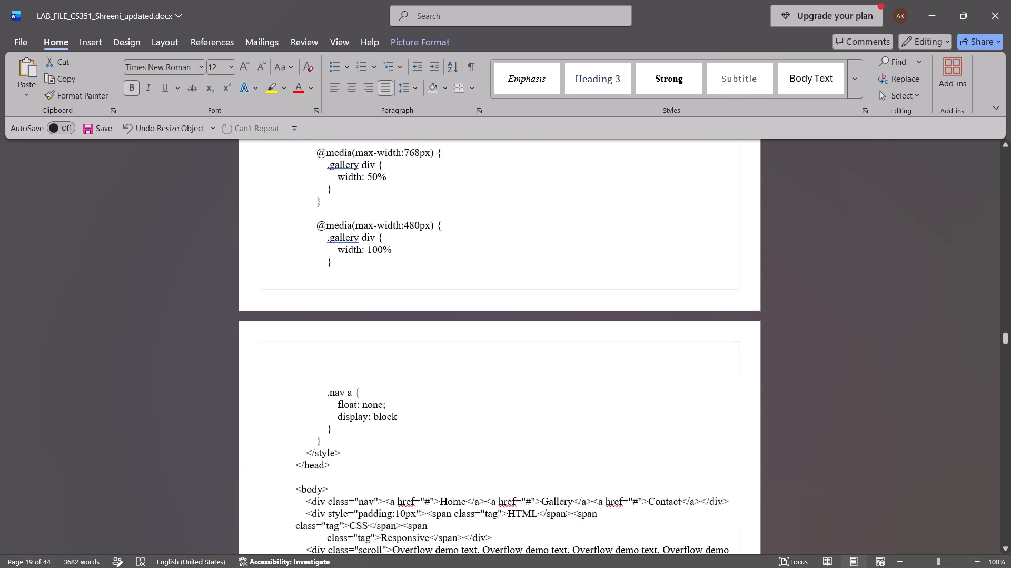
pyautogui.scroll(-2, 540, 414)
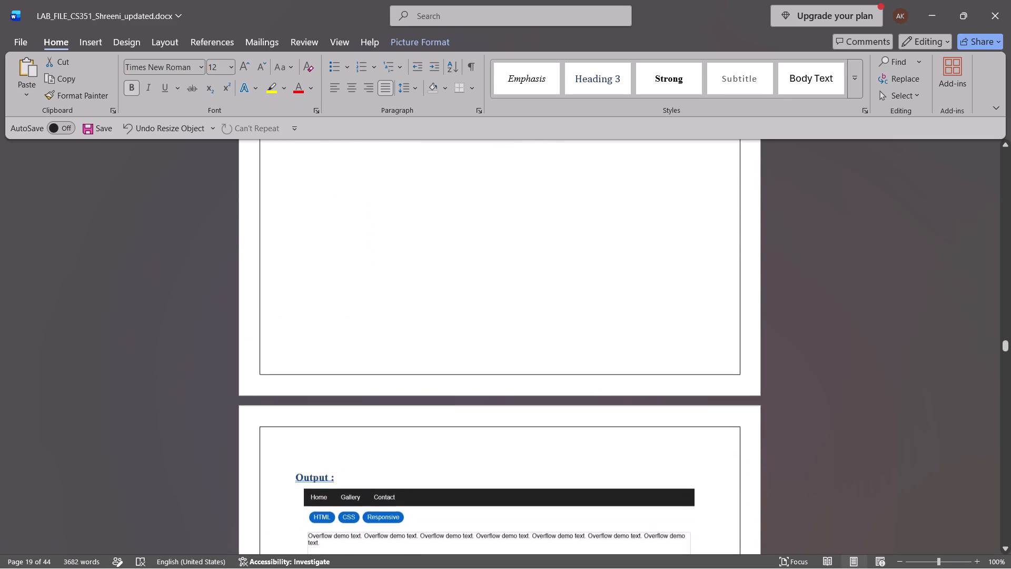
pyautogui.scroll(-2, 540, 414)
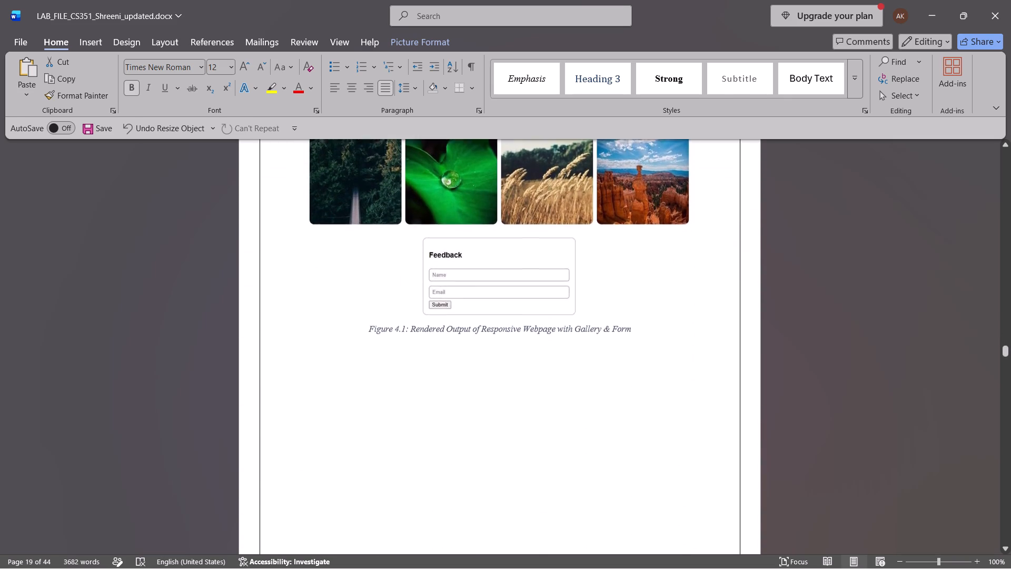
pyautogui.rightClick(518, 291)
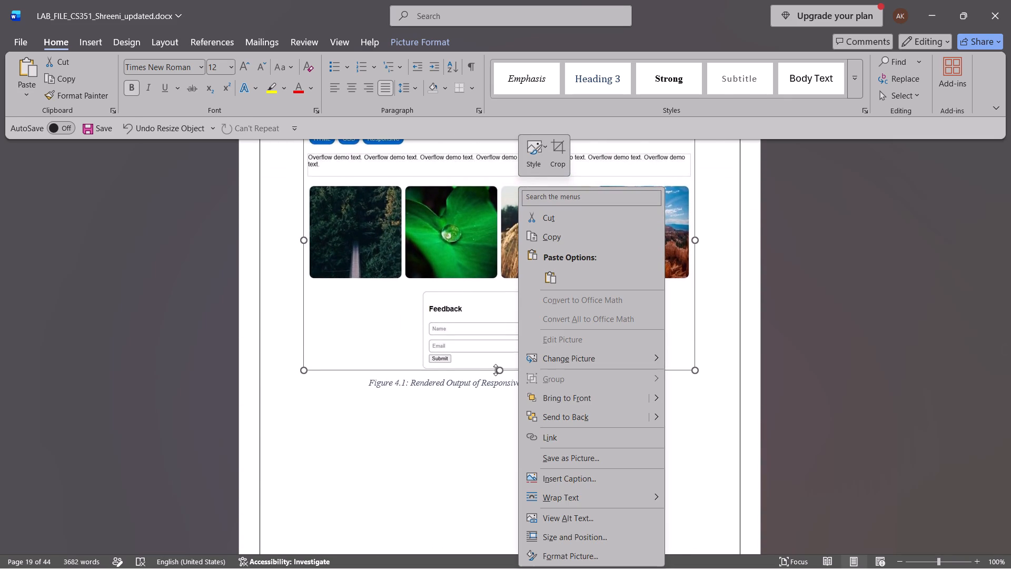
pyautogui.moveTo(495, 370); pyautogui.dragTo(502, 424)
pyautogui.moveTo(499, 374); pyautogui.dragTo(502, 405)
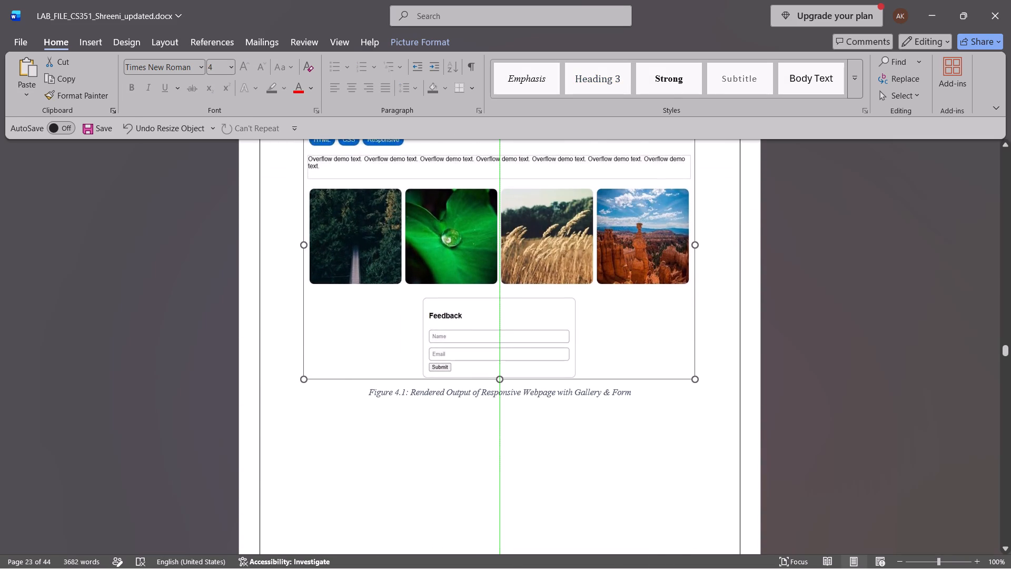
pyautogui.moveTo(502, 405); pyautogui.dragTo(499, 458)
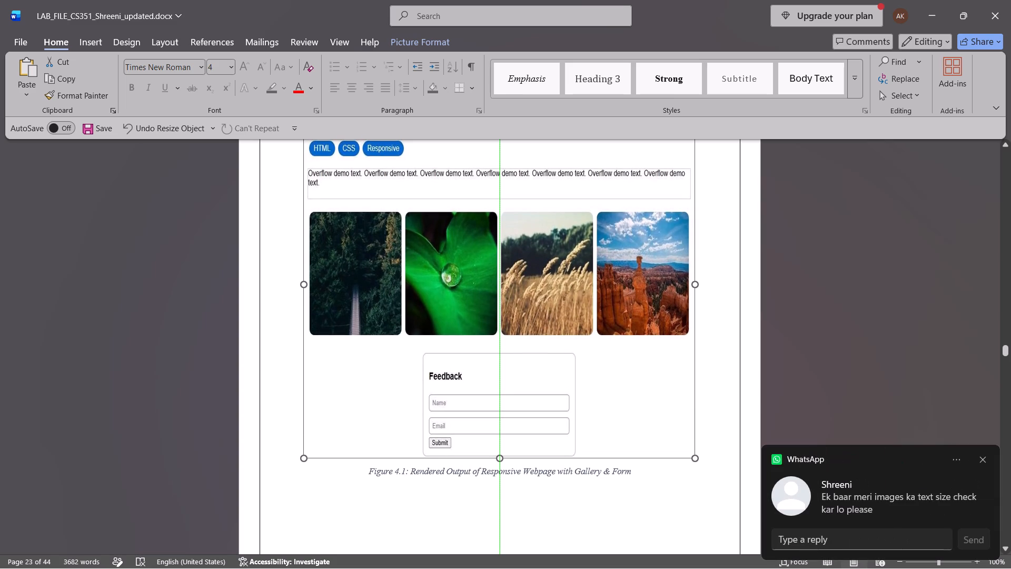
pyautogui.moveTo(499, 458); pyautogui.dragTo(500, 447)
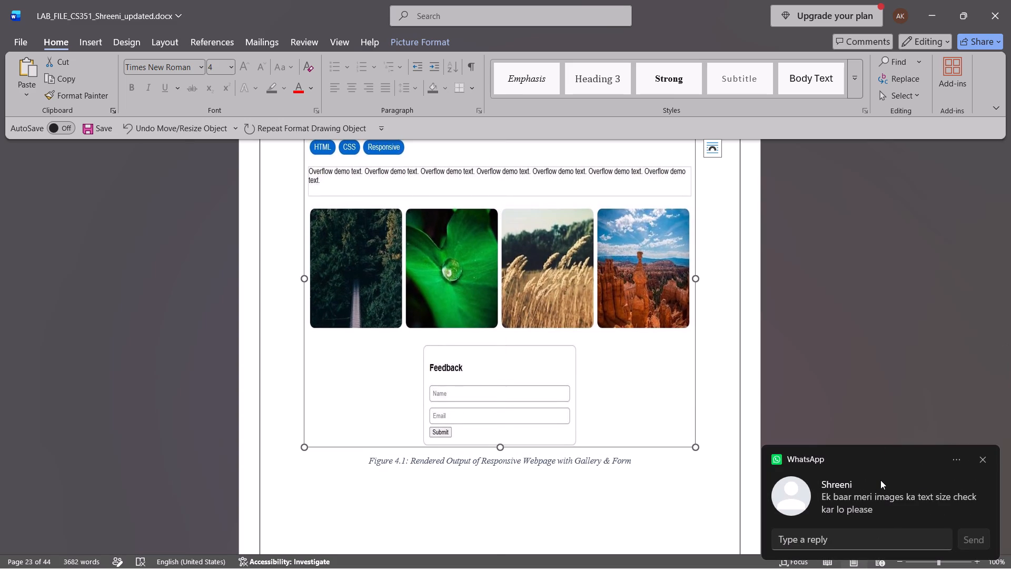
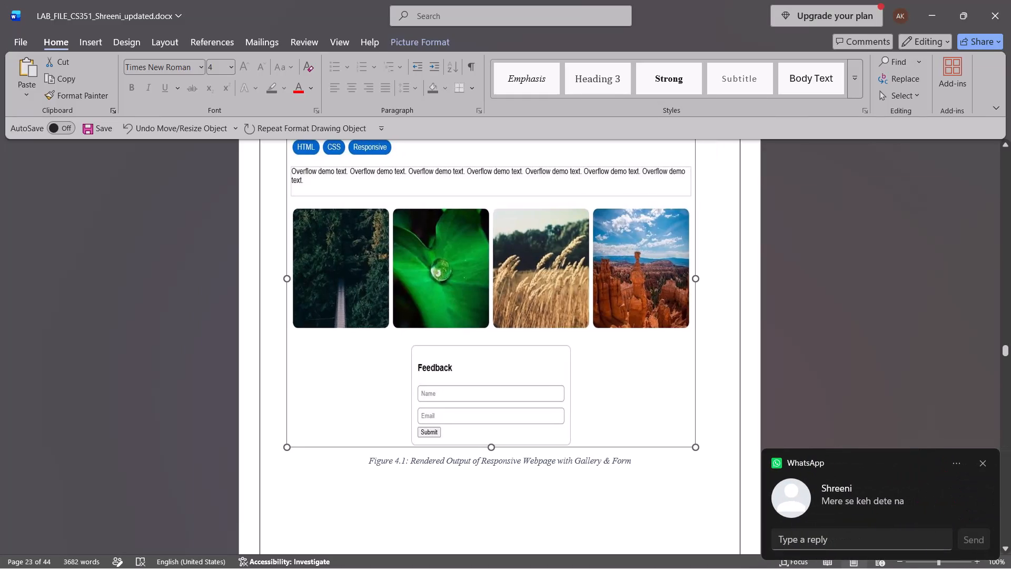
# Stretch the Figure 4.1 Responsive Webpage picture wider by extending its right edge toward the right page border.
pyautogui.moveTo(700, 279); pyautogui.dragTo(700, 280)
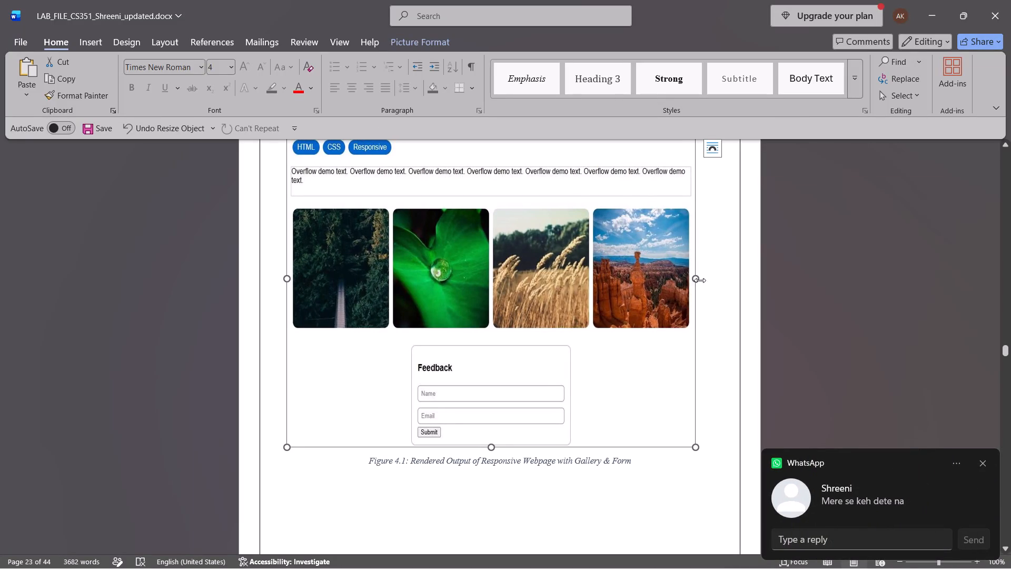
pyautogui.moveTo(700, 280); pyautogui.dragTo(731, 291)
pyautogui.click(810, 289)
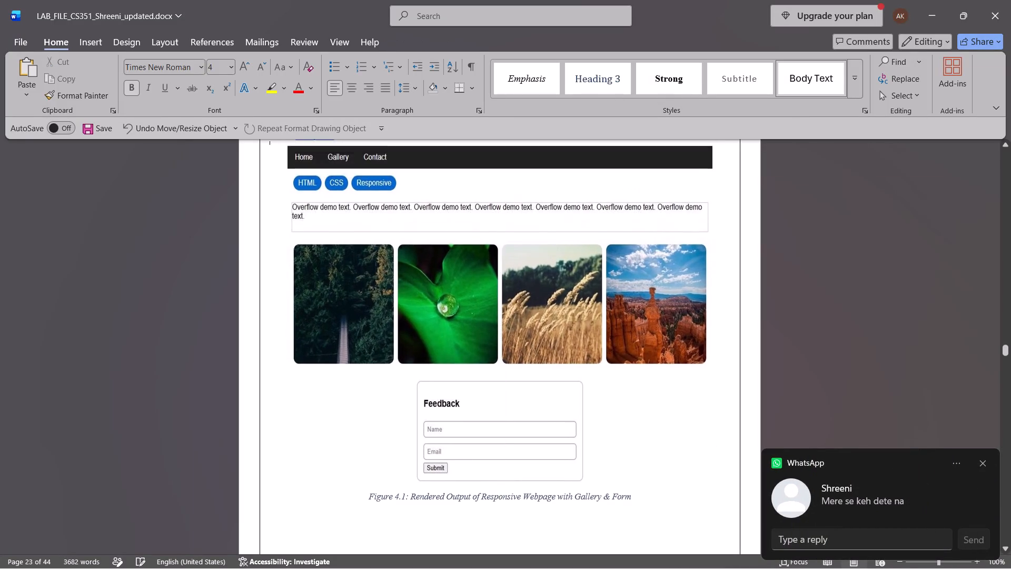
# Go back to the Figure 3.1 CSS Styling Demonstration picture and fine-tune its width from the left edge, keeping it inside the page borders.
pyautogui.scroll(4, 792, 292)
pyautogui.scroll(-2, 585, 307)
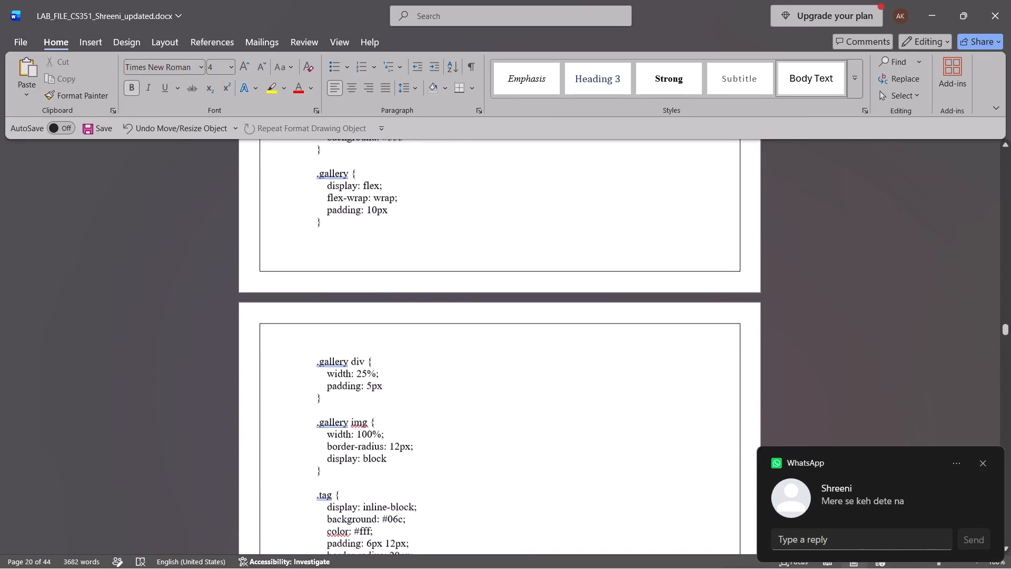
pyautogui.scroll(-2, 585, 307)
pyautogui.scroll(3, 585, 307)
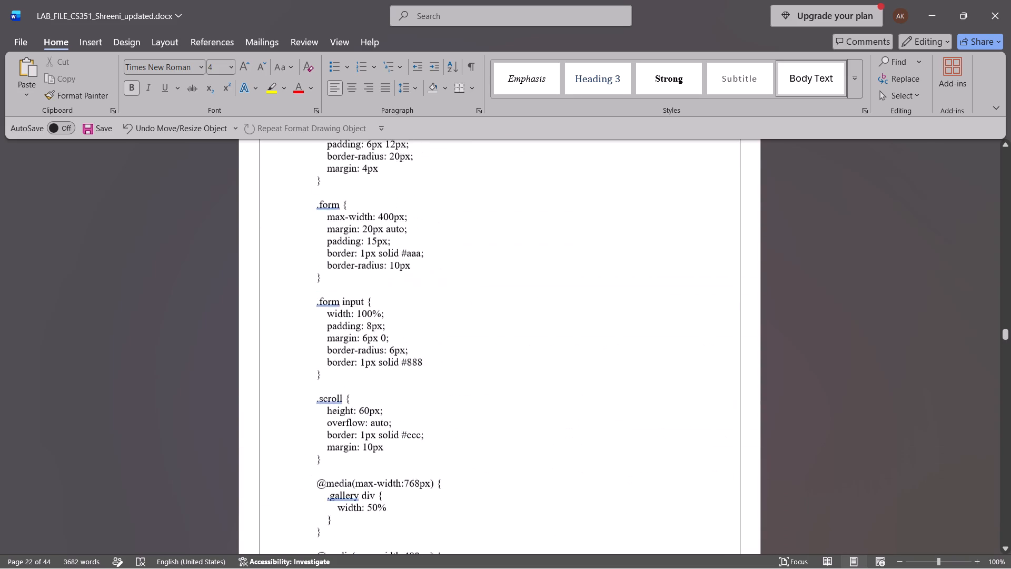
pyautogui.scroll(4, 585, 307)
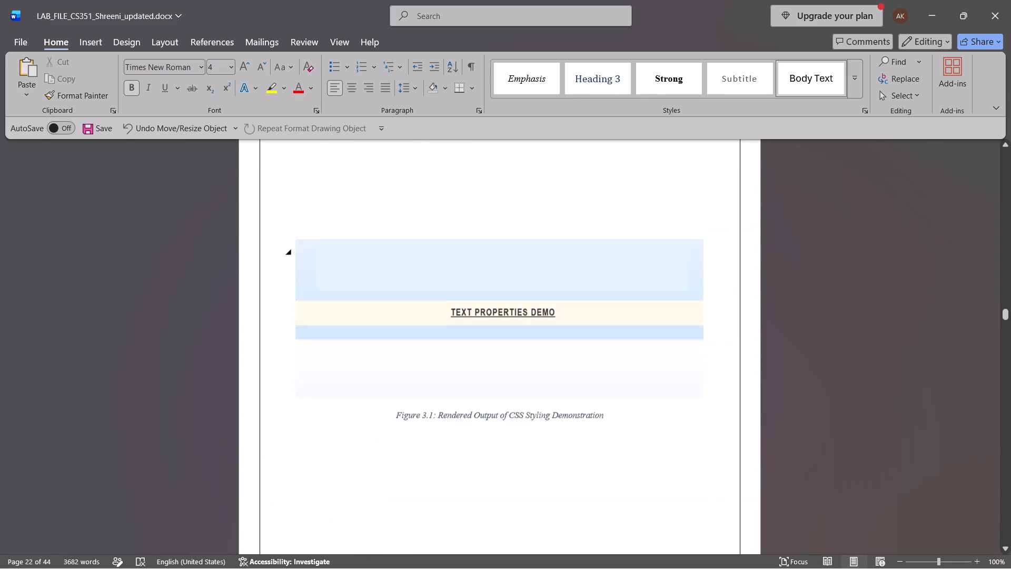
pyautogui.click(536, 328)
pyautogui.moveTo(292, 347); pyautogui.dragTo(281, 348)
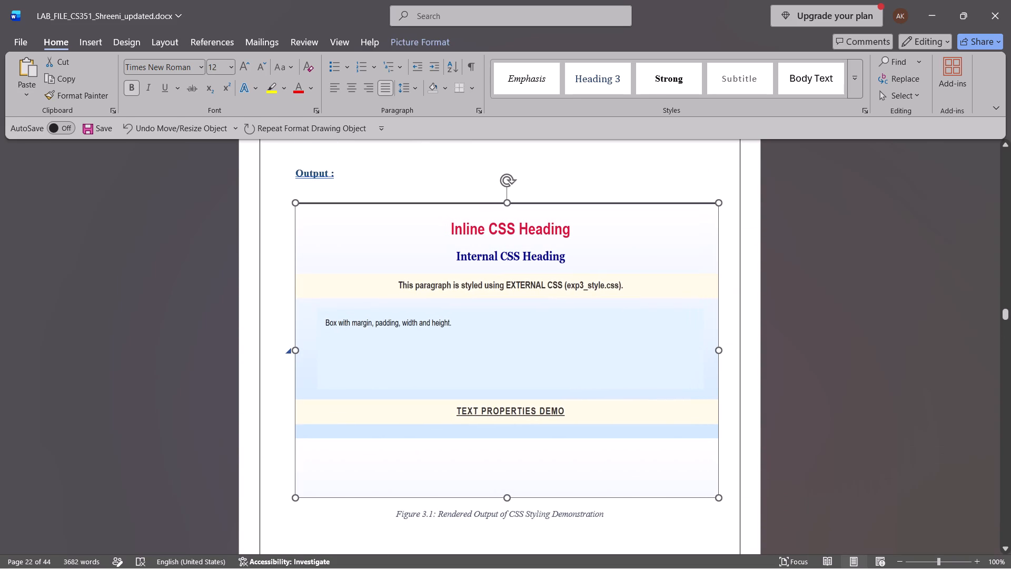
pyautogui.moveTo(281, 348); pyautogui.dragTo(287, 356)
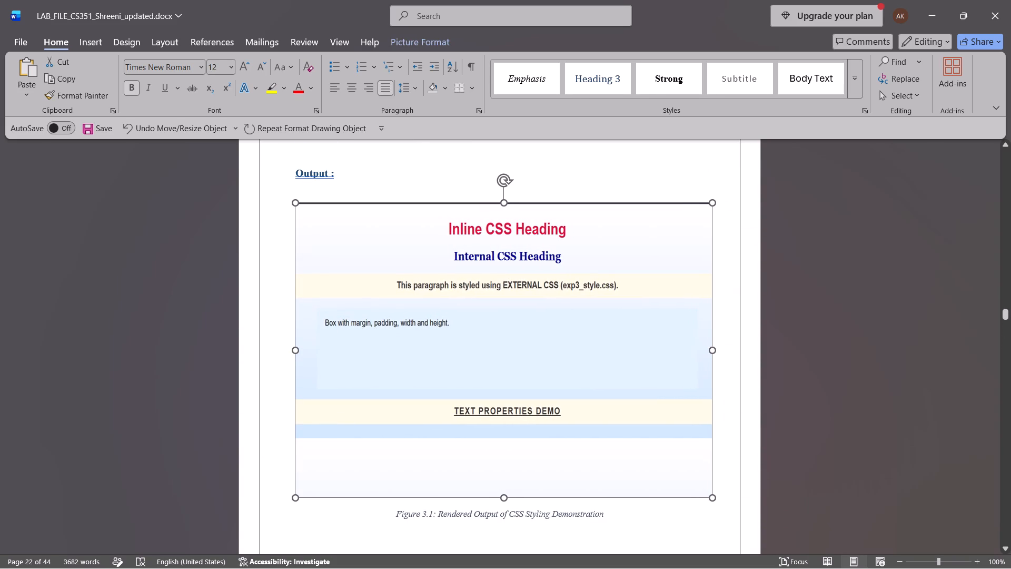
pyautogui.moveTo(287, 356); pyautogui.dragTo(293, 361)
pyautogui.click(759, 382)
# Return to the Figure 4.1 Responsive Webpage picture and stretch it taller by extending its bottom edge downward.
pyautogui.scroll(-6, 657, 371)
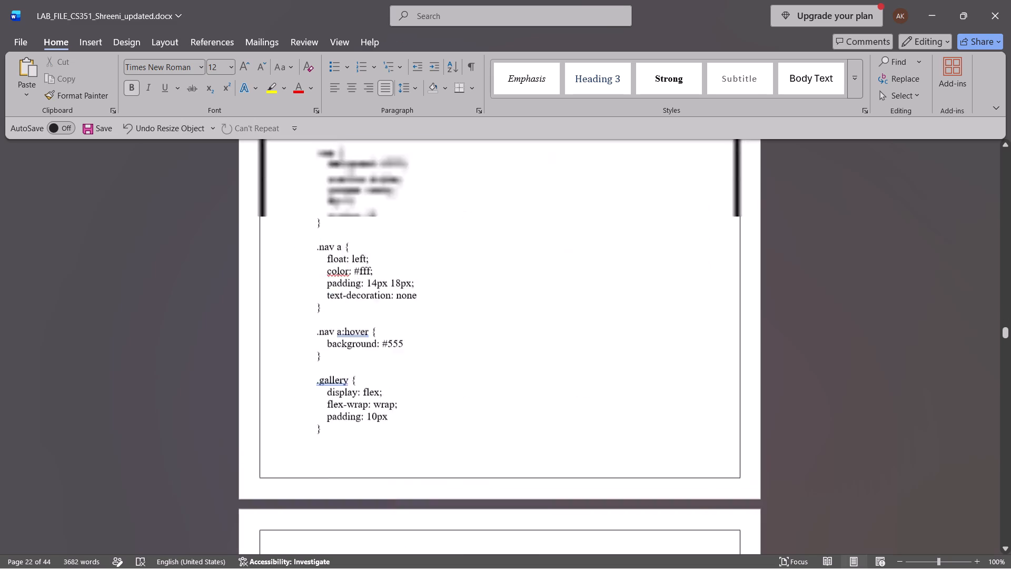
pyautogui.scroll(-4, 639, 370)
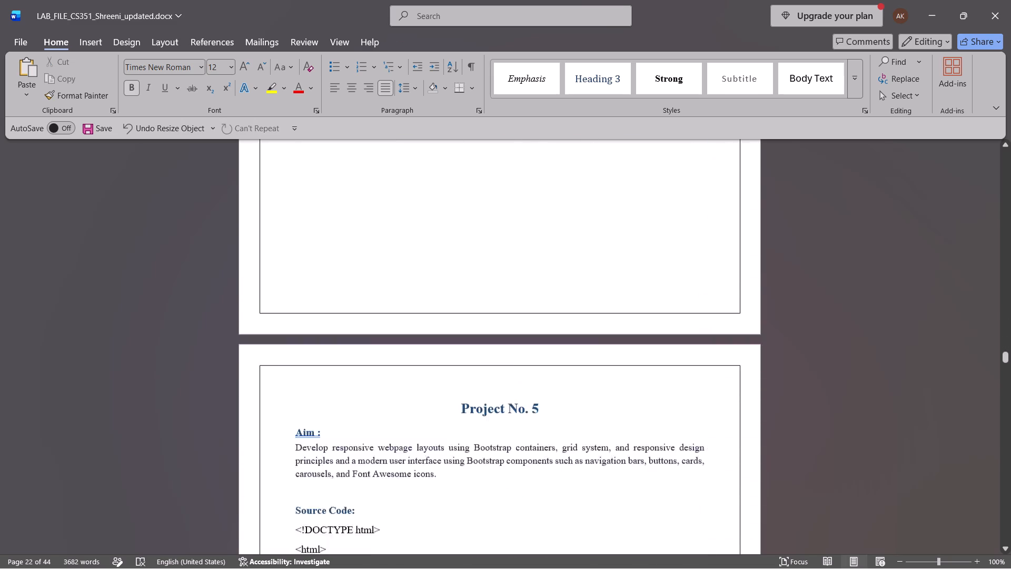
pyautogui.scroll(-1, 639, 370)
pyautogui.click(587, 377)
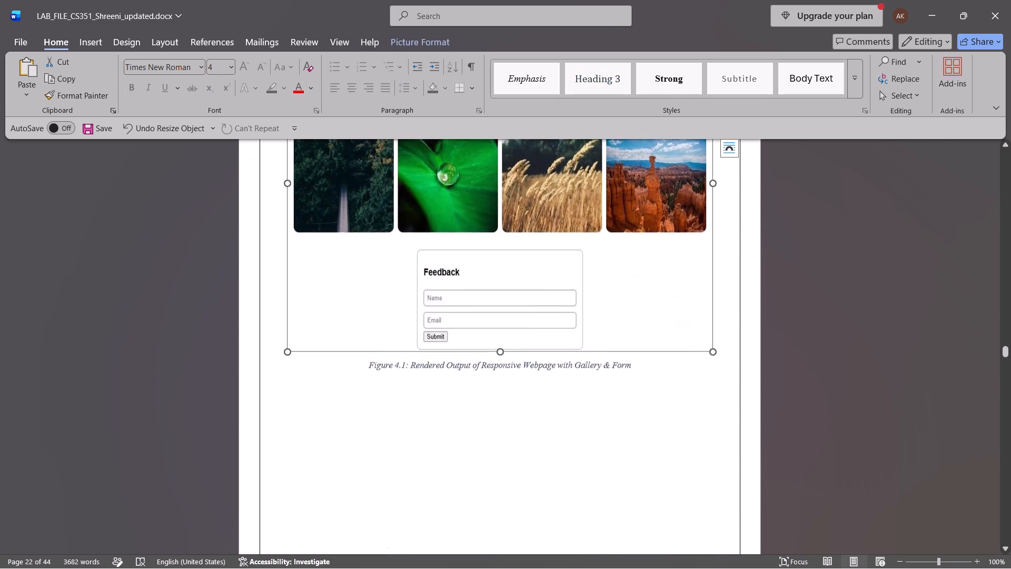
pyautogui.scroll(-1, 589, 384)
pyautogui.moveTo(497, 416); pyautogui.dragTo(496, 447)
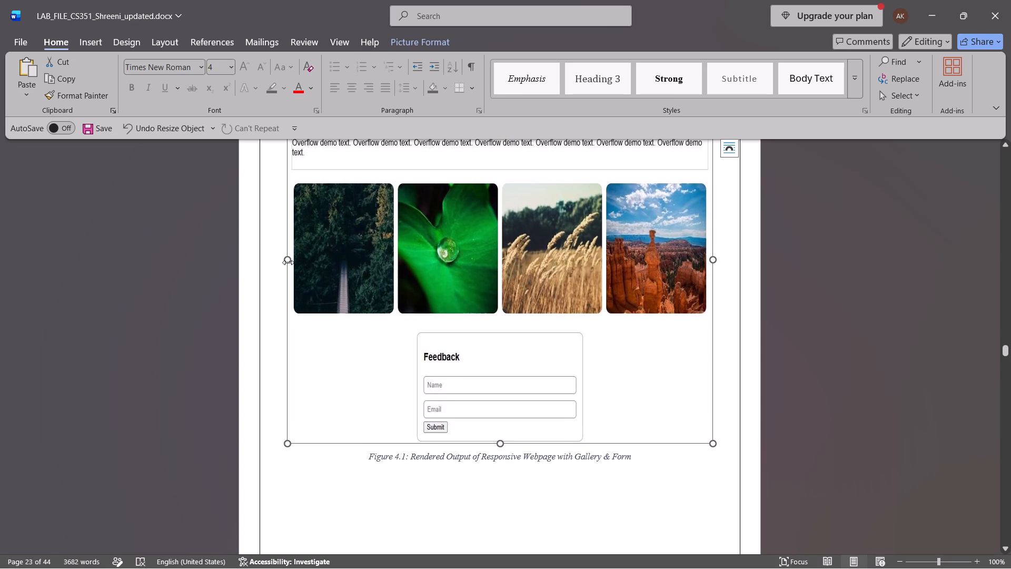
# Widen the Figure 4.1 responsive webpage picture very slightly by extending its left edge outward.
pyautogui.click(288, 262)
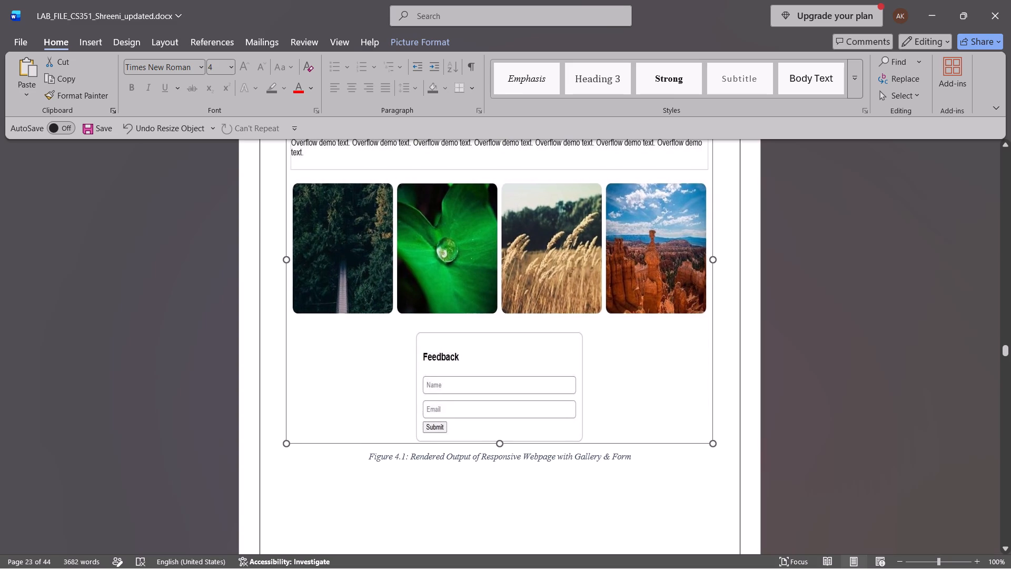
pyautogui.scroll(1, 596, 276)
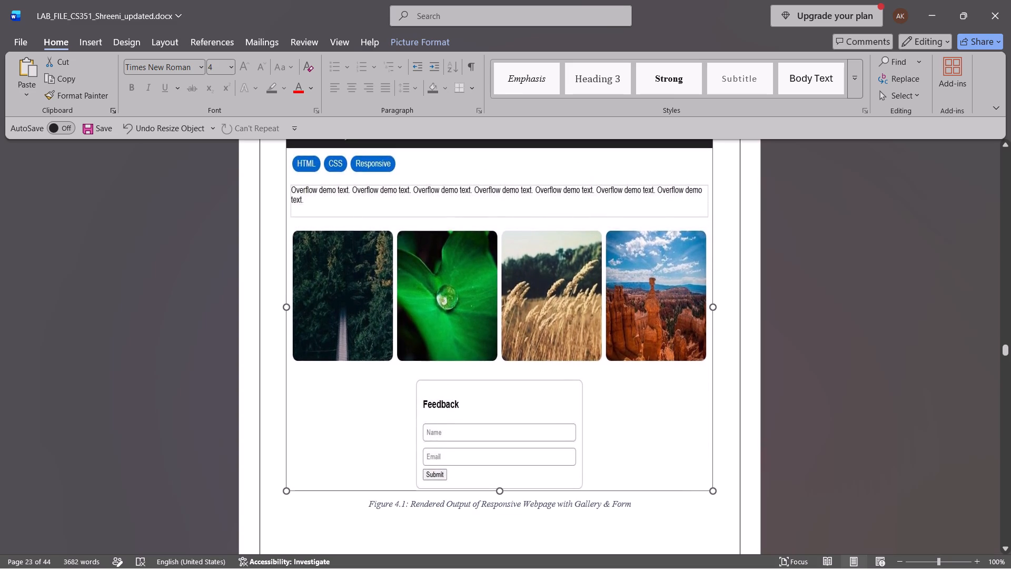
# Widen the Figure 4.1 responsive webpage picture slightly by extending its right edge outward towards the page border.
pyautogui.scroll(1, 717, 317)
pyautogui.click(715, 315)
pyautogui.moveTo(711, 309); pyautogui.dragTo(716, 307)
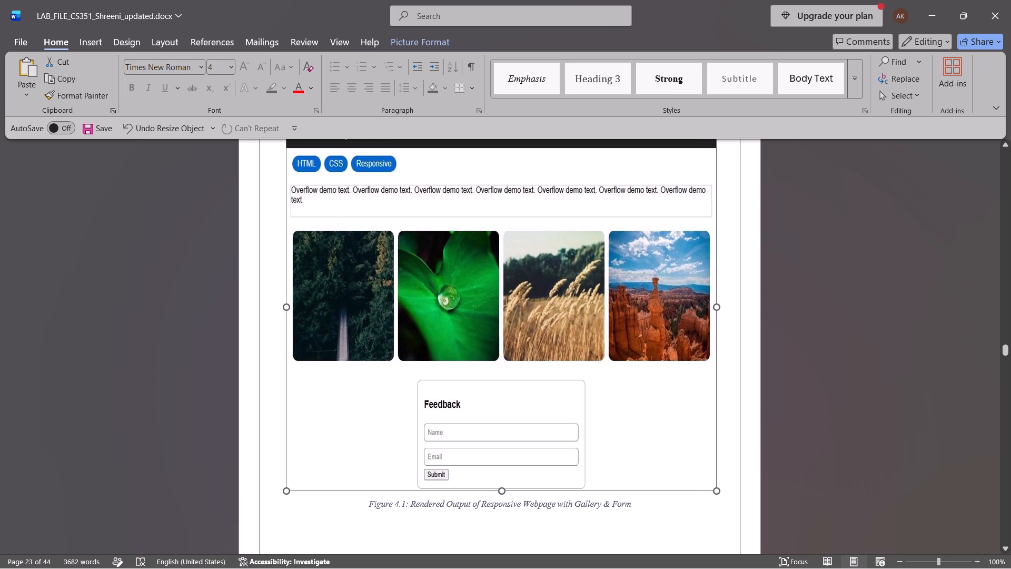
pyautogui.moveTo(716, 307); pyautogui.dragTo(718, 306)
pyautogui.click(833, 292)
# Review the pages after Figure 4.1, examining the Bootstrap code layout and the Figure 5.1 carousel and cards output picture.
pyautogui.scroll(-1, 833, 292)
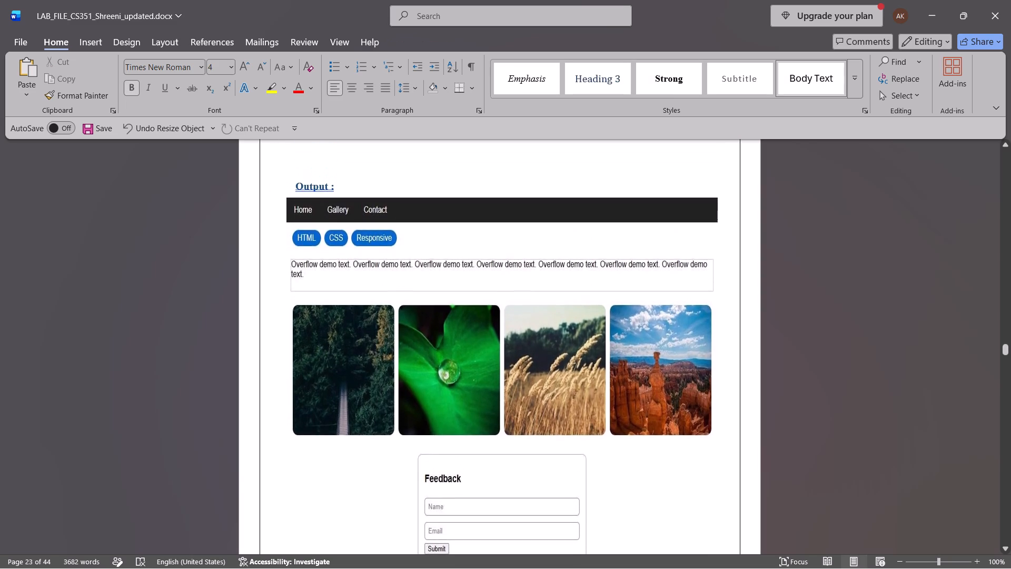
pyautogui.scroll(-5, 830, 292)
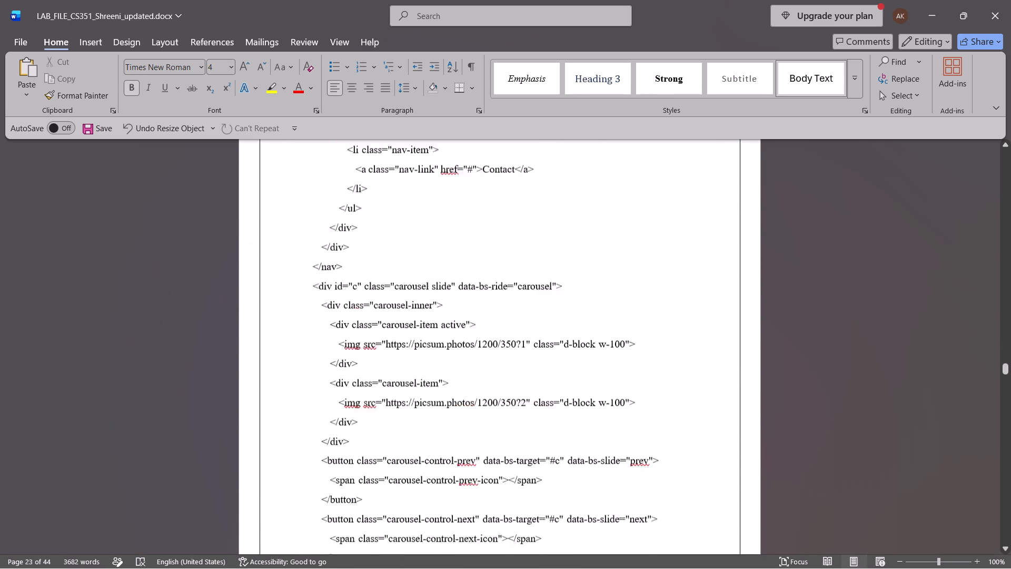
pyautogui.scroll(-3, 830, 292)
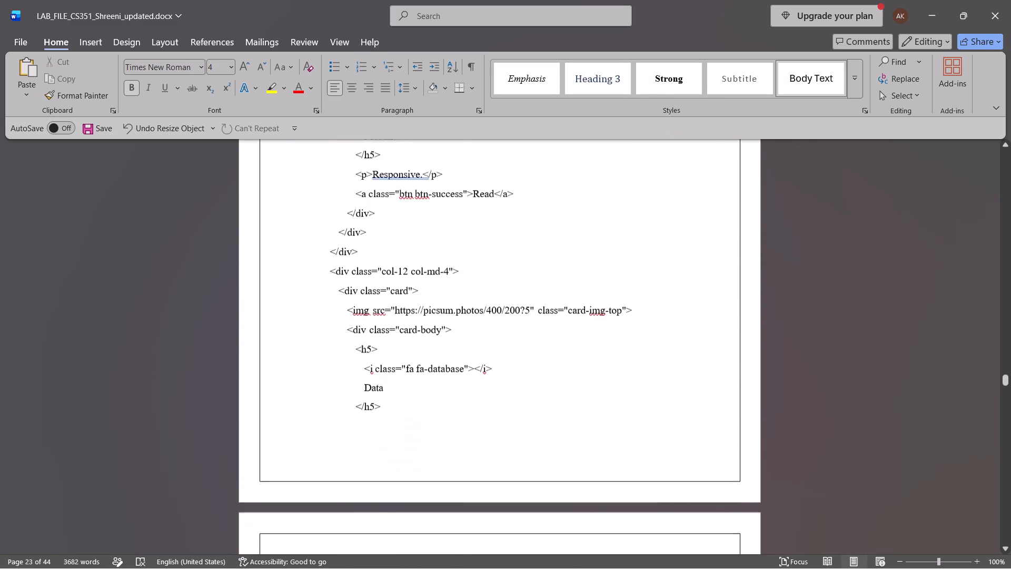
pyautogui.scroll(-1, 827, 292)
pyautogui.scroll(1, 817, 298)
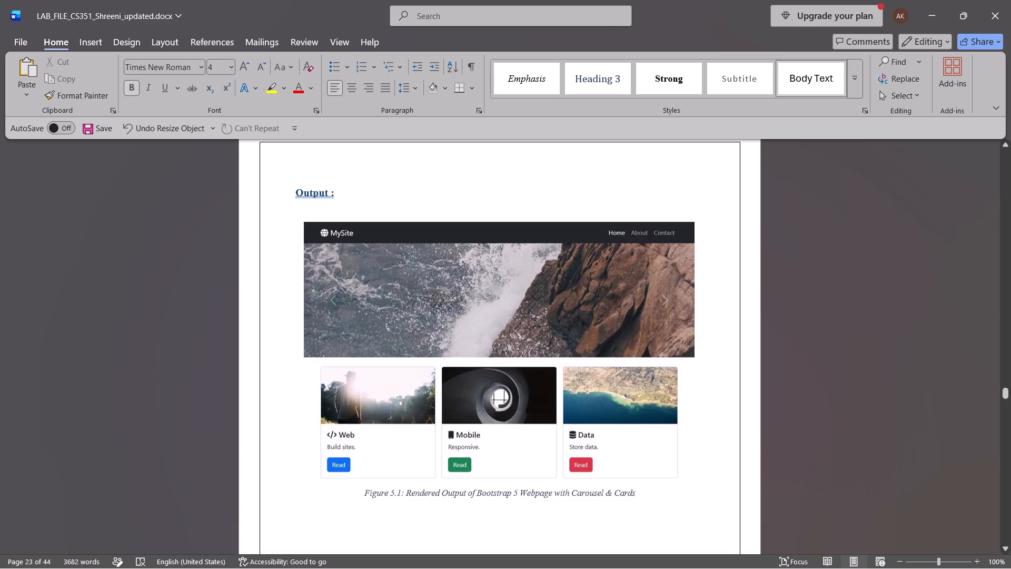
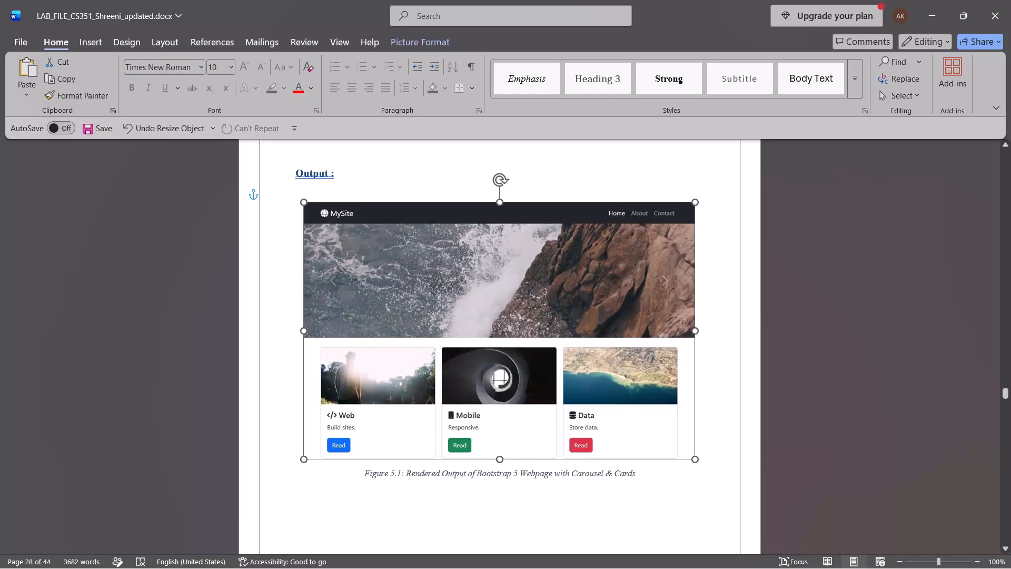
# Widen the Figure 5.1 Bootstrap webpage picture on both sides, extending its left and right edges to just inside the page borders.
pyautogui.moveTo(303, 333); pyautogui.dragTo(292, 341)
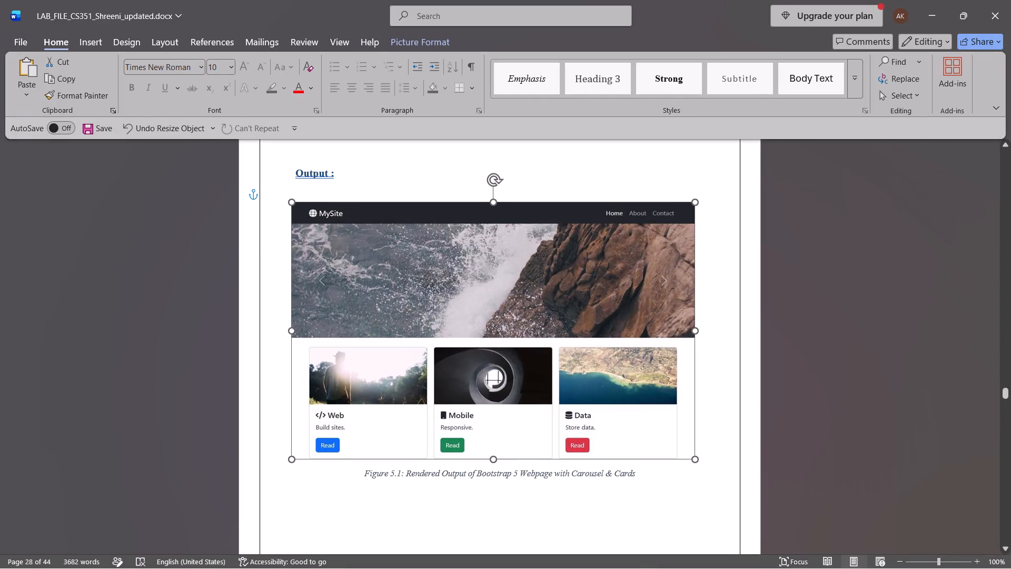
pyautogui.moveTo(292, 341); pyautogui.dragTo(279, 349)
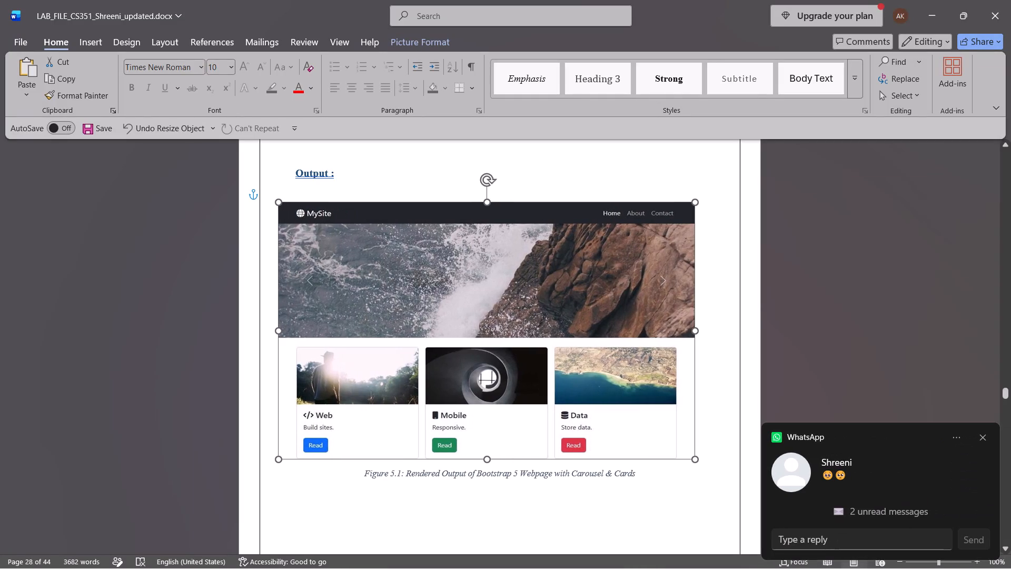
pyautogui.moveTo(279, 349); pyautogui.dragTo(286, 348)
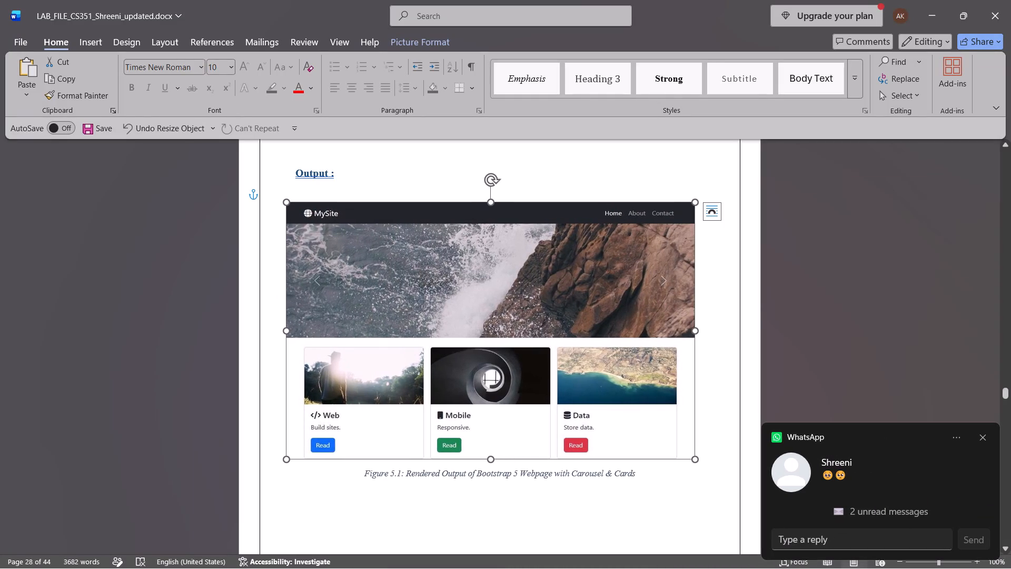
pyautogui.moveTo(695, 331); pyautogui.dragTo(719, 338)
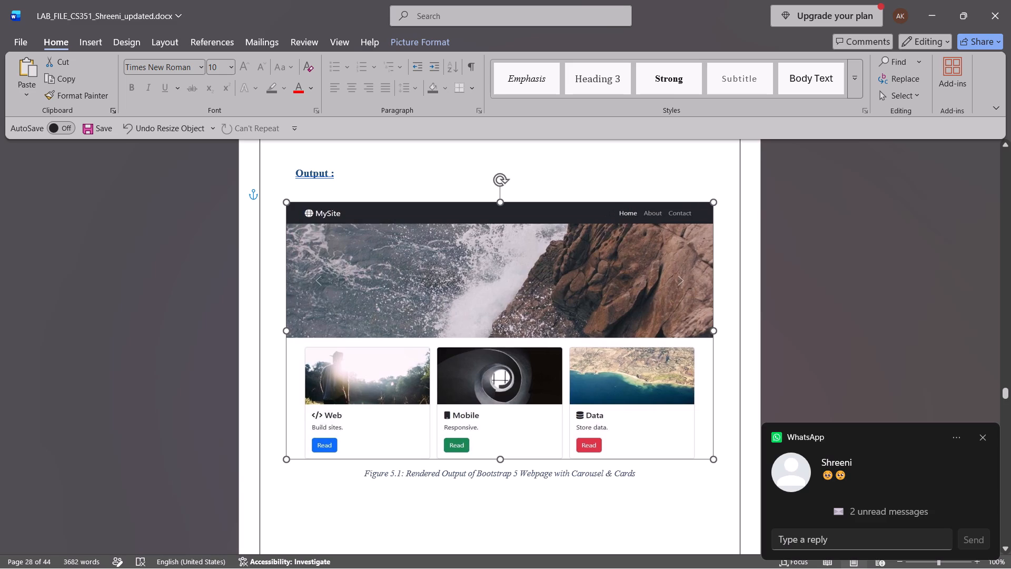
pyautogui.moveTo(719, 338); pyautogui.dragTo(723, 339)
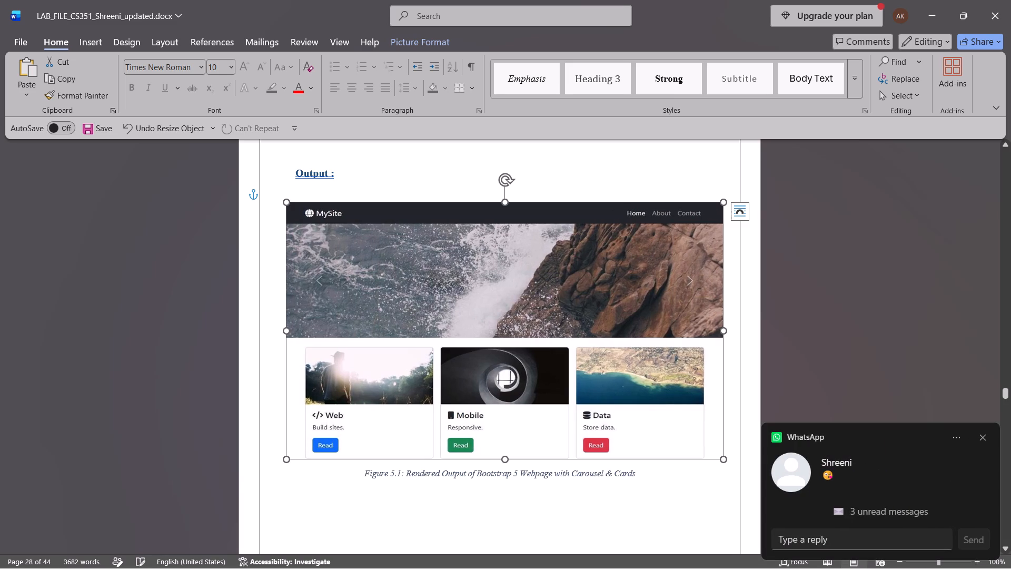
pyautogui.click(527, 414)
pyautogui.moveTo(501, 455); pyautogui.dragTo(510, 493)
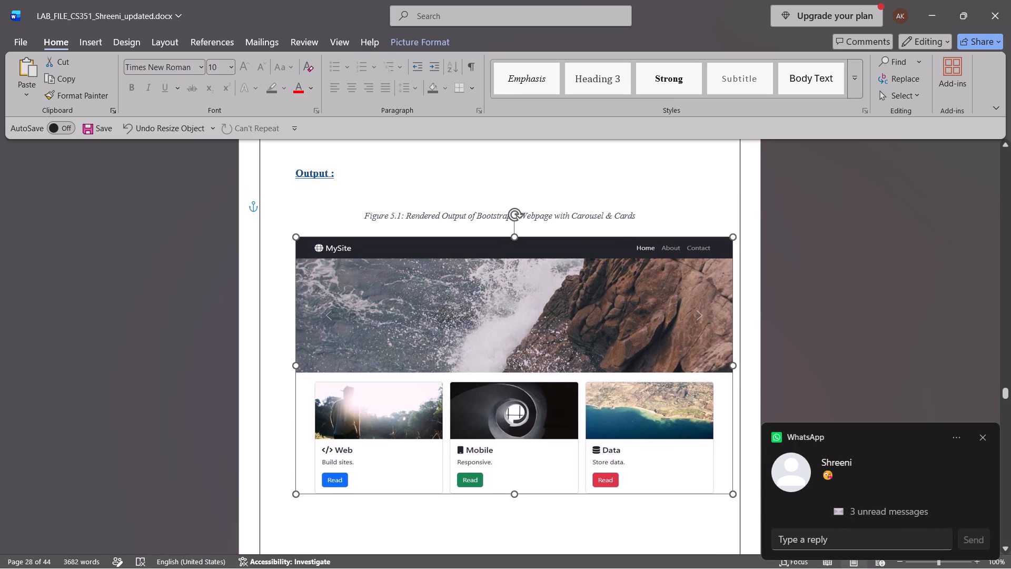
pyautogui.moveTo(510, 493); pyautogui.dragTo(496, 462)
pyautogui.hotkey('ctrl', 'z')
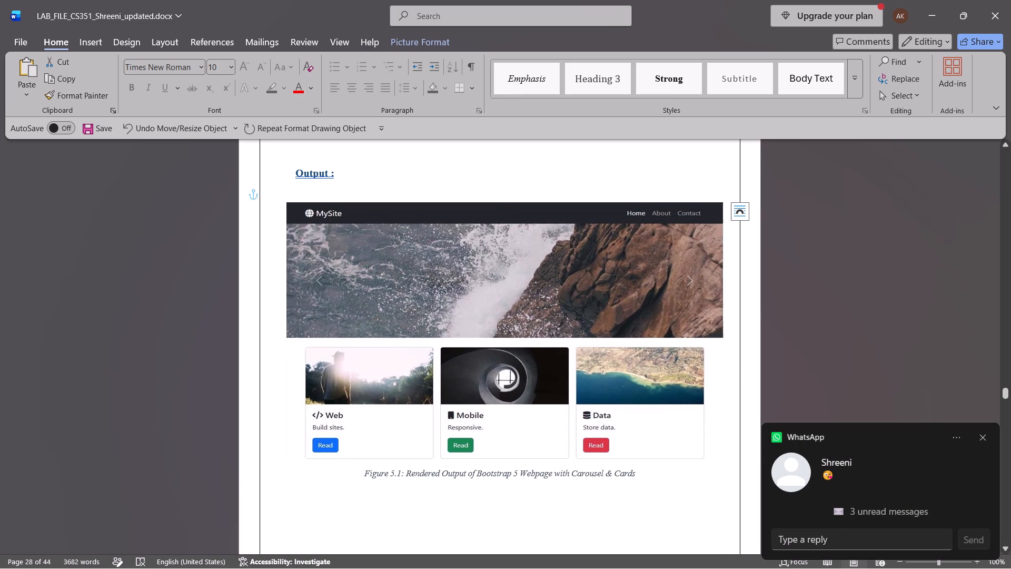
# Stretch the Figure 5.1 picture about a third taller by extending its bottom edge down into the empty page space.
pyautogui.moveTo(507, 457); pyautogui.dragTo(499, 516)
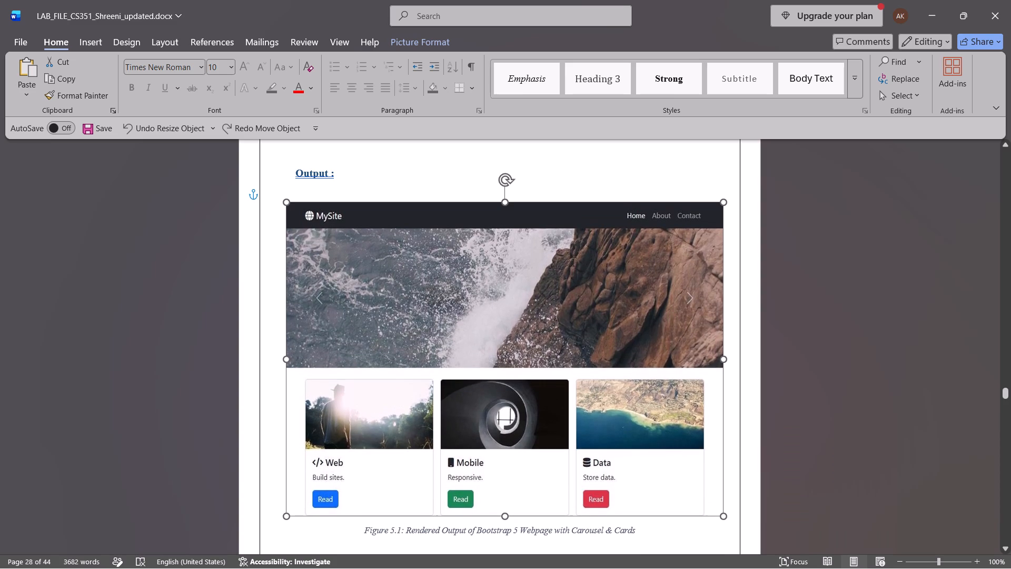
pyautogui.moveTo(499, 516); pyautogui.dragTo(506, 532)
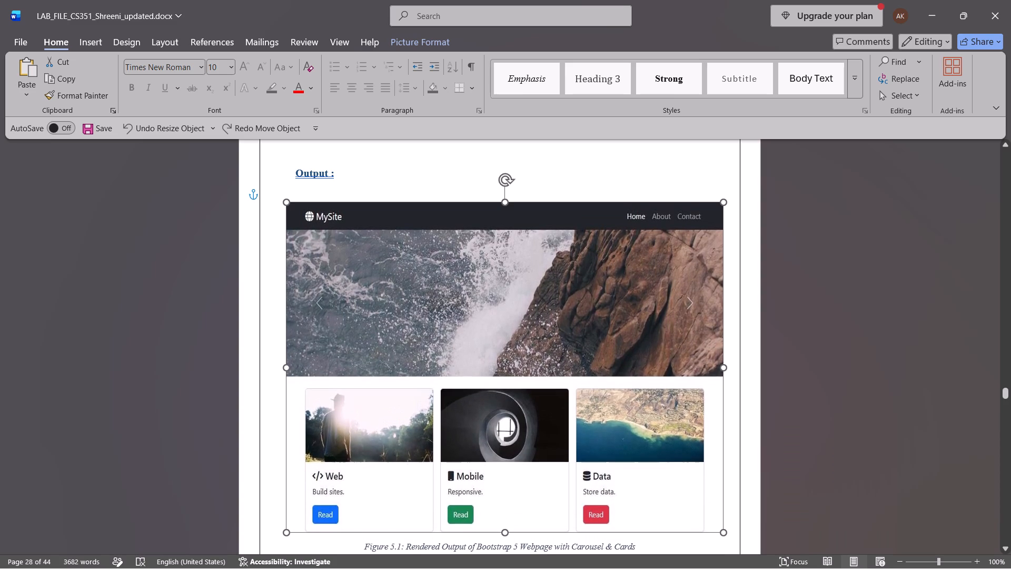
pyautogui.moveTo(506, 532); pyautogui.dragTo(506, 537)
pyautogui.click(894, 379)
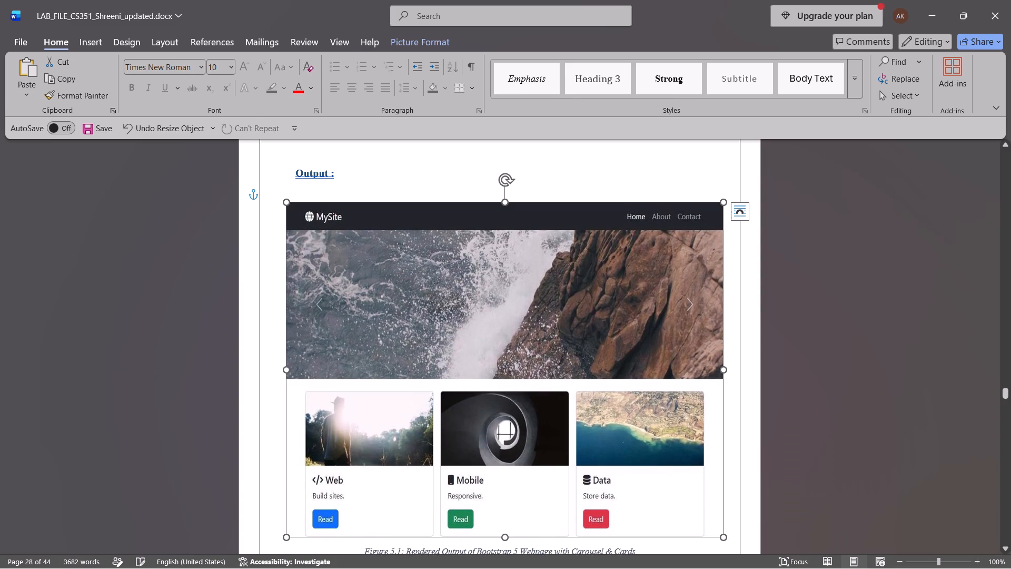
pyautogui.scroll(-1, 771, 400)
pyautogui.click(547, 218)
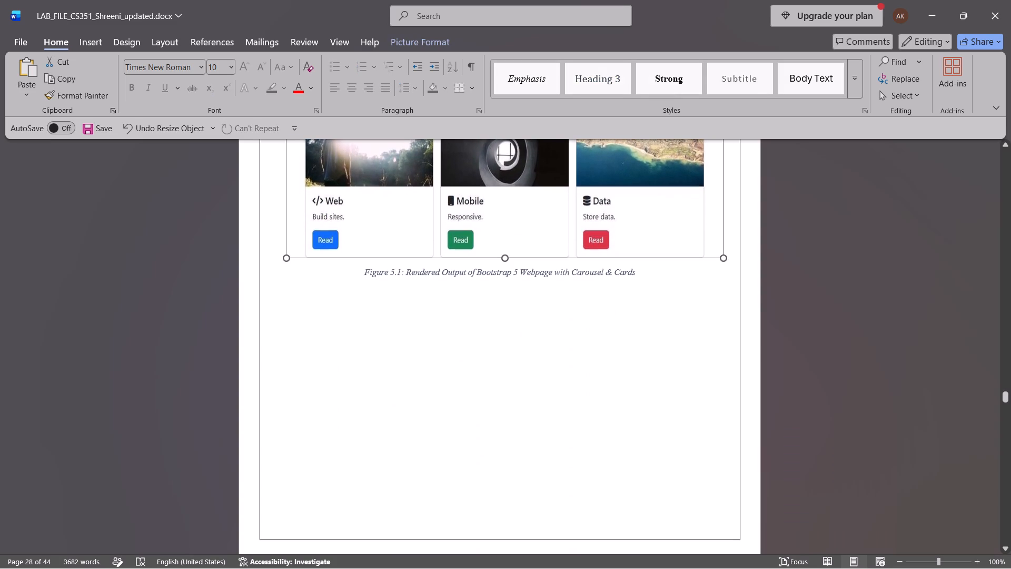
pyautogui.moveTo(506, 258); pyautogui.dragTo(506, 283)
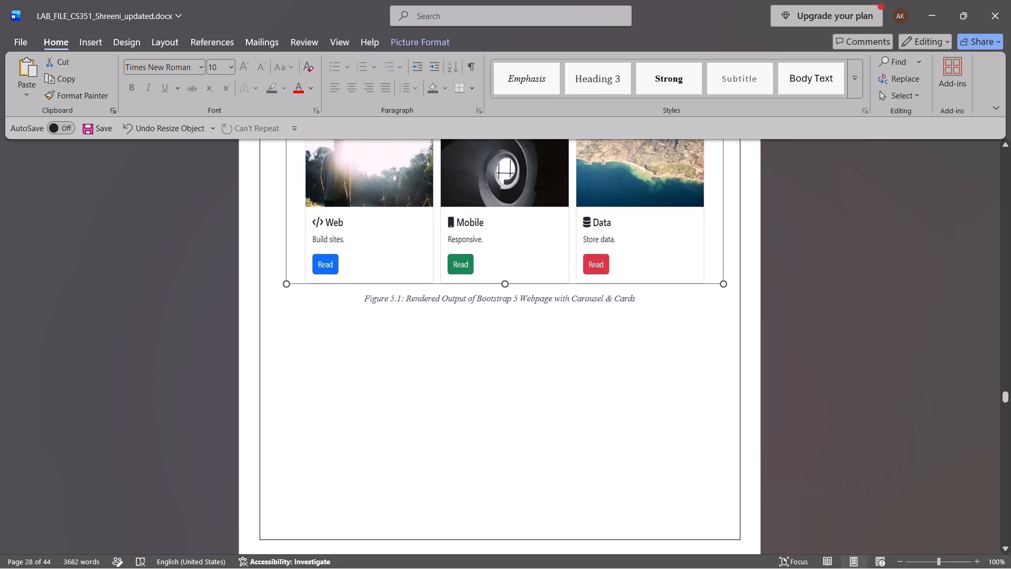
pyautogui.moveTo(506, 283); pyautogui.dragTo(502, 271)
pyautogui.scroll(-1, 665, 347)
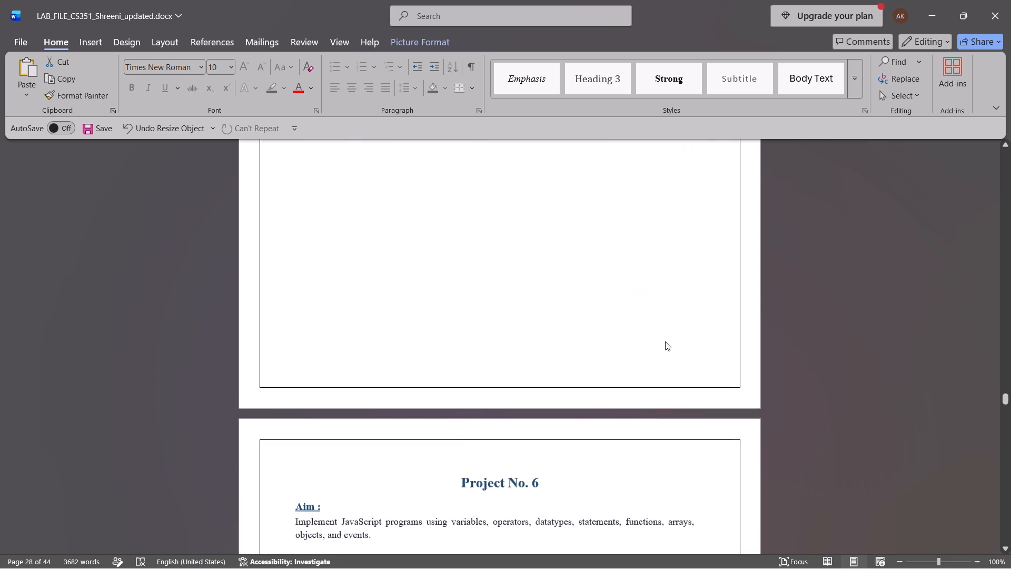
# Review the Project 5 pages and the Figure 4.1 and Figure 5.1 output pictures for remaining empty page space.
pyautogui.scroll(-2, 665, 341)
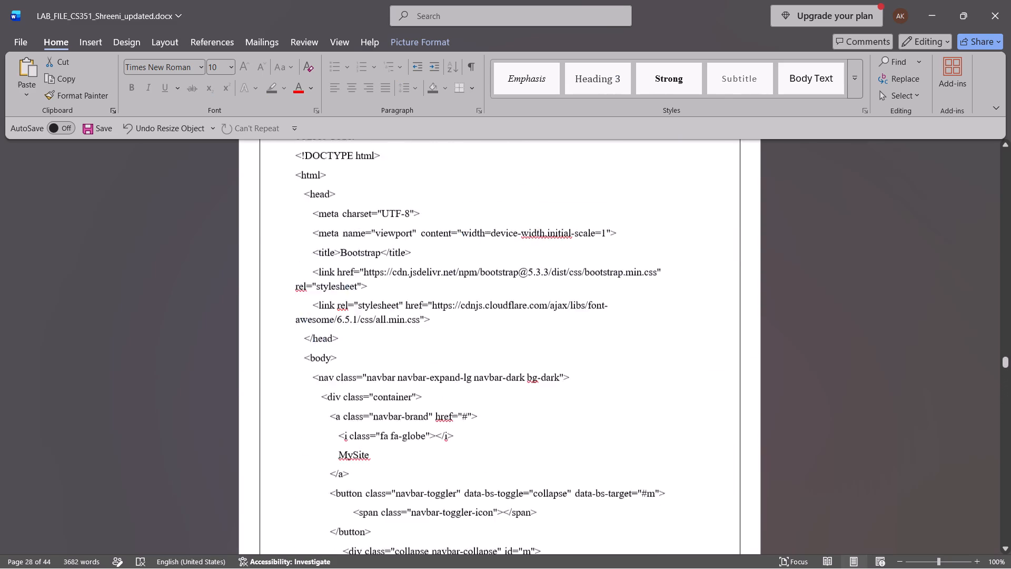
pyautogui.scroll(-6, 665, 341)
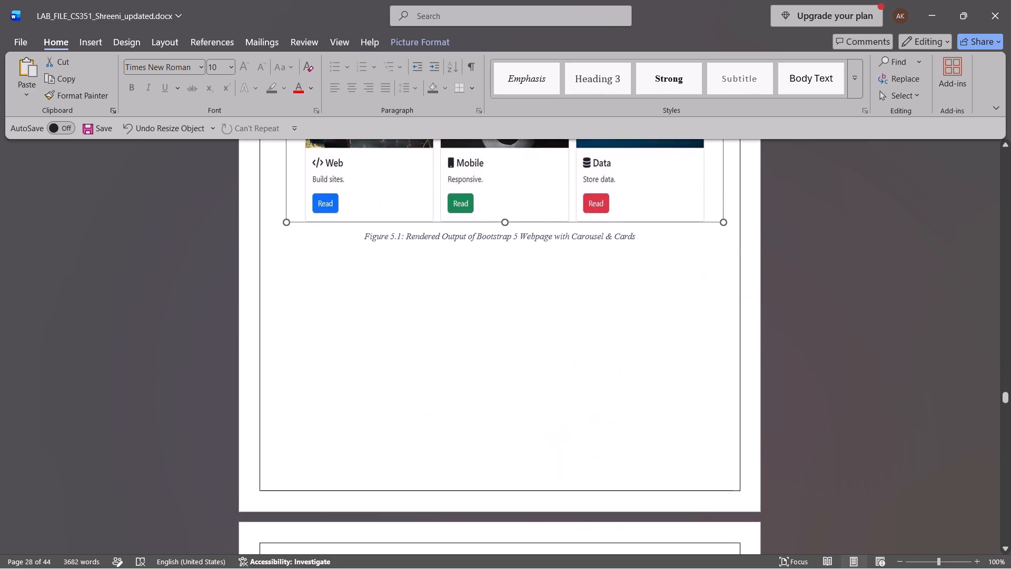
pyautogui.scroll(2, 646, 355)
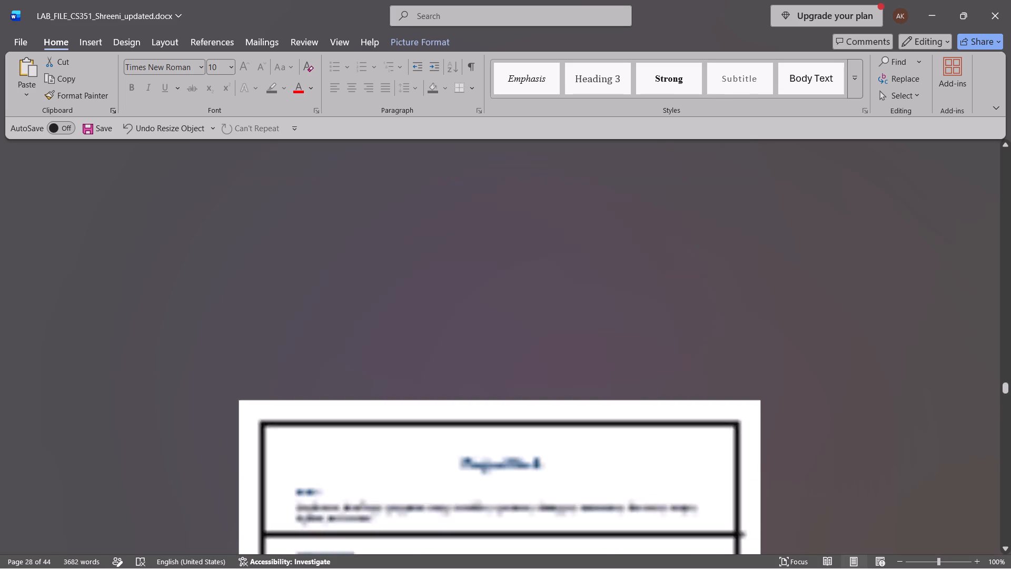
pyautogui.scroll(5, 646, 355)
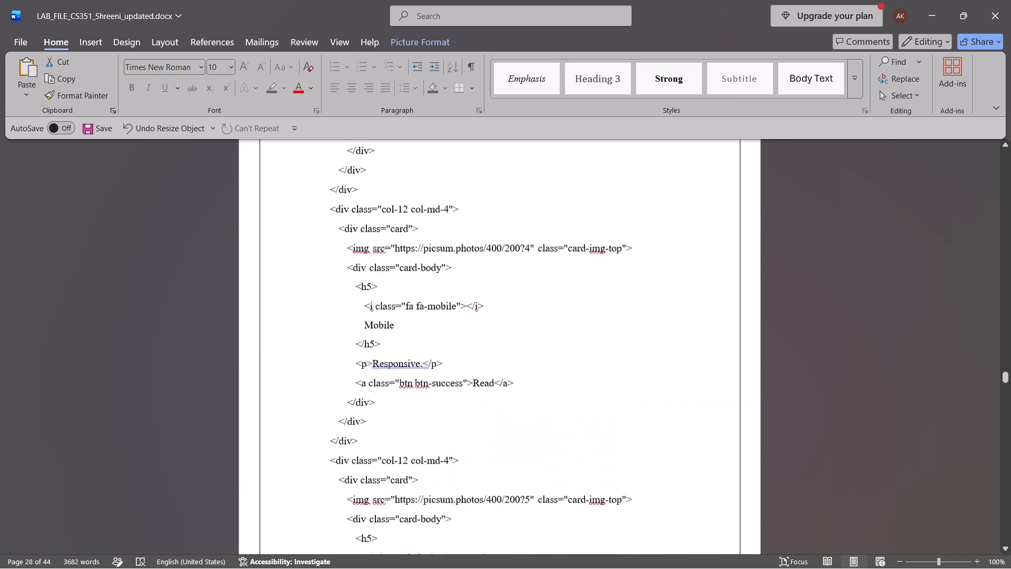
pyautogui.scroll(4, 646, 355)
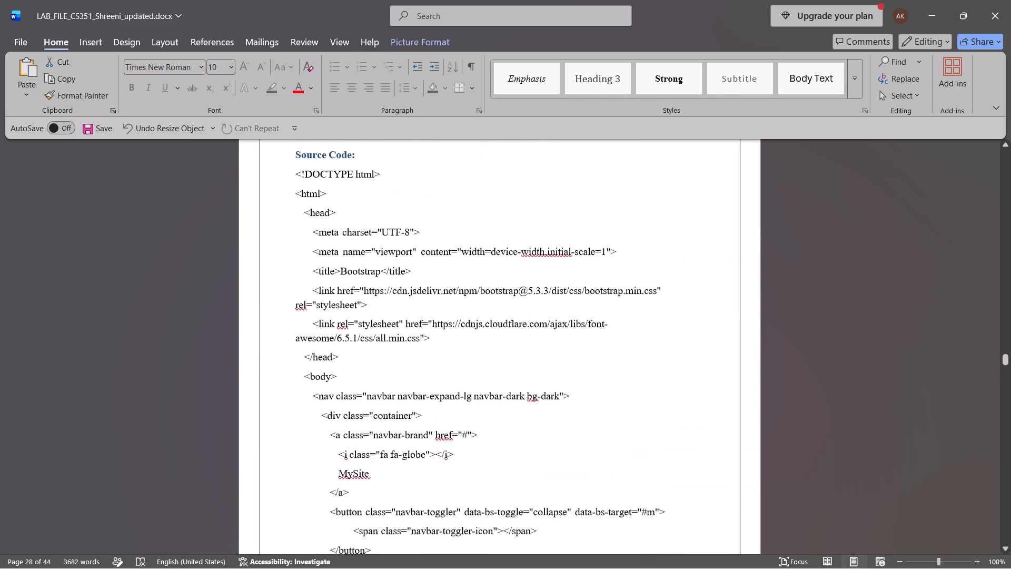
pyautogui.scroll(4, 646, 355)
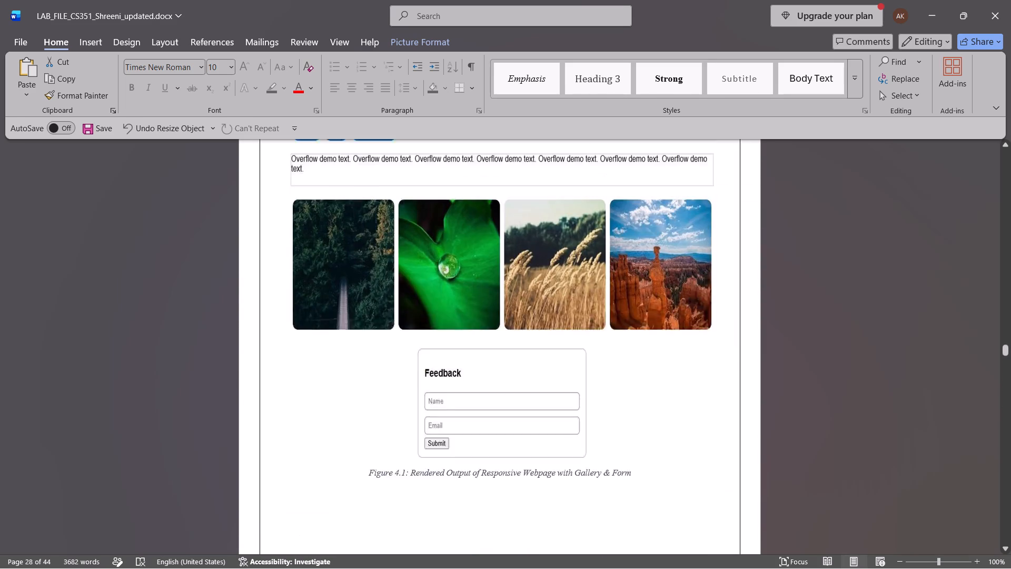
pyautogui.scroll(1, 646, 355)
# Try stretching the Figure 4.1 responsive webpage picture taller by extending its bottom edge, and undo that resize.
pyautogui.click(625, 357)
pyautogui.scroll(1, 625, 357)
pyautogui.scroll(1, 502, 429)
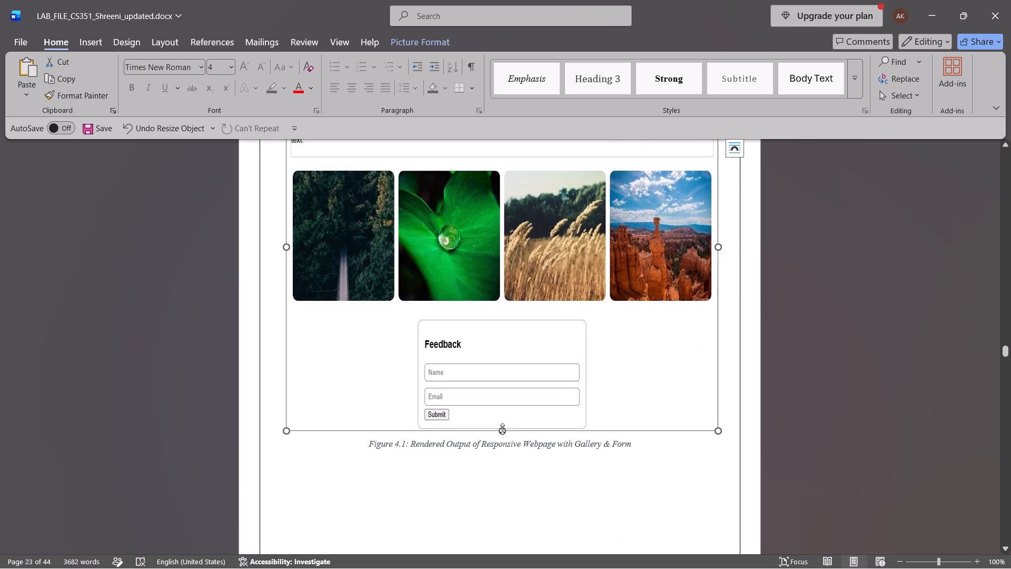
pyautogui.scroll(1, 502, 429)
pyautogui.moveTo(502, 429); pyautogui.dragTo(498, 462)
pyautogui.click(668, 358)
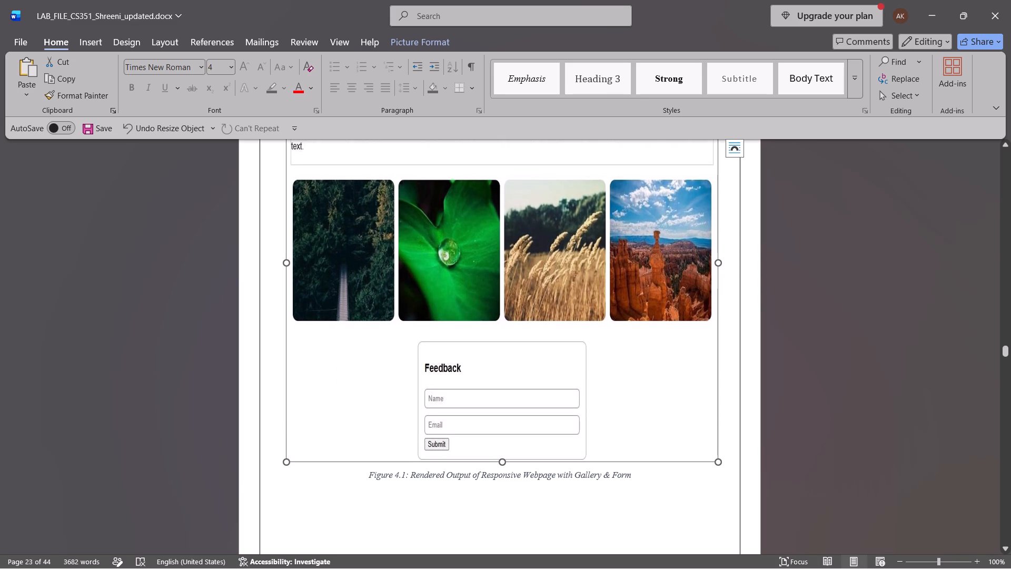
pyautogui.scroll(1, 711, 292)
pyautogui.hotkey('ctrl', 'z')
# Make the Figure 5.1 Bootstrap webpage picture slightly taller by extending its bottom edge downward.
pyautogui.scroll(-2, 710, 308)
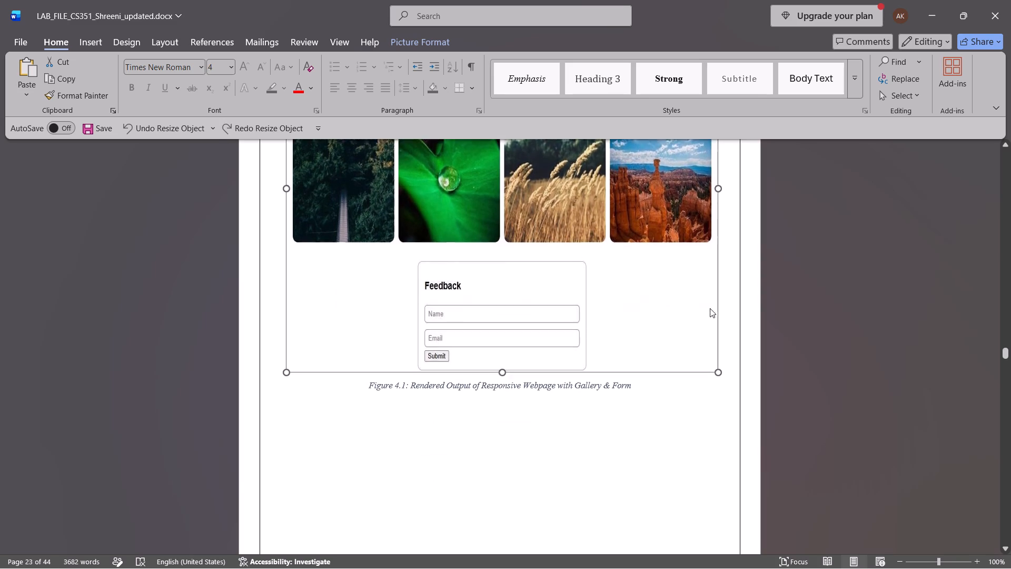
pyautogui.scroll(-7, 710, 308)
pyautogui.scroll(1, 710, 308)
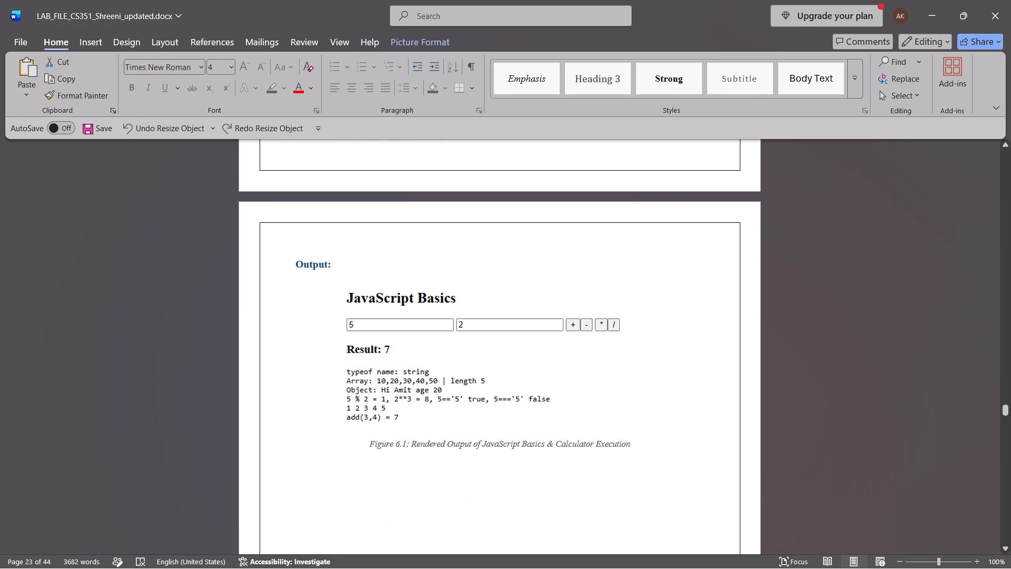
pyautogui.scroll(1, 710, 308)
pyautogui.click(676, 310)
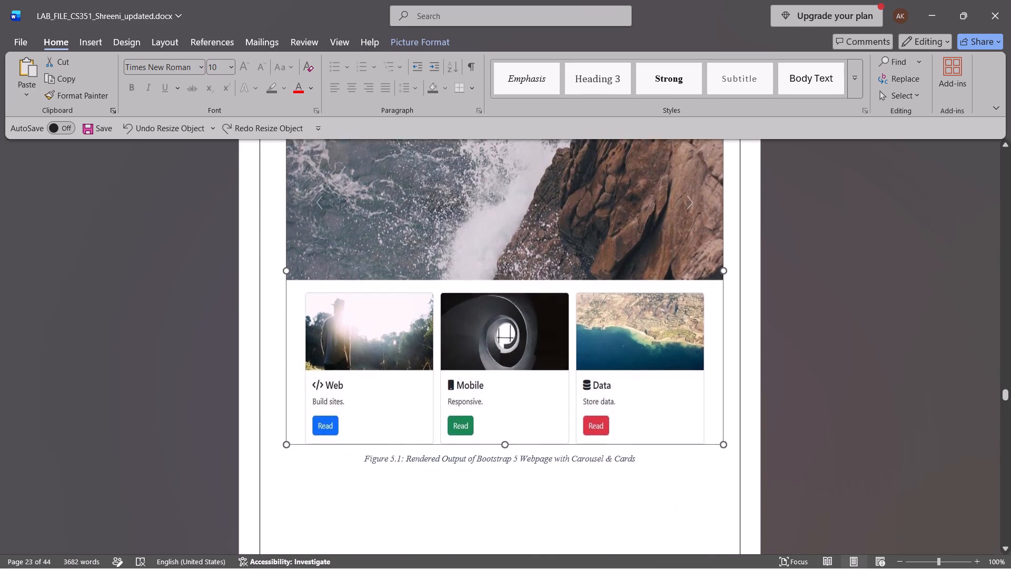
pyautogui.moveTo(506, 396); pyautogui.dragTo(501, 409)
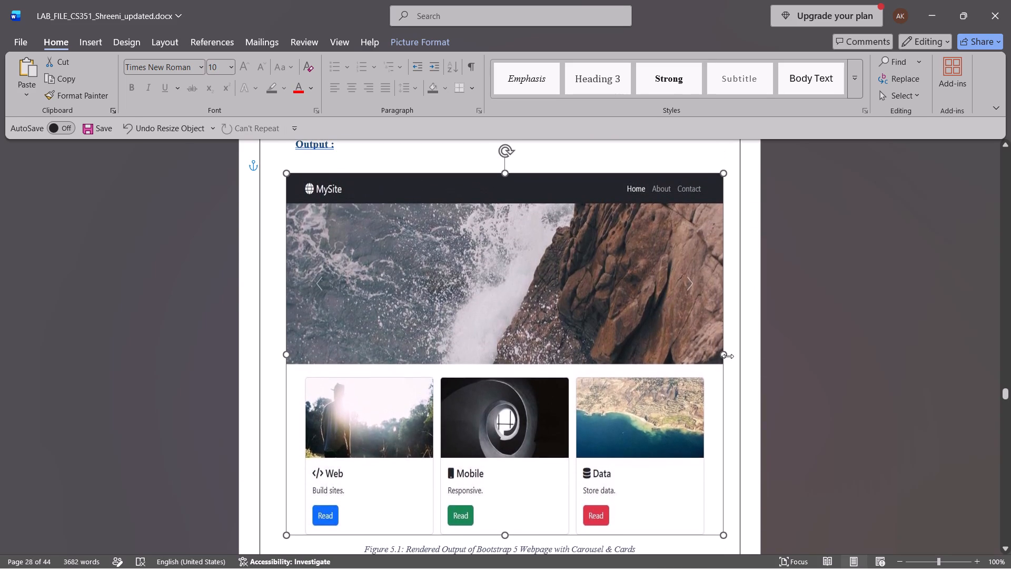
# Stretch the Figure 6.1 JavaScript Basics output picture to nearly double its height by extending its bottom edge.
pyautogui.scroll(-6, 718, 366)
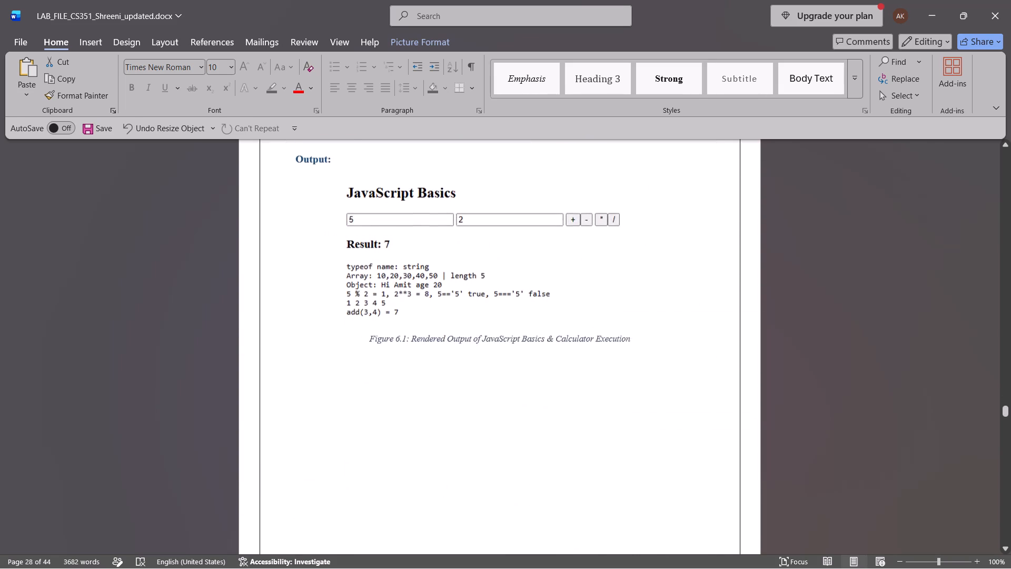
pyautogui.click(484, 281)
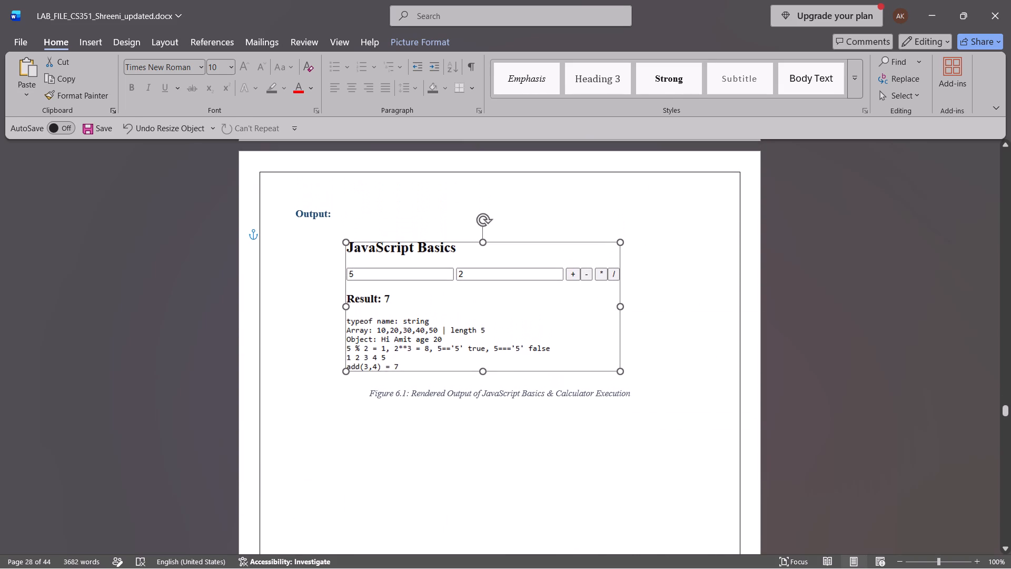
pyautogui.moveTo(481, 372); pyautogui.dragTo(461, 493)
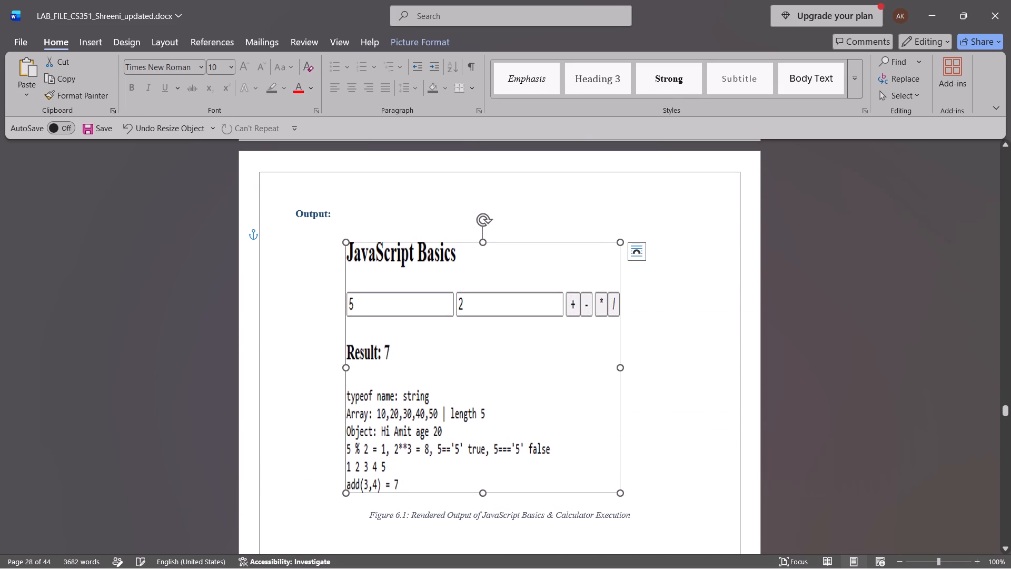
# Widen the Figure 6.1 picture on both sides, with its left edge about level with the Output heading and its right edge near the page border.
pyautogui.moveTo(619, 368); pyautogui.dragTo(700, 360)
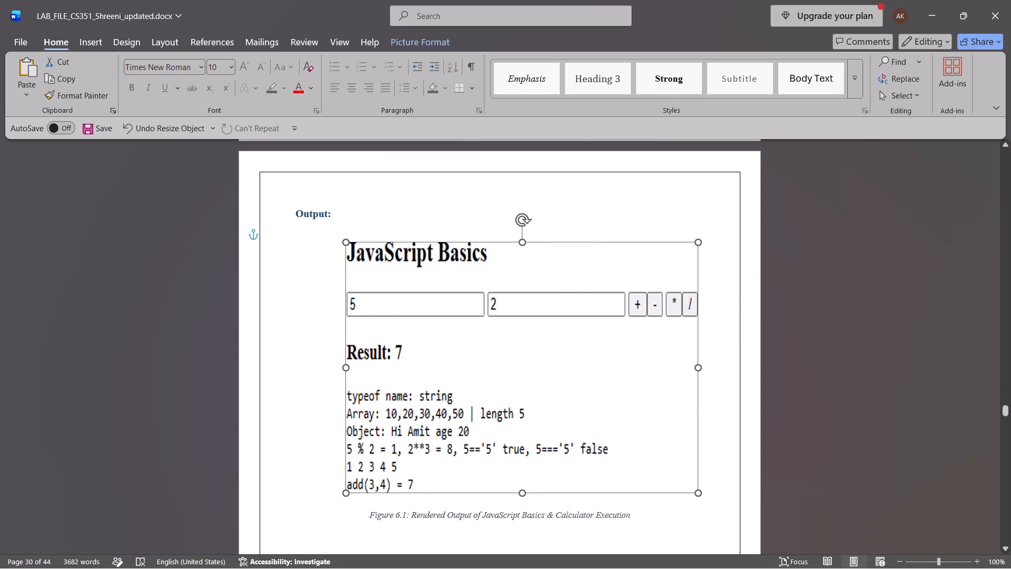
pyautogui.moveTo(700, 360); pyautogui.dragTo(708, 360)
pyautogui.moveTo(344, 370); pyautogui.dragTo(310, 365)
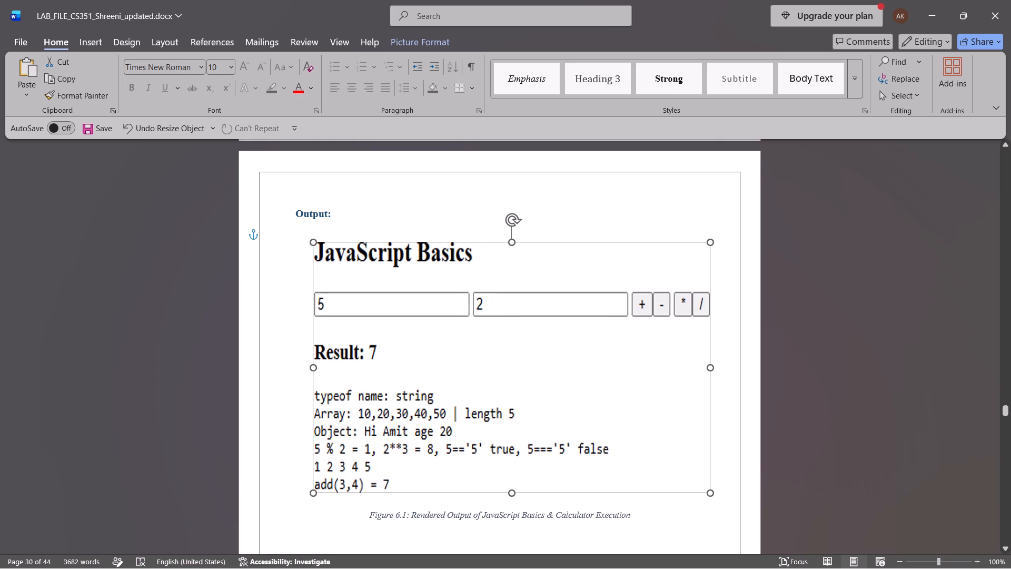
pyautogui.moveTo(310, 365); pyautogui.dragTo(282, 372)
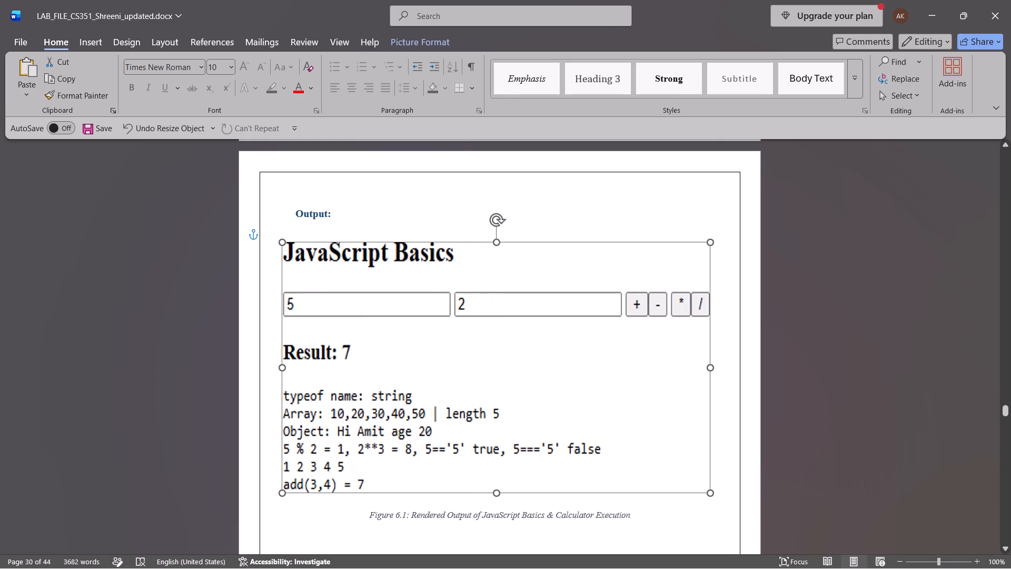
pyautogui.moveTo(282, 372); pyautogui.dragTo(298, 376)
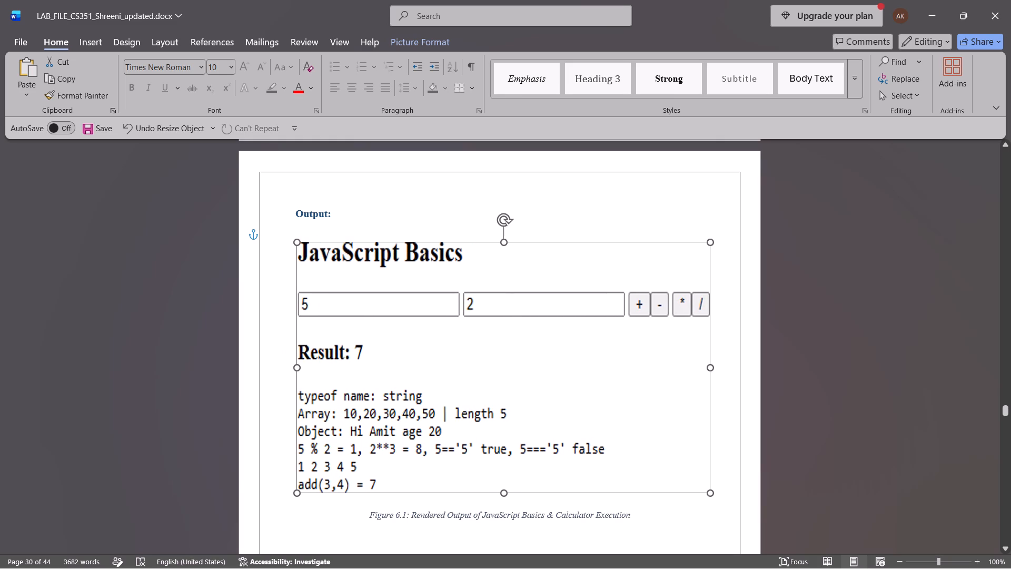
pyautogui.moveTo(298, 376); pyautogui.dragTo(301, 376)
pyautogui.click(441, 381)
pyautogui.moveTo(710, 368); pyautogui.dragTo(713, 376)
pyautogui.click(614, 376)
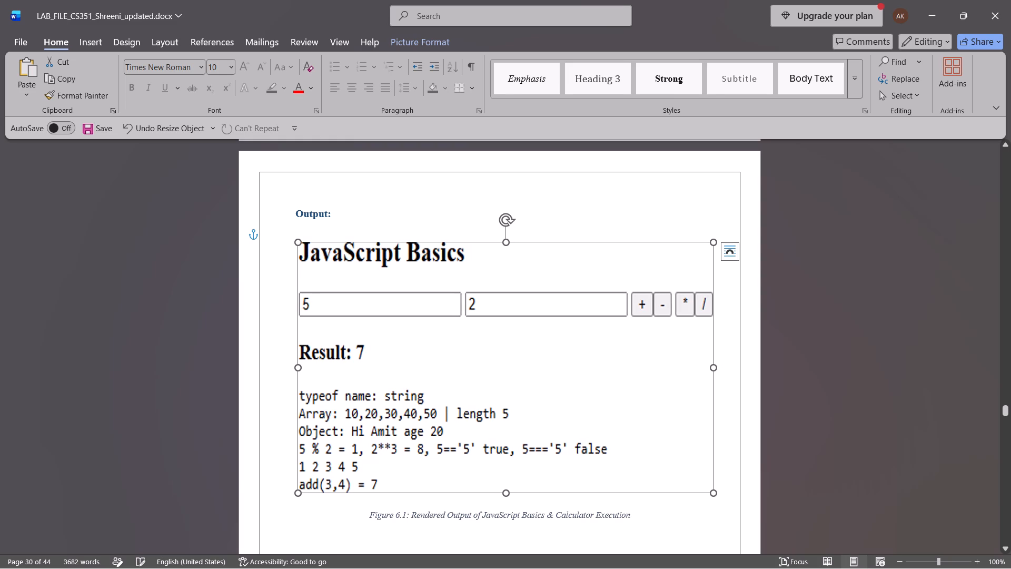
# Extend the bottom edge of the Figure 6.1 JavaScript Basics picture slightly further down and deselect the picture.
pyautogui.scroll(-1, 522, 442)
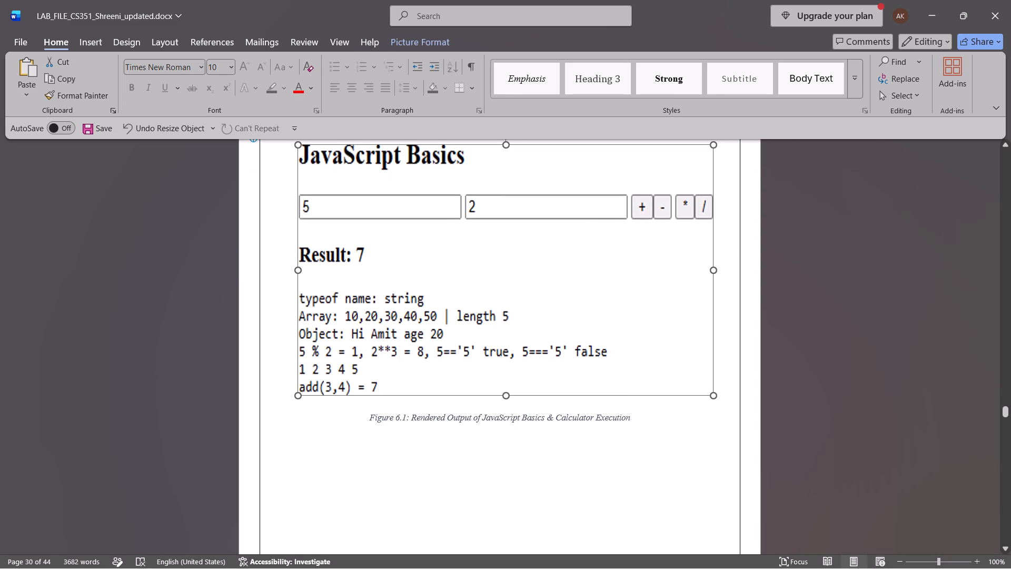
pyautogui.moveTo(507, 398); pyautogui.dragTo(504, 420)
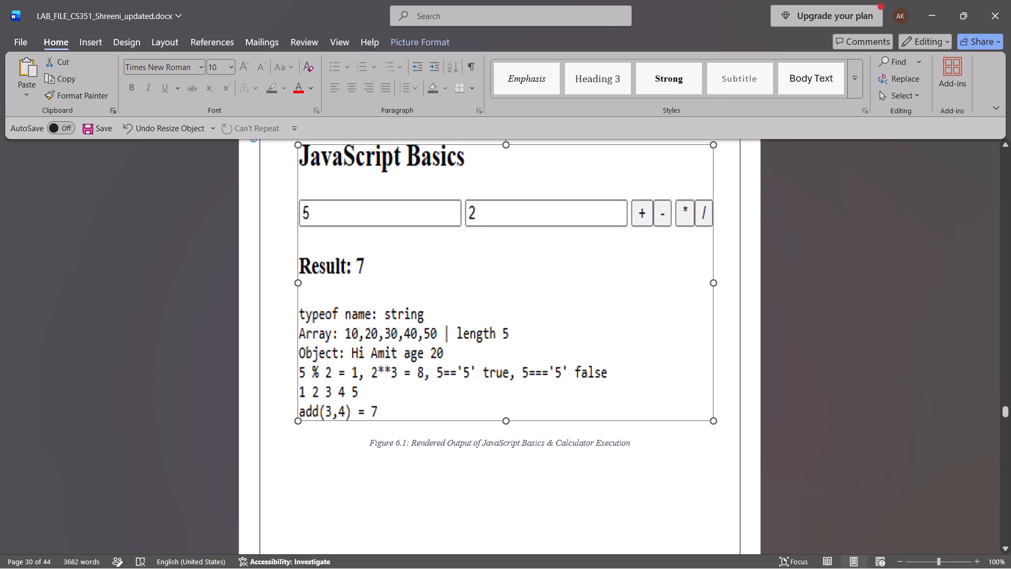
pyautogui.moveTo(504, 420); pyautogui.dragTo(507, 413)
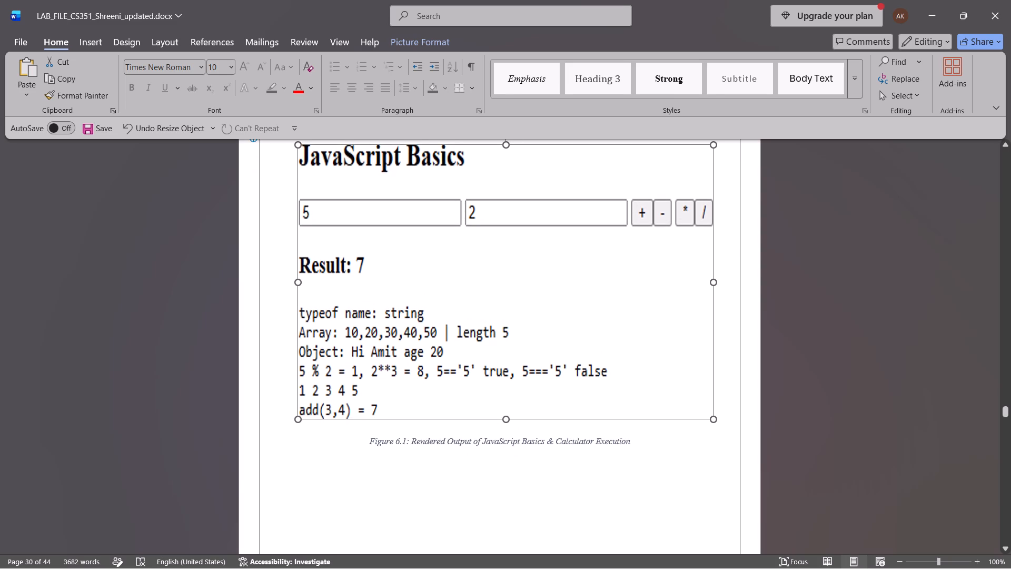
pyautogui.moveTo(507, 413); pyautogui.dragTo(507, 418)
pyautogui.click(529, 507)
# Widen the Figure 7.1 To-Do List output picture on both sides so it nearly spans the bordered page width.
pyautogui.scroll(-2, 512, 492)
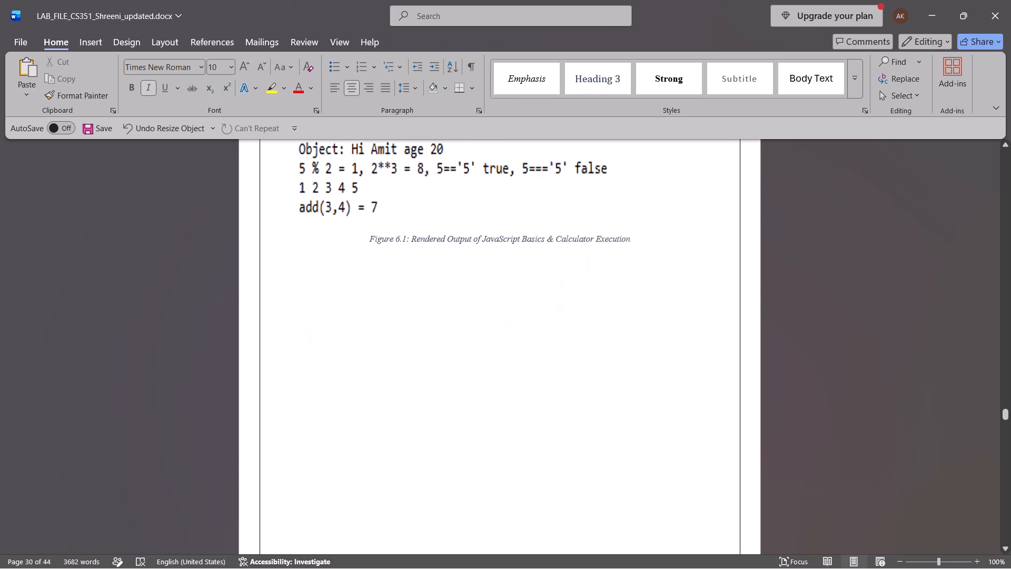
pyautogui.scroll(-5, 502, 465)
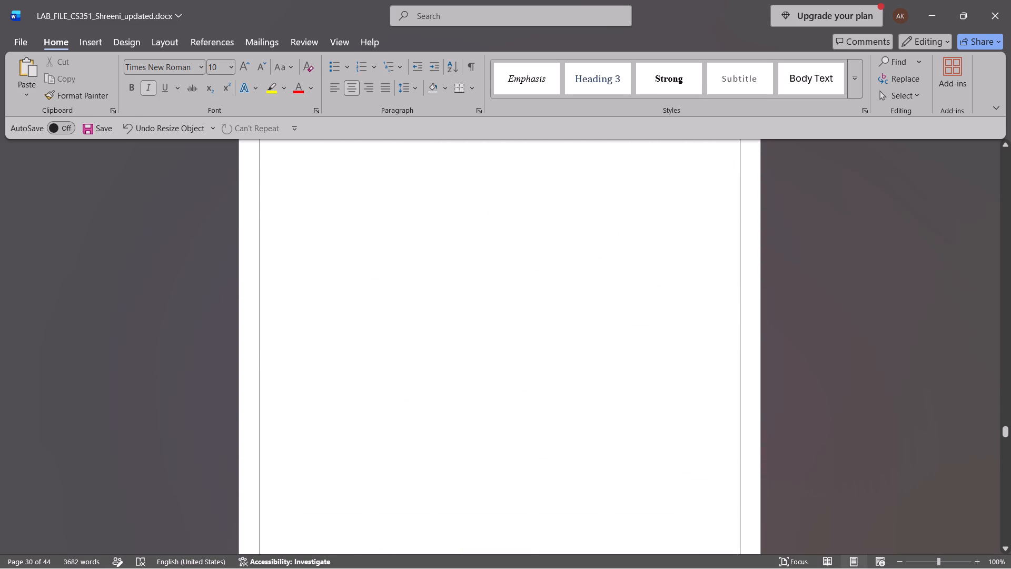
pyautogui.scroll(-1, 502, 462)
pyautogui.click(519, 306)
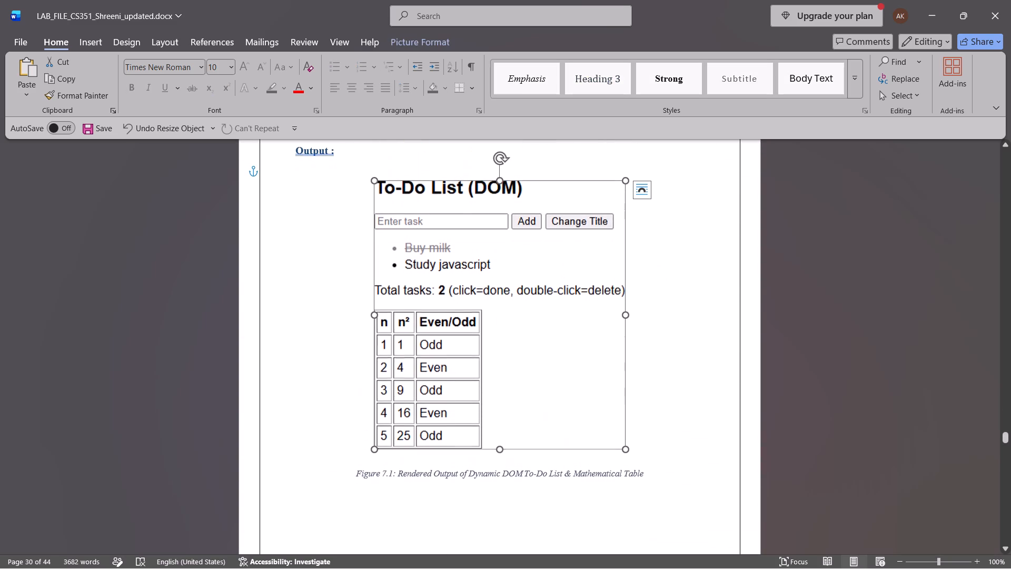
pyautogui.scroll(-1, 629, 327)
pyautogui.moveTo(626, 312); pyautogui.dragTo(706, 313)
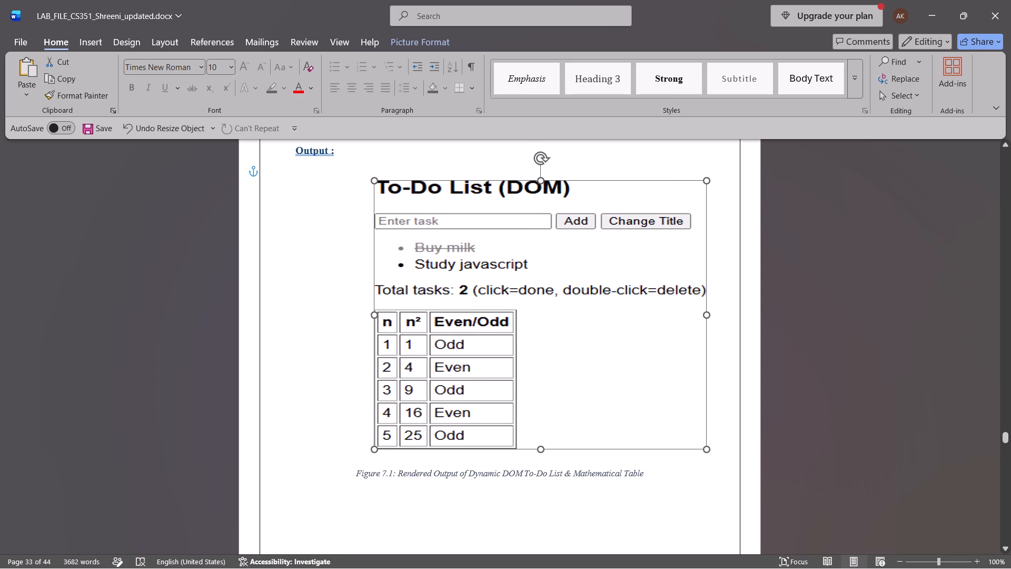
pyautogui.moveTo(706, 313); pyautogui.dragTo(715, 321)
pyautogui.moveTo(373, 315); pyautogui.dragTo(341, 315)
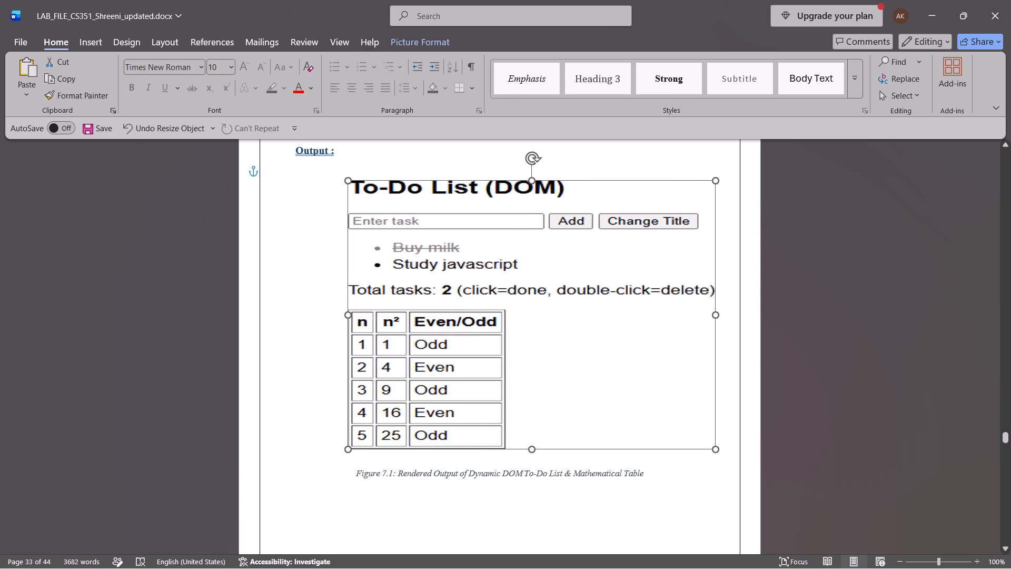
pyautogui.moveTo(341, 315); pyautogui.dragTo(300, 320)
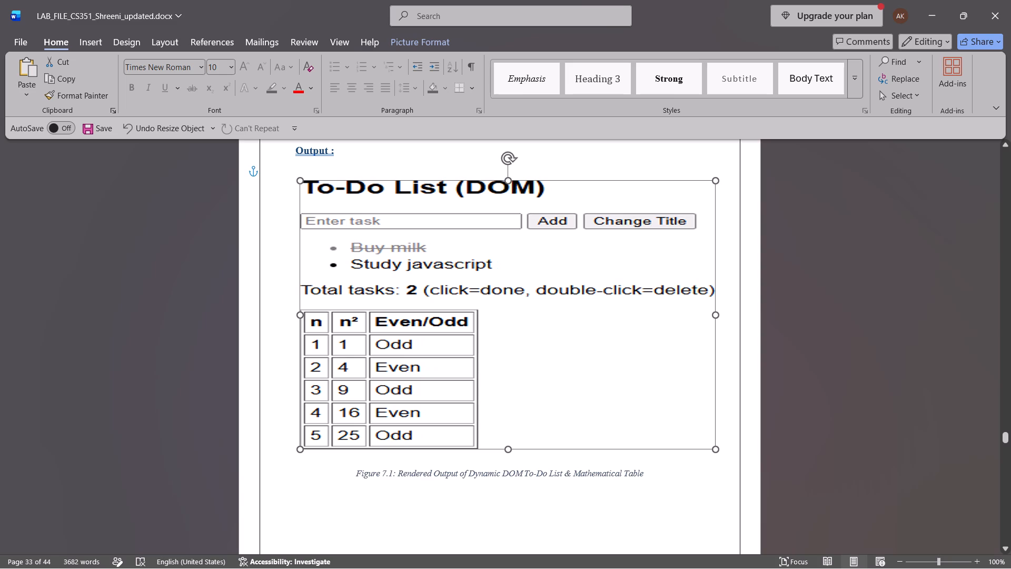
pyautogui.moveTo(300, 320); pyautogui.dragTo(285, 320)
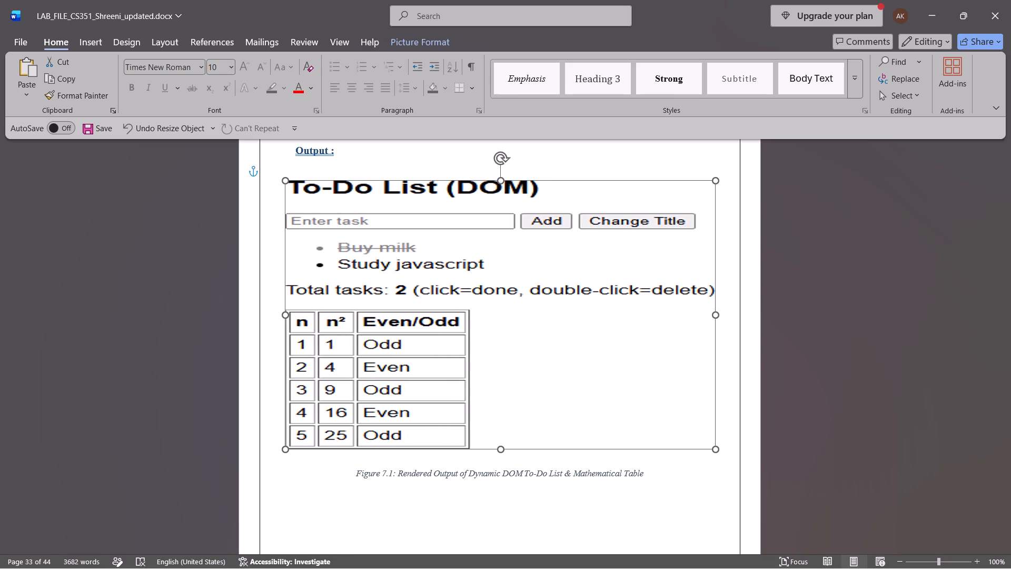
pyautogui.moveTo(285, 320); pyautogui.dragTo(286, 319)
pyautogui.click(482, 386)
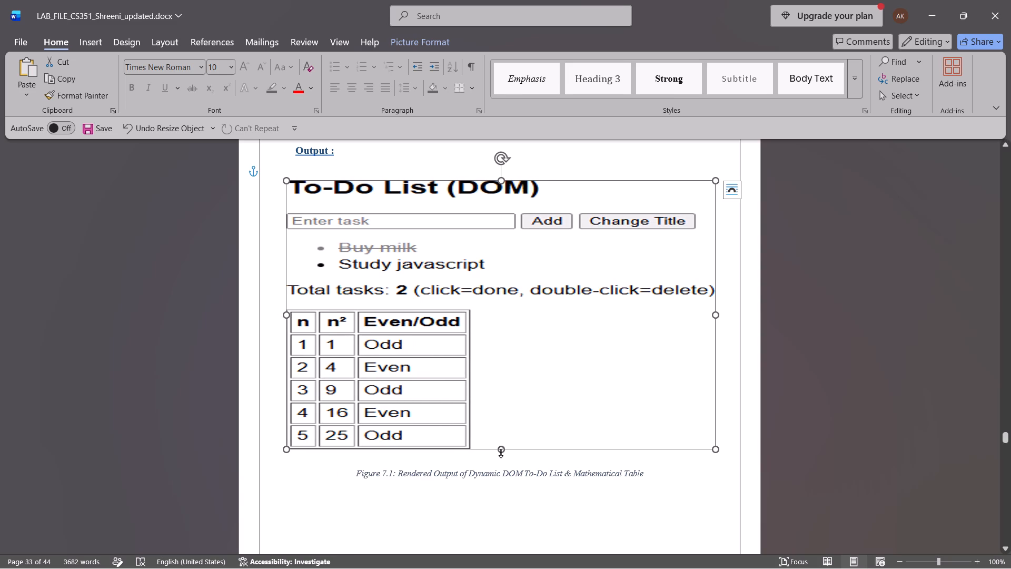
# Stretch the Figure 7.1 To-Do List picture to roughly one and a half times its height by extending its bottom edge.
pyautogui.moveTo(501, 452); pyautogui.dragTo(497, 542)
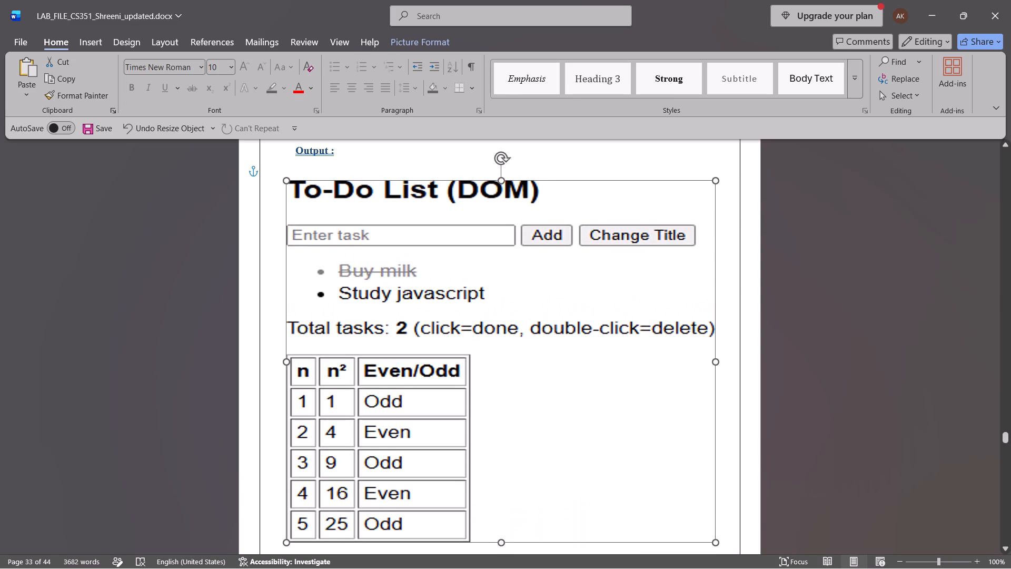
pyautogui.moveTo(497, 542); pyautogui.dragTo(510, 557)
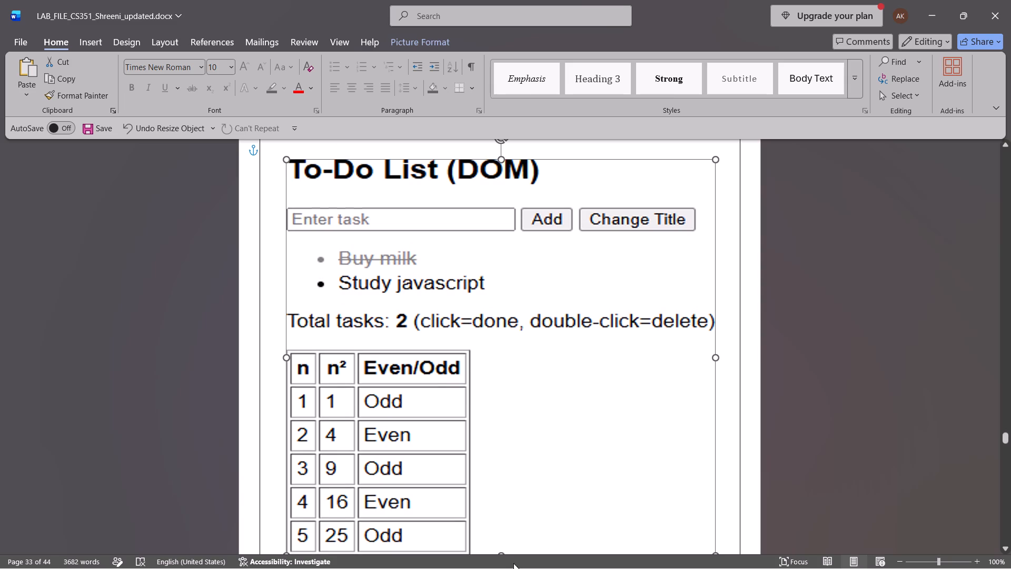
pyautogui.click(935, 416)
pyautogui.scroll(-1, 766, 438)
pyautogui.click(626, 272)
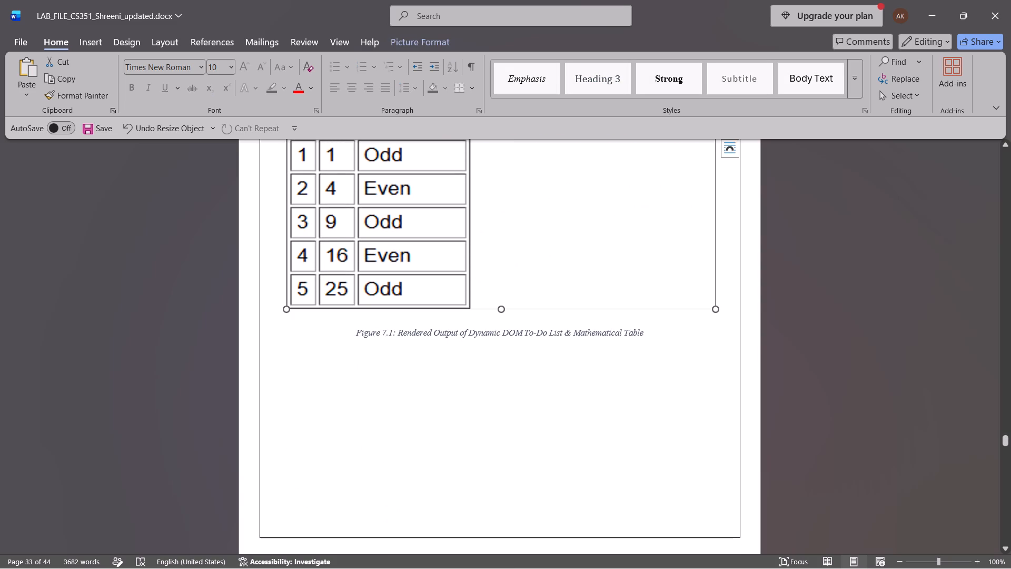
pyautogui.scroll(-1, 553, 330)
pyautogui.moveTo(502, 310); pyautogui.dragTo(501, 321)
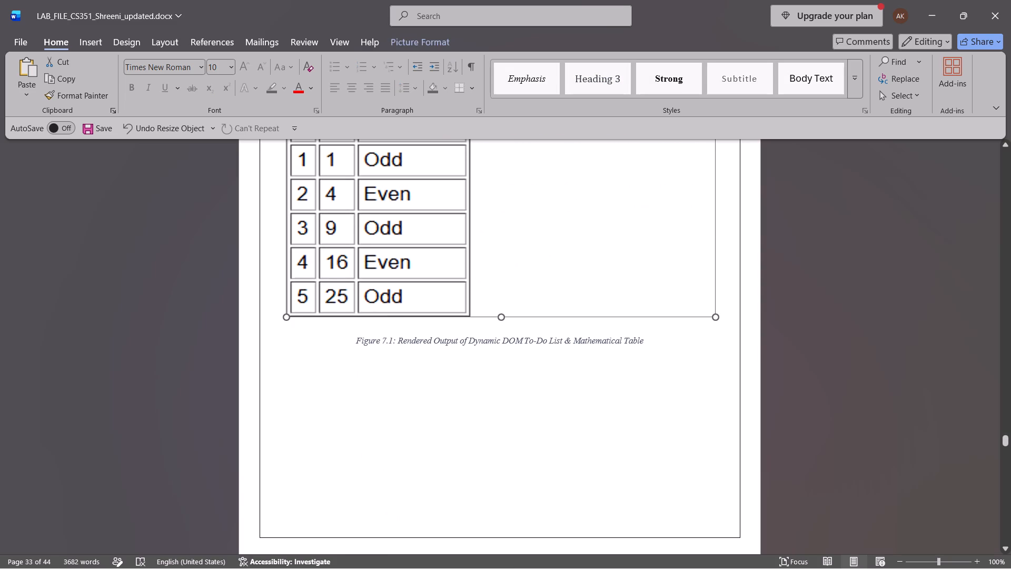
# Widen the Figure 8.1 form validation picture on both sides so it nearly spans the bordered page width.
pyautogui.scroll(-3, 866, 330)
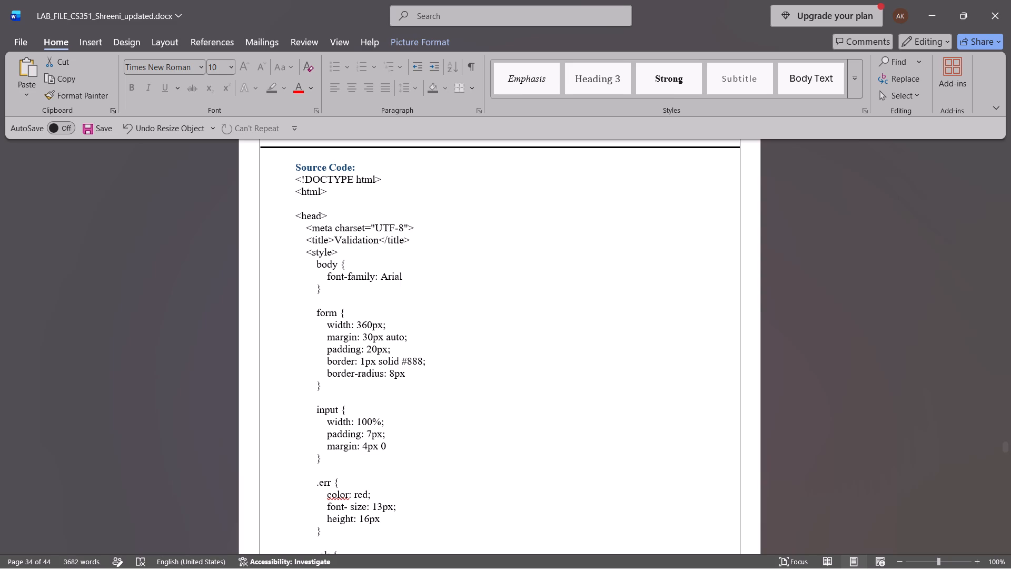
pyautogui.scroll(-4, 863, 318)
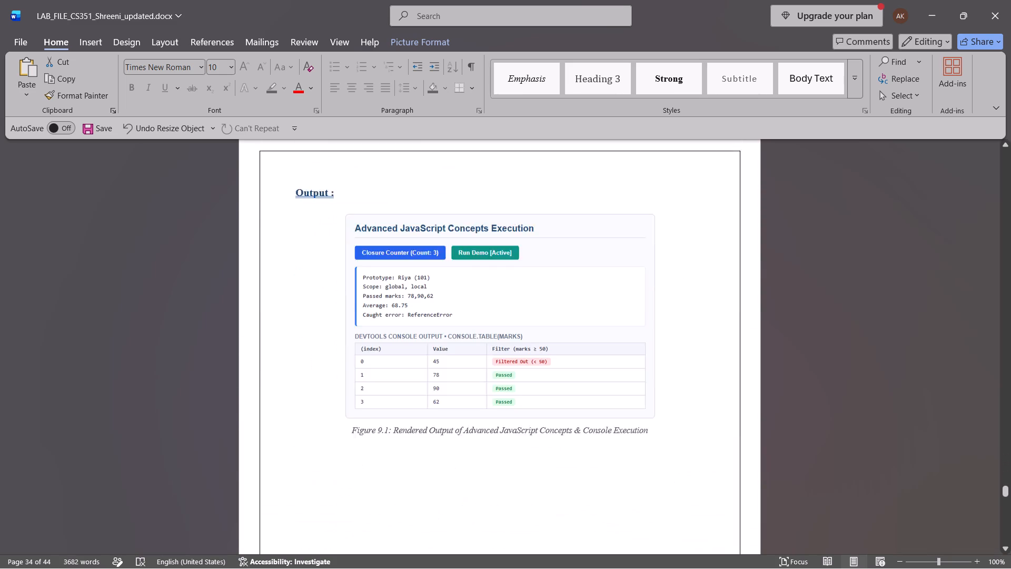
pyautogui.scroll(5, 735, 359)
pyautogui.scroll(1, 653, 390)
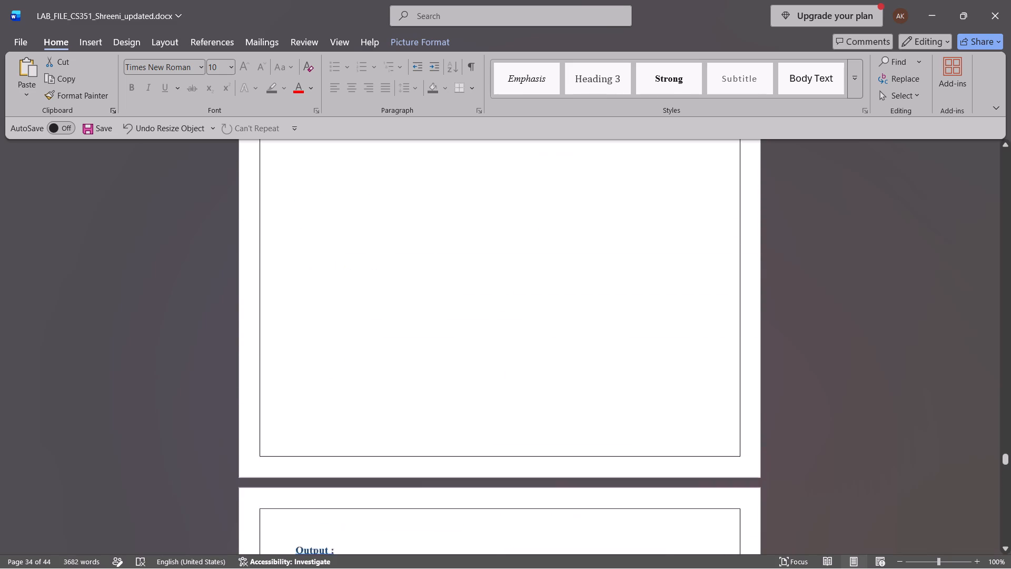
pyautogui.scroll(3, 653, 390)
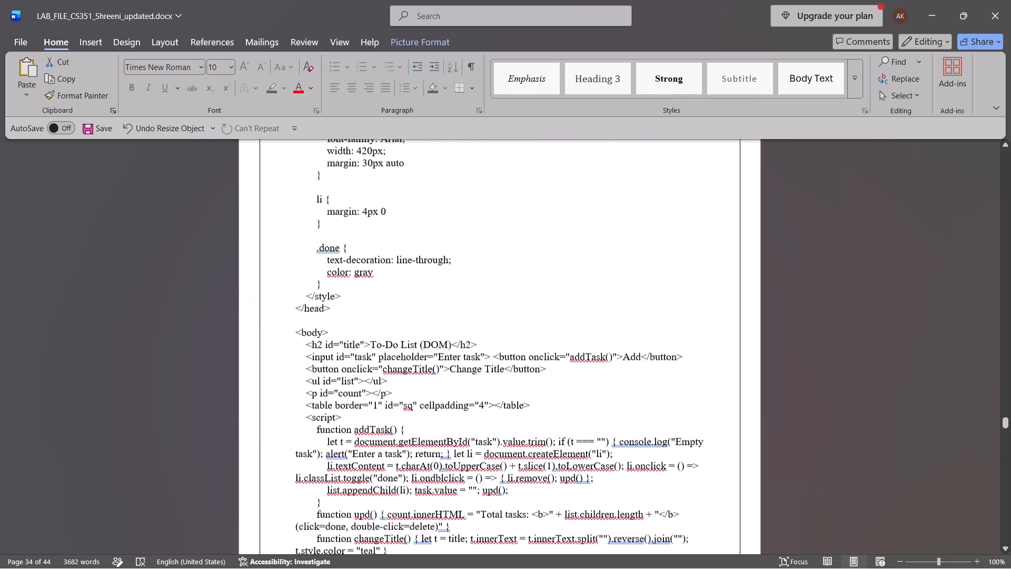
pyautogui.scroll(-4, 653, 390)
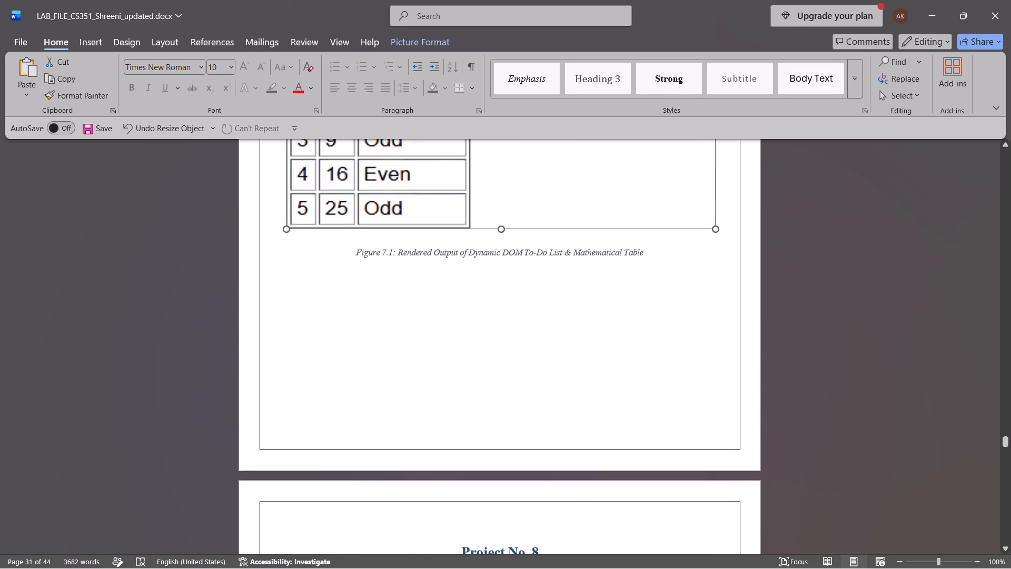
pyautogui.scroll(-5, 653, 390)
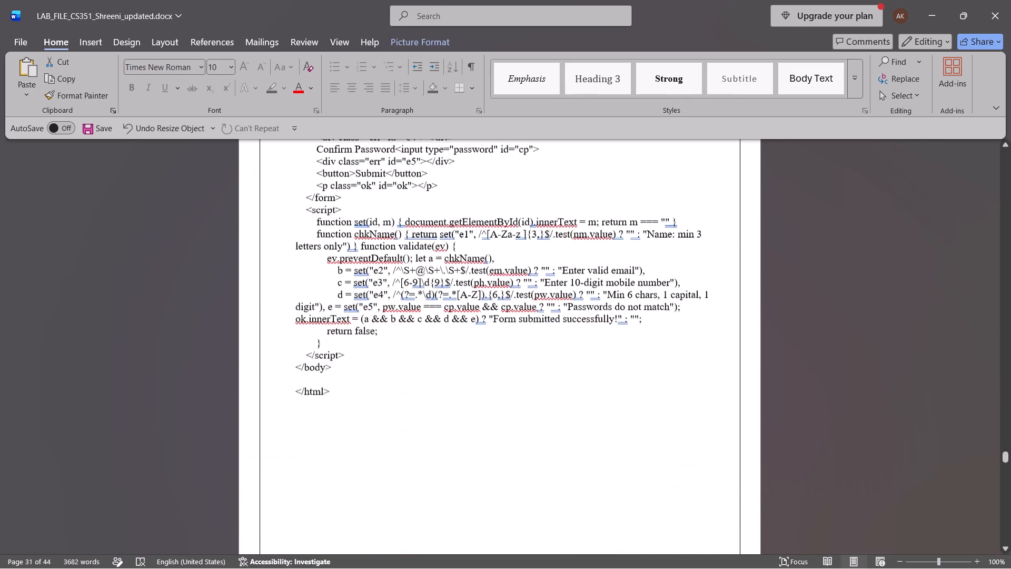
pyautogui.scroll(-3, 653, 390)
pyautogui.click(436, 320)
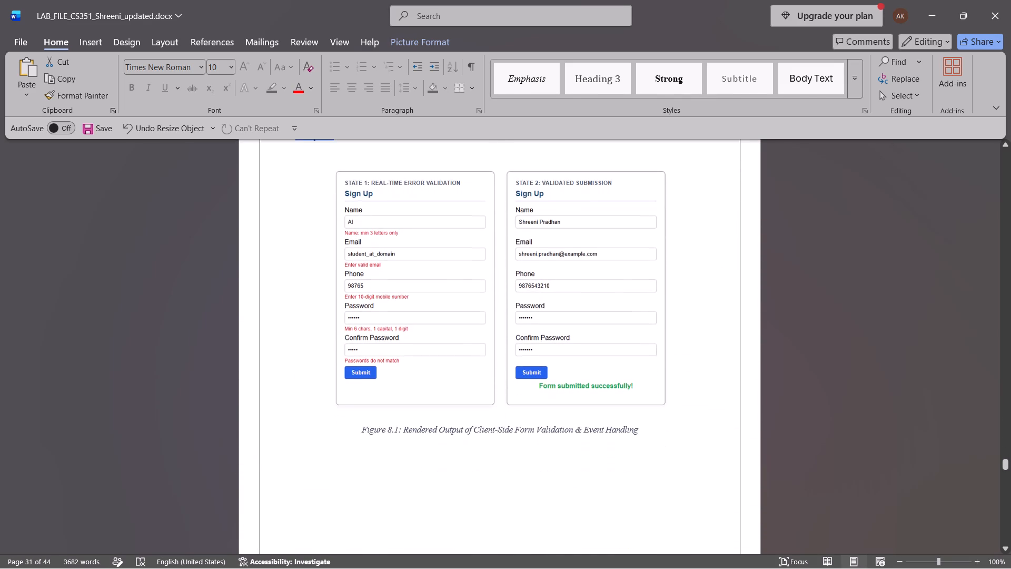
pyautogui.moveTo(673, 300); pyautogui.dragTo(677, 303)
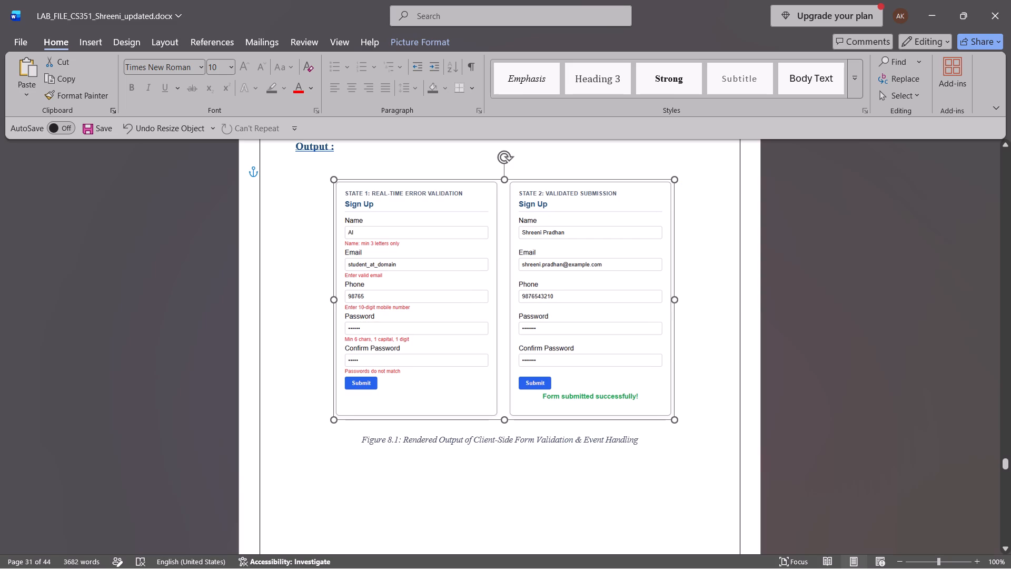
pyautogui.moveTo(677, 303); pyautogui.dragTo(712, 312)
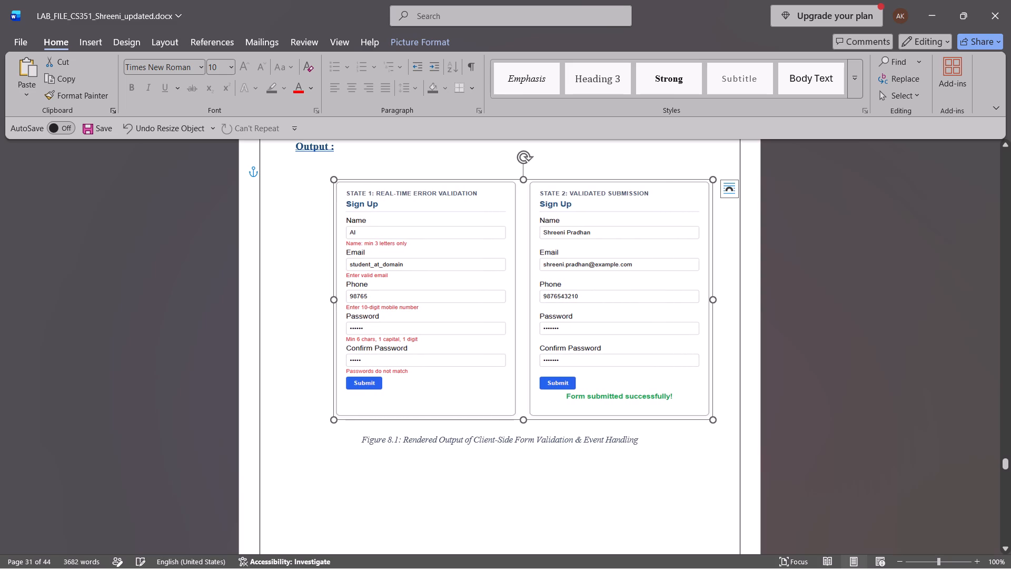
pyautogui.moveTo(335, 301); pyautogui.dragTo(291, 303)
pyautogui.click(295, 308)
pyautogui.click(342, 293)
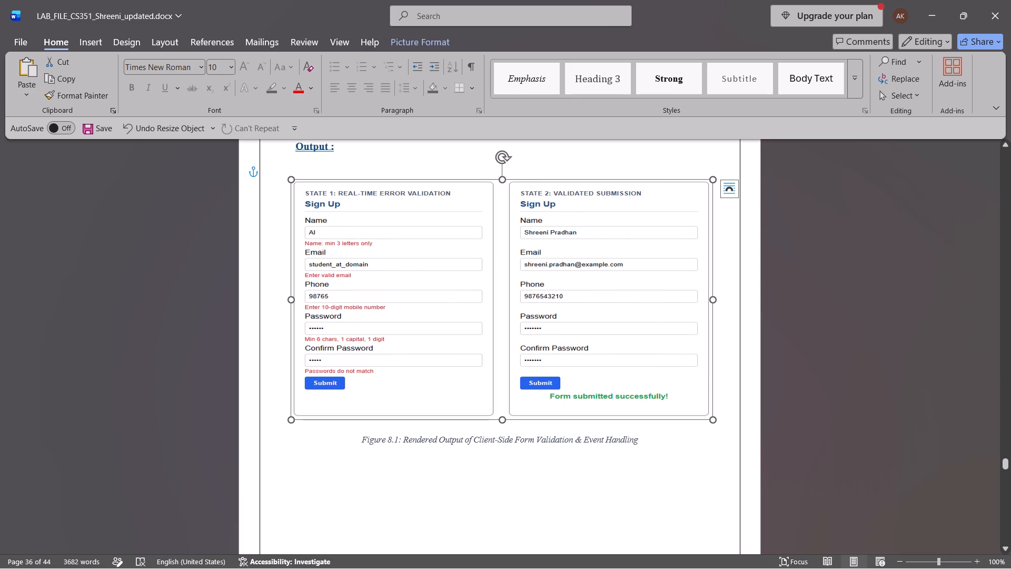
# Stretch the Figure 8.1 picture downward to roughly 1.4 times its height and extend its right edge slightly.
pyautogui.moveTo(500, 420); pyautogui.dragTo(516, 477)
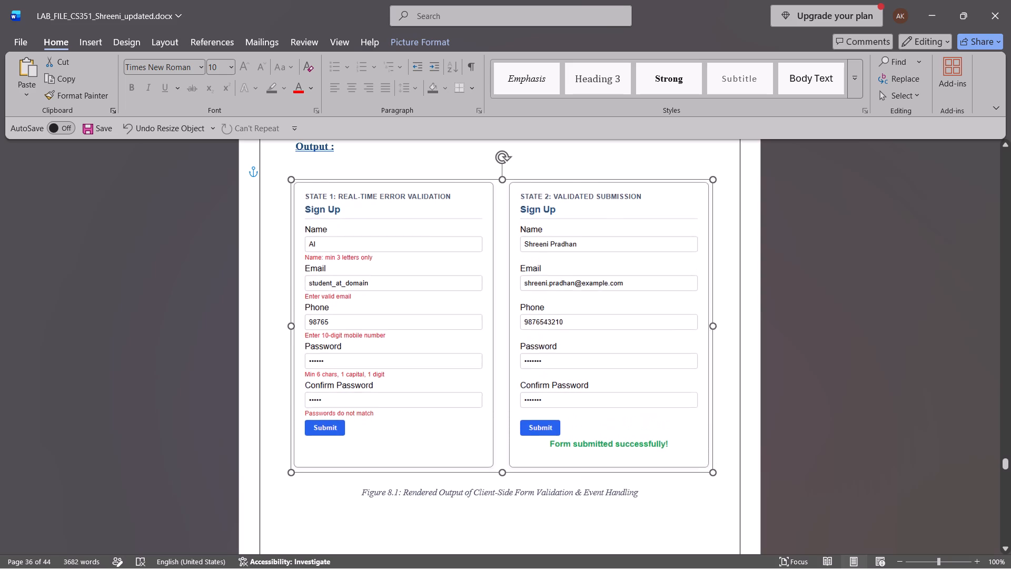
pyautogui.moveTo(516, 477); pyautogui.dragTo(524, 522)
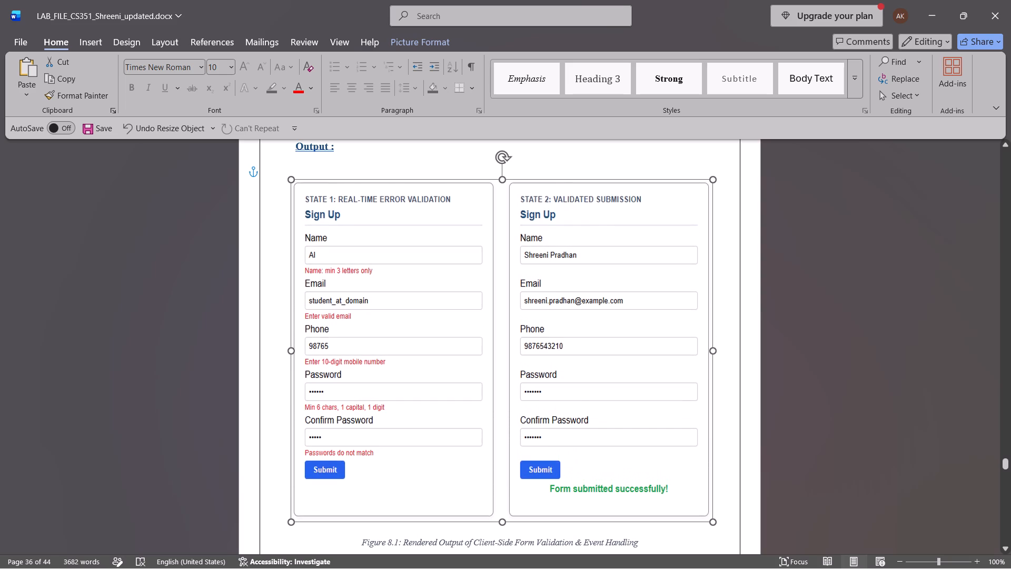
pyautogui.moveTo(524, 522); pyautogui.dragTo(524, 525)
pyautogui.click(616, 421)
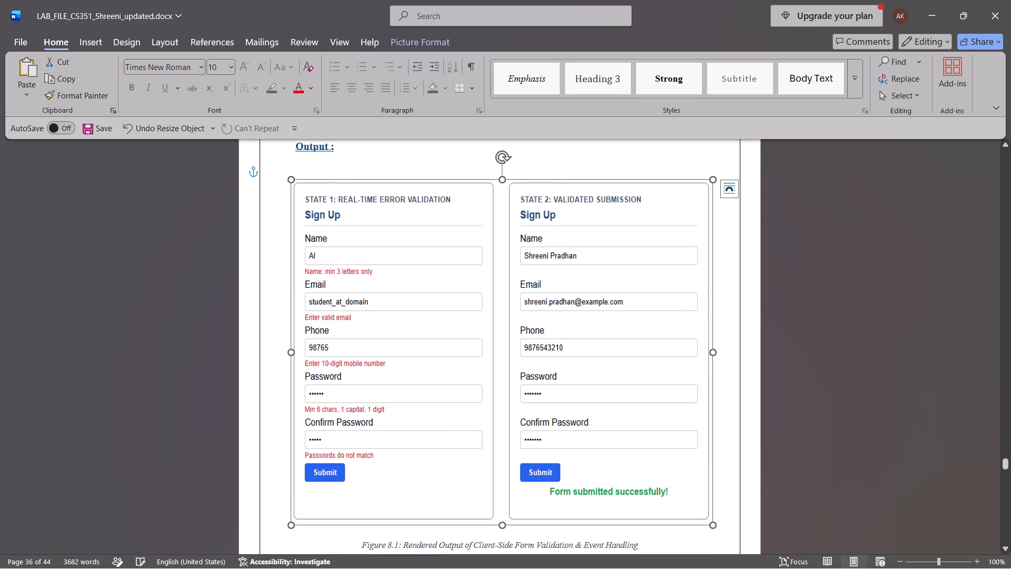
pyautogui.click(712, 352)
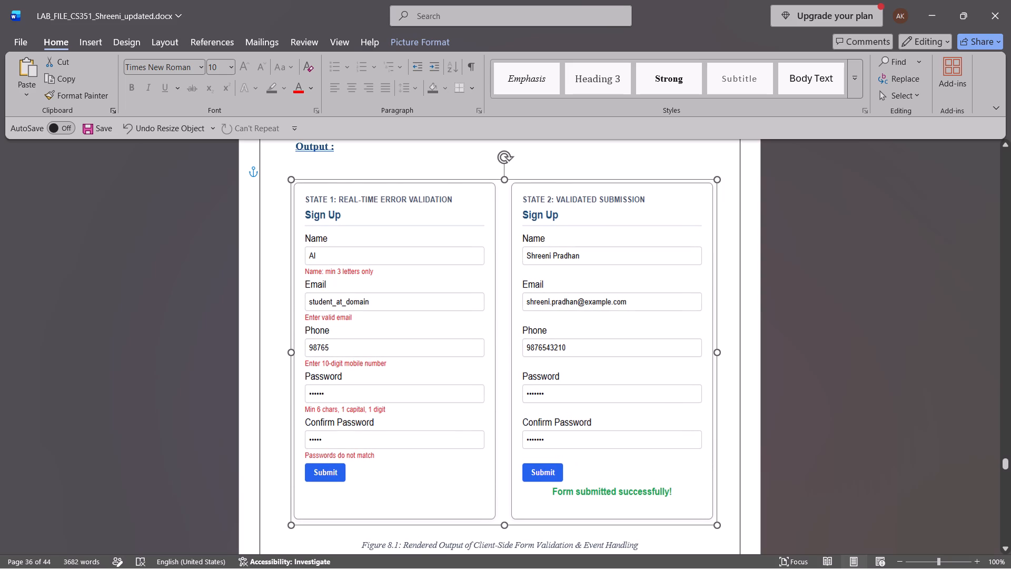
# Raise the top edge of the Figure 8.1 picture to just below the Output heading.
pyautogui.click(506, 173)
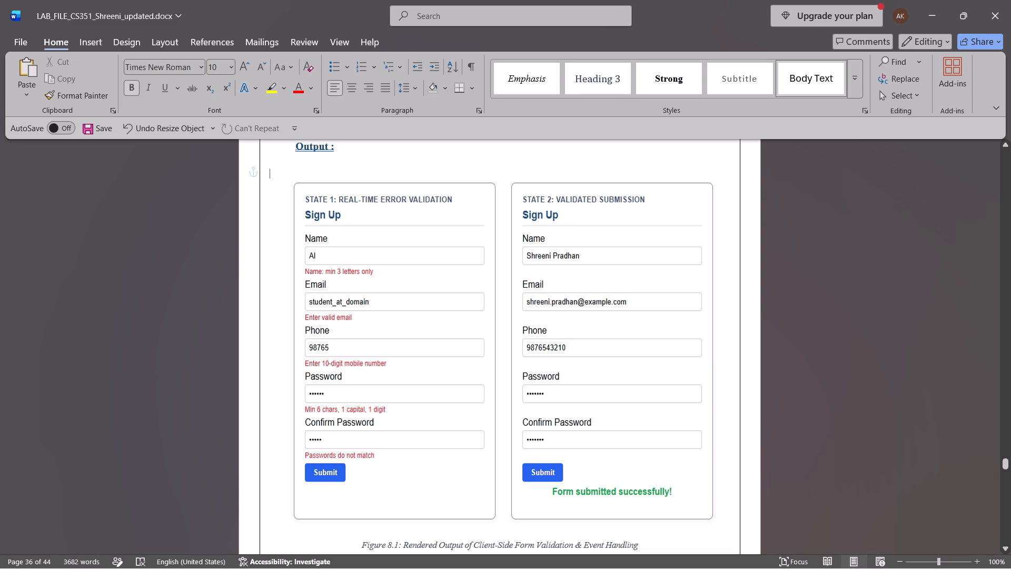
pyautogui.click(502, 182)
pyautogui.moveTo(504, 178); pyautogui.dragTo(503, 171)
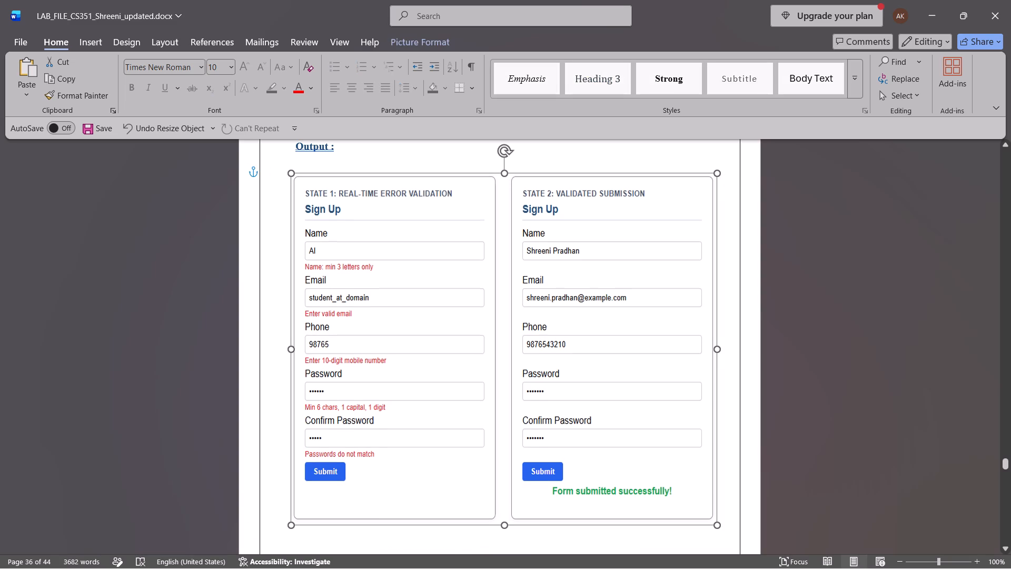
pyautogui.moveTo(503, 171); pyautogui.dragTo(495, 163)
pyautogui.click(521, 260)
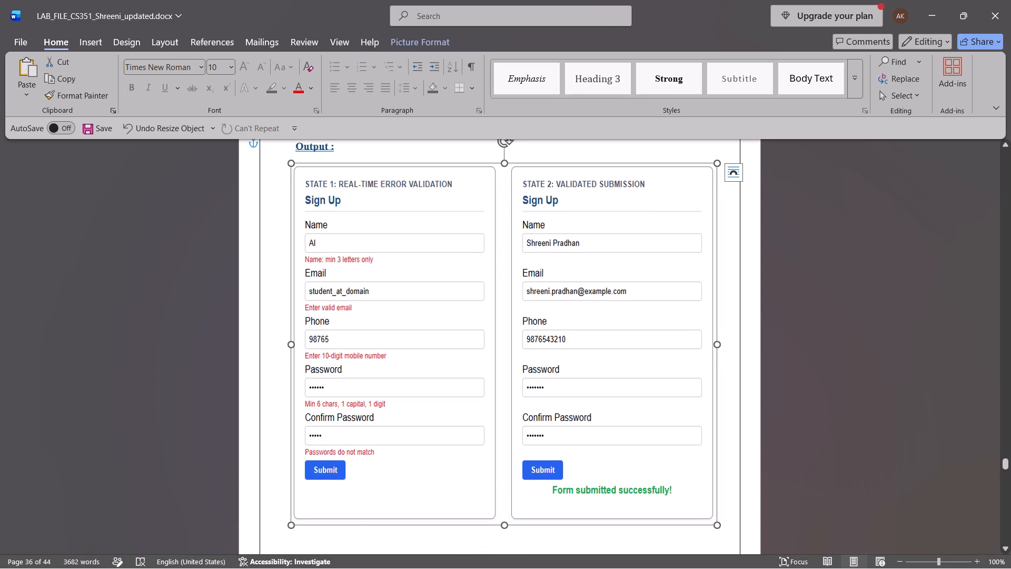
# Extend the bottom edge of the Figure 8.1 picture slightly further down and deselect the picture.
pyautogui.scroll(-1, 541, 322)
pyautogui.scroll(-1, 521, 407)
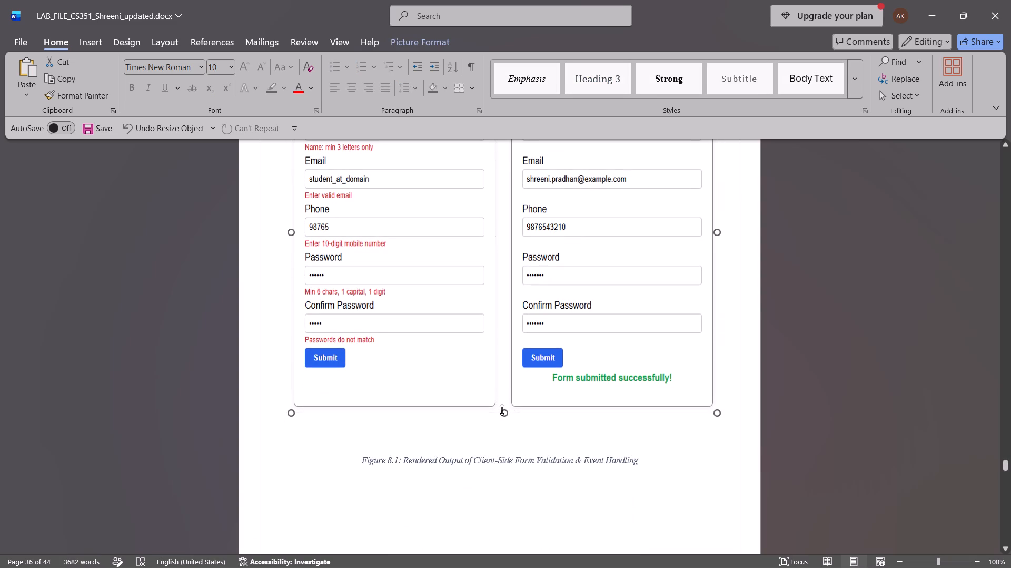
pyautogui.moveTo(502, 410); pyautogui.dragTo(498, 437)
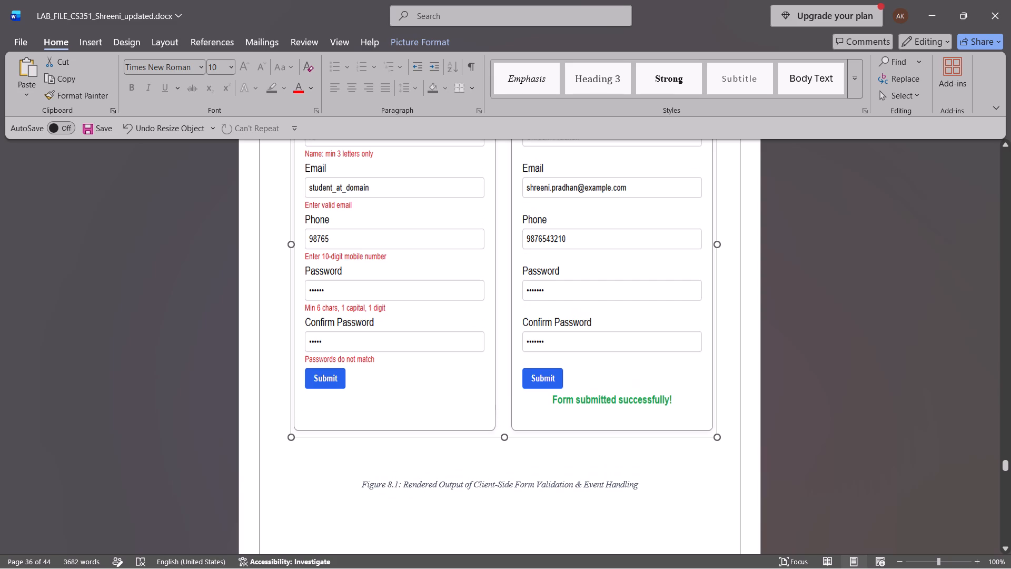
pyautogui.moveTo(498, 437); pyautogui.dragTo(503, 443)
pyautogui.click(876, 351)
# Enlarge the Figure 9.1 Advanced JavaScript Concepts picture proportionally until its right edge is near the page border.
pyautogui.scroll(-1, 795, 372)
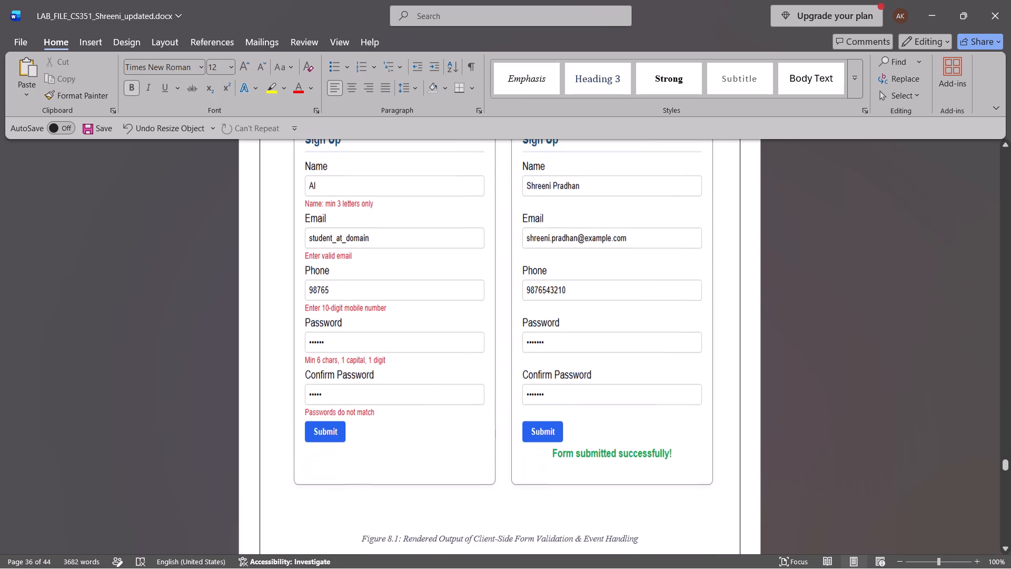
pyautogui.scroll(-2, 754, 369)
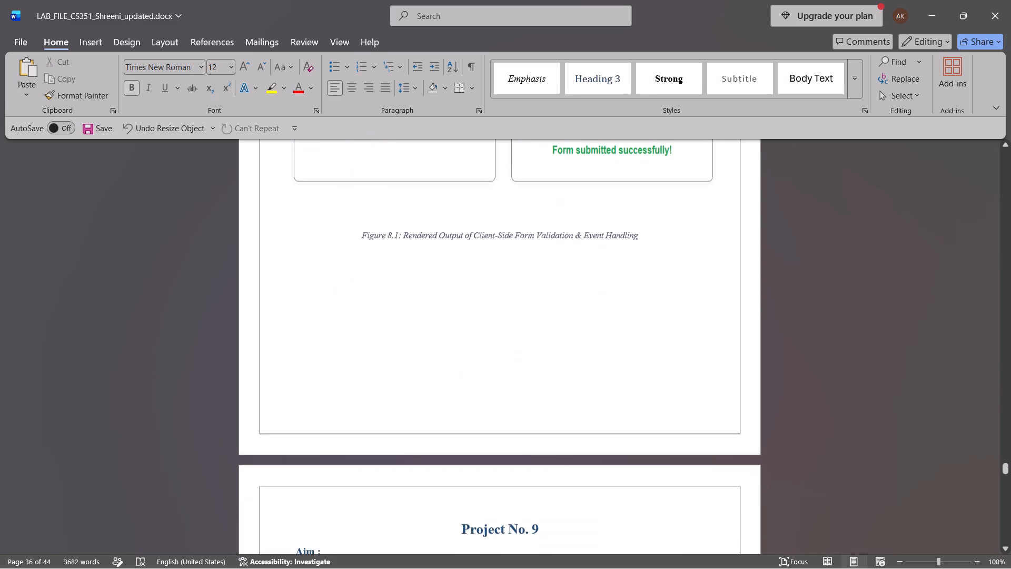
pyautogui.scroll(-2, 754, 369)
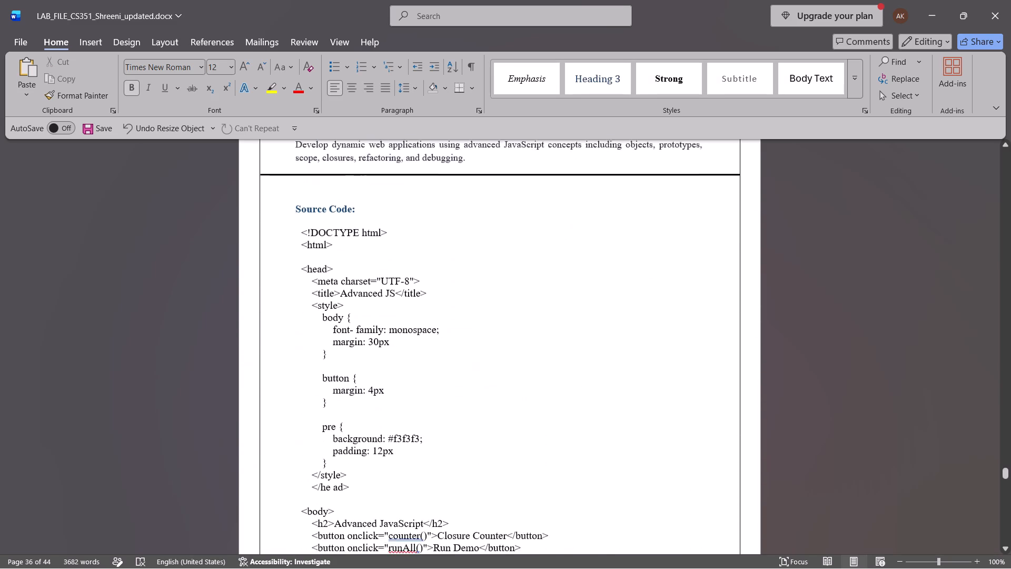
pyautogui.scroll(-1, 754, 369)
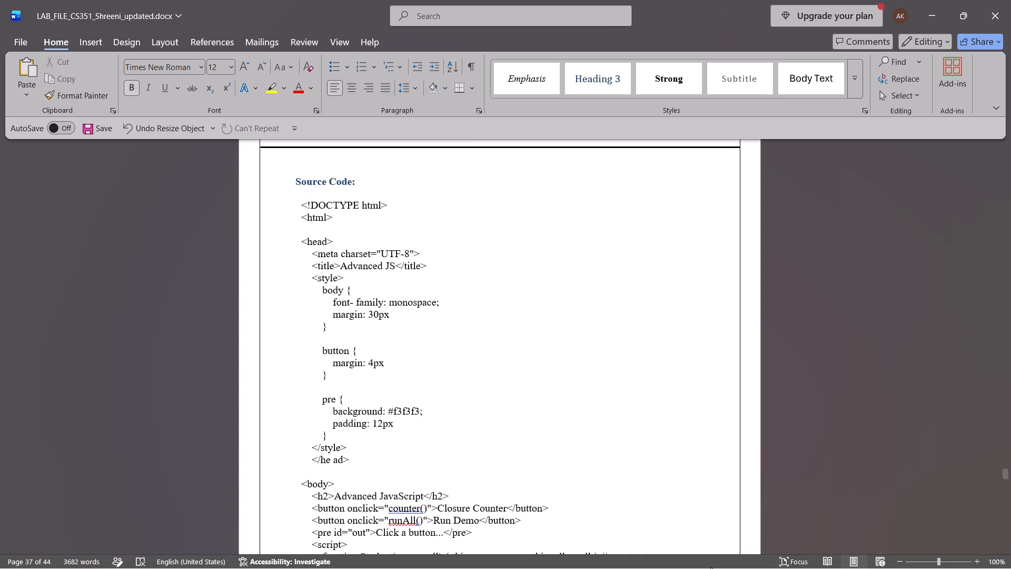
pyautogui.scroll(-3, 473, 419)
pyautogui.scroll(-1, 521, 494)
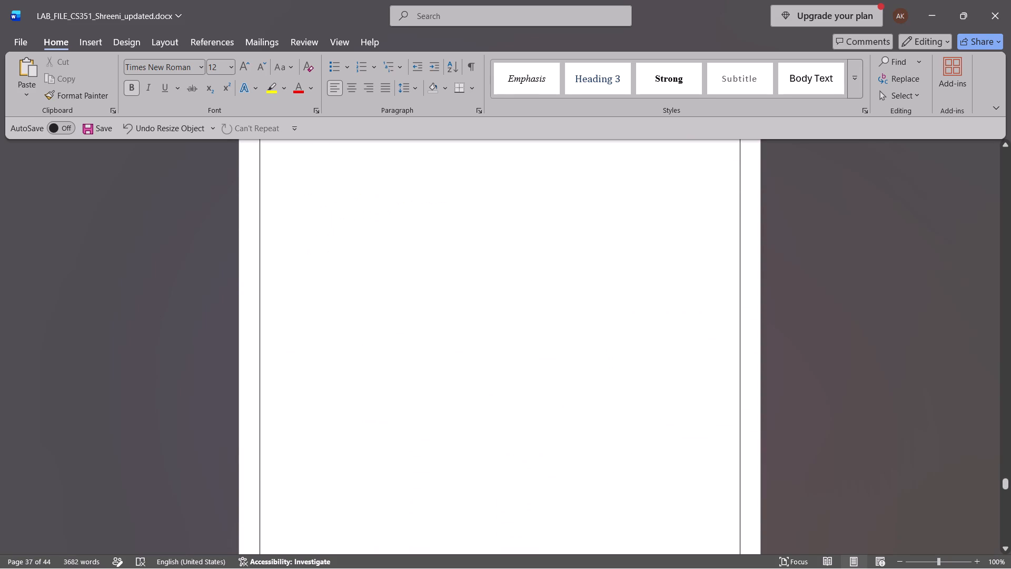
pyautogui.scroll(-2, 514, 413)
pyautogui.click(489, 378)
pyautogui.scroll(-1, 671, 420)
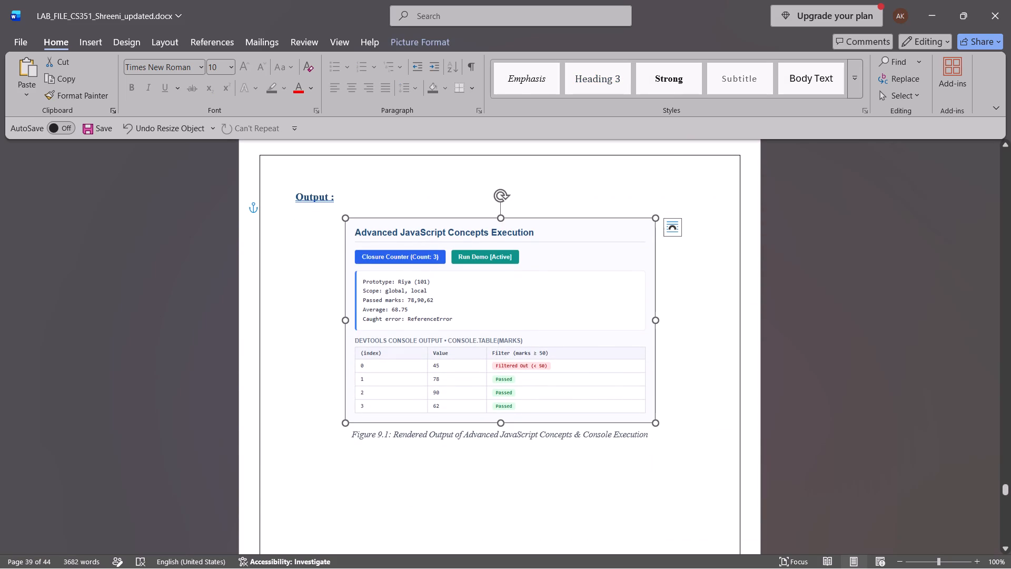
pyautogui.moveTo(653, 421); pyautogui.dragTo(695, 445)
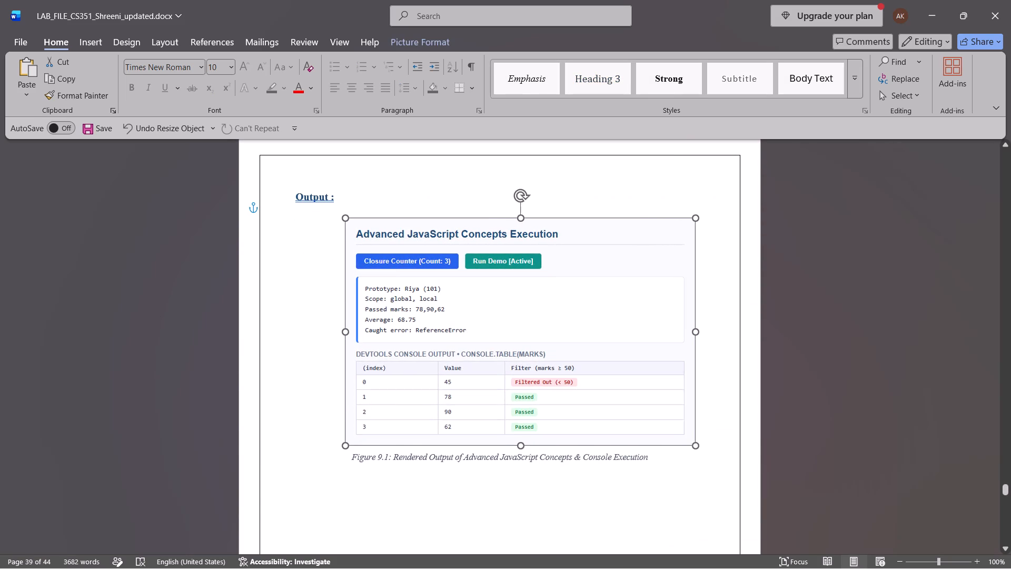
pyautogui.moveTo(695, 445); pyautogui.dragTo(715, 450)
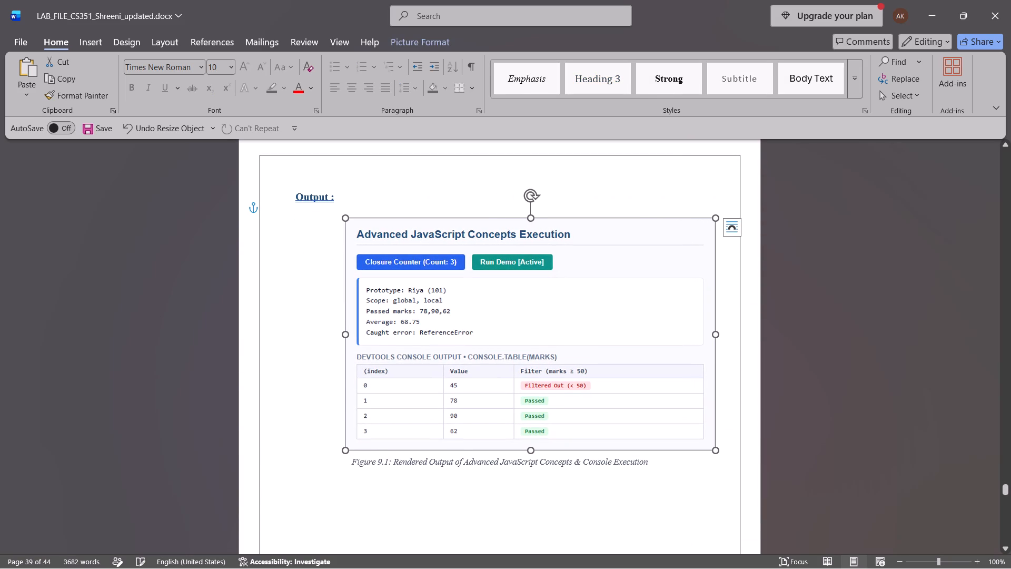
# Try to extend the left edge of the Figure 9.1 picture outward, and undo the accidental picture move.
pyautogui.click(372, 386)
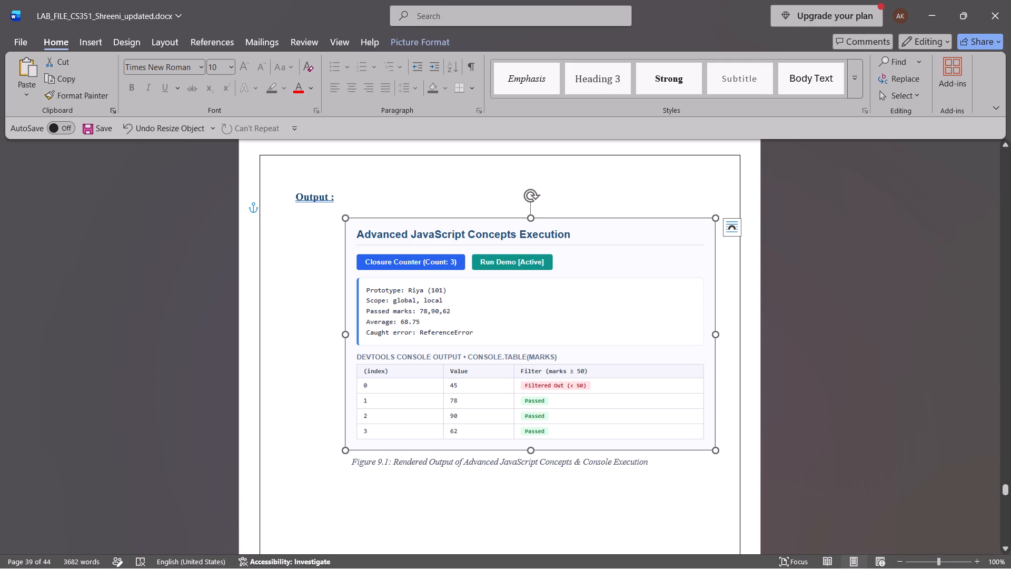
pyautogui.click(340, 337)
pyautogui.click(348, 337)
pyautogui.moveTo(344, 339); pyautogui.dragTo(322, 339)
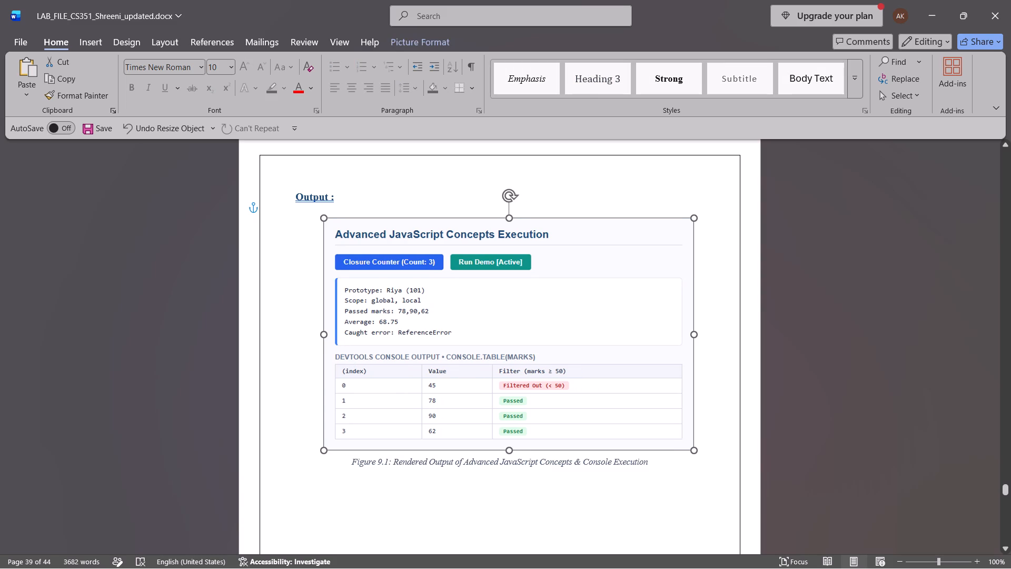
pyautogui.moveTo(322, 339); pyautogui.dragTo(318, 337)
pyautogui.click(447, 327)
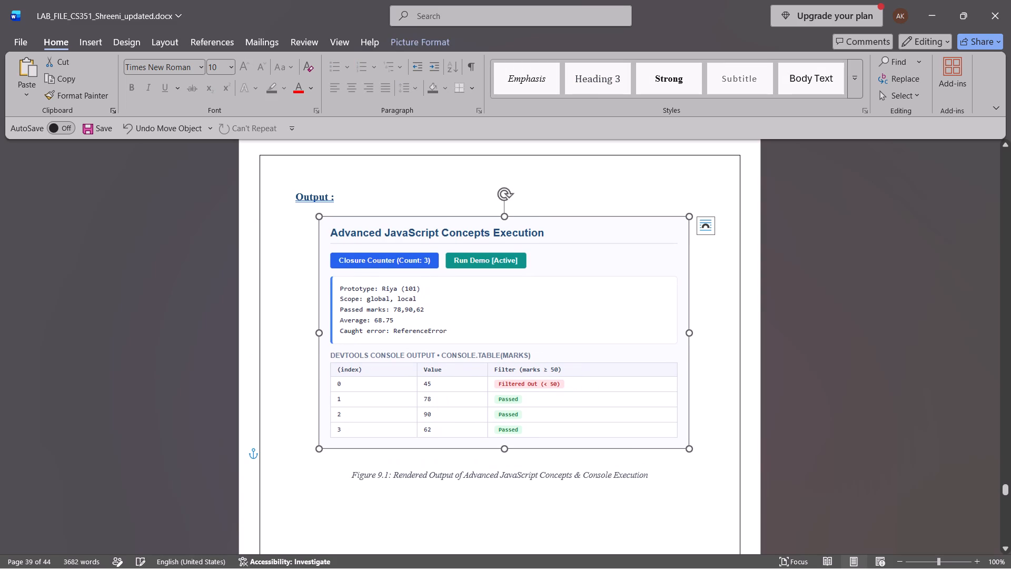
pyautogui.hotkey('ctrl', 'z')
# Extend the Figure 9.1 picture's left edge about level with the Output heading and its top edge to just below that heading.
pyautogui.moveTo(345, 332); pyautogui.dragTo(301, 332)
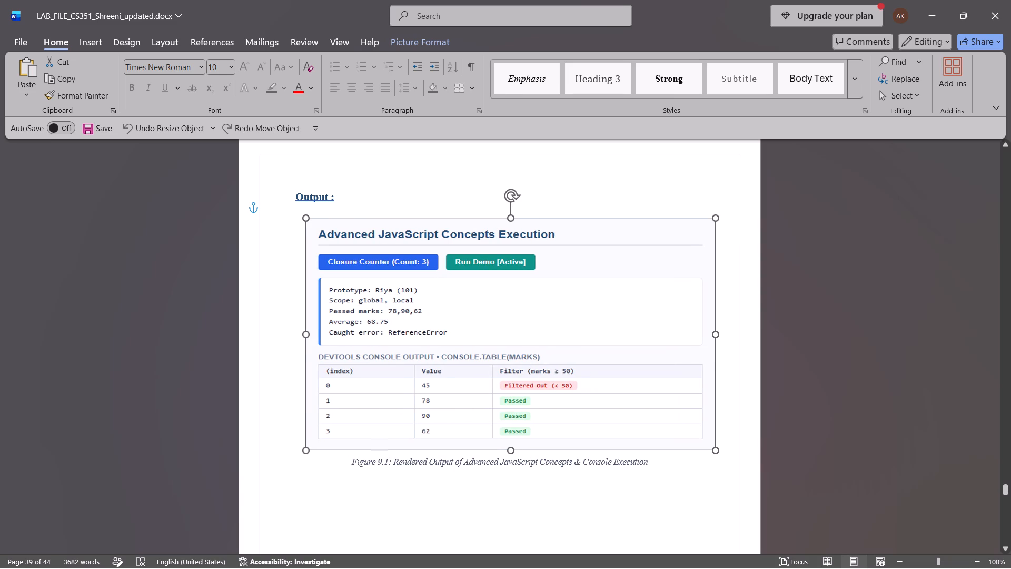
pyautogui.moveTo(301, 332); pyautogui.dragTo(293, 336)
pyautogui.click(503, 344)
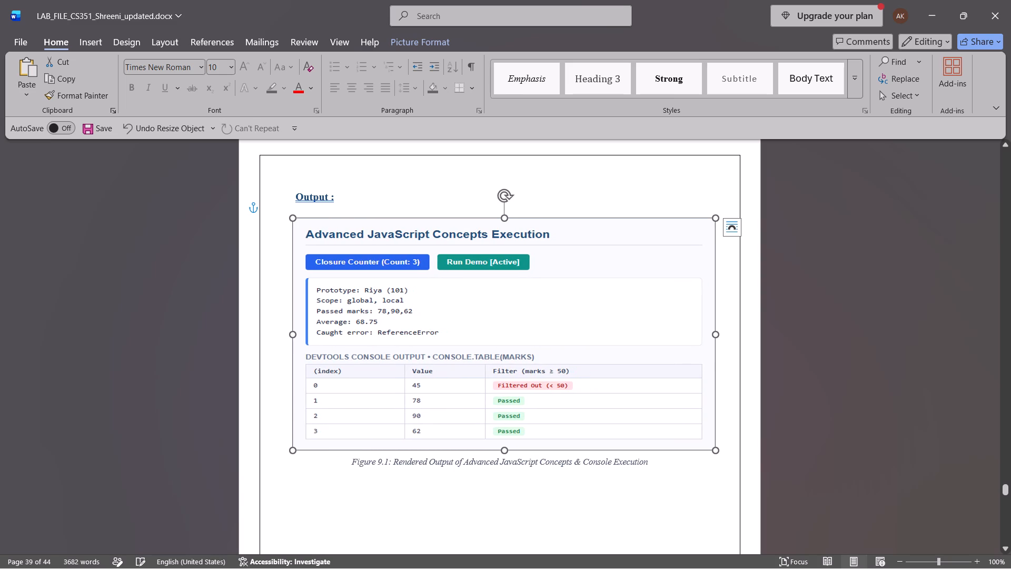
pyautogui.moveTo(506, 215); pyautogui.dragTo(502, 212)
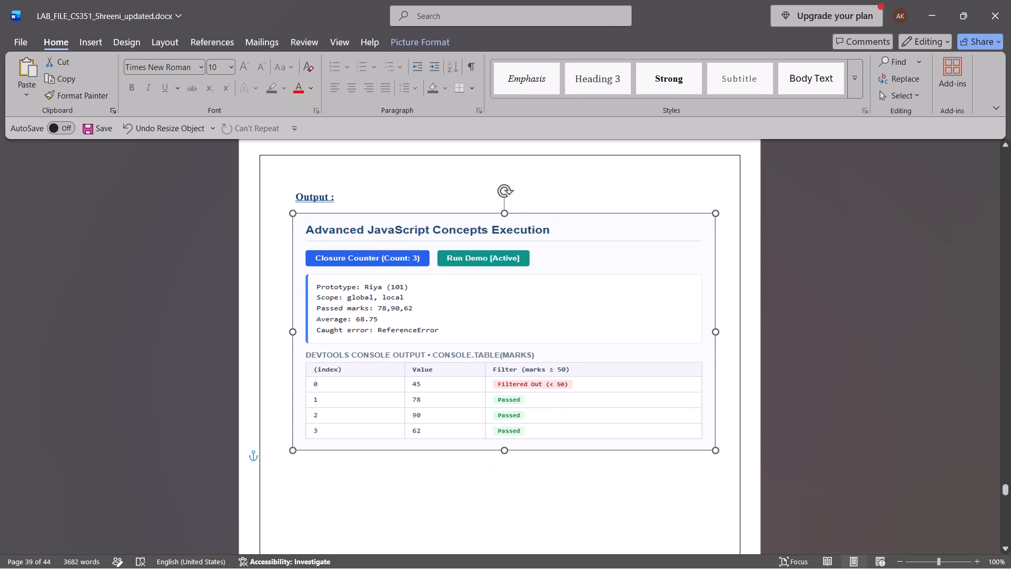
pyautogui.moveTo(502, 212); pyautogui.dragTo(497, 210)
pyautogui.moveTo(473, 300); pyautogui.dragTo(475, 305)
# Stretch the Figure 9.1 Advanced JavaScript Concepts picture's bottom edge well down the page.
pyautogui.moveTo(507, 450); pyautogui.dragTo(507, 509)
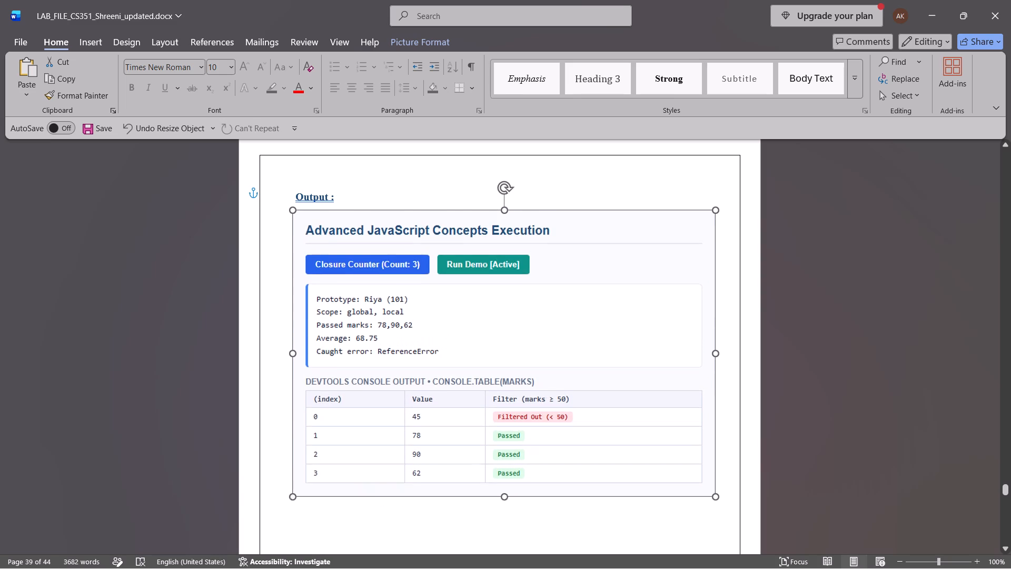
pyautogui.moveTo(507, 509); pyautogui.dragTo(516, 541)
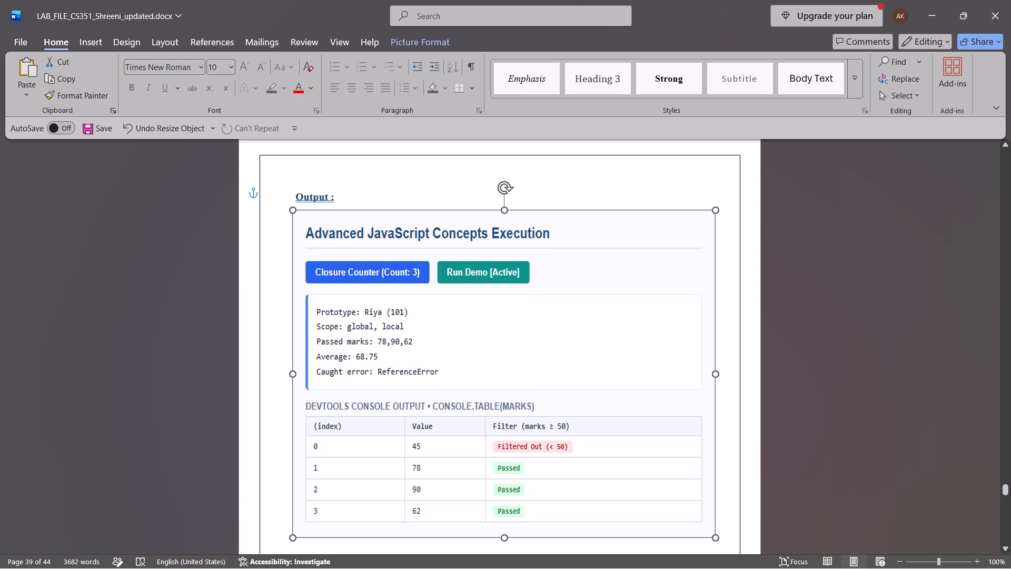
pyautogui.moveTo(516, 541); pyautogui.dragTo(518, 541)
pyautogui.click(498, 464)
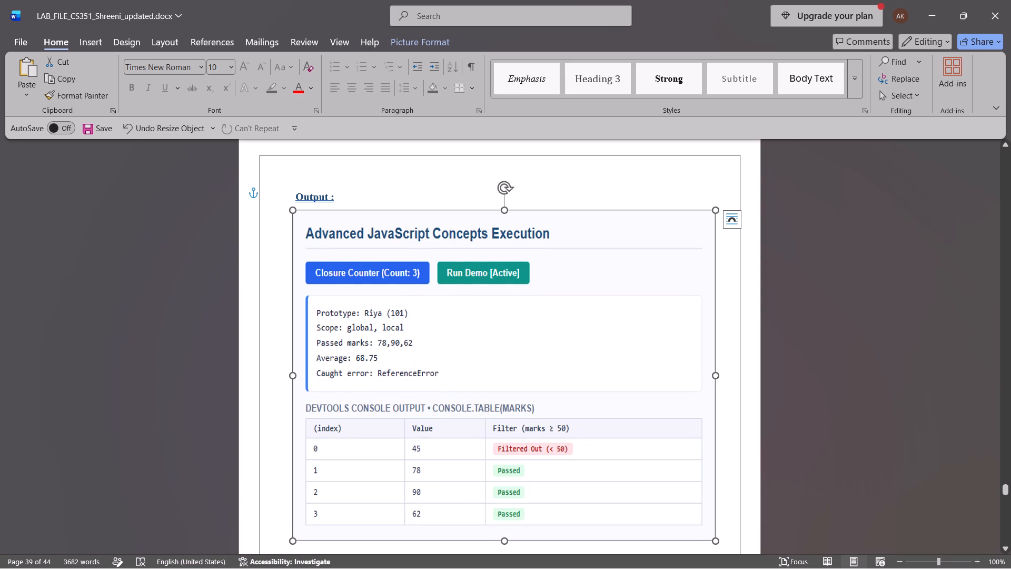
# Extend the Figure 9.1 picture's left edge slightly outward, just past the start of the Output heading.
pyautogui.click(714, 375)
pyautogui.moveTo(586, 403); pyautogui.dragTo(561, 410)
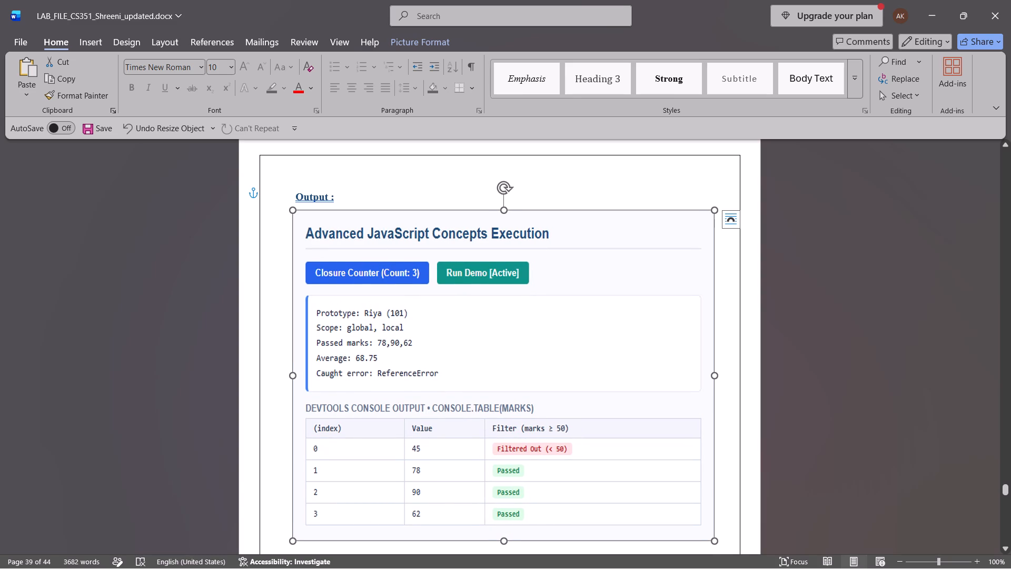
pyautogui.moveTo(294, 375); pyautogui.dragTo(286, 371)
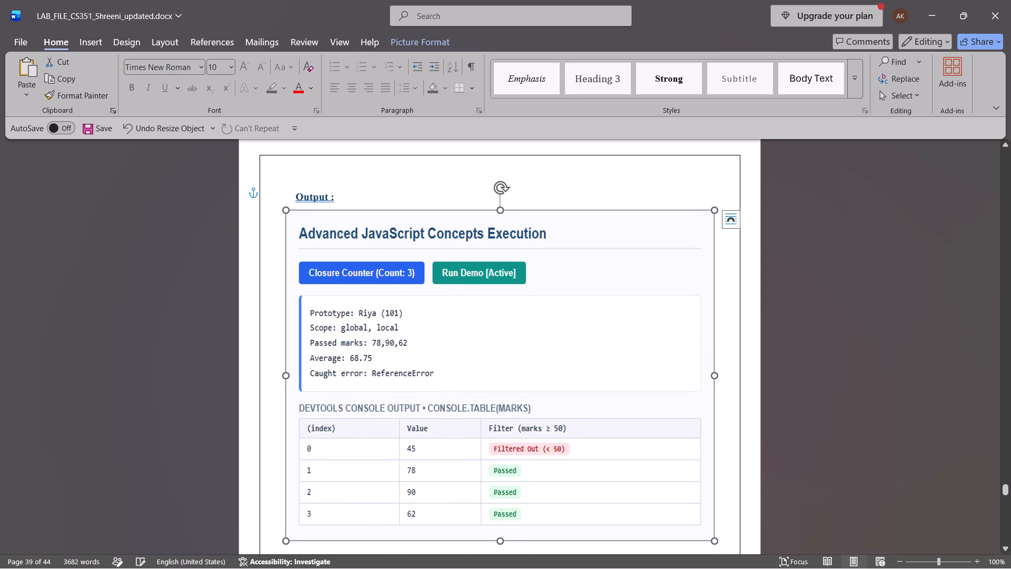
pyautogui.click(399, 388)
# Extend the Figure 9.1 picture's bottom edge slightly further down the page.
pyautogui.scroll(-2, 397, 380)
pyautogui.scroll(1, 437, 311)
pyautogui.click(441, 303)
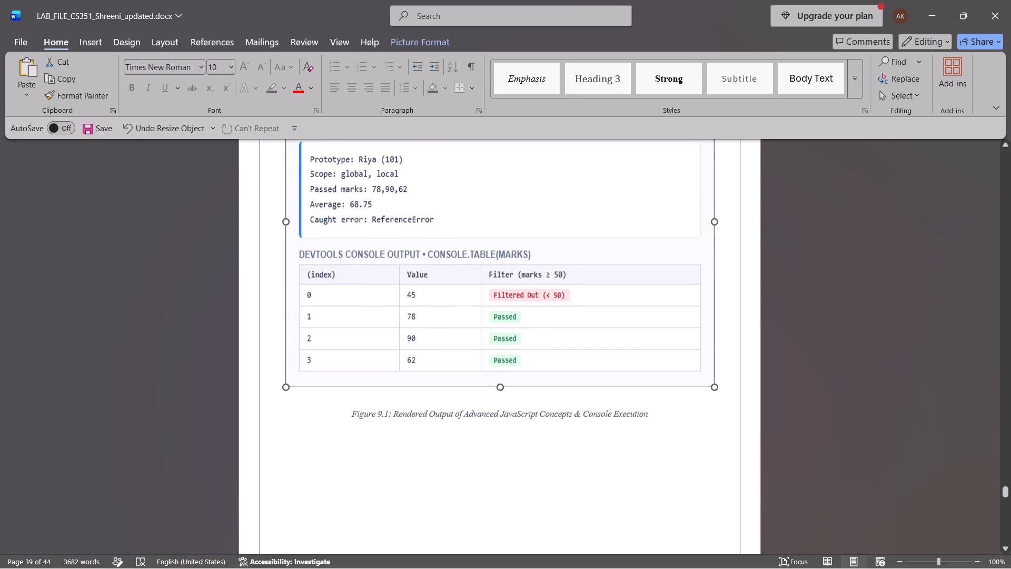
pyautogui.moveTo(501, 388); pyautogui.dragTo(501, 403)
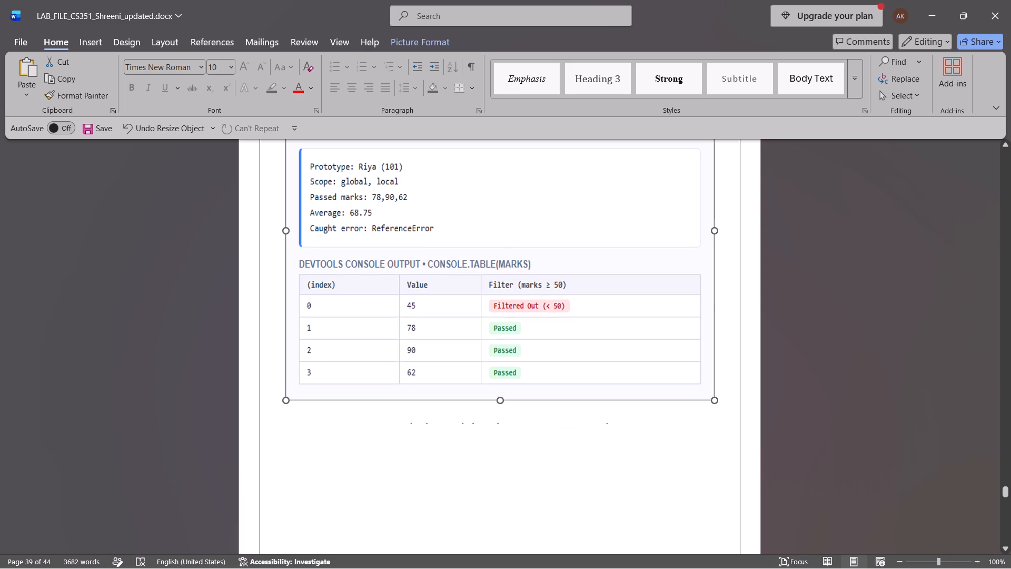
pyautogui.moveTo(501, 403); pyautogui.dragTo(504, 408)
# Review the resized Figure 9.1 page and compare it with the preceding code pages and the Sign Up output page.
pyautogui.scroll(-1, 475, 475)
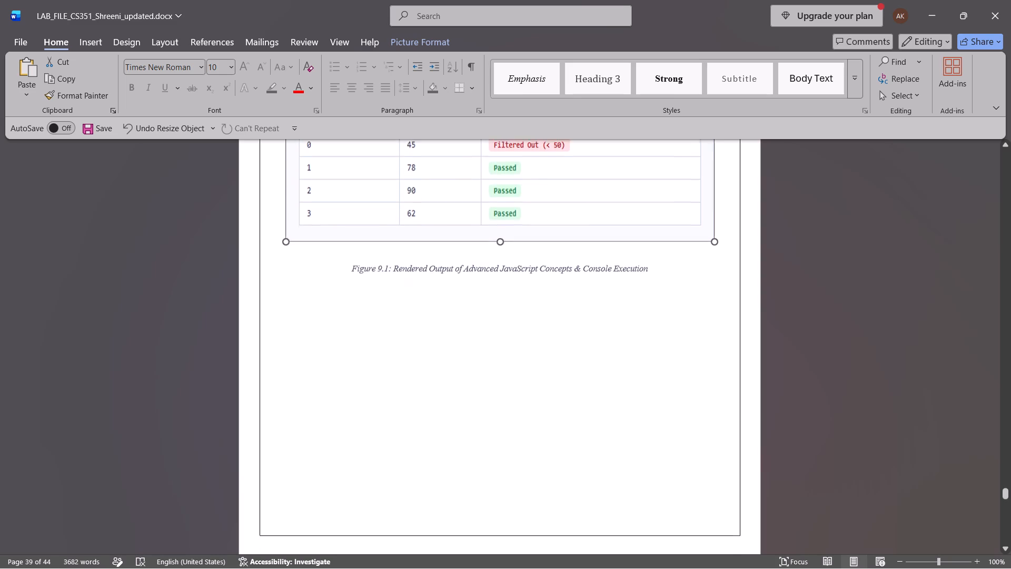
pyautogui.scroll(-1, 475, 460)
pyautogui.scroll(1, 472, 455)
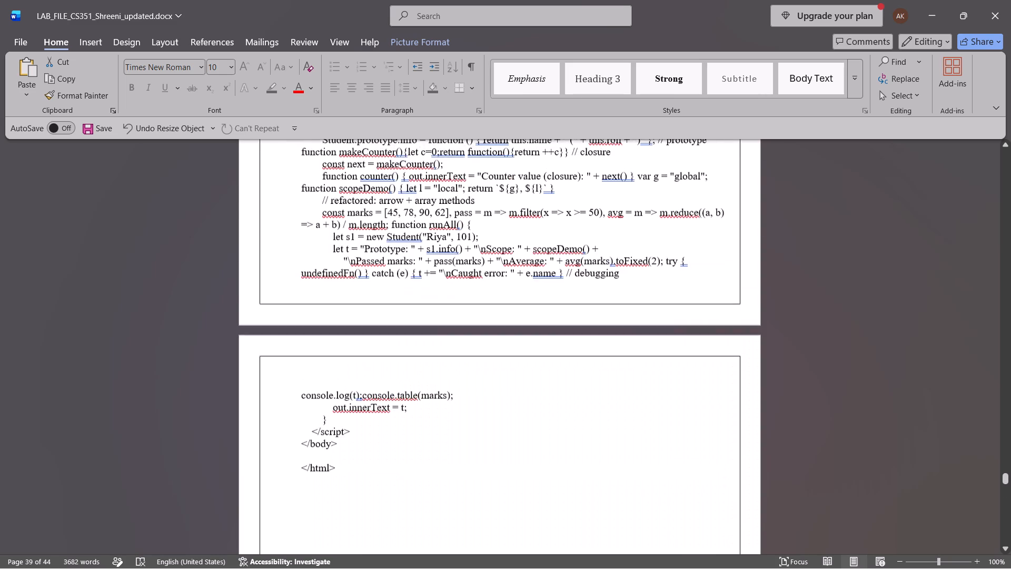
pyautogui.scroll(-3, 465, 438)
pyautogui.scroll(1, 466, 438)
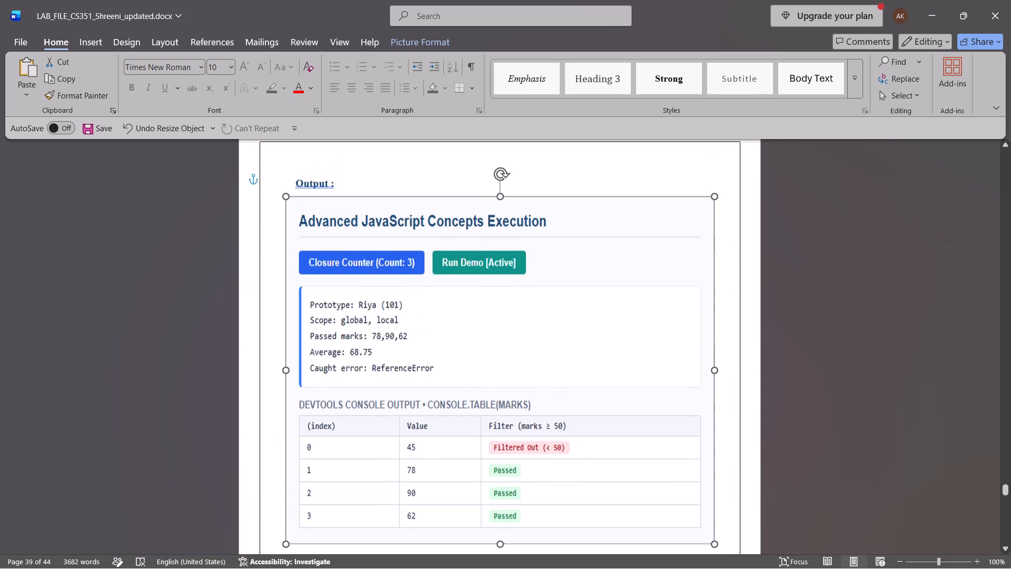
pyautogui.scroll(2, 474, 454)
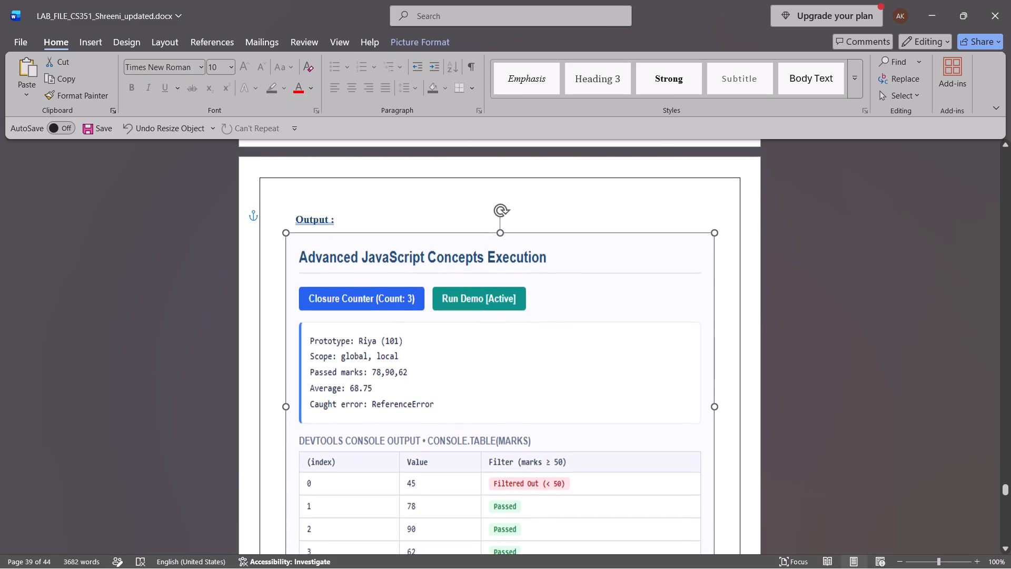
pyautogui.scroll(3, 474, 458)
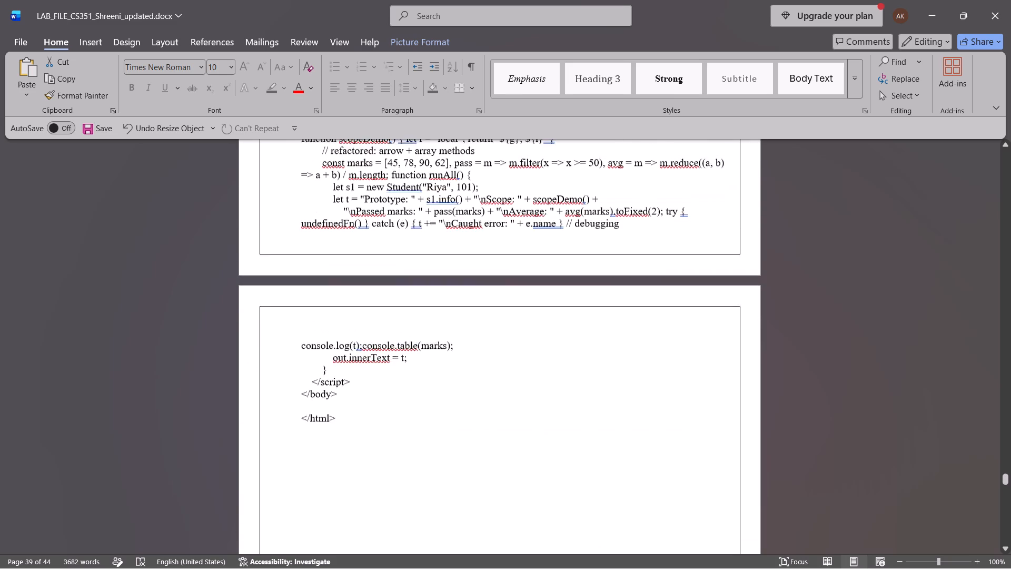
pyautogui.scroll(2, 474, 459)
pyautogui.scroll(-1, 474, 459)
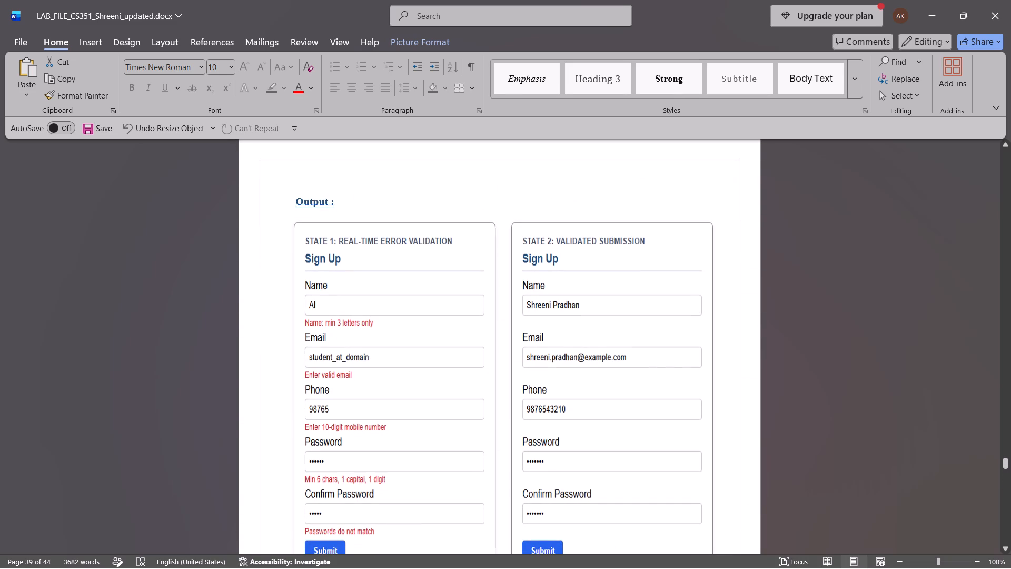
pyautogui.scroll(-1, 474, 459)
pyautogui.scroll(-1, 335, 229)
pyautogui.click(338, 210)
pyautogui.scroll(-1, 392, 255)
pyautogui.click(392, 255)
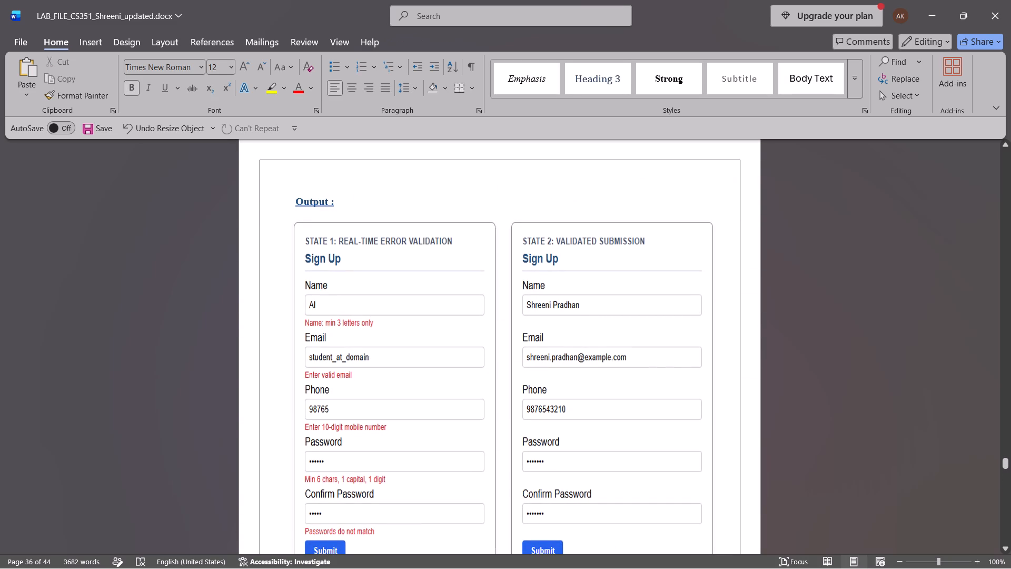
# Stretch the Figure 10.1 Usability Report picture's bottom edge down the page to nearly double its height.
pyautogui.scroll(-1, 392, 255)
pyautogui.scroll(-1, 409, 211)
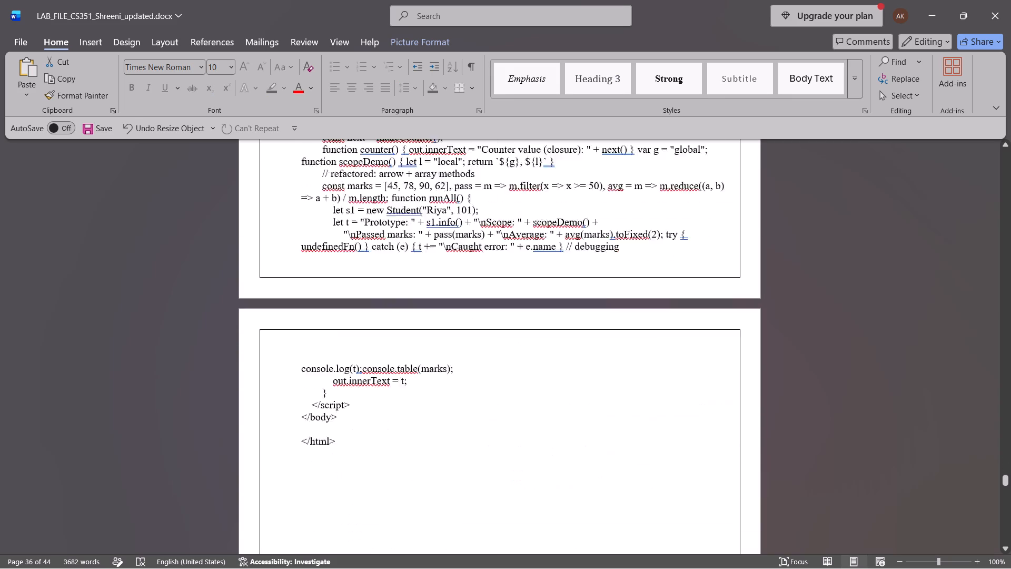
pyautogui.scroll(-5, 409, 212)
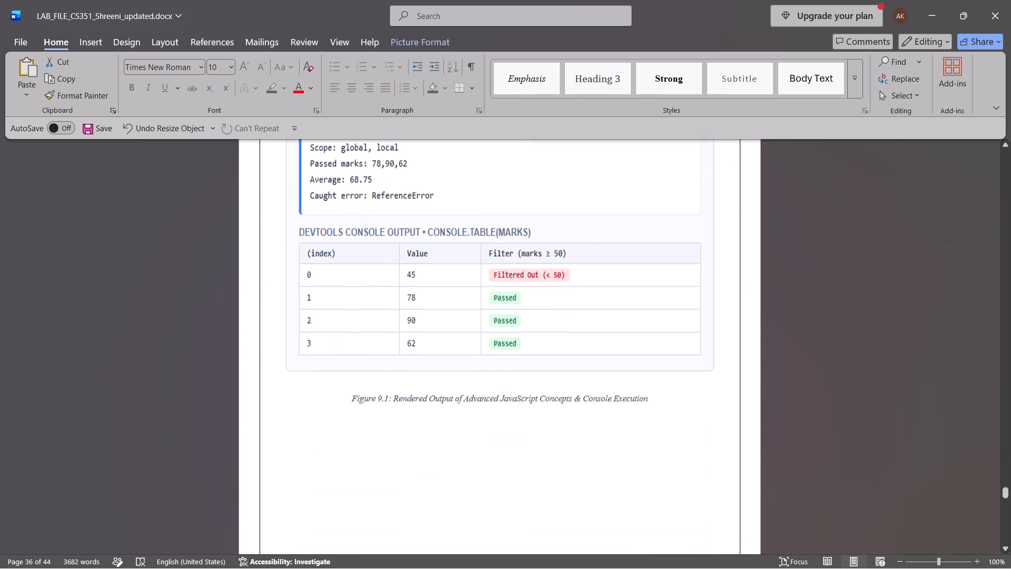
pyautogui.scroll(-4, 408, 234)
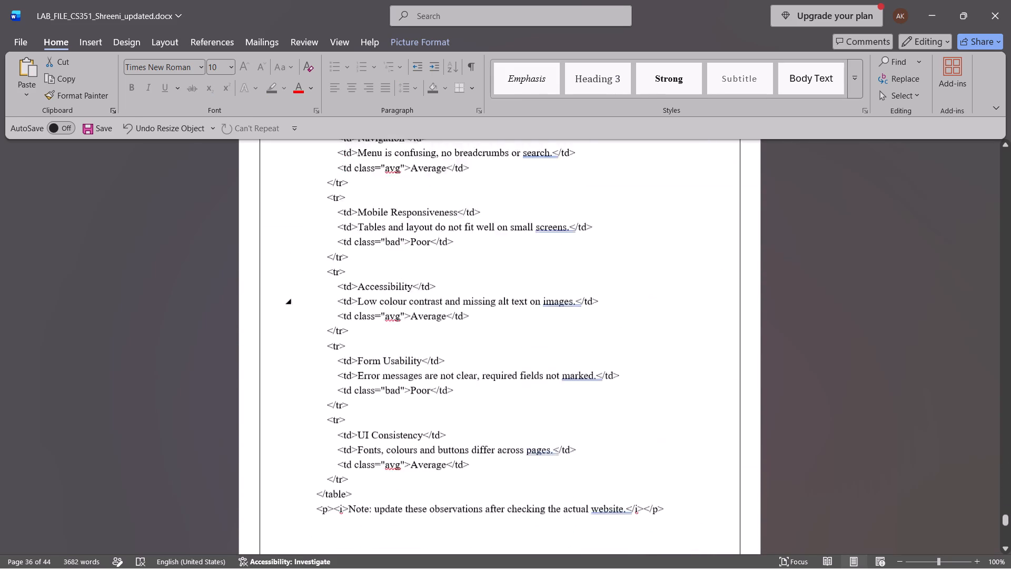
pyautogui.scroll(-3, 408, 234)
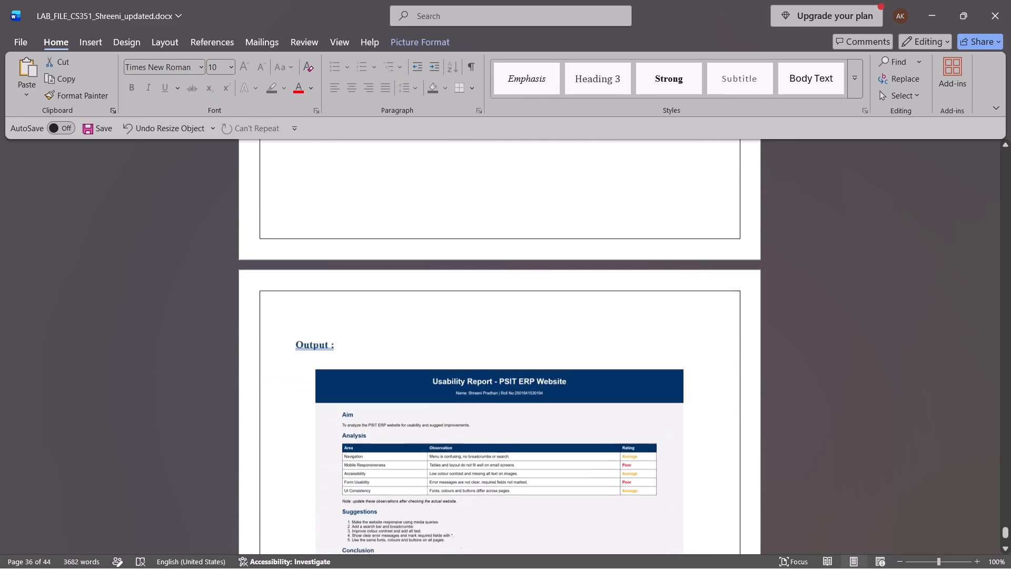
pyautogui.scroll(-1, 408, 234)
pyautogui.click(441, 287)
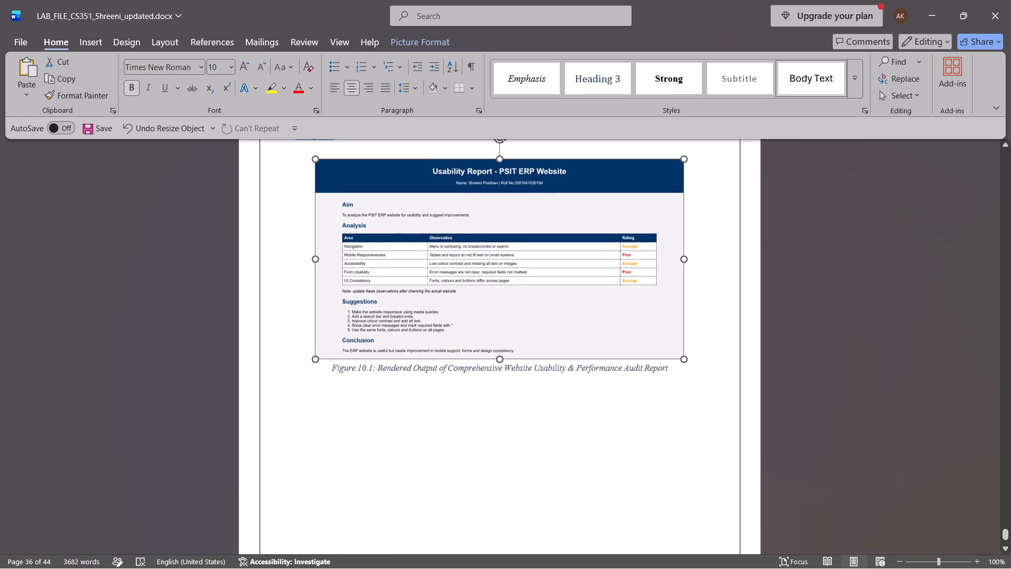
pyautogui.moveTo(501, 357); pyautogui.dragTo(504, 420)
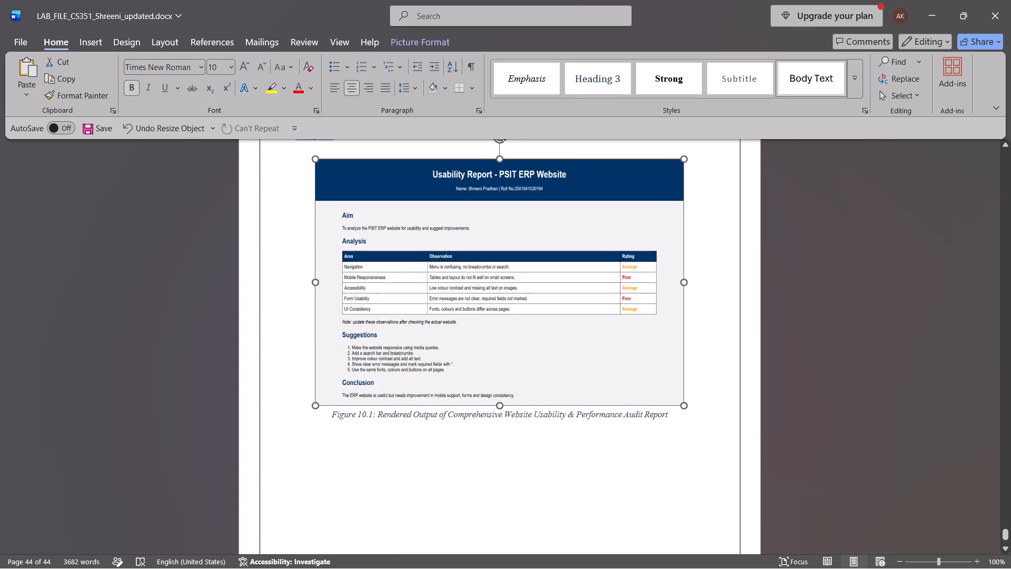
pyautogui.moveTo(504, 420); pyautogui.dragTo(512, 522)
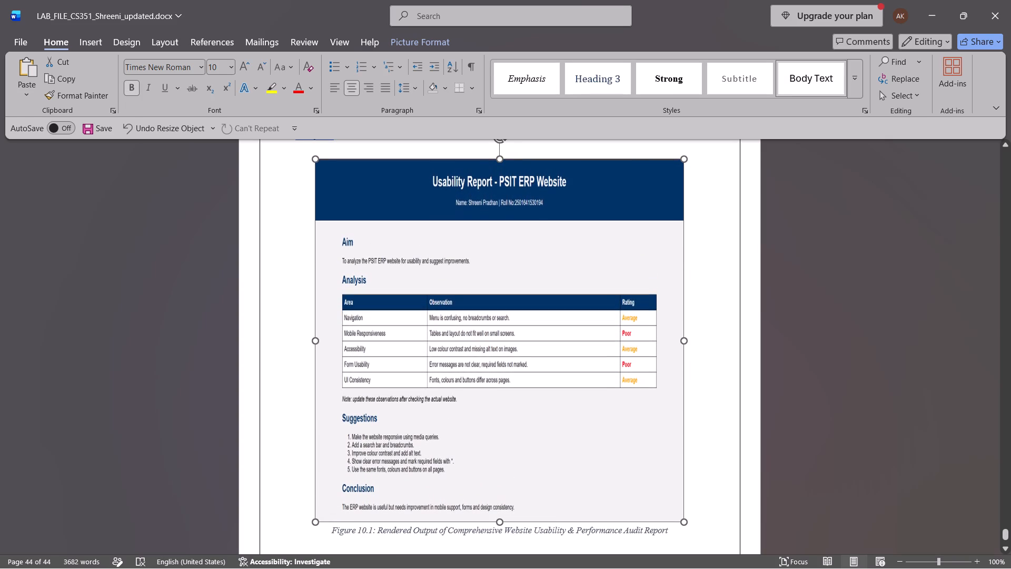
pyautogui.click(641, 377)
# Widen the Figure 10.1 picture until both of its sides are near the page border.
pyautogui.moveTo(686, 341); pyautogui.dragTo(708, 339)
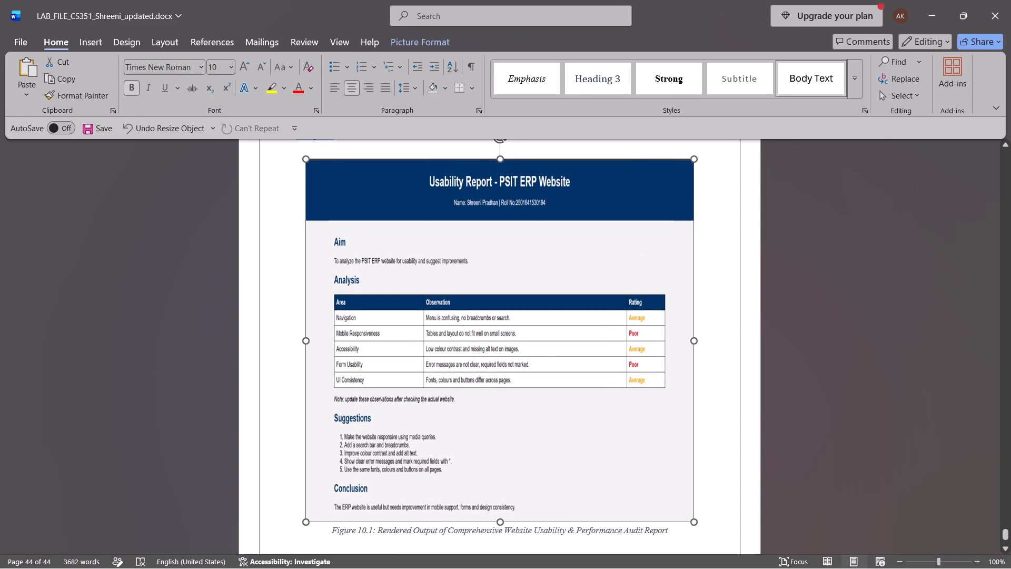
pyautogui.moveTo(708, 339); pyautogui.dragTo(736, 336)
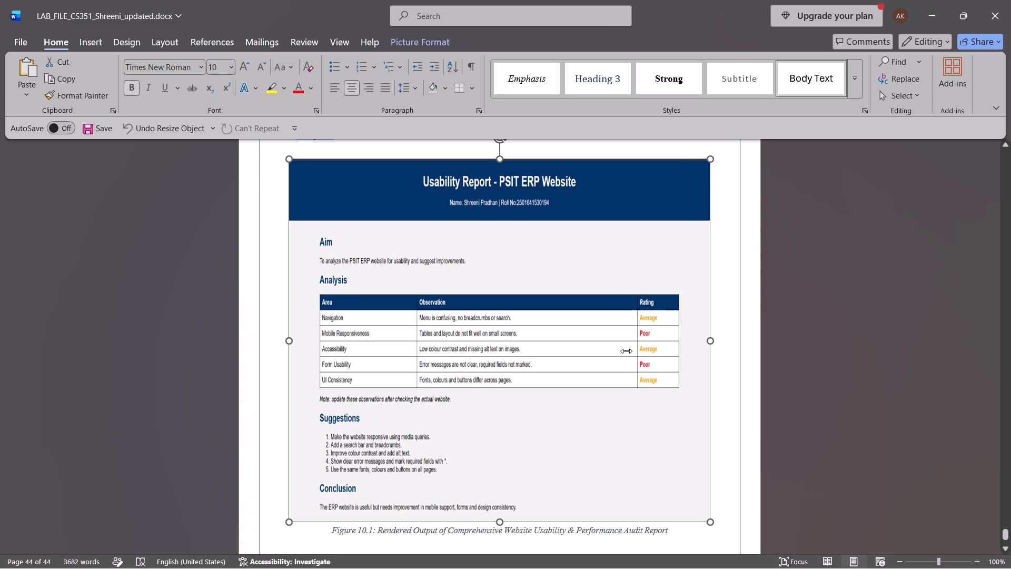
pyautogui.click(626, 351)
pyautogui.click(501, 159)
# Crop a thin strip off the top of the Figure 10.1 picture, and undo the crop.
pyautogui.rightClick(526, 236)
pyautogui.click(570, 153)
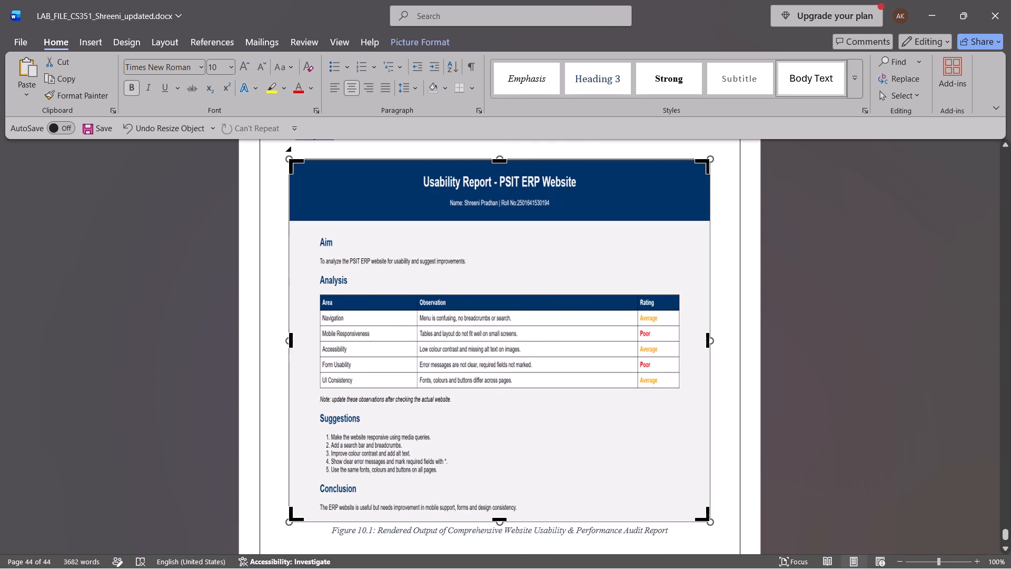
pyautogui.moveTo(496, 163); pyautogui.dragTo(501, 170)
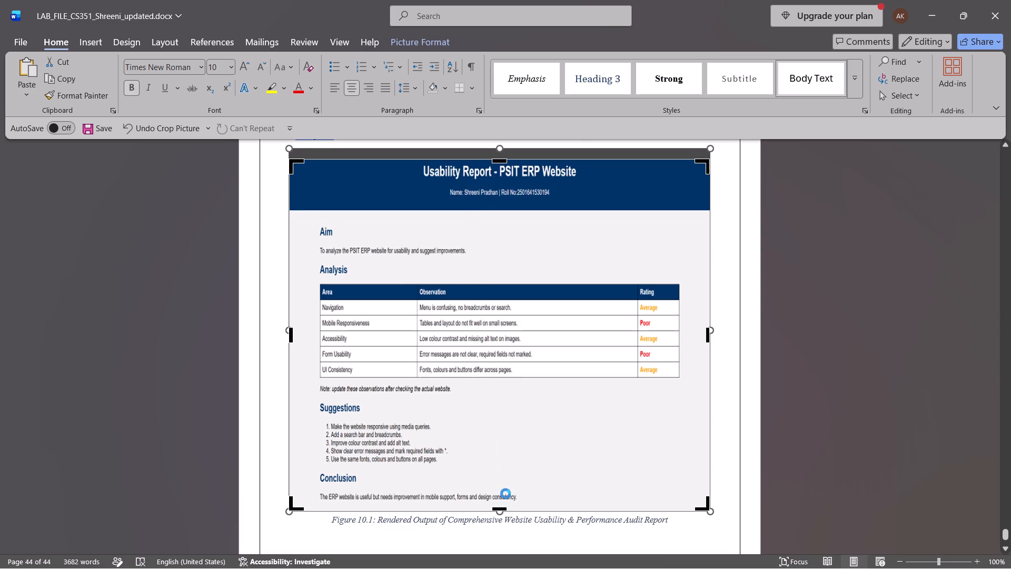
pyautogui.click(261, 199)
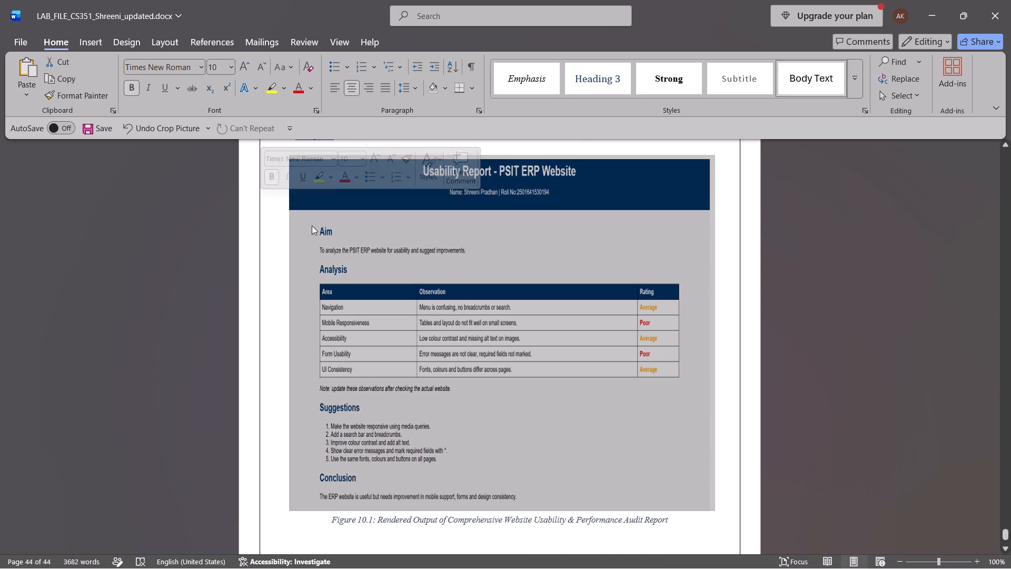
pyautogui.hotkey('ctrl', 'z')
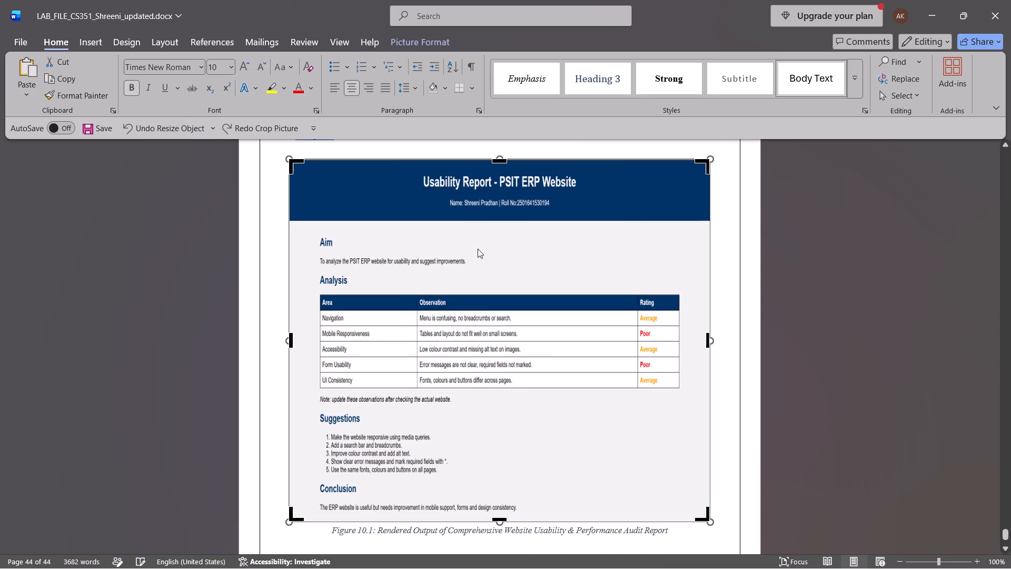
# Crop the empty margins off both sides of the Figure 10.1 picture, leaving a narrow strip beside the Analysis table.
pyautogui.click(478, 258)
pyautogui.rightClick(468, 282)
pyautogui.rightClick(460, 313)
pyautogui.rightClick(499, 222)
pyautogui.click(742, 256)
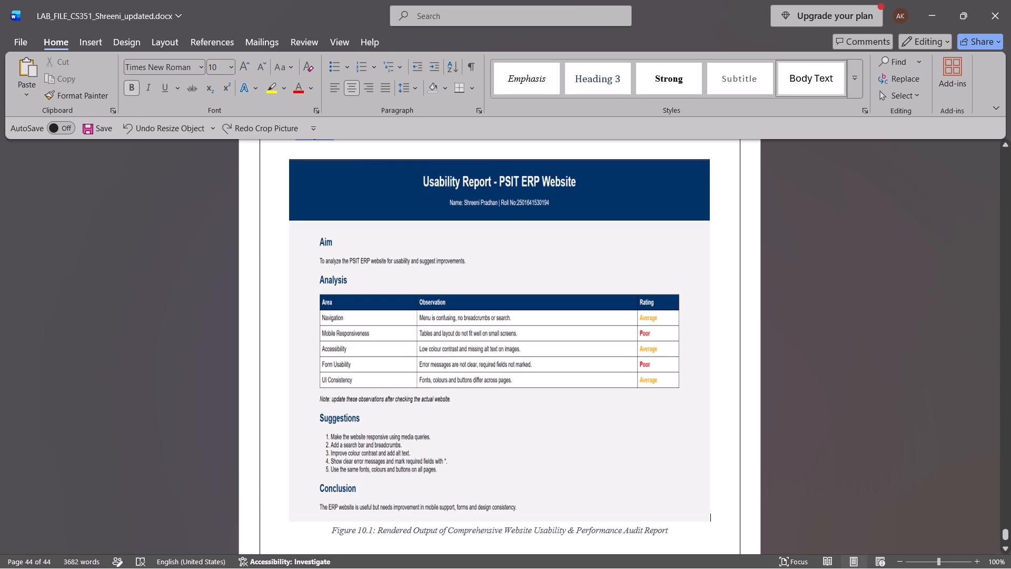
pyautogui.rightClick(618, 258)
pyautogui.click(652, 153)
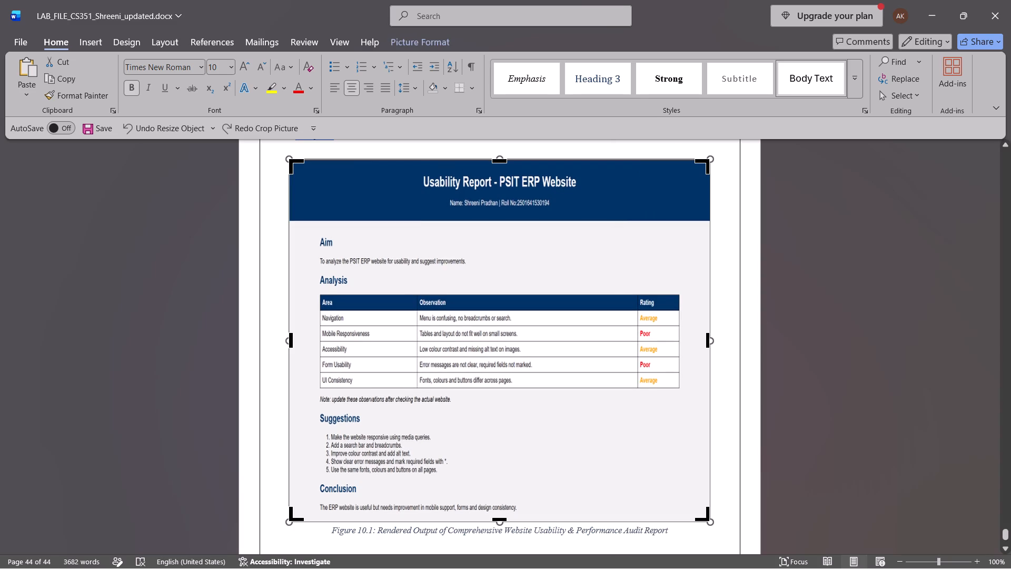
pyautogui.moveTo(707, 339); pyautogui.dragTo(696, 341)
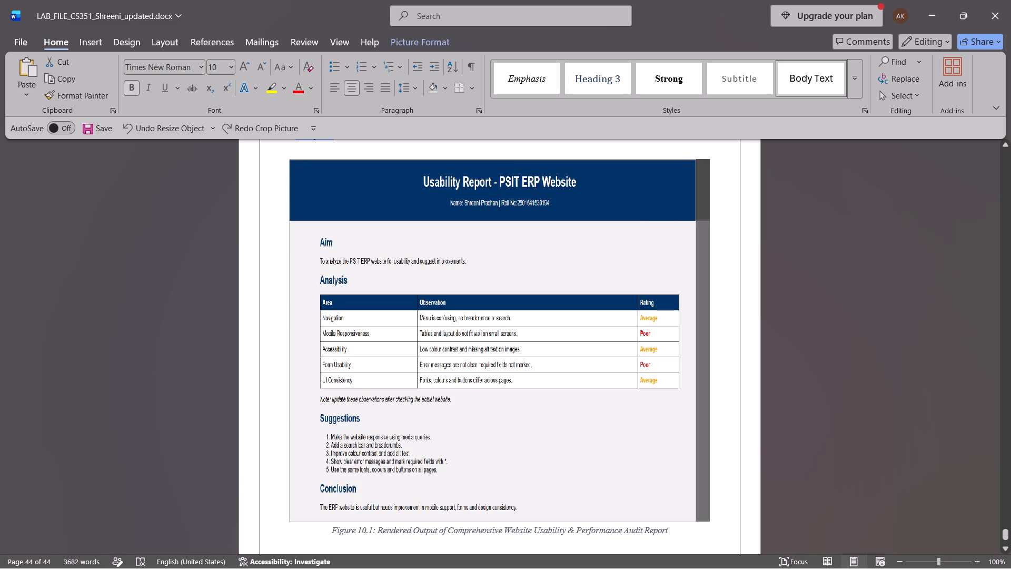
pyautogui.moveTo(696, 341); pyautogui.dragTo(689, 344)
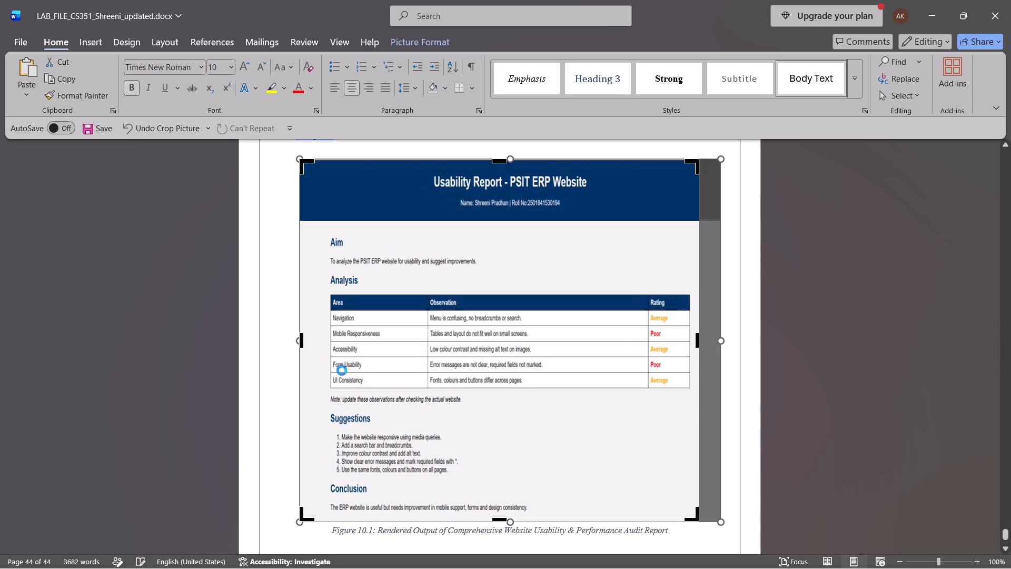
pyautogui.click(305, 341)
pyautogui.moveTo(305, 338); pyautogui.dragTo(313, 339)
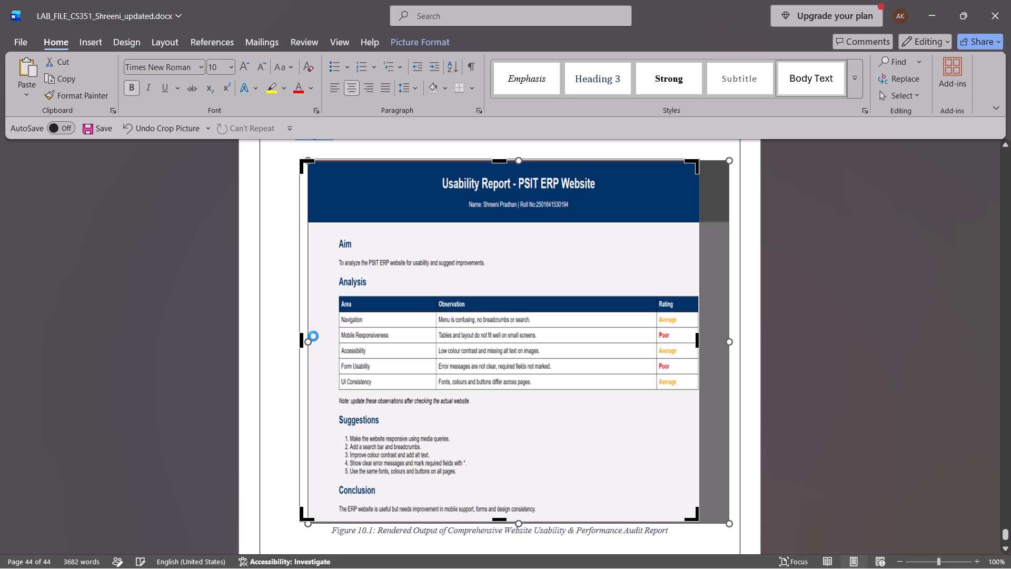
pyautogui.hotkey('ctrl', 'z')
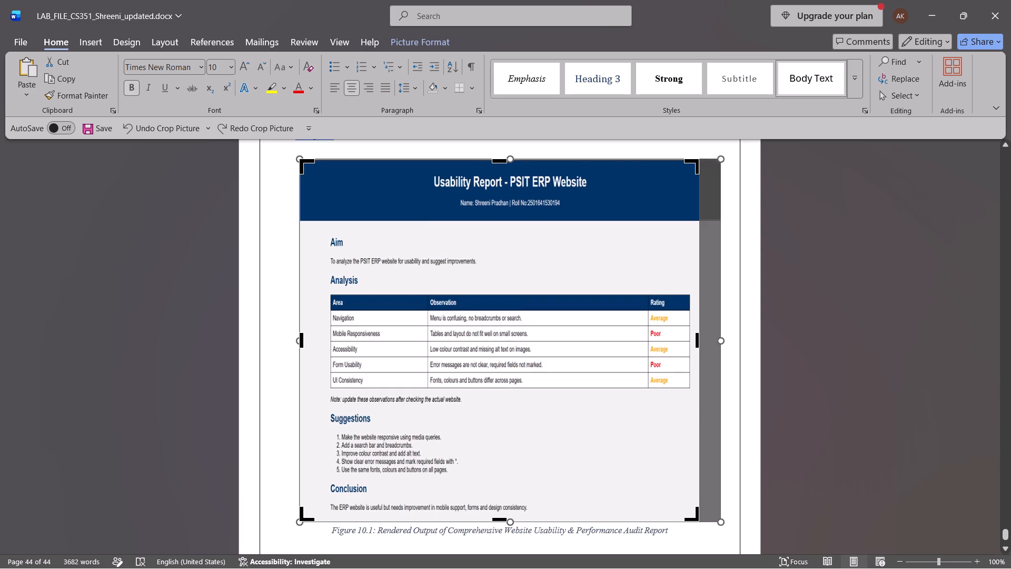
pyautogui.moveTo(302, 338); pyautogui.dragTo(319, 341)
pyautogui.click(254, 341)
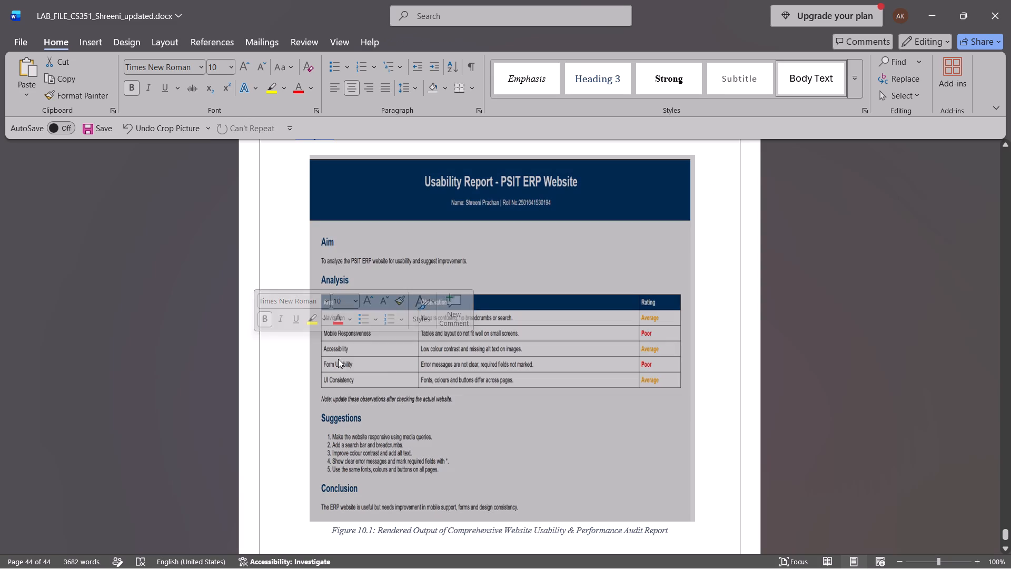
# Widen the cropped Figure 10.1 picture until both of its sides are near the page border.
pyautogui.click(438, 377)
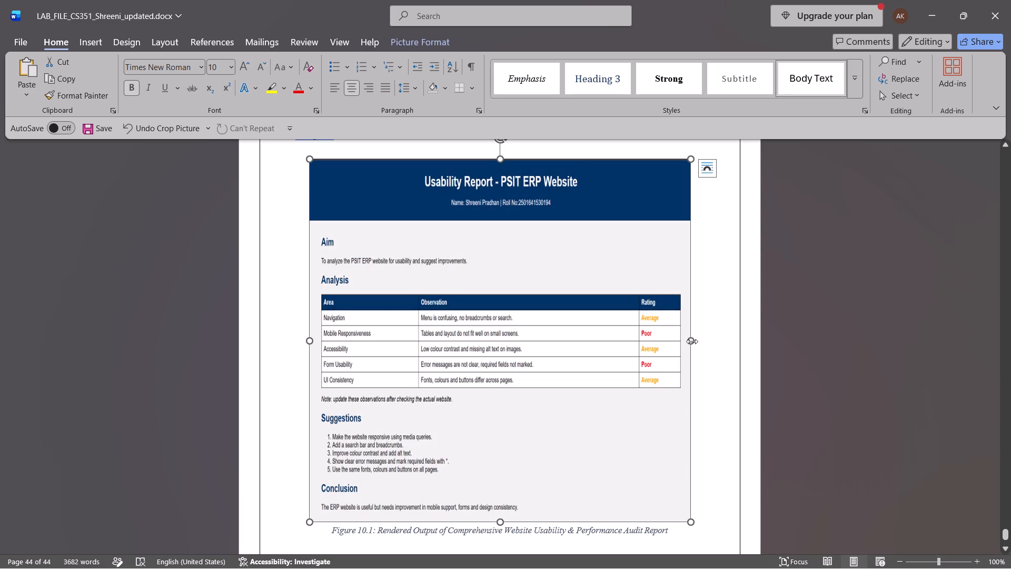
pyautogui.moveTo(690, 341); pyautogui.dragTo(738, 349)
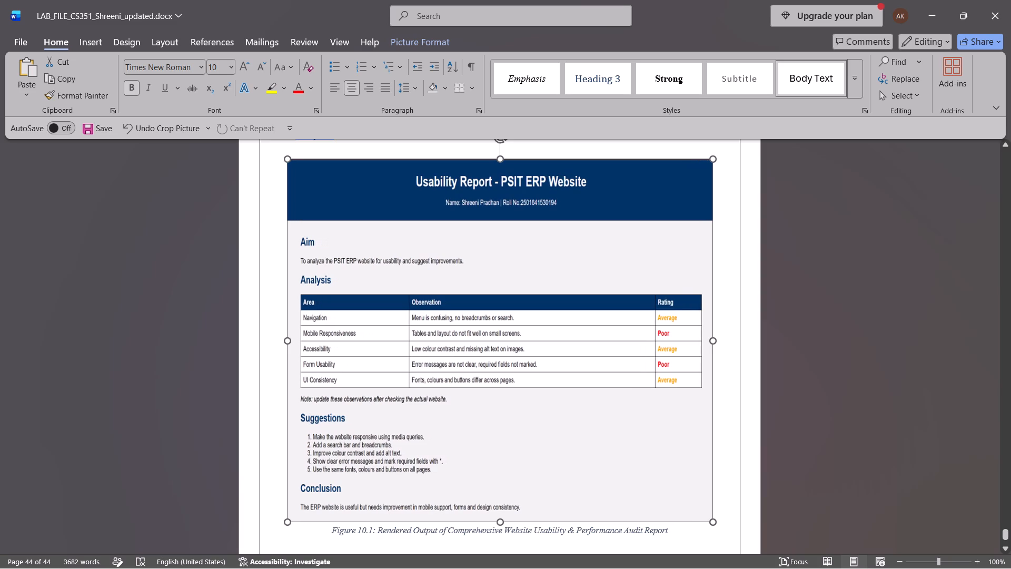
pyautogui.moveTo(738, 349); pyautogui.dragTo(743, 345)
pyautogui.click(605, 317)
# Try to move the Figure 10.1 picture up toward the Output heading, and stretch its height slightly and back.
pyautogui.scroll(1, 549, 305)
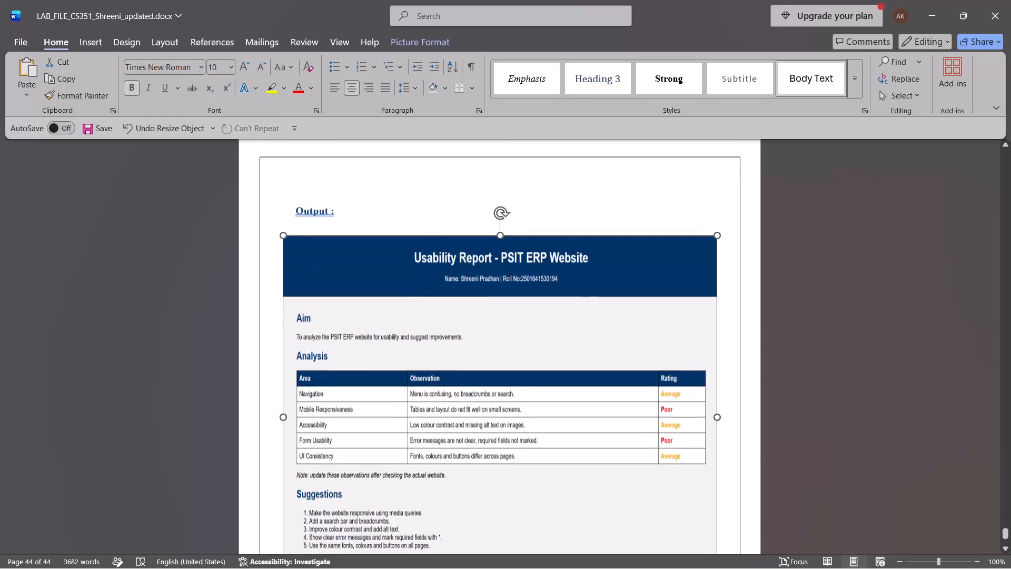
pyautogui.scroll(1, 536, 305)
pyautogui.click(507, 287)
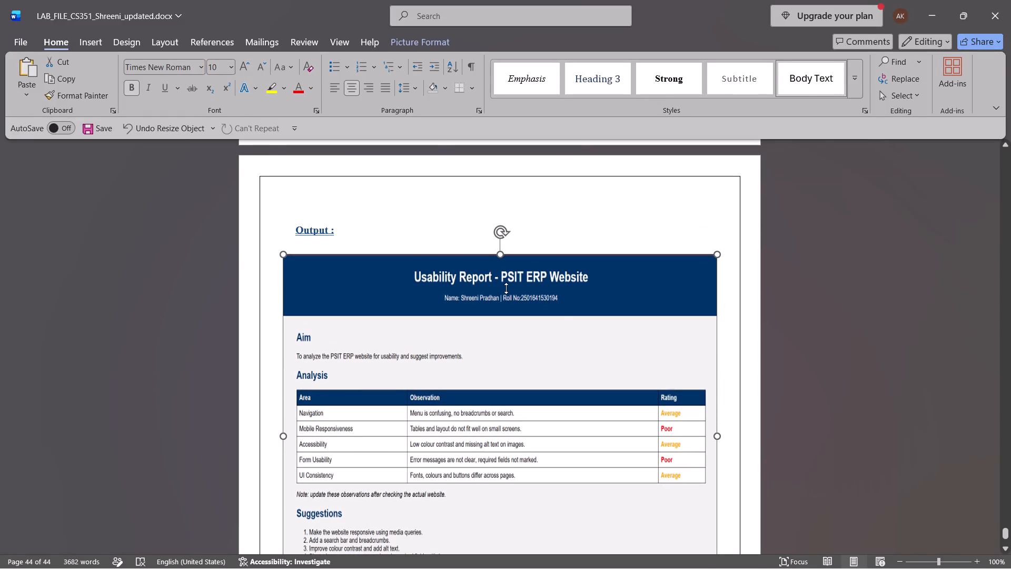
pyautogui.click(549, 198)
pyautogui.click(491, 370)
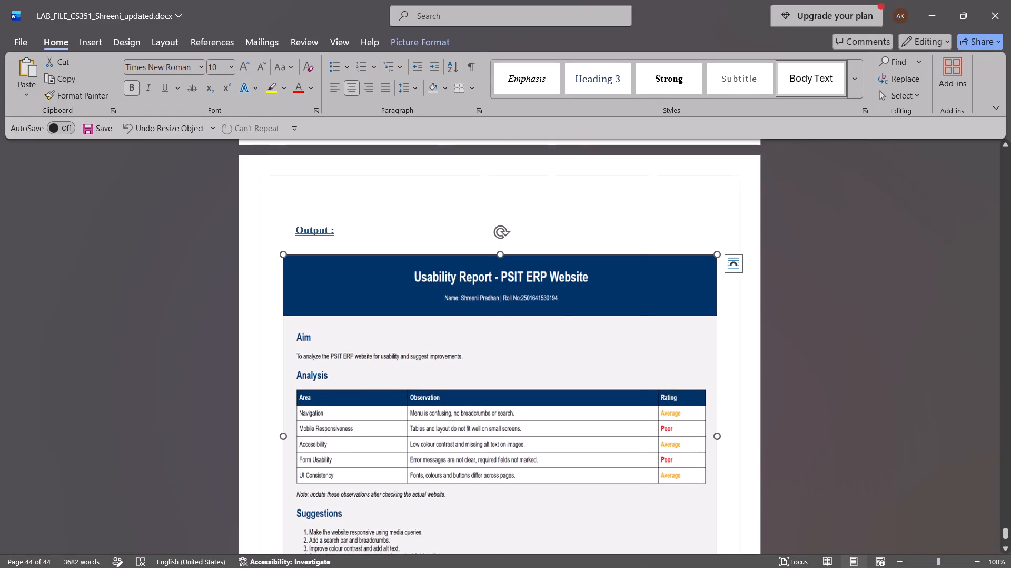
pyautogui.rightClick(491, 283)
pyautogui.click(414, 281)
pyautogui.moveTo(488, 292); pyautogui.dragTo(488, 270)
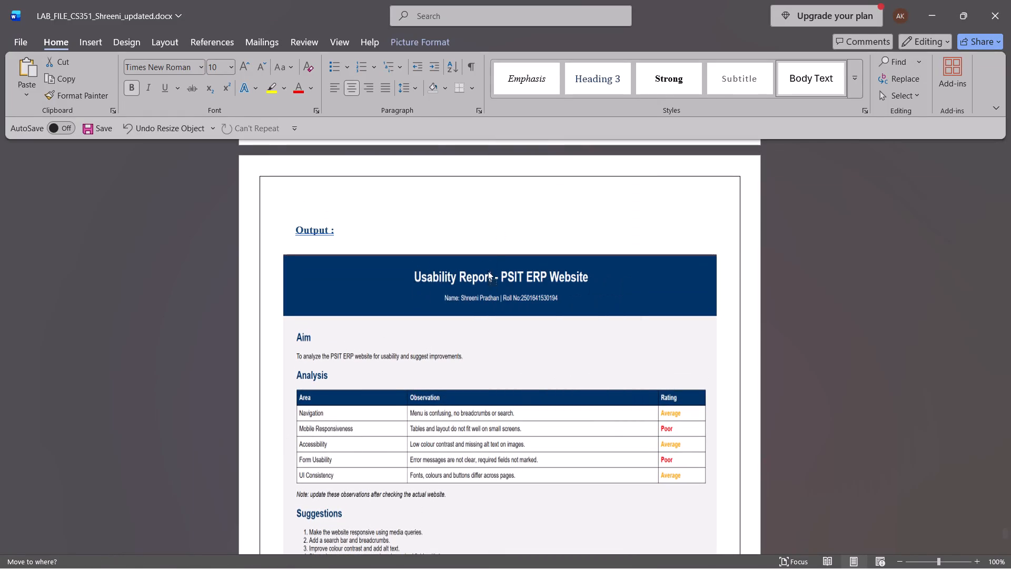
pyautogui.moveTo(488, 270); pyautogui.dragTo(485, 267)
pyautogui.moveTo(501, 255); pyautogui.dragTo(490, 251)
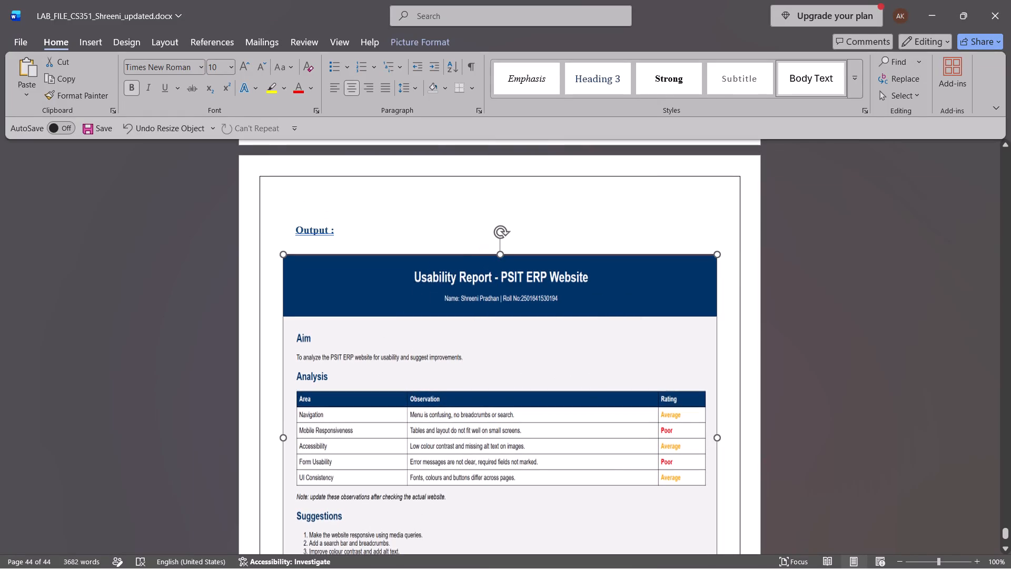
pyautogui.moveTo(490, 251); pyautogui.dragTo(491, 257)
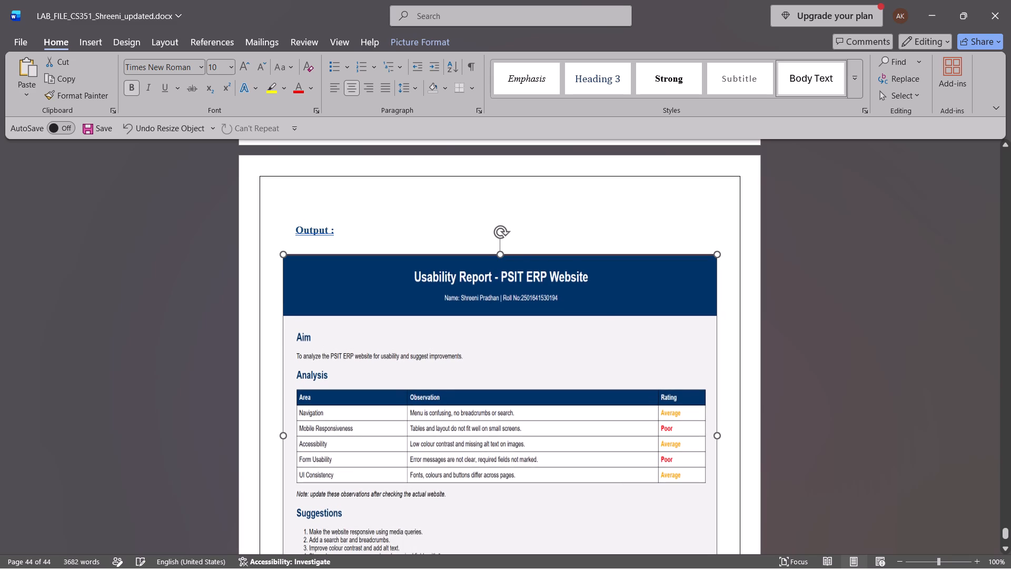
# Look over the resized Figure 10.1 picture and its position on the last page.
pyautogui.scroll(-2, 609, 334)
pyautogui.scroll(-1, 470, 380)
pyautogui.scroll(-1, 476, 426)
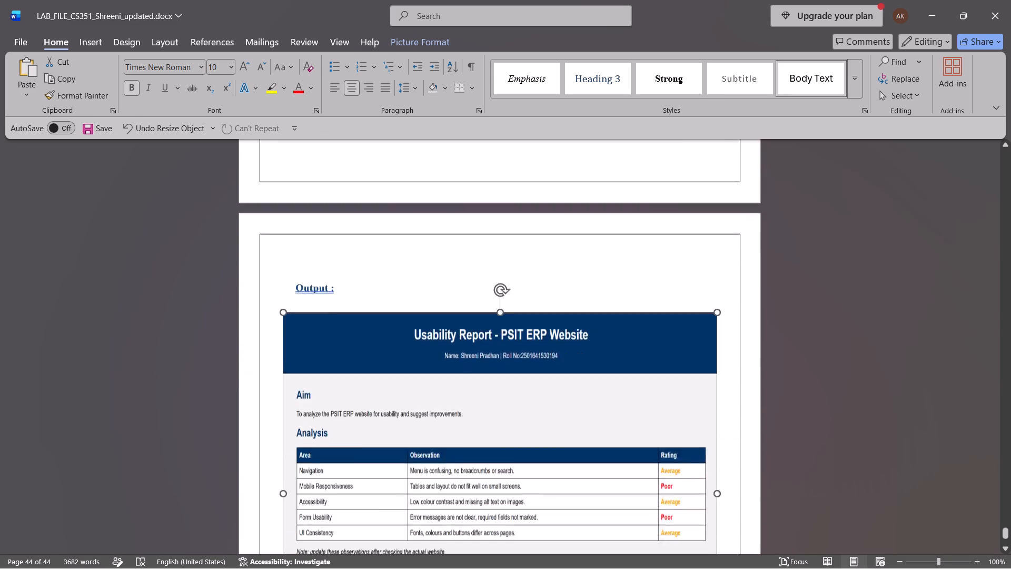
pyautogui.scroll(-1, 514, 339)
pyautogui.click(511, 352)
pyautogui.scroll(1, 502, 463)
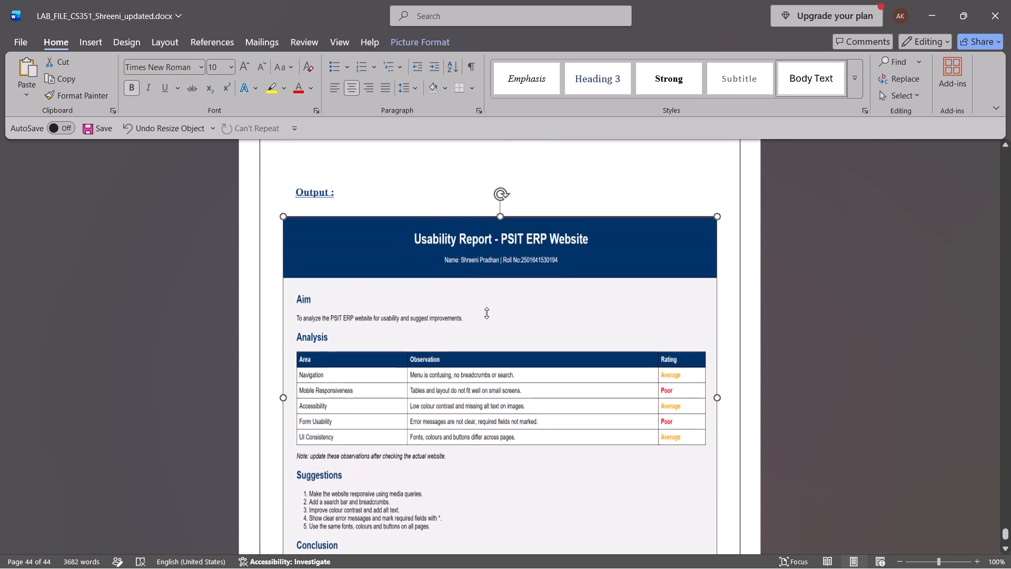
pyautogui.scroll(1, 487, 313)
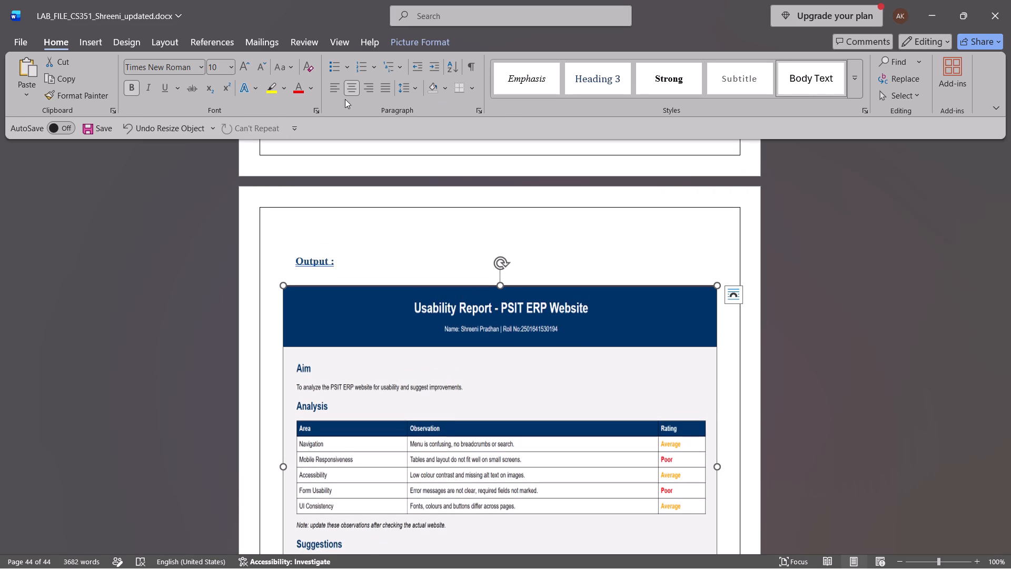
# Save the lab file with the resized figures.
pyautogui.click(103, 130)
pyautogui.click(104, 129)
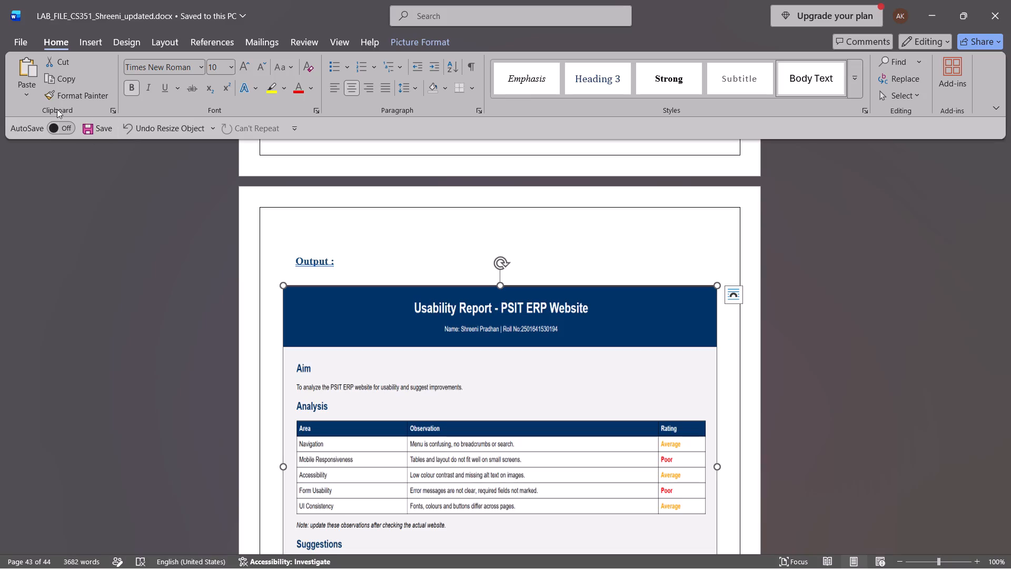
# Save a copy of the lab file in the Downloads folder, adding "byme" after "updated" in the file name.
pyautogui.click(8, 40)
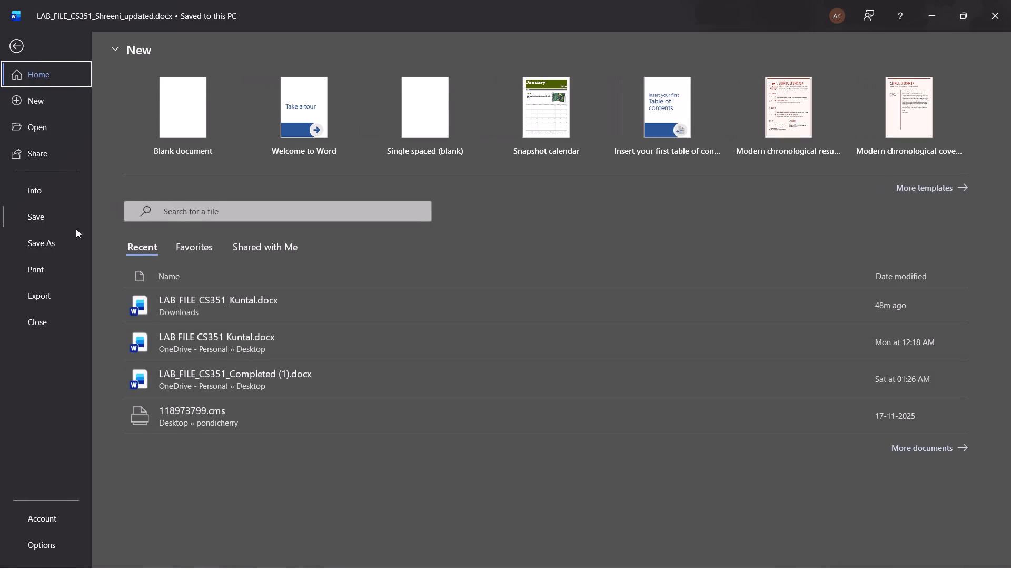
pyautogui.click(66, 239)
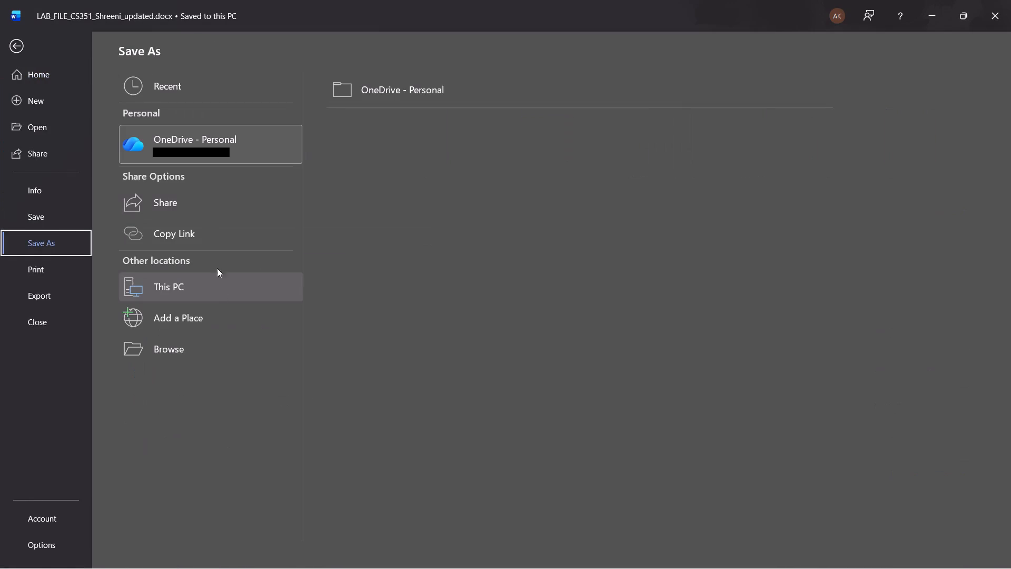
pyautogui.click(202, 350)
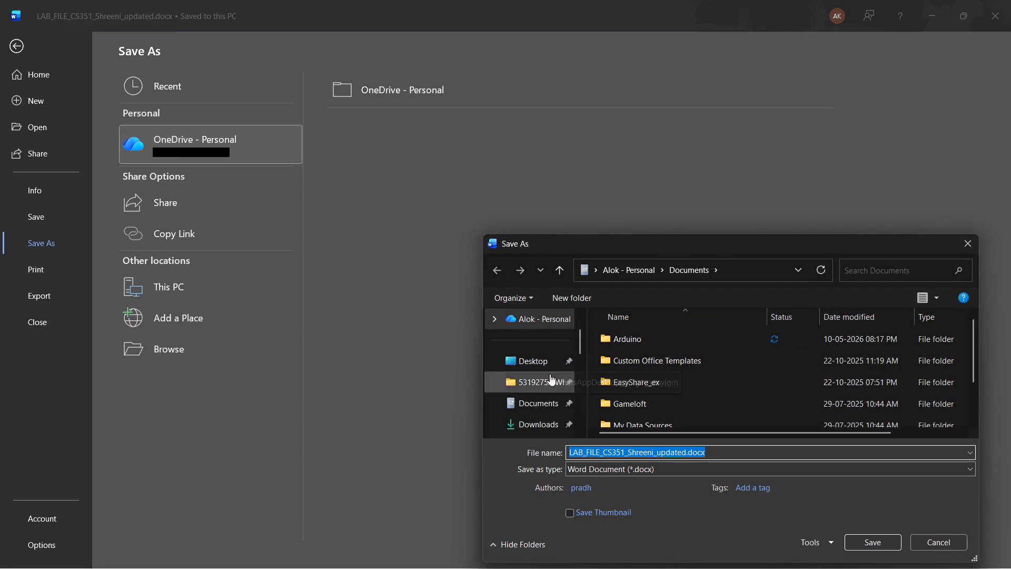
pyautogui.click(533, 425)
pyautogui.click(682, 455)
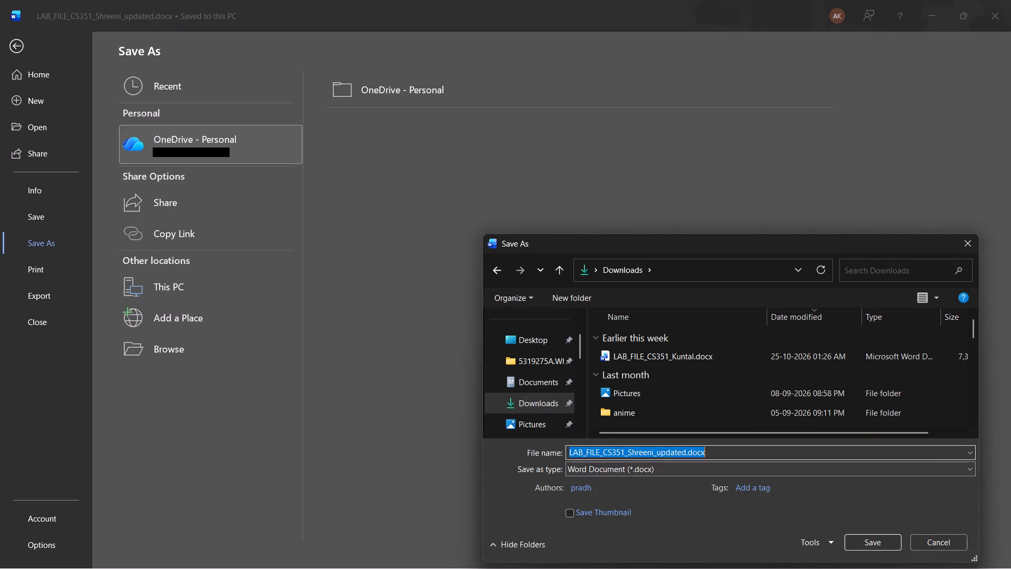
pyautogui.click(683, 456)
pyautogui.press('Right')
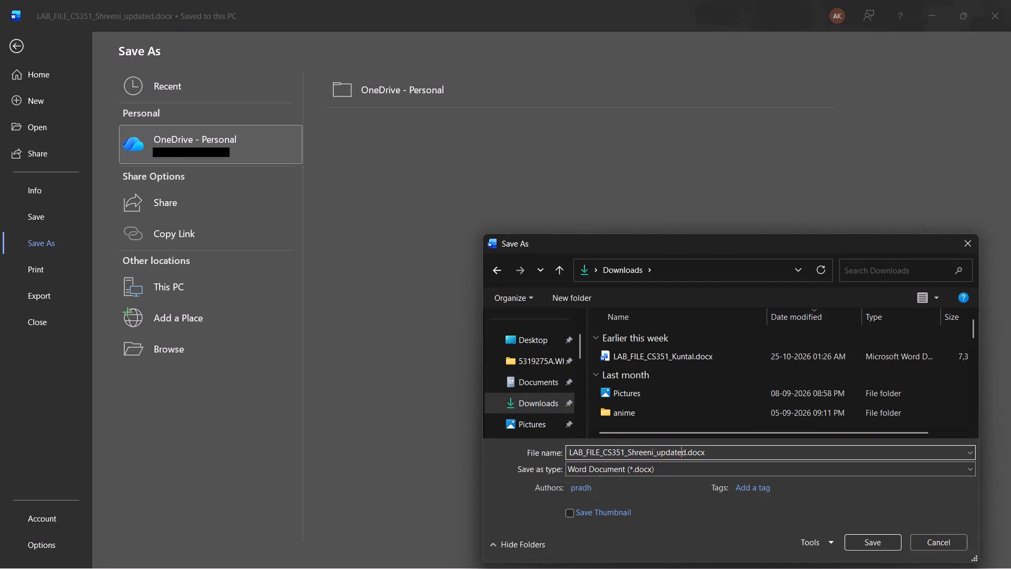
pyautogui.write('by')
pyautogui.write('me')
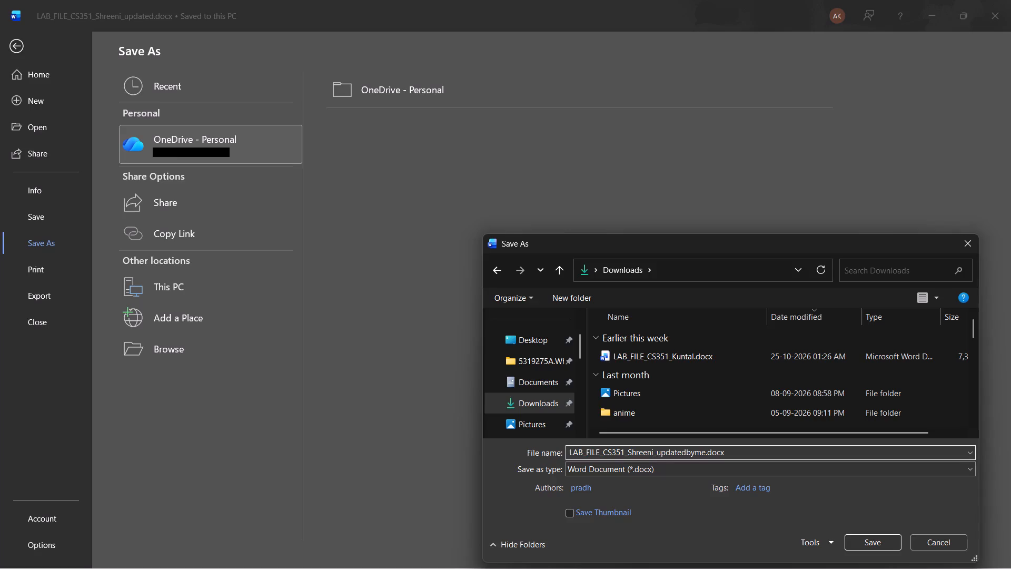
# Complete saving the lab file copy to the Downloads folder as a Word document under the name ending in "updatedbyme".
pyautogui.click(850, 542)
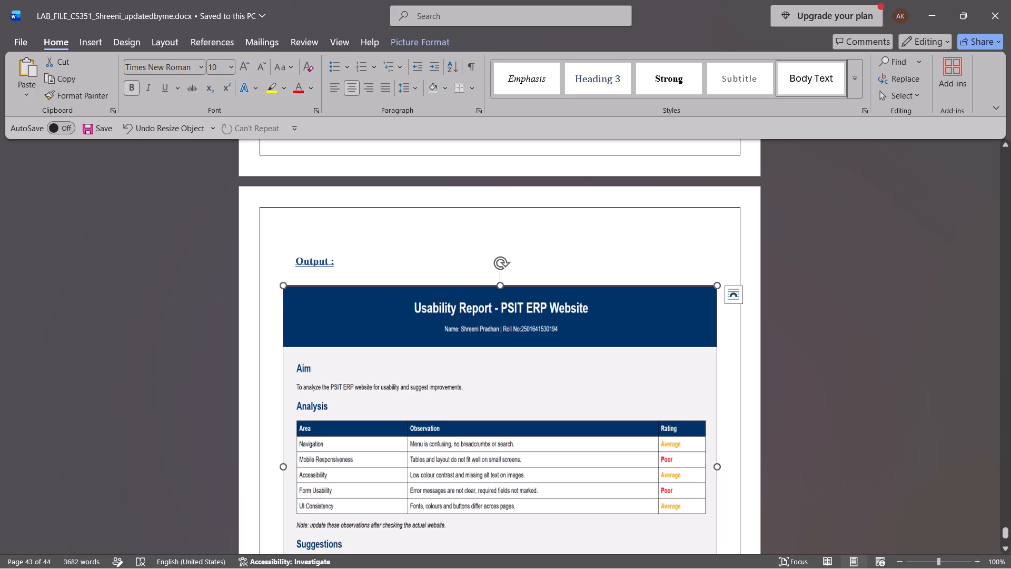
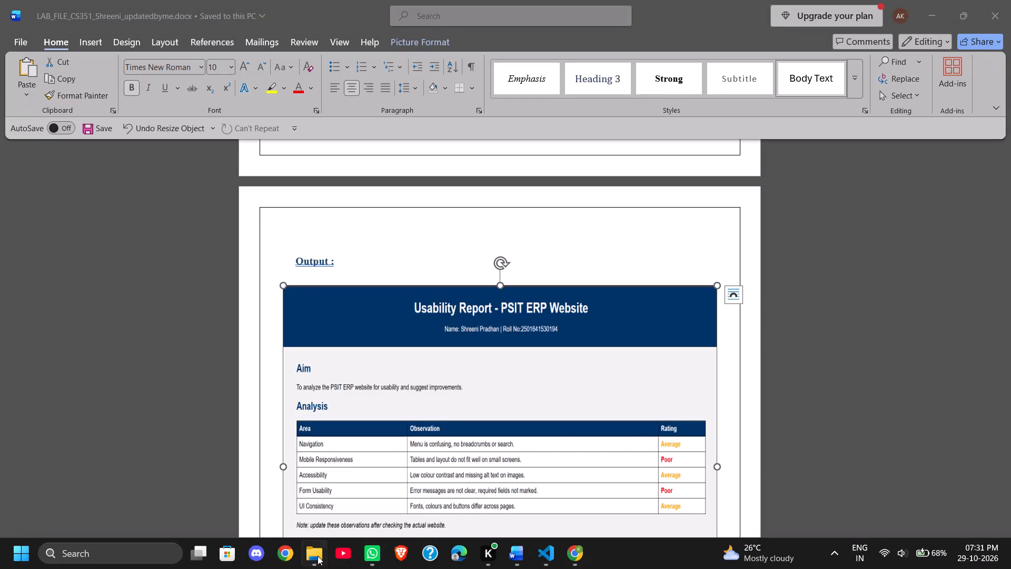
# Switch to File Explorer and copy the LAB_FILE_CS351_Shreeni_updatedbyme.docx file from the Downloads folder.
pyautogui.click(314, 554)
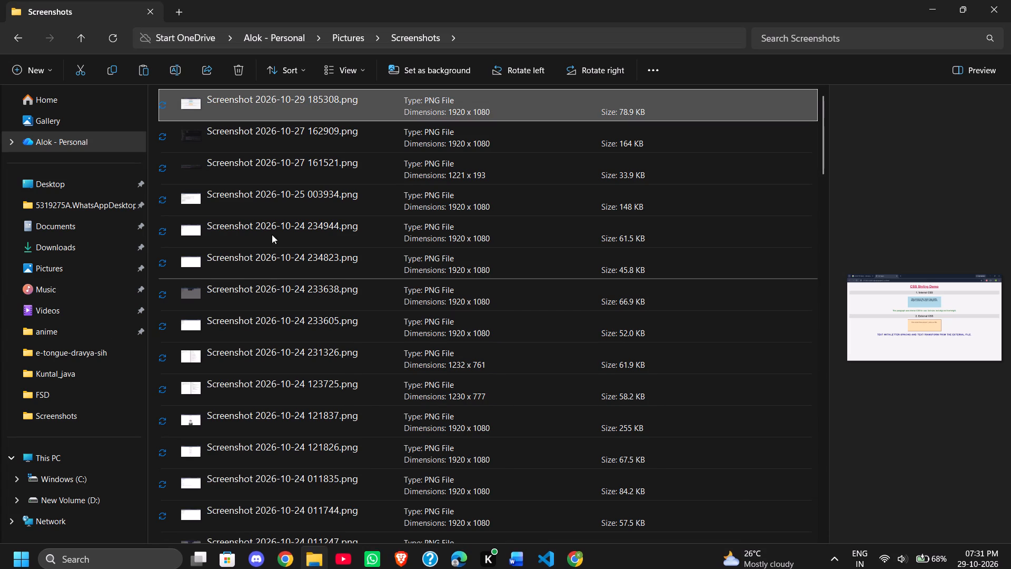
pyautogui.click(45, 244)
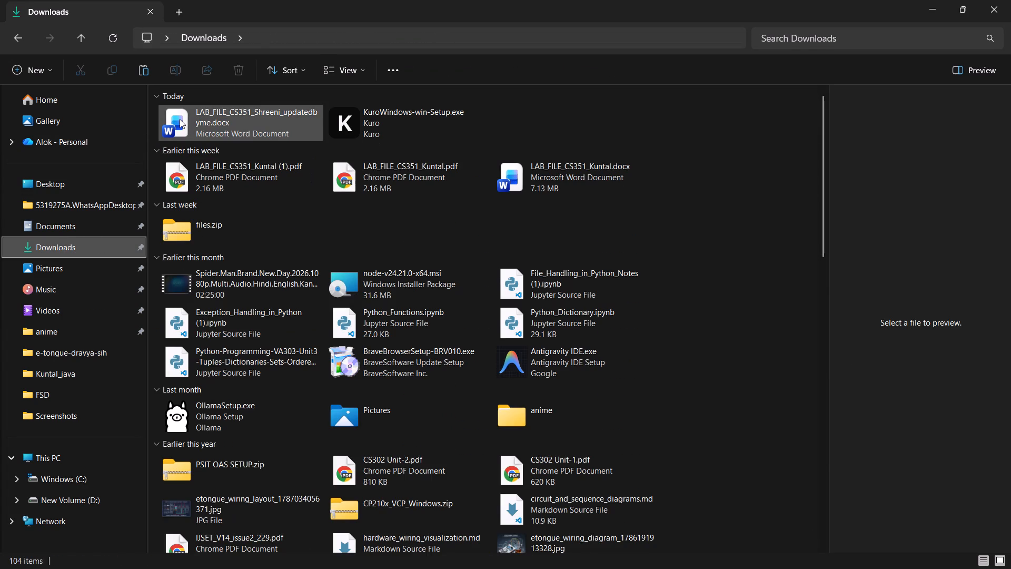
pyautogui.click(180, 119)
pyautogui.click(108, 68)
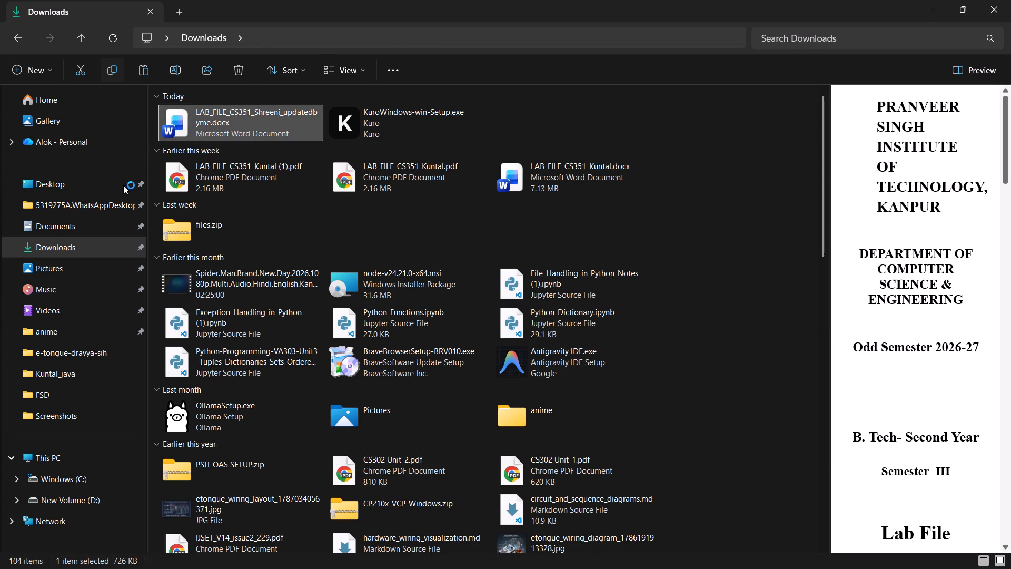
pyautogui.hotkey('alt', 'Tab')
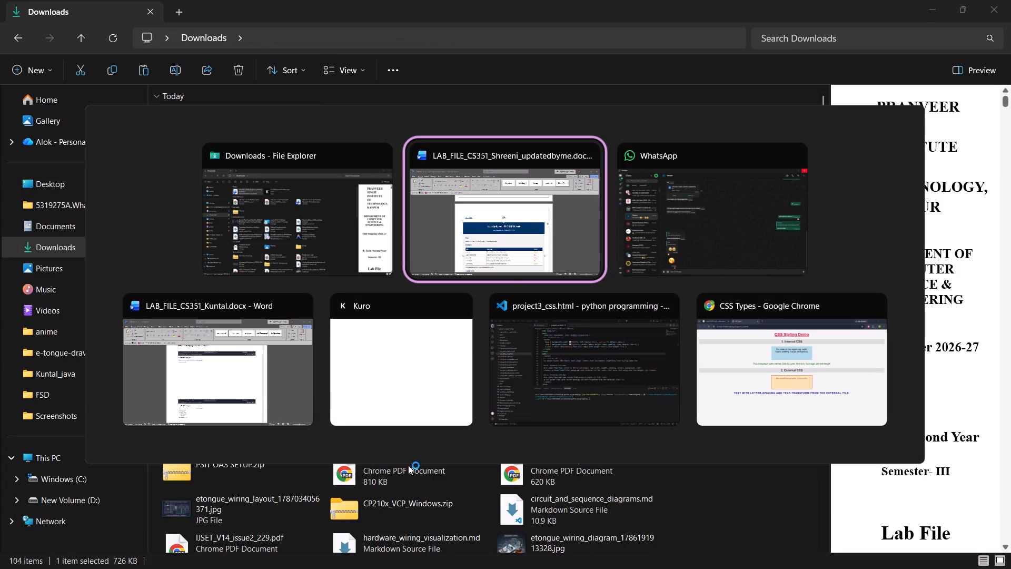
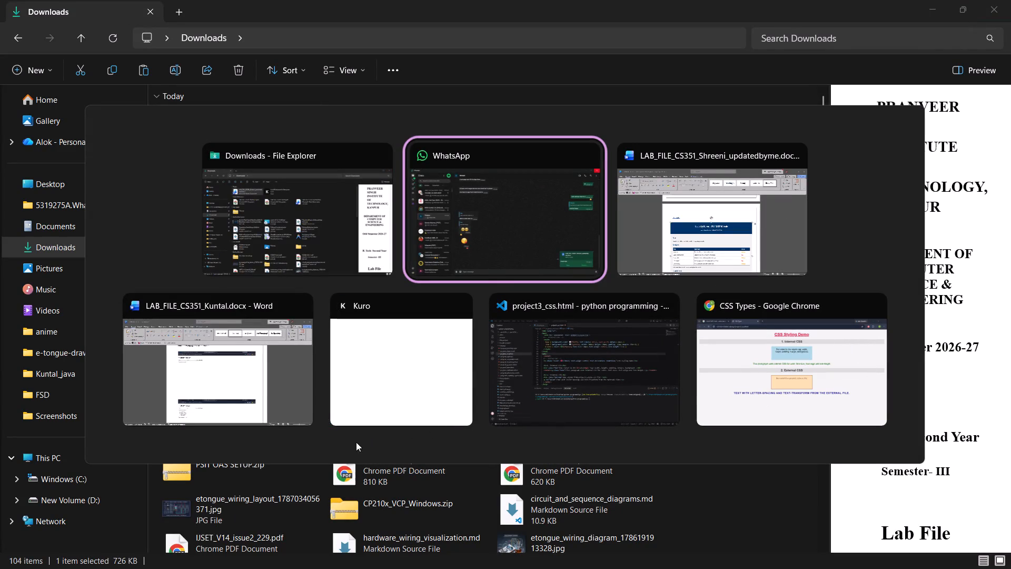
# In LAB_FILE_CS351_Kuntal.docx, crop the first Student Manager output screenshot to its form area, removing the empty space below and to the right.
pyautogui.keyDown('alt'); pyautogui.click(311, 386); pyautogui.keyUp('alt')
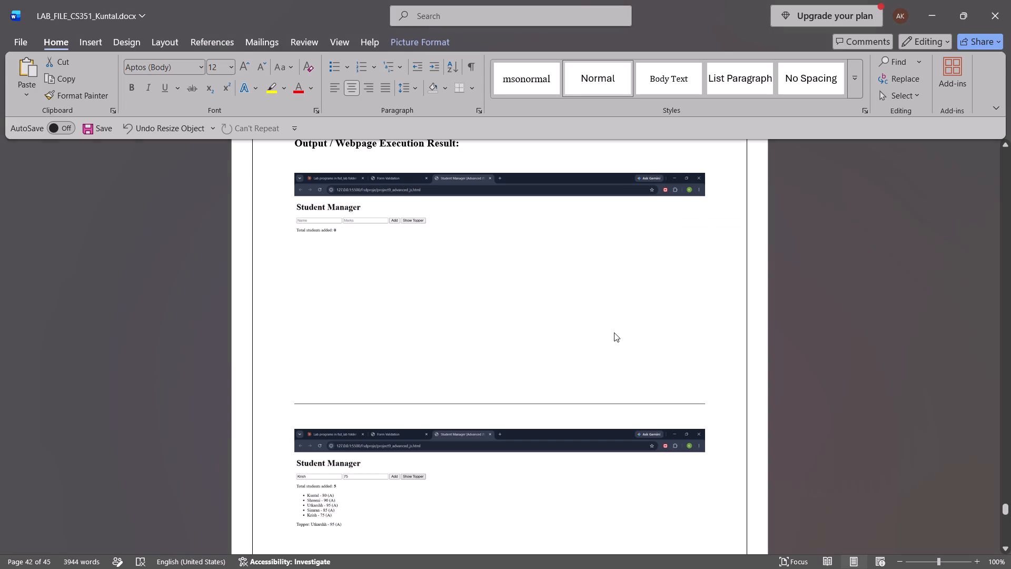
pyautogui.click(612, 299)
pyautogui.rightClick(571, 257)
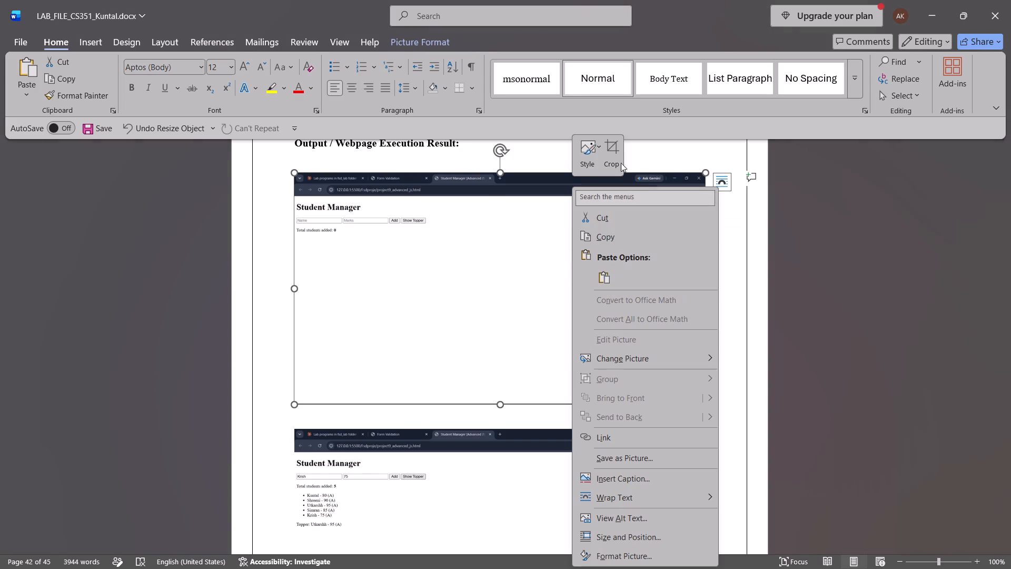
pyautogui.click(611, 146)
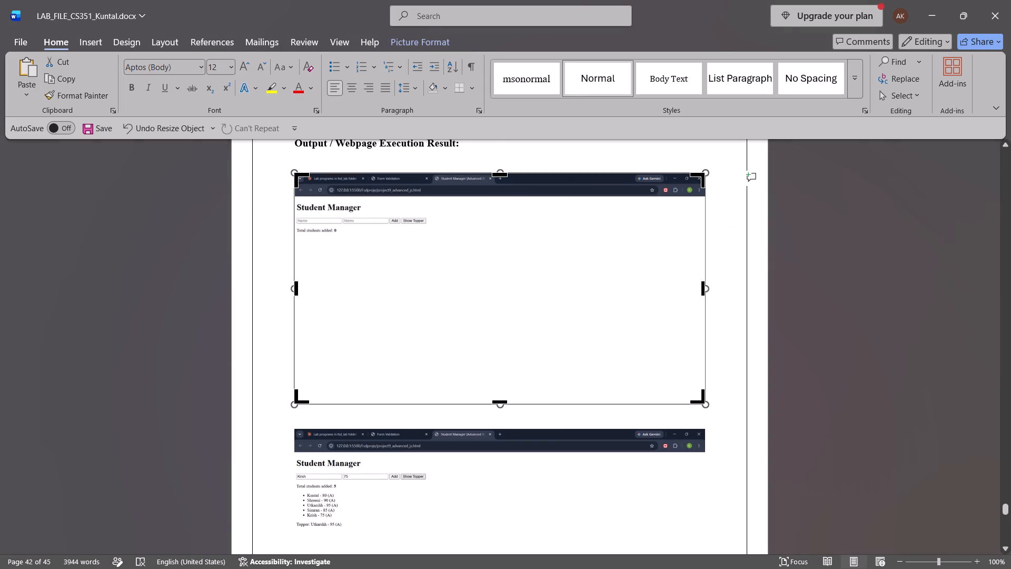
pyautogui.moveTo(495, 401); pyautogui.dragTo(479, 248)
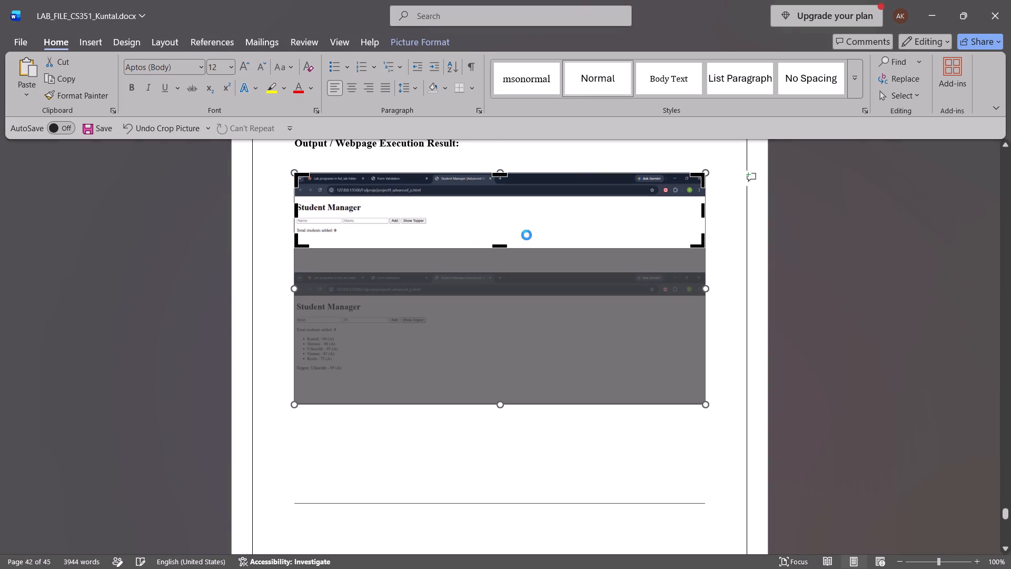
pyautogui.click(708, 214)
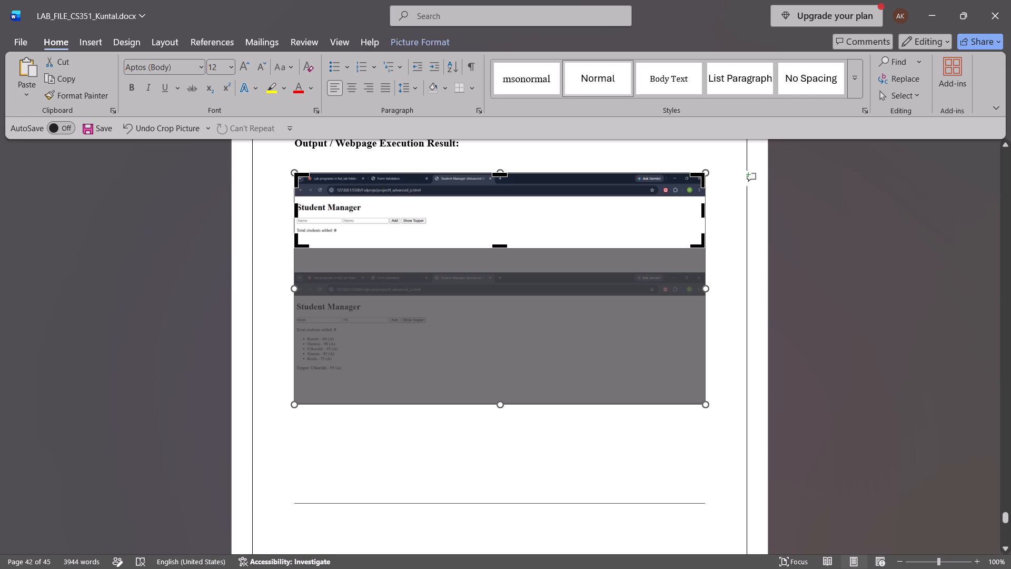
pyautogui.click(703, 214)
pyautogui.moveTo(703, 214); pyautogui.dragTo(448, 233)
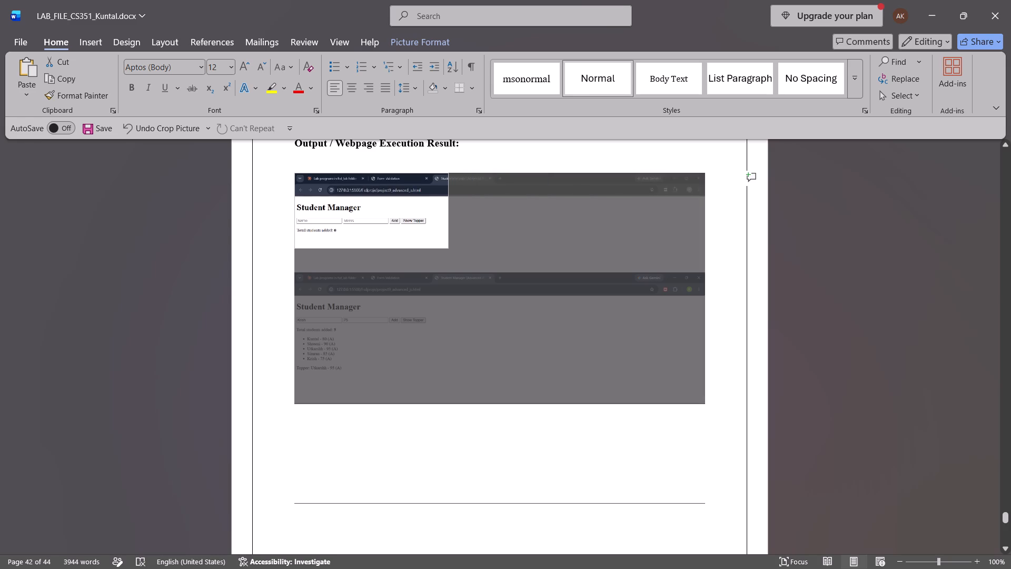
# Crop the first Student Manager picture to its form width, cut off the browser tab strip above the address bar, and centre it.
pyautogui.moveTo(448, 233); pyautogui.dragTo(432, 233)
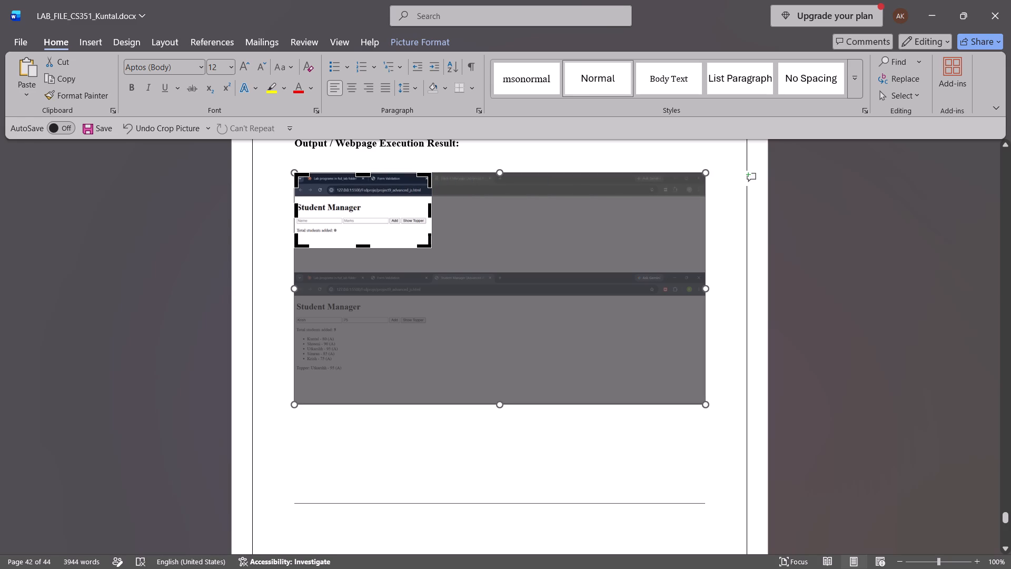
pyautogui.tripleClick(362, 178)
pyautogui.moveTo(361, 173); pyautogui.dragTo(361, 182)
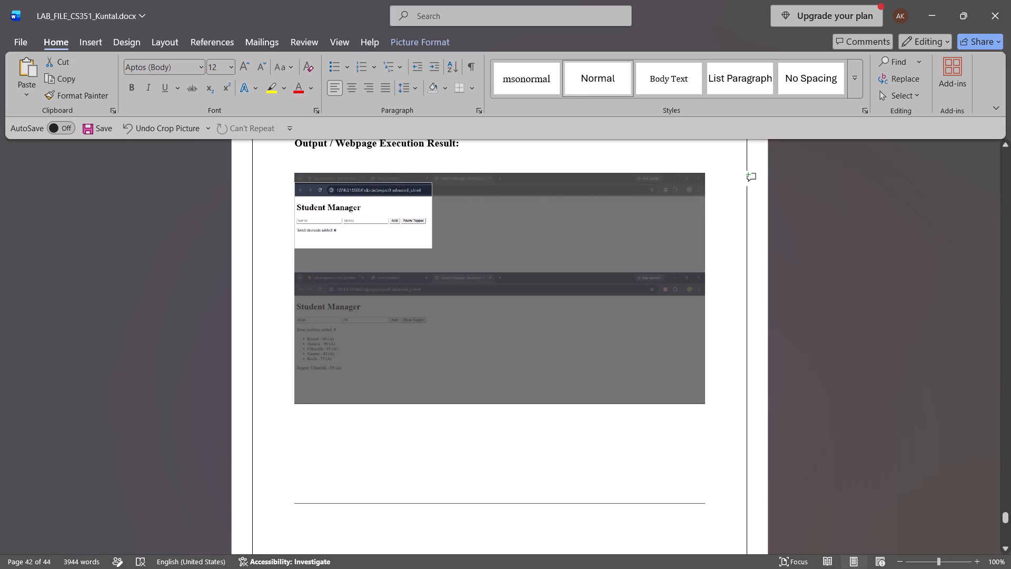
pyautogui.moveTo(361, 182); pyautogui.dragTo(359, 181)
pyautogui.click(351, 82)
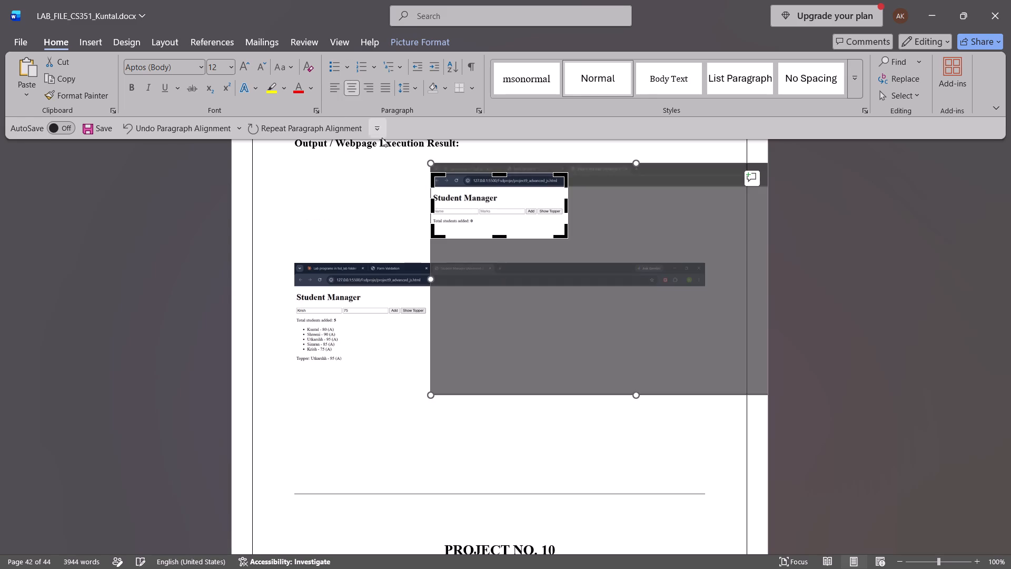
pyautogui.click(323, 304)
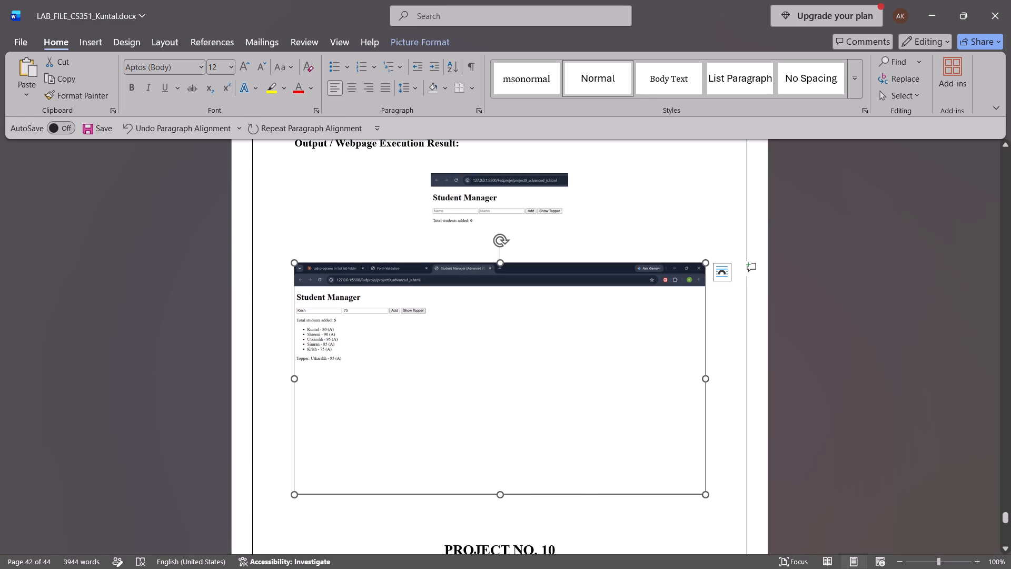
# Insert a page break before the "PROJECT NO. 10" heading.
pyautogui.click(634, 538)
pyautogui.scroll(-1, 593, 497)
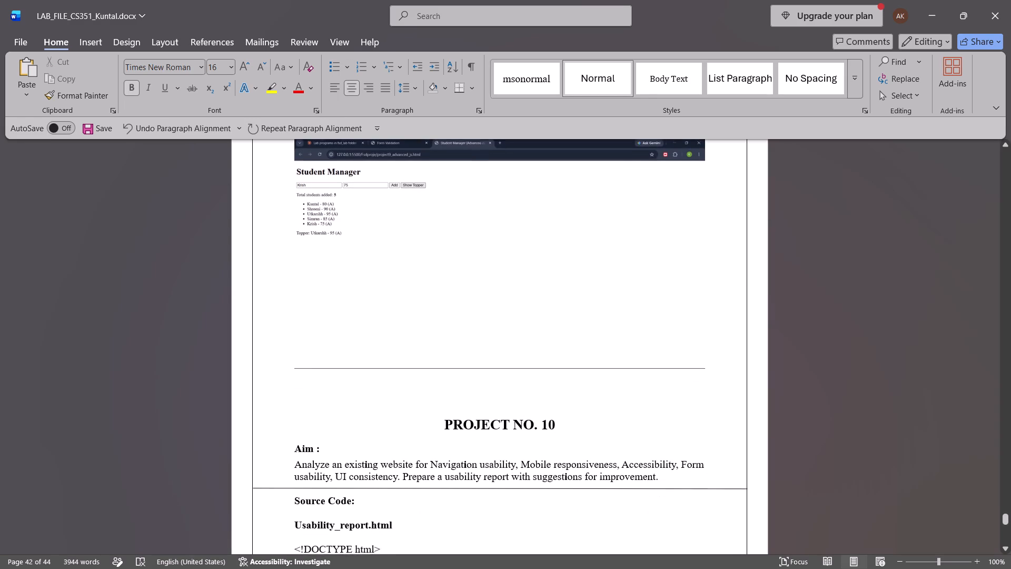
pyautogui.click(448, 421)
pyautogui.hotkey('ctrl', 'Return')
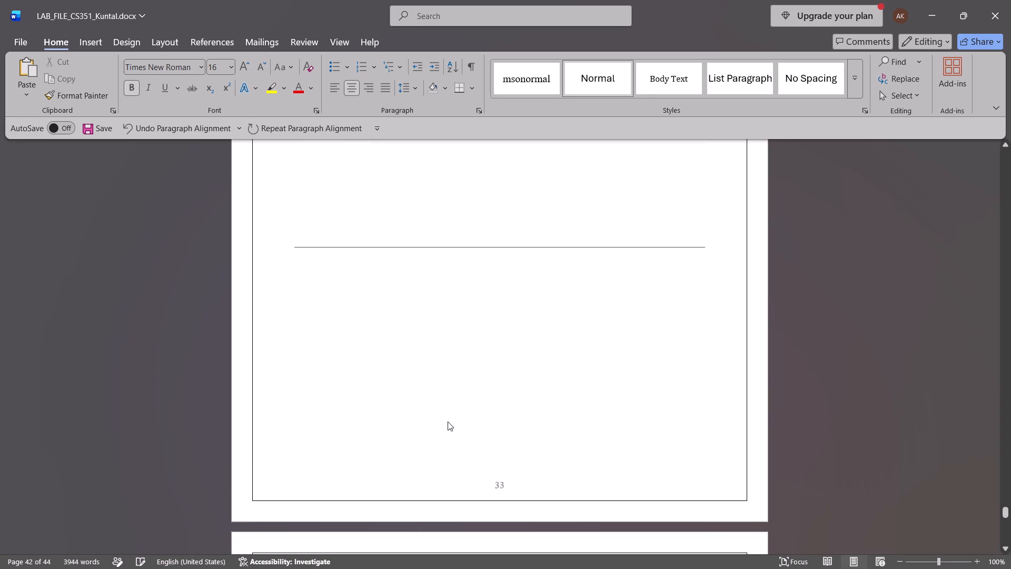
# Crop the second Student Manager picture to its form width, from the address bar down to just below the Topper line.
pyautogui.scroll(1, 448, 421)
pyautogui.click(447, 352)
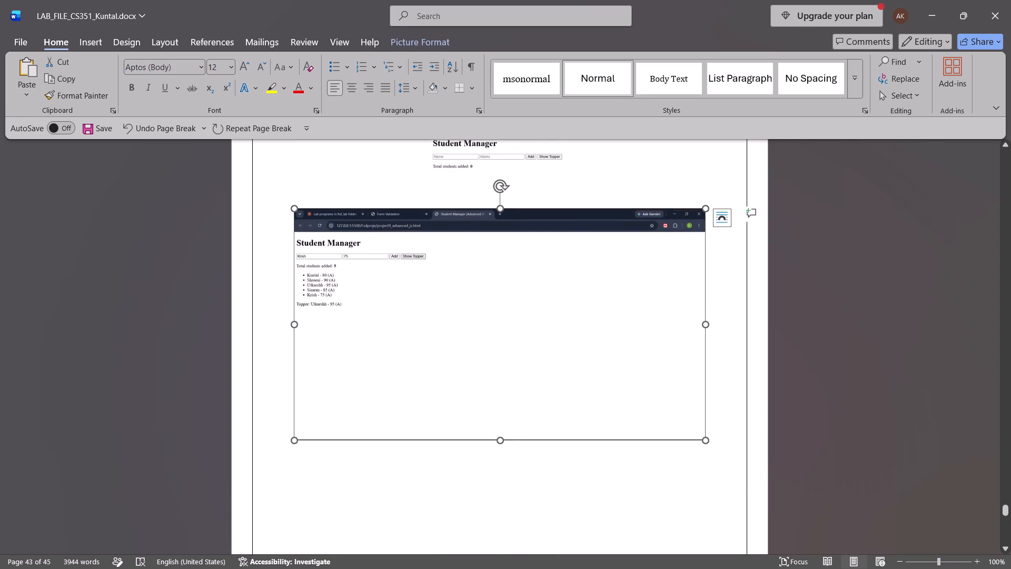
pyautogui.moveTo(690, 268); pyautogui.dragTo(685, 261, button='right')
pyautogui.click(721, 150)
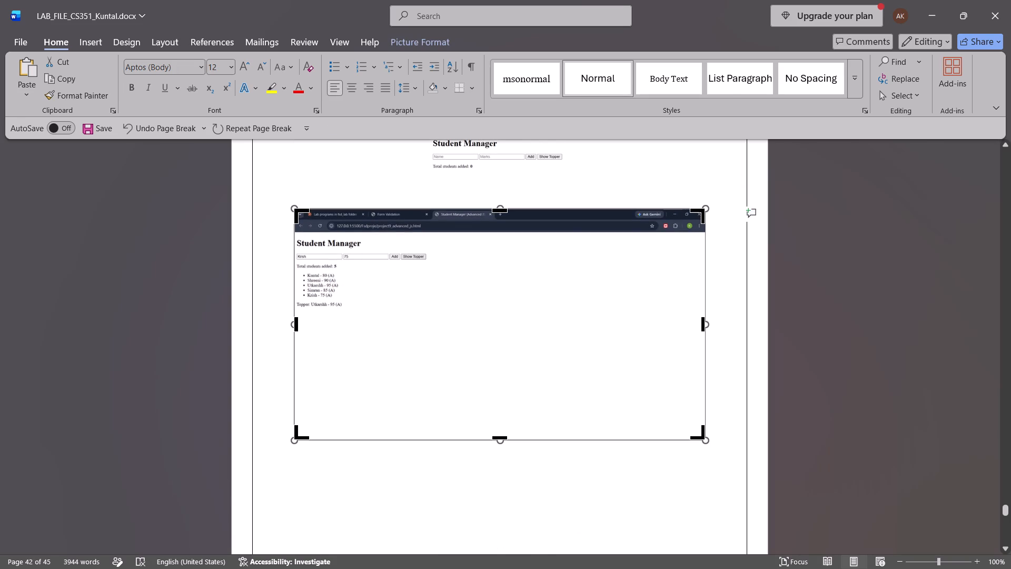
pyautogui.moveTo(701, 326); pyautogui.dragTo(450, 308)
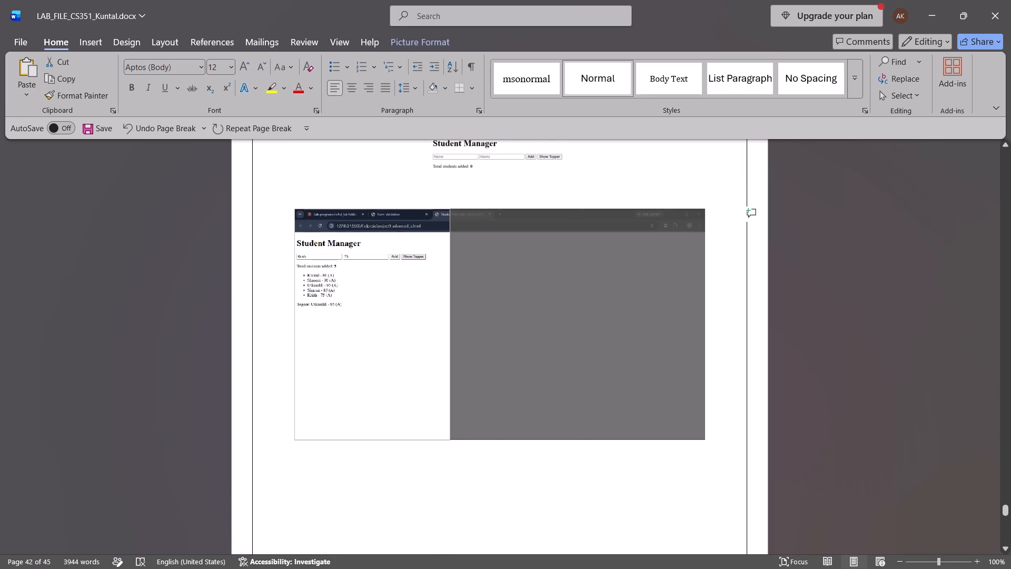
pyautogui.moveTo(450, 308); pyautogui.dragTo(433, 295)
pyautogui.click(359, 214)
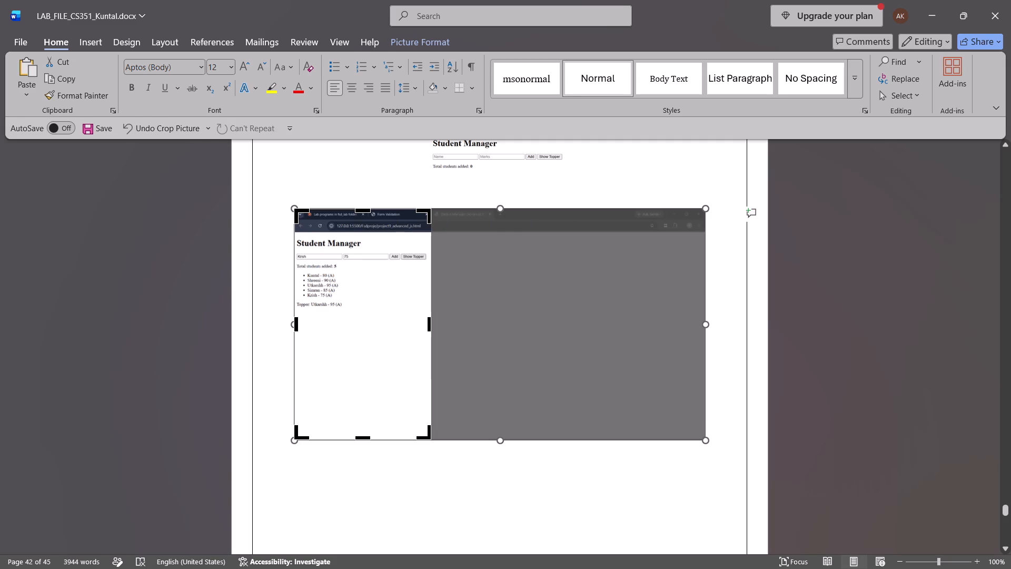
pyautogui.moveTo(359, 211); pyautogui.dragTo(355, 219)
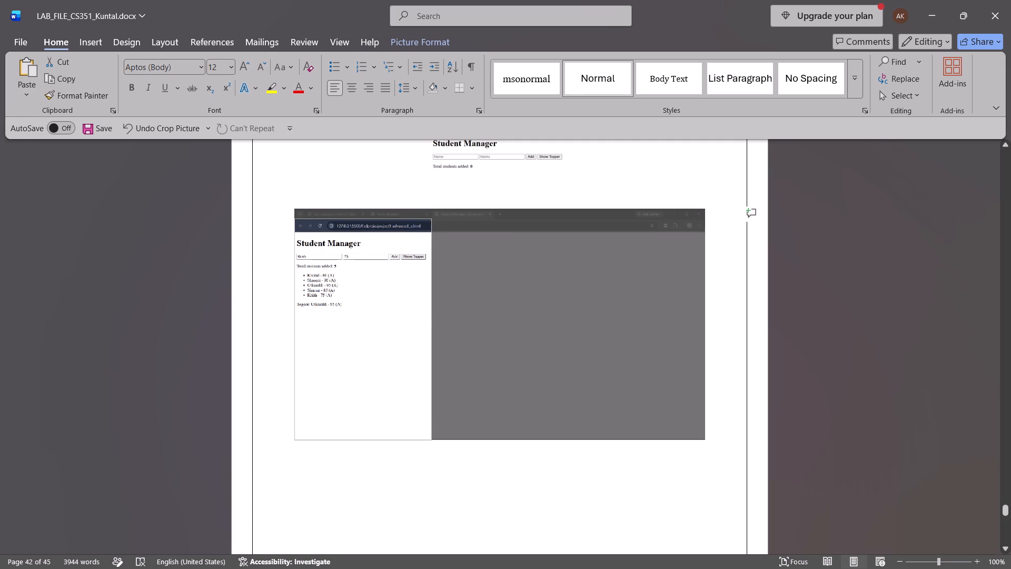
pyautogui.moveTo(355, 219); pyautogui.dragTo(359, 219)
pyautogui.click(351, 350)
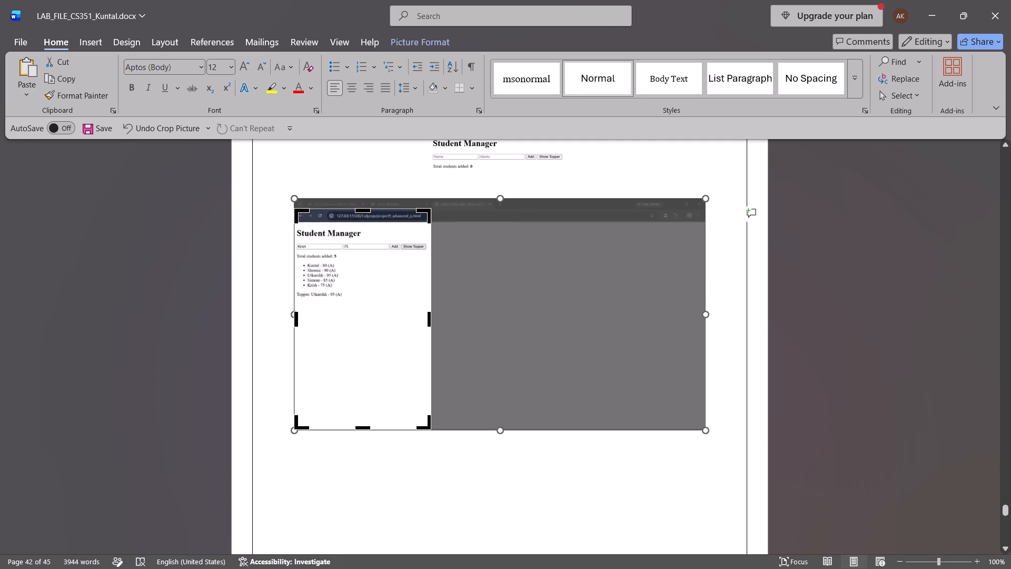
pyautogui.moveTo(364, 421); pyautogui.dragTo(375, 346)
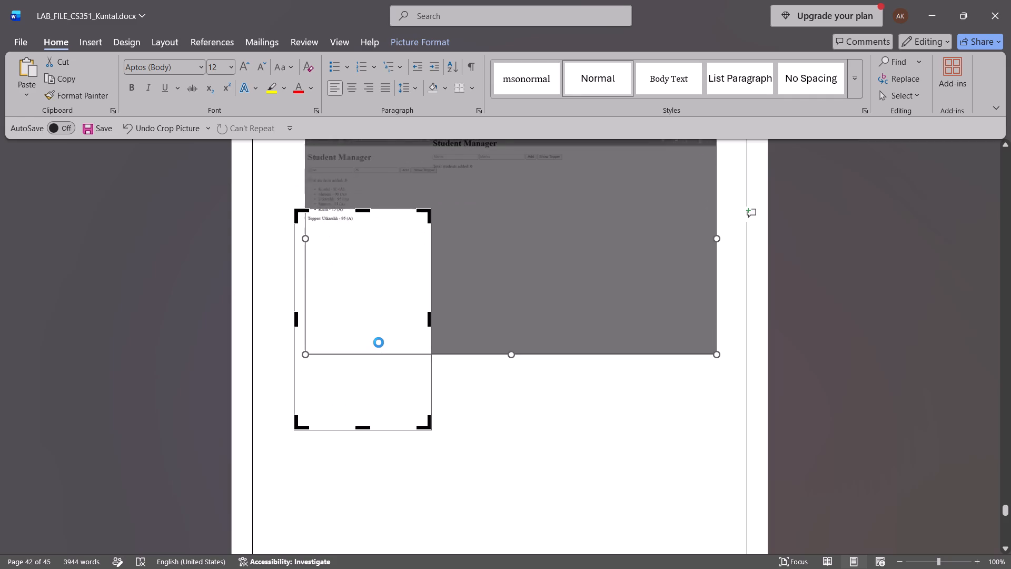
pyautogui.hotkey('ctrl', 'z')
pyautogui.moveTo(358, 427); pyautogui.dragTo(355, 347)
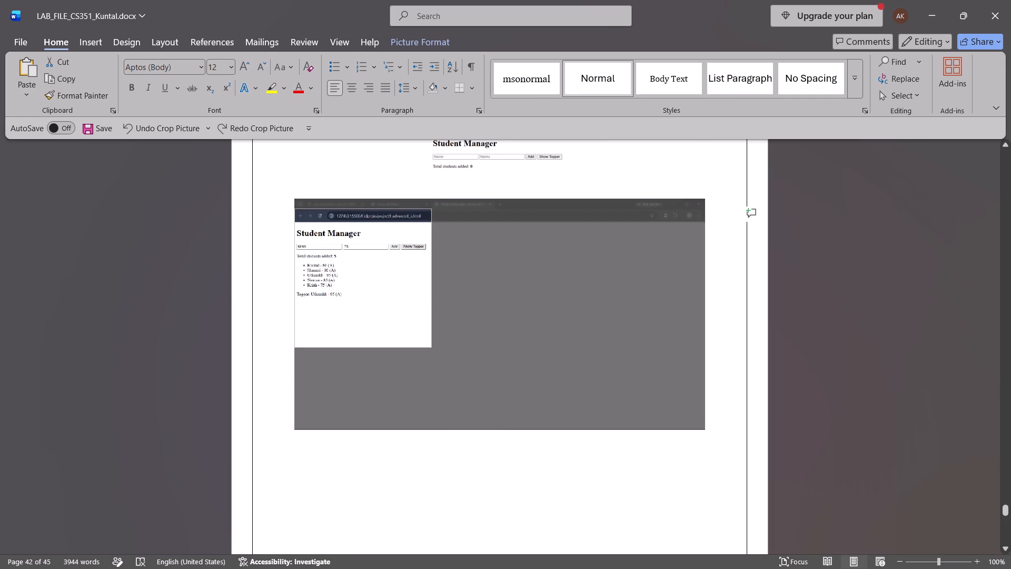
pyautogui.moveTo(355, 347); pyautogui.dragTo(349, 303)
pyautogui.scroll(1, 446, 253)
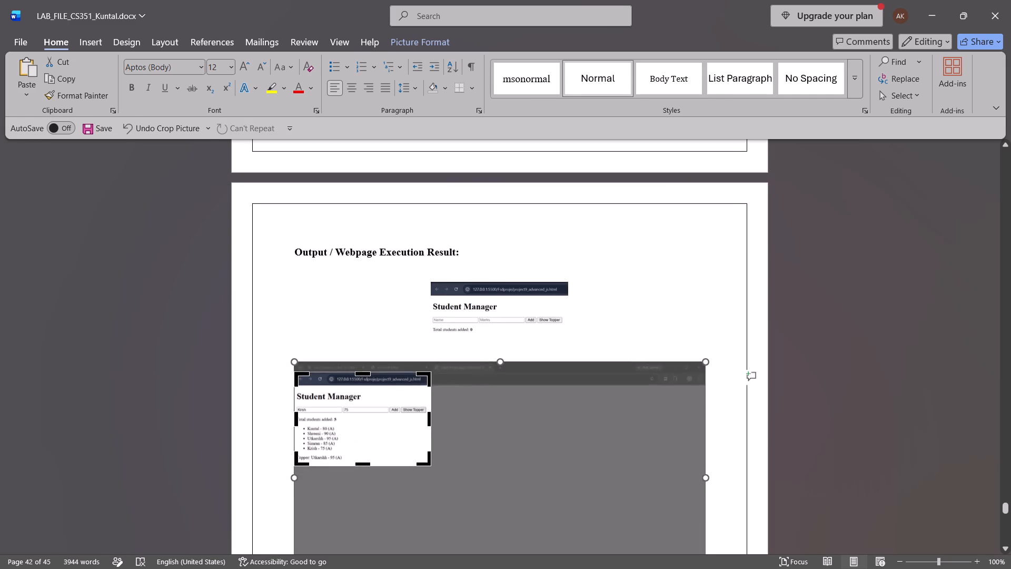
pyautogui.click(507, 310)
# Centre the cropped second Student Manager picture on the page.
pyautogui.click(369, 436)
pyautogui.click(356, 90)
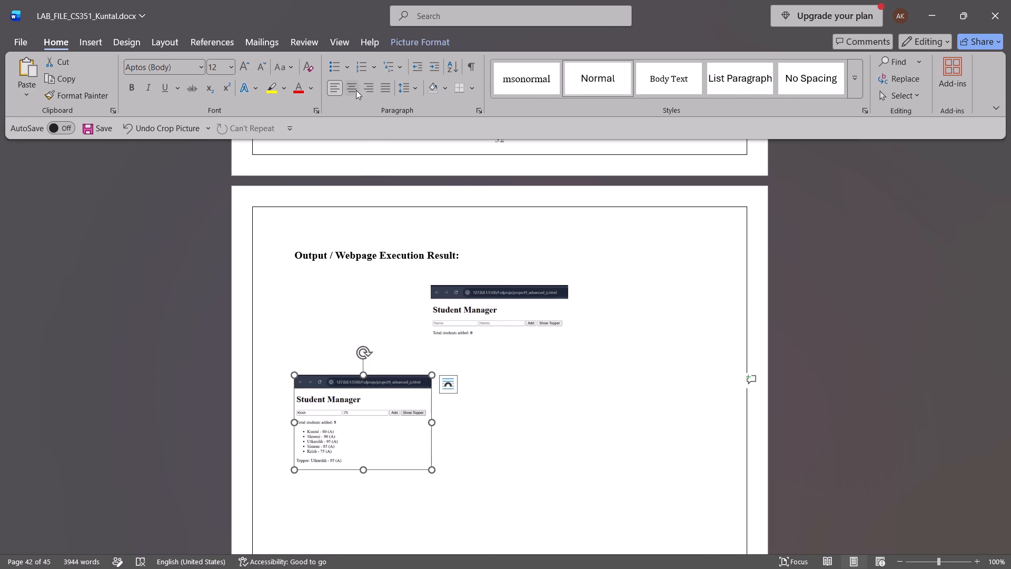
# Widen the first Student Manager picture to nearly the full text width, leaving its height as is.
pyautogui.click(467, 268)
pyautogui.click(471, 320)
pyautogui.click(572, 322)
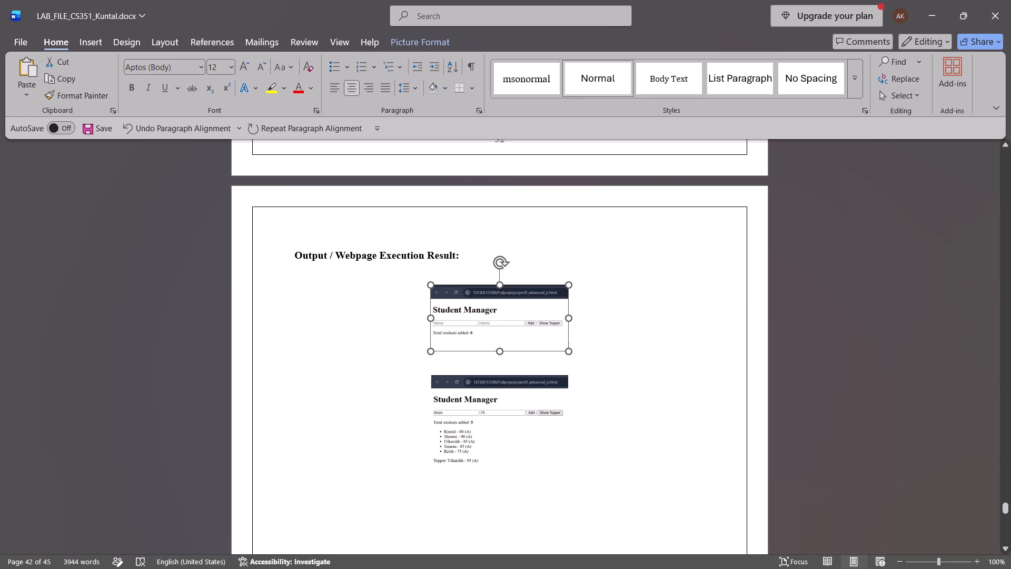
pyautogui.click(552, 318)
pyautogui.moveTo(569, 319); pyautogui.dragTo(698, 324)
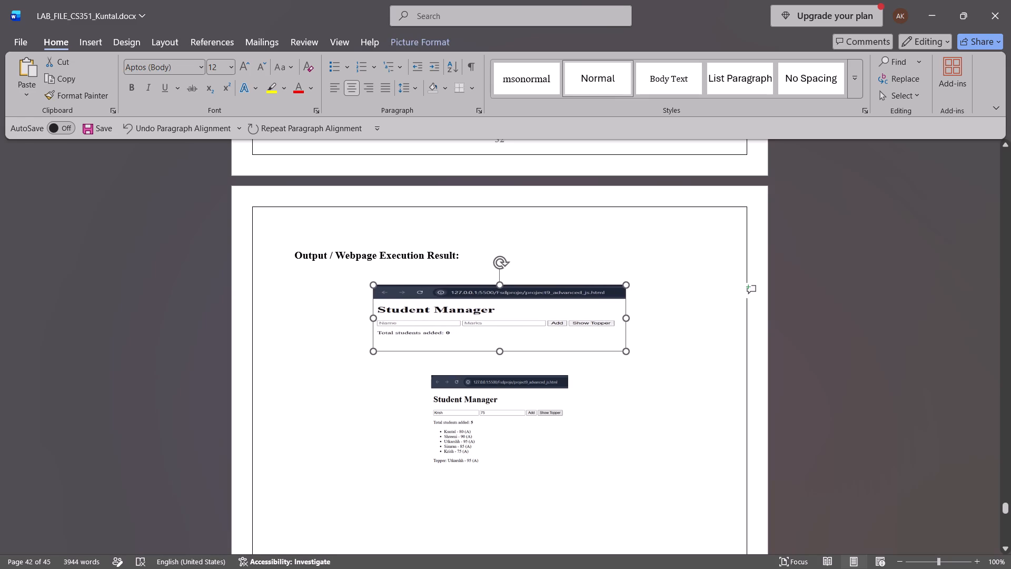
pyautogui.moveTo(698, 324); pyautogui.dragTo(844, 314)
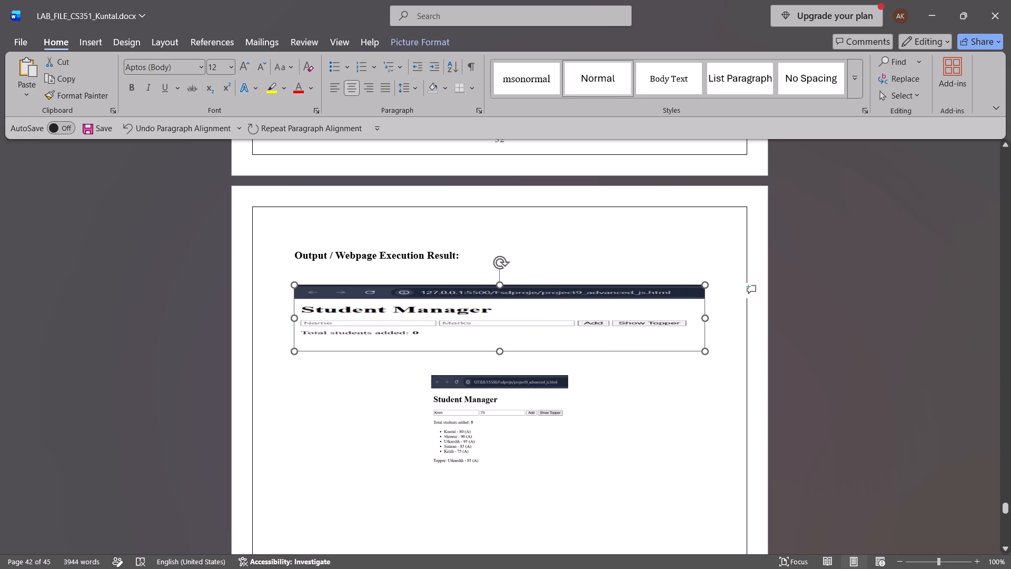
pyautogui.moveTo(844, 314); pyautogui.dragTo(833, 322)
# Widen the second Student Manager picture to the full text width, leaving its height as is.
pyautogui.click(558, 439)
pyautogui.moveTo(568, 423); pyautogui.dragTo(609, 423)
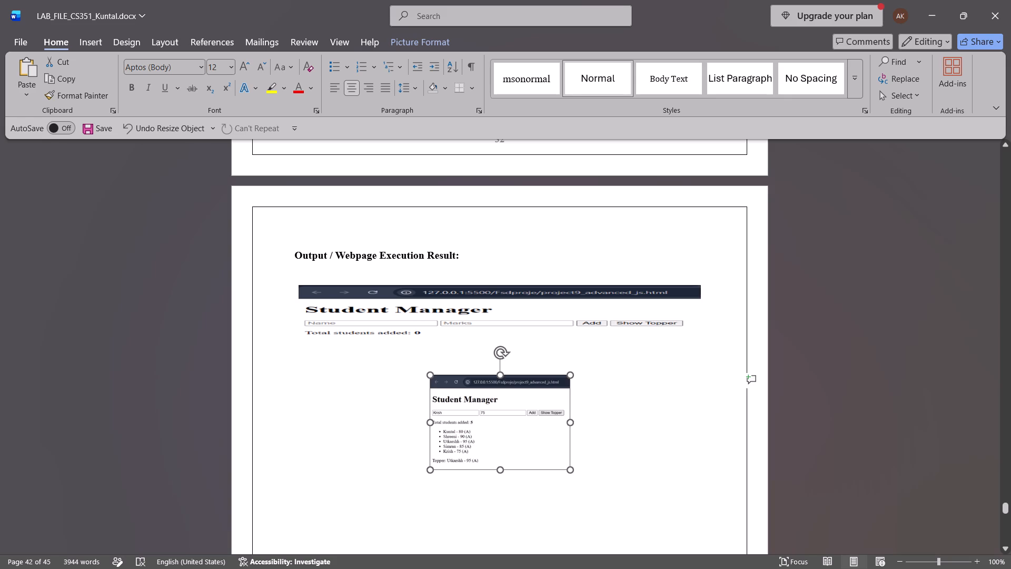
pyautogui.moveTo(609, 423); pyautogui.dragTo(846, 390)
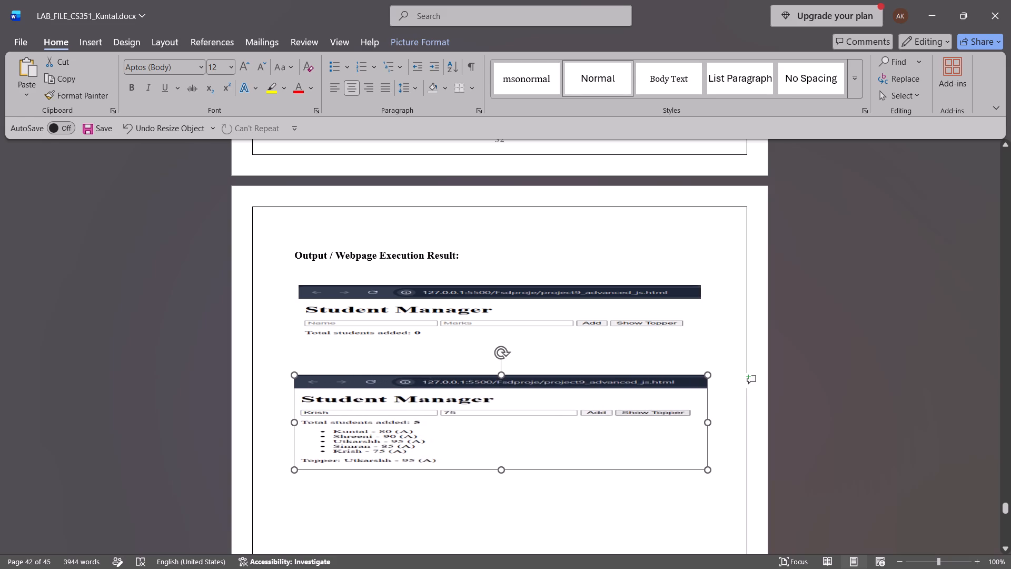
pyautogui.moveTo(846, 390); pyautogui.dragTo(841, 390)
pyautogui.click(650, 464)
# Stretch the first Student Manager picture downward to about two and a half times its height so its text looks proportionate.
pyautogui.click(652, 322)
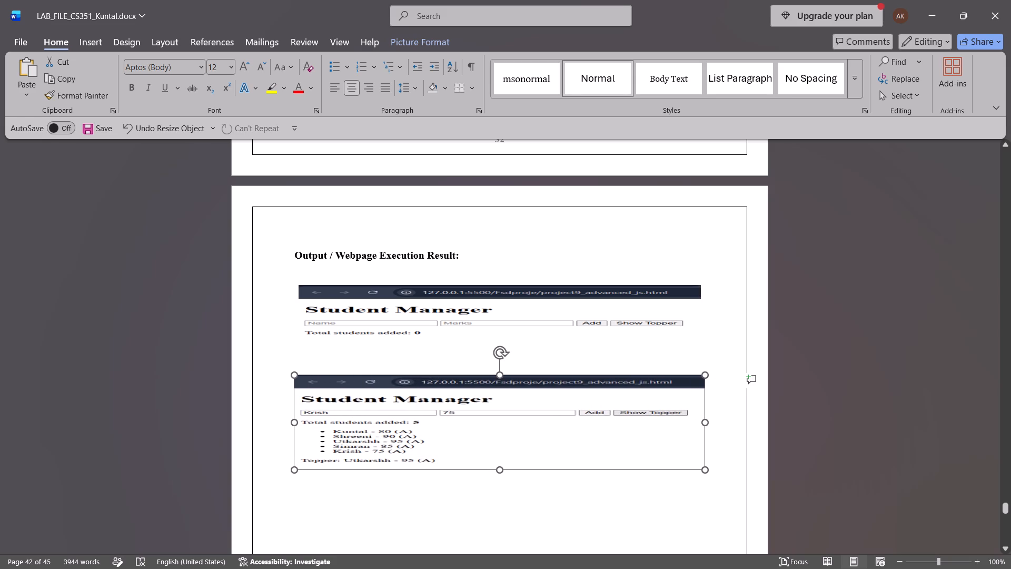
pyautogui.click(671, 424)
pyautogui.click(504, 336)
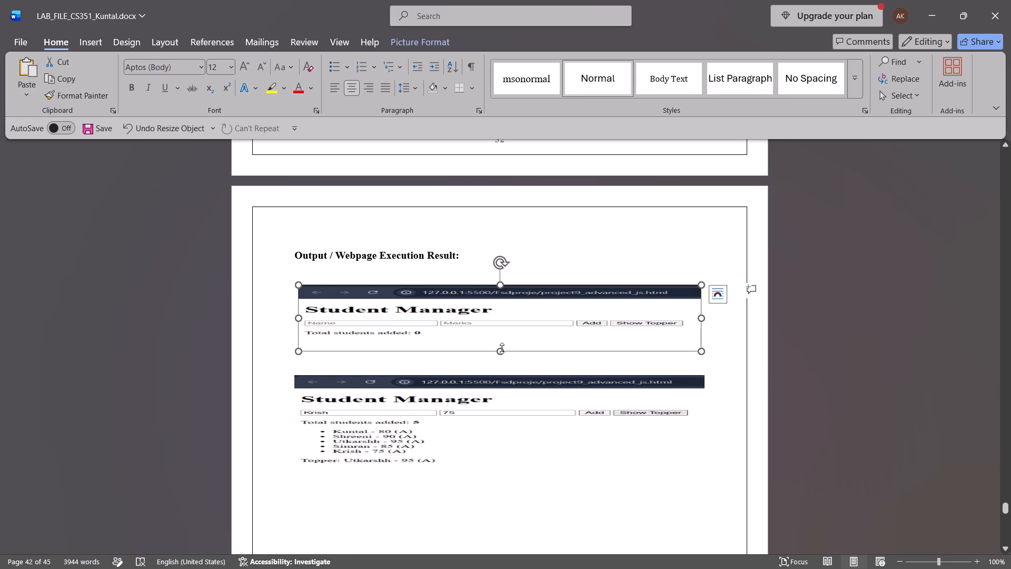
pyautogui.moveTo(502, 350); pyautogui.dragTo(509, 437)
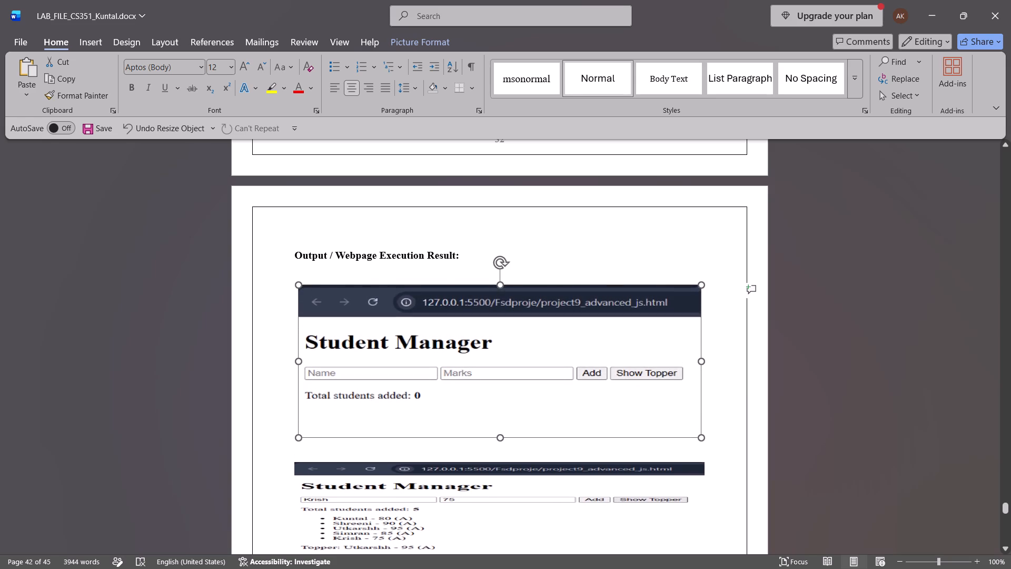
pyautogui.moveTo(509, 437); pyautogui.dragTo(511, 452)
# Stretch the second Student Manager picture downward to nearly three times its height so its text looks proportionate.
pyautogui.scroll(-1, 507, 451)
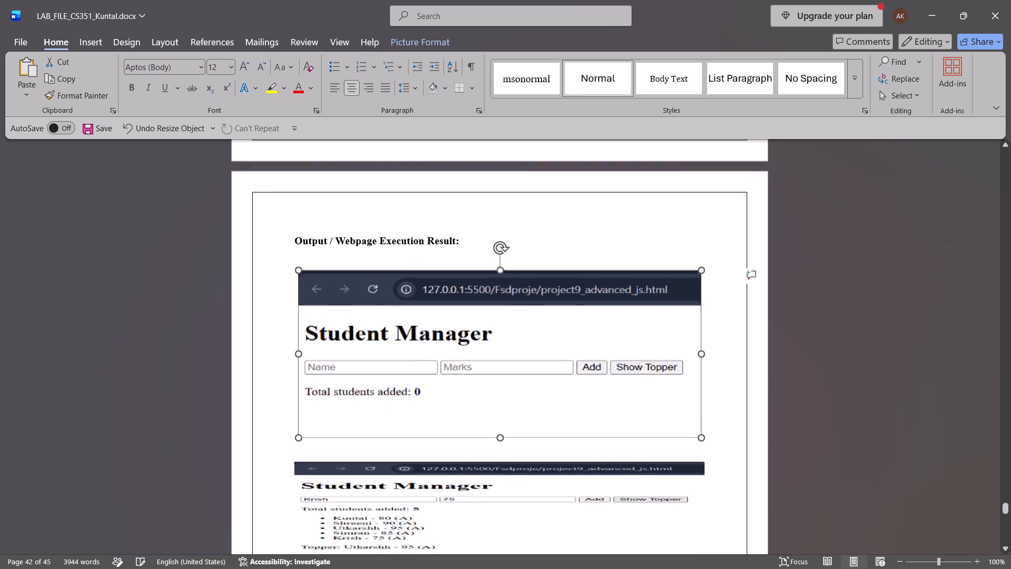
pyautogui.scroll(-1, 507, 451)
pyautogui.click(491, 401)
pyautogui.click(477, 357)
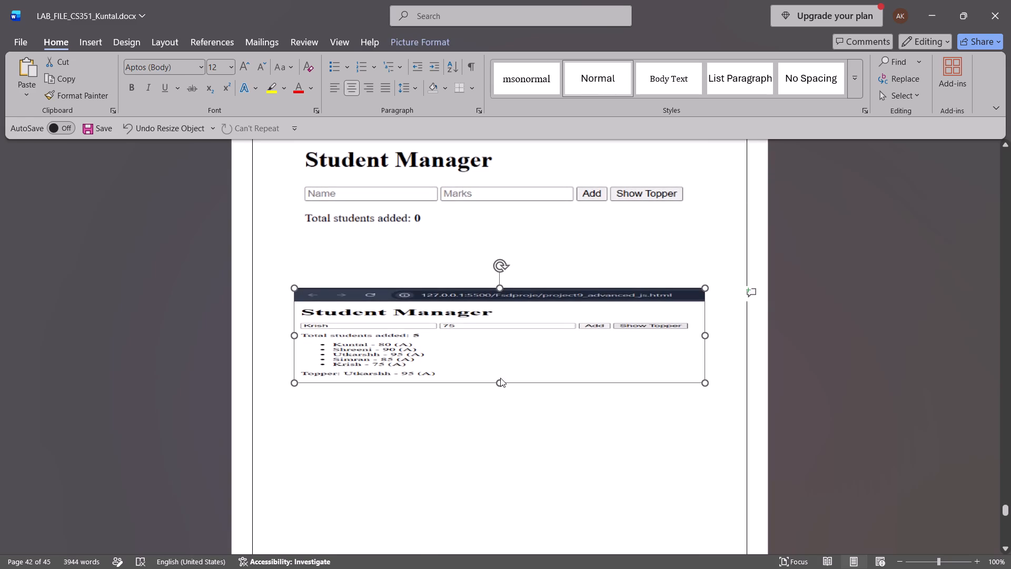
pyautogui.click(500, 380)
pyautogui.moveTo(501, 385); pyautogui.dragTo(506, 467)
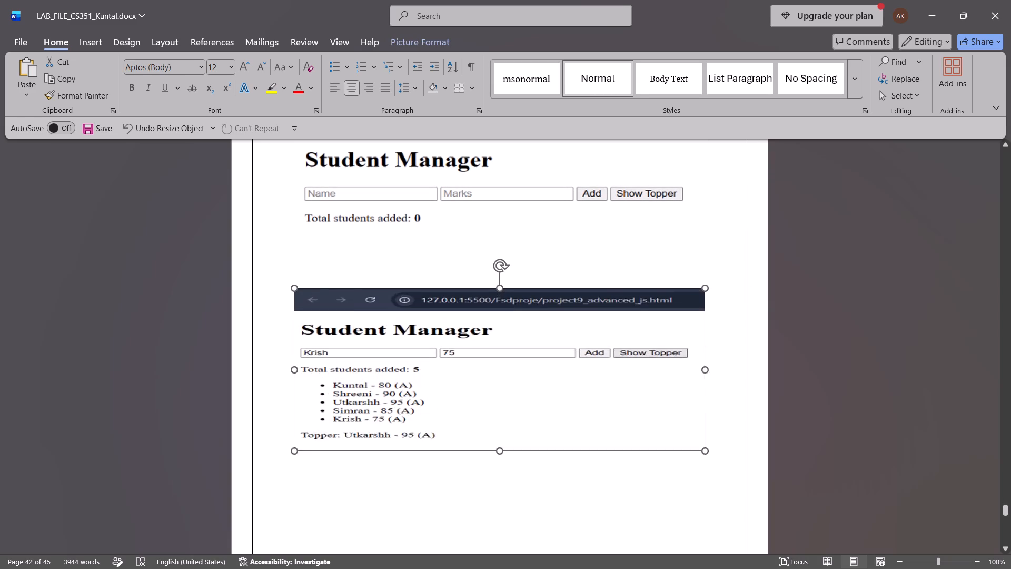
pyautogui.moveTo(506, 467); pyautogui.dragTo(513, 538)
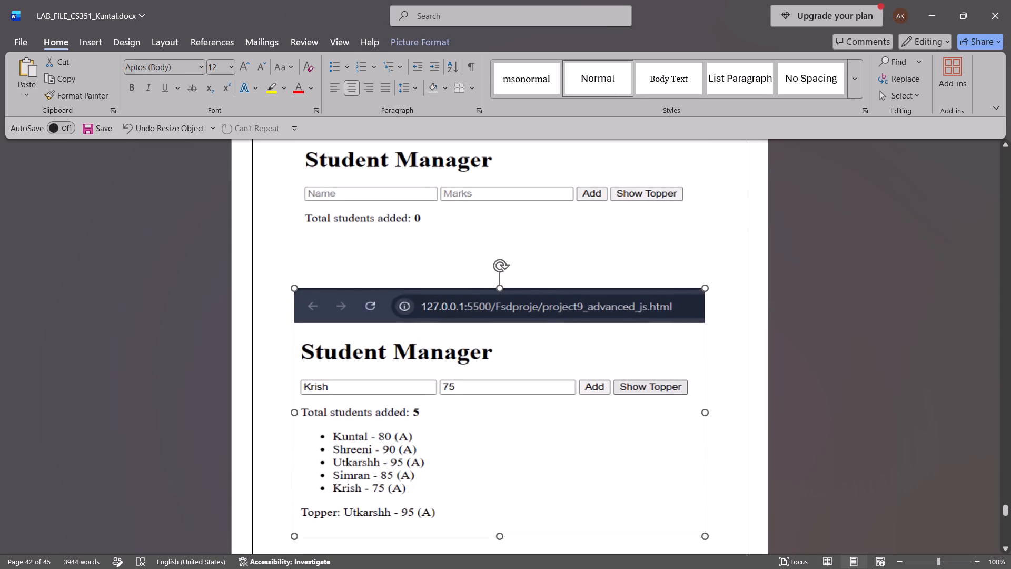
pyautogui.moveTo(513, 538); pyautogui.dragTo(520, 547)
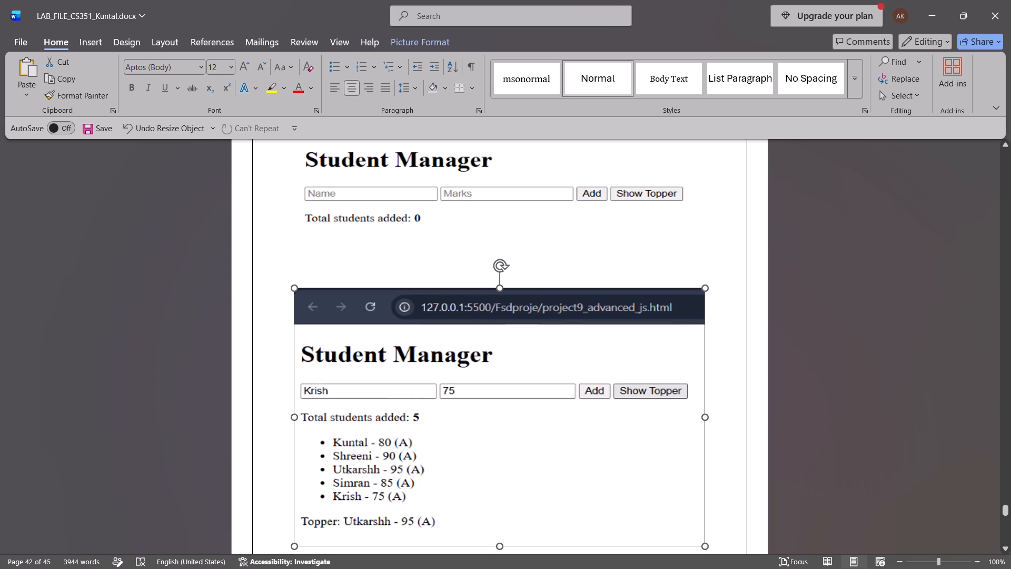
pyautogui.moveTo(520, 547); pyautogui.dragTo(515, 538)
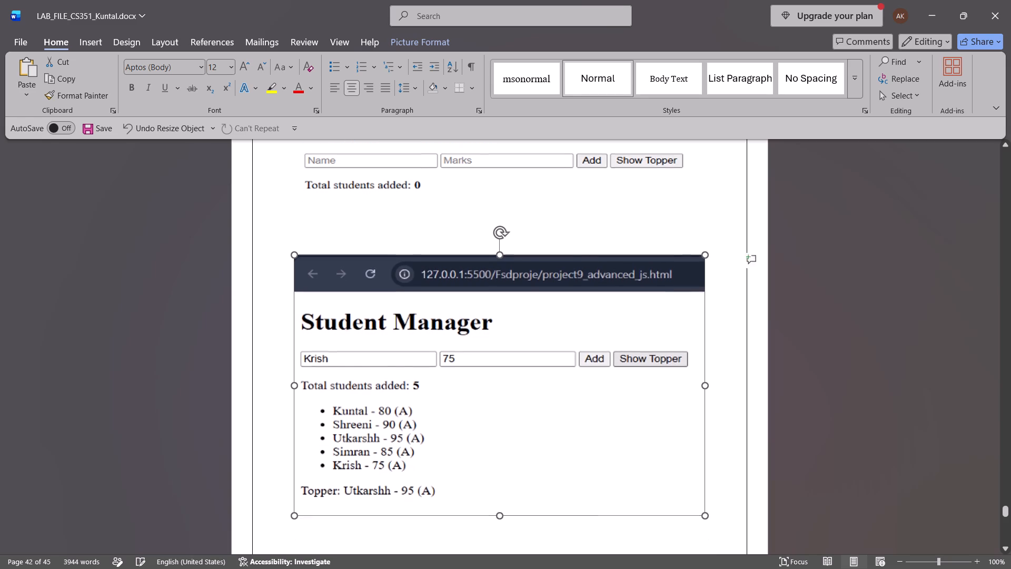
# Increase the height of the first Student Manager picture a little further.
pyautogui.click(519, 327)
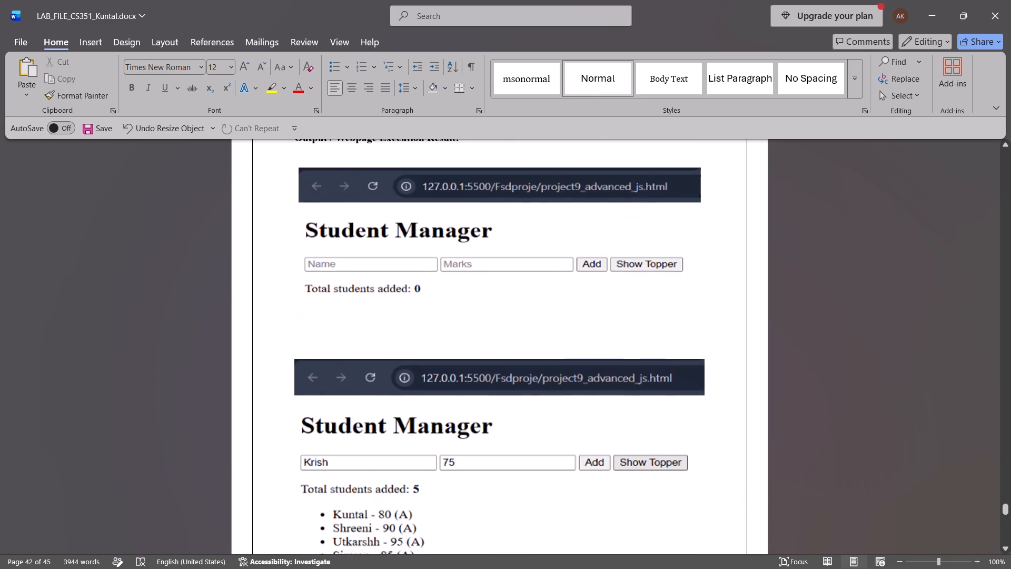
pyautogui.click(482, 264)
pyautogui.moveTo(504, 338); pyautogui.dragTo(509, 370)
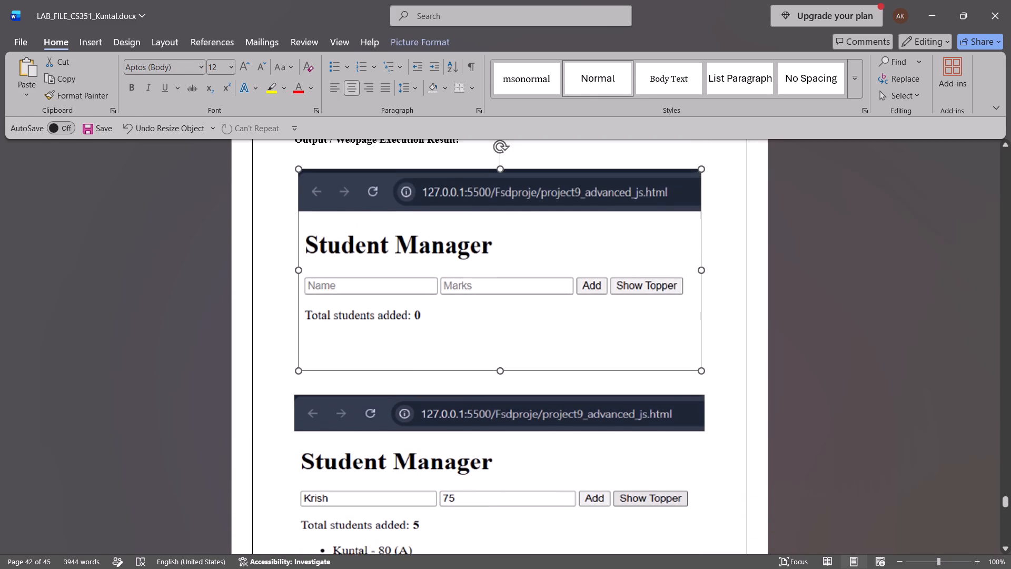
pyautogui.moveTo(509, 370); pyautogui.dragTo(499, 357)
# Extend the second Student Manager picture's height slightly at its bottom edge.
pyautogui.scroll(-1, 486, 447)
pyautogui.click(486, 447)
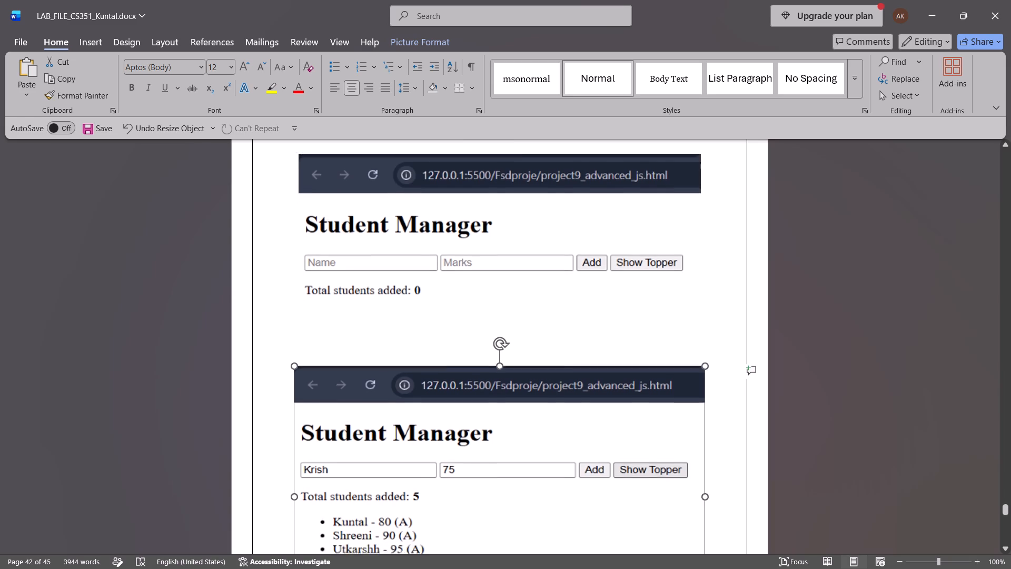
pyautogui.scroll(-1, 472, 477)
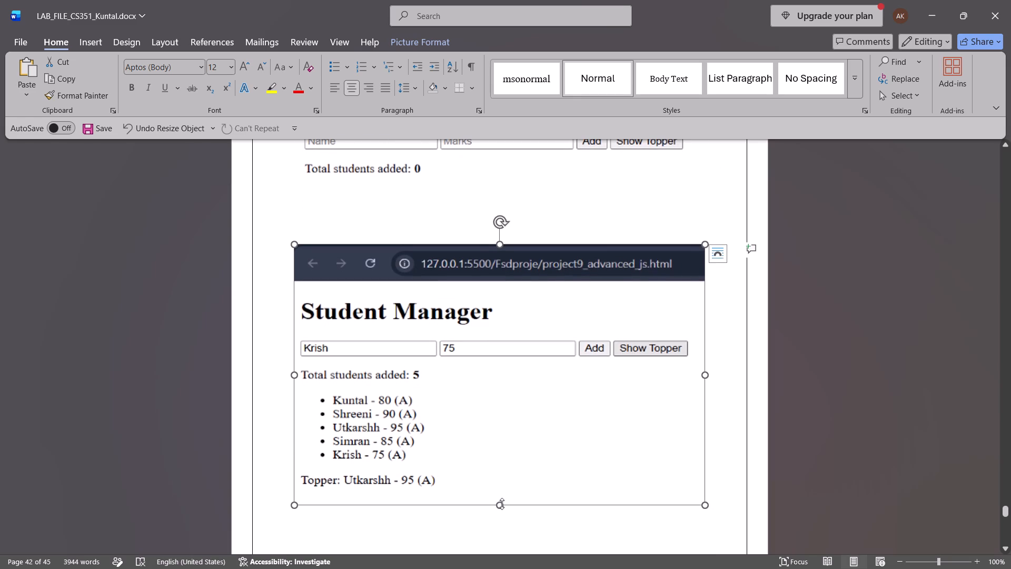
pyautogui.moveTo(501, 504); pyautogui.dragTo(499, 515)
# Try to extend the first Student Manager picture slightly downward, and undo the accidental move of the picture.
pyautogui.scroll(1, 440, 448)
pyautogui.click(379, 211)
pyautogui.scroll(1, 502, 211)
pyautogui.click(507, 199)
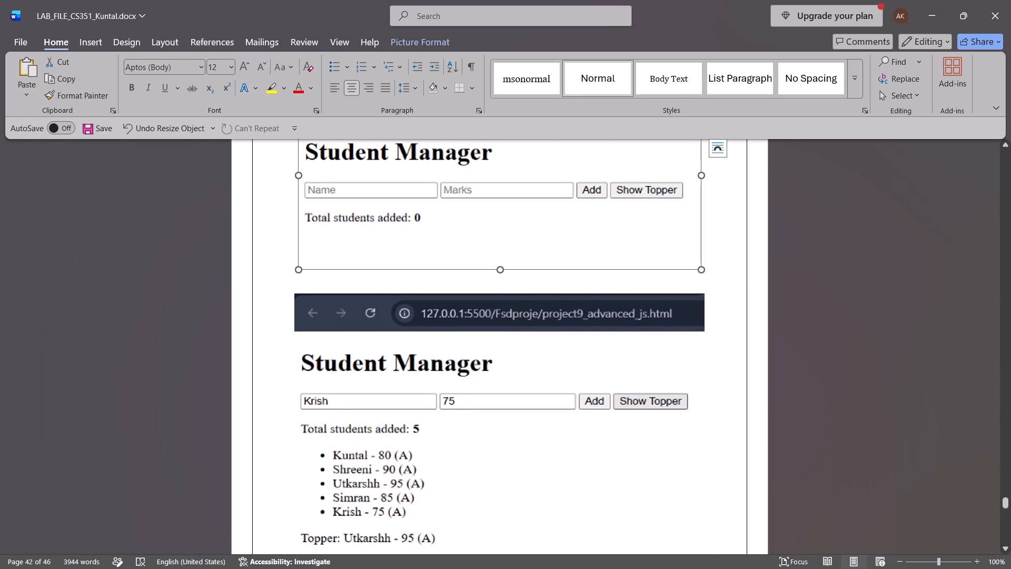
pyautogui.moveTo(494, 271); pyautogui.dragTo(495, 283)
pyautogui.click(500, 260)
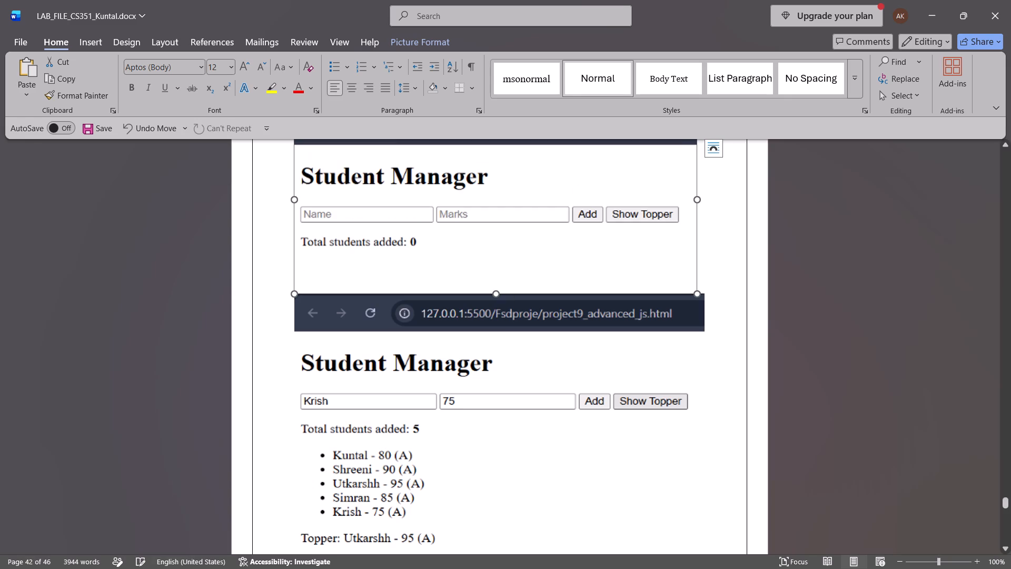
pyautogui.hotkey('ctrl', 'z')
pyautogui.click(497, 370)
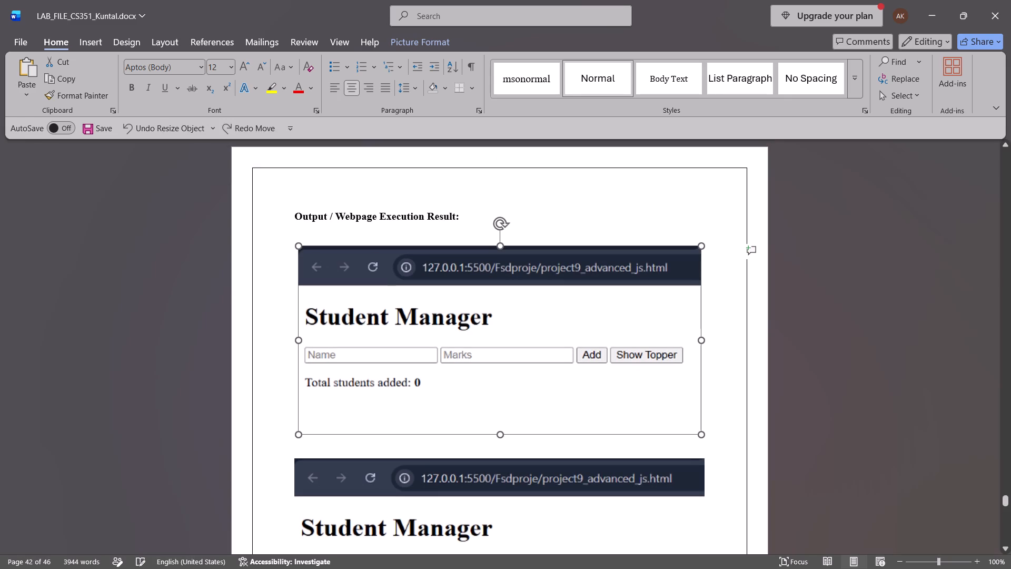
# Remove the blank line between the Project 9 "Output / Webpage Execution Result:" heading and the first Student Manager picture.
pyautogui.click(371, 243)
pyautogui.click(353, 224)
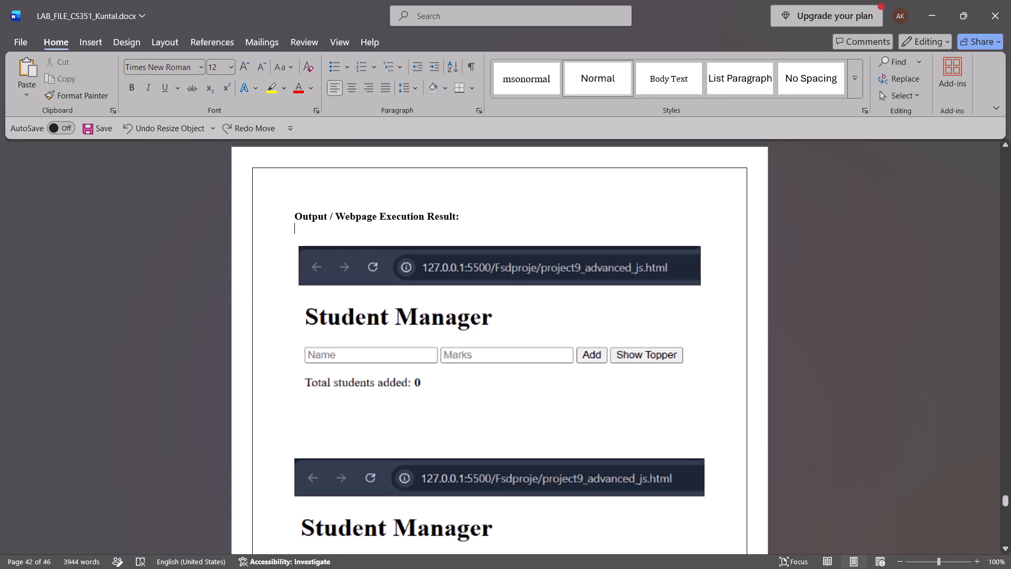
pyautogui.press('BackSpace')
# Extend the first Student Manager picture's height slightly at its bottom edge.
pyautogui.click(458, 286)
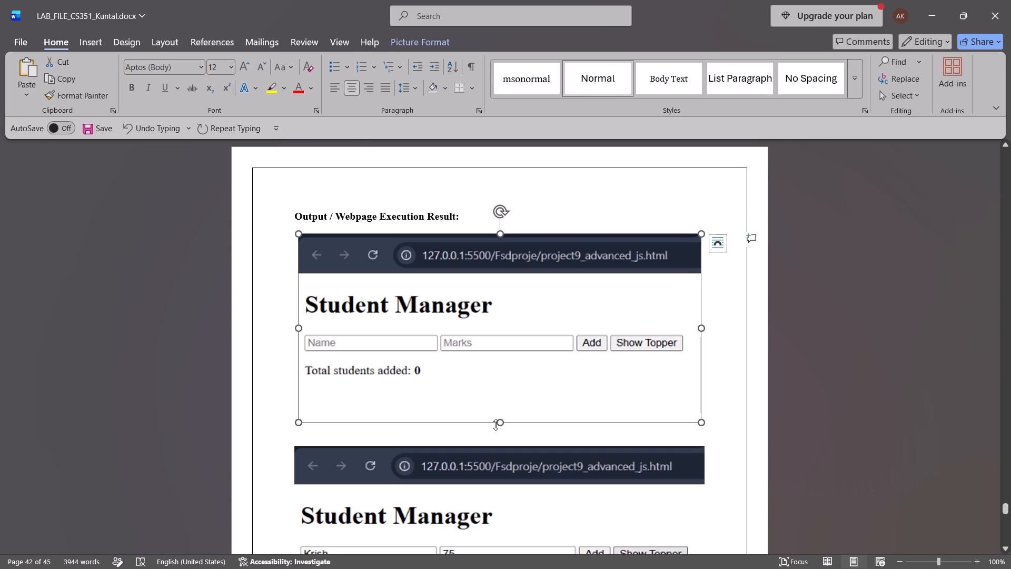
pyautogui.moveTo(498, 421); pyautogui.dragTo(505, 433)
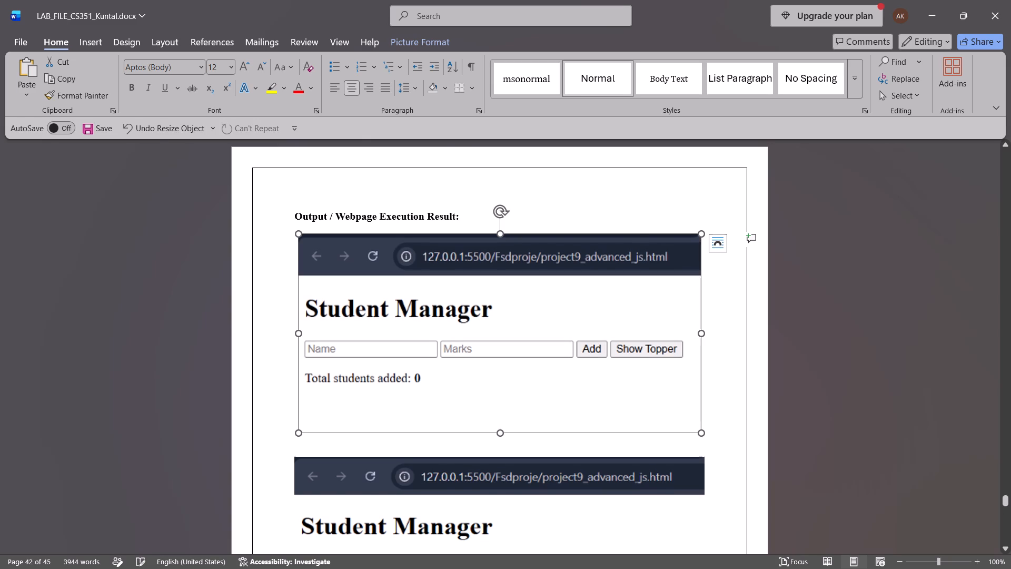
# Remove the blank page between the Student Manager output and Project No. 10 by deleting its empty lines.
pyautogui.scroll(-2, 675, 398)
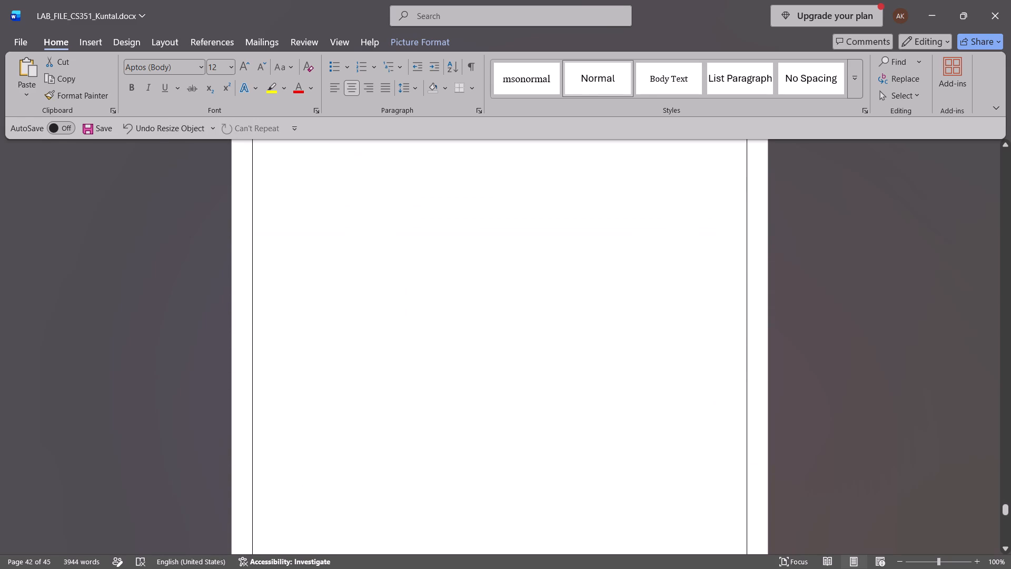
pyautogui.scroll(-1, 468, 310)
pyautogui.scroll(5, 407, 416)
pyautogui.click(397, 521)
pyautogui.press('BackSpace')
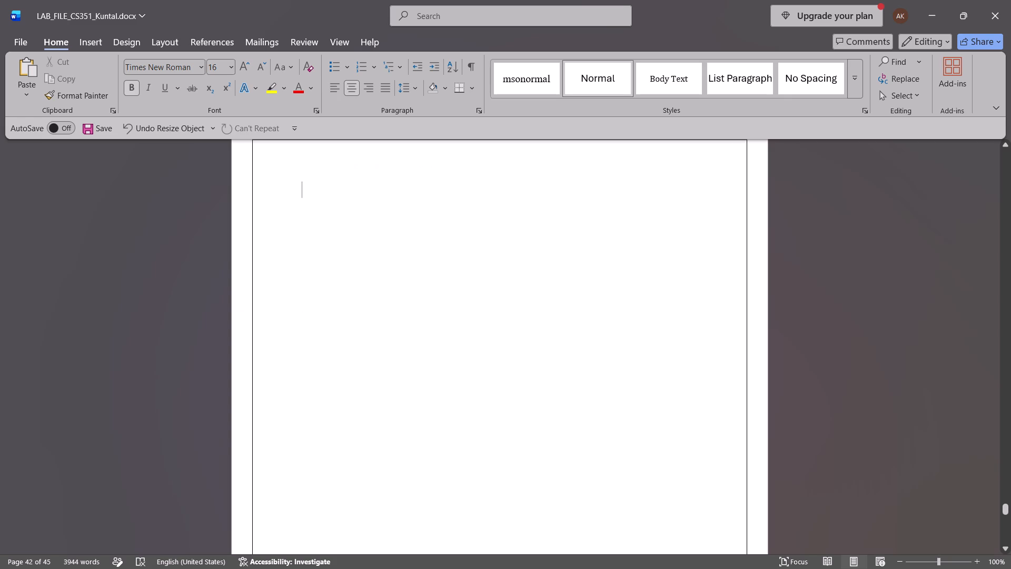
pyautogui.press('BackSpace')
# Centre the "PROJECT NO. 10" heading on its page.
pyautogui.scroll(1, 388, 403)
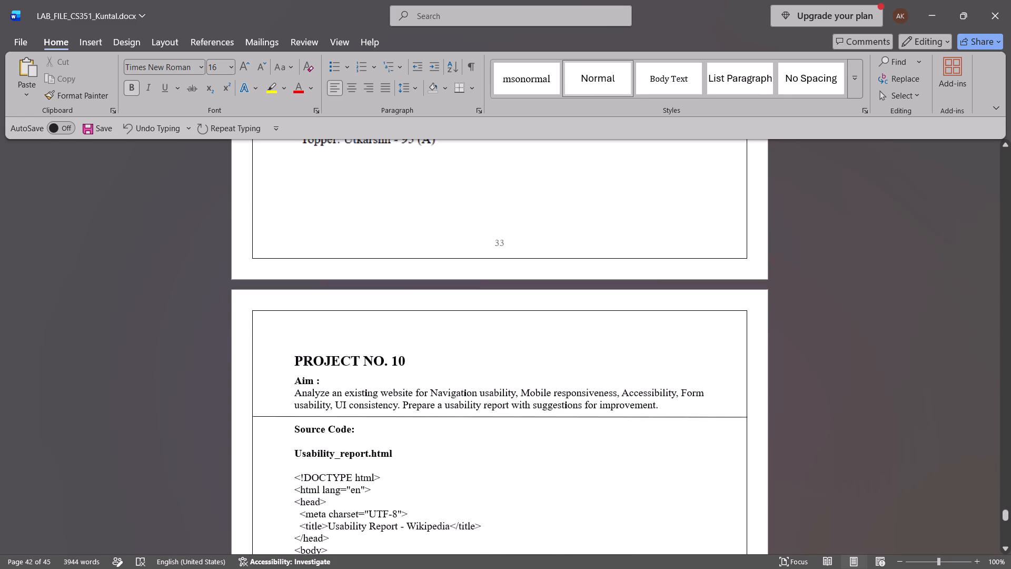
pyautogui.scroll(2, 388, 403)
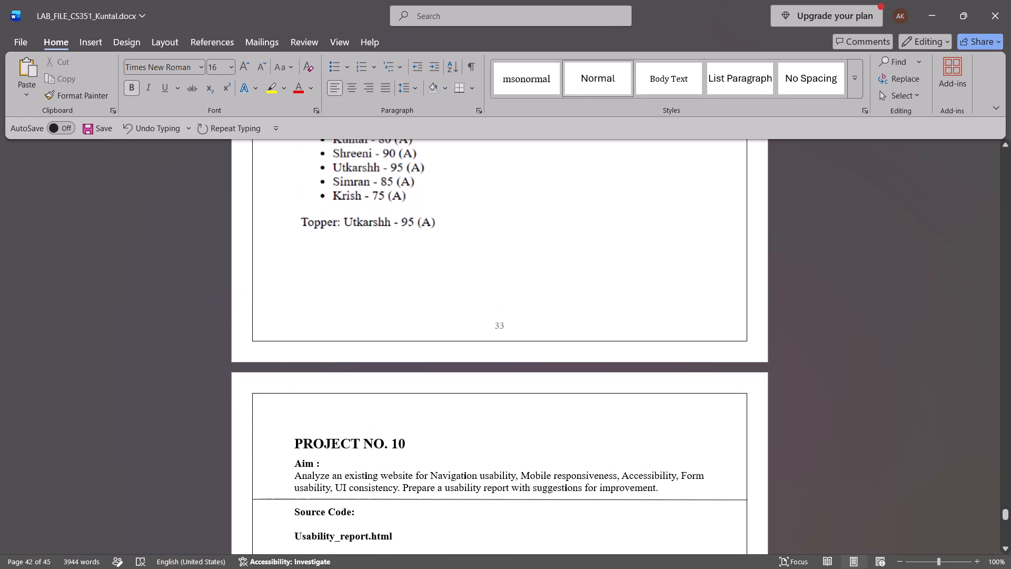
pyautogui.press('Down')
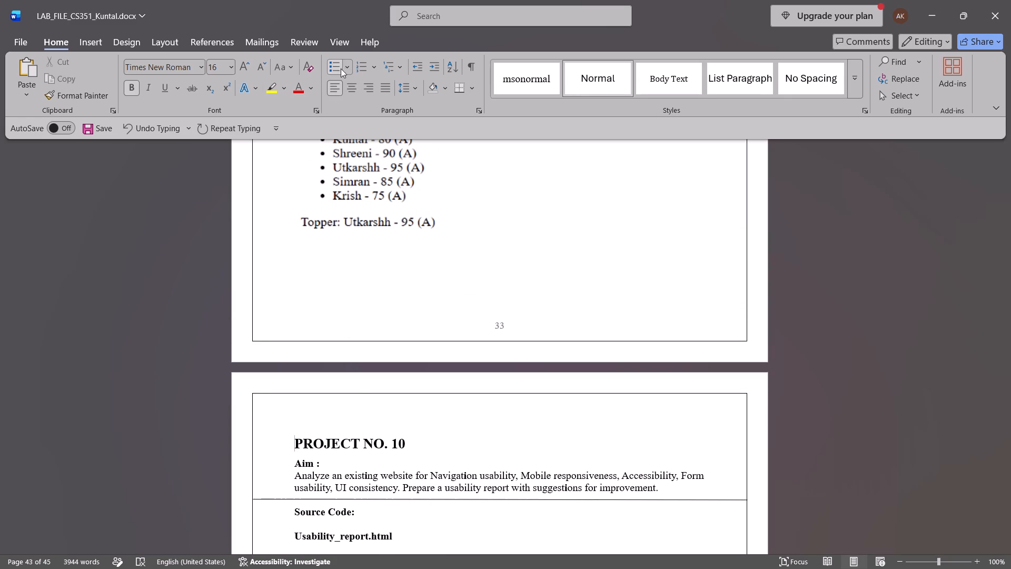
pyautogui.click(354, 79)
pyautogui.click(357, 82)
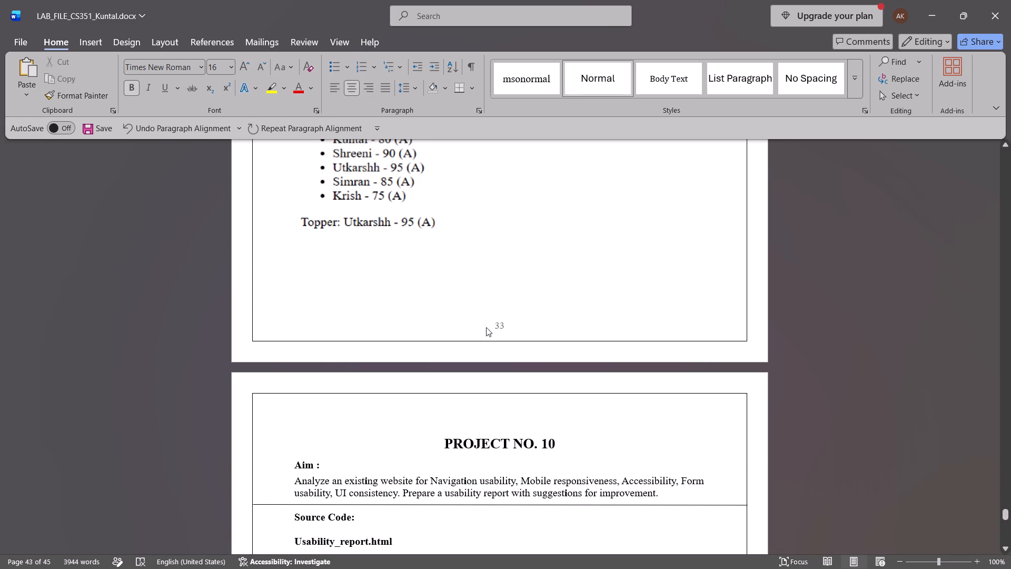
# Delete the empty lines below the second Student Manager picture on page 33.
pyautogui.click(472, 274)
pyautogui.press('BackSpace')
pyautogui.press('BackSpace')
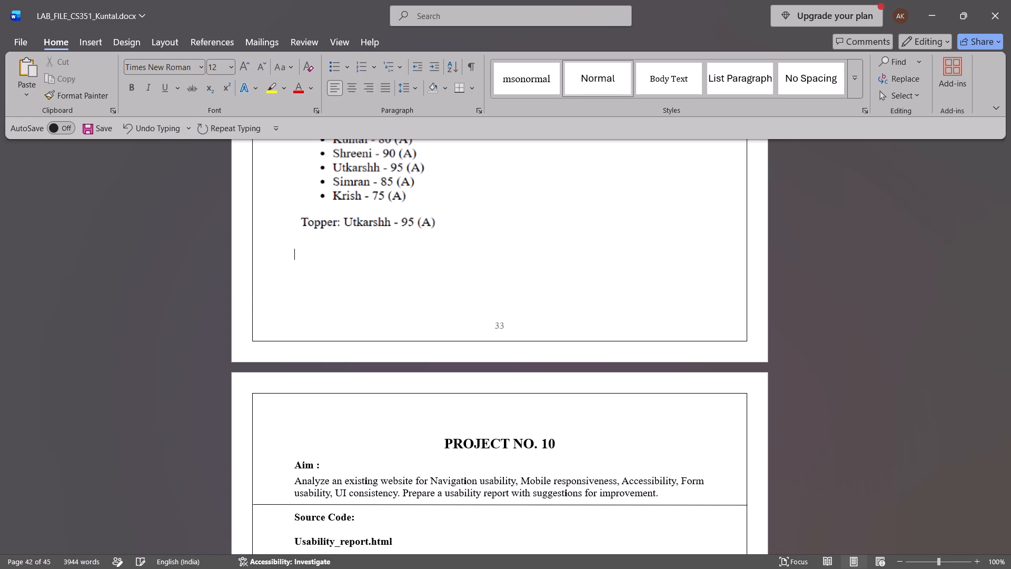
pyautogui.press('BackSpace')
pyautogui.scroll(1, 410, 296)
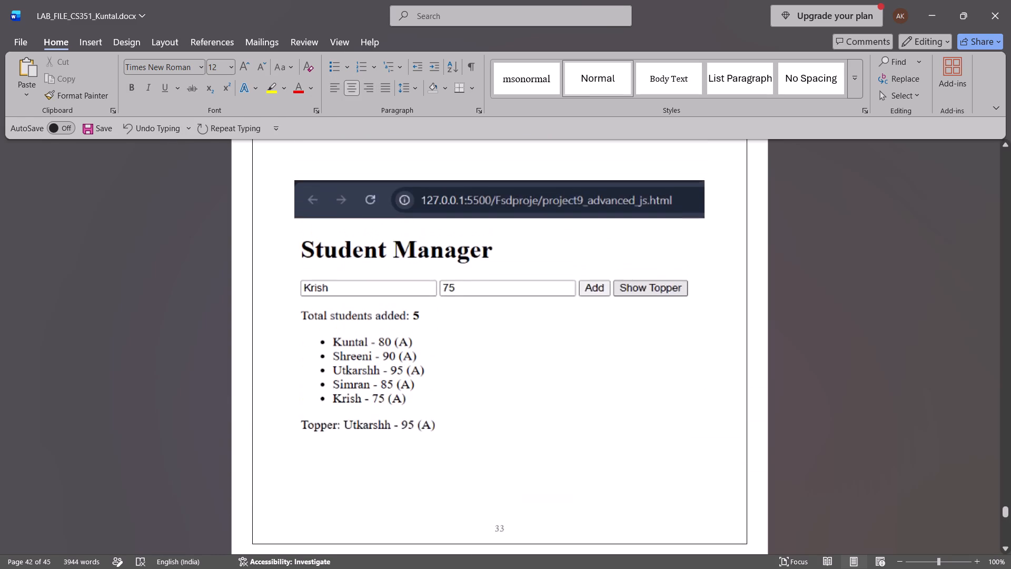
# Tidy the gap between the two Student Manager pictures on page 33, keeping a single empty line between them.
pyautogui.scroll(1, 410, 296)
pyautogui.click(332, 251)
pyautogui.scroll(1, 386, 230)
pyautogui.press('BackSpace')
pyautogui.press('BackSpace')
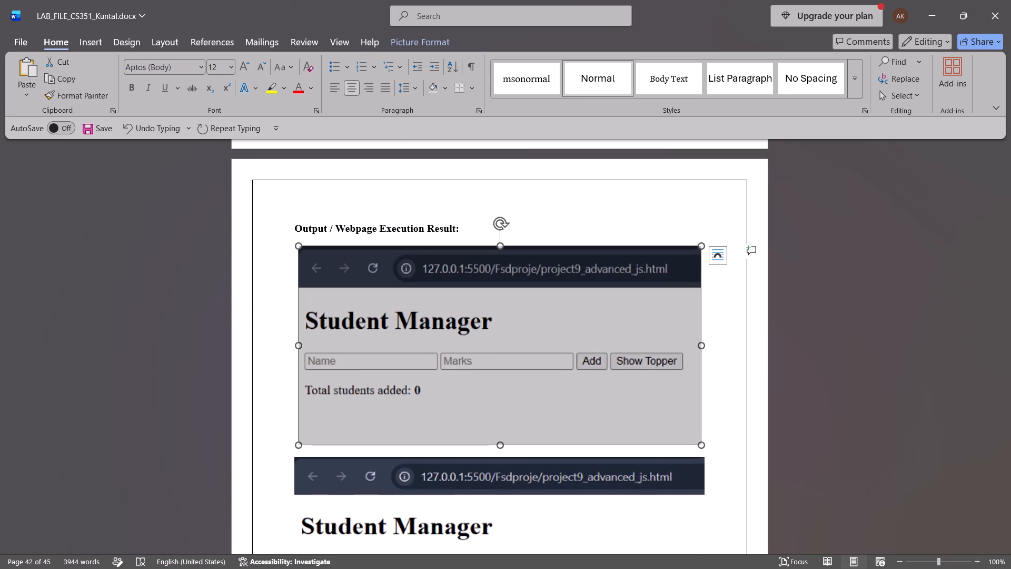
pyautogui.press('Return')
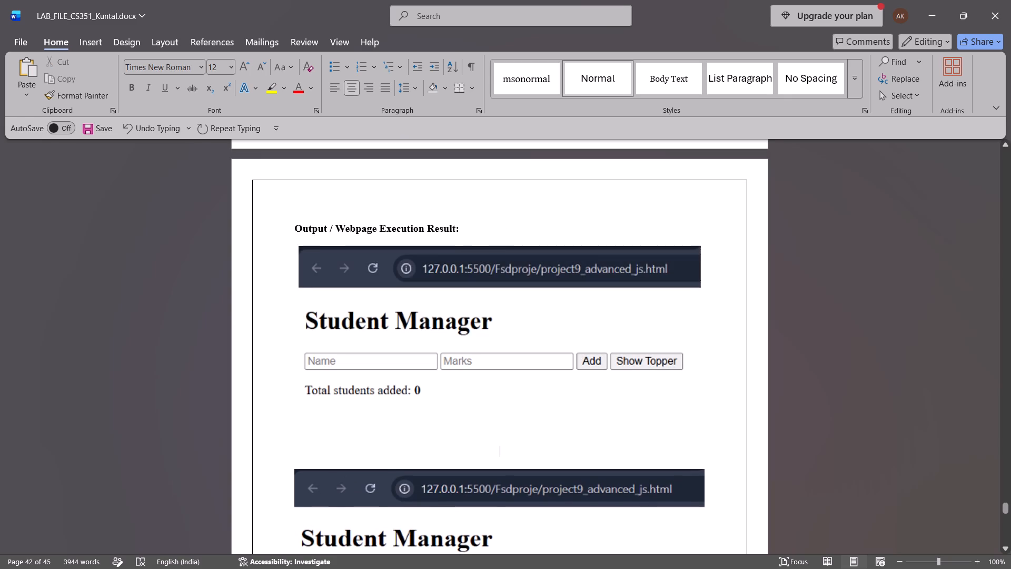
pyautogui.click(541, 307)
pyautogui.click(538, 219)
# Delete an empty line by the "Output / Webpage Execution Result:" heading above the Registration Form picture on page 30.
pyautogui.scroll(1, 532, 222)
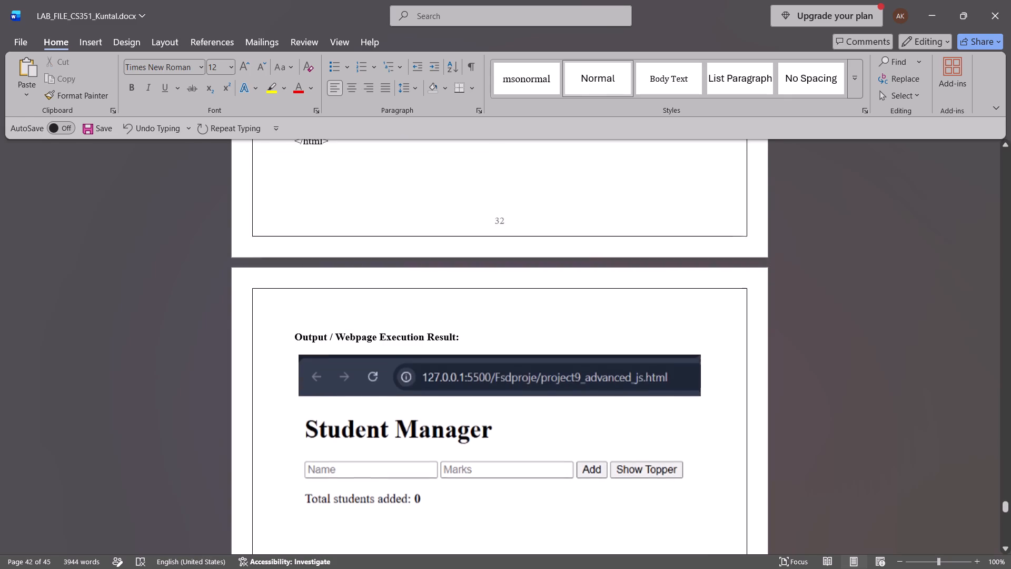
pyautogui.scroll(1, 530, 223)
pyautogui.scroll(-1, 529, 225)
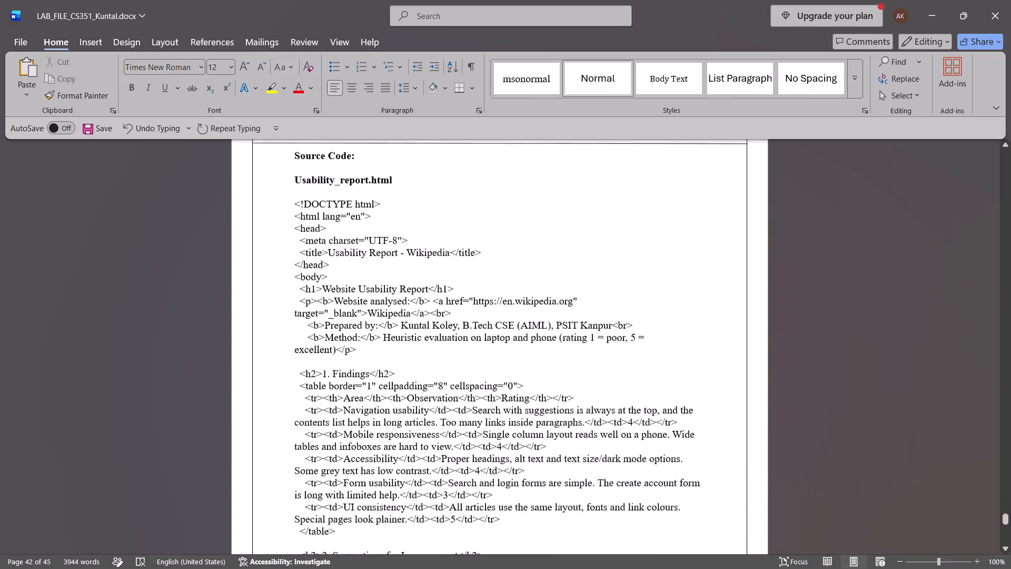
pyautogui.scroll(-1, 519, 230)
pyautogui.scroll(5, 519, 230)
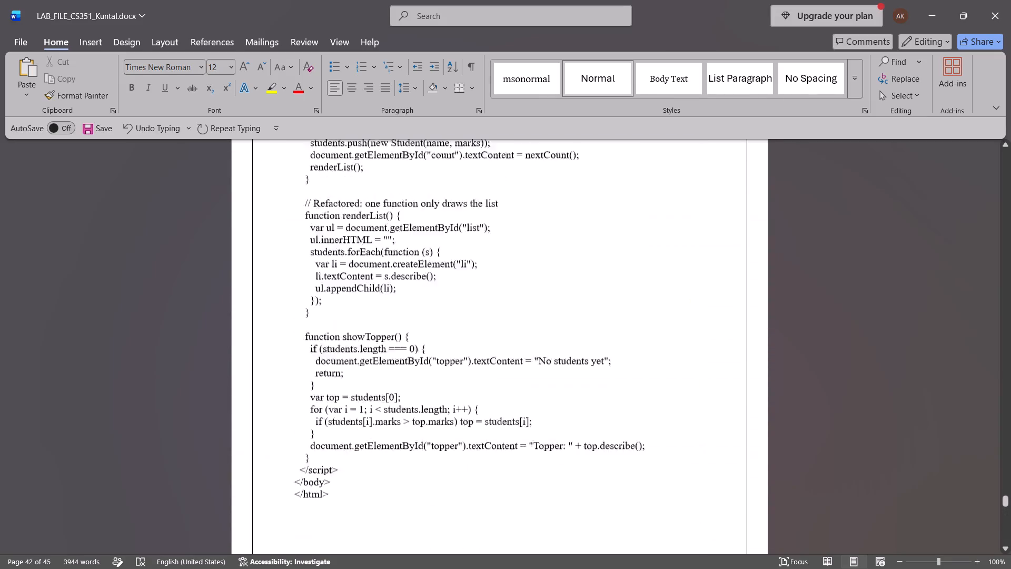
pyautogui.scroll(3, 518, 231)
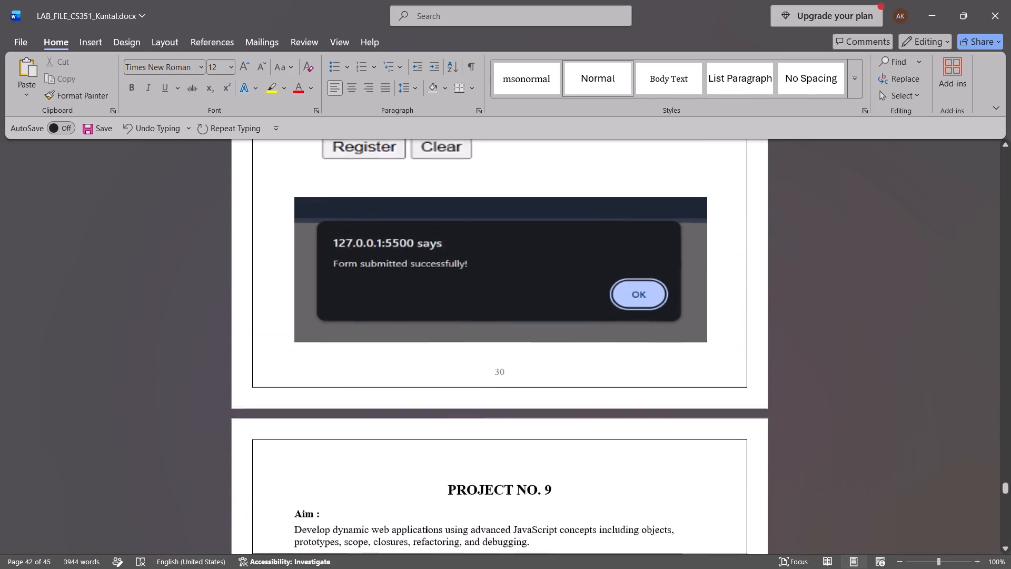
pyautogui.scroll(2, 518, 231)
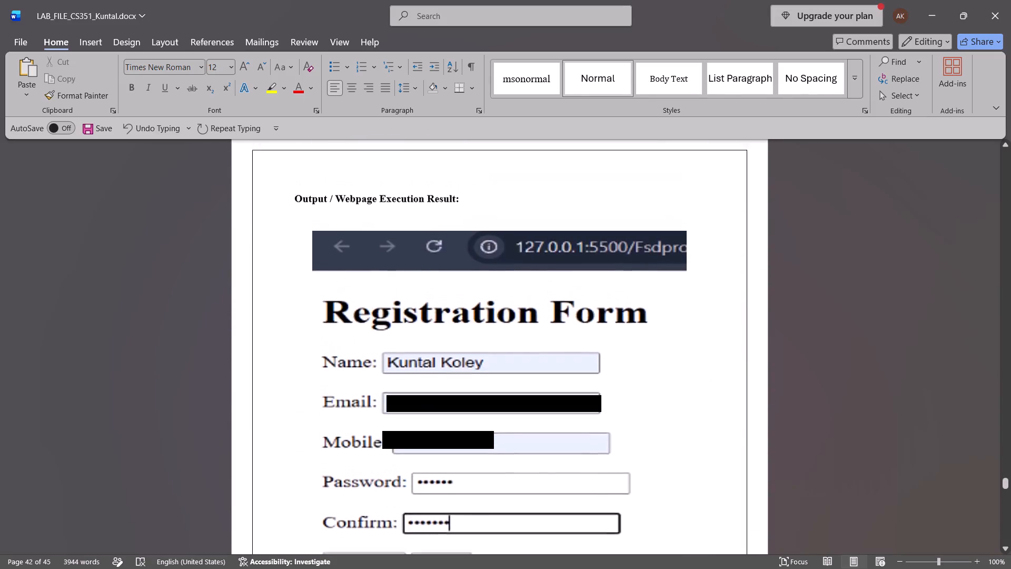
pyautogui.scroll(1, 518, 231)
pyautogui.click(326, 173)
pyautogui.scroll(1, 333, 189)
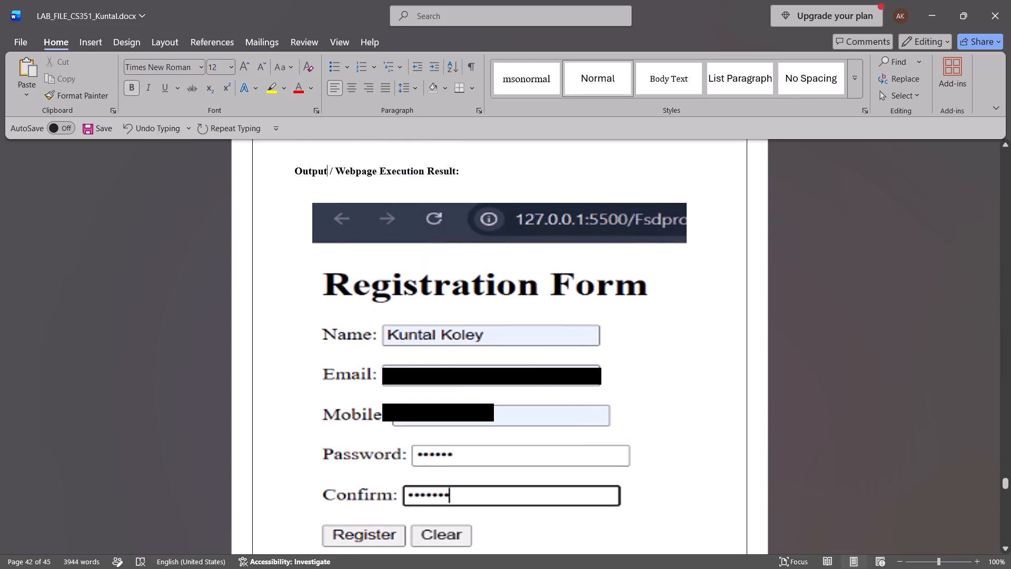
pyautogui.scroll(1, 335, 190)
pyautogui.click(337, 192)
pyautogui.press('BackSpace')
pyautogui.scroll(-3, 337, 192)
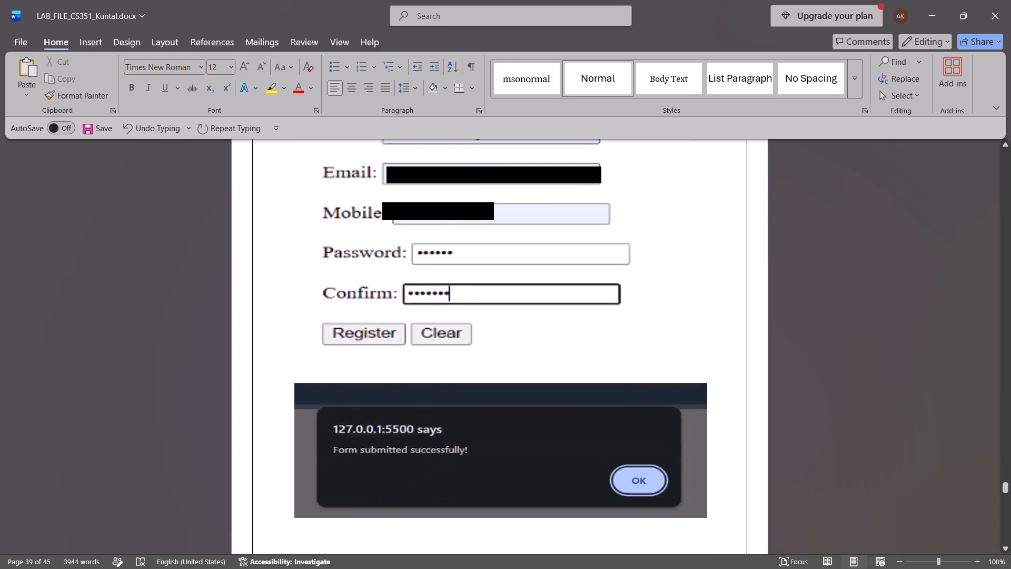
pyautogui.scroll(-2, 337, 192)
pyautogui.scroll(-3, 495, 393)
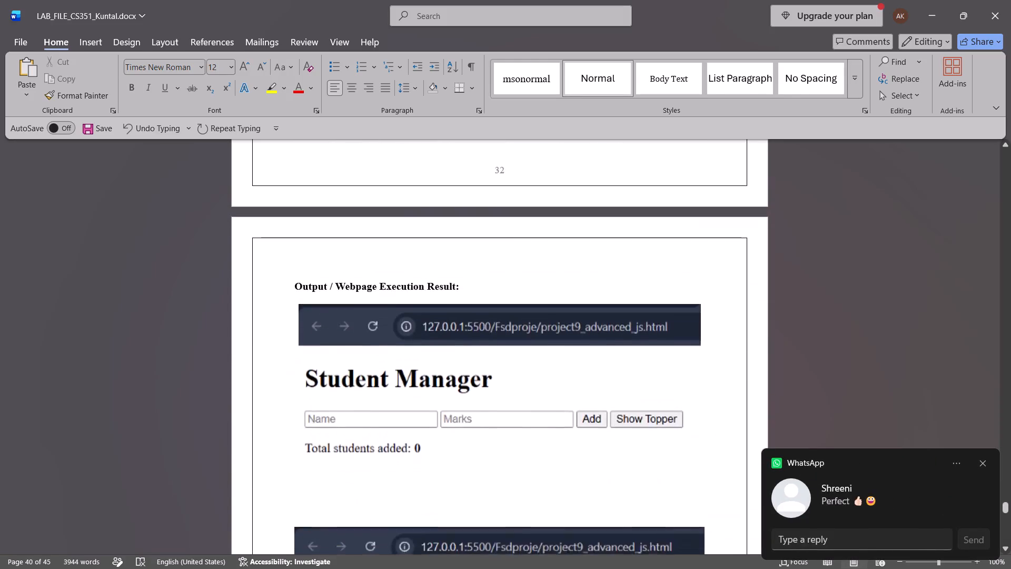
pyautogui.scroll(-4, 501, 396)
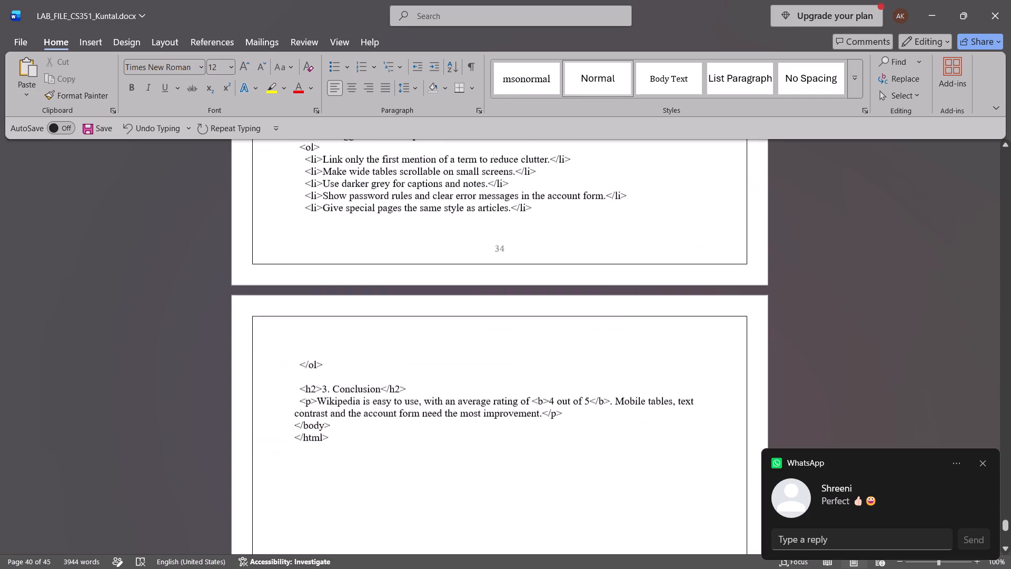
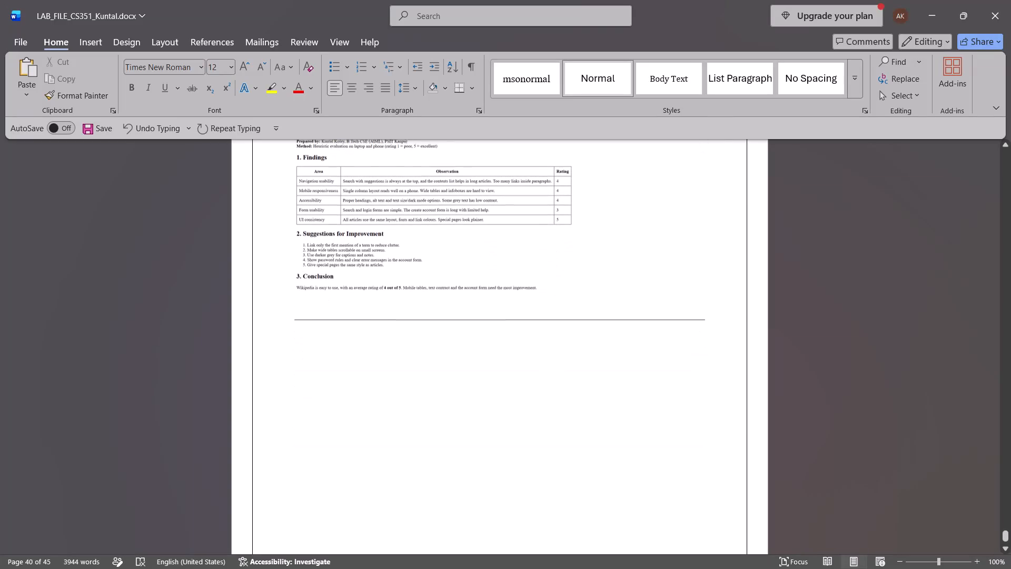
# Crop the empty area beside the findings table off the right side of the Website Usability Report picture on page 45.
pyautogui.click(463, 248)
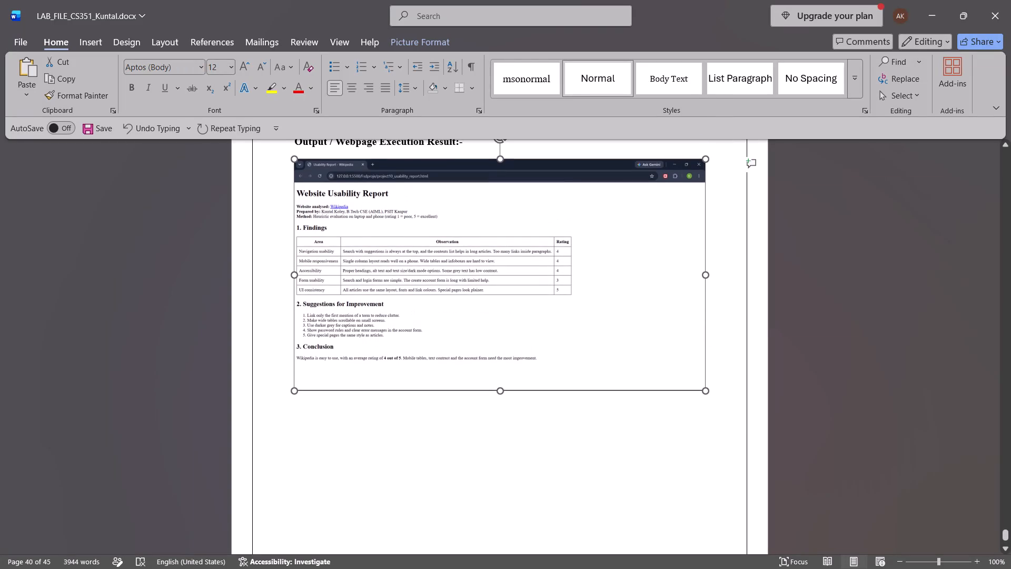
pyautogui.rightClick(518, 316)
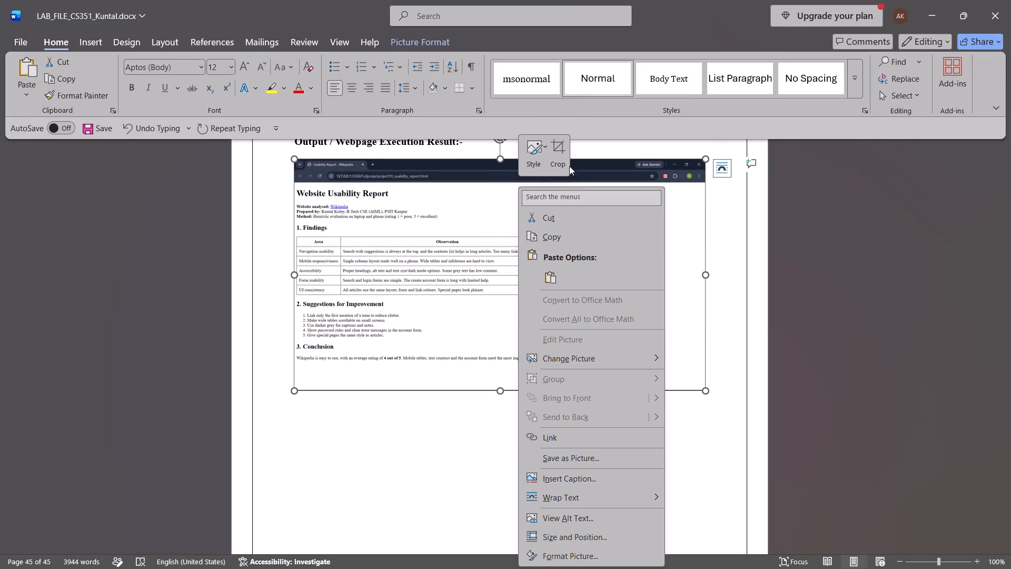
pyautogui.click(561, 161)
pyautogui.moveTo(703, 278); pyautogui.dragTo(703, 279)
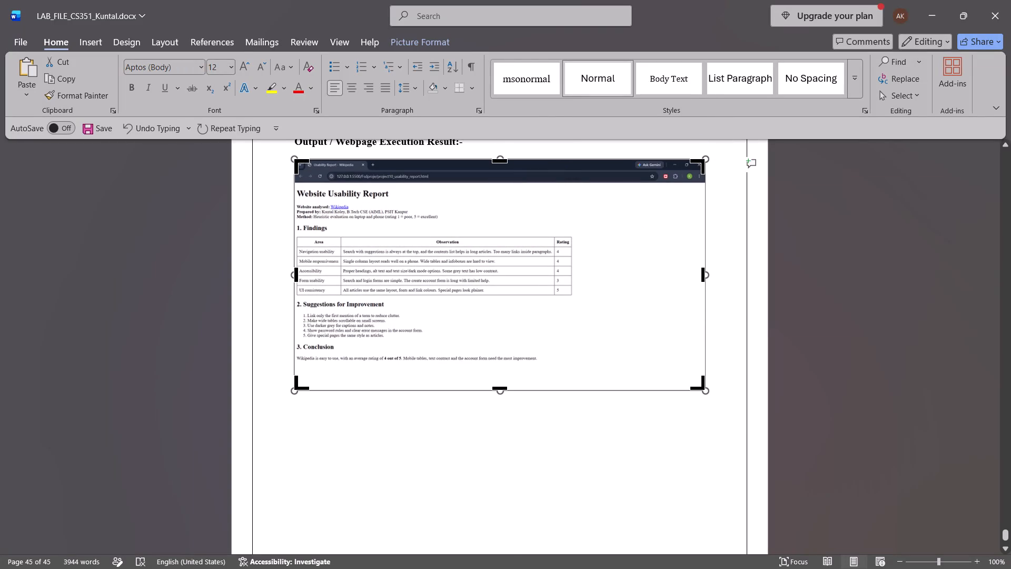
pyautogui.moveTo(703, 279); pyautogui.dragTo(594, 278)
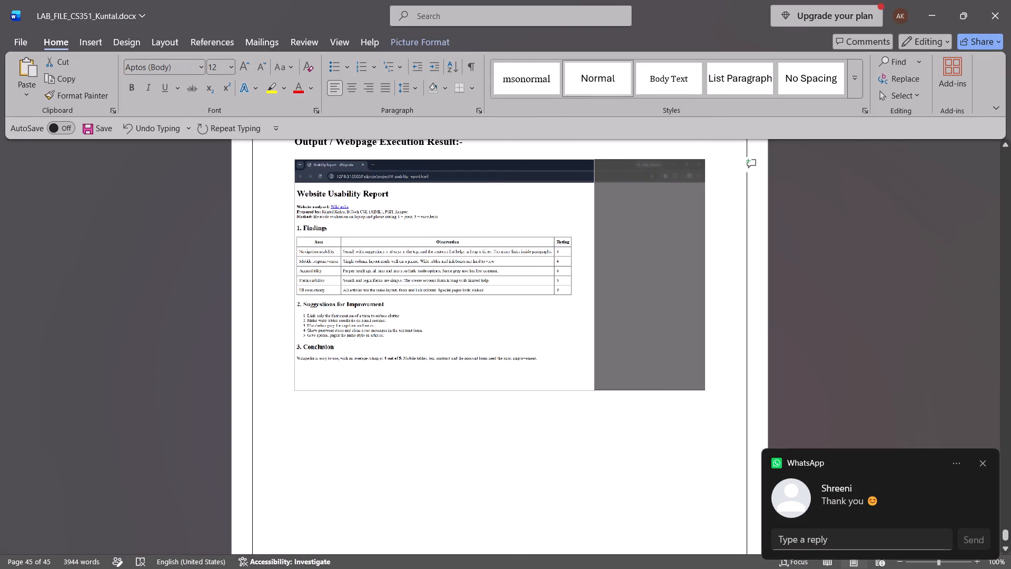
pyautogui.moveTo(594, 278); pyautogui.dragTo(584, 281)
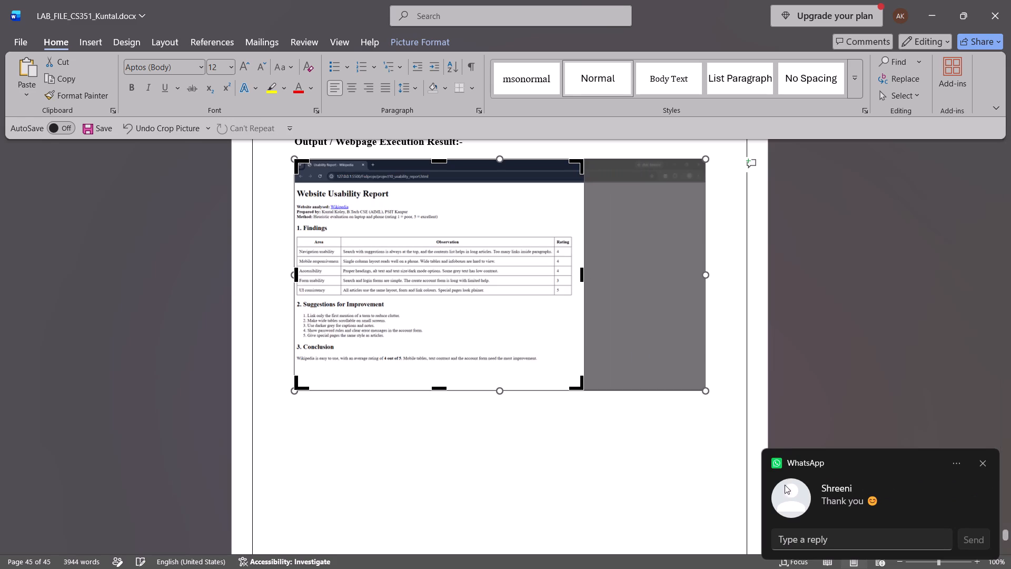
pyautogui.click(826, 539)
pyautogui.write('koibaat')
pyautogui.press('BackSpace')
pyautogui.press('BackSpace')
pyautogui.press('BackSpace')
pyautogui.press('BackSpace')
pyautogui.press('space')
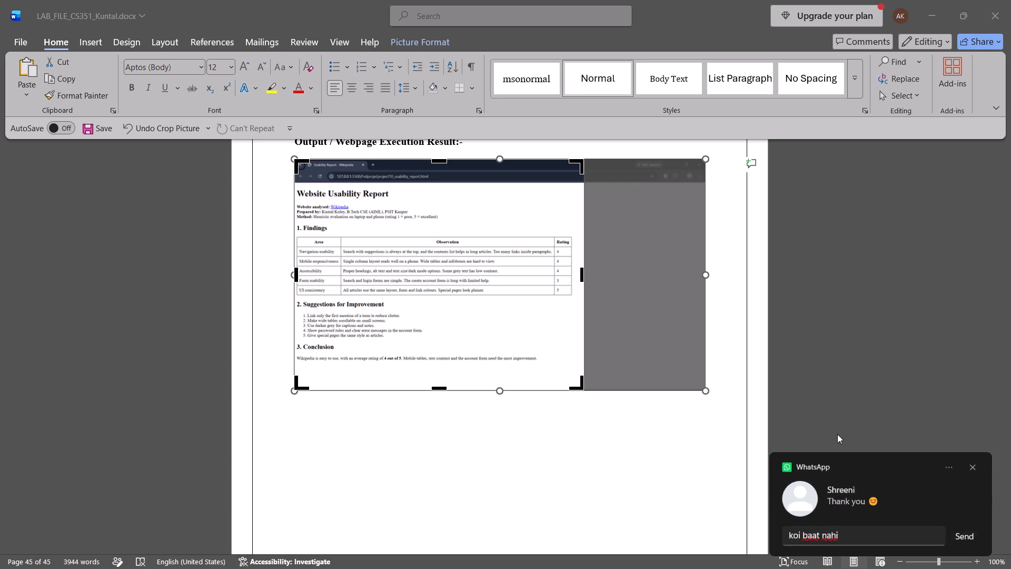
# Centre the cropped Website Usability Report picture on its page and finish cropping.
pyautogui.click(439, 348)
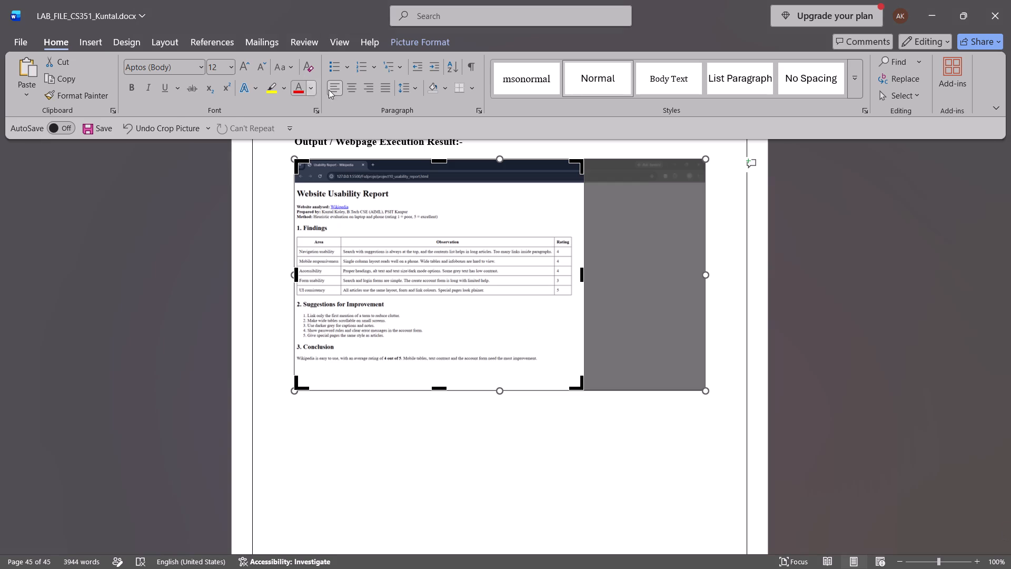
pyautogui.click(353, 90)
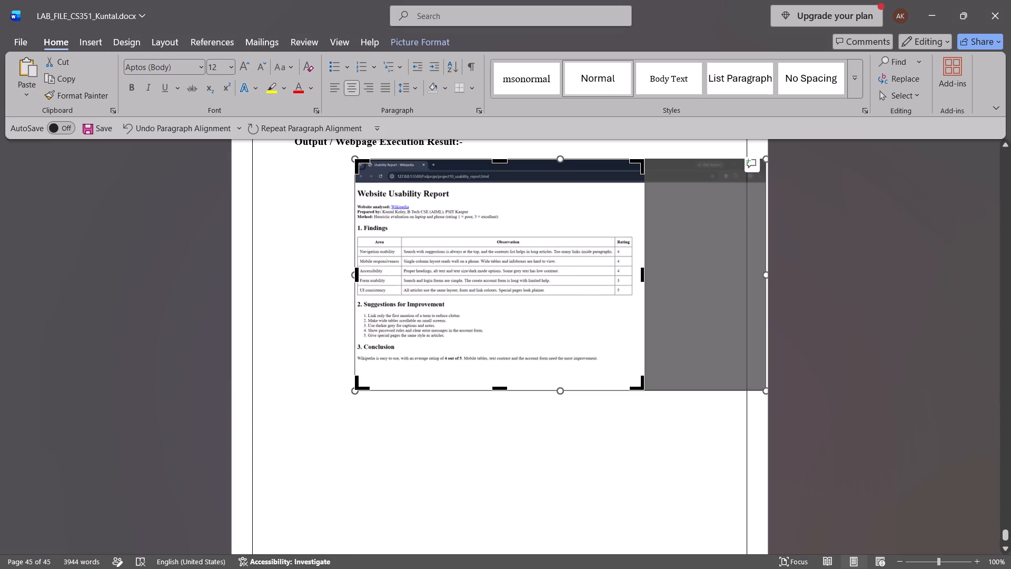
pyautogui.click(562, 458)
# Stretch the Website Usability Report picture horizontally so it fills the full text width between the page margins.
pyautogui.click(613, 280)
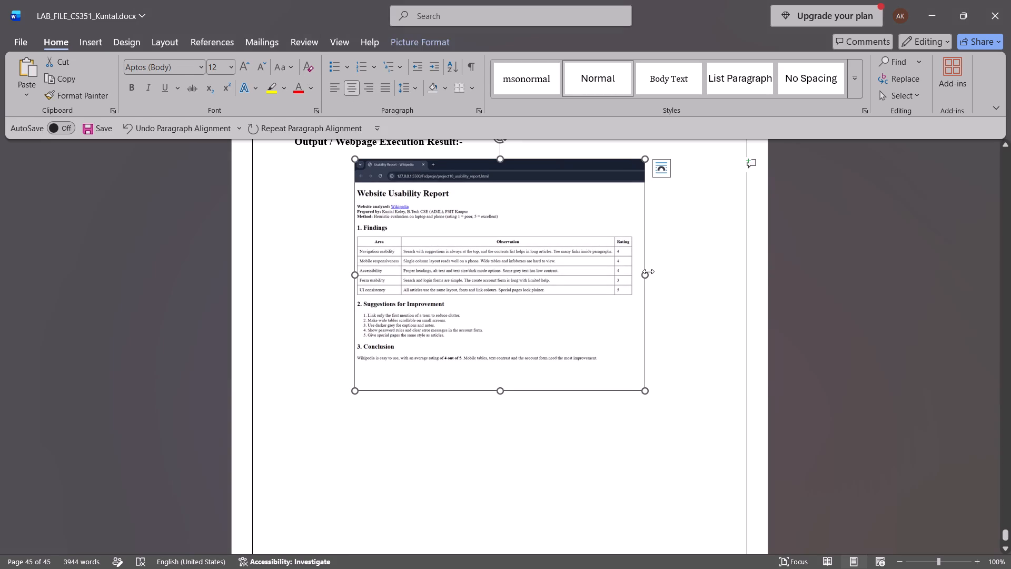
pyautogui.moveTo(648, 271); pyautogui.dragTo(771, 260)
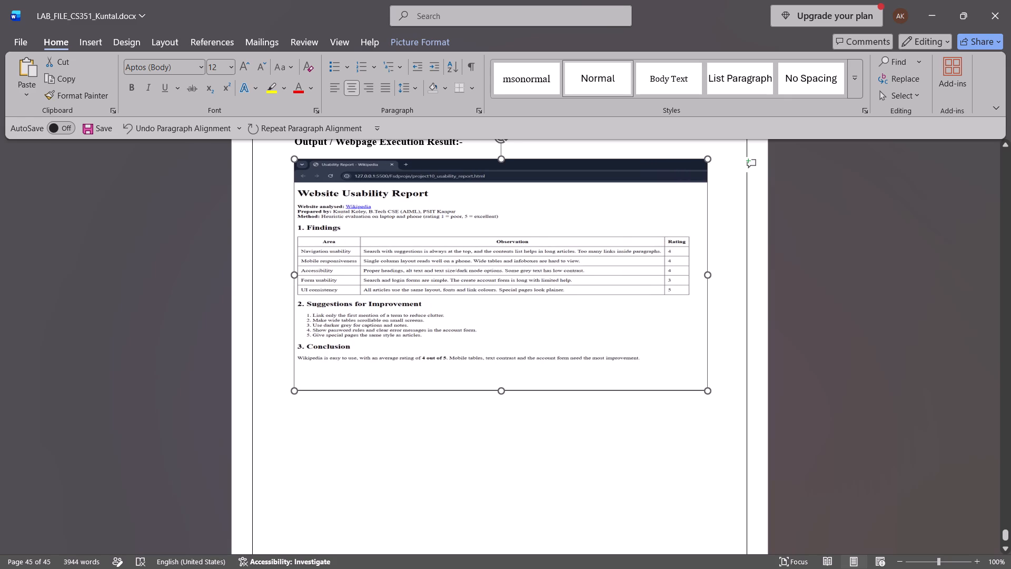
# Stretch the Website Usability Report picture well downward and adjust its width to span the text area on its page.
pyautogui.moveTo(771, 260); pyautogui.dragTo(760, 260)
pyautogui.click(540, 268)
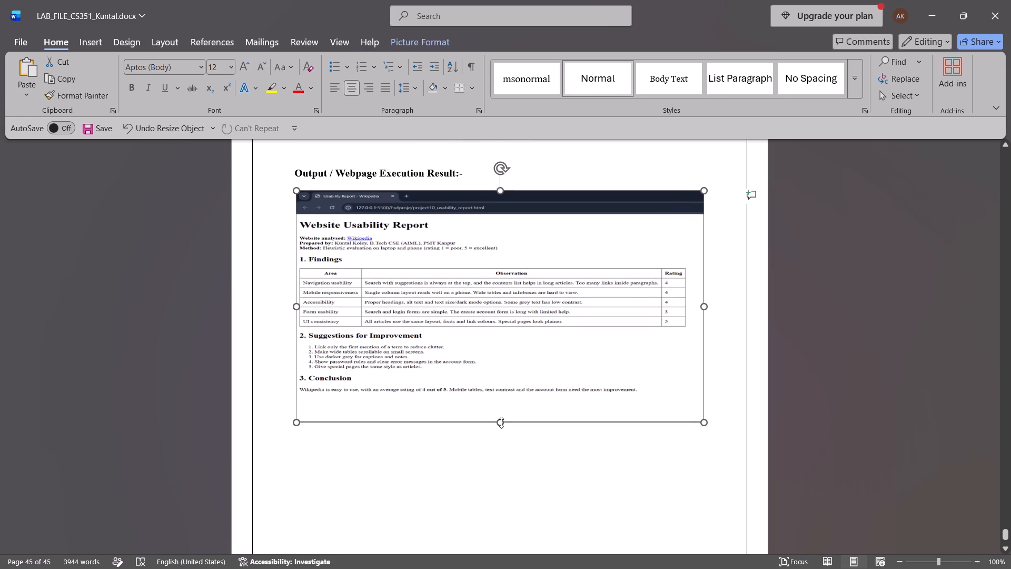
pyautogui.moveTo(501, 423); pyautogui.dragTo(504, 511)
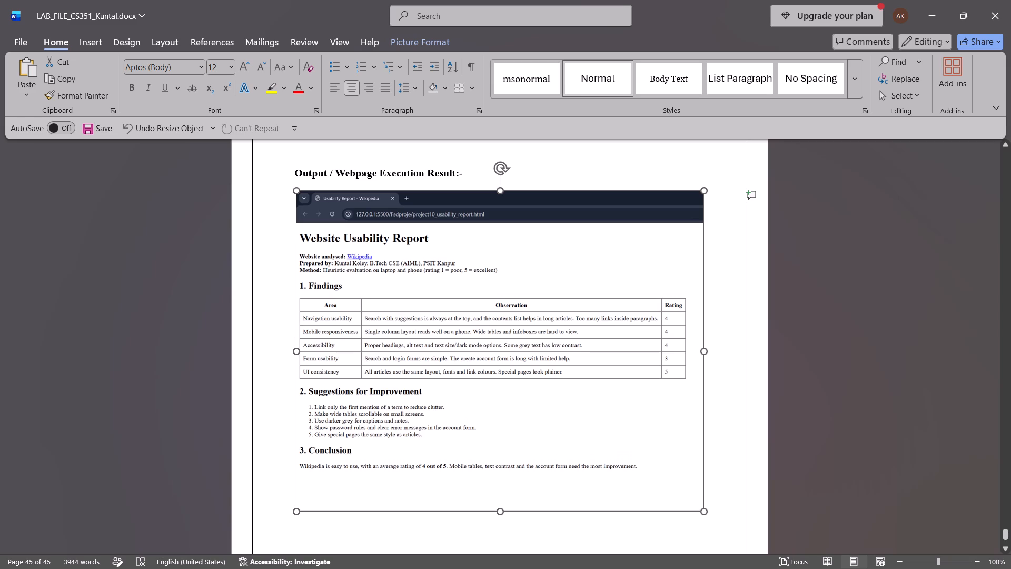
pyautogui.moveTo(504, 511); pyautogui.dragTo(504, 521)
pyautogui.click(492, 395)
pyautogui.moveTo(703, 355); pyautogui.dragTo(712, 358)
pyautogui.click(528, 323)
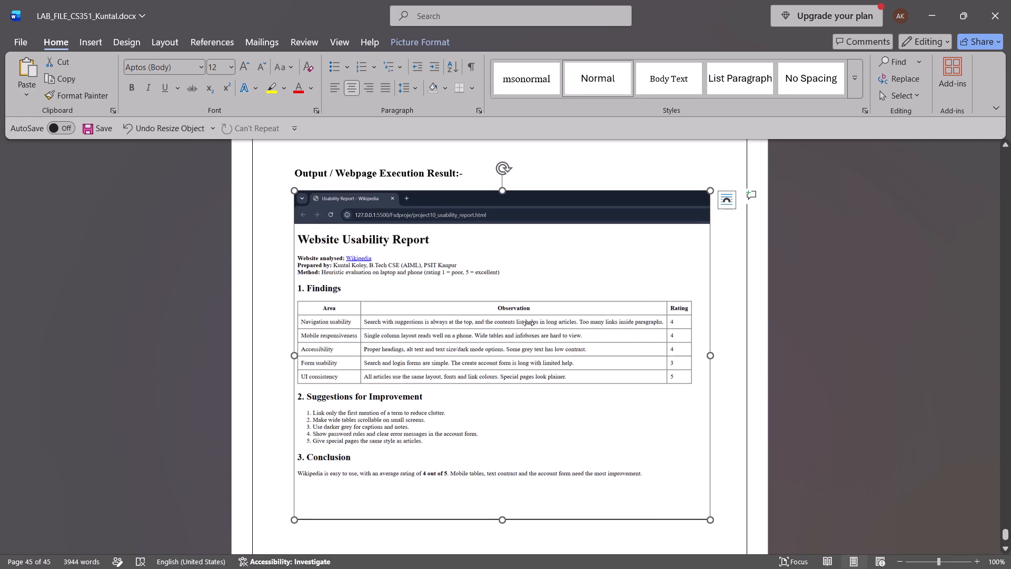
pyautogui.click(503, 333)
pyautogui.click(268, 319)
pyautogui.click(289, 325)
# Extend the Website Usability Report picture's height further at its bottom edge so it fills more of the page.
pyautogui.scroll(-1, 393, 344)
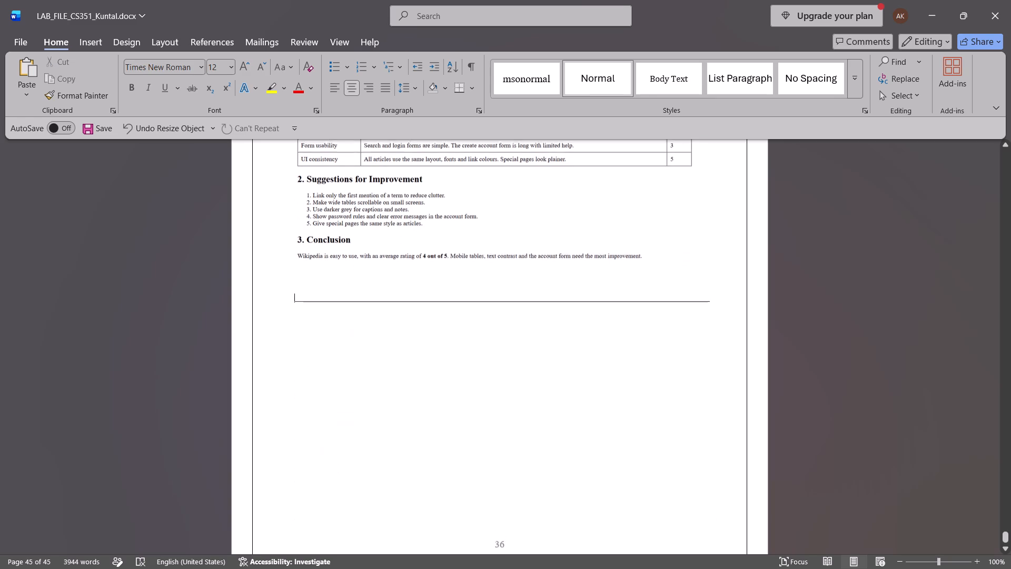
pyautogui.scroll(-1, 393, 344)
pyautogui.click(393, 344)
pyautogui.click(432, 271)
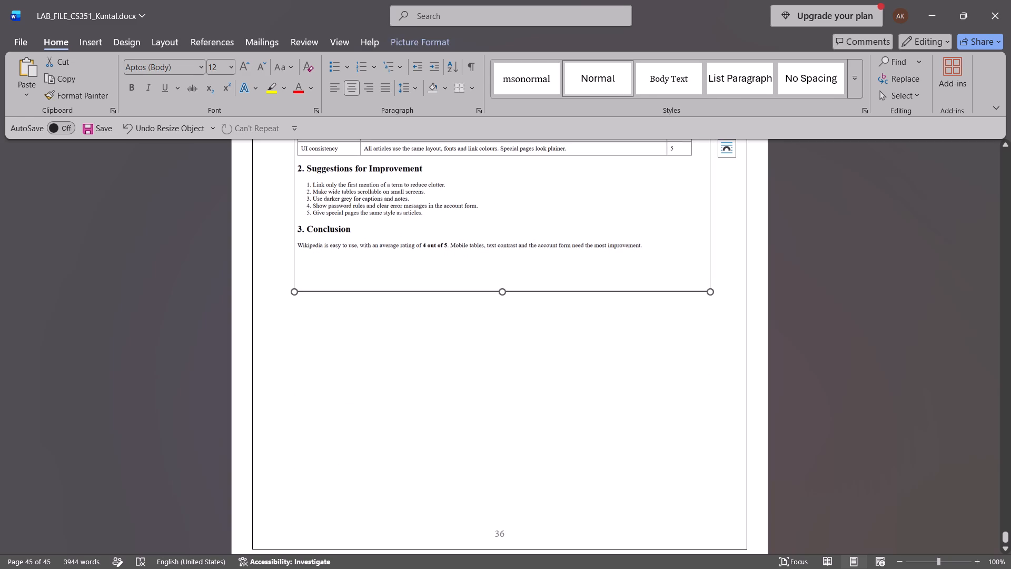
pyautogui.moveTo(500, 293); pyautogui.dragTo(506, 296)
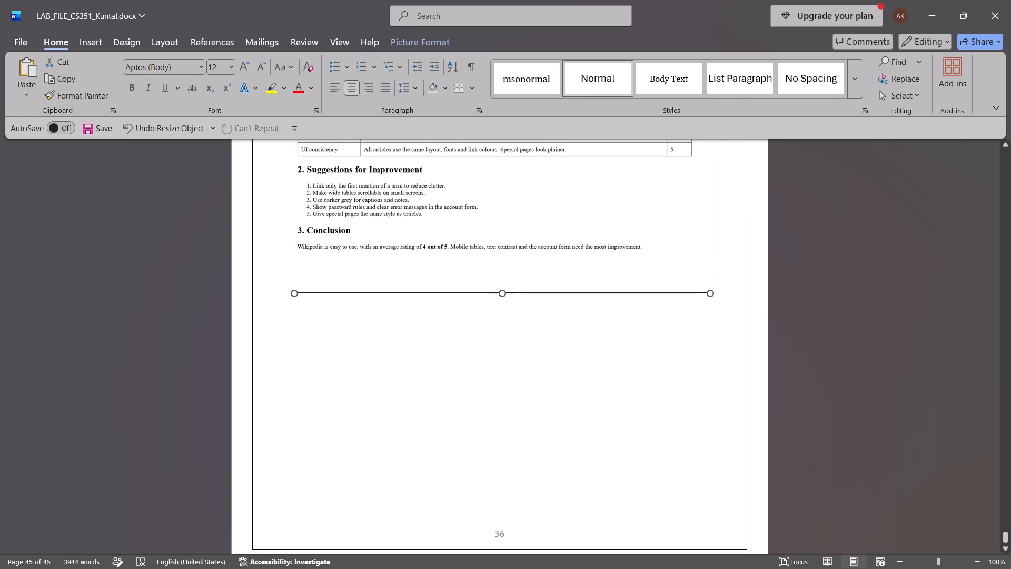
pyautogui.moveTo(506, 296); pyautogui.dragTo(511, 335)
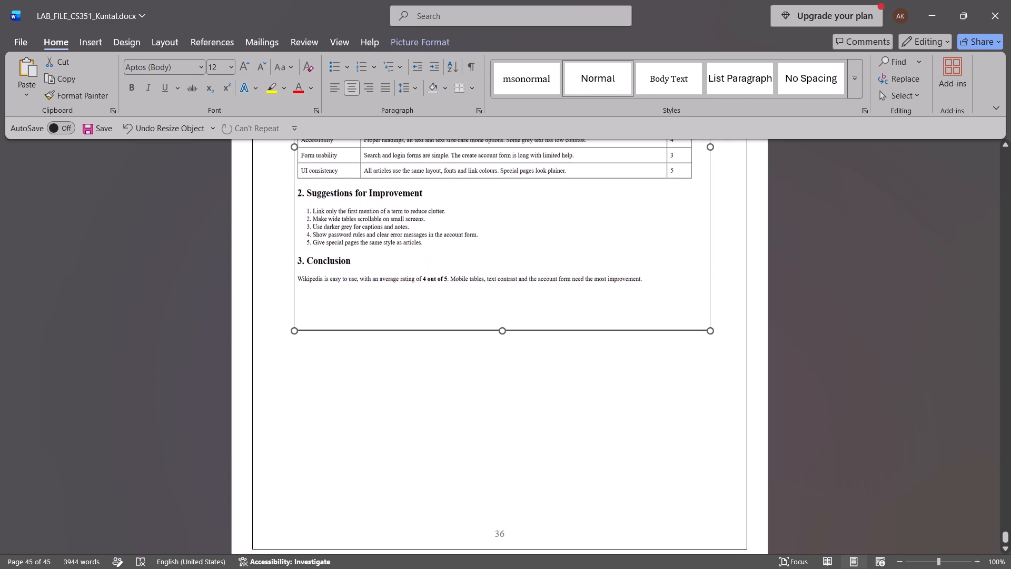
pyautogui.moveTo(511, 335); pyautogui.dragTo(499, 370)
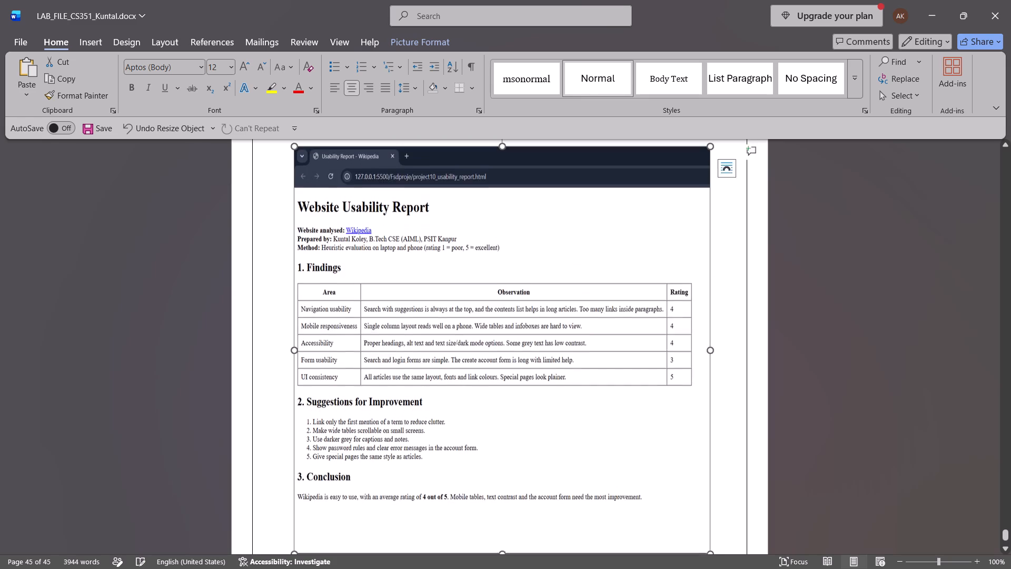
pyautogui.click(477, 327)
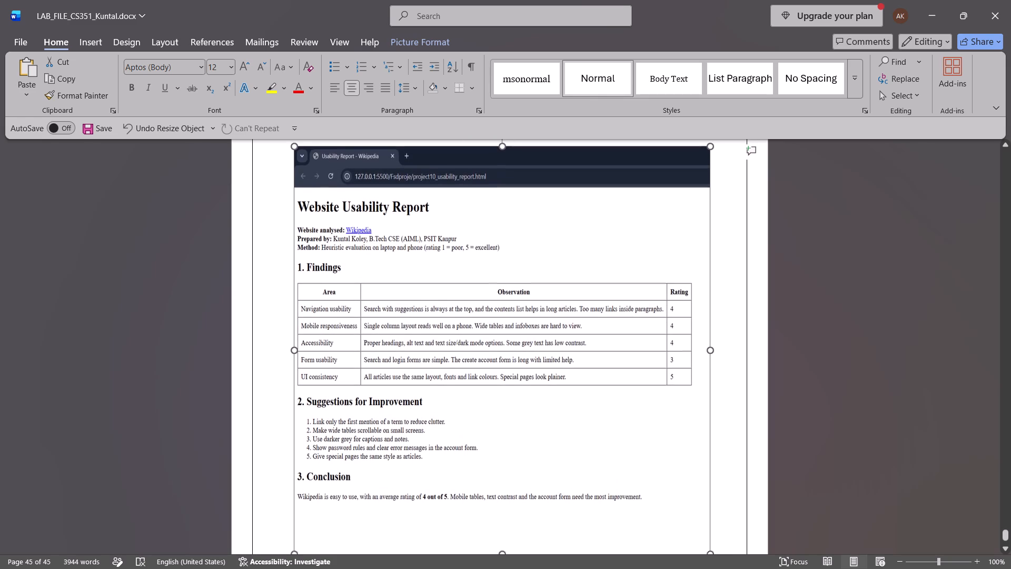
# Crop the blank strip below the Conclusion text off the bottom of the Website Usability Report picture.
pyautogui.click(464, 495)
pyautogui.rightClick(448, 449)
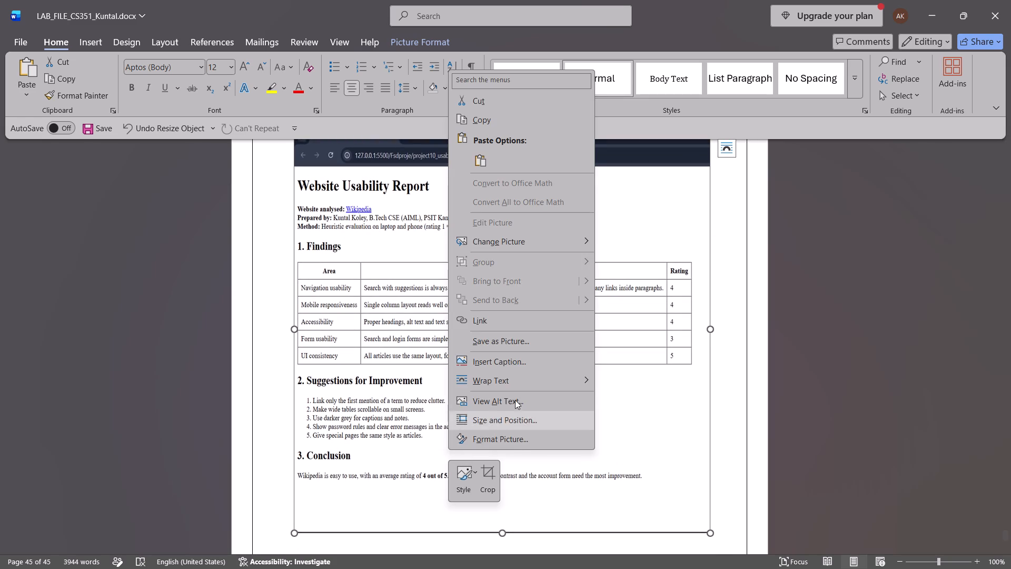
pyautogui.click(492, 465)
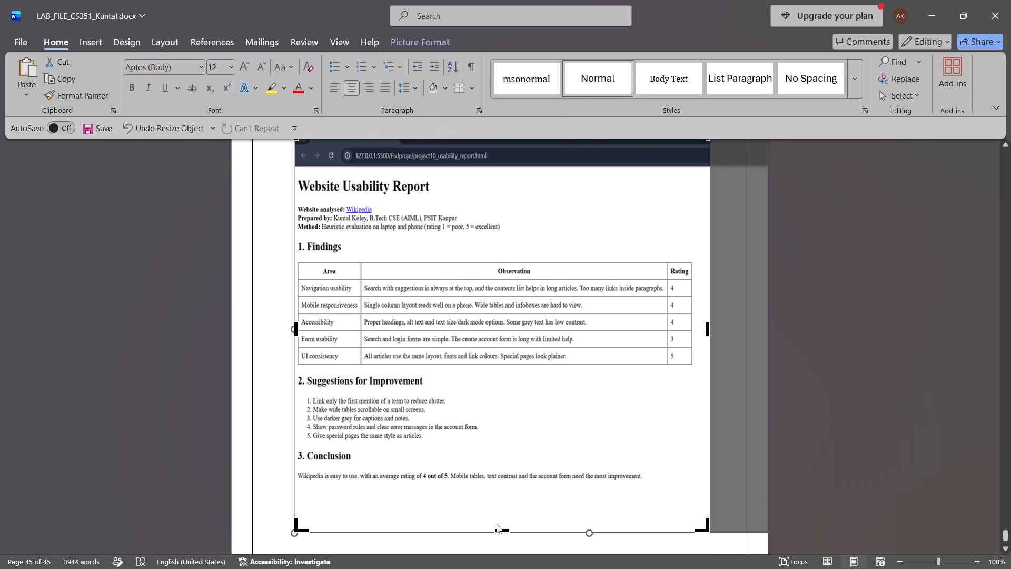
pyautogui.moveTo(503, 529); pyautogui.dragTo(506, 498)
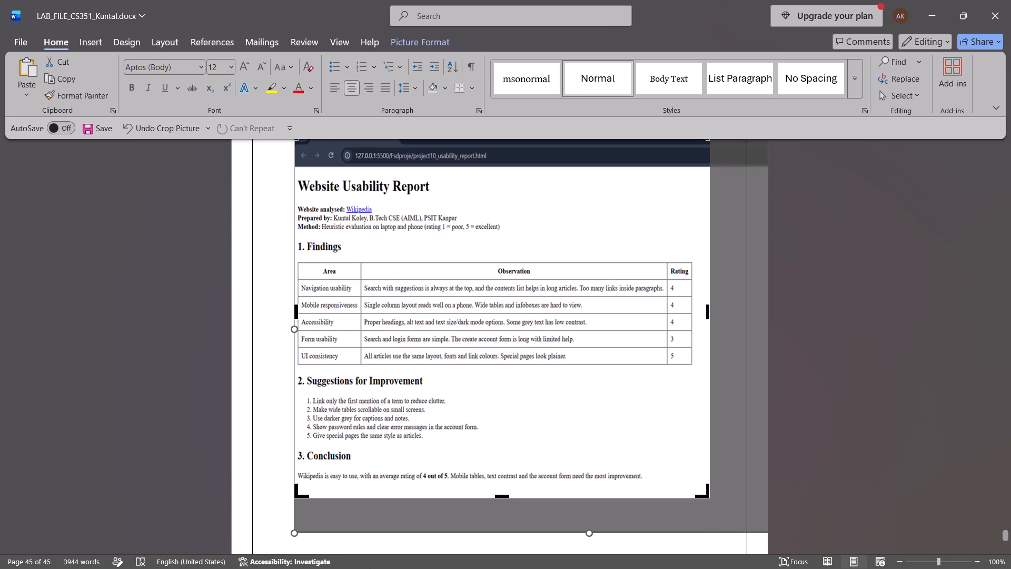
pyautogui.click(370, 568)
pyautogui.click(283, 414)
pyautogui.doubleClick(275, 284)
pyautogui.click(495, 329)
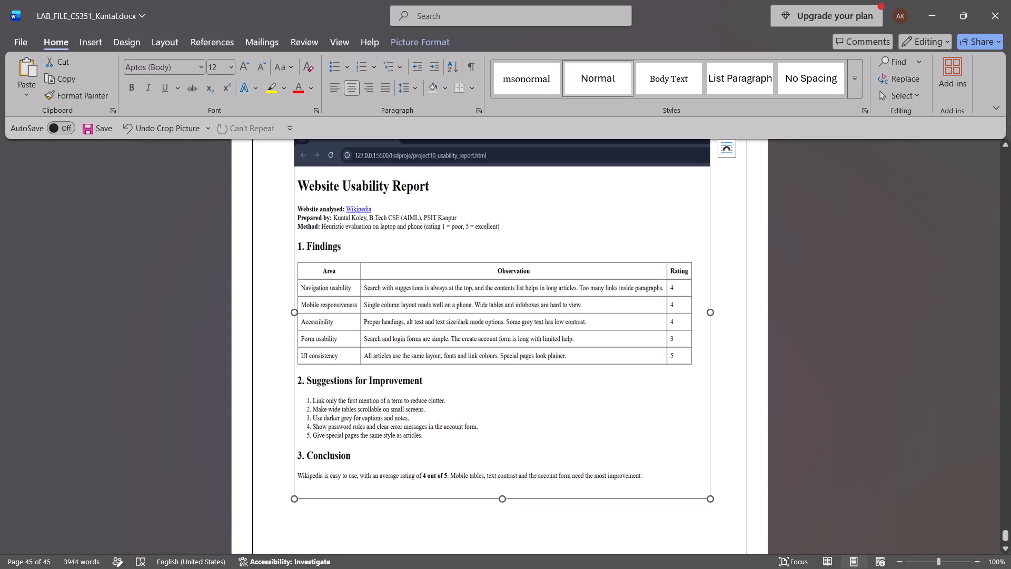
# Widen the cropped Website Usability Report picture slightly at its right edge, keeping it inside the page border.
pyautogui.moveTo(711, 309); pyautogui.dragTo(720, 312)
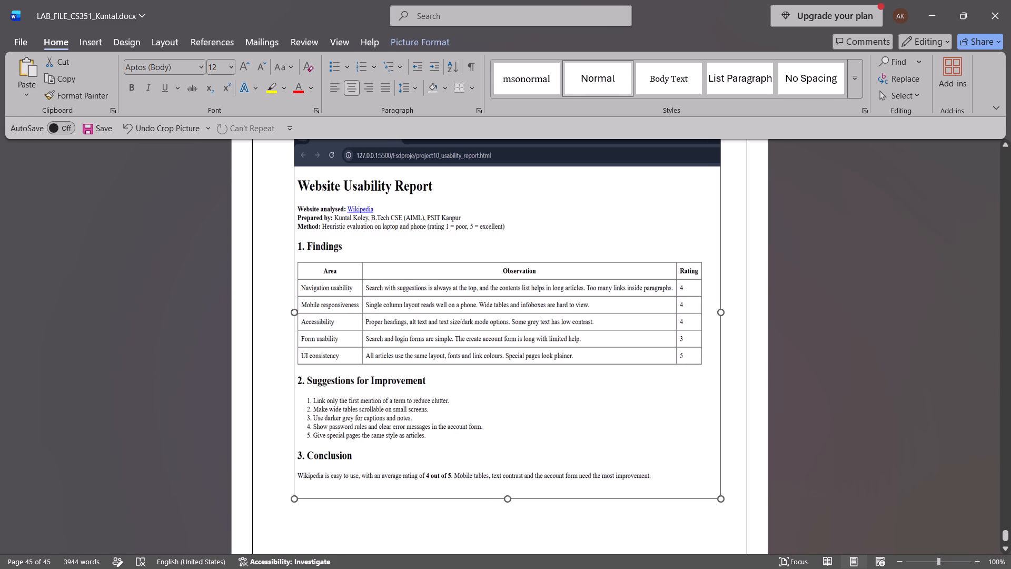
pyautogui.moveTo(720, 312); pyautogui.dragTo(719, 317)
pyautogui.click(505, 335)
pyautogui.click(800, 323)
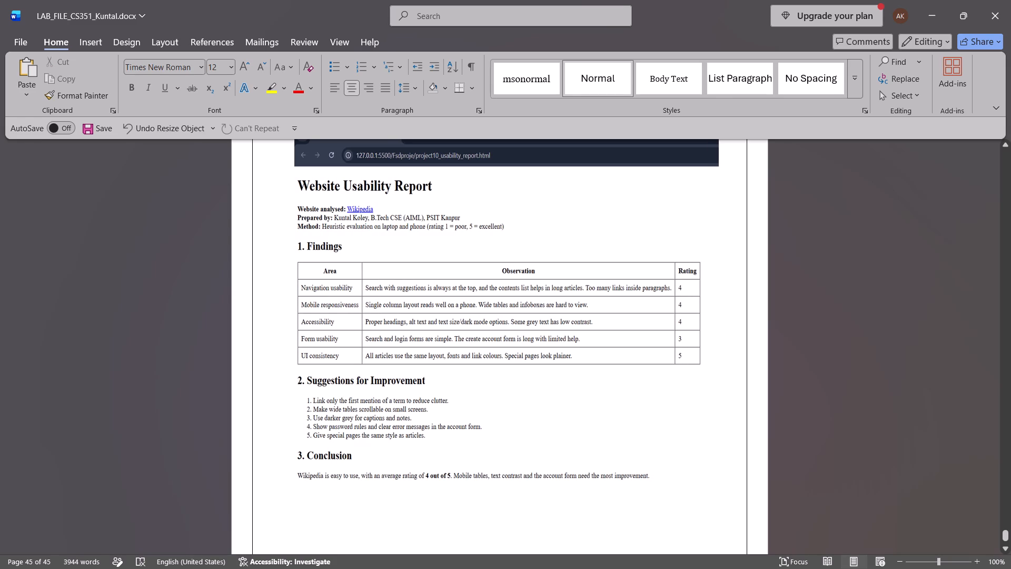
# Save the lab file document.
pyautogui.click(93, 127)
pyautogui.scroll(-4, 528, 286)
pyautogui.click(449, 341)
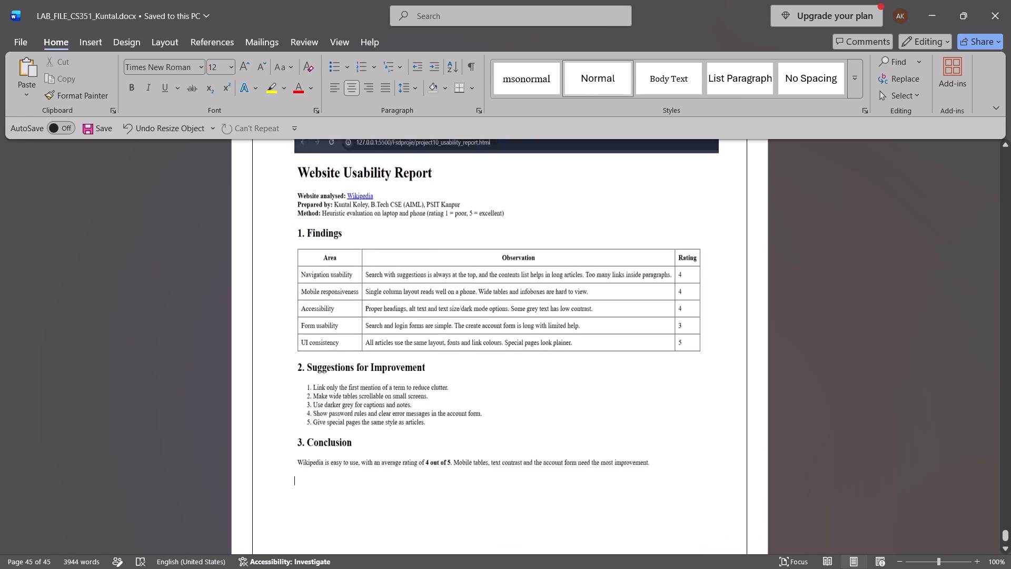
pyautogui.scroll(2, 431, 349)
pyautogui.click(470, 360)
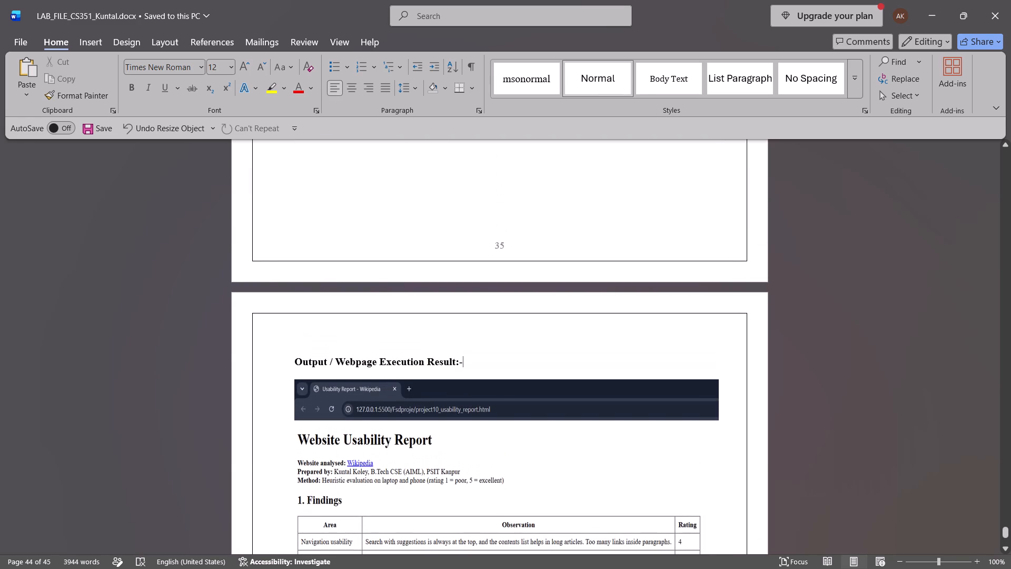
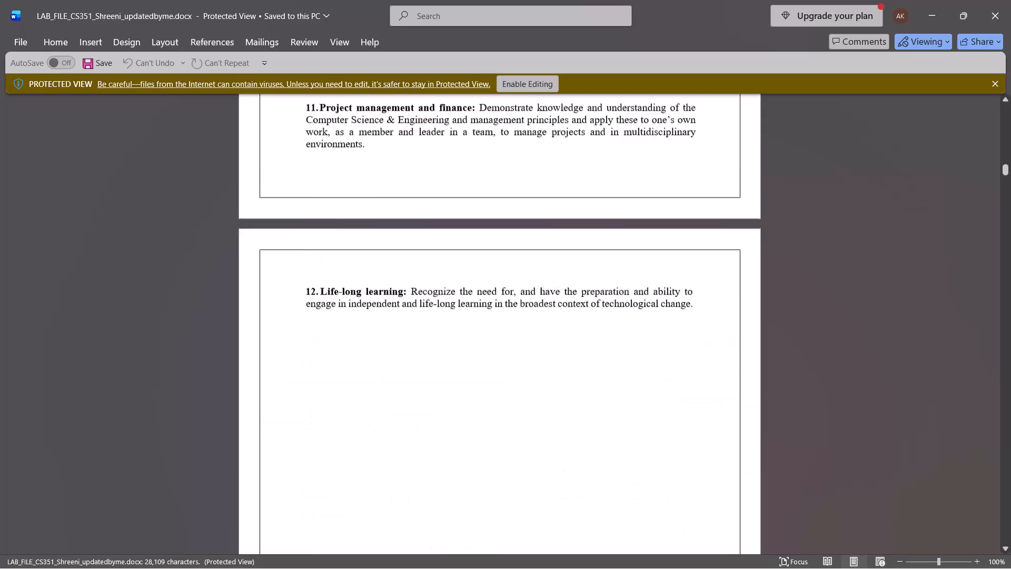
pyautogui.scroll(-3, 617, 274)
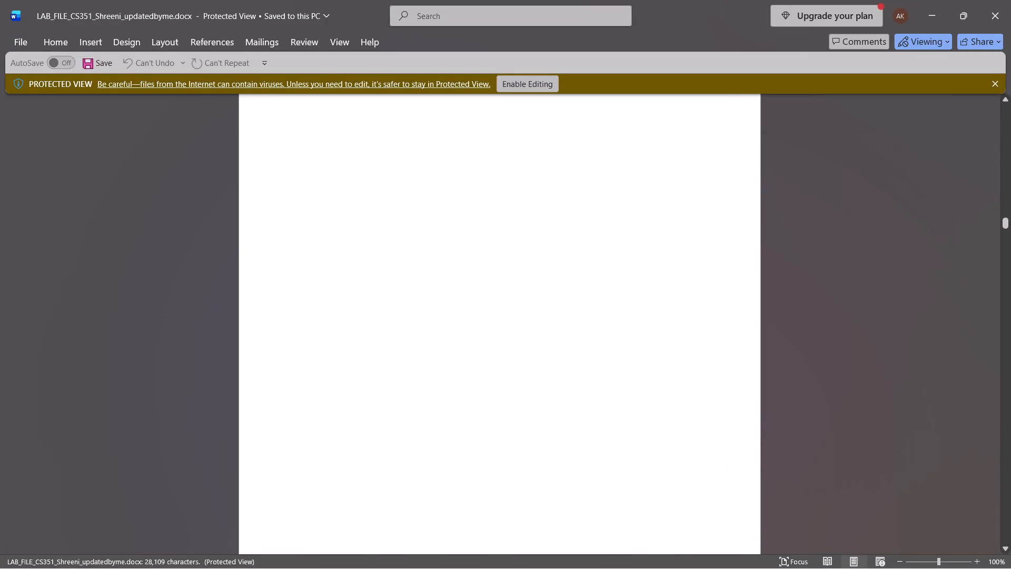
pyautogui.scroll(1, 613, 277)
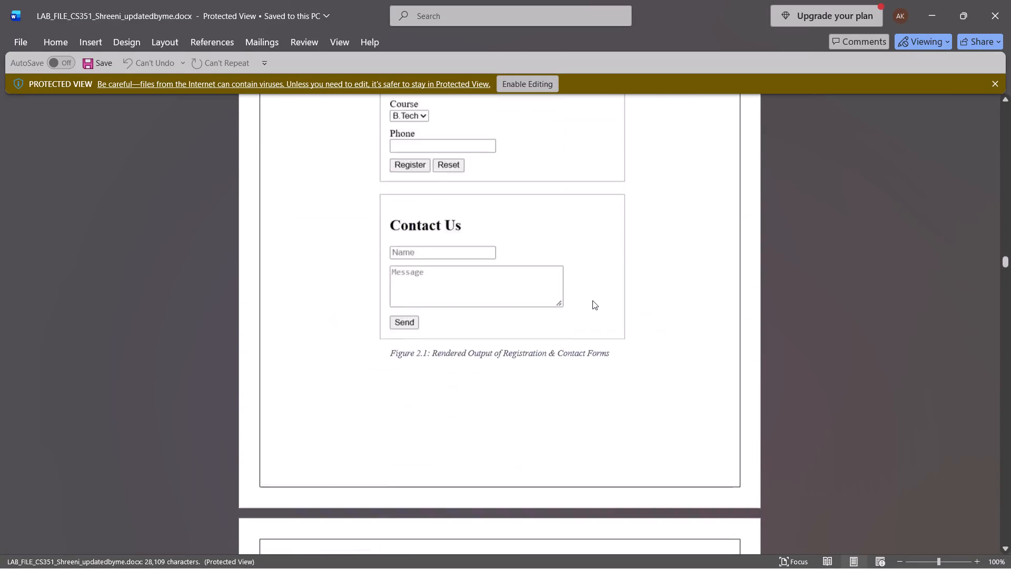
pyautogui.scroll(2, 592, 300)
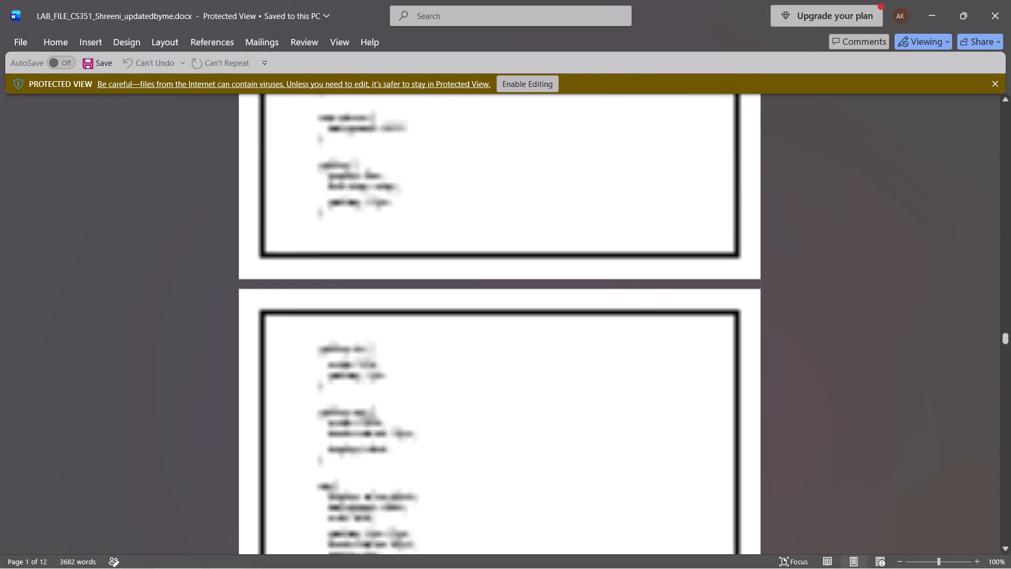
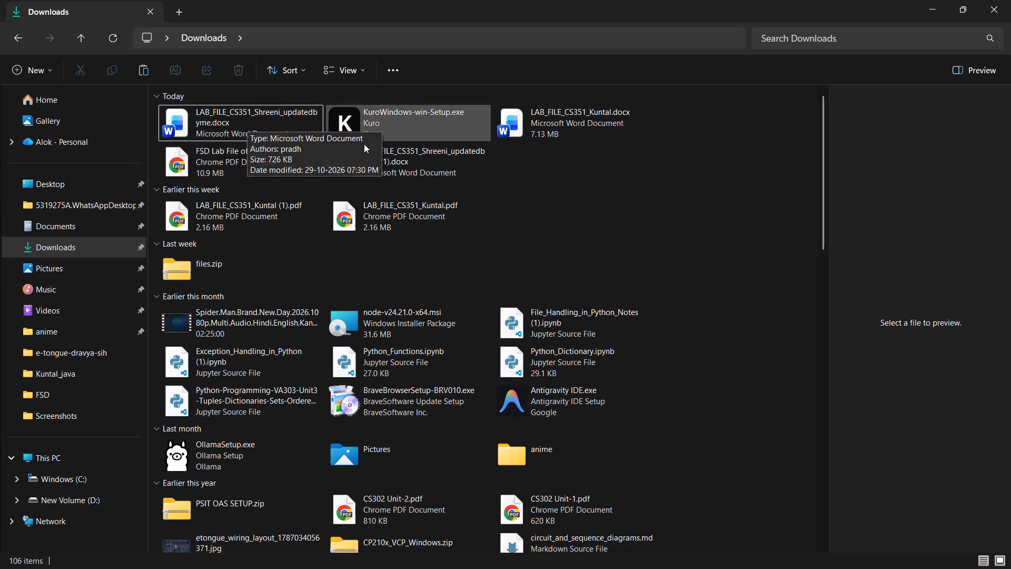
# Re-sort the Downloads folder by date modified in descending order.
pyautogui.click(440, 156)
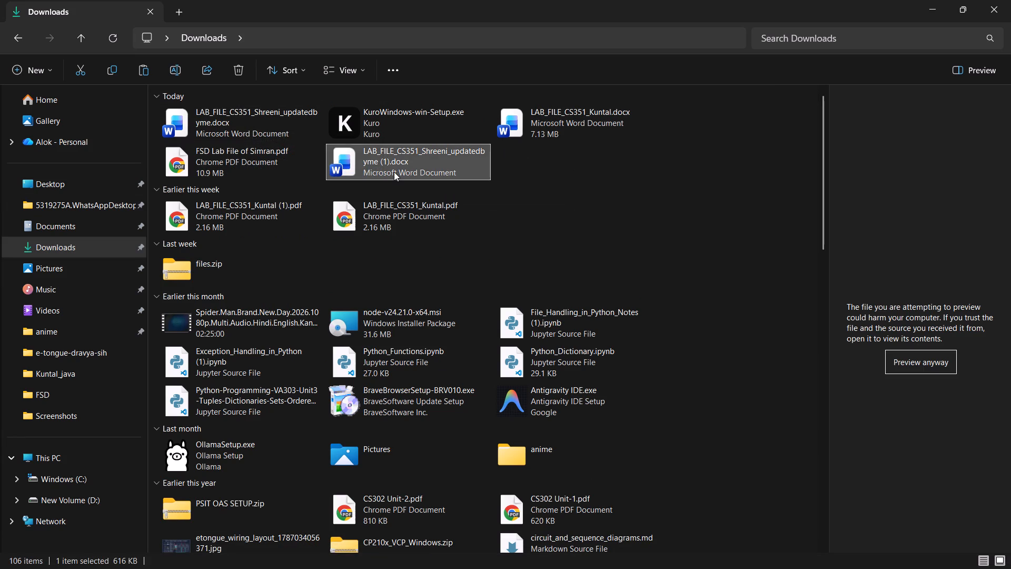
pyautogui.click(368, 70)
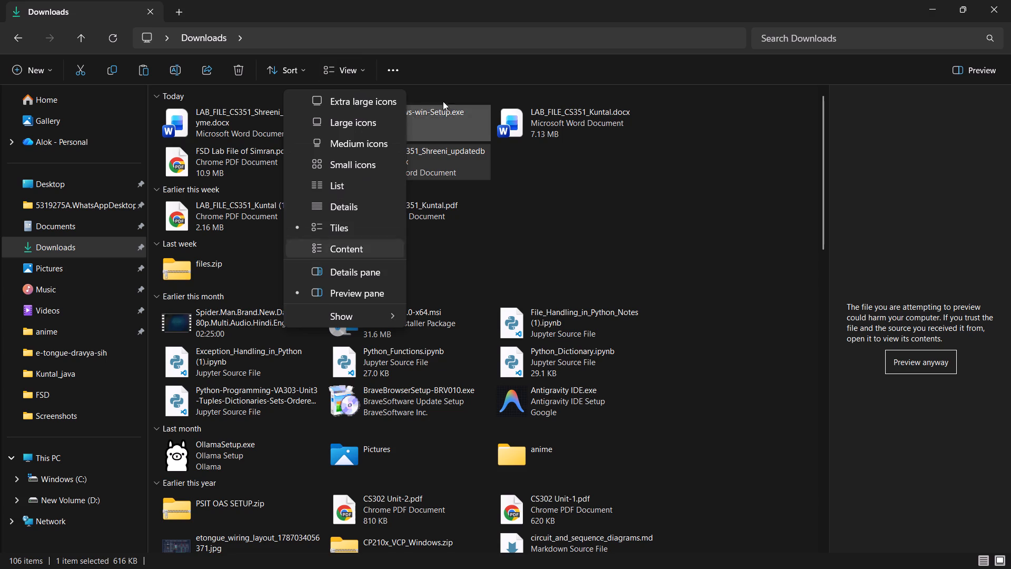
pyautogui.click(427, 70)
pyautogui.click(383, 81)
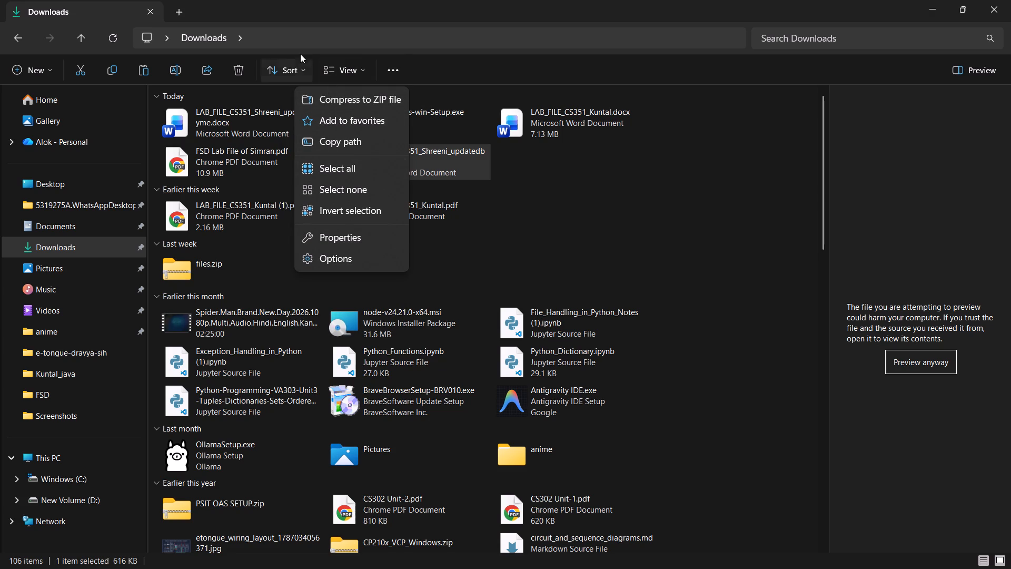
pyautogui.click(293, 70)
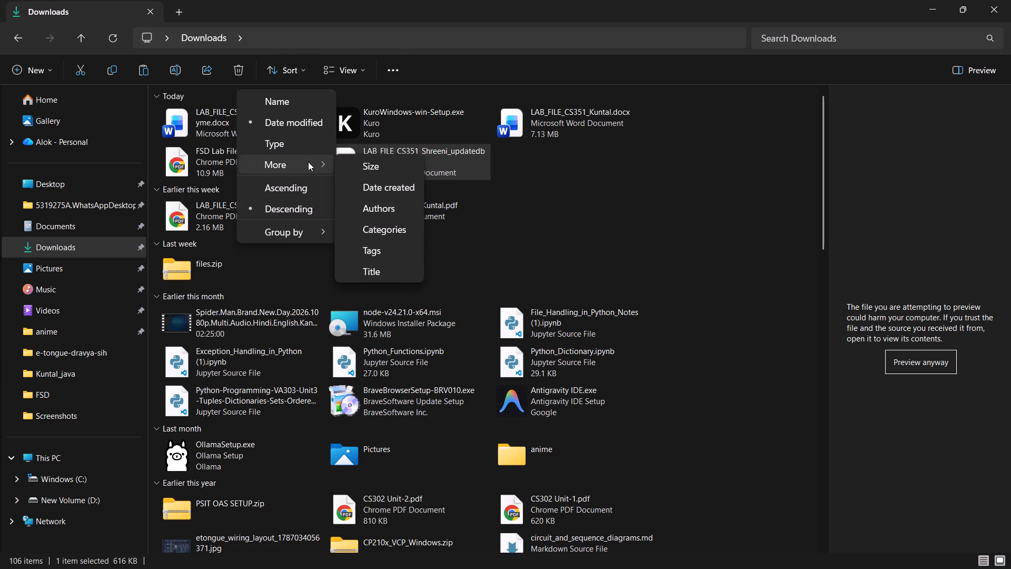
pyautogui.click(275, 118)
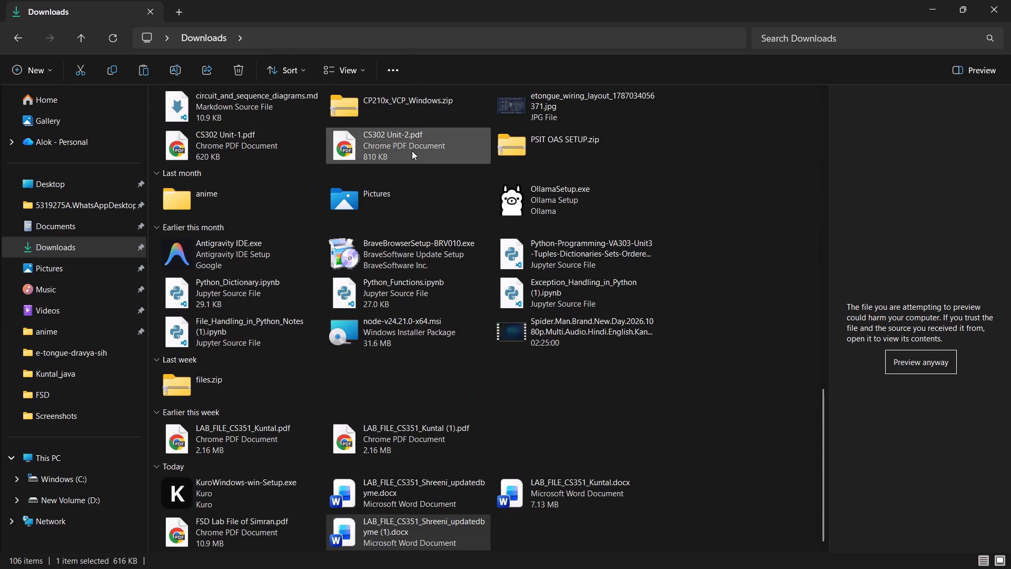
pyautogui.scroll(8, 399, 167)
pyautogui.click(290, 73)
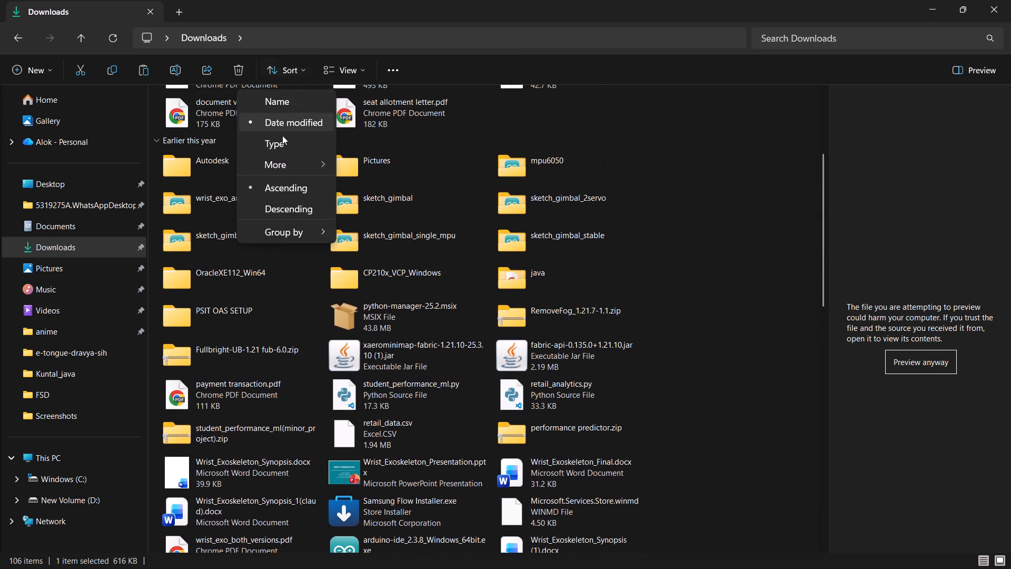
pyautogui.click(269, 127)
pyautogui.scroll(1, 264, 145)
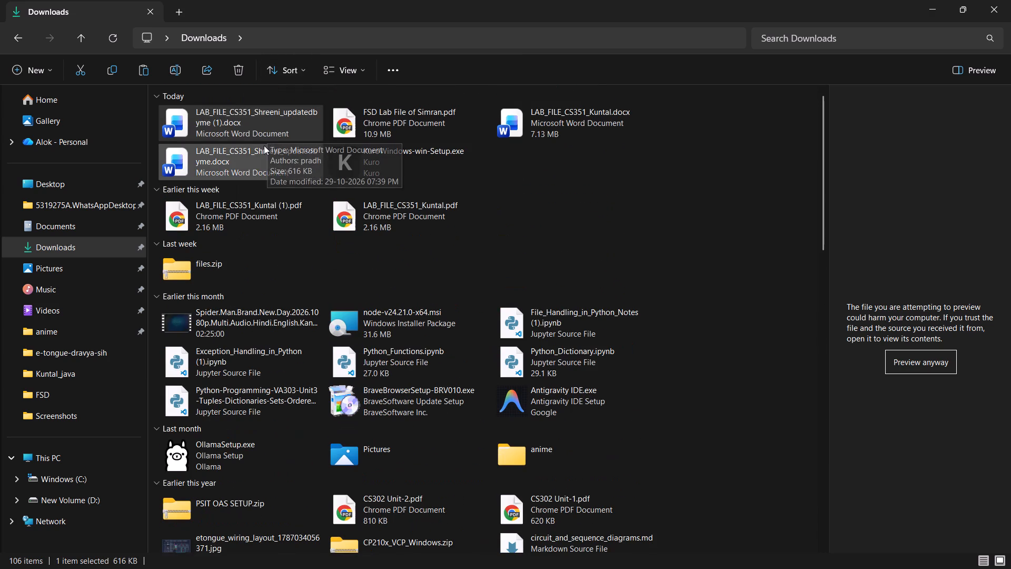
pyautogui.scroll(1, 264, 145)
# Open LAB_FILE_CS351_Shreeni_updatedbyme (1).docx from Downloads, examine its page numbering around Project No. 1, and close it.
pyautogui.click(252, 134)
pyautogui.click(260, 169)
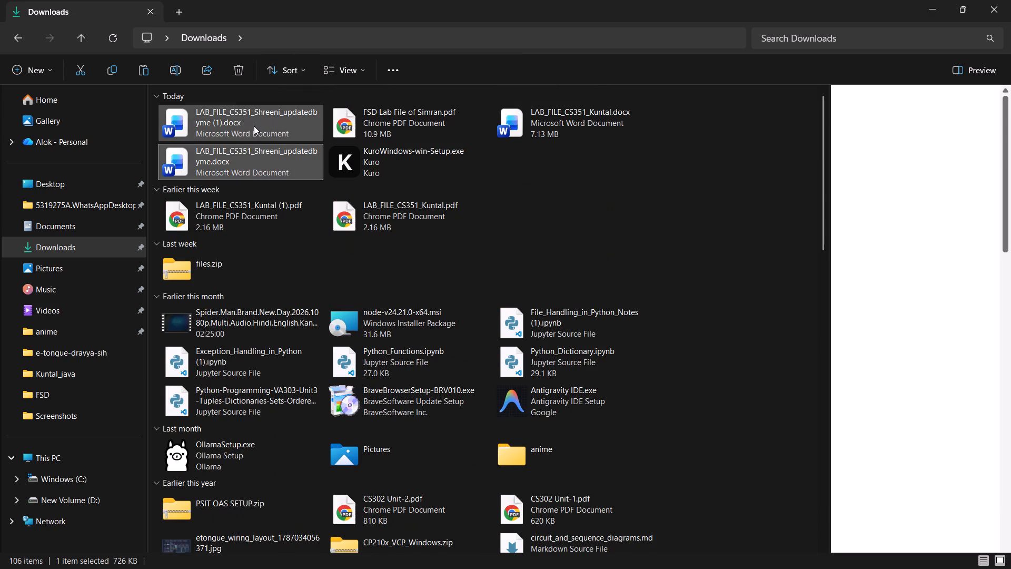
pyautogui.doubleClick(254, 126)
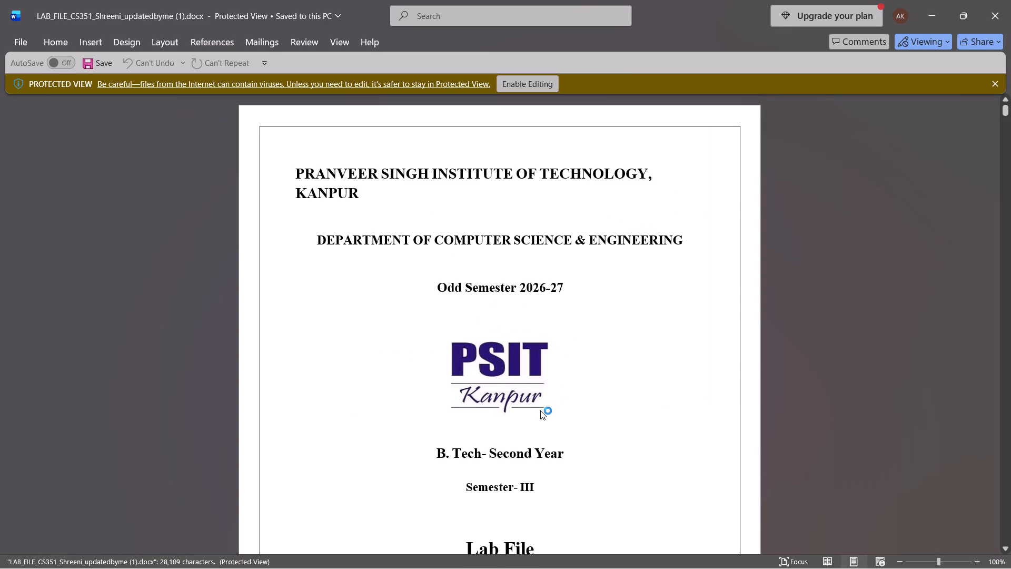
pyautogui.scroll(-4, 537, 380)
pyautogui.scroll(-6, 537, 464)
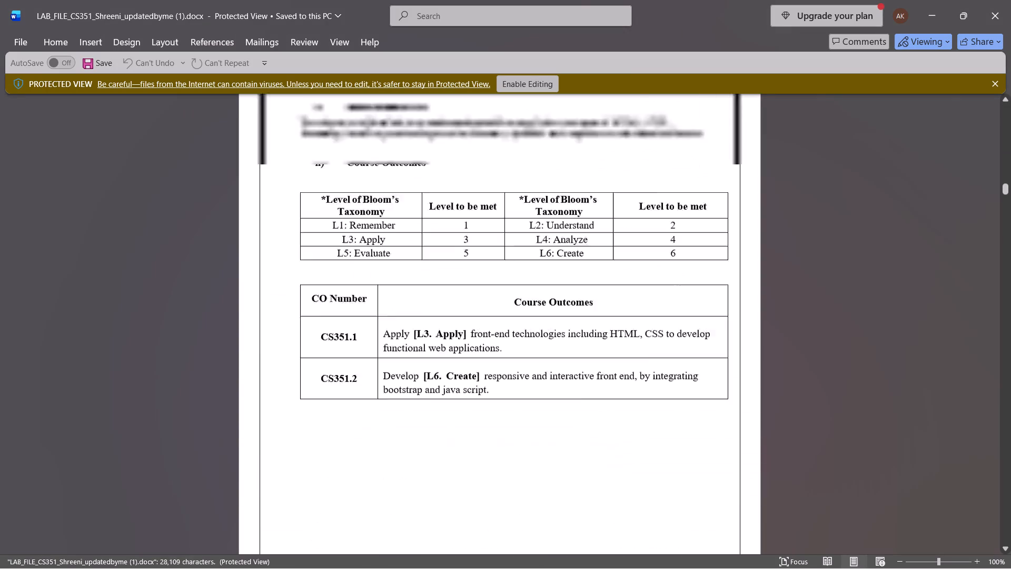
pyautogui.scroll(-4, 543, 476)
pyautogui.scroll(1, 545, 491)
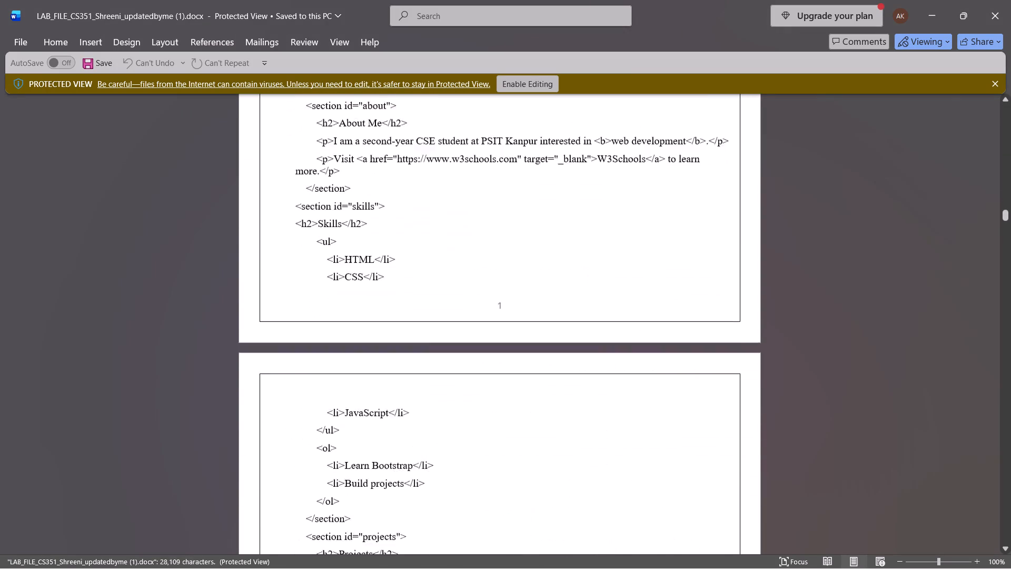
pyautogui.scroll(1, 545, 494)
pyautogui.click(1010, 21)
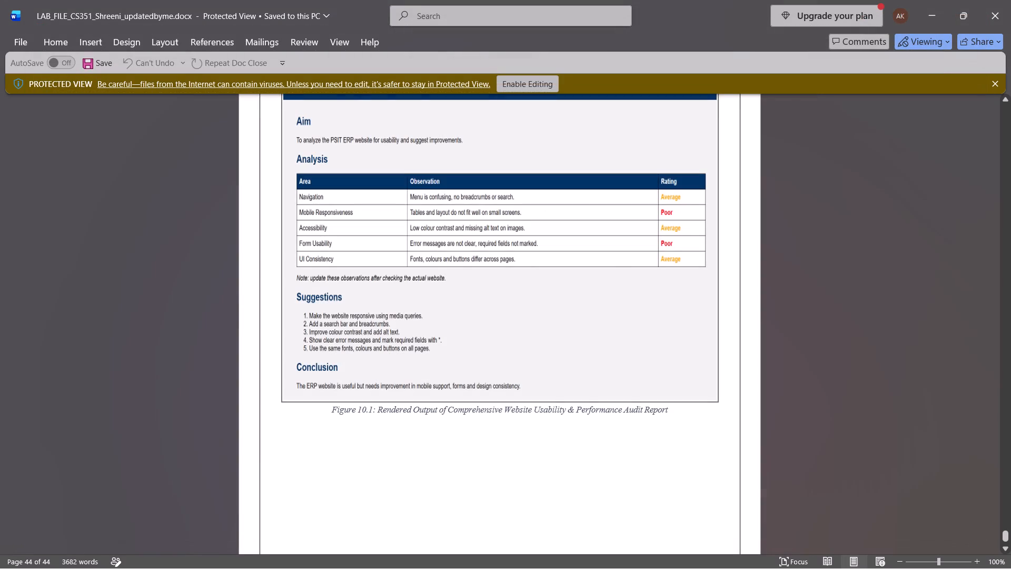
# Check the last pages of the protected LAB_FILE_CS351_Shreeni_updatedbyme.docx and of LAB_FILE_CS351_Kuntal.docx, closing both documents.
pyautogui.scroll(-5, 516, 424)
pyautogui.scroll(1, 514, 425)
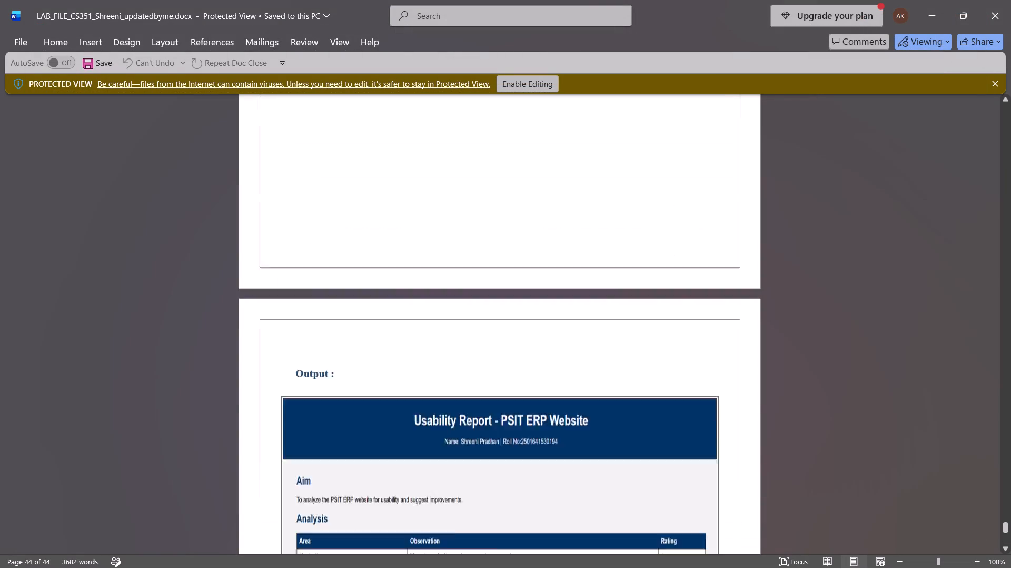
pyautogui.scroll(1, 661, 268)
pyautogui.click(1010, 0)
pyautogui.scroll(-2, 306, 436)
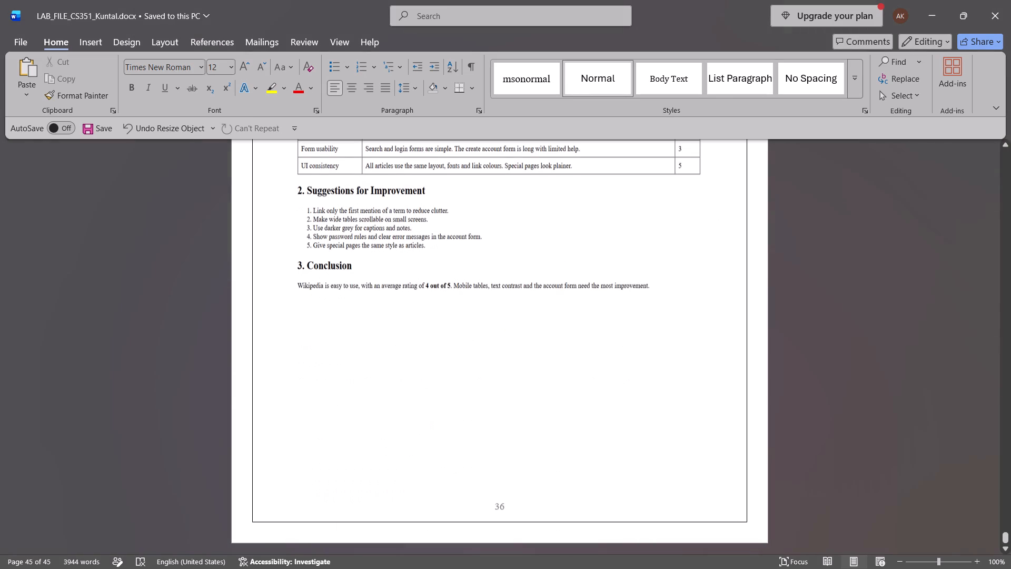
pyautogui.scroll(-1, 342, 421)
pyautogui.scroll(-3, 410, 380)
pyautogui.scroll(4, 626, 308)
pyautogui.click(1010, 0)
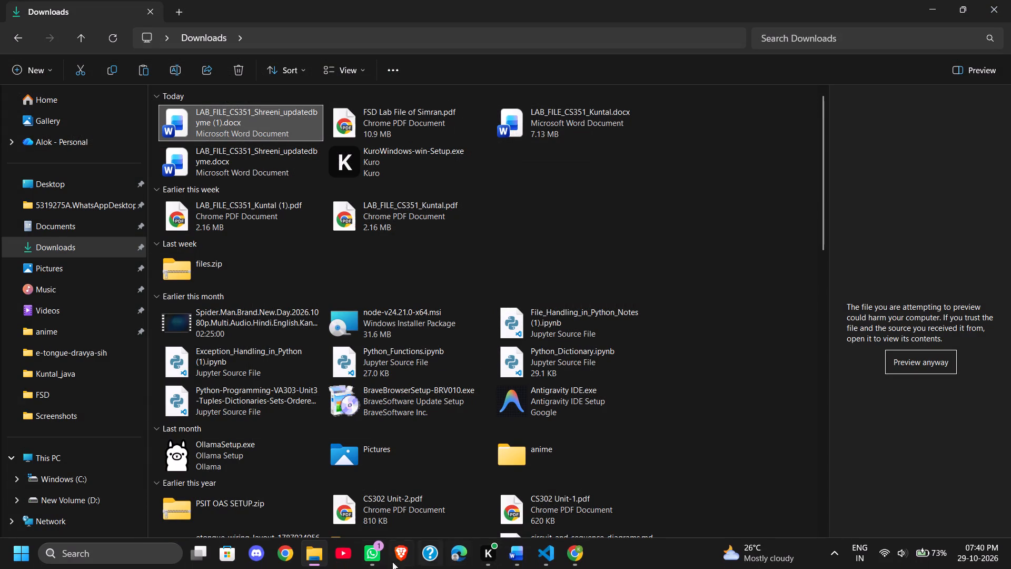
# Switch to Chrome and replace the Claude chat tab with a new blank tab.
pyautogui.click(573, 568)
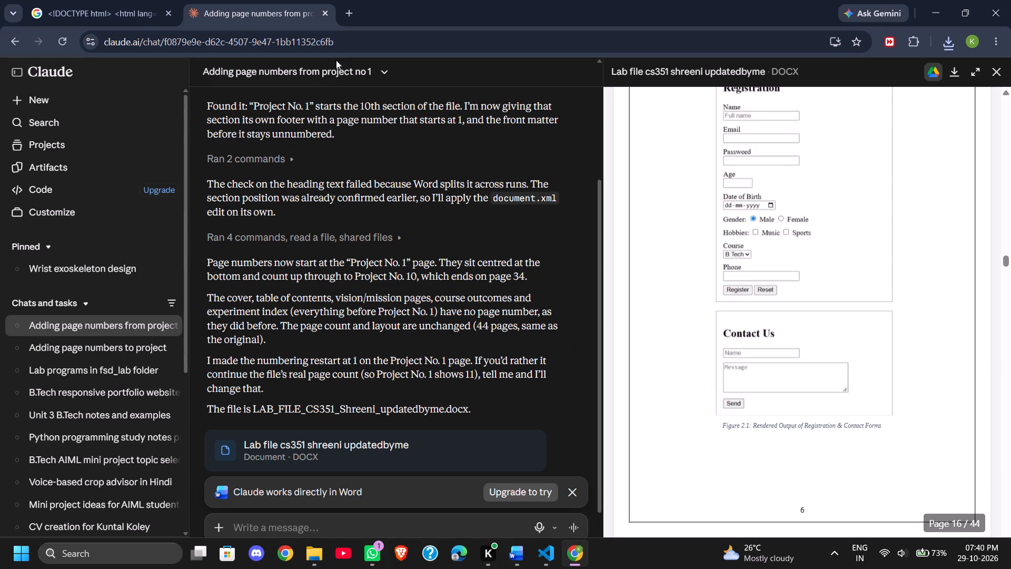
pyautogui.click(357, 11)
pyautogui.click(330, 11)
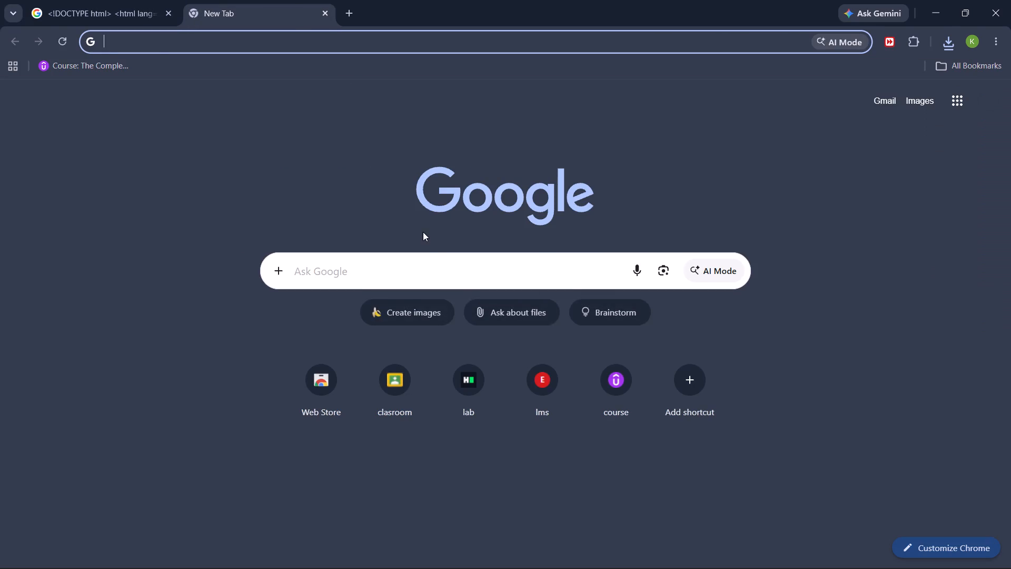
# Search Google for "word to pdf converter" and open the iLovePDF result.
pyautogui.click(436, 261)
pyautogui.write('word')
pyautogui.press('space')
pyautogui.press('o')
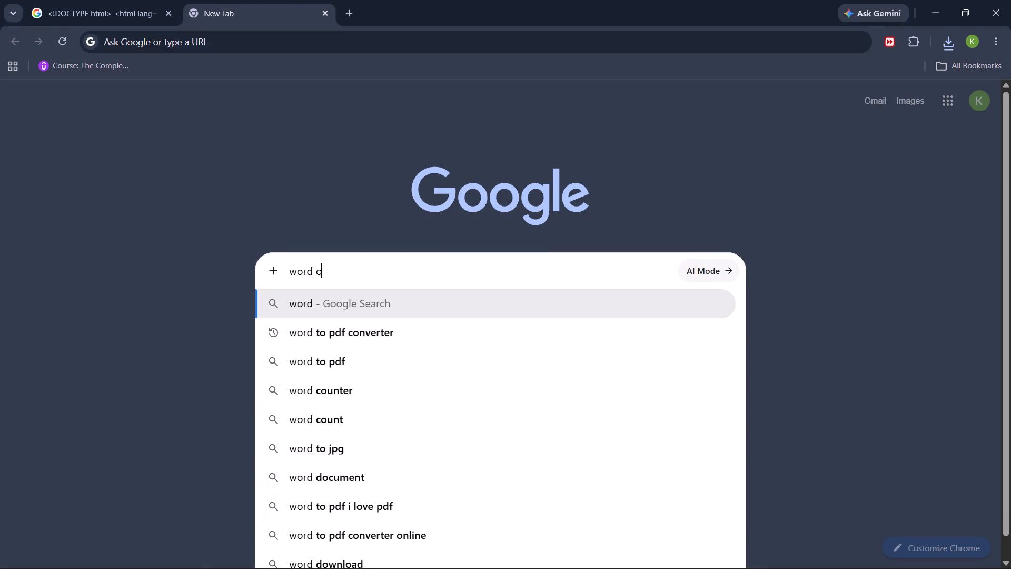
pyautogui.press('BackSpace')
pyautogui.write('to')
pyautogui.press('space')
pyautogui.press('Down')
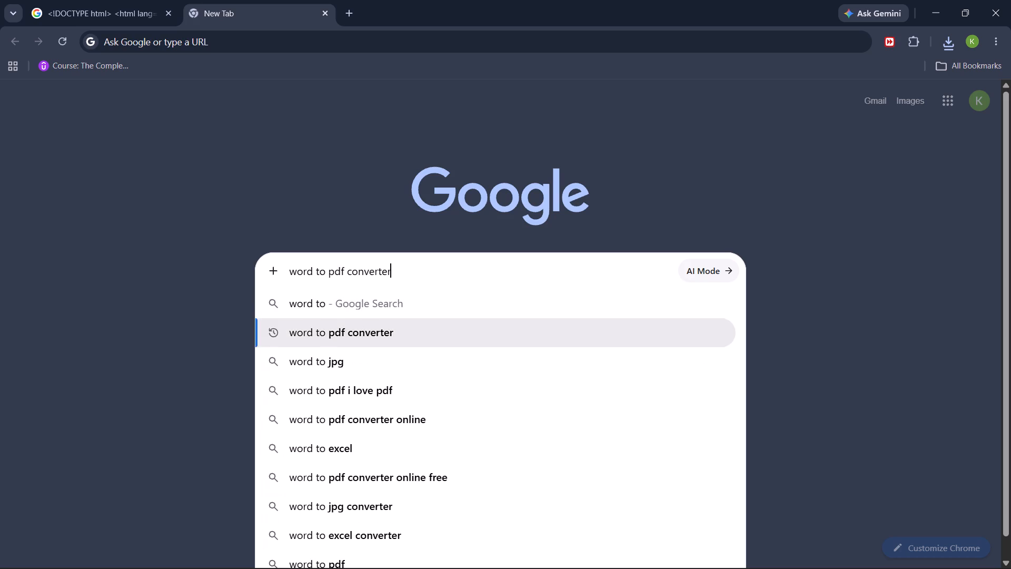
pyautogui.press('Return')
pyautogui.click(289, 219)
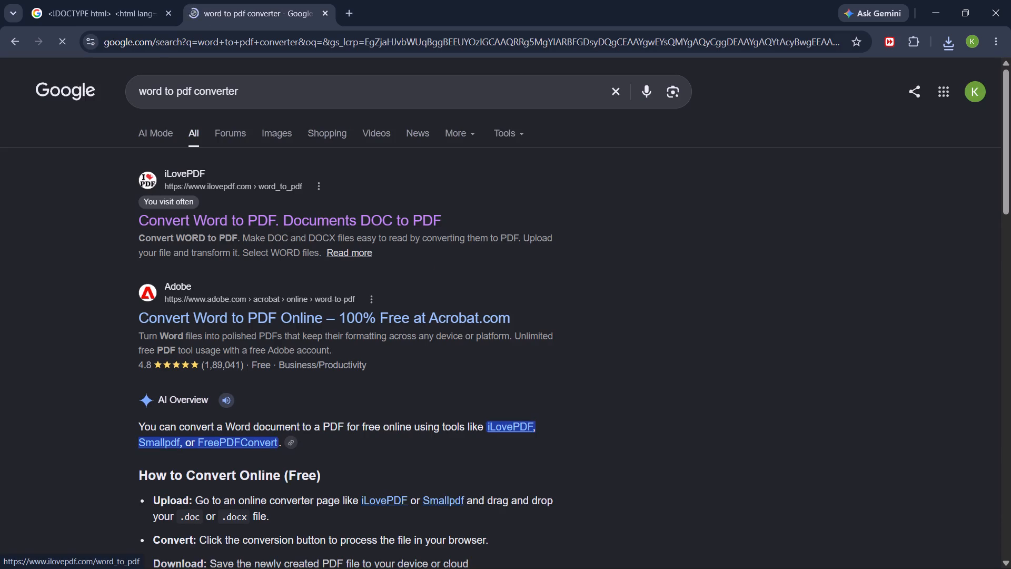
# Close the leftover Google results tab for the CSS Types code.
pyautogui.click(132, 12)
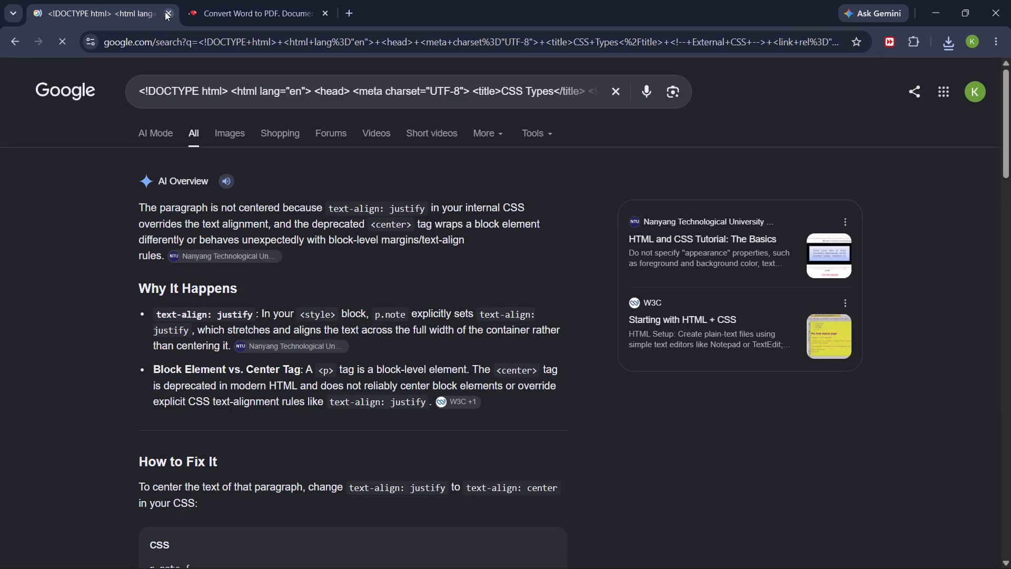
pyautogui.click(165, 12)
# Add LAB_FILE_CS351_Shreeni_updatedbyme (1).docx from Downloads as the Word file for conversion to PDF.
pyautogui.click(474, 218)
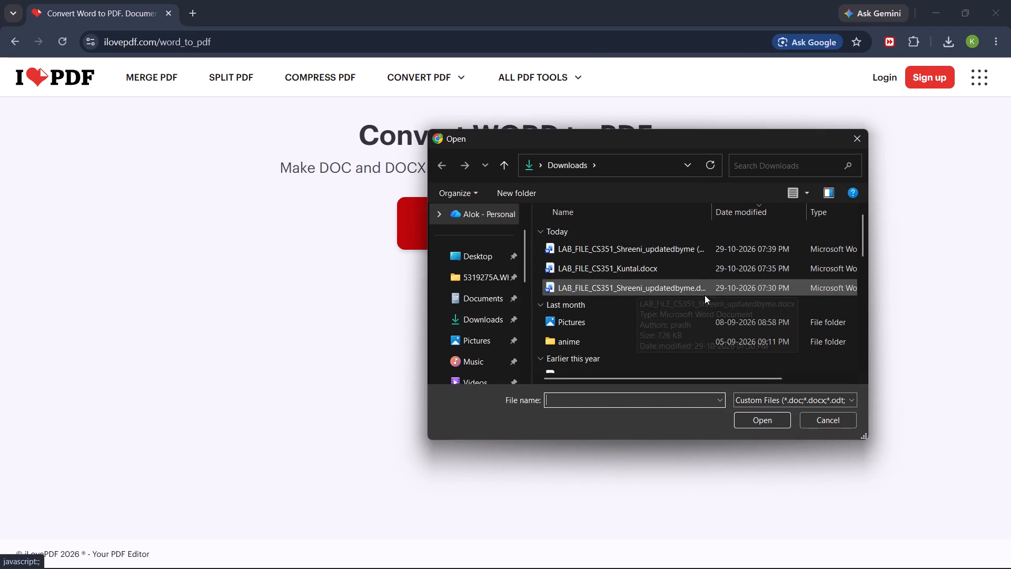
pyautogui.click(700, 256)
pyautogui.click(782, 421)
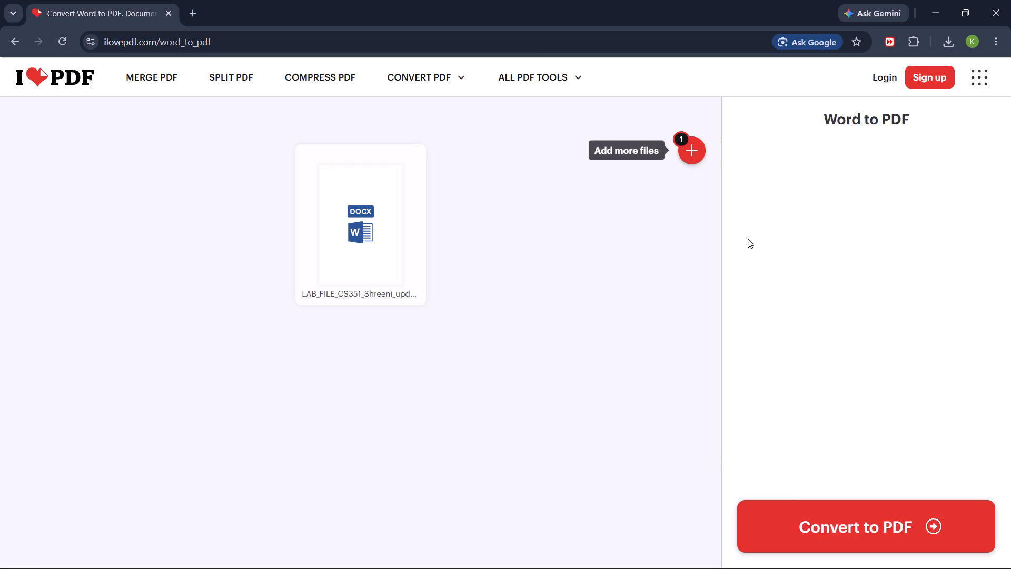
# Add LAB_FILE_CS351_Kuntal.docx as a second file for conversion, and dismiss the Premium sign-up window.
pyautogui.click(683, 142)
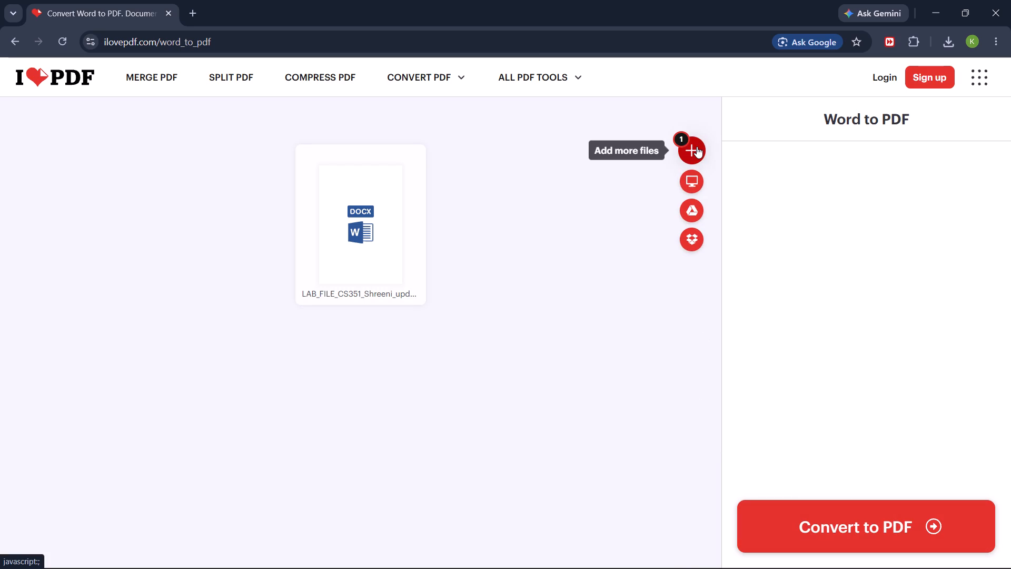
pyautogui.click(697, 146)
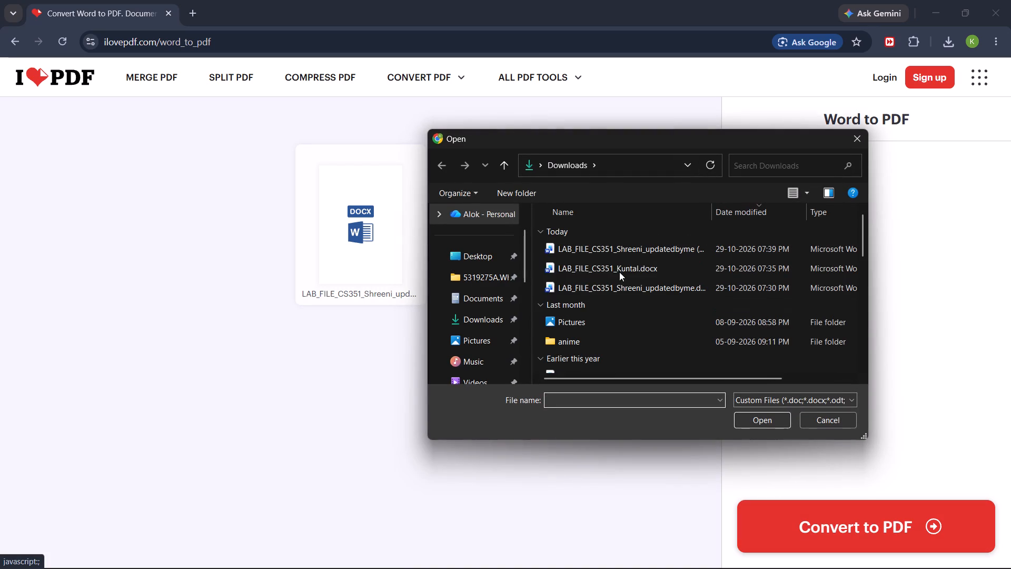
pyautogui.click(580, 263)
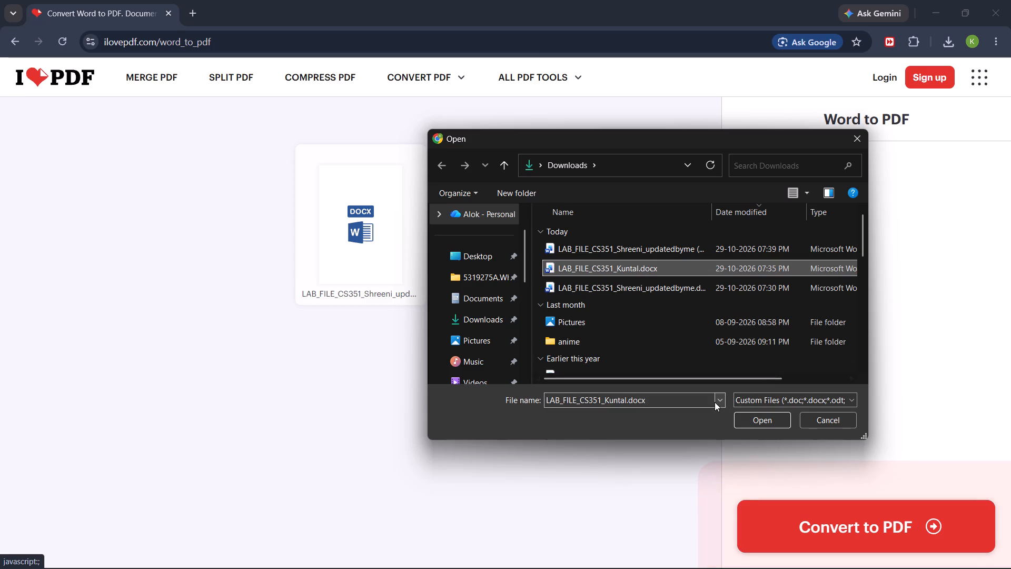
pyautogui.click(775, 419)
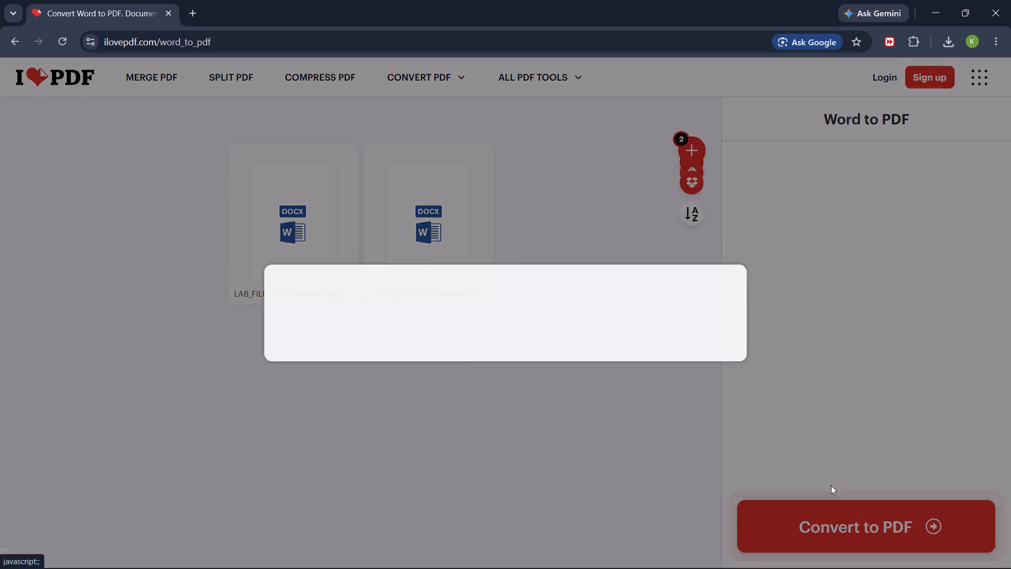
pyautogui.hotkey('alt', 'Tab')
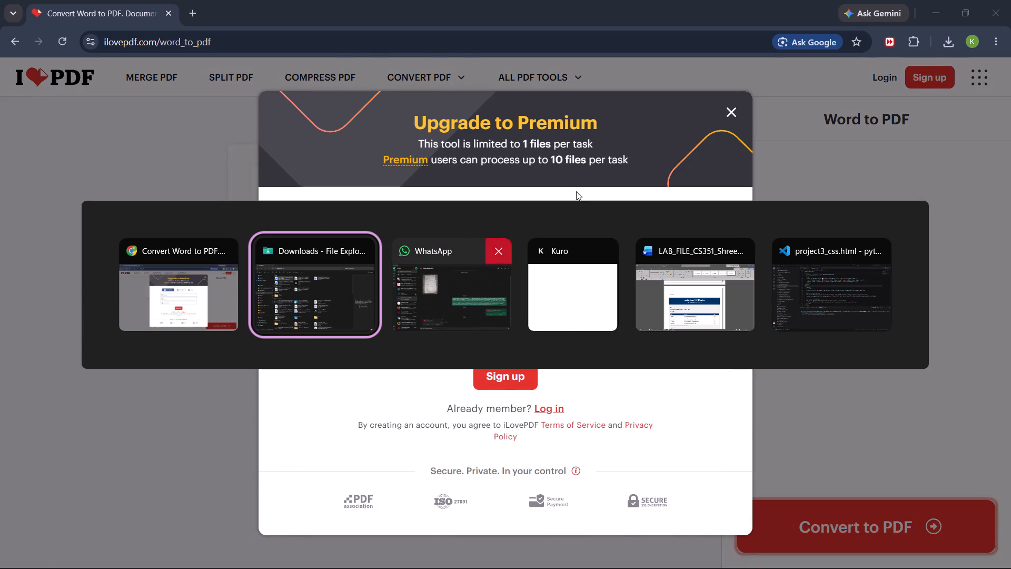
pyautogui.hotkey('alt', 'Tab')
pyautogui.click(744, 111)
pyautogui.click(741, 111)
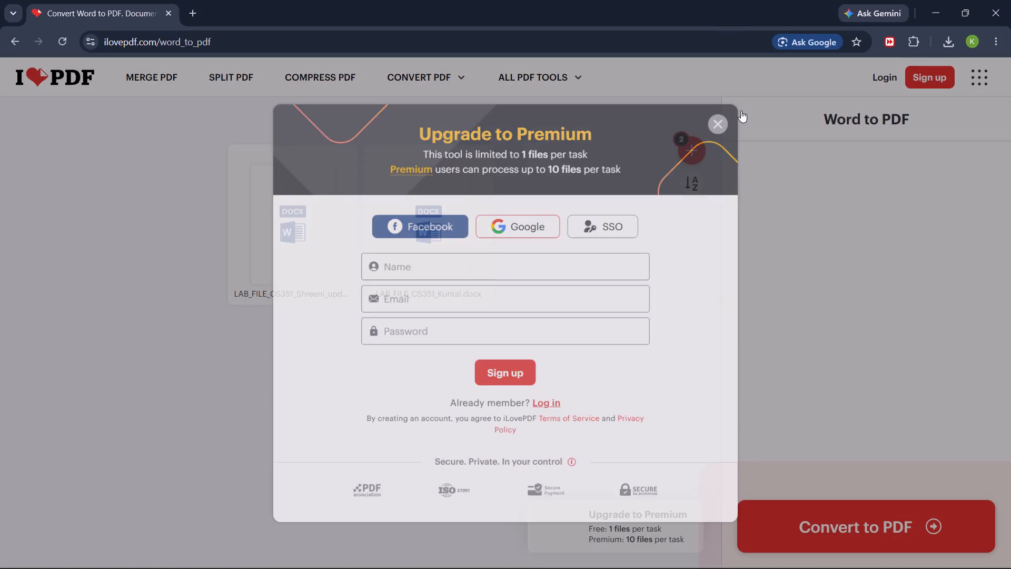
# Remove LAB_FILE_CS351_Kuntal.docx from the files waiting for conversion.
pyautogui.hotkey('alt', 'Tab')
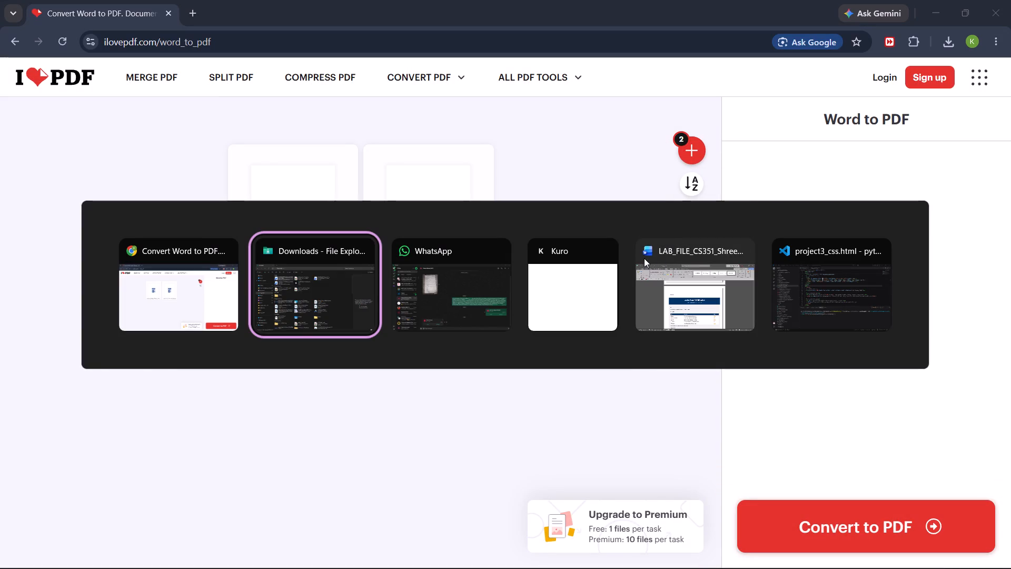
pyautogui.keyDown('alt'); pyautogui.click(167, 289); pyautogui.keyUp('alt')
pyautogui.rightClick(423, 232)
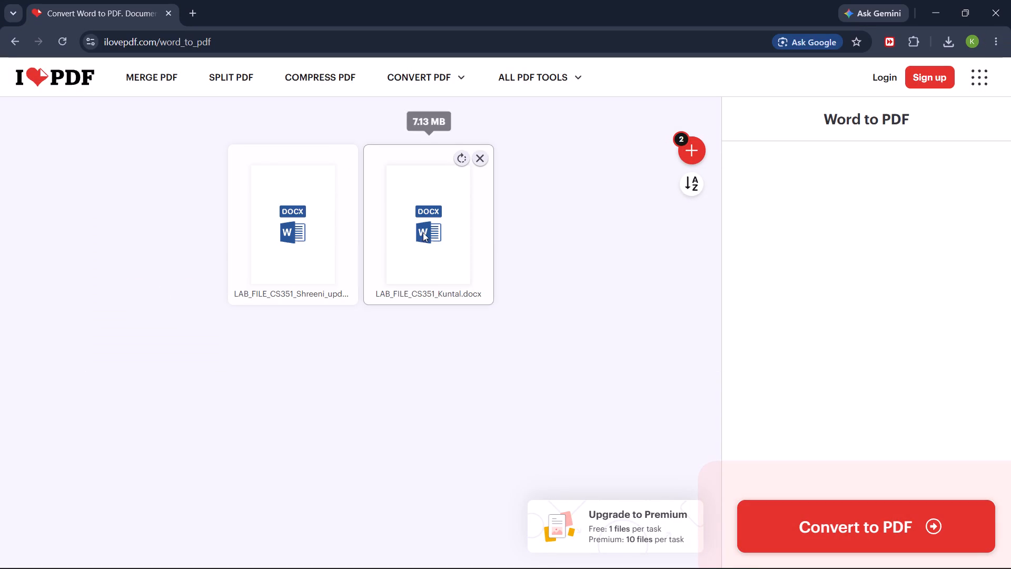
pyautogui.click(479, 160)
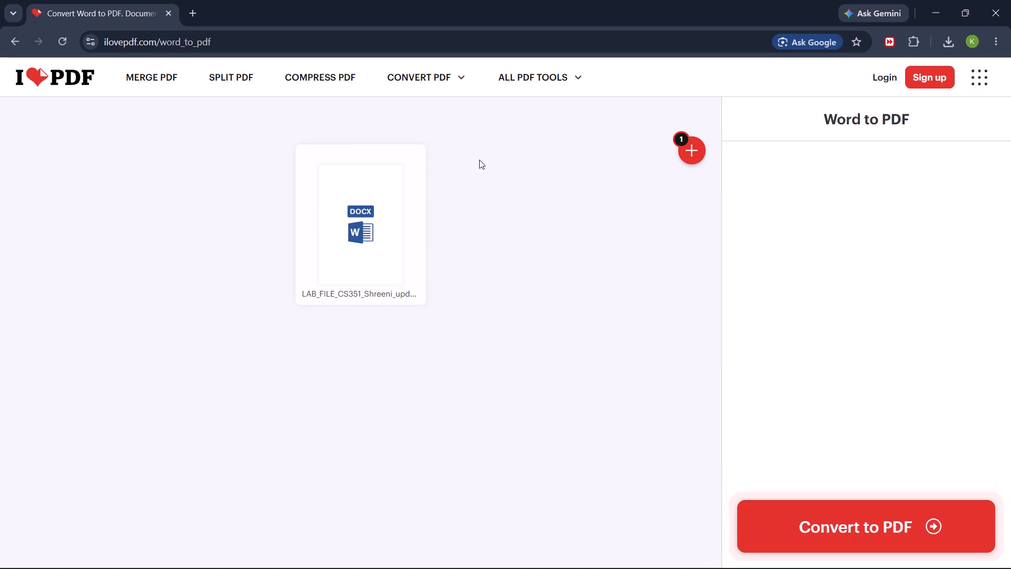
# Switch to the editable LAB_FILE_CS351_Shreeni_updatedbyme.docx in Word and close it.
pyautogui.hotkey('alt', 'Tab')
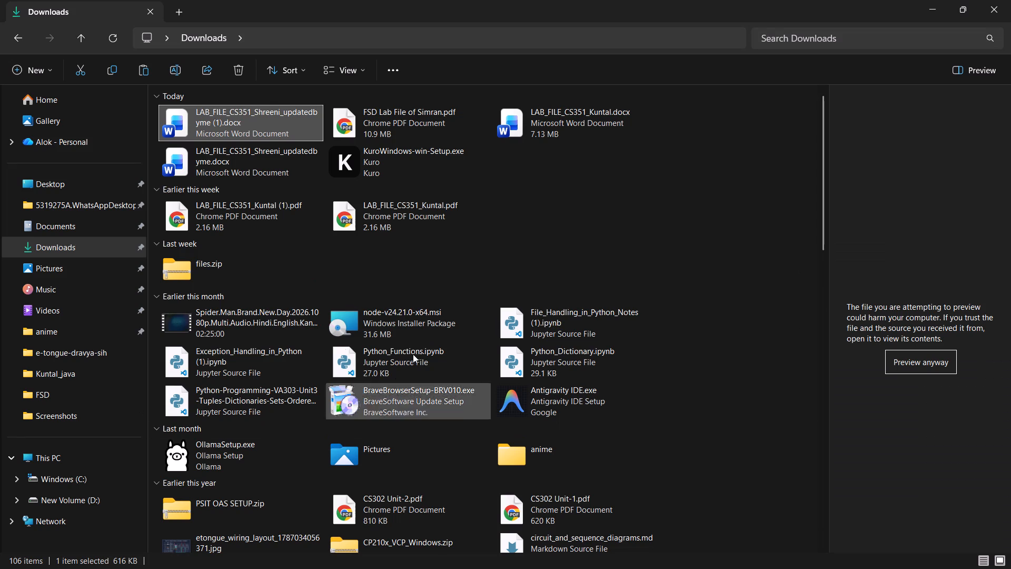
pyautogui.hotkey('alt', 'Tab')
pyautogui.keyDown('alt'); pyautogui.click(741, 274); pyautogui.keyUp('alt')
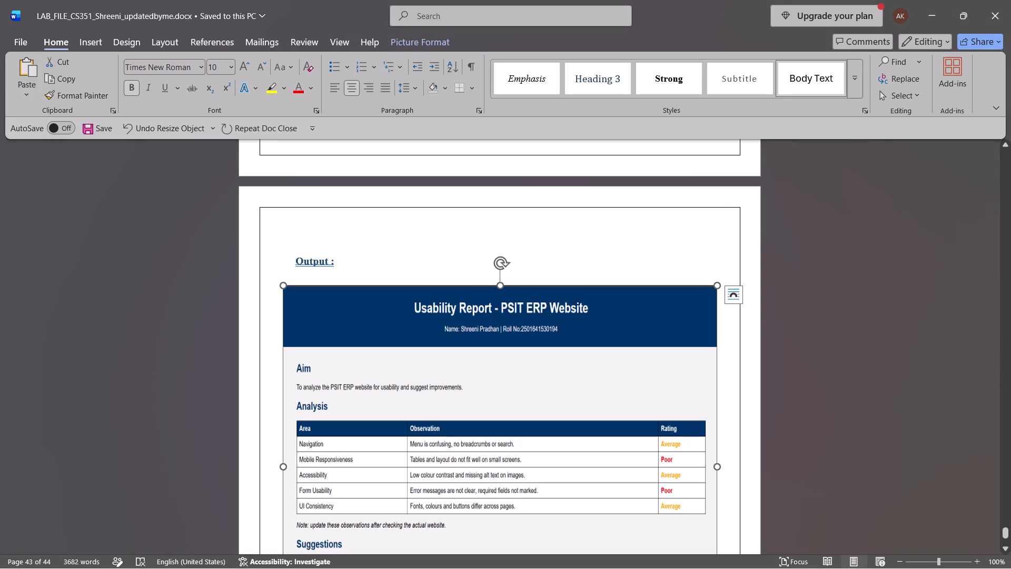
pyautogui.click(1010, 0)
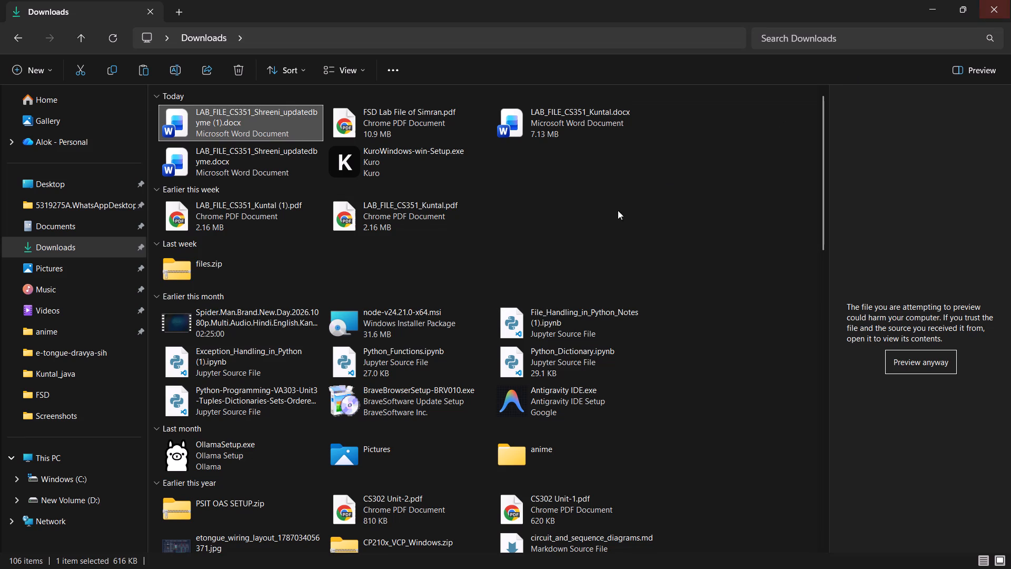
# Open LAB_FILE_CS351_Kuntal.docx from Downloads in Word, check its content and page numbers throughout, and close it.
pyautogui.hotkey('alt', 'Tab')
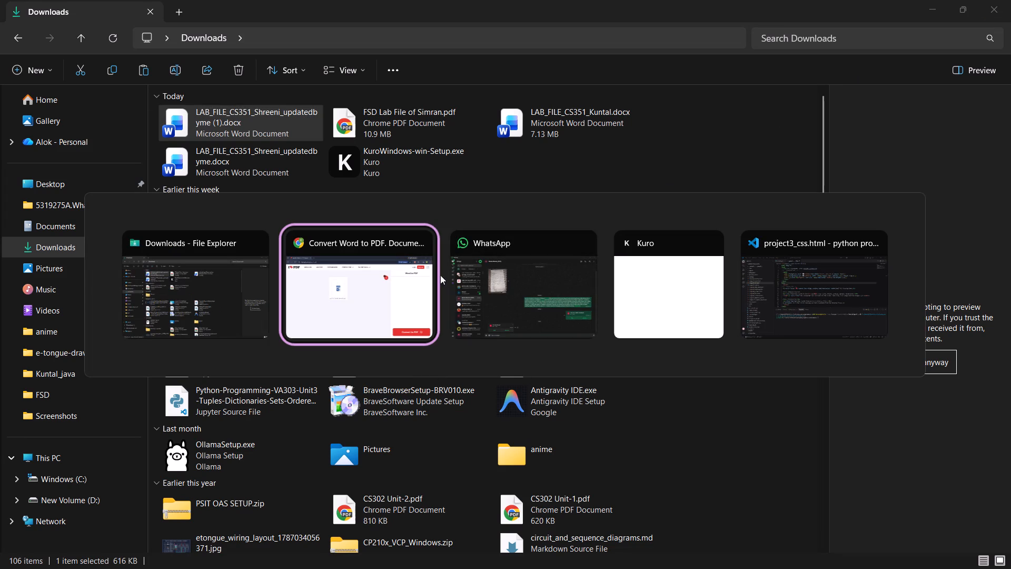
pyautogui.keyDown('alt'); pyautogui.click(192, 311); pyautogui.keyUp('alt')
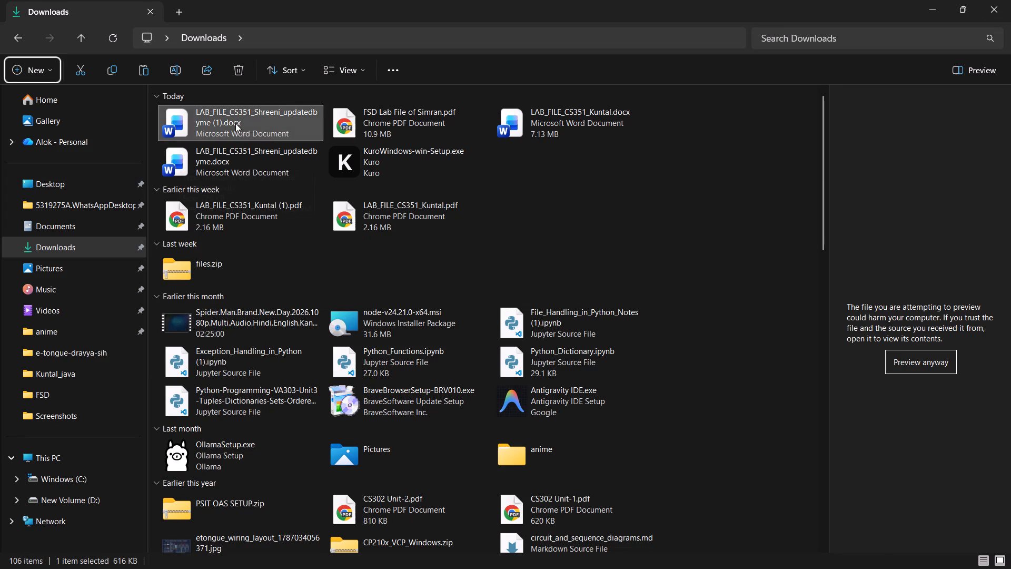
pyautogui.tripleClick(591, 121)
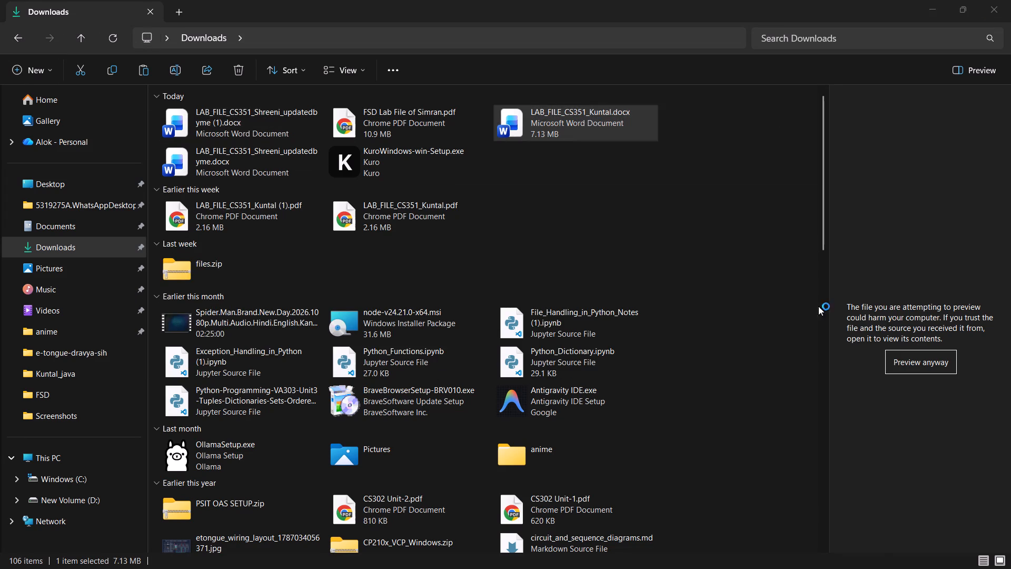
pyautogui.scroll(-8, 730, 371)
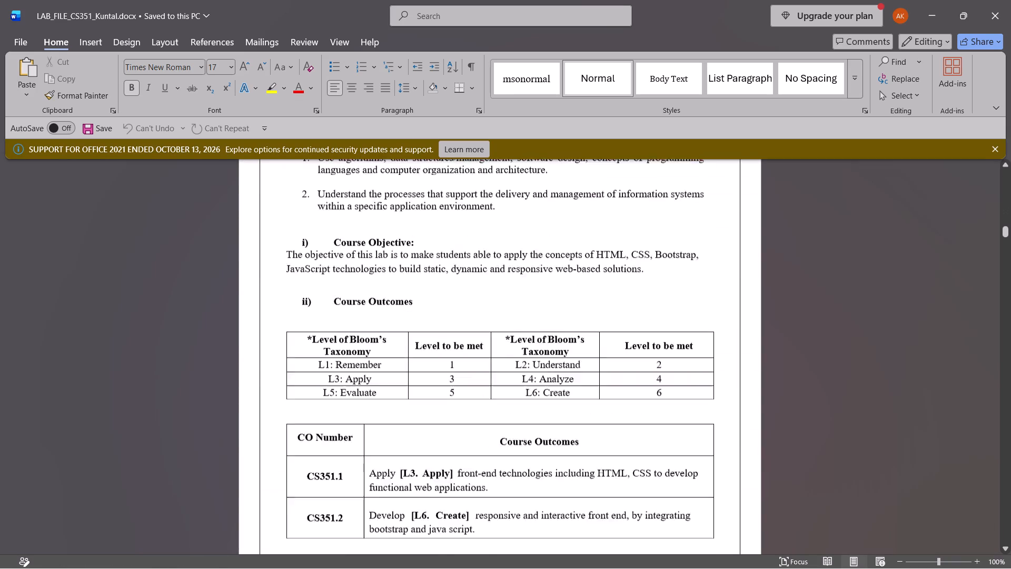
pyautogui.scroll(-6, 730, 371)
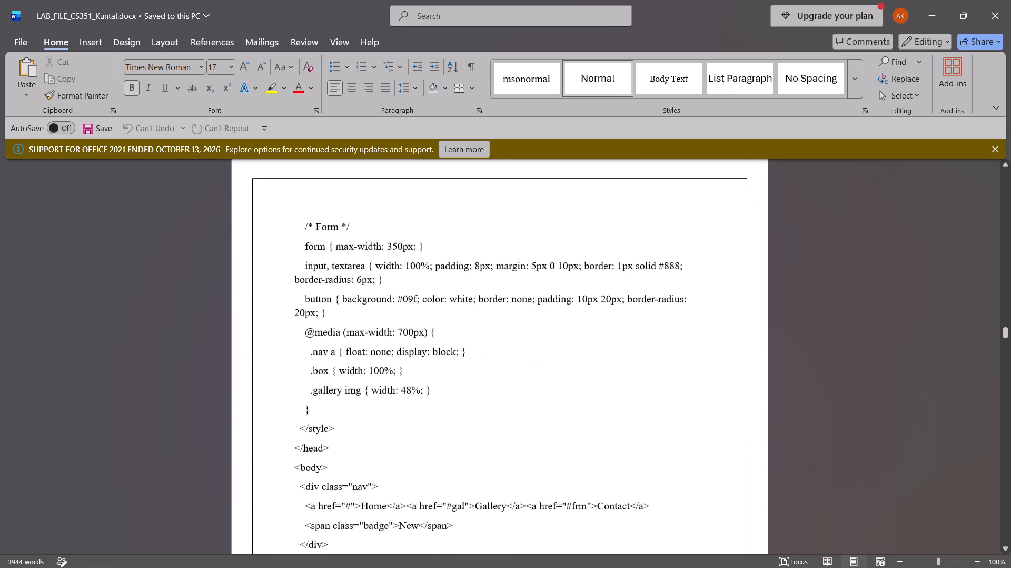
pyautogui.scroll(-5, 730, 371)
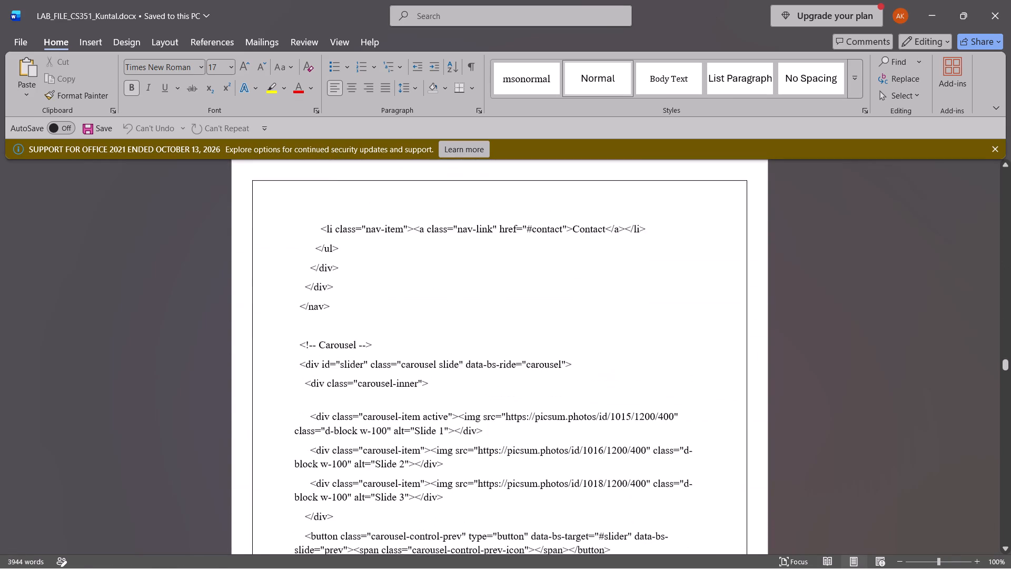
pyautogui.scroll(1, 730, 371)
pyautogui.scroll(-1, 730, 371)
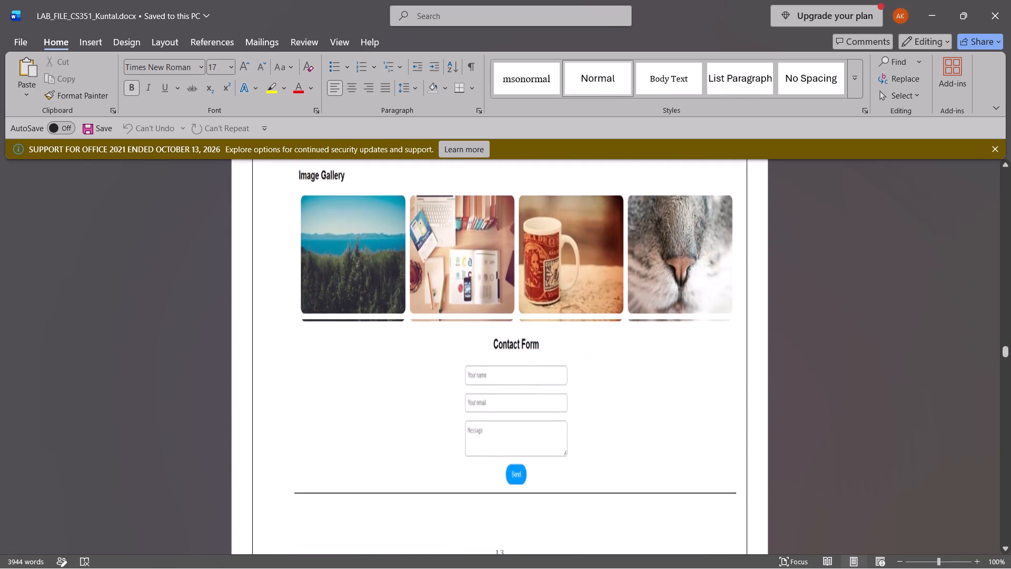
pyautogui.scroll(-5, 730, 371)
pyautogui.hscroll(-1, 730, 371)
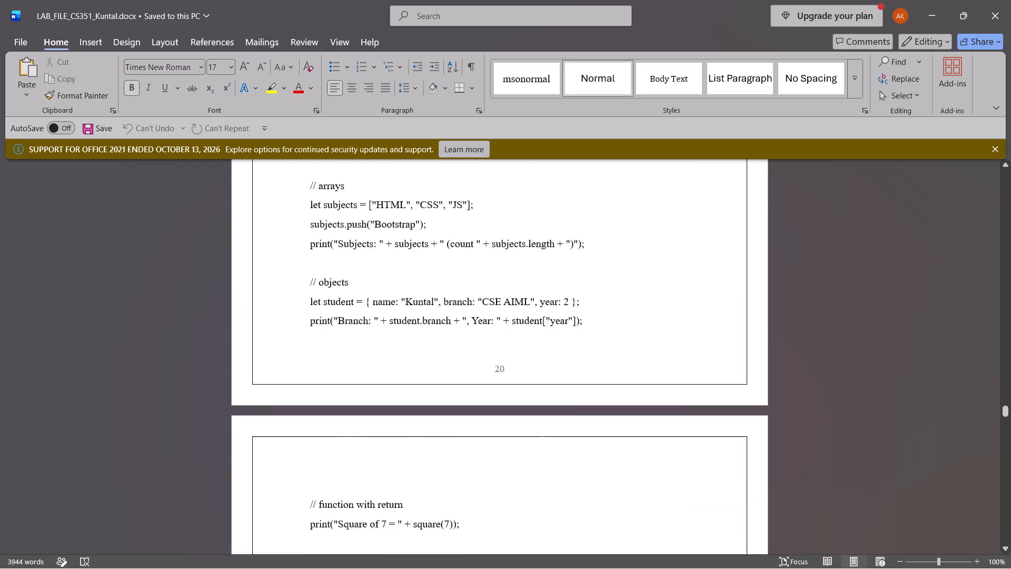
pyautogui.hscroll(-1, 730, 371)
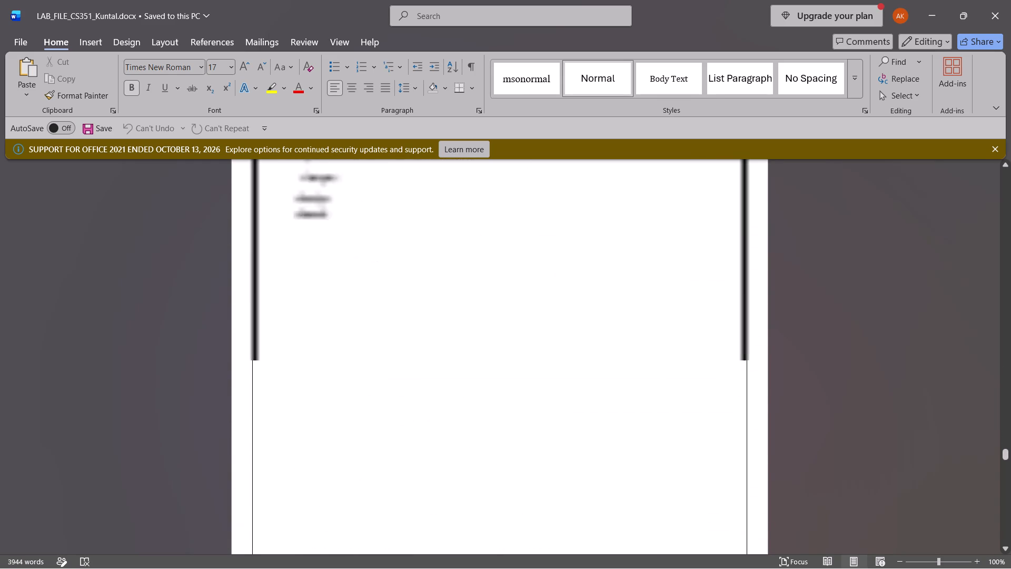
pyautogui.scroll(1, 730, 371)
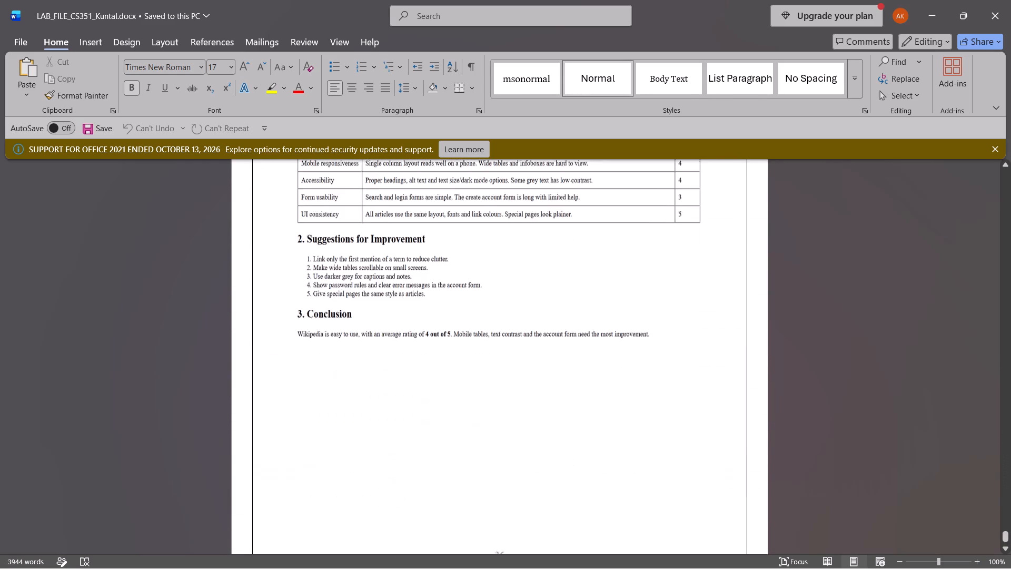
pyautogui.scroll(1, 730, 371)
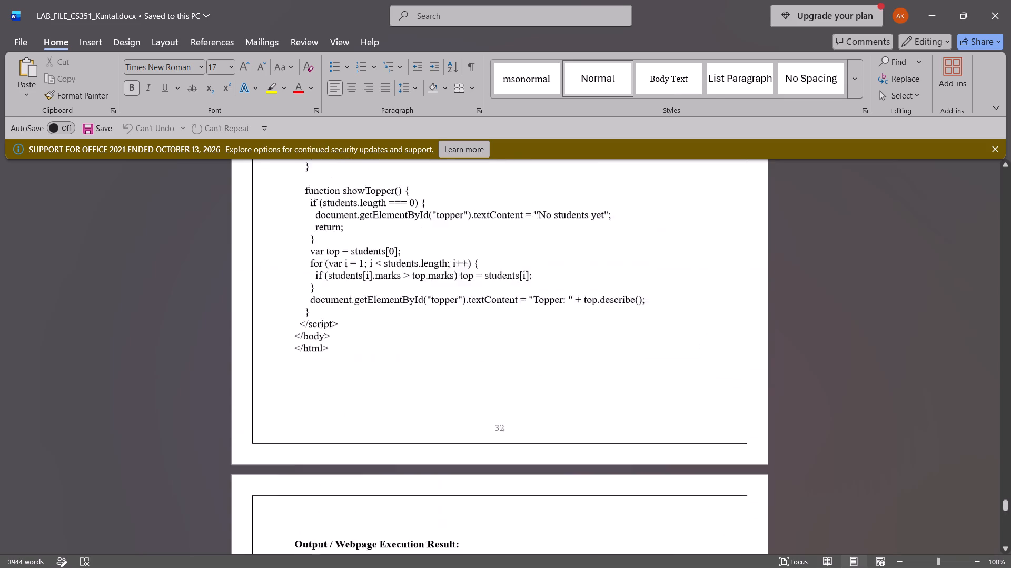
pyautogui.scroll(1, 730, 371)
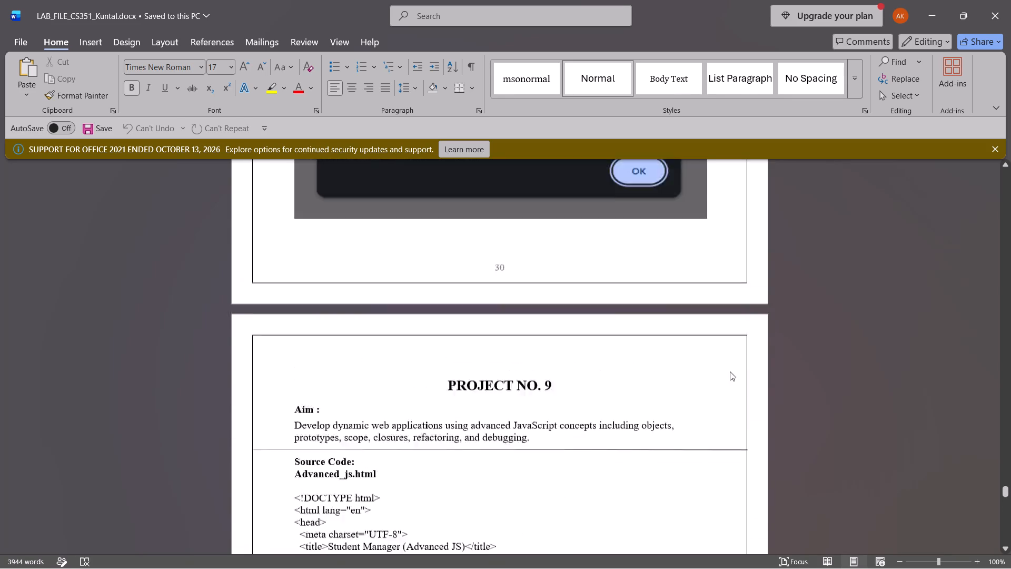
pyautogui.scroll(1, 730, 371)
pyautogui.click(68, 267)
pyautogui.click(693, 350)
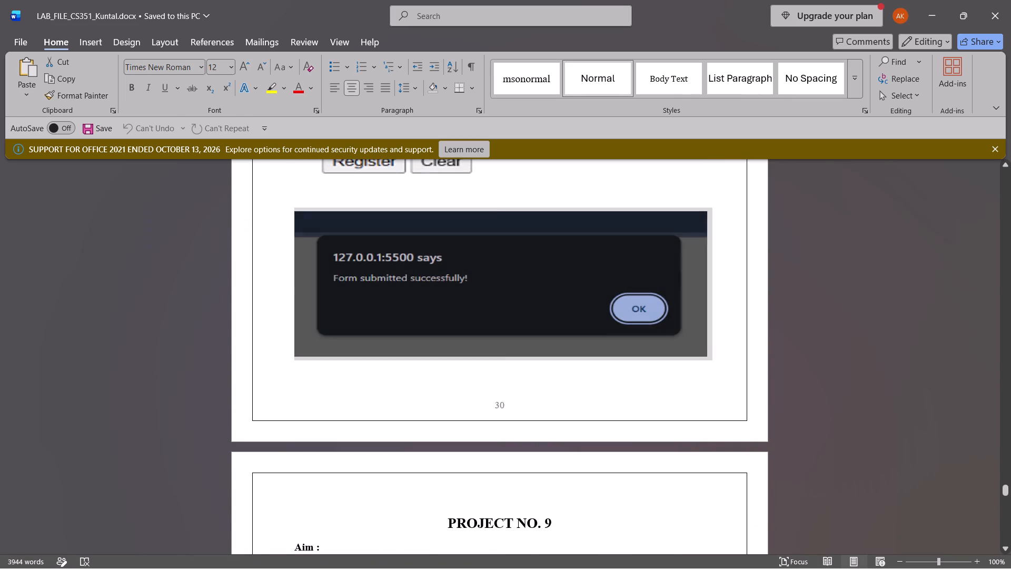
pyautogui.click(937, 337)
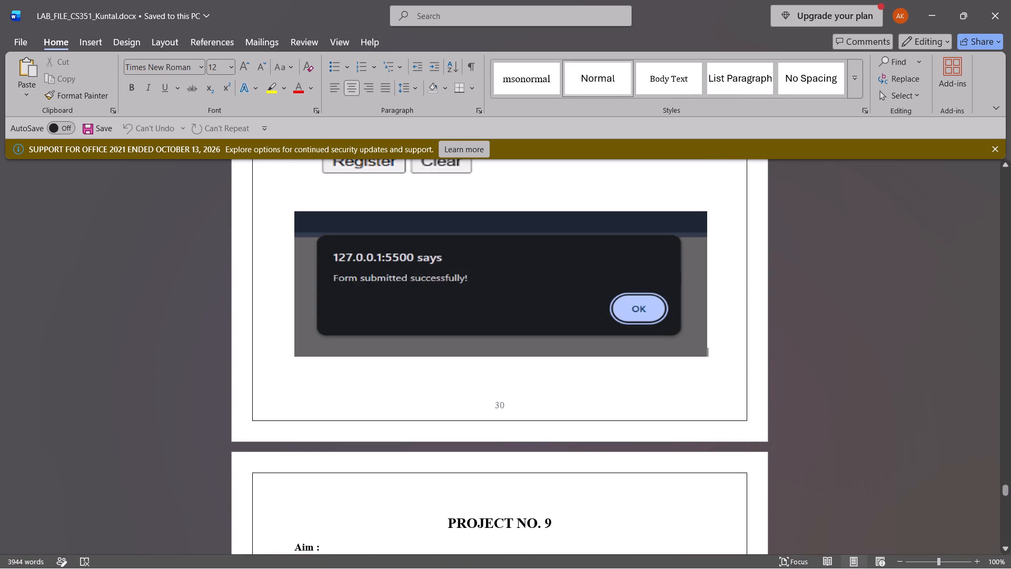
pyautogui.click(110, 120)
pyautogui.click(107, 121)
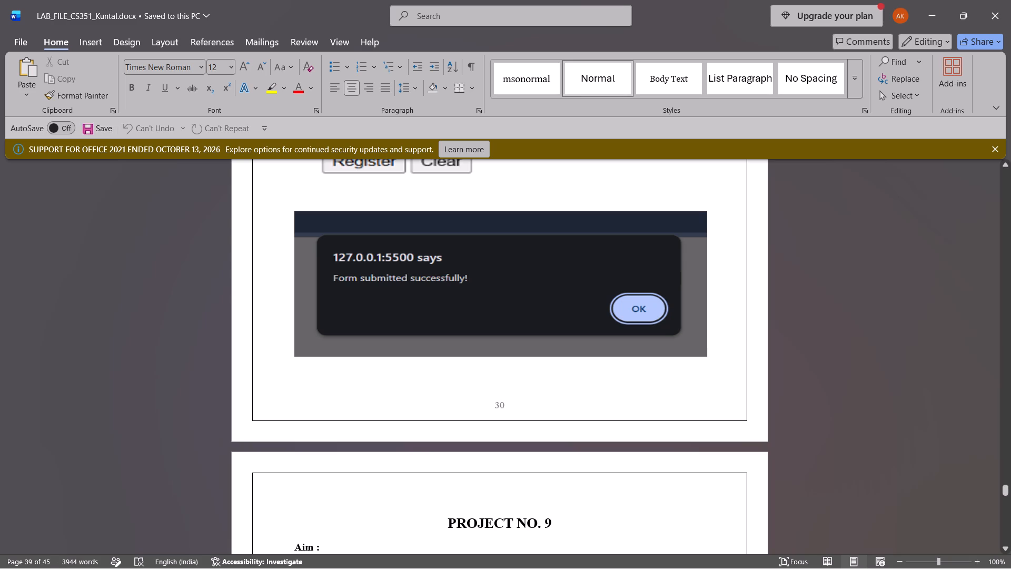
pyautogui.click(849, 350)
pyautogui.hotkey('alt', 'Tab')
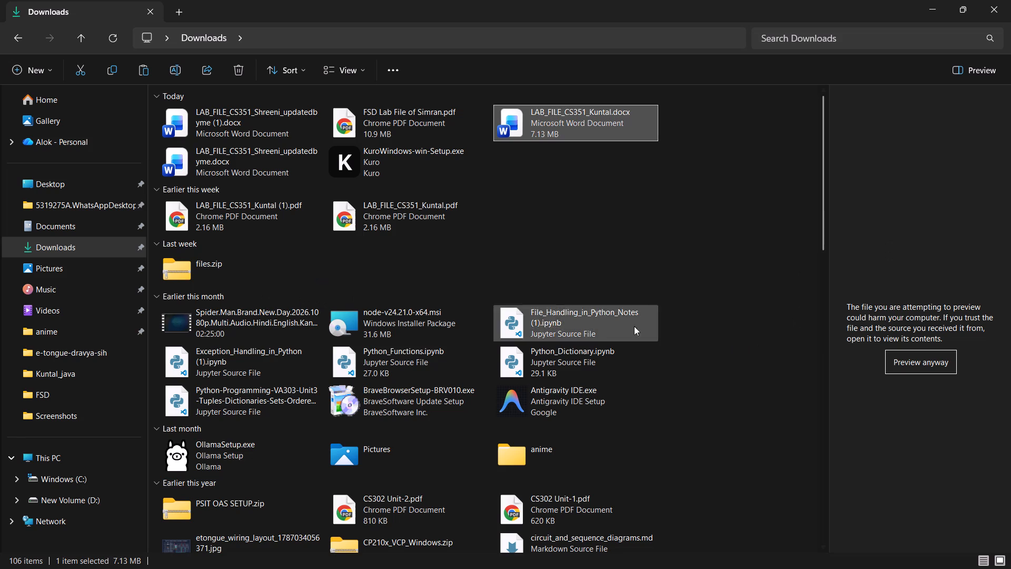
pyautogui.hotkey('alt', 'Tab')
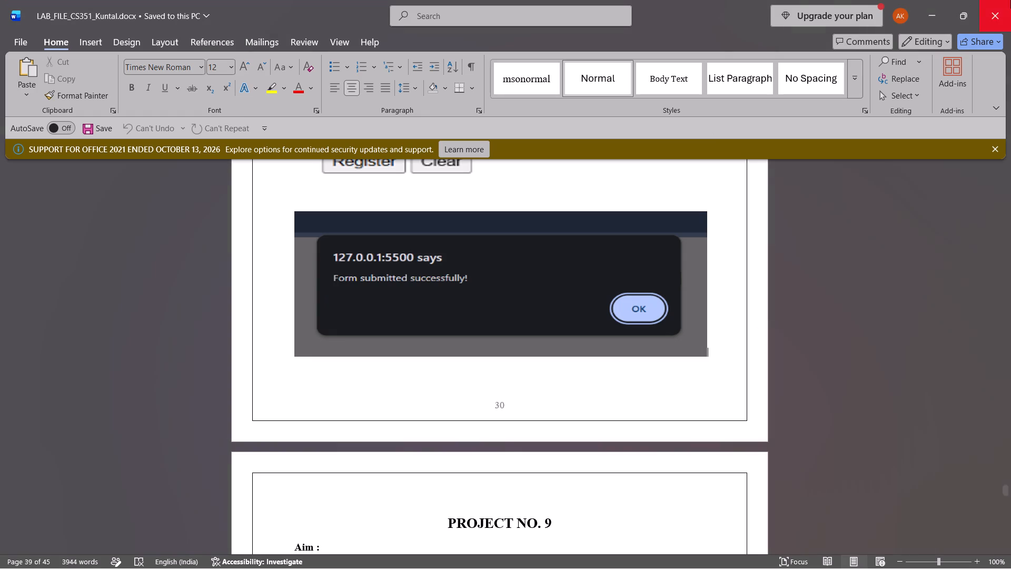
pyautogui.click(1010, 0)
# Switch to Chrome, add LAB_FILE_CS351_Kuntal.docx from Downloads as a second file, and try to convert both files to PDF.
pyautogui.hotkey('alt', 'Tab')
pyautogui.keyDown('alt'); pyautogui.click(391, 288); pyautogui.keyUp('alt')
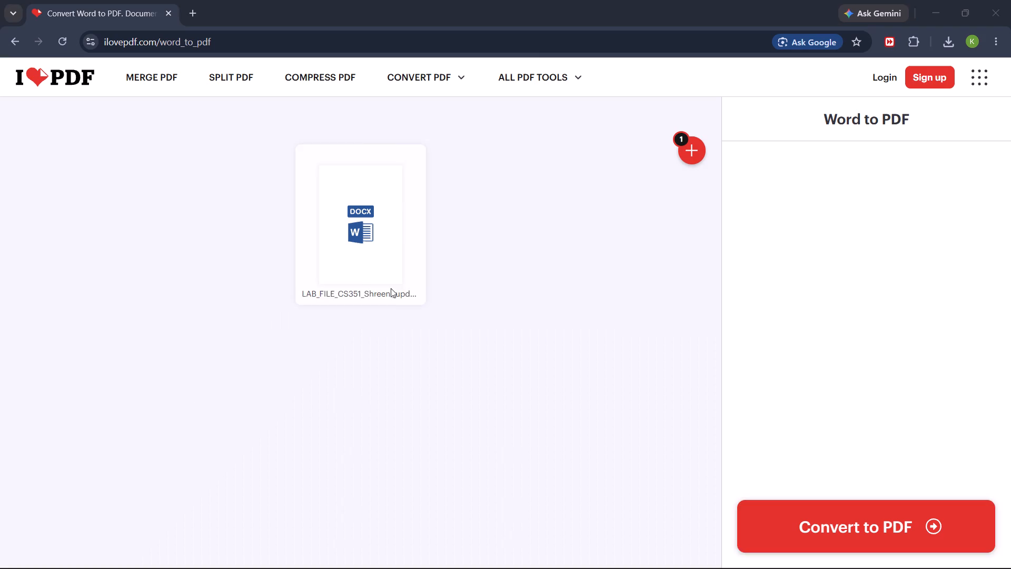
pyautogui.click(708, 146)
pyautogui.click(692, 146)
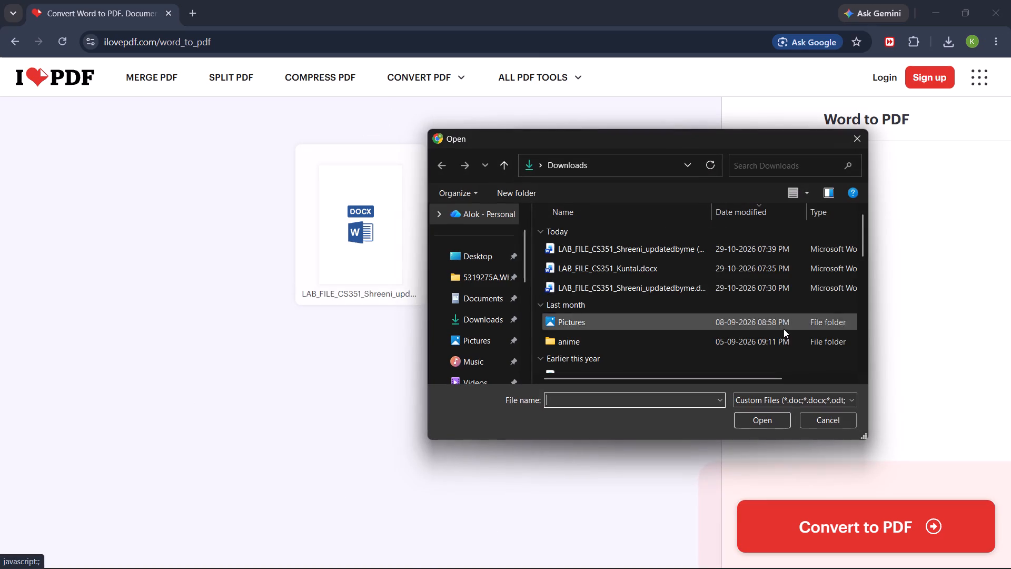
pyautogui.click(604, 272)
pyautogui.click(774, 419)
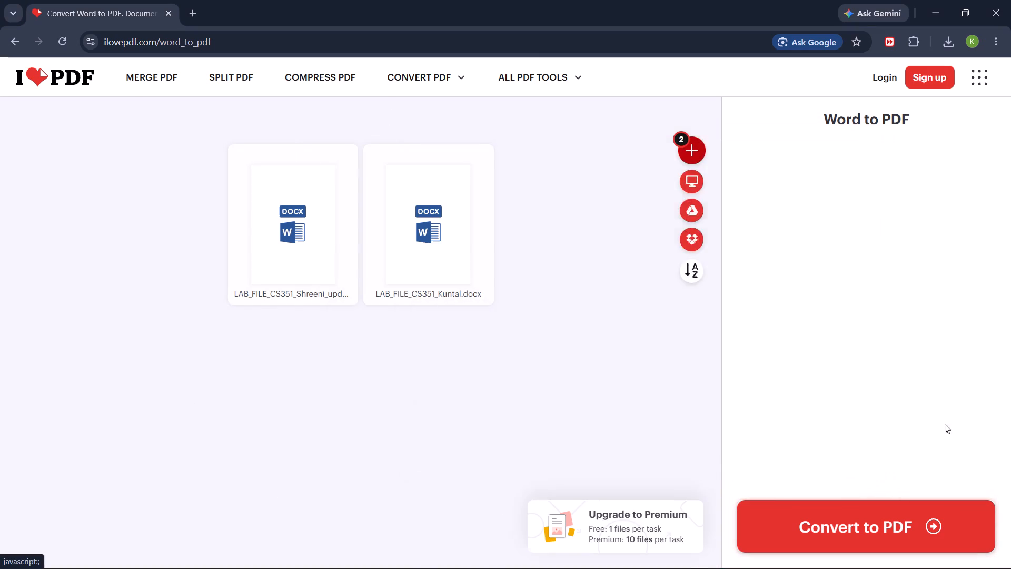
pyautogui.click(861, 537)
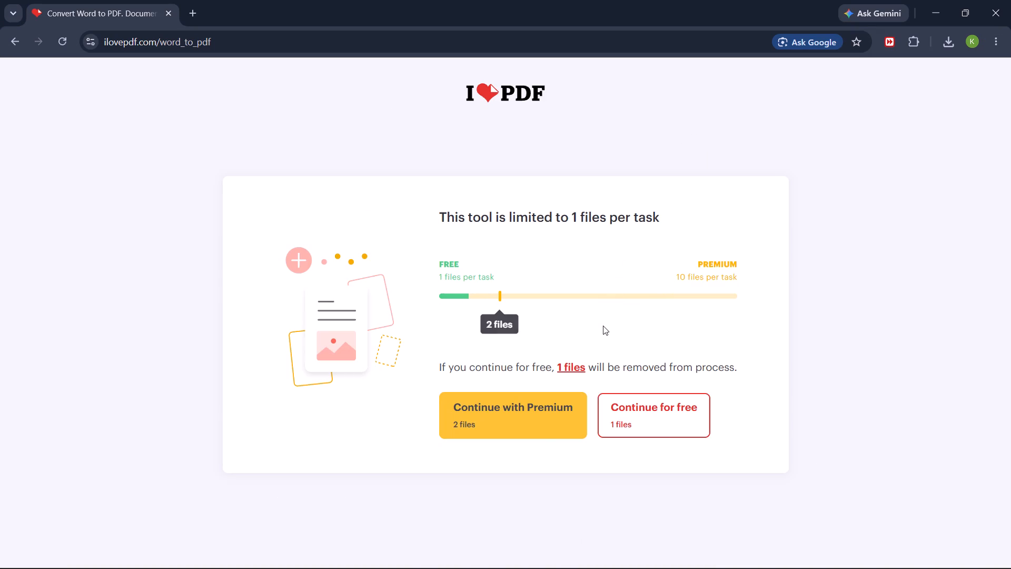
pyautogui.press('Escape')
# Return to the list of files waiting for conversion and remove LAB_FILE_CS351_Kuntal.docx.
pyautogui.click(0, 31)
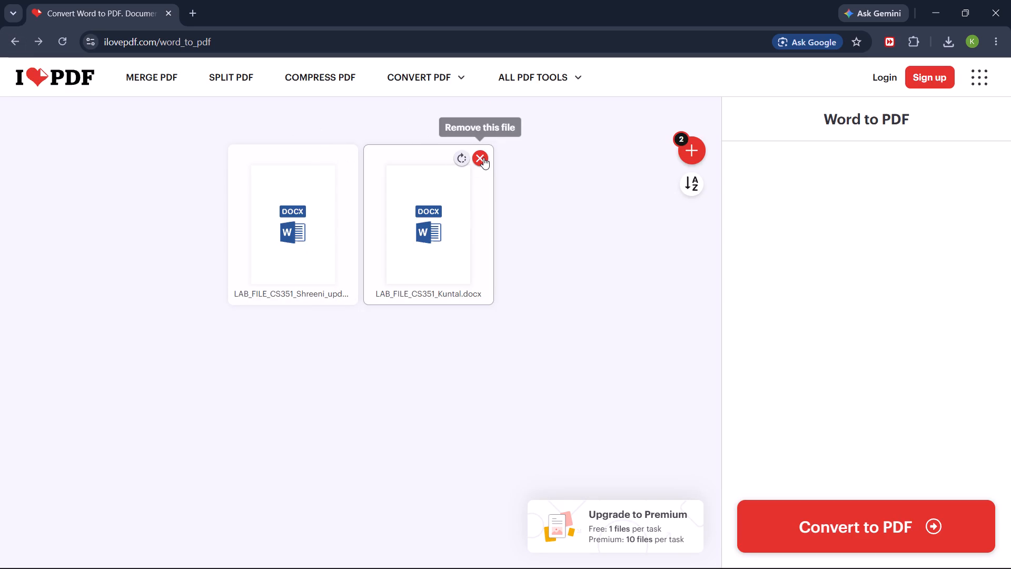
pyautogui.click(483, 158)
pyautogui.click(864, 518)
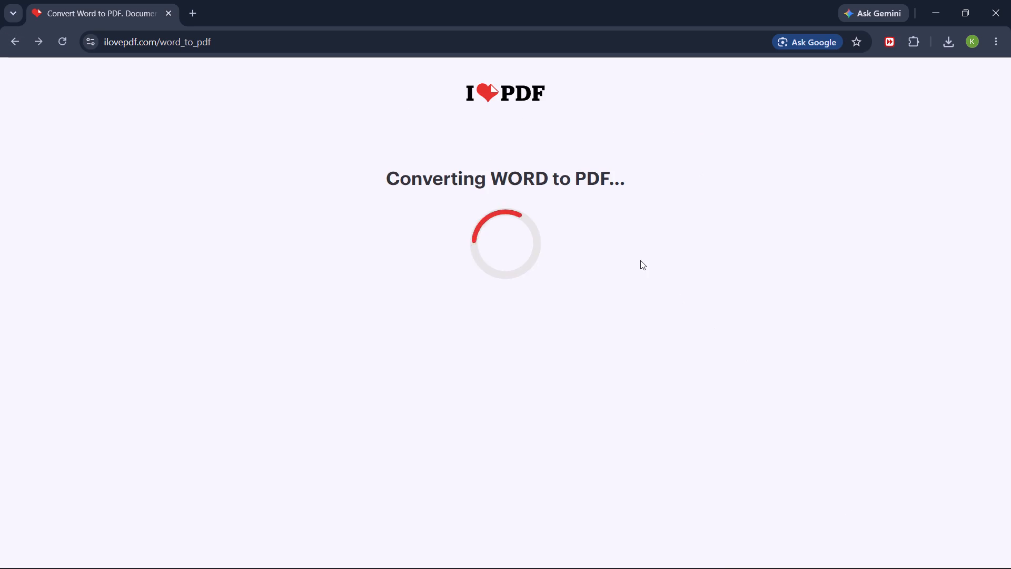
pyautogui.hotkey('alt', 'Tab')
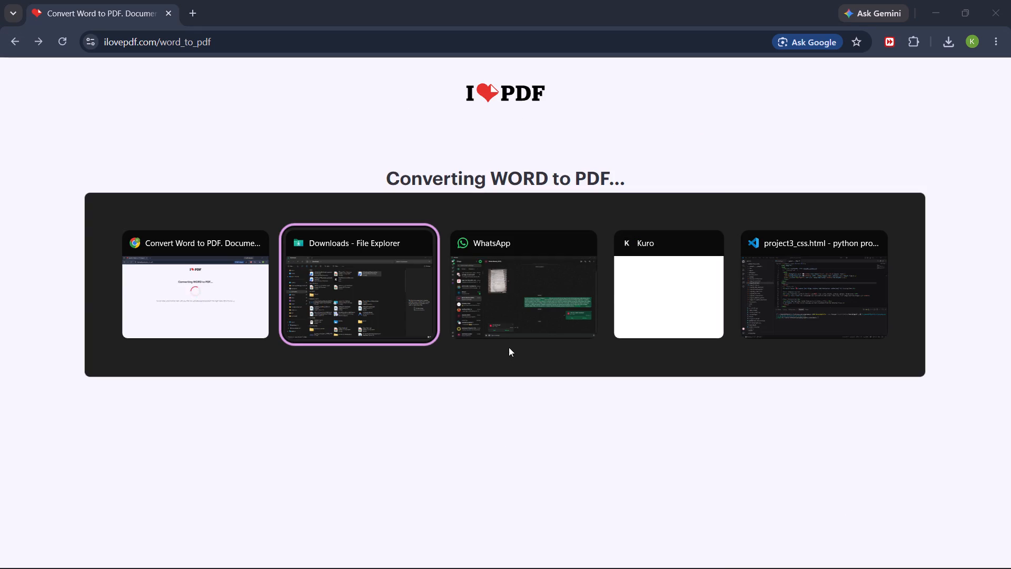
pyautogui.hotkey('alt', 'Tab')
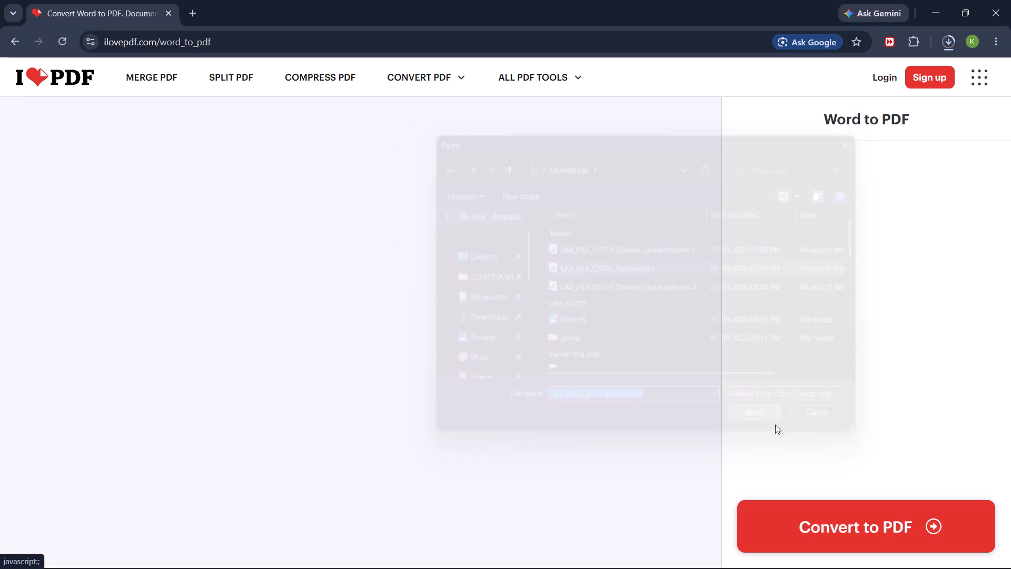
pyautogui.click(912, 525)
# Delete the older LAB_FILE_CS351_Kuntal.pdf and LAB_FILE_CS351_Kuntal (1).pdf from the Downloads folder in File Explorer.
pyautogui.hotkey('alt', 'Tab')
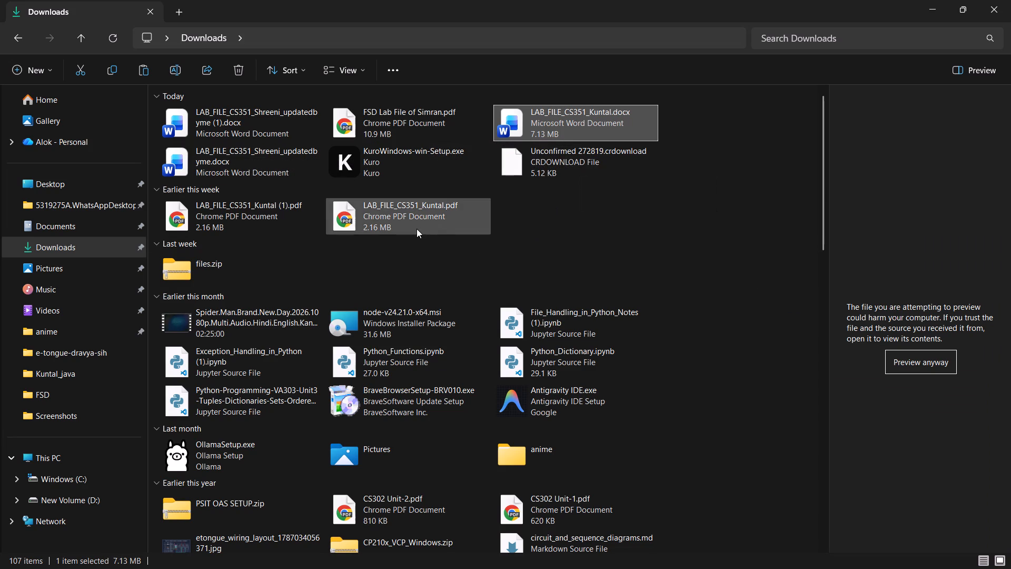
pyautogui.click(254, 218)
pyautogui.click(485, 225)
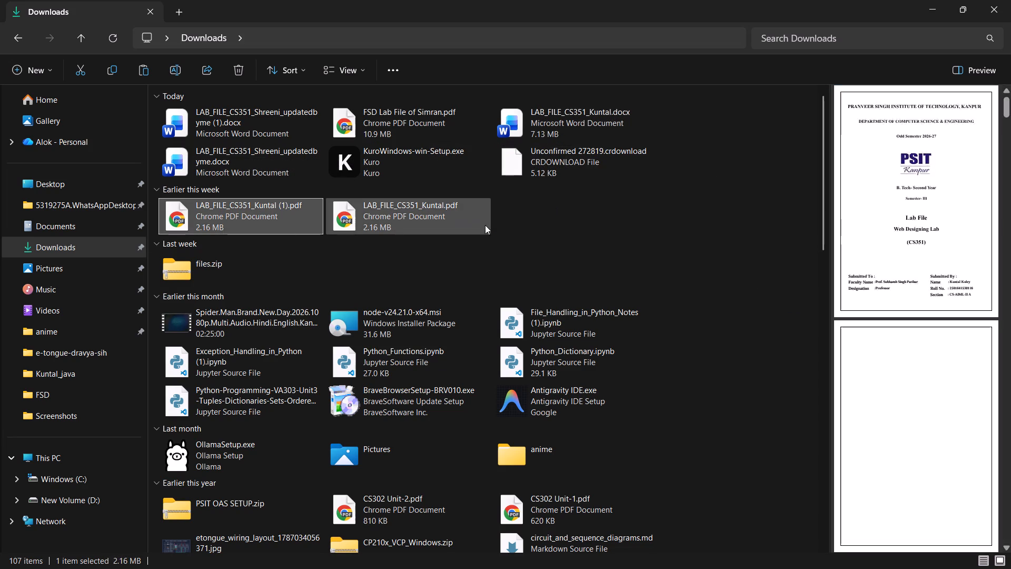
pyautogui.moveTo(513, 222); pyautogui.dragTo(295, 227)
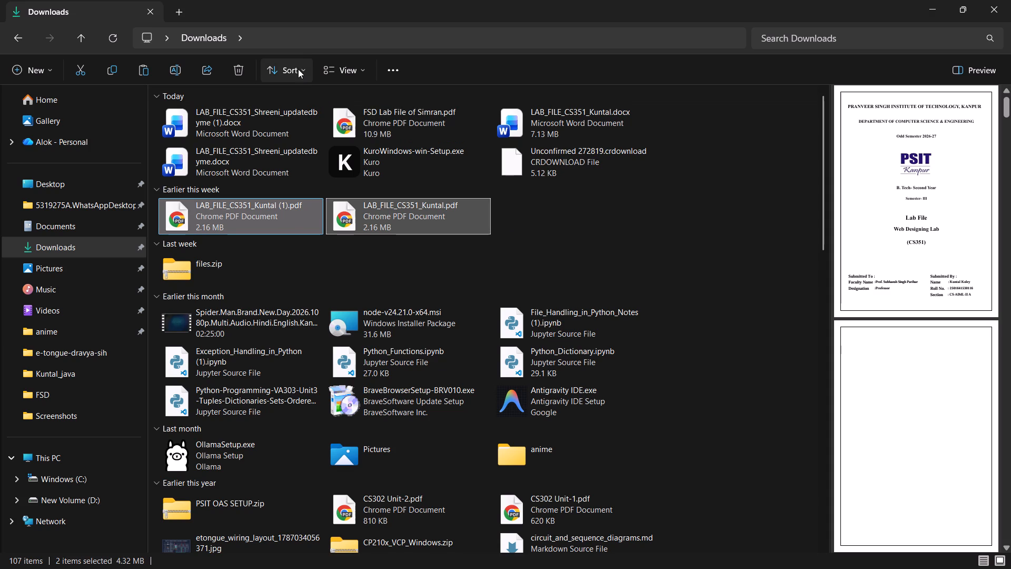
pyautogui.click(239, 71)
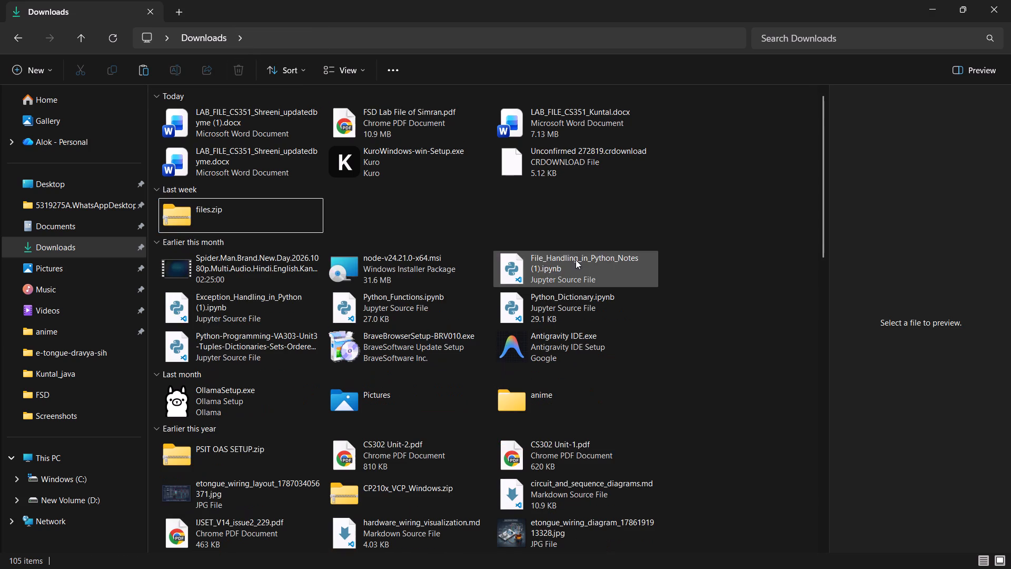
# Return to Chrome, check the recent downloads, and download the PDF converted from LAB_FILE_CS351_Kuntal.docx.
pyautogui.hotkey('alt', 'Tab')
pyautogui.click(954, 48)
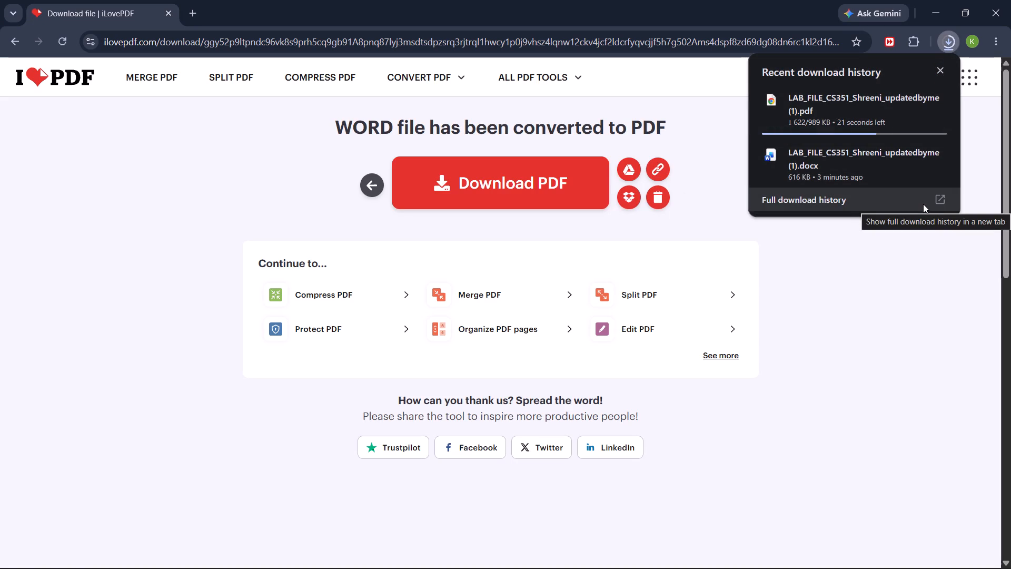
pyautogui.click(547, 194)
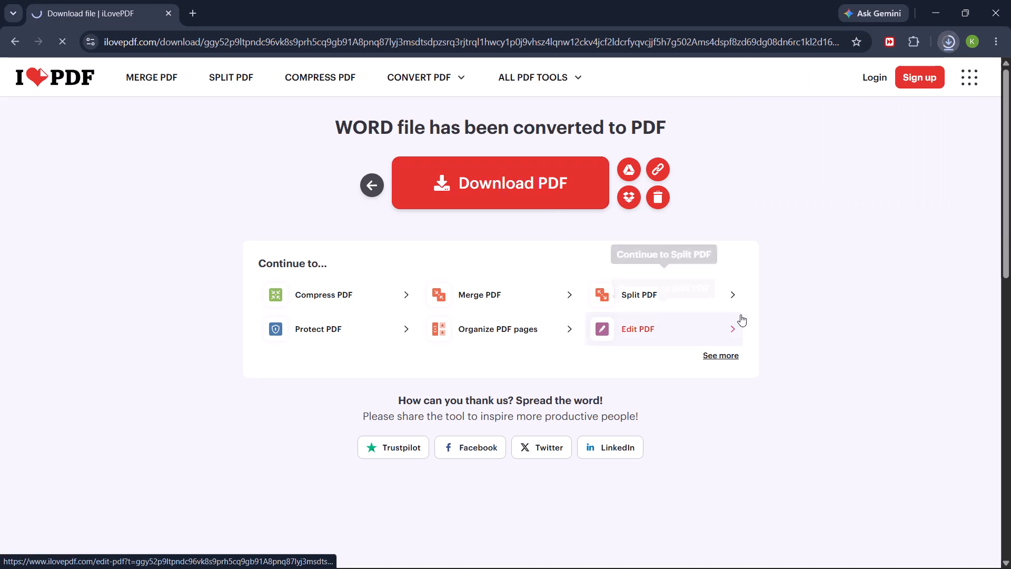
# Check the recent downloads and open the full download history.
pyautogui.click(953, 40)
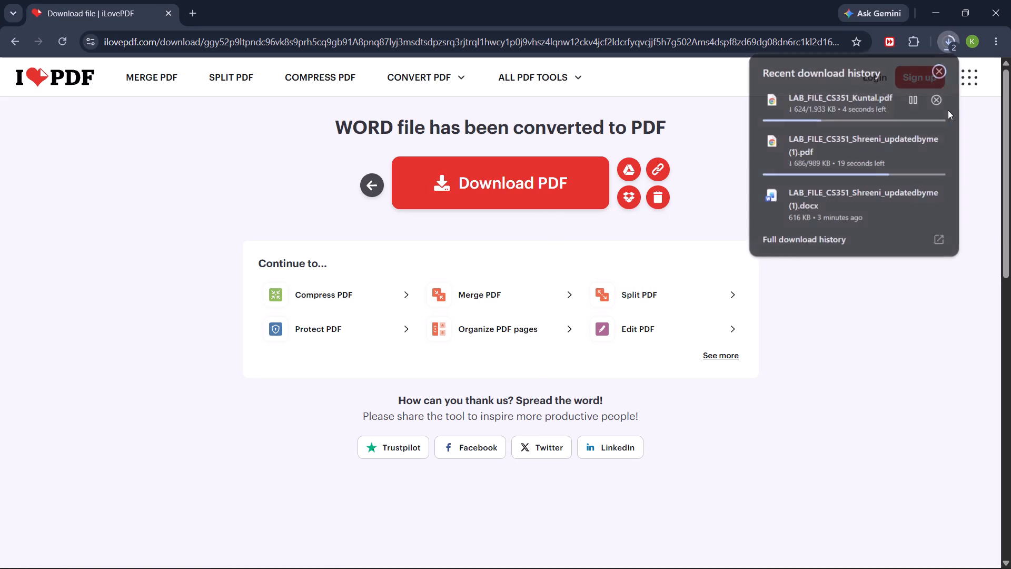
pyautogui.click(933, 235)
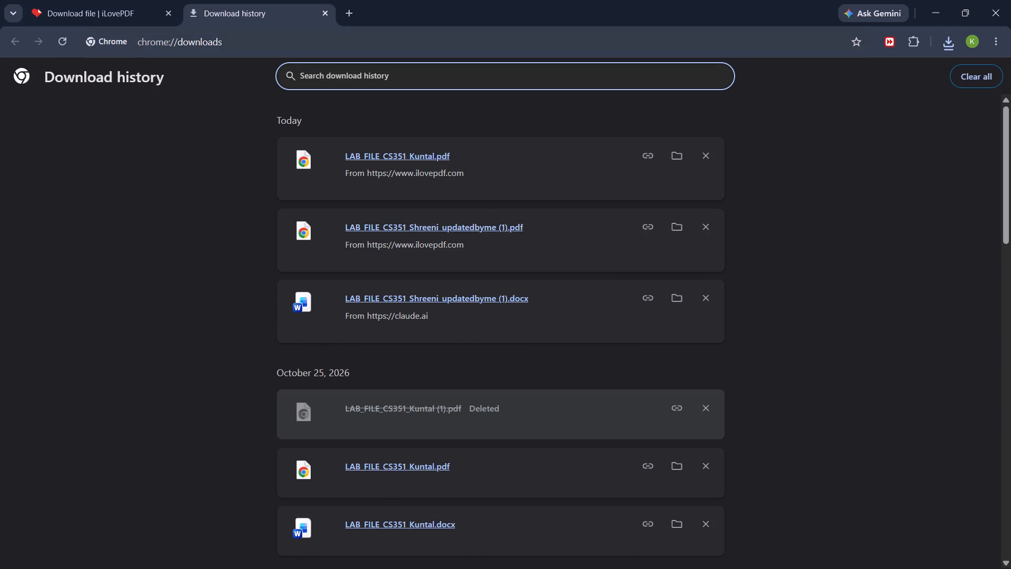
# Switch to File Explorer, refresh Downloads, and open LAB_FILE_CS351_Kuntal.pdf and LAB_FILE_CS351_Shreeni_updatedbyme (1).pdf.
pyautogui.hotkey('alt', 'Tab')
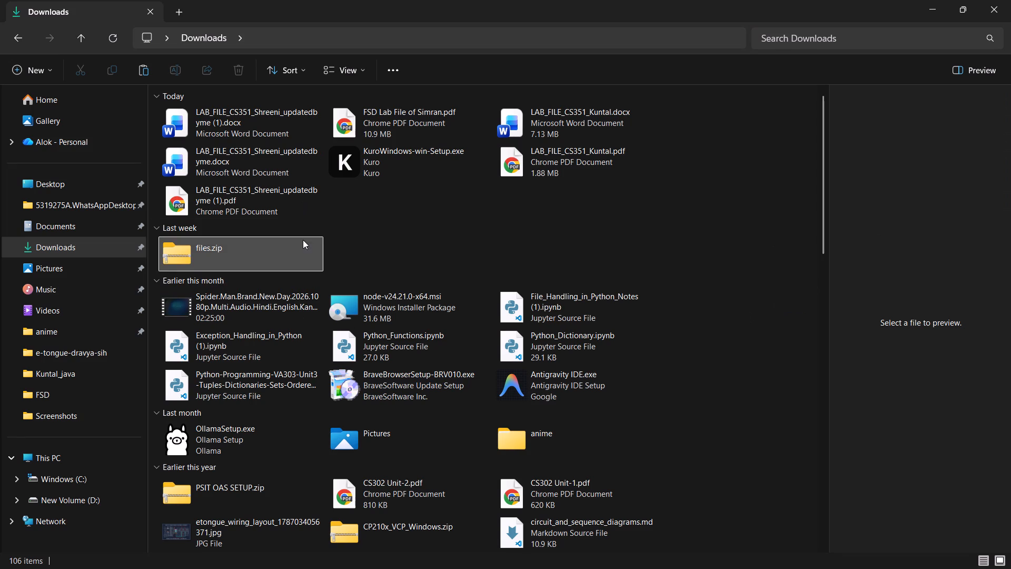
pyautogui.click(112, 43)
pyautogui.click(352, 132)
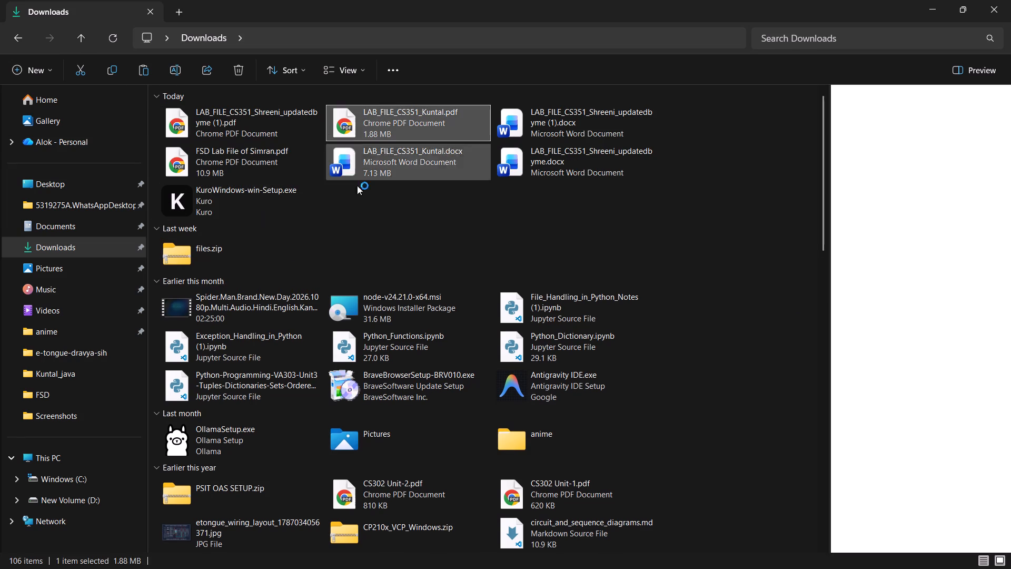
pyautogui.click(282, 114)
pyautogui.doubleClick(373, 125)
pyautogui.hotkey('alt', 'Tab')
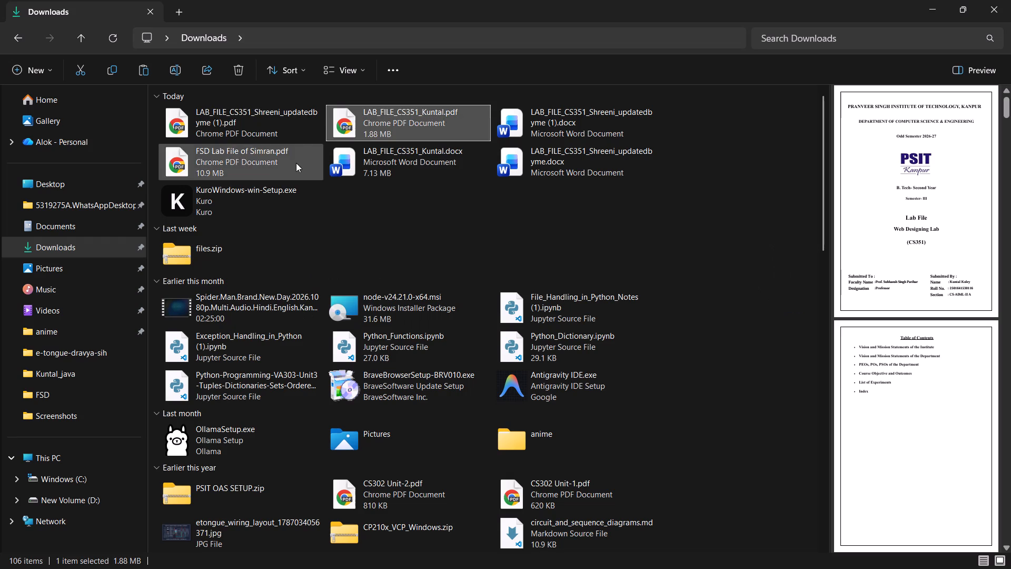
pyautogui.doubleClick(283, 125)
pyautogui.hotkey('alt', 'Tab')
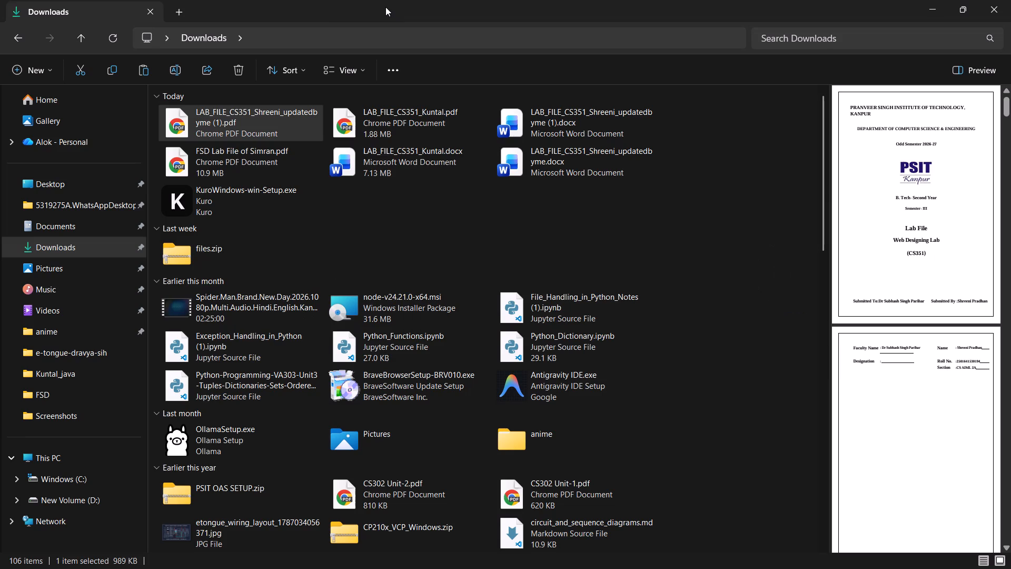
# In Chrome, examine the opening pages of the Kuntal and Shreeni PDFs, and close the Shreeni PDF.
pyautogui.hotkey('alt', 'Tab')
pyautogui.click(385, 7)
pyautogui.click(594, 316)
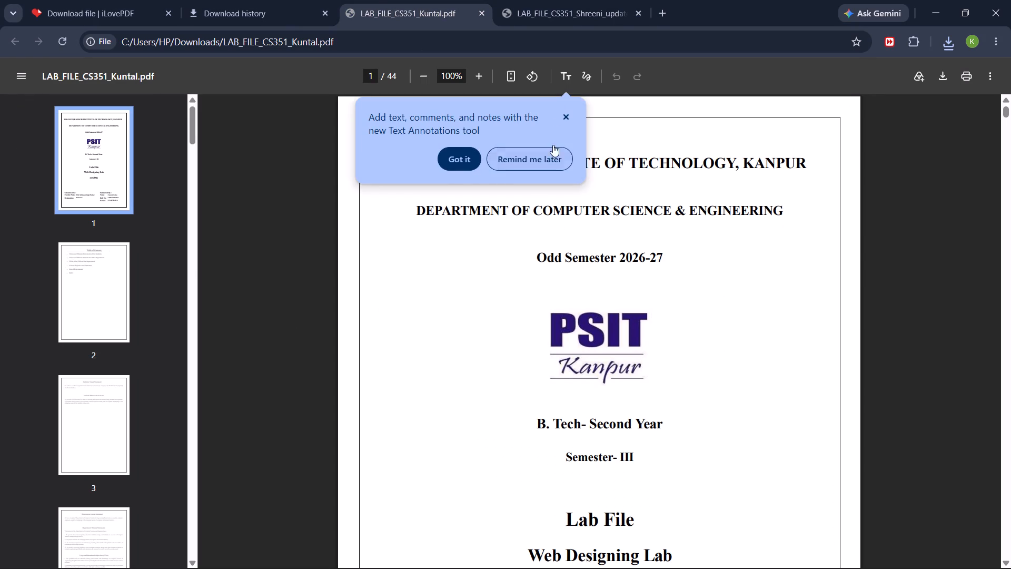
pyautogui.click(568, 121)
pyautogui.scroll(-4, 587, 194)
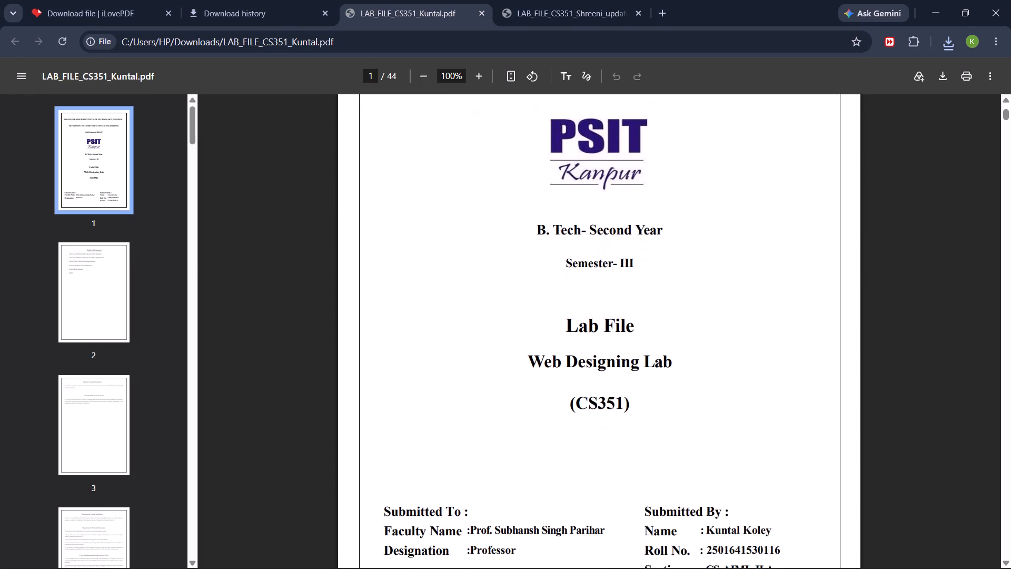
pyautogui.scroll(-3, 592, 220)
pyautogui.scroll(3, 592, 223)
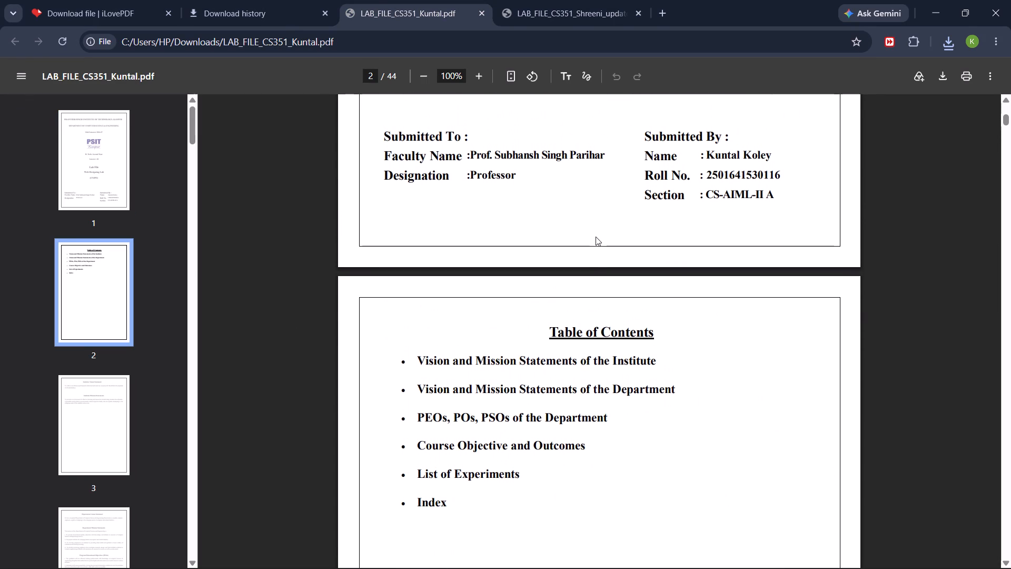
pyautogui.scroll(1, 596, 237)
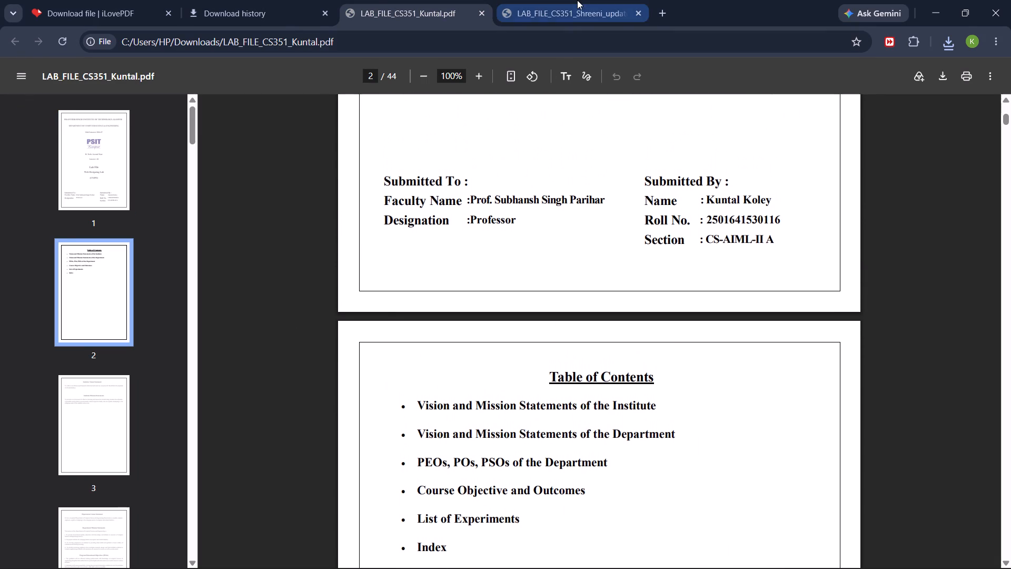
pyautogui.click(577, 0)
pyautogui.scroll(-2, 647, 13)
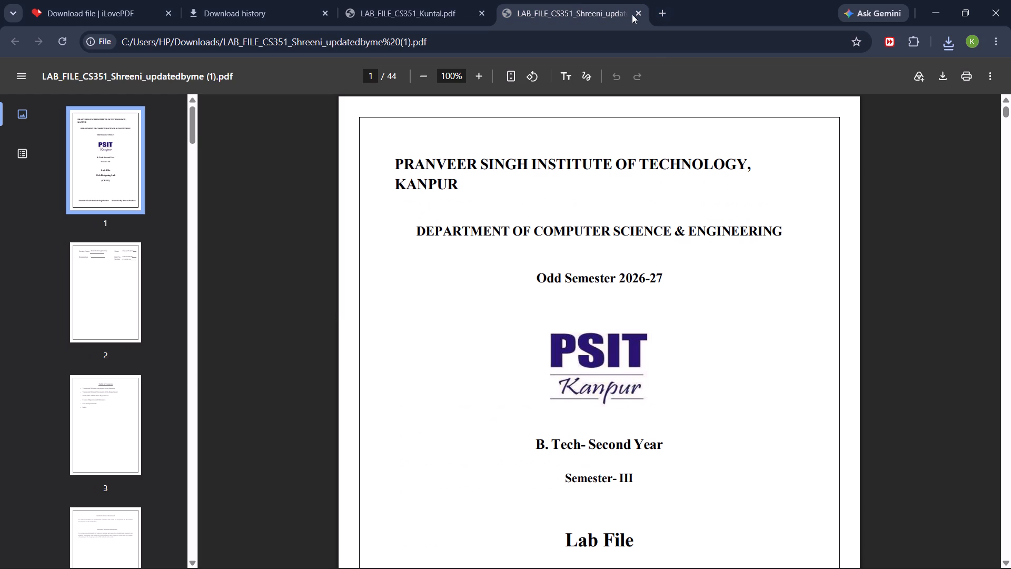
pyautogui.click(633, 8)
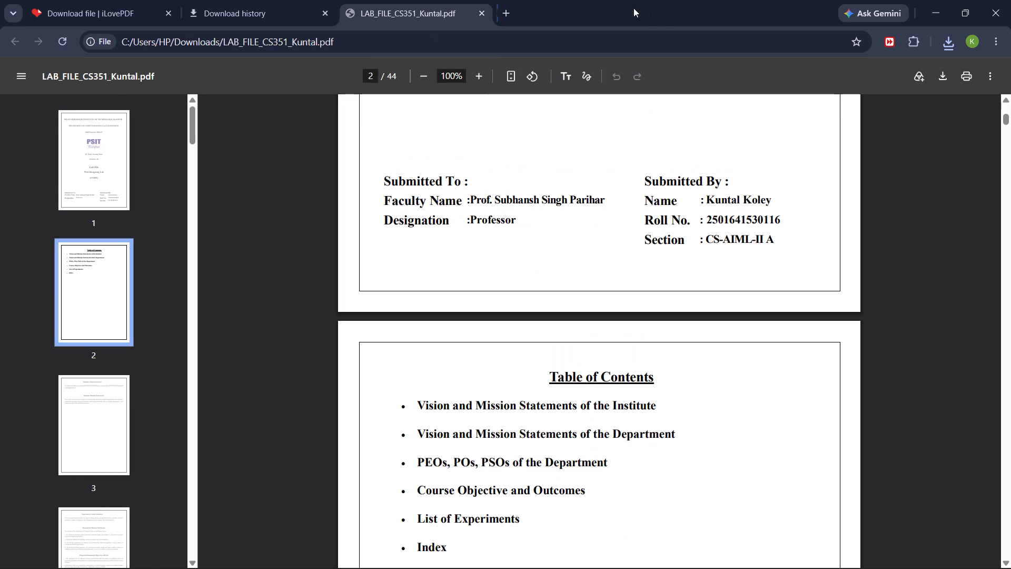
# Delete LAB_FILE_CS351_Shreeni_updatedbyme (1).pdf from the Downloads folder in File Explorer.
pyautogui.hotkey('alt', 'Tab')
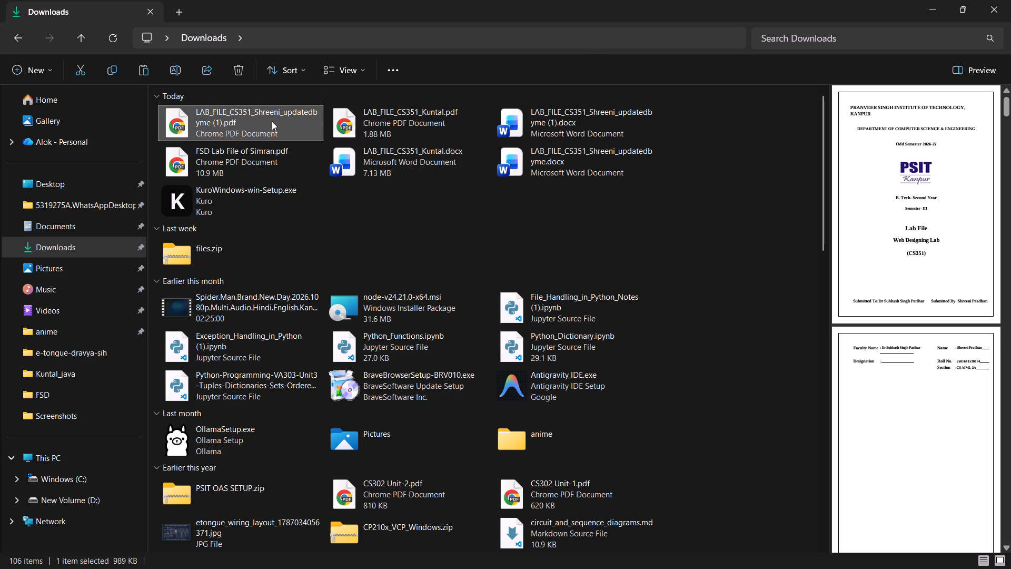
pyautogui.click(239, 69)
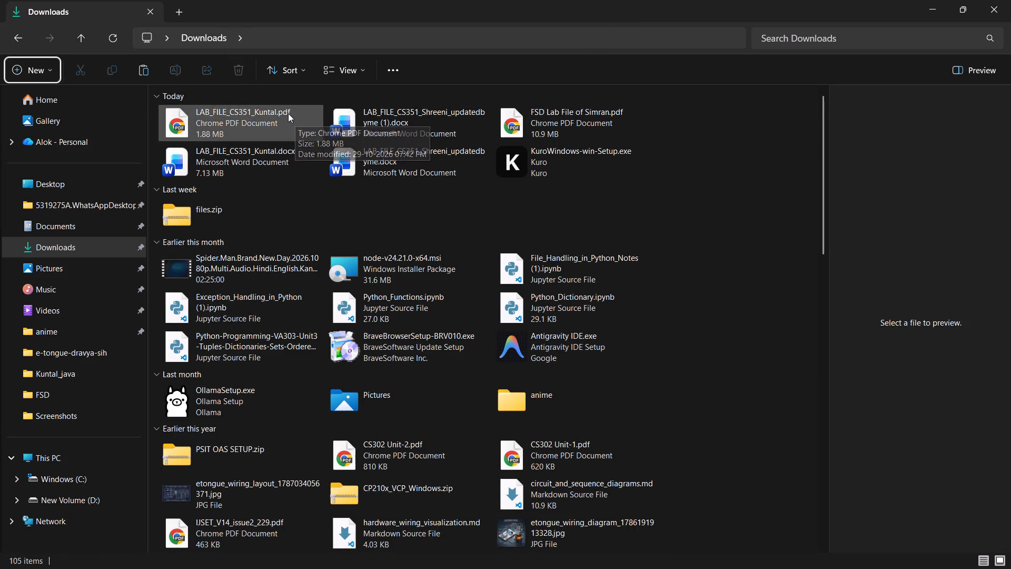
# Reopen LAB_FILE_CS351_Kuntal.pdf, close the duplicate copy, and examine the layout and page numbering through the experiment pages.
pyautogui.click(288, 113)
pyautogui.doubleClick(288, 113)
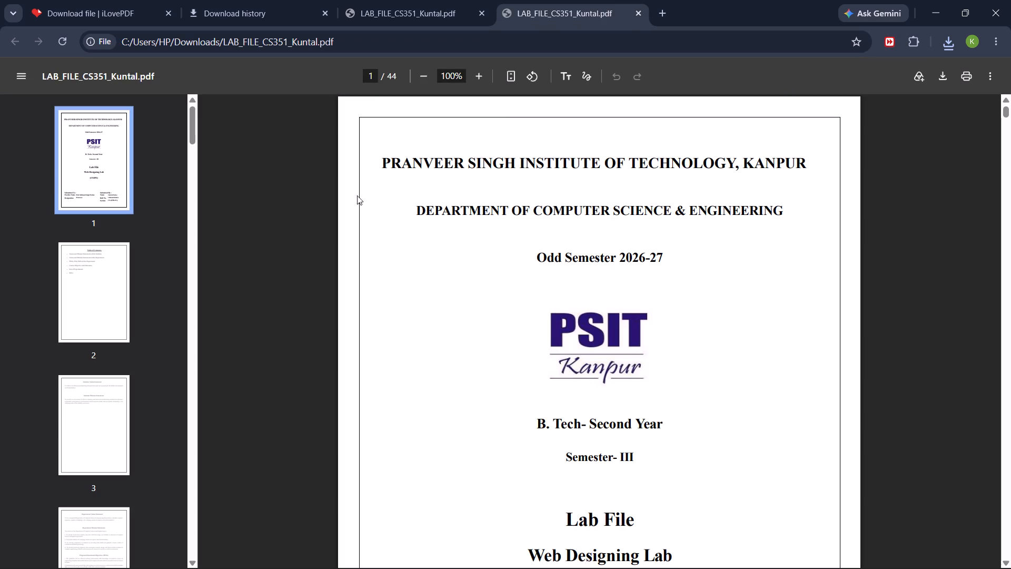
pyautogui.click(635, 13)
pyautogui.scroll(-1, 592, 240)
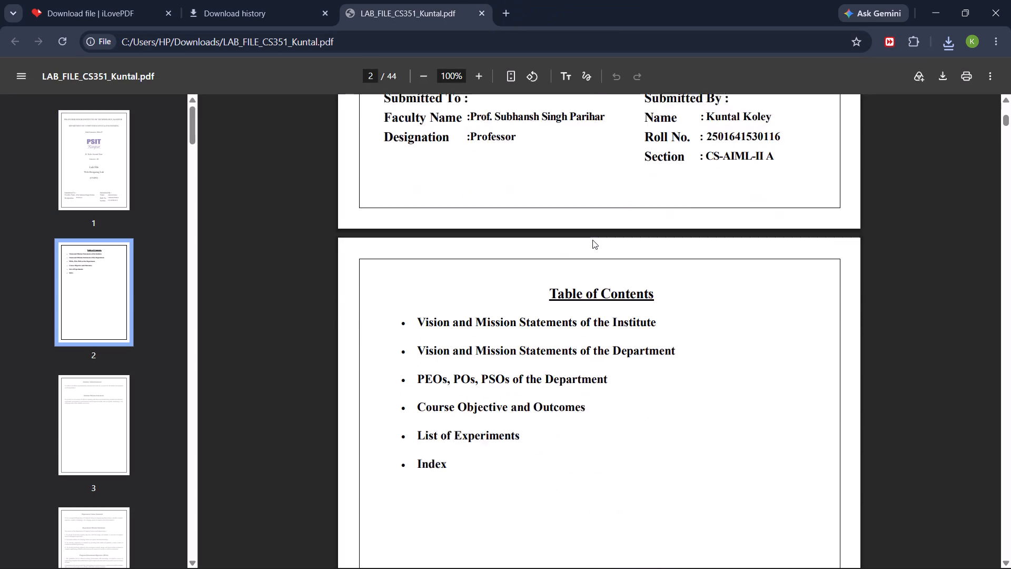
pyautogui.scroll(-4, 592, 240)
pyautogui.scroll(1, 592, 240)
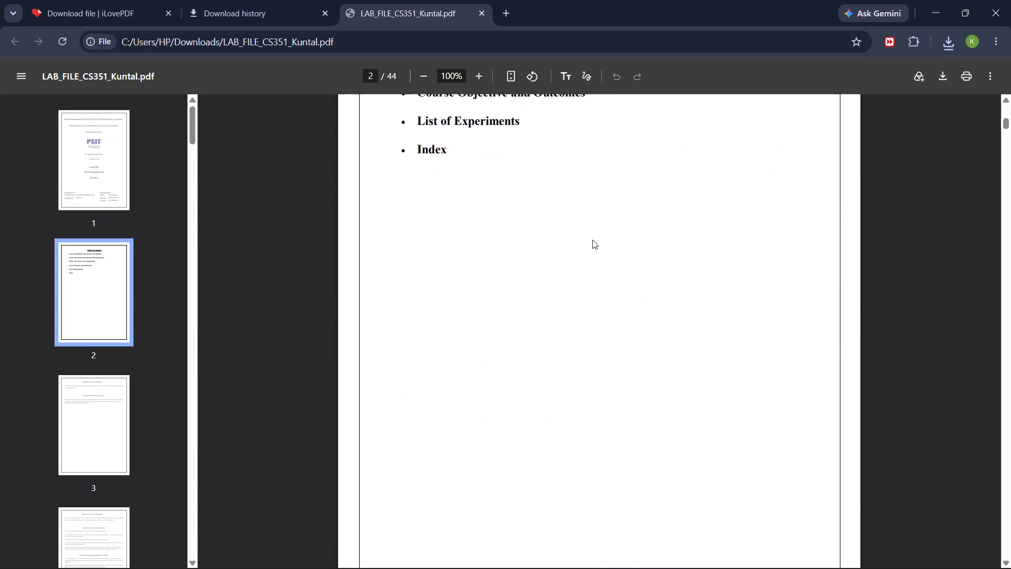
pyautogui.scroll(1, 592, 240)
pyautogui.scroll(-20, 592, 240)
pyautogui.scroll(-19, 592, 240)
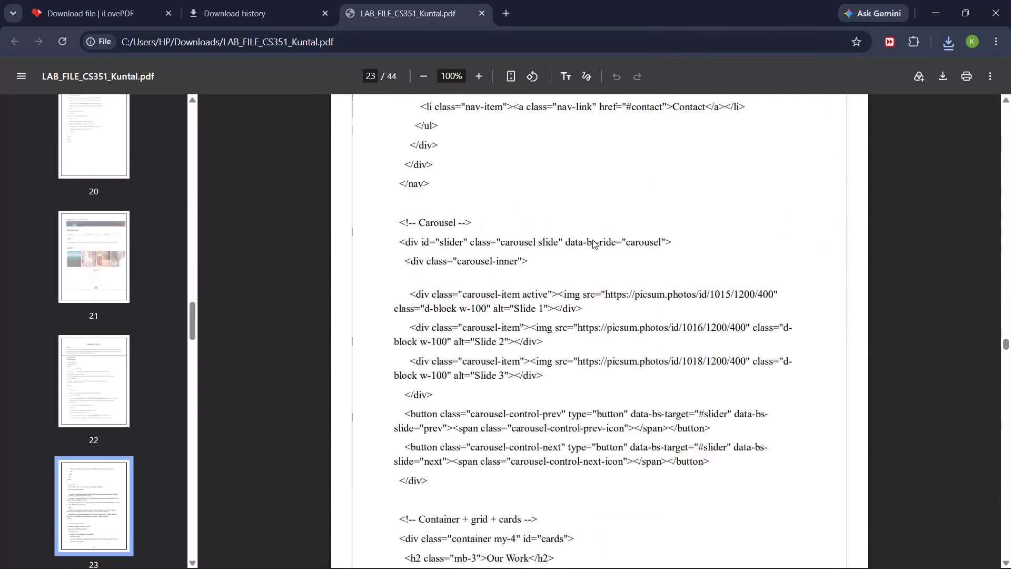
pyautogui.scroll(6, 592, 240)
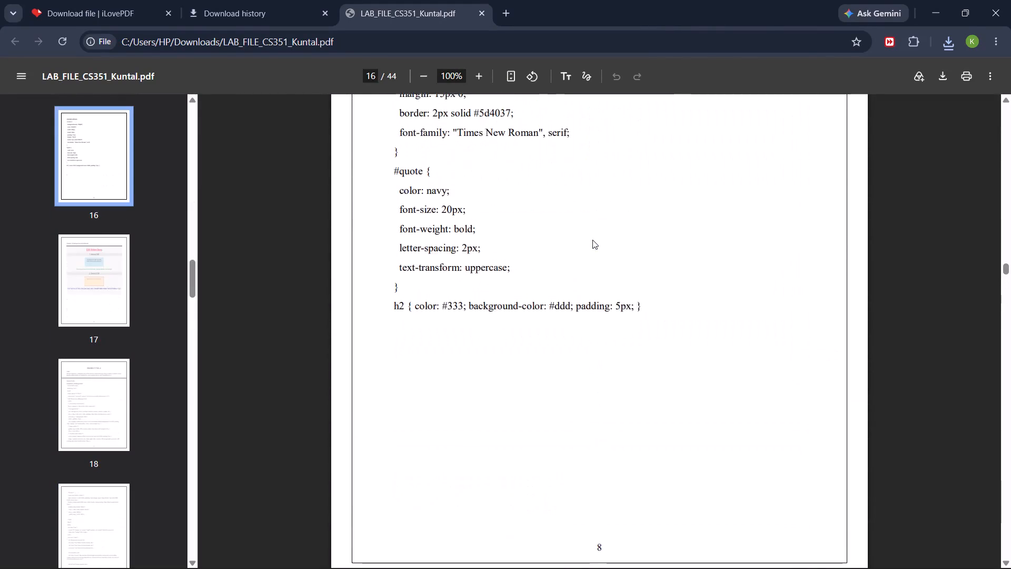
pyautogui.scroll(1, 592, 240)
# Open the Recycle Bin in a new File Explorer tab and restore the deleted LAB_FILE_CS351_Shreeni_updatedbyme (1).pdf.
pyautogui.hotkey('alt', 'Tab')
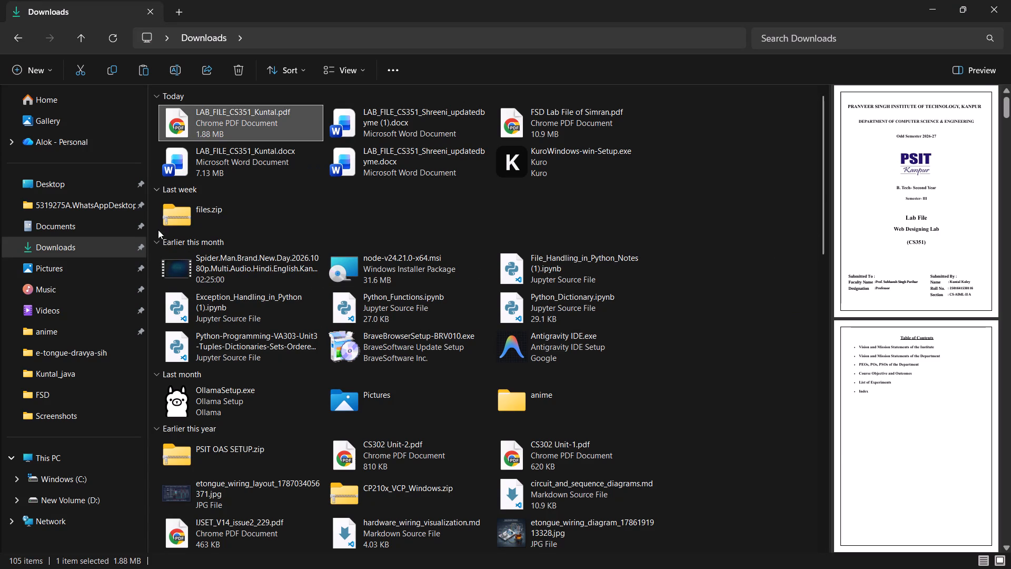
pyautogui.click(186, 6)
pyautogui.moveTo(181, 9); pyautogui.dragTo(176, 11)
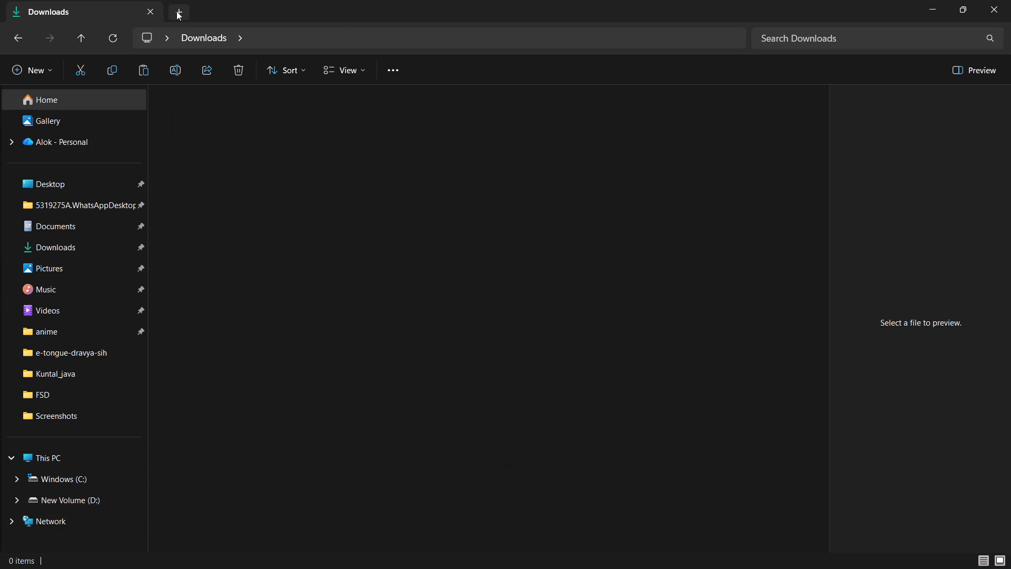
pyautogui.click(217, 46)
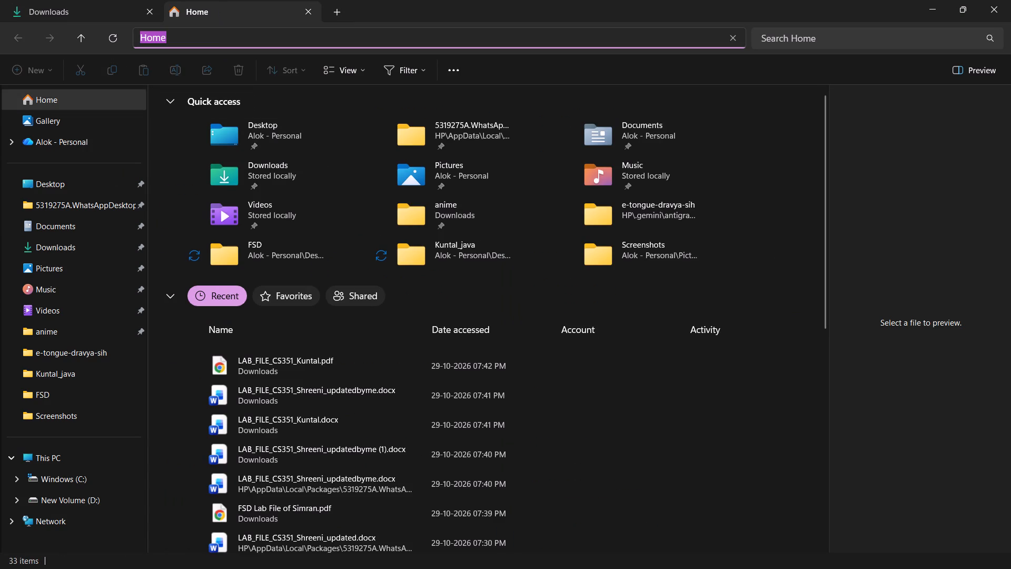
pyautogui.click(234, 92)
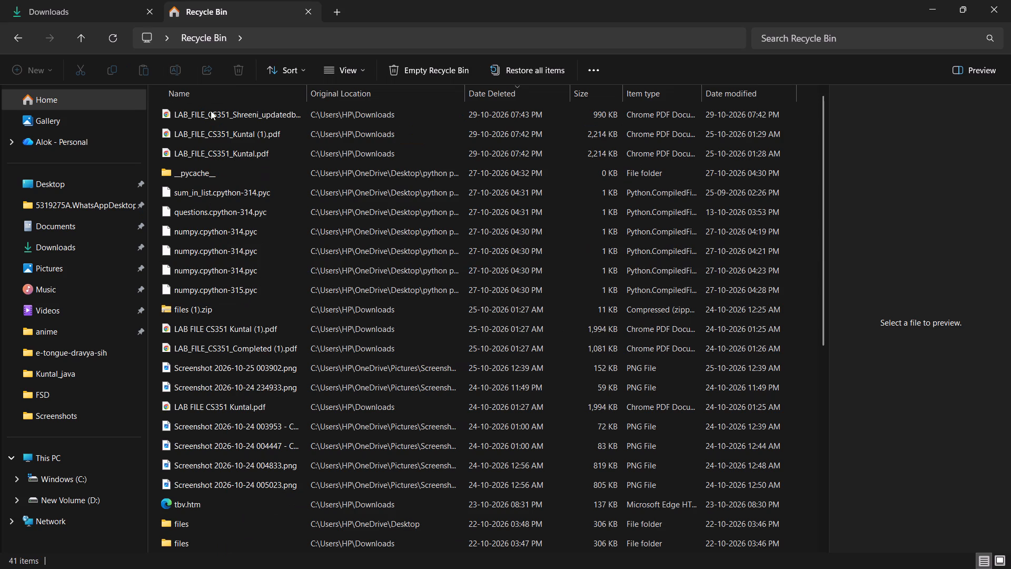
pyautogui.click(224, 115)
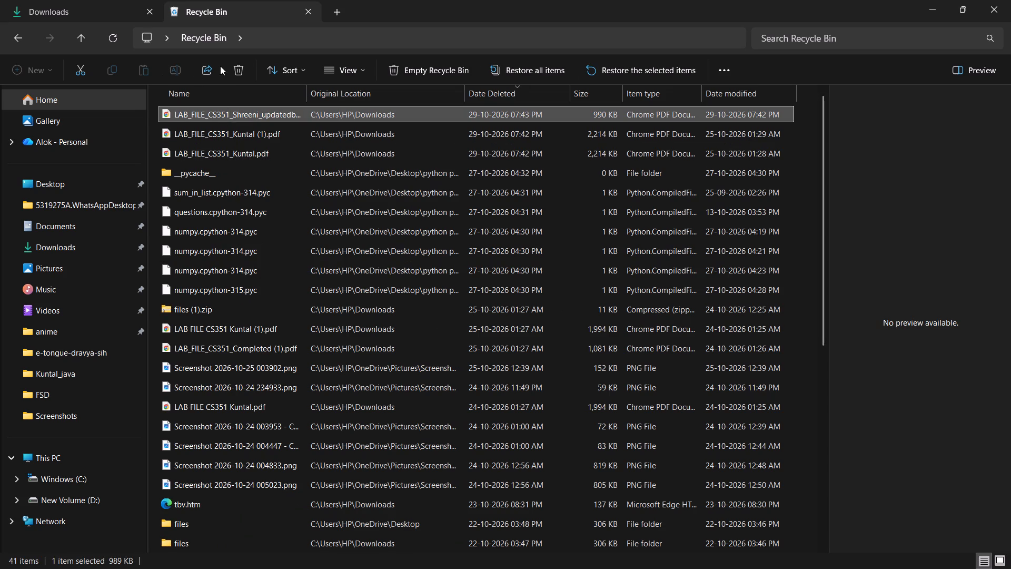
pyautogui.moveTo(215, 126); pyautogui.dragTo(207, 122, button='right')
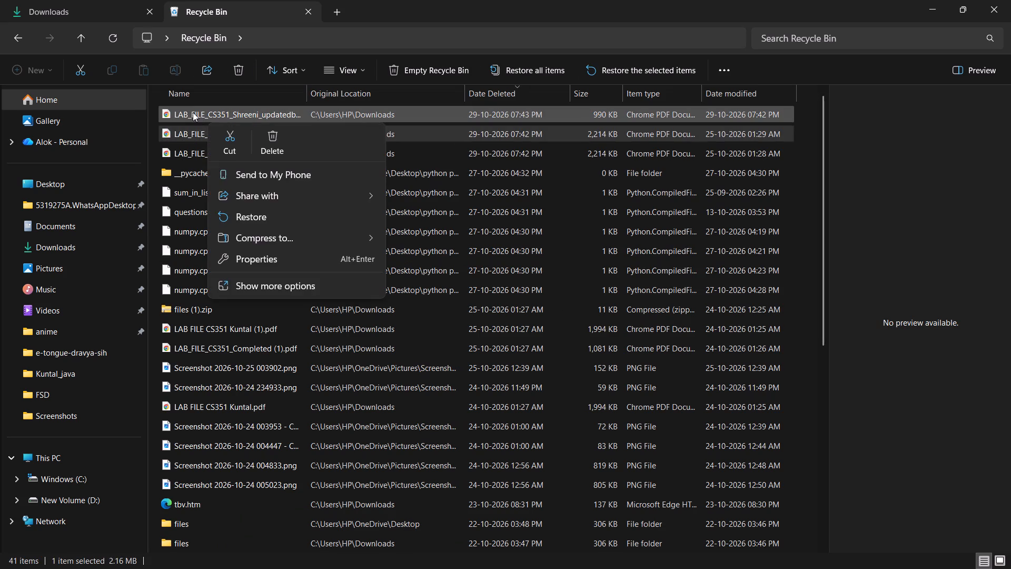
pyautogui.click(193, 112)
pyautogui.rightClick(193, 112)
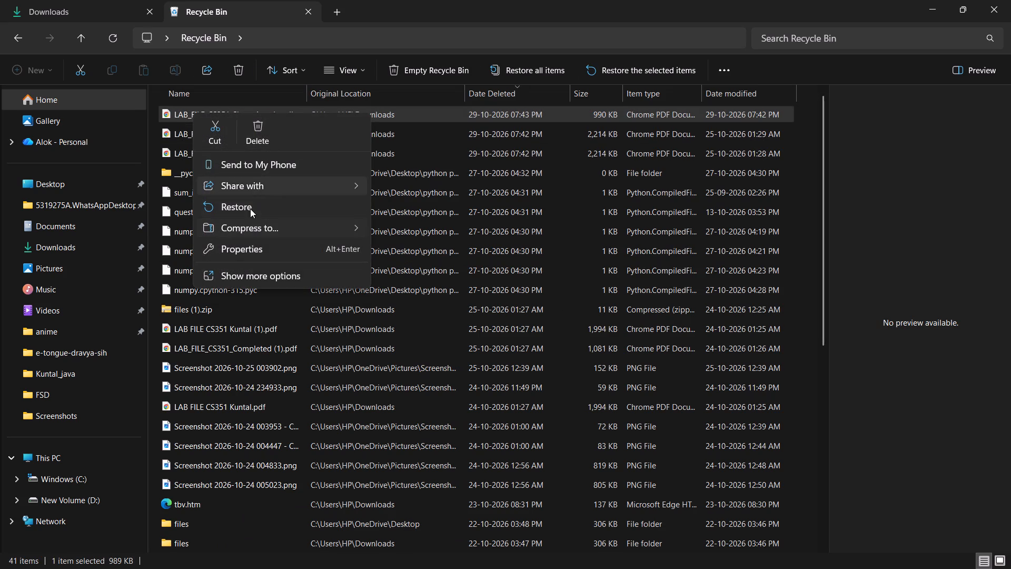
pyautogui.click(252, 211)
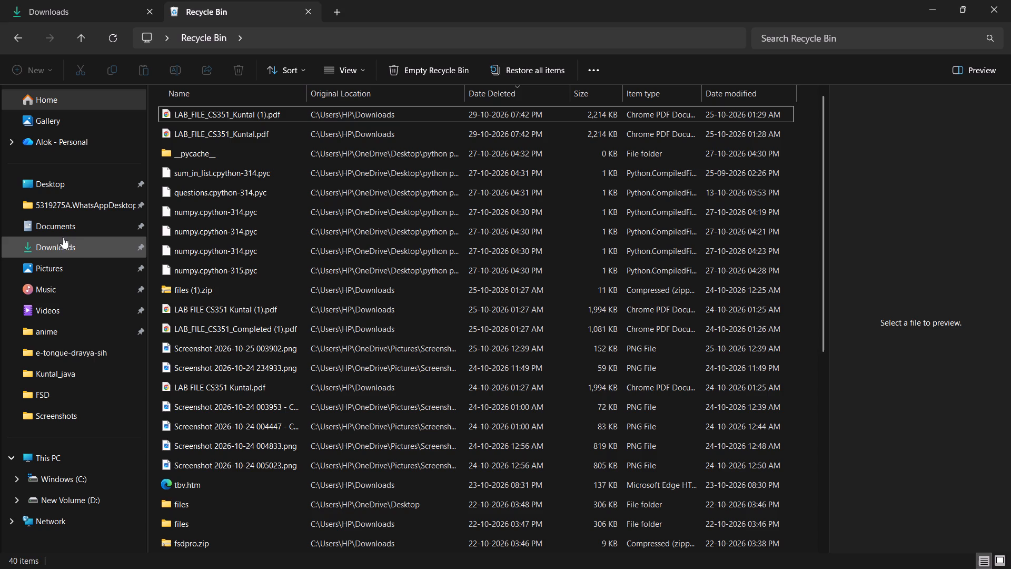
# Open the restored LAB_FILE_CS351_Shreeni_updatedbyme (1).pdf from Downloads and examine its cover and opening pages.
pyautogui.click(76, 241)
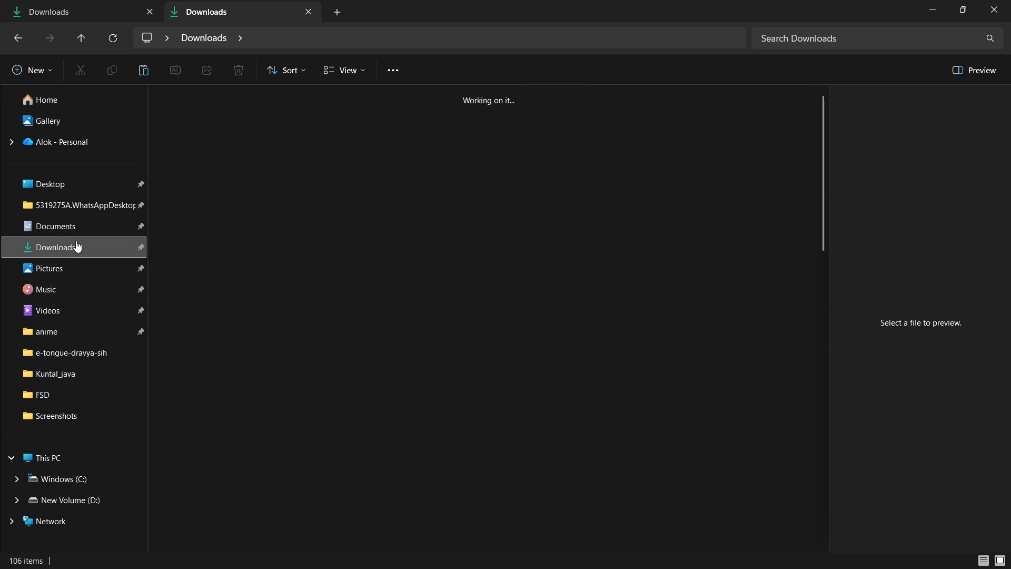
pyautogui.doubleClick(214, 117)
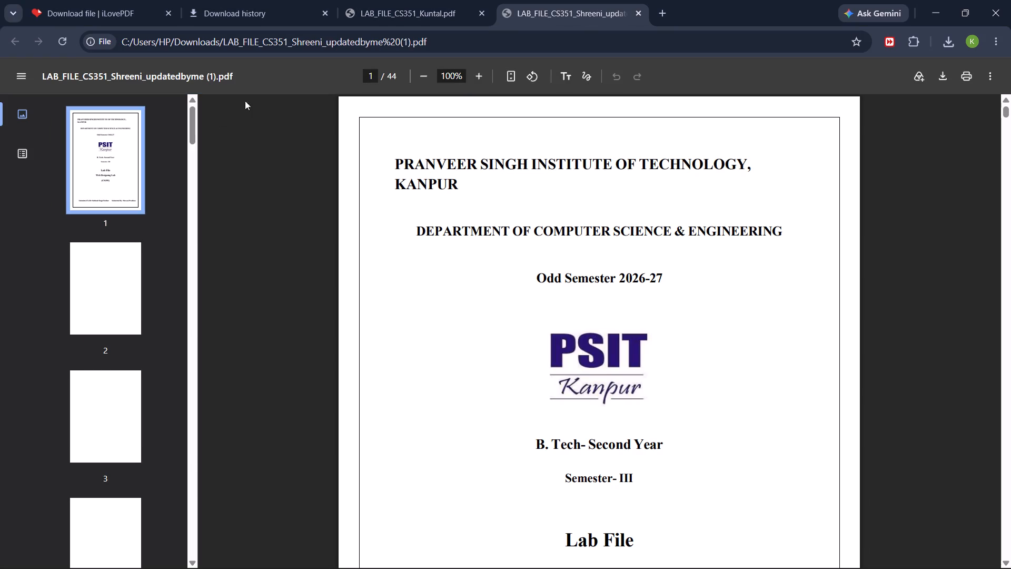
pyautogui.scroll(-11, 497, 279)
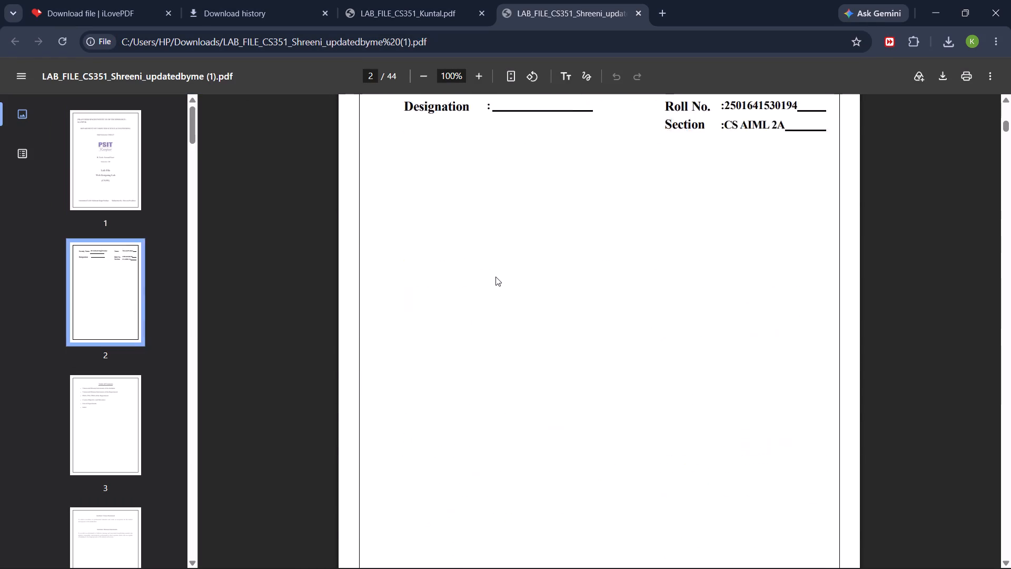
pyautogui.scroll(-2, 495, 277)
pyautogui.scroll(1, 495, 277)
pyautogui.click(417, 145)
pyautogui.scroll(1, 454, 195)
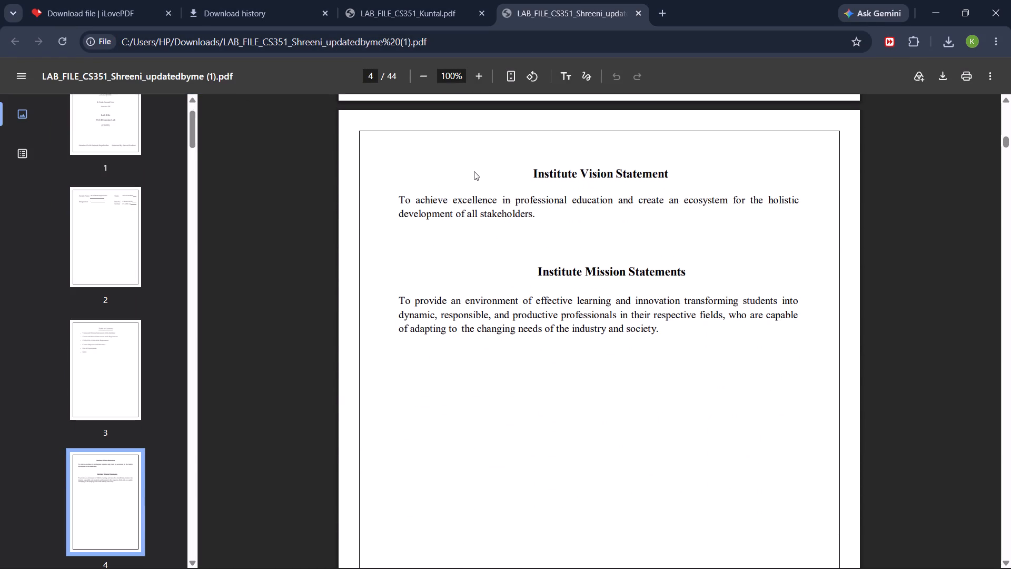
pyautogui.scroll(1, 474, 171)
pyautogui.scroll(3, 404, 158)
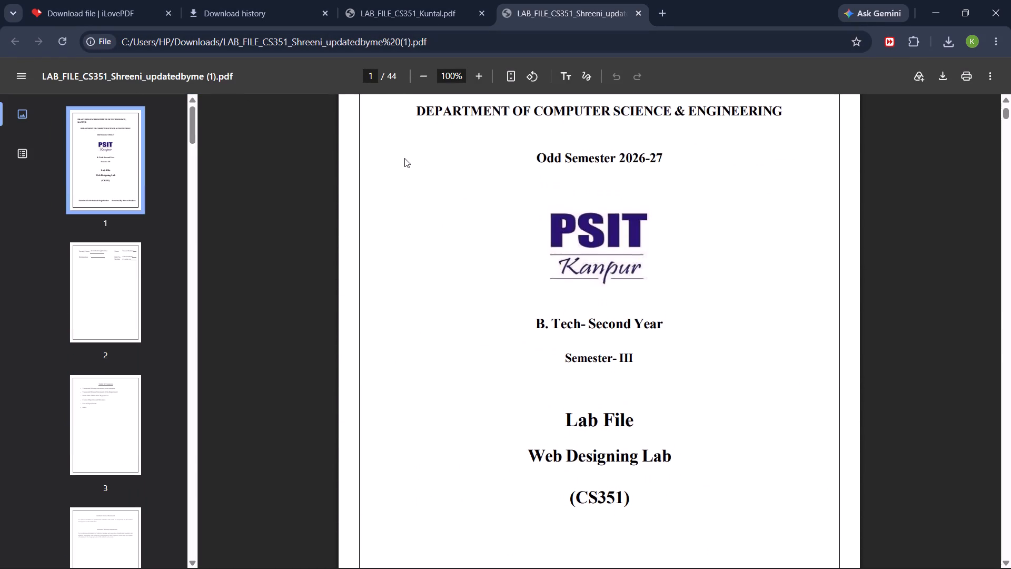
pyautogui.scroll(1, 404, 158)
# Compare the experiment pages of LAB_FILE_CS351_Kuntal.pdf with the cover and opening pages of LAB_FILE_CS351_Shreeni_updatedbyme (1).pdf.
pyautogui.click(410, 0)
pyautogui.scroll(5, 510, 284)
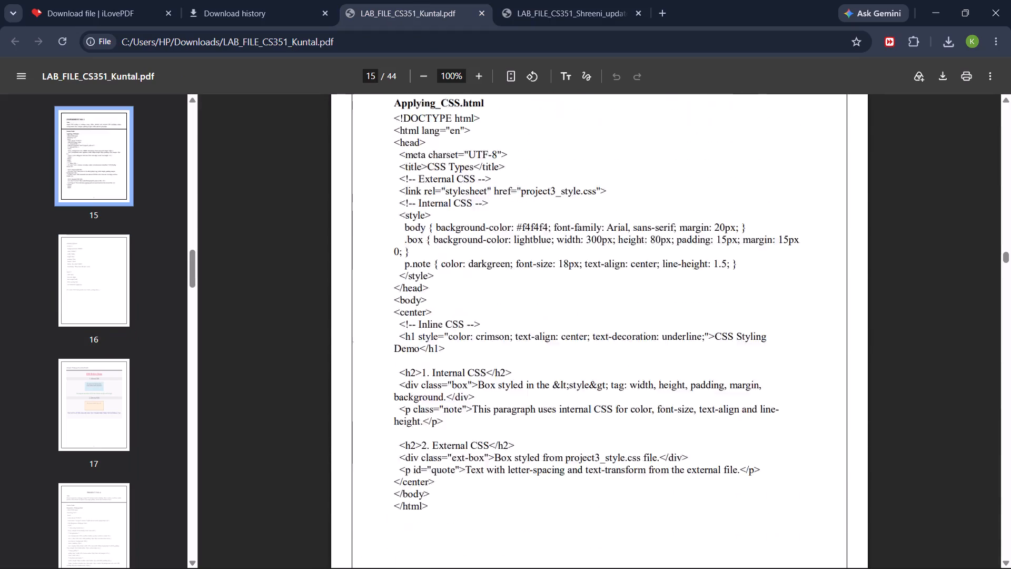
pyautogui.scroll(9, 510, 284)
pyautogui.click(579, 36)
pyautogui.click(558, 10)
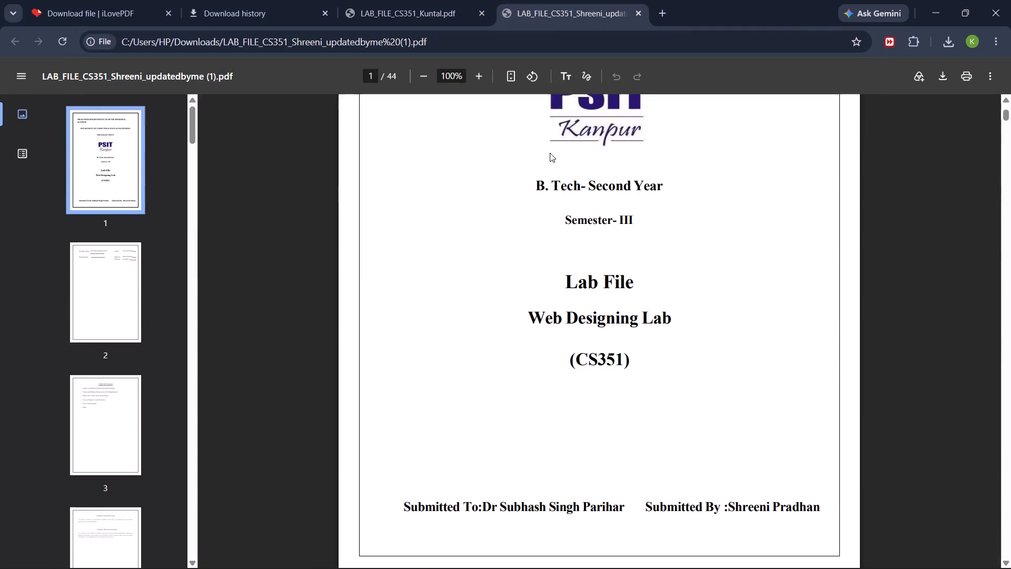
pyautogui.scroll(8, 553, 261)
pyautogui.scroll(-18, 553, 261)
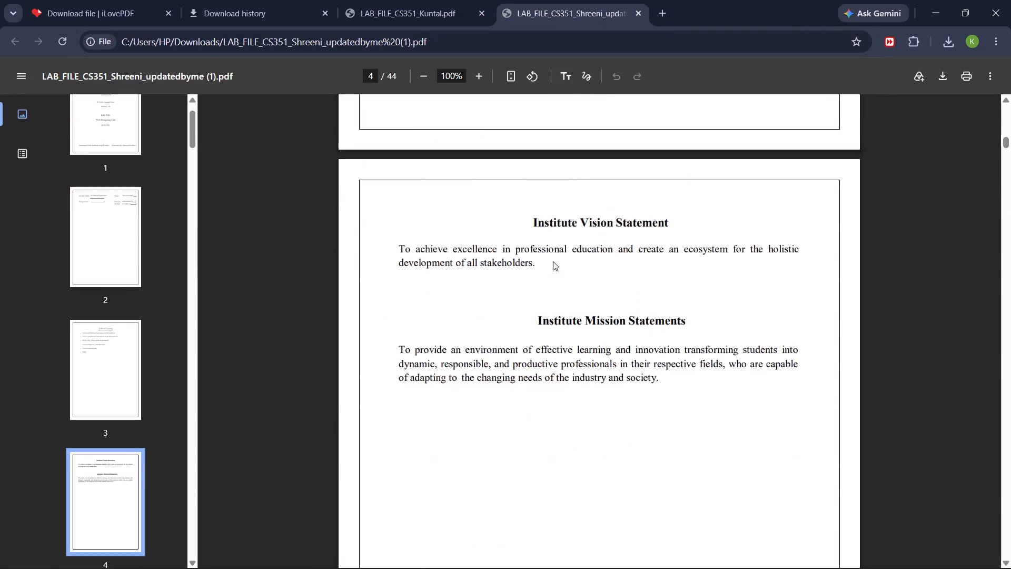
pyautogui.scroll(-9, 553, 261)
# Compare the closing pages and their page numbering in the Shreeni and Kuntal PDFs.
pyautogui.moveTo(1004, 203); pyautogui.dragTo(970, 557)
pyautogui.click(588, 350)
pyautogui.click(430, 0)
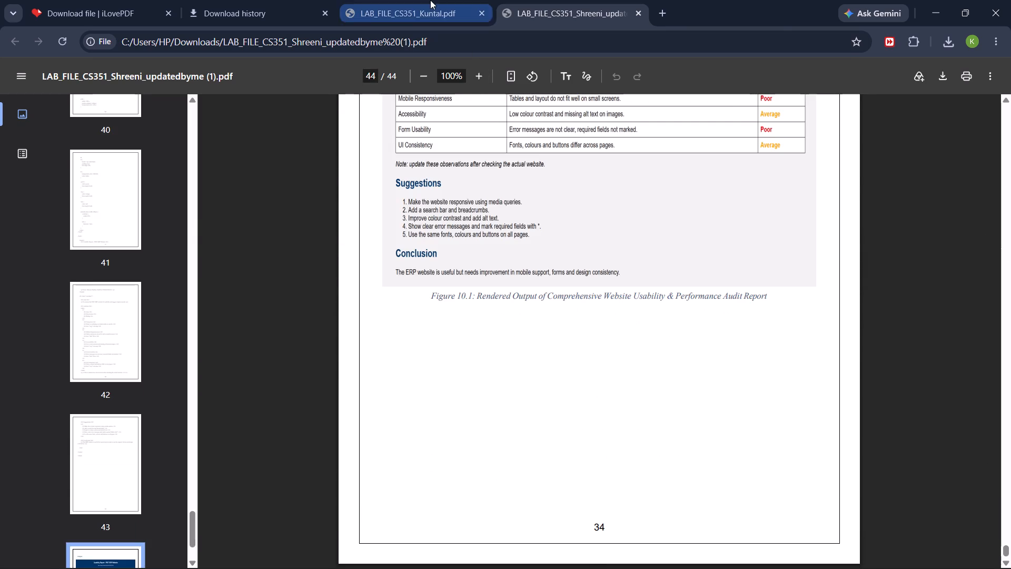
pyautogui.scroll(-3, 798, 322)
pyautogui.click(907, 239)
pyautogui.moveTo(1006, 121); pyautogui.dragTo(1009, 568)
pyautogui.moveTo(736, 474); pyautogui.dragTo(737, 468)
pyautogui.scroll(5, 640, 378)
pyautogui.scroll(4, 616, 177)
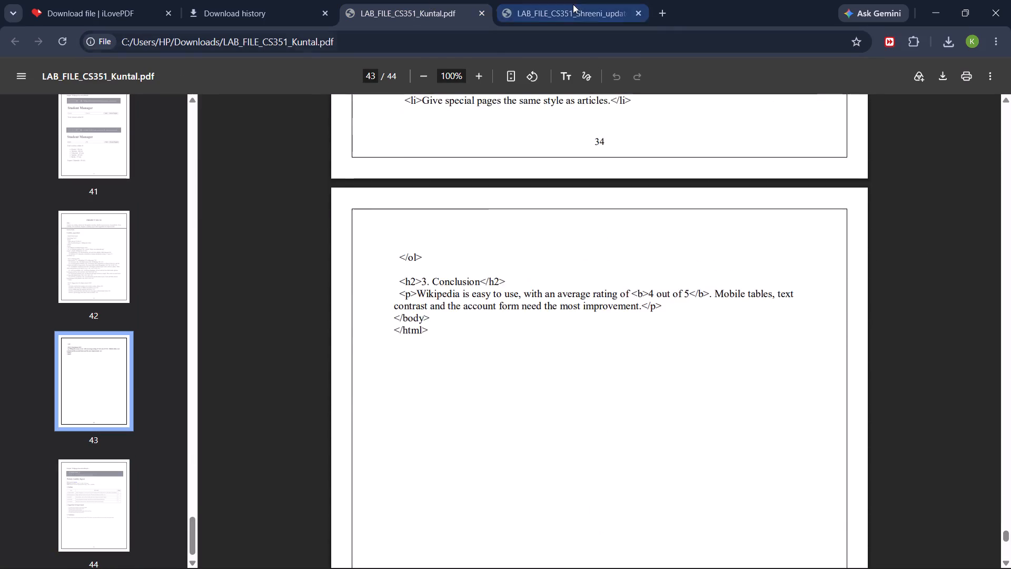
pyautogui.click(573, 4)
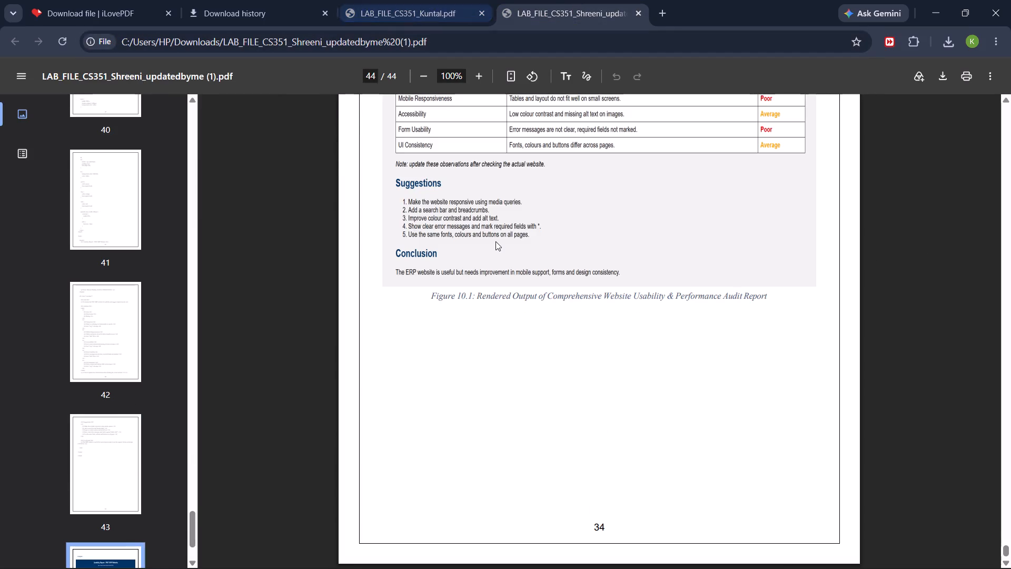
# Examine the Shreeni PDF from its cover through the Lab Experiment table and Project No. 1, and close it.
pyautogui.scroll(7, 495, 241)
pyautogui.moveTo(1010, 429); pyautogui.dragTo(1009, 173)
pyautogui.moveTo(1001, 381); pyautogui.dragTo(999, 383)
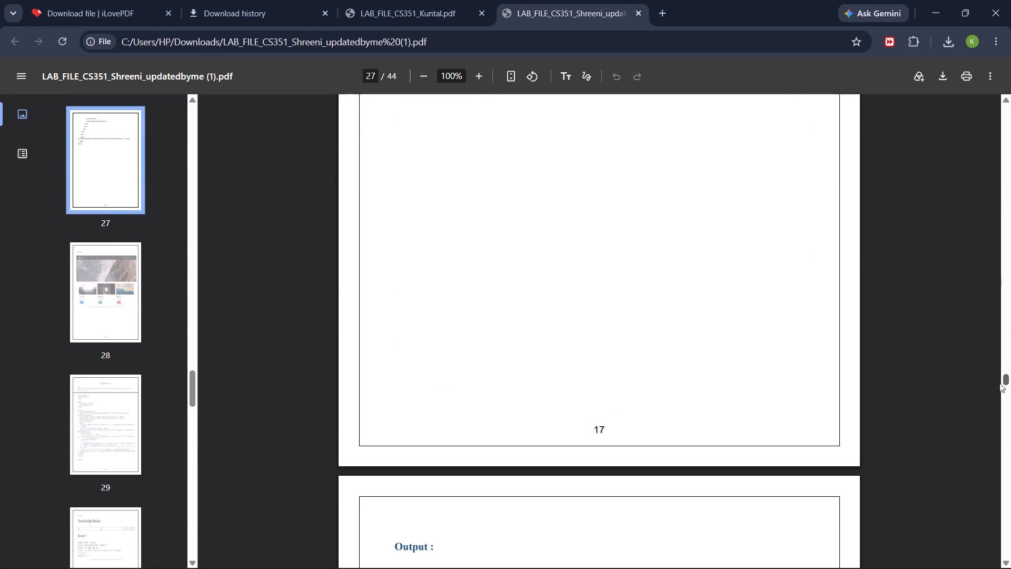
pyautogui.moveTo(999, 383); pyautogui.dragTo(1002, 28)
pyautogui.click(805, 238)
pyautogui.scroll(-6, 794, 237)
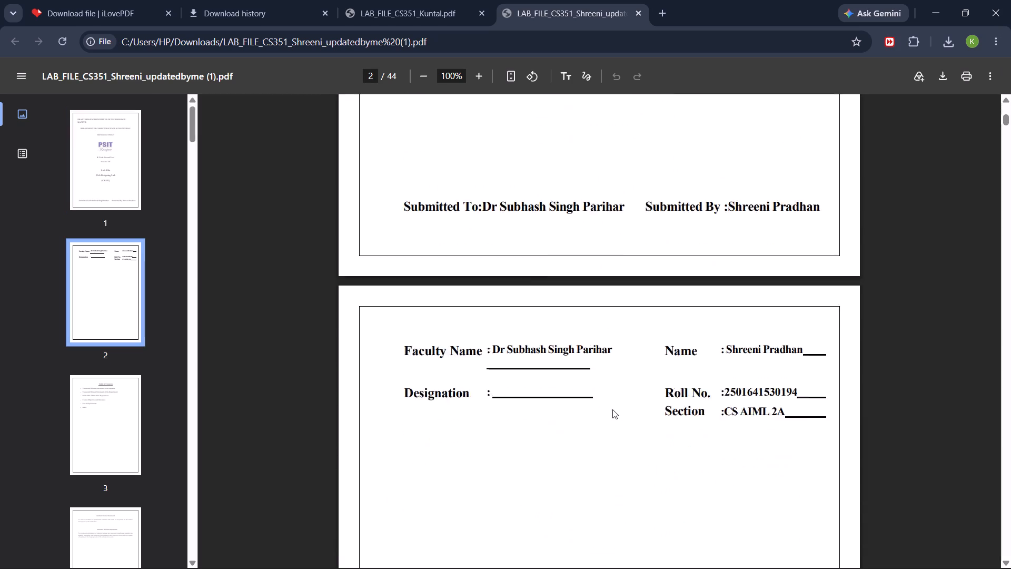
pyautogui.scroll(-9, 612, 409)
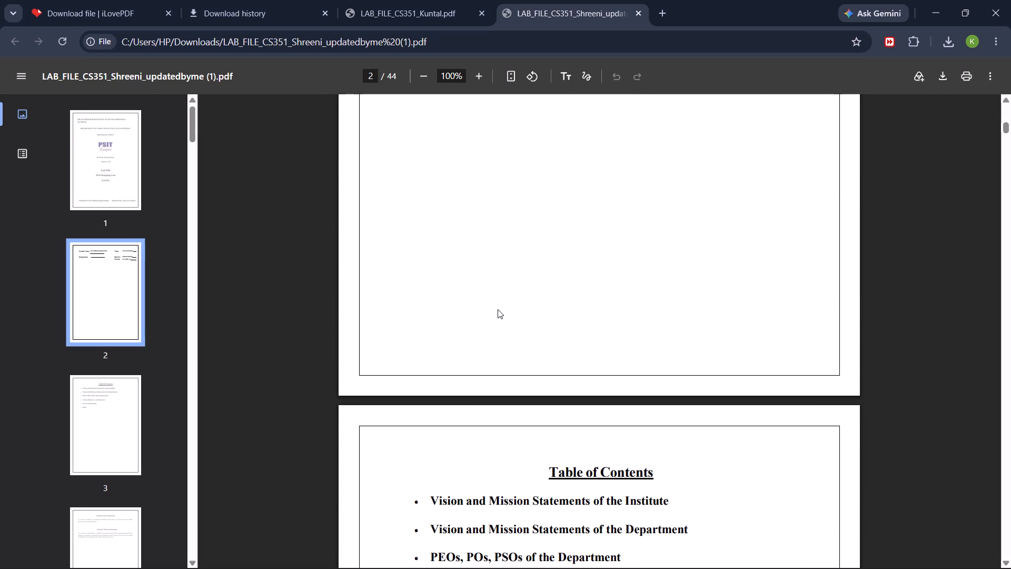
pyautogui.scroll(-5, 489, 305)
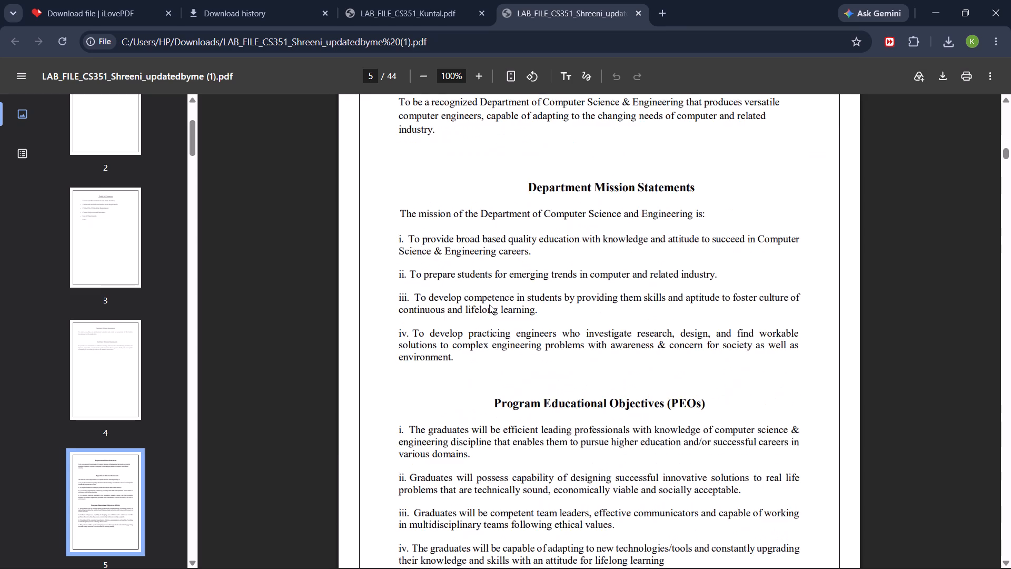
pyautogui.scroll(-8, 489, 305)
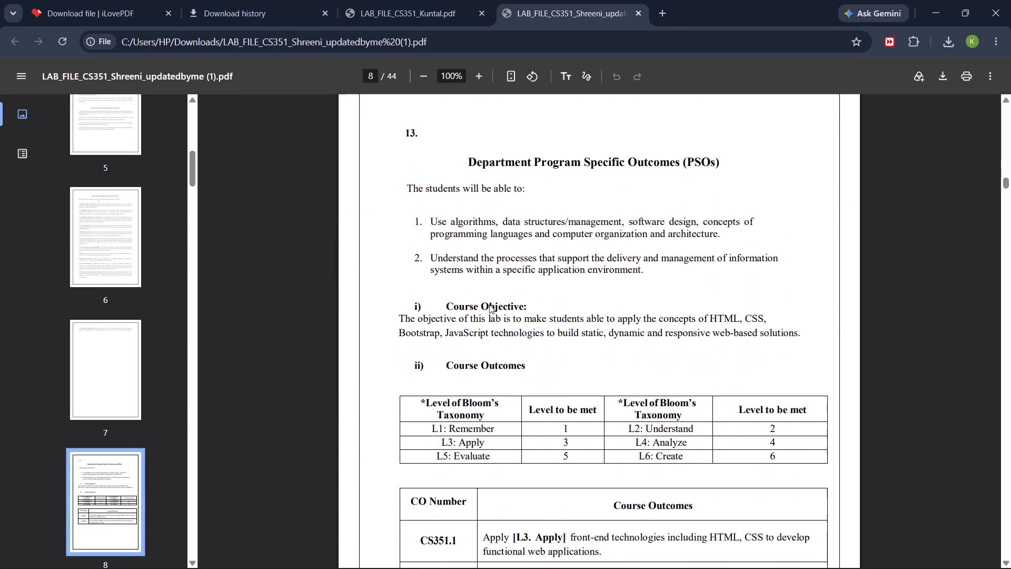
pyautogui.scroll(-8, 489, 305)
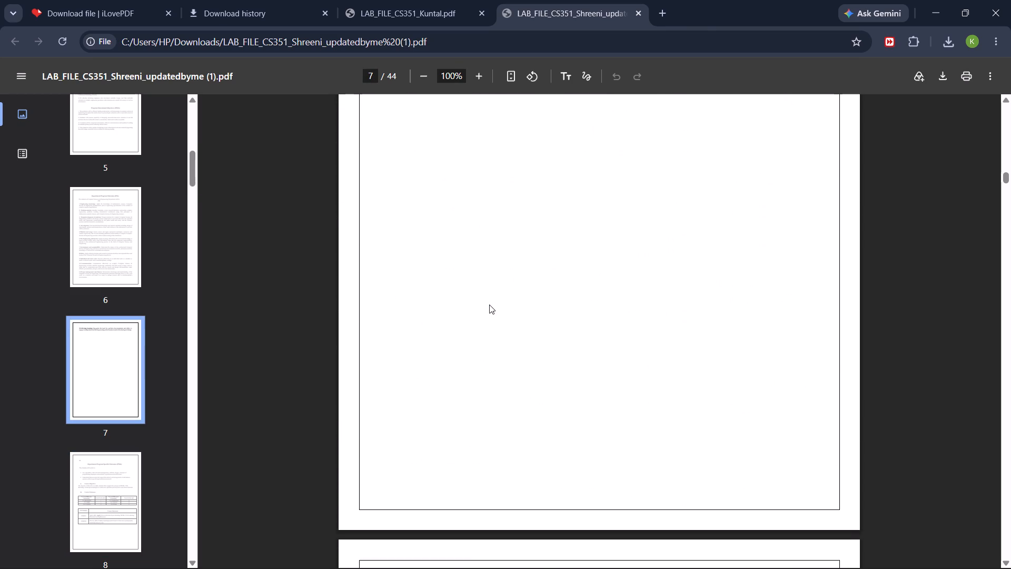
pyautogui.scroll(-7, 489, 305)
pyautogui.scroll(1, 489, 305)
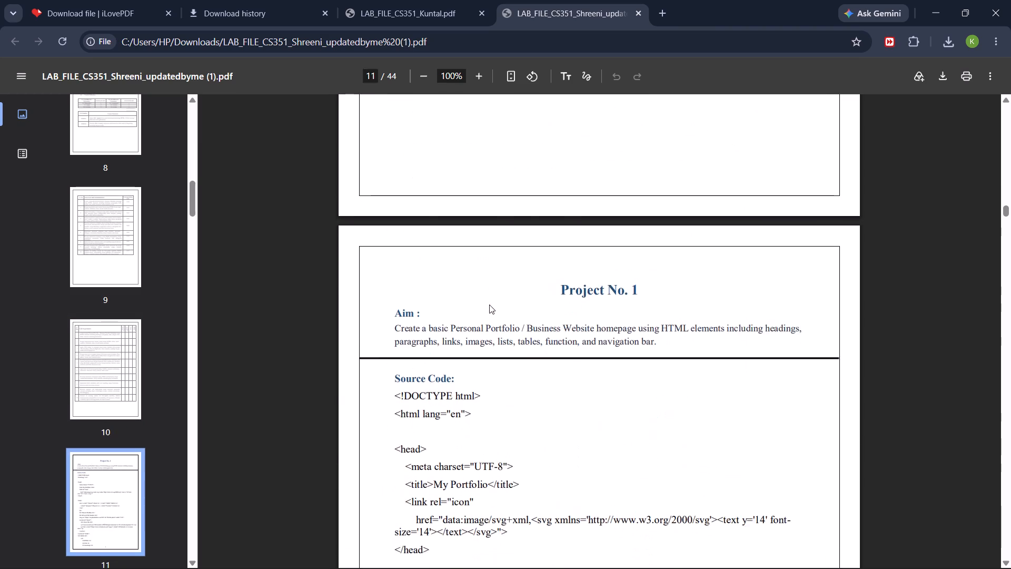
pyautogui.scroll(5, 489, 305)
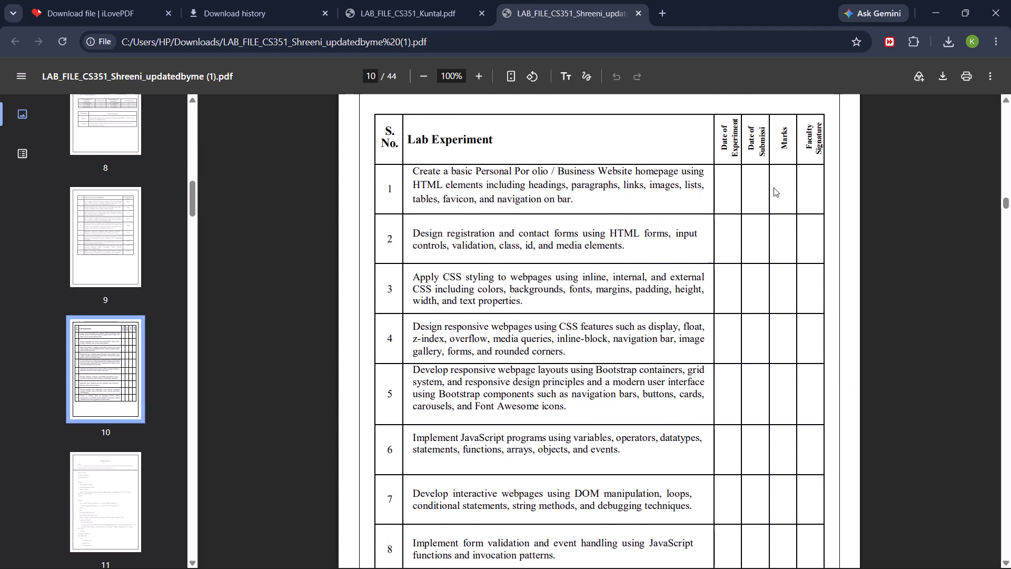
pyautogui.scroll(3, 774, 188)
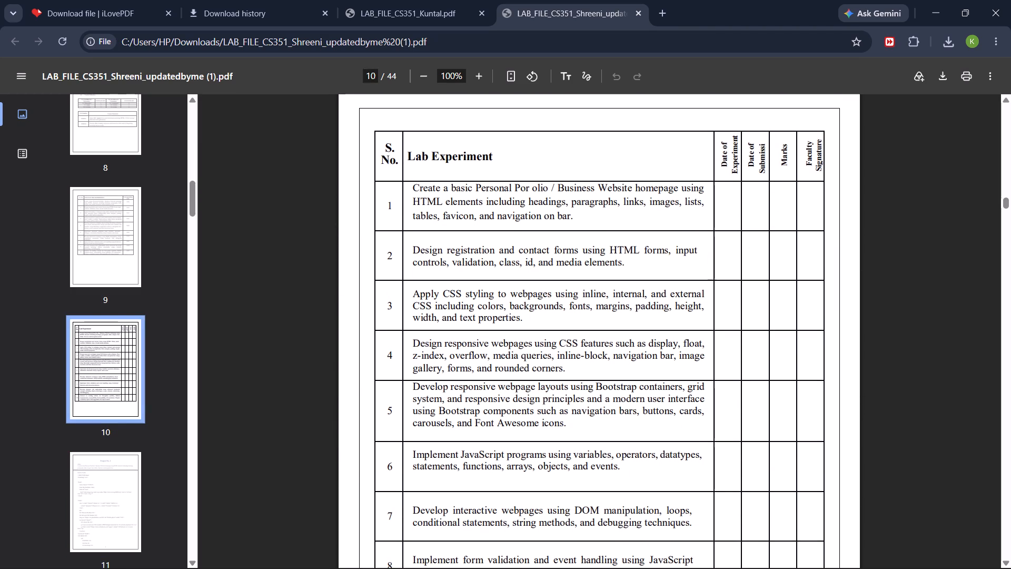
pyautogui.click(641, 16)
# Open LAB_FILE_CS351_Shreeni_updatedbyme (1).docx from Downloads in Word, look through its opening pages and enable editing.
pyautogui.hotkey('alt', 'Tab')
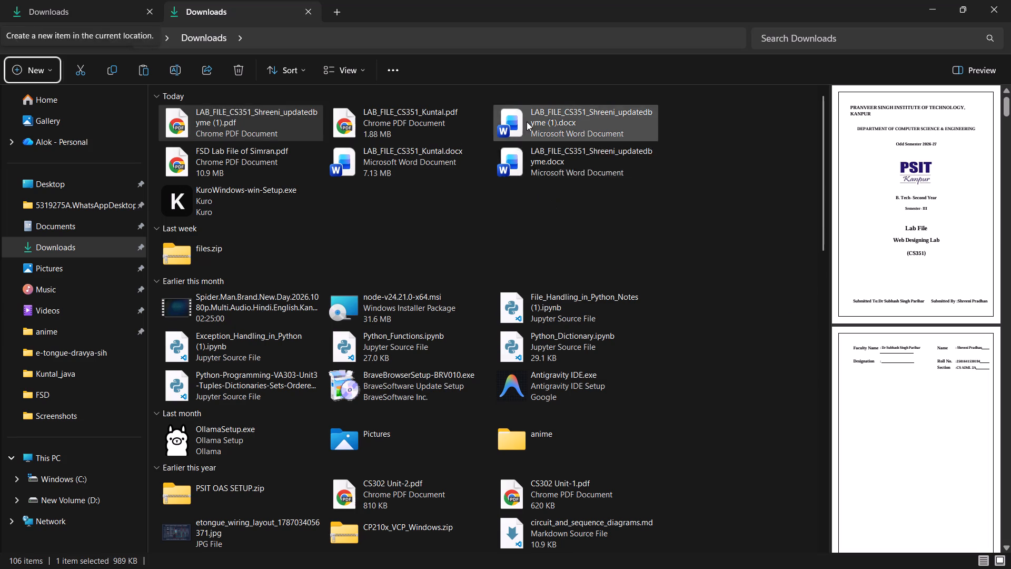
pyautogui.click(567, 172)
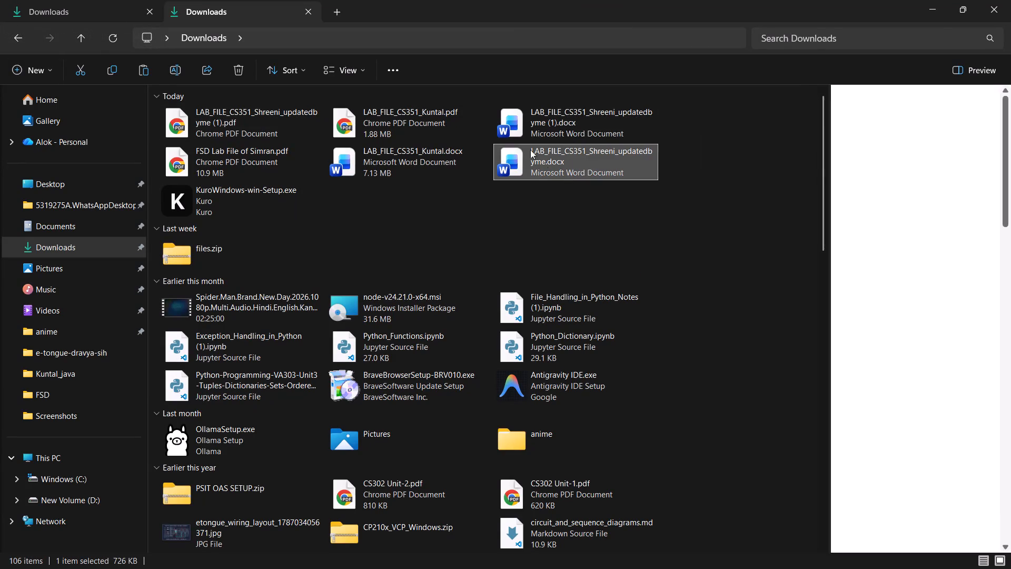
pyautogui.click(519, 113)
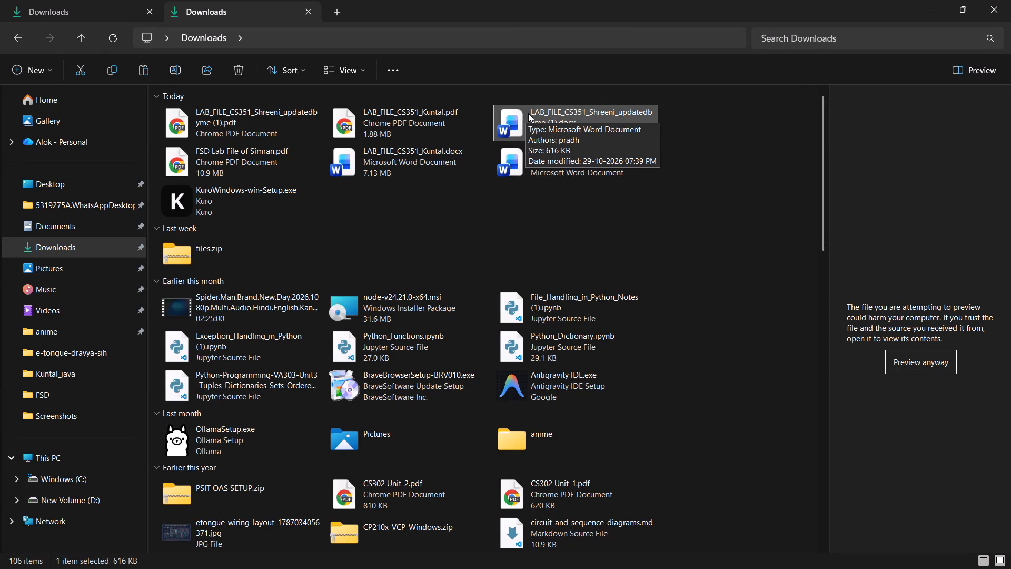
pyautogui.doubleClick(554, 123)
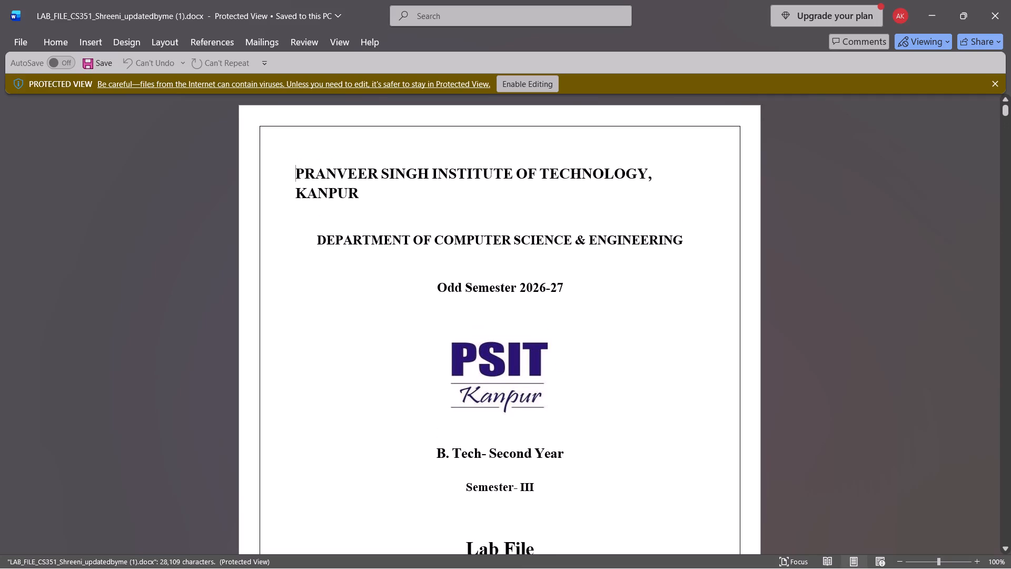
pyautogui.scroll(-9, 555, 354)
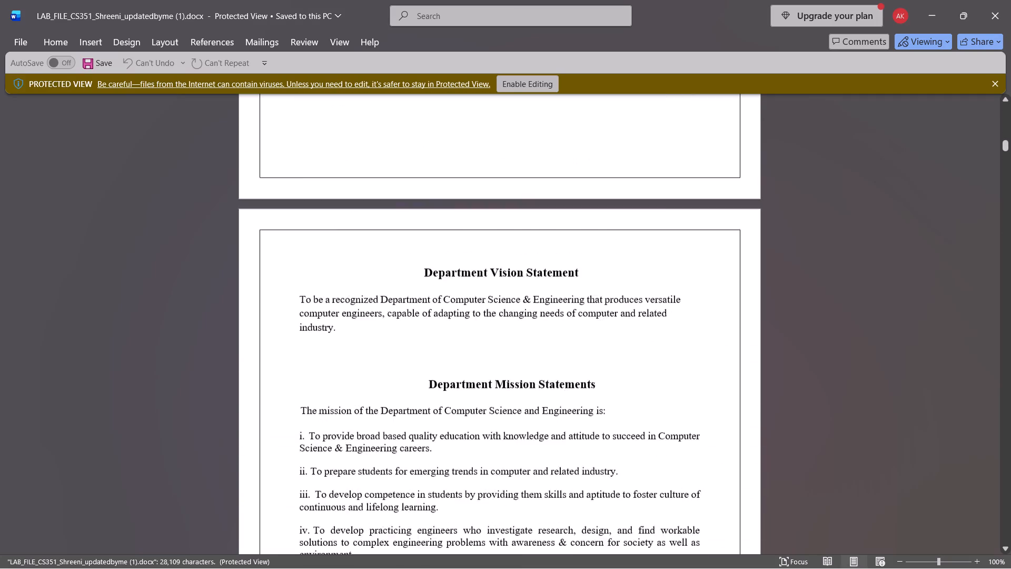
pyautogui.scroll(-4, 555, 354)
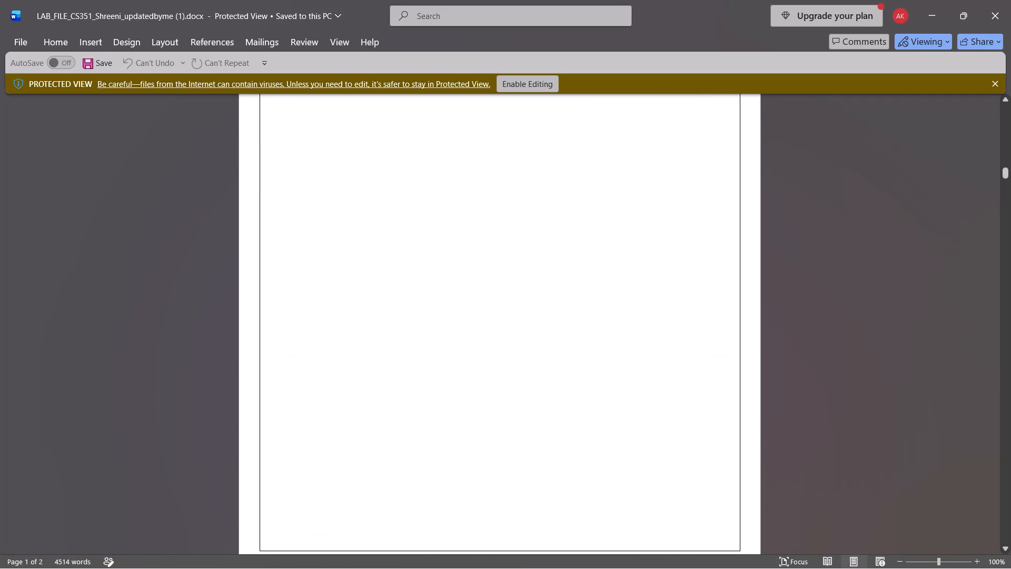
pyautogui.scroll(1, 555, 354)
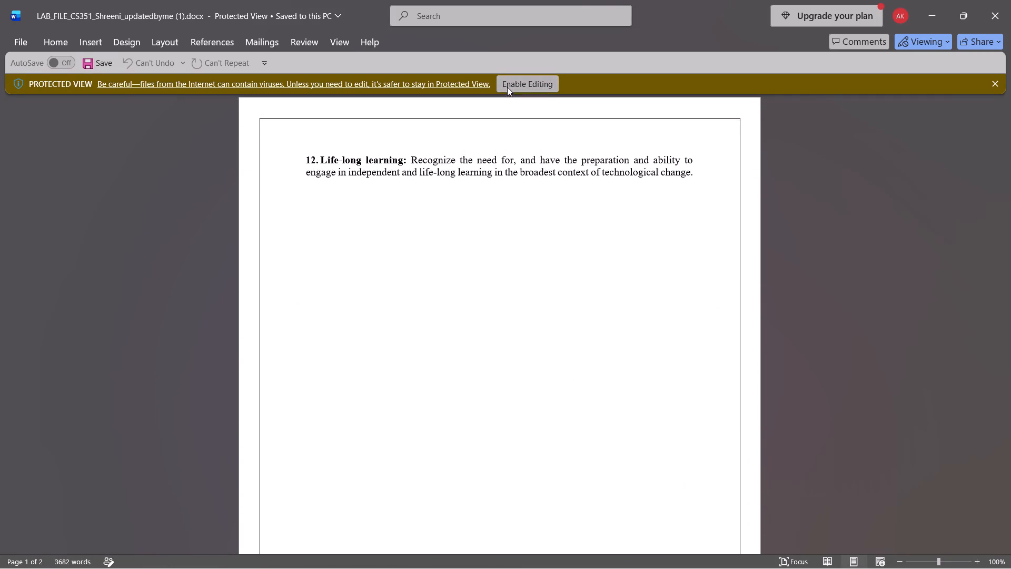
pyautogui.click(507, 87)
# Widen the Date of Submission column slightly in the Lab Experiment table on page 10.
pyautogui.scroll(-17, 530, 282)
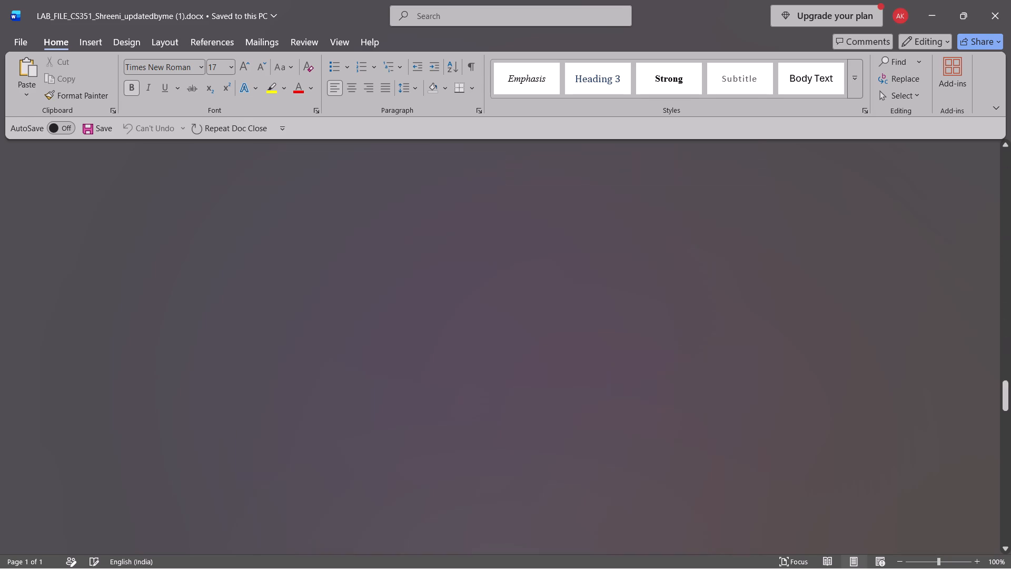
pyautogui.scroll(-6, 530, 282)
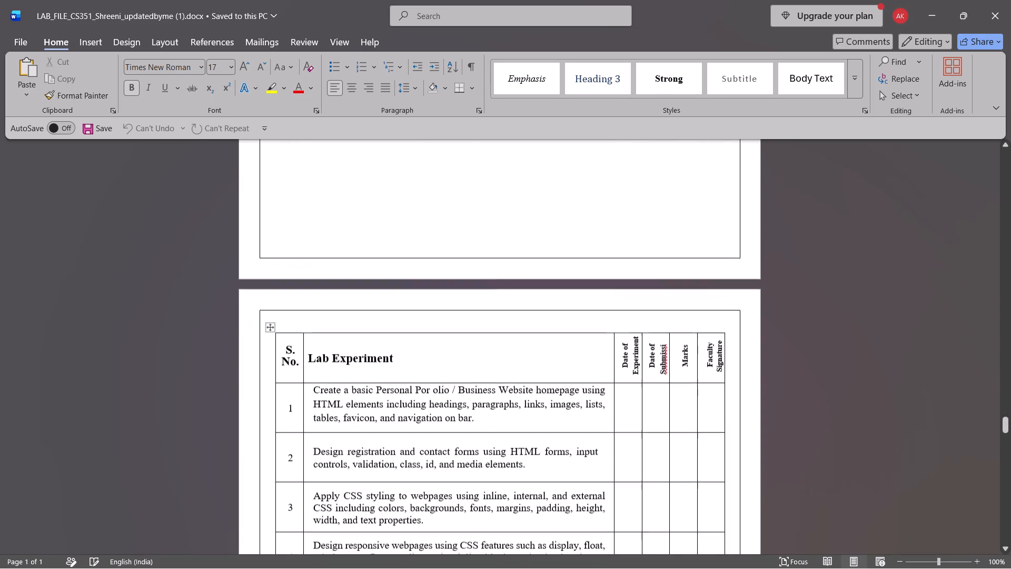
pyautogui.click(665, 337)
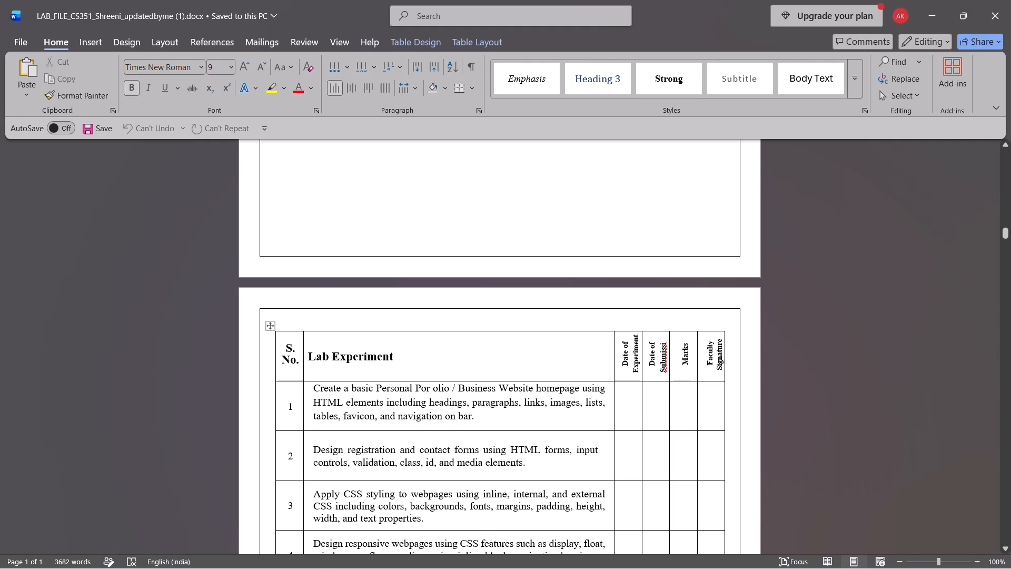
pyautogui.click(671, 337)
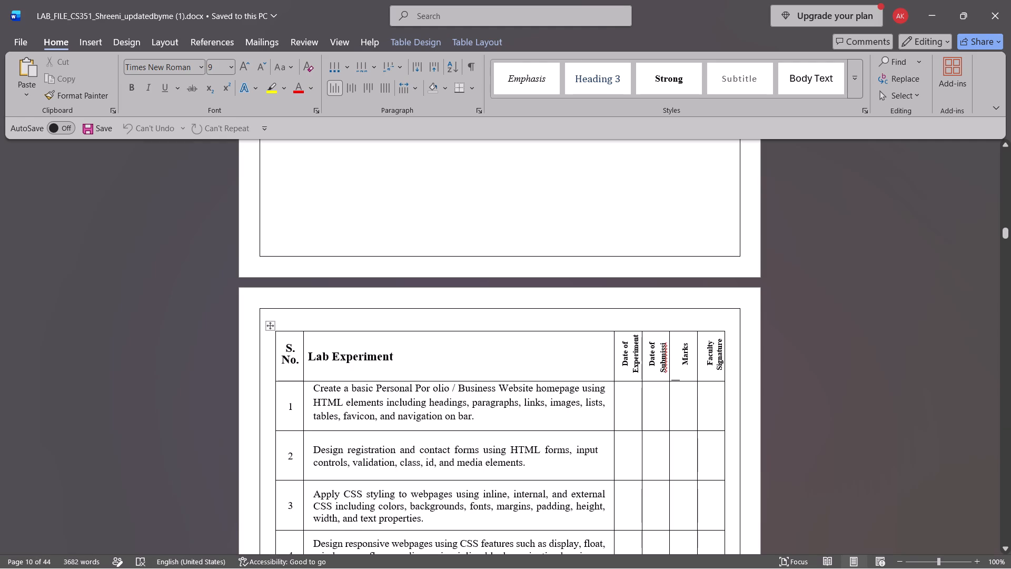
pyautogui.scroll(-1, 670, 367)
pyautogui.moveTo(669, 377); pyautogui.dragTo(671, 380)
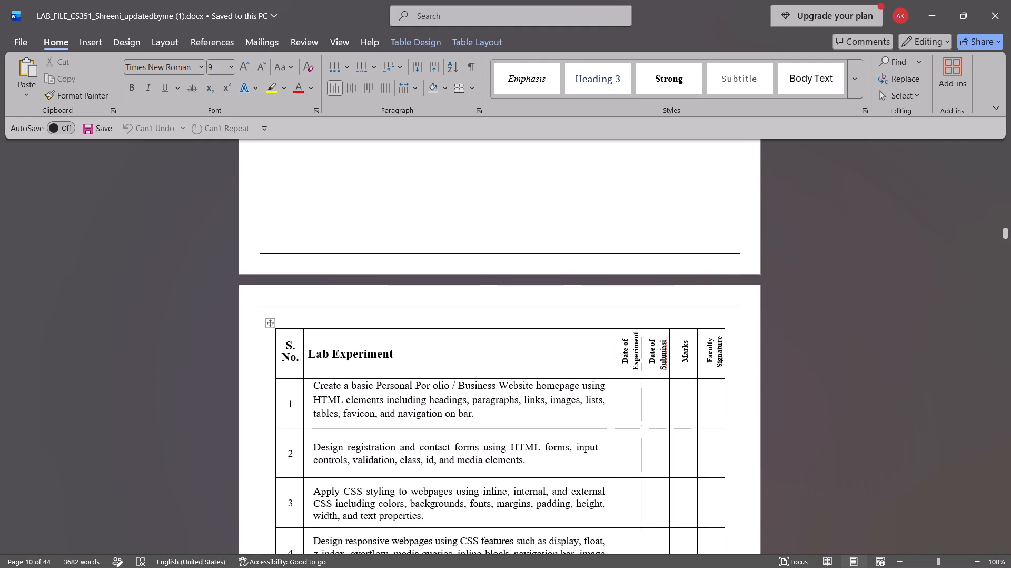
pyautogui.moveTo(671, 380); pyautogui.dragTo(675, 381)
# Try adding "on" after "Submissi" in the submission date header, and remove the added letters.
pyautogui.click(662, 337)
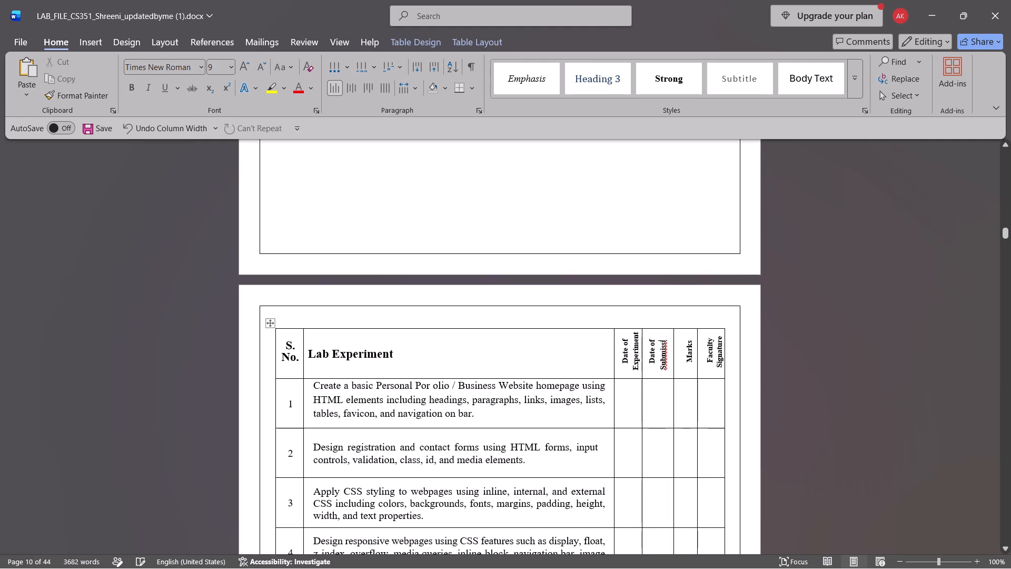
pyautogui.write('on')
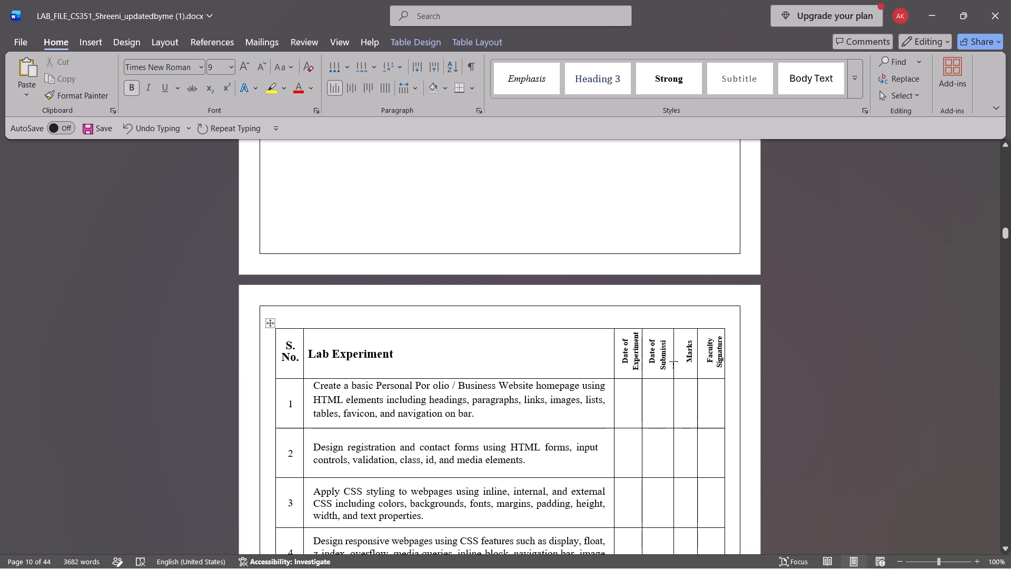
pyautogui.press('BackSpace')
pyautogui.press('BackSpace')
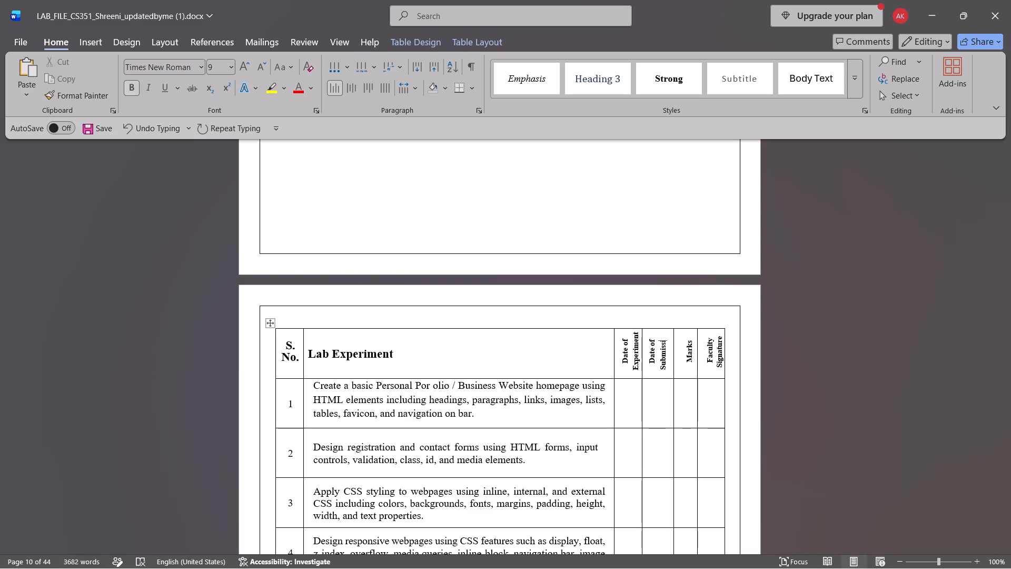
# Reduce the font size to 8 at the end of "Submissi" in the column header and add "on".
pyautogui.click(255, 70)
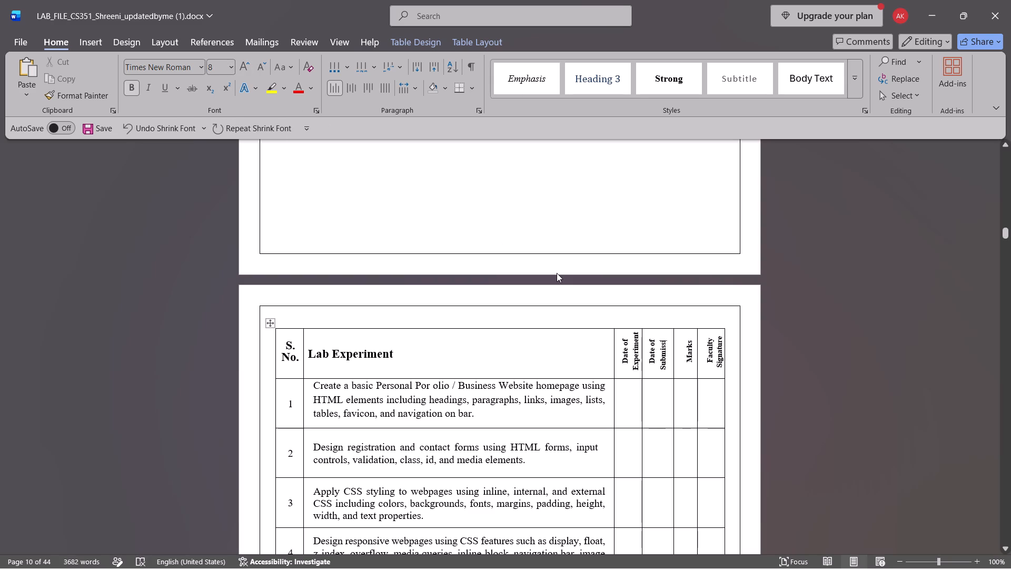
pyautogui.write('on')
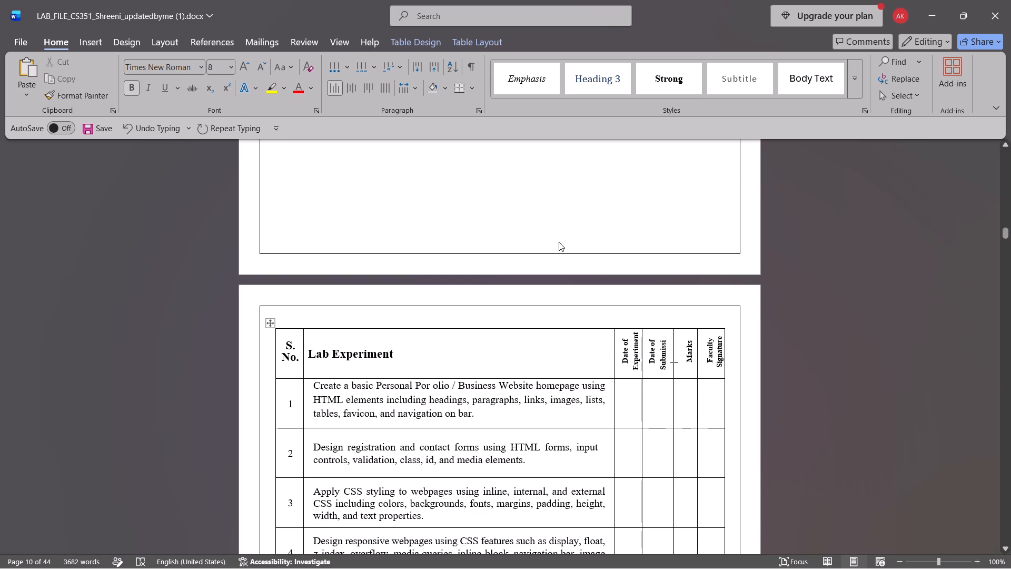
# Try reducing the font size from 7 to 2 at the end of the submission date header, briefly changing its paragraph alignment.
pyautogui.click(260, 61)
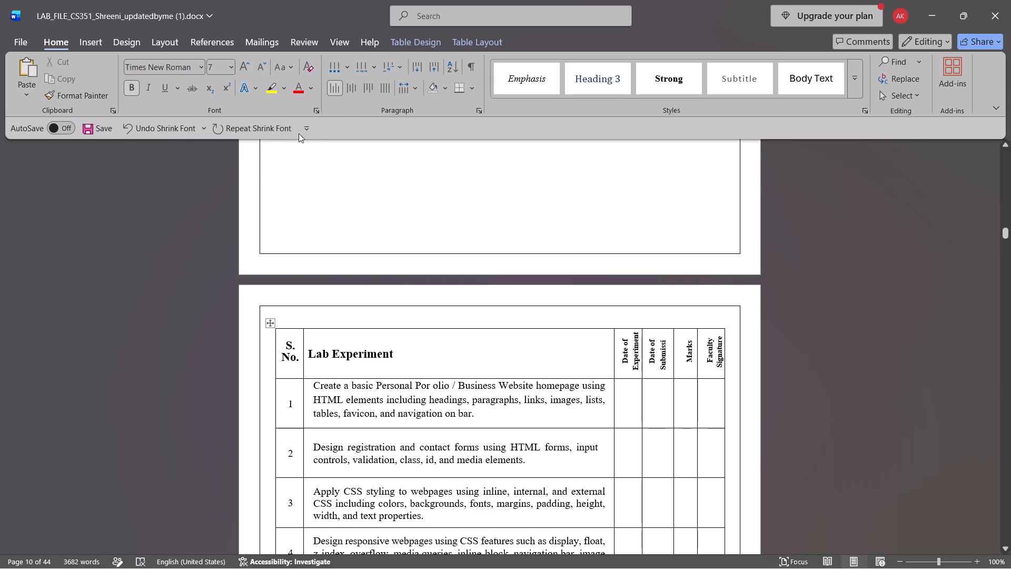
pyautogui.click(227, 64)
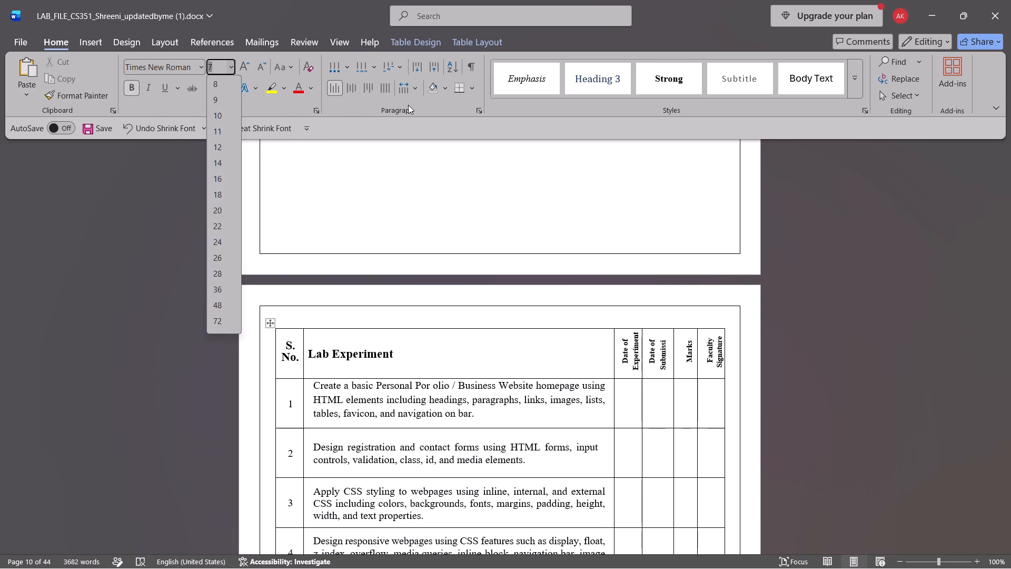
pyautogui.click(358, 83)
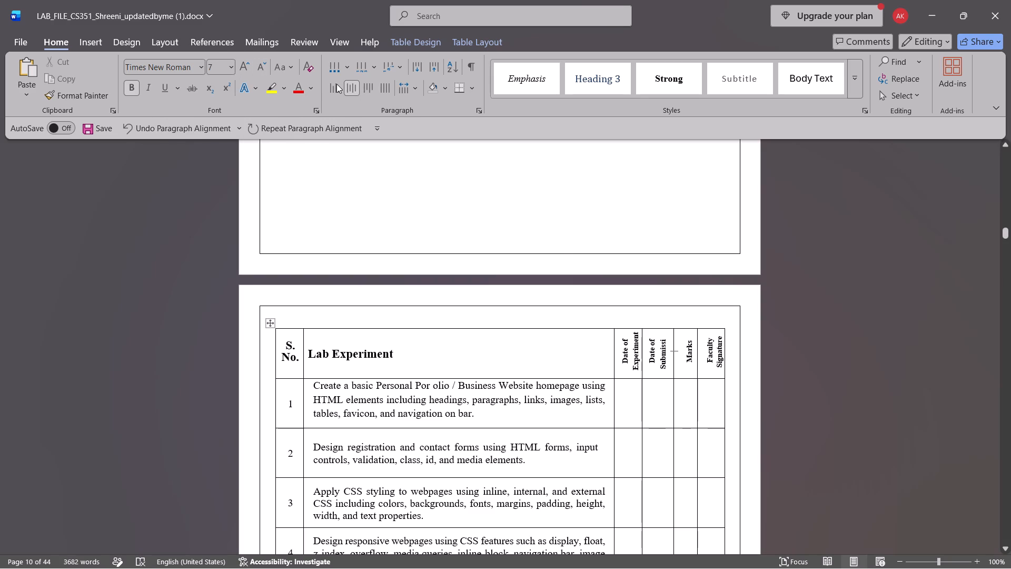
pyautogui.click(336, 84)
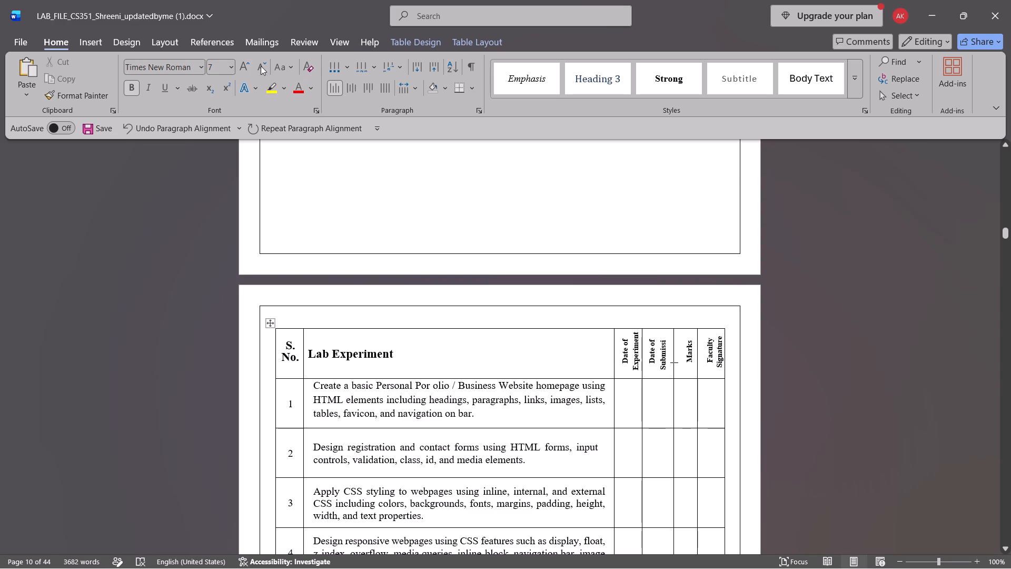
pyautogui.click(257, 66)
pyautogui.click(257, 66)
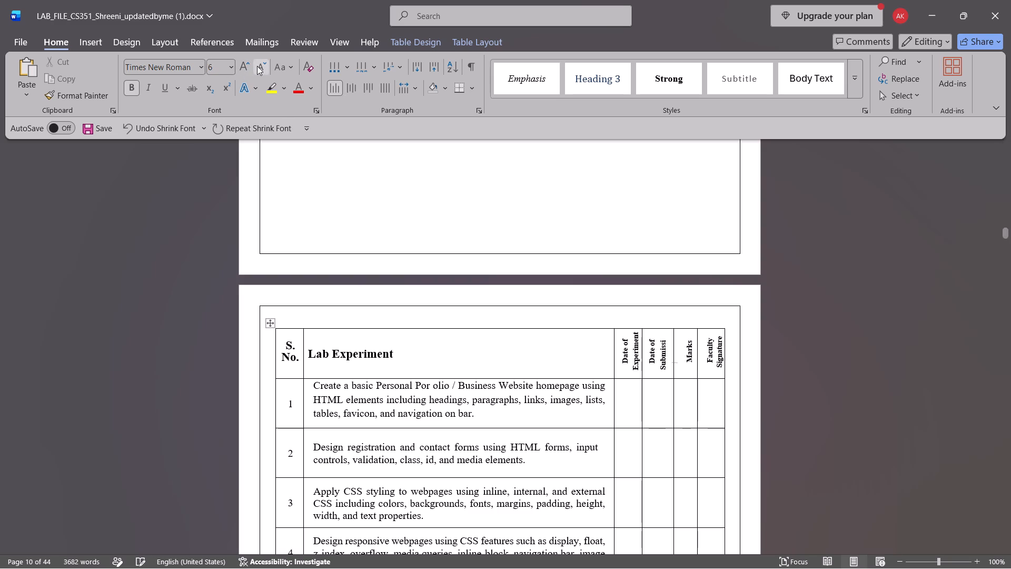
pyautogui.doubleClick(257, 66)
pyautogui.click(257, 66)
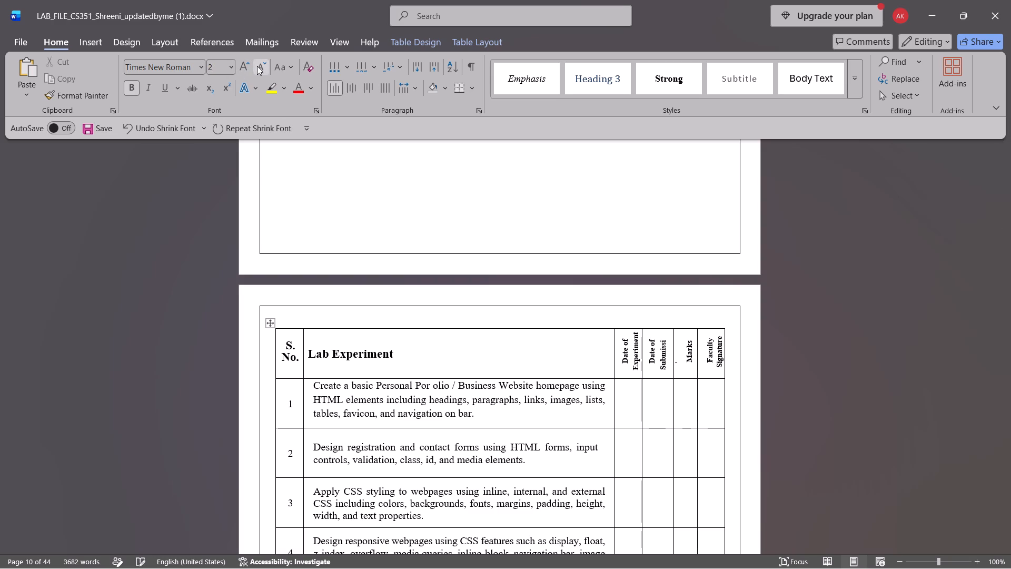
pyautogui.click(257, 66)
# Add "on" after "Submissi" in the submission date column header.
pyautogui.click(666, 342)
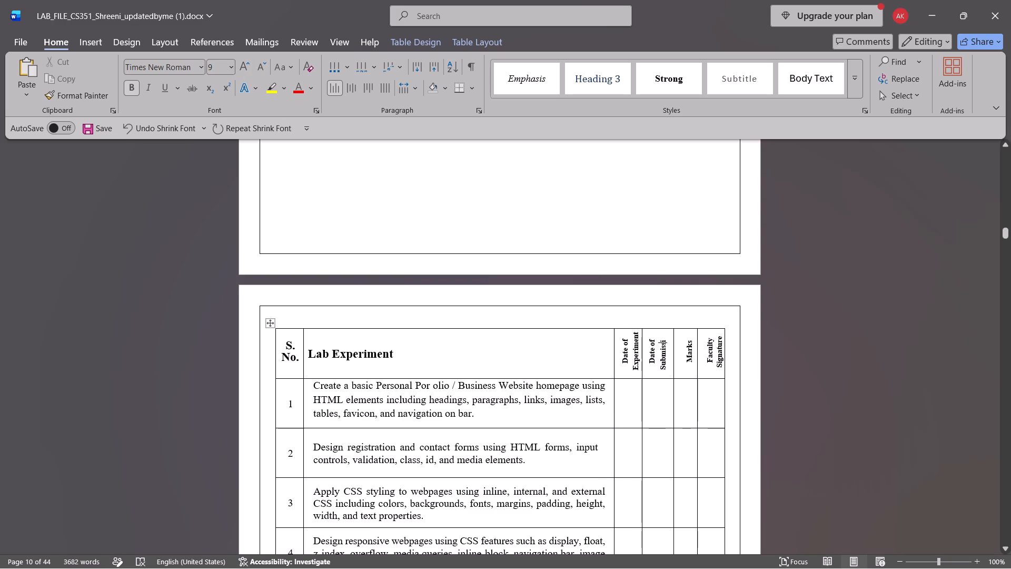
pyautogui.click(666, 367)
pyautogui.click(667, 337)
pyautogui.write('on')
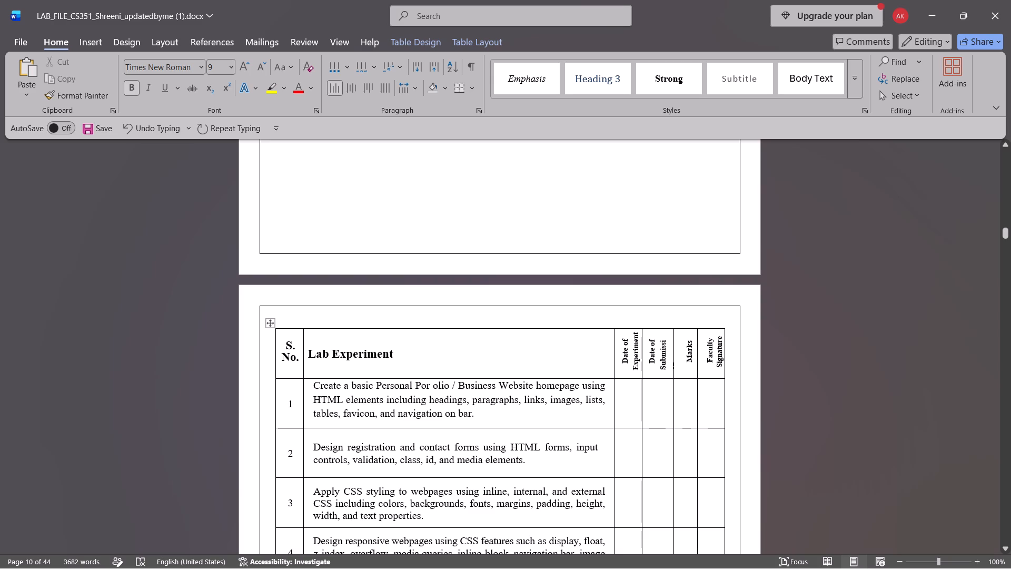
# Set the font size of the entire Date of Submission header text to 7.
pyautogui.moveTo(653, 336); pyautogui.dragTo(663, 361)
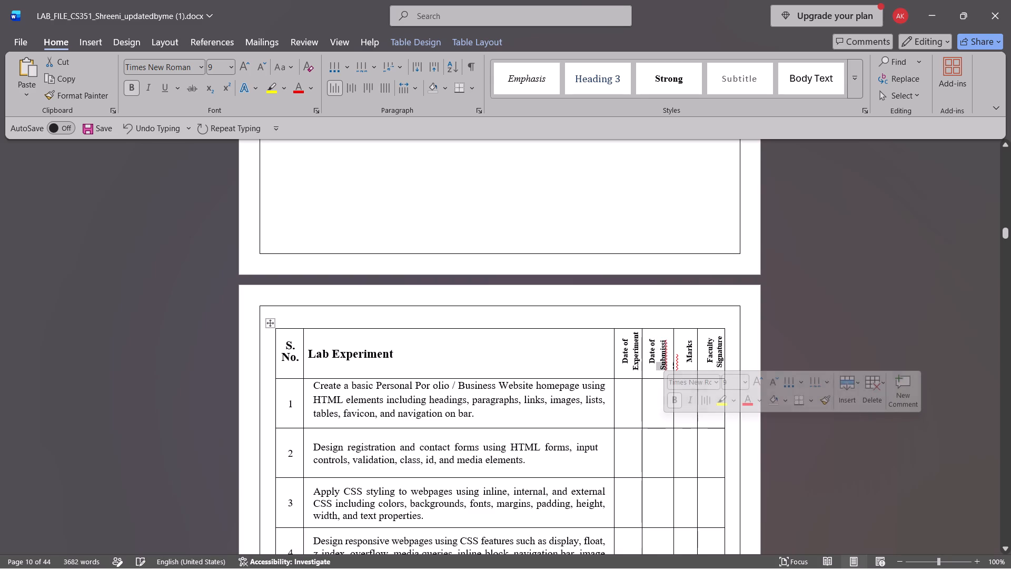
pyautogui.click(651, 342)
pyautogui.click(652, 367)
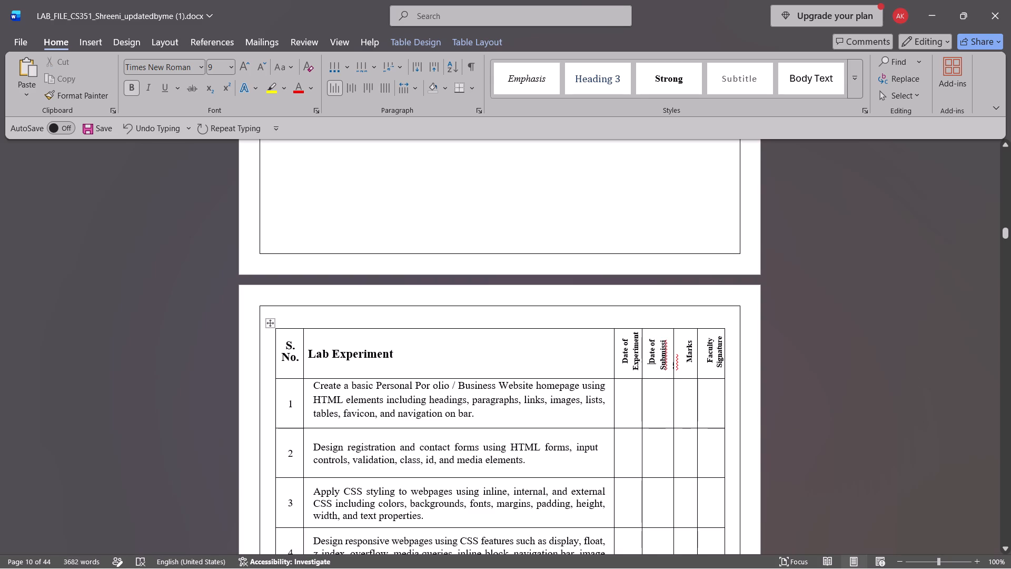
pyautogui.moveTo(652, 367); pyautogui.dragTo(664, 344)
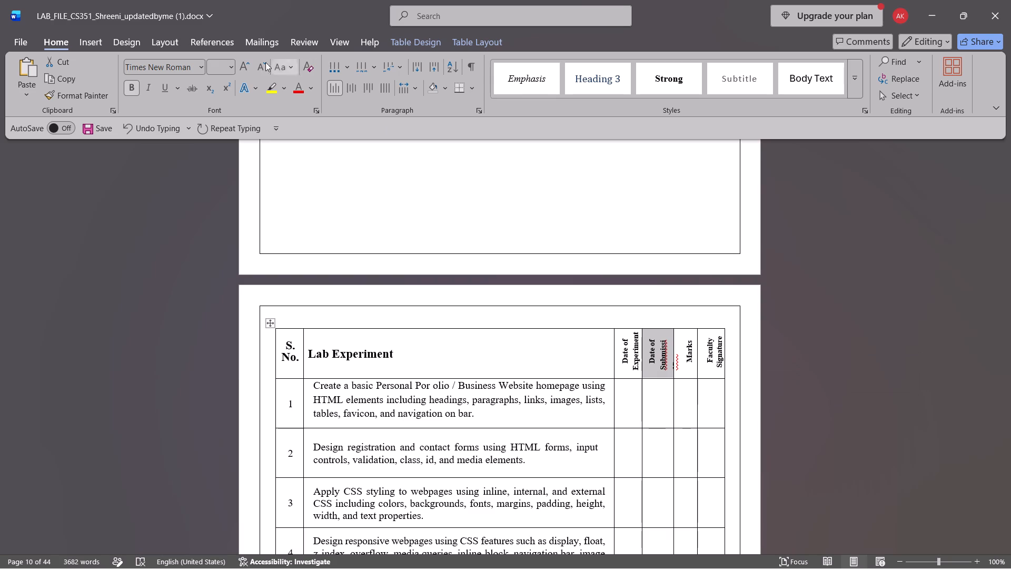
pyautogui.click(259, 65)
pyautogui.click(259, 65)
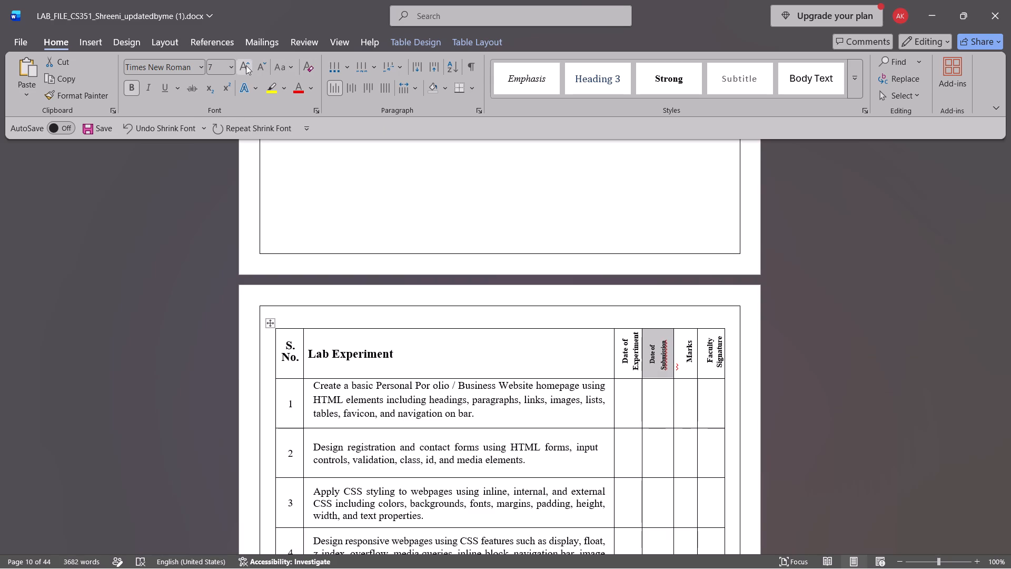
pyautogui.click(246, 65)
pyautogui.click(246, 65)
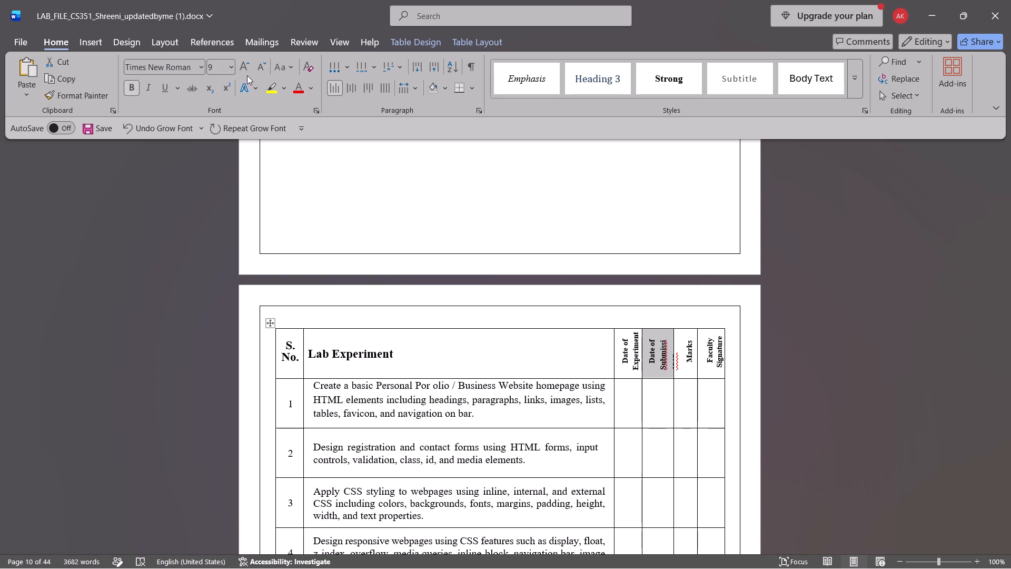
pyautogui.click(257, 69)
pyautogui.click(260, 69)
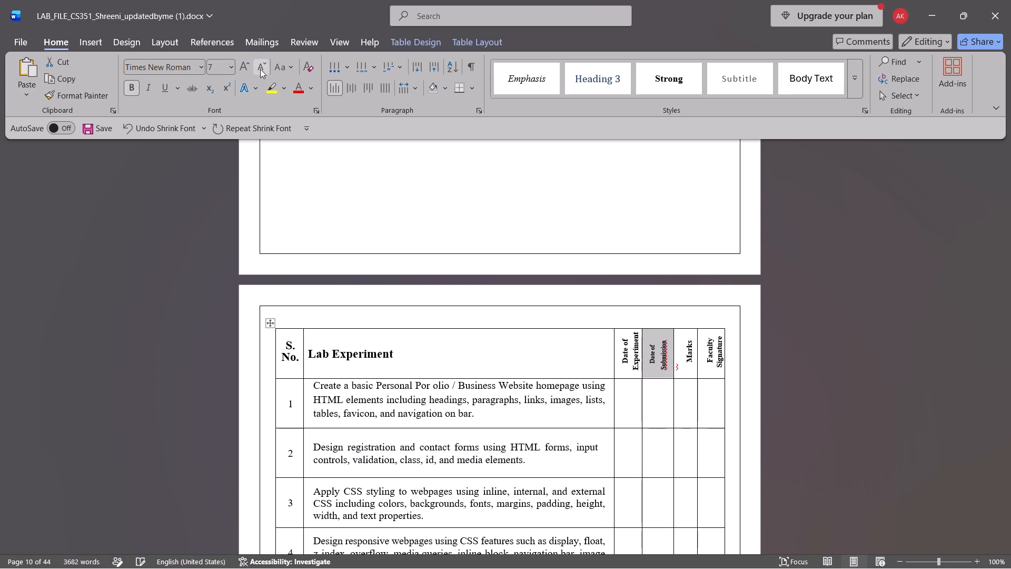
# Remove the extra letters at the end of the submission date header so that the word reads "Submission".
pyautogui.click(655, 342)
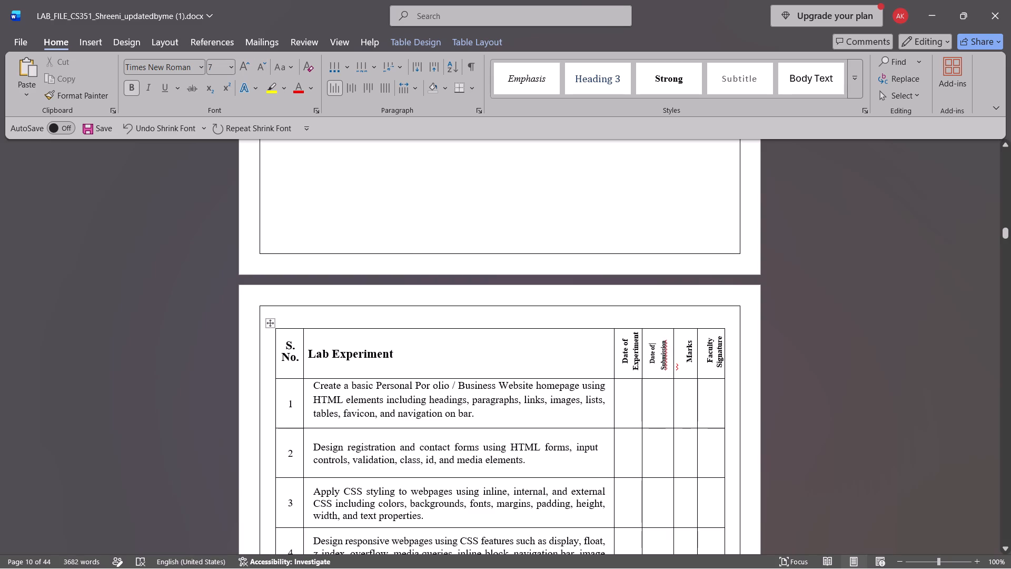
pyautogui.click(671, 371)
pyautogui.press('BackSpace')
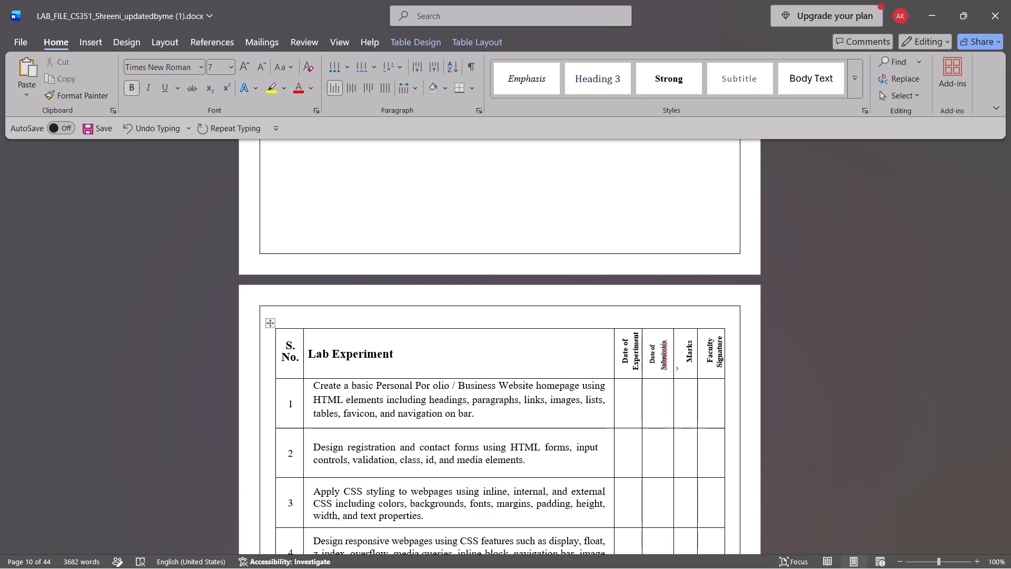
pyautogui.press('Right')
pyautogui.write('\\\\')
pyautogui.press('BackSpace')
pyautogui.press('BackSpace')
pyautogui.press('BackSpace')
pyautogui.press('BackSpace')
pyautogui.press('n')
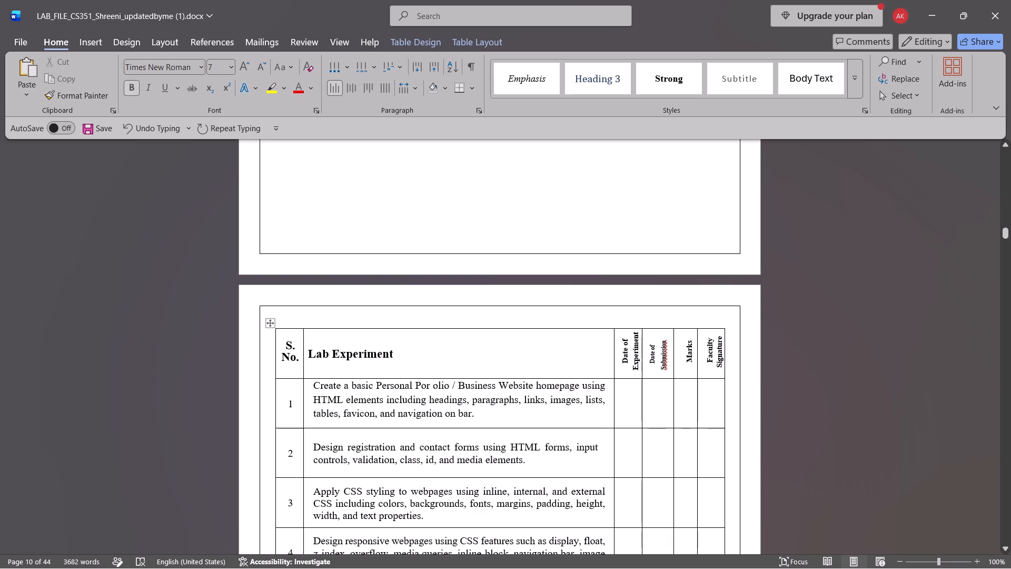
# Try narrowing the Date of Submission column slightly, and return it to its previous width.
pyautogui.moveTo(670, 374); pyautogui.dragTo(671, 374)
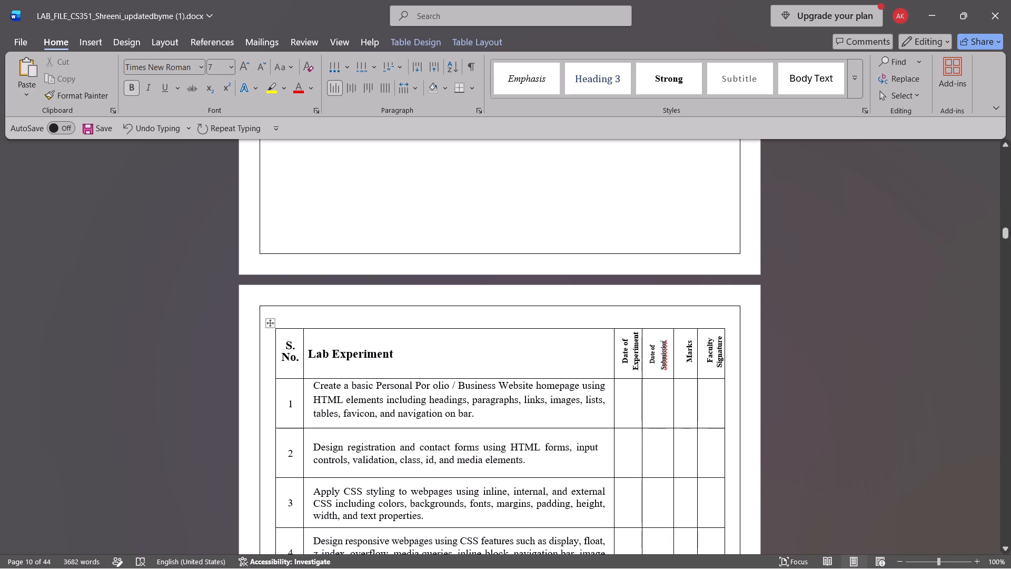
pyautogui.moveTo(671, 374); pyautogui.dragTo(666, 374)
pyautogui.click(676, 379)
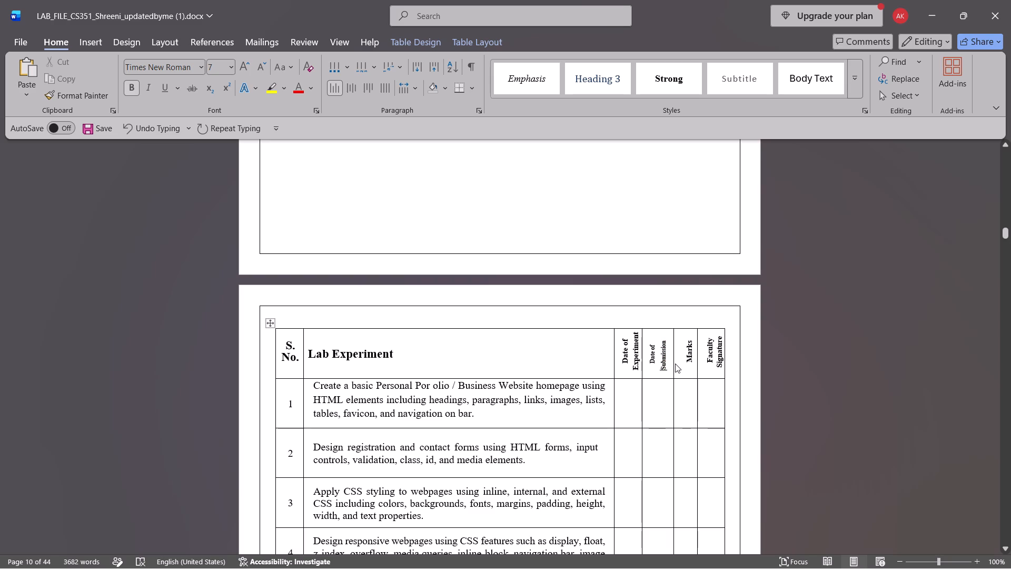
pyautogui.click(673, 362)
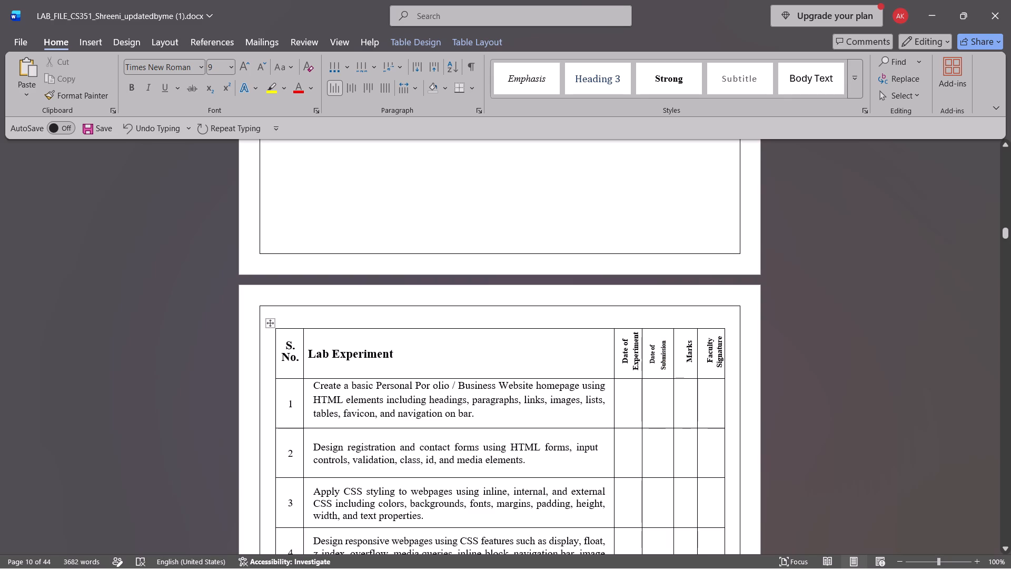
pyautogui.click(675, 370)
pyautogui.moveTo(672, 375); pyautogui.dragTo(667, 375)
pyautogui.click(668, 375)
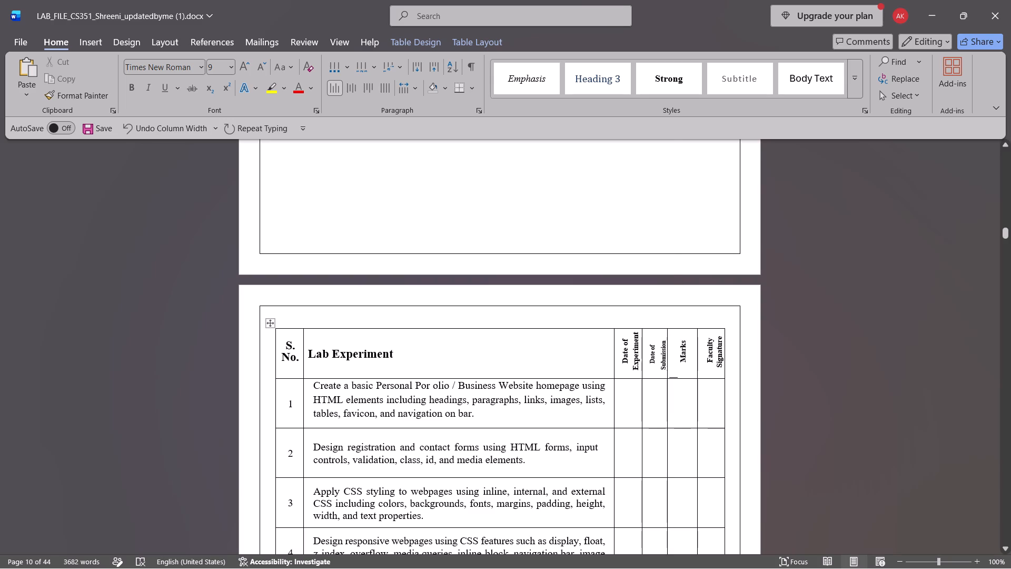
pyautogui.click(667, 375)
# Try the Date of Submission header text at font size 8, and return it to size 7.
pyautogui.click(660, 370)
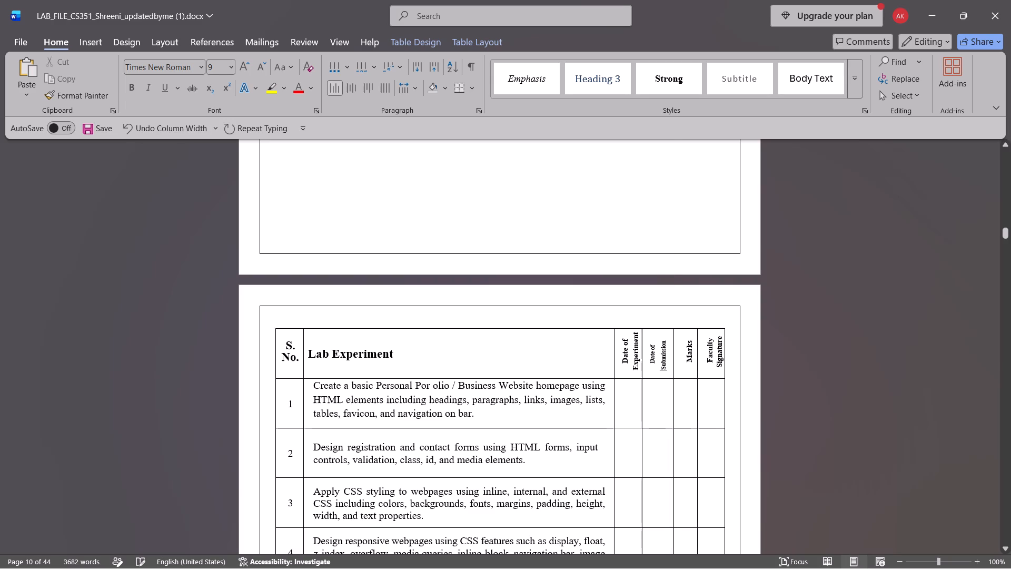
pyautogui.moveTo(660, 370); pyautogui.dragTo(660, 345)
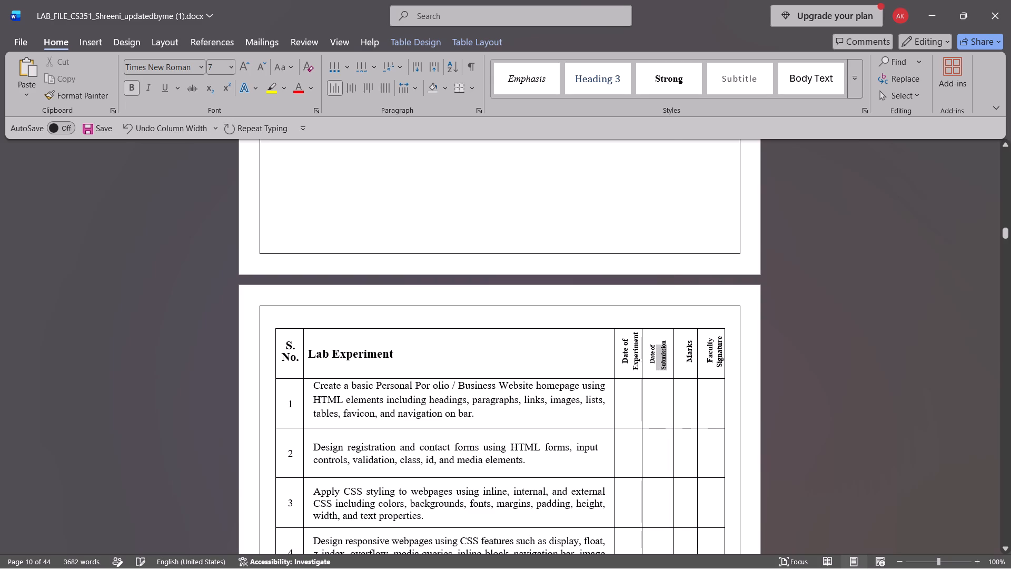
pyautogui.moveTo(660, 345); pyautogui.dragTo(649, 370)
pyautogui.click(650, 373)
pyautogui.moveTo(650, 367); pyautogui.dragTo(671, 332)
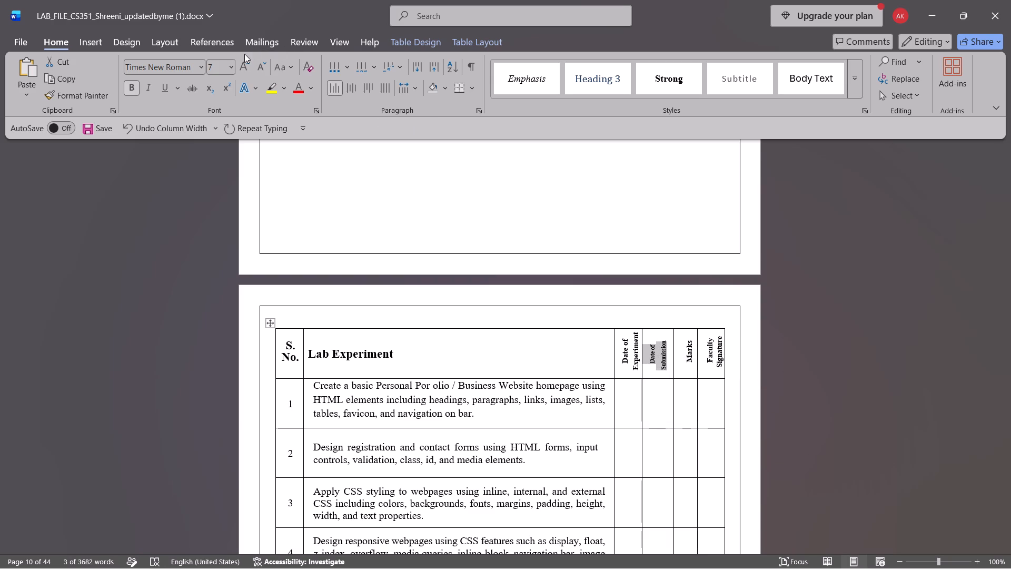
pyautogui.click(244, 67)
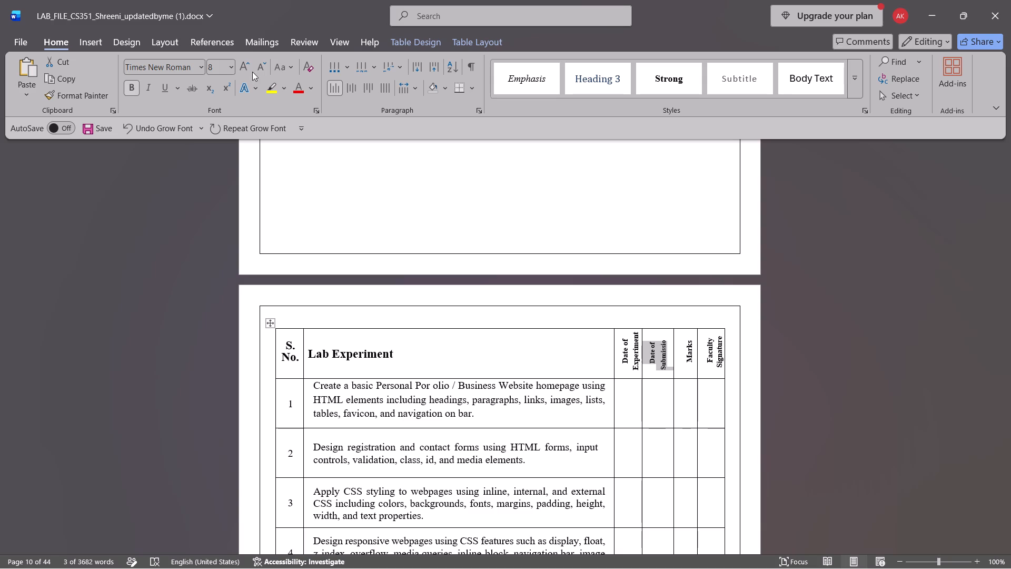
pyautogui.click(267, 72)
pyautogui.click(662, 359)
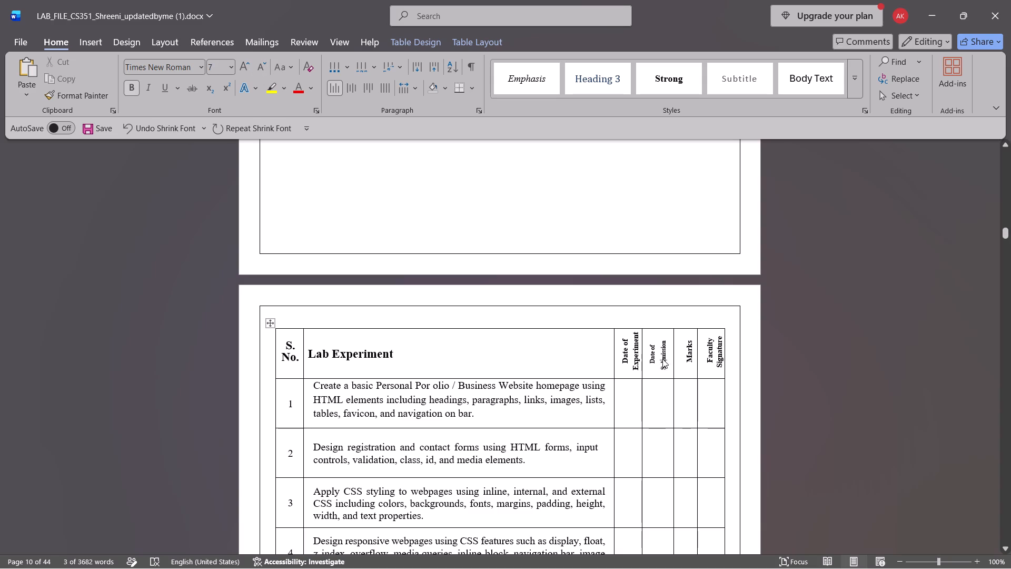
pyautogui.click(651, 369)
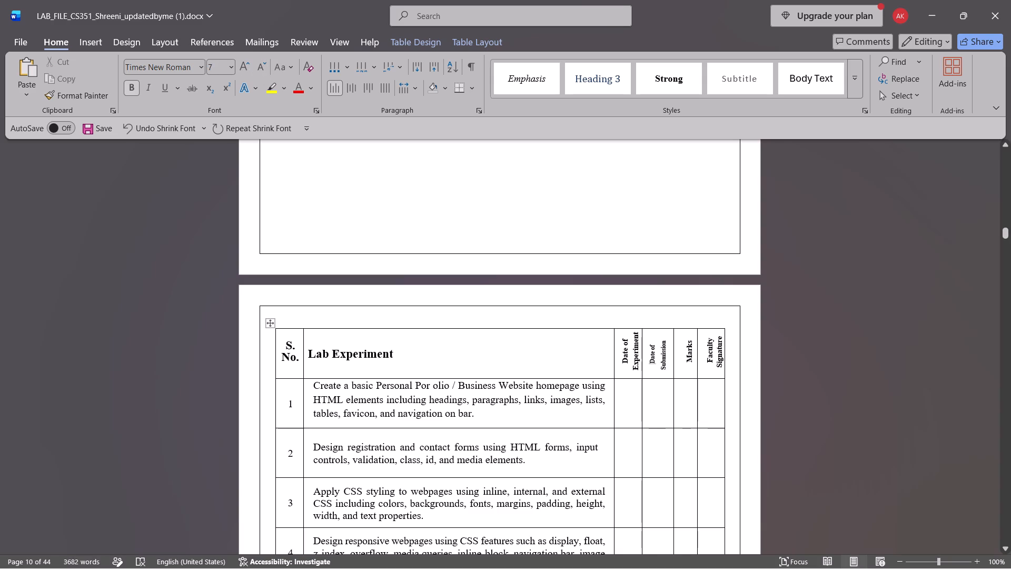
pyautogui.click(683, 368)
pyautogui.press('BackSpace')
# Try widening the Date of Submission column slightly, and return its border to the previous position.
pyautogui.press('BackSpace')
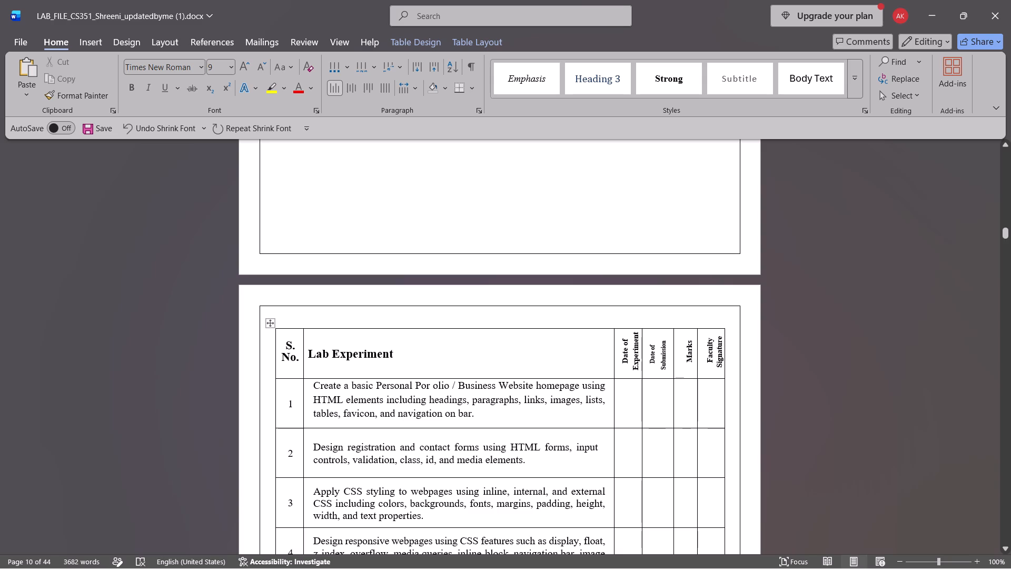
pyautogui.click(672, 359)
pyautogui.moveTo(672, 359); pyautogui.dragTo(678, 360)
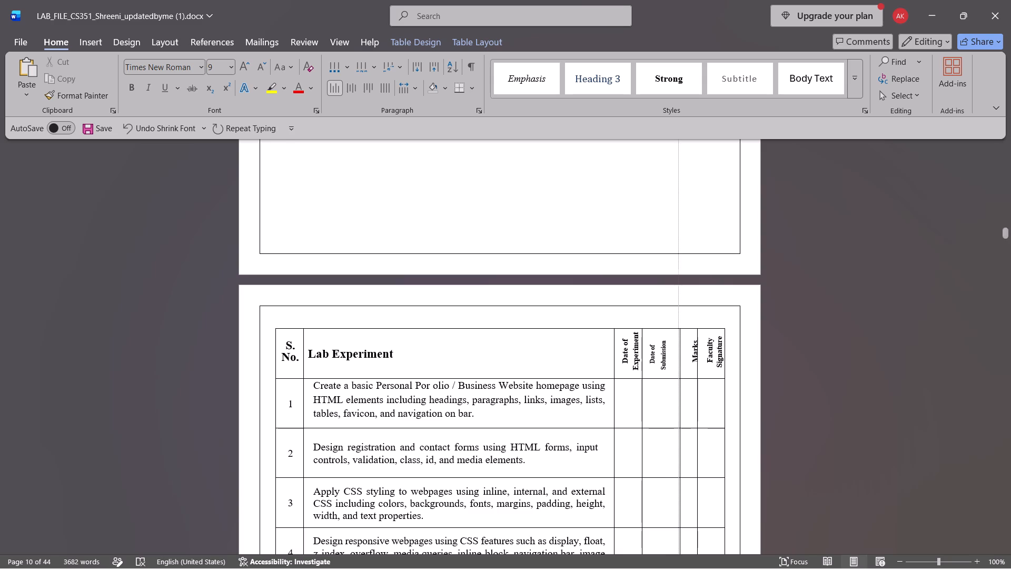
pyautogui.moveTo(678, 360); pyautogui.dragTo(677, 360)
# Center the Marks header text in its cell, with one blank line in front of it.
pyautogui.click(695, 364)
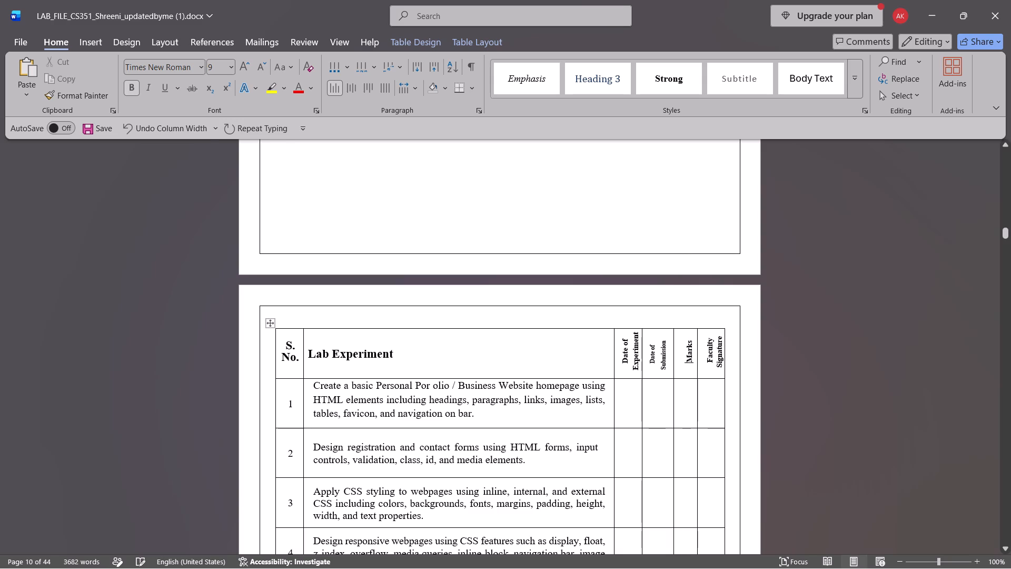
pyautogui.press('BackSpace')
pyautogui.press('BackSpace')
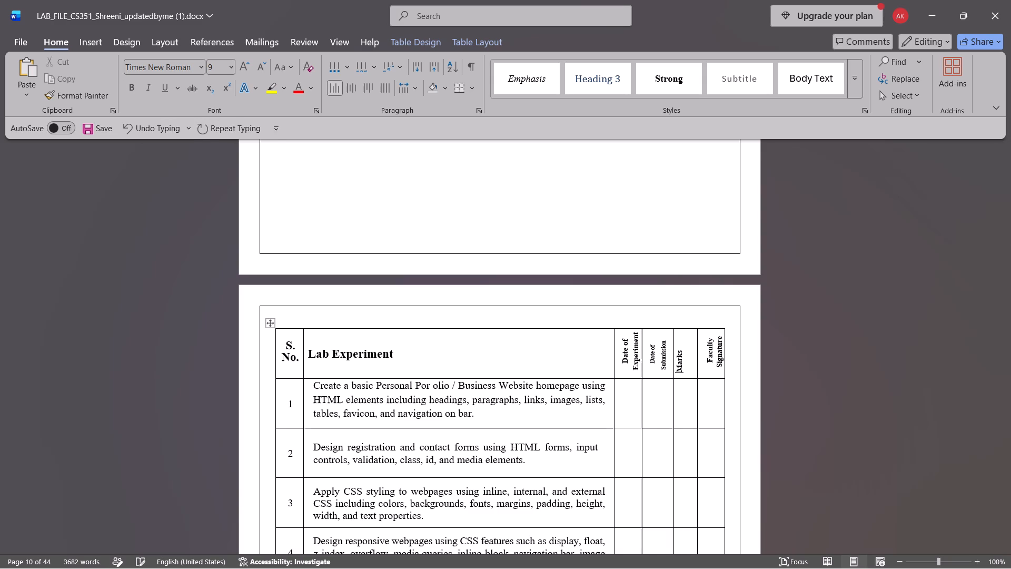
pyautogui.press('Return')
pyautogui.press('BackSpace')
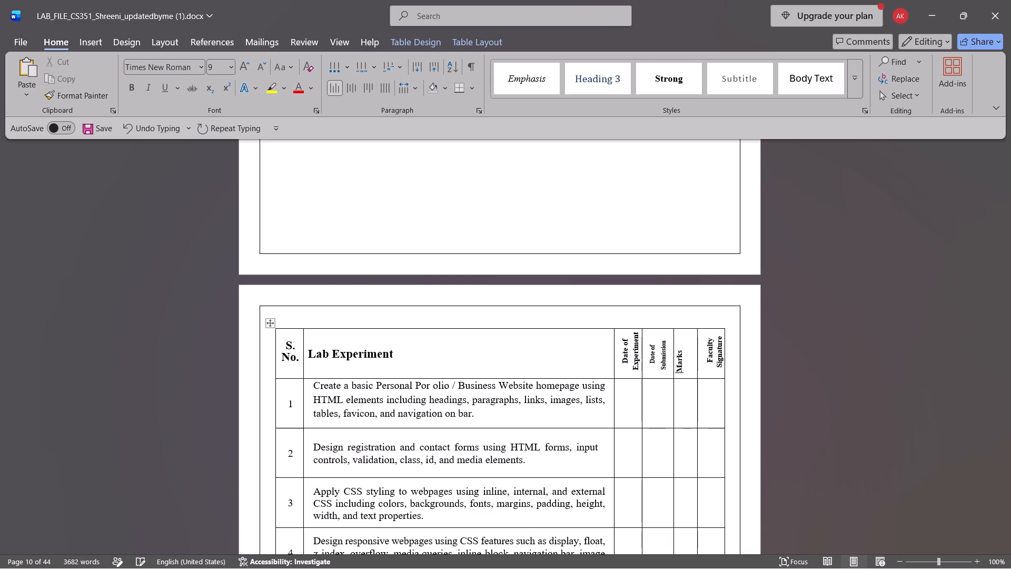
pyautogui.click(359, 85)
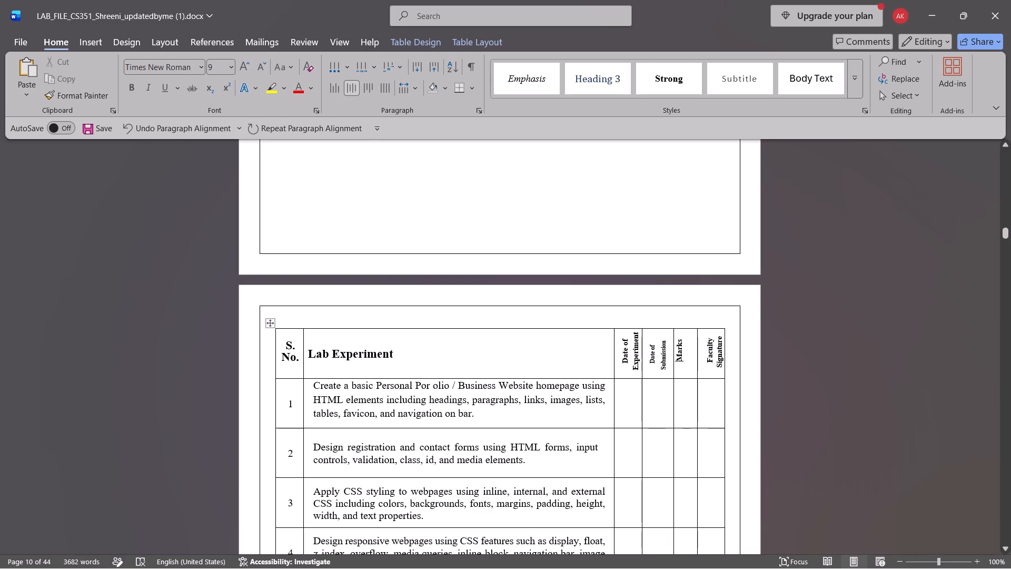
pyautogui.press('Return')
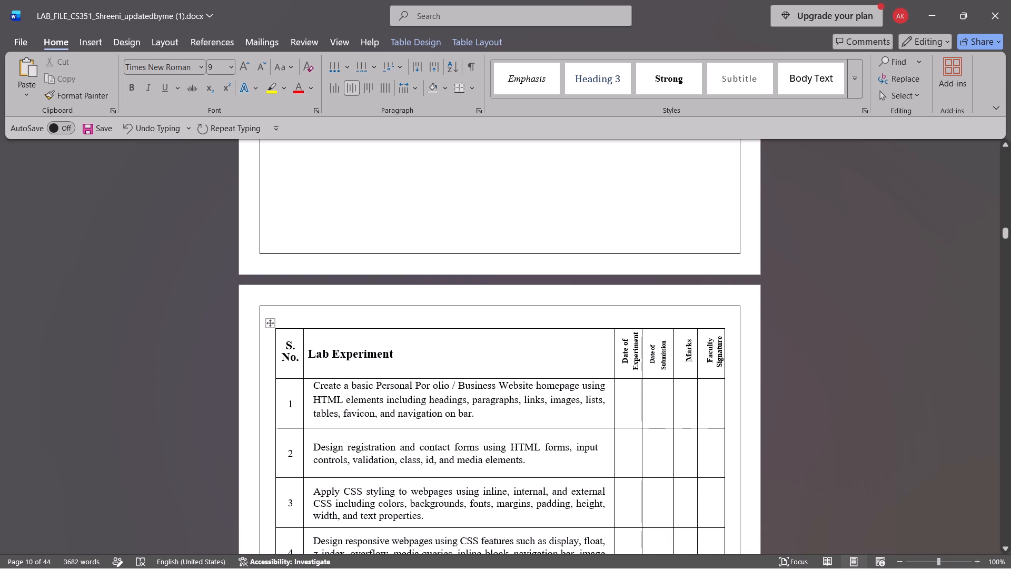
# Close the Shreeni Word document without saving its changes.
pyautogui.click(777, 287)
pyautogui.click(552, 288)
pyautogui.click(731, 395)
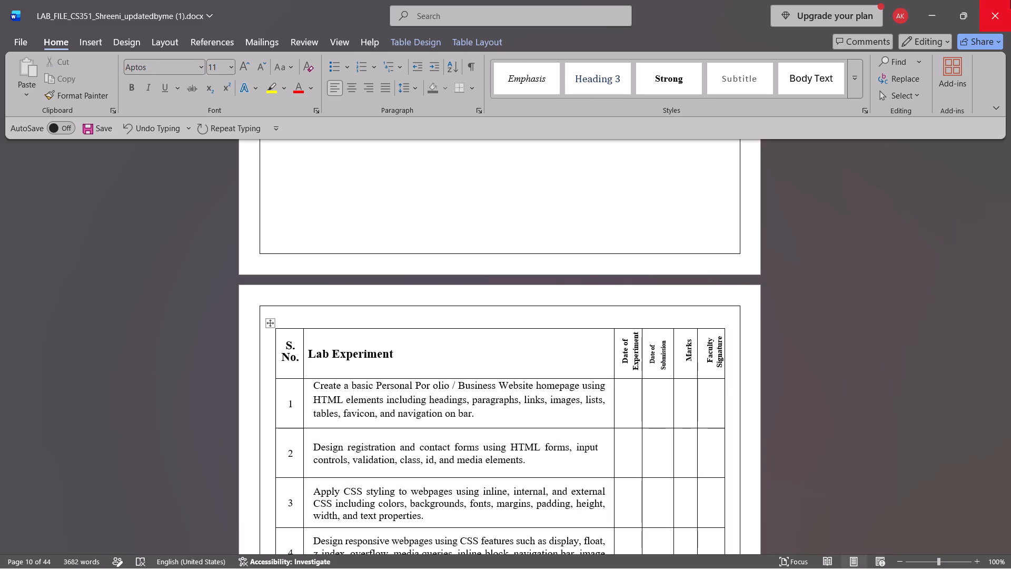
pyautogui.scroll(4, 614, 255)
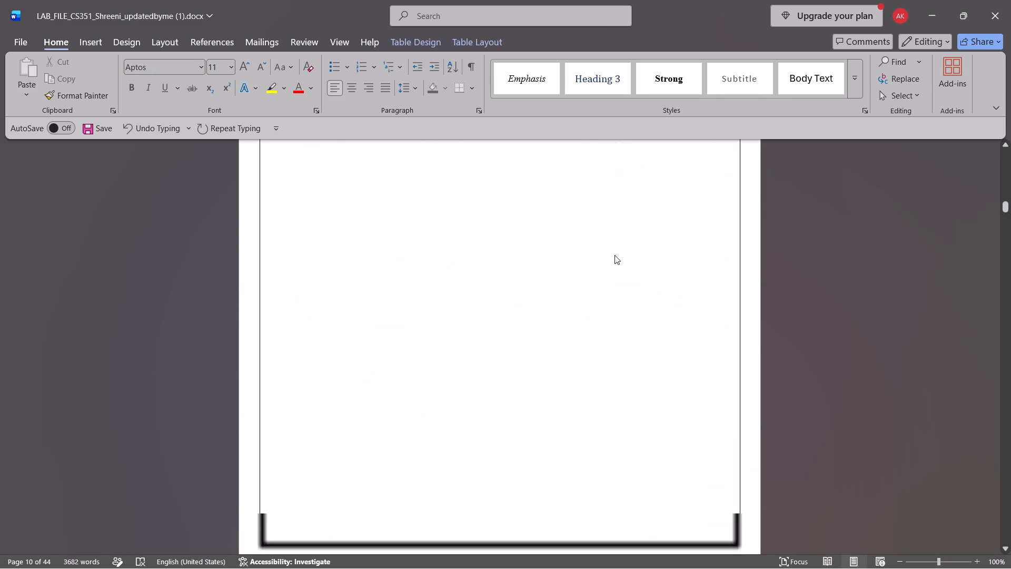
pyautogui.click(1010, 1)
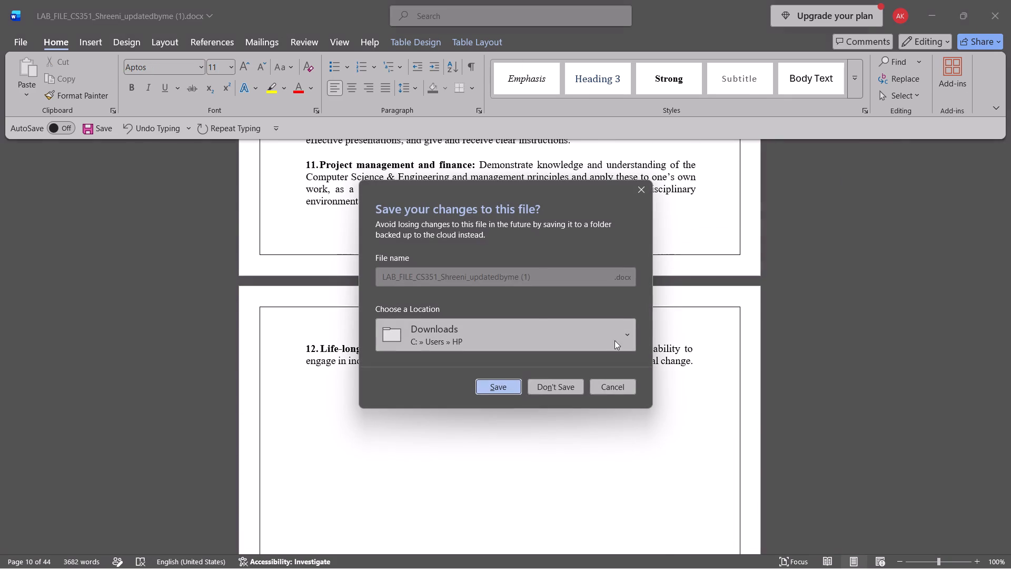
pyautogui.click(557, 382)
# Preview the Kuntal and Shreeni CS351 lab file PDFs in the Downloads folder.
pyautogui.click(392, 114)
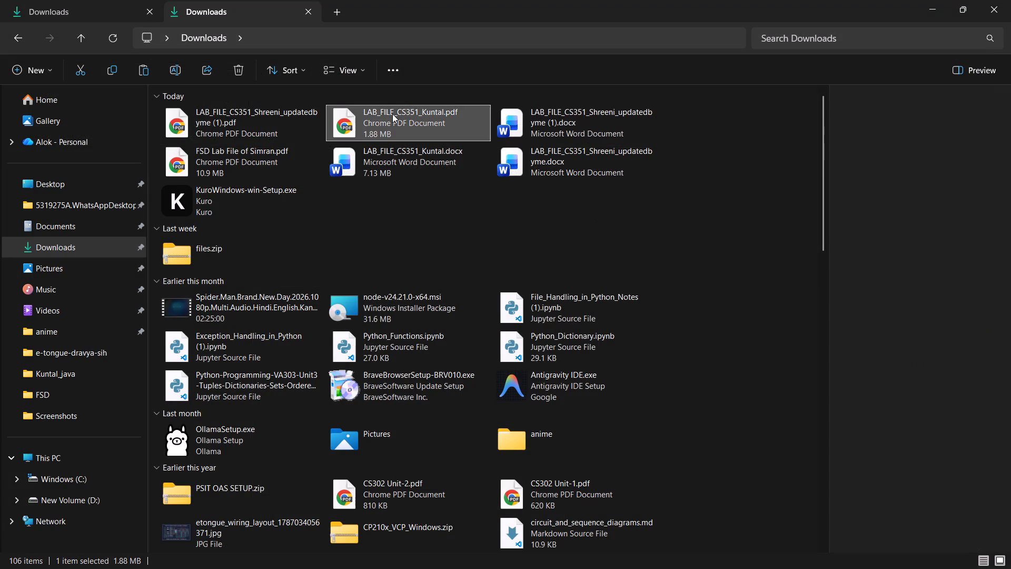
pyautogui.click(242, 115)
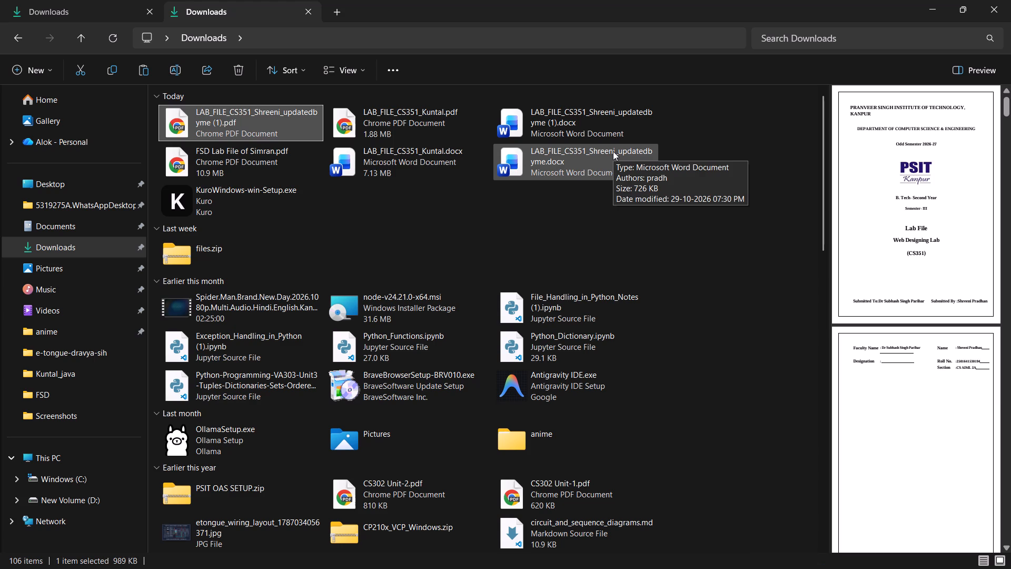
pyautogui.hotkey('alt', 'Tab')
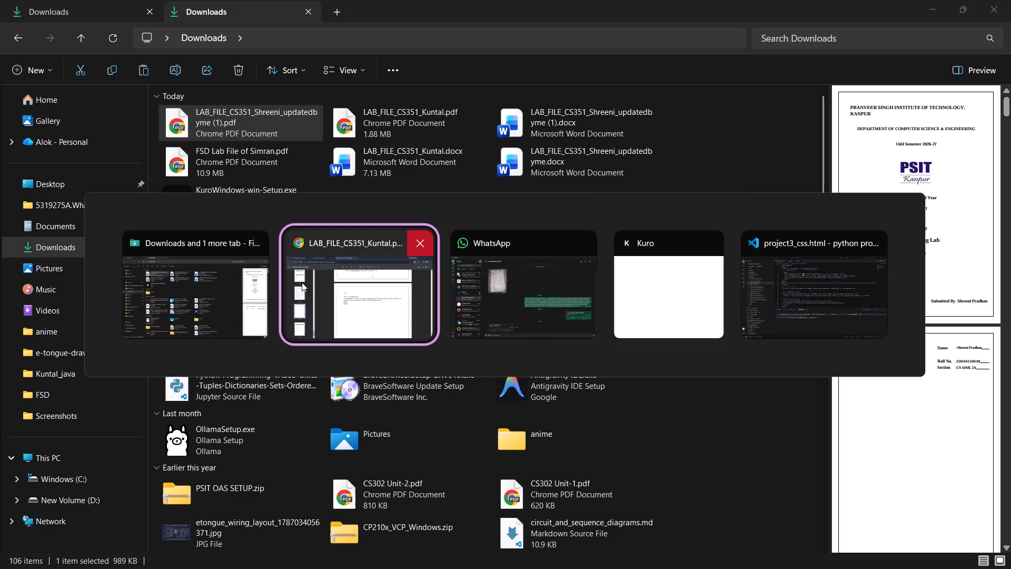
pyautogui.hotkey('alt', 'Tab')
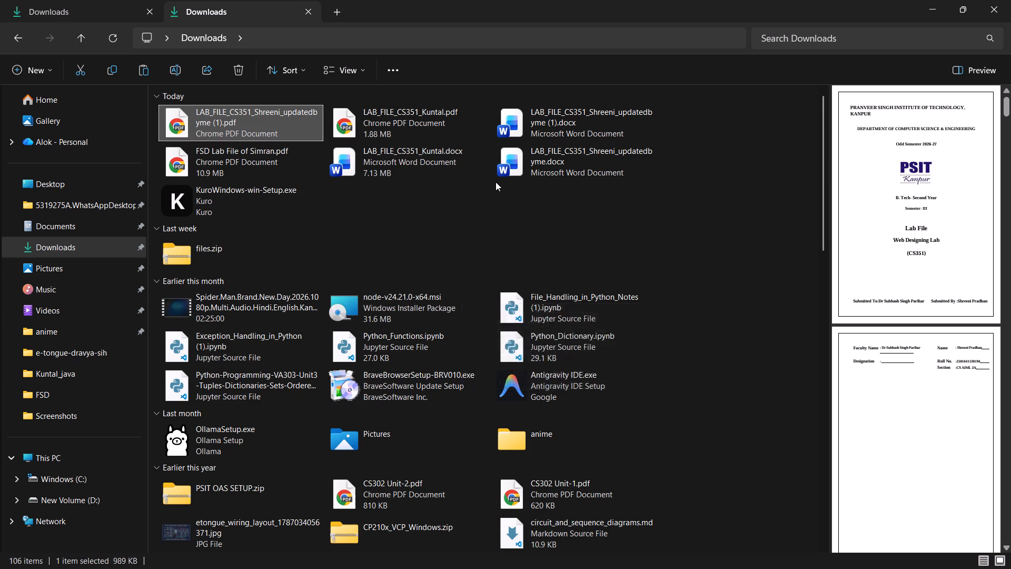
pyautogui.scroll(-5, 495, 182)
pyautogui.scroll(11, 495, 182)
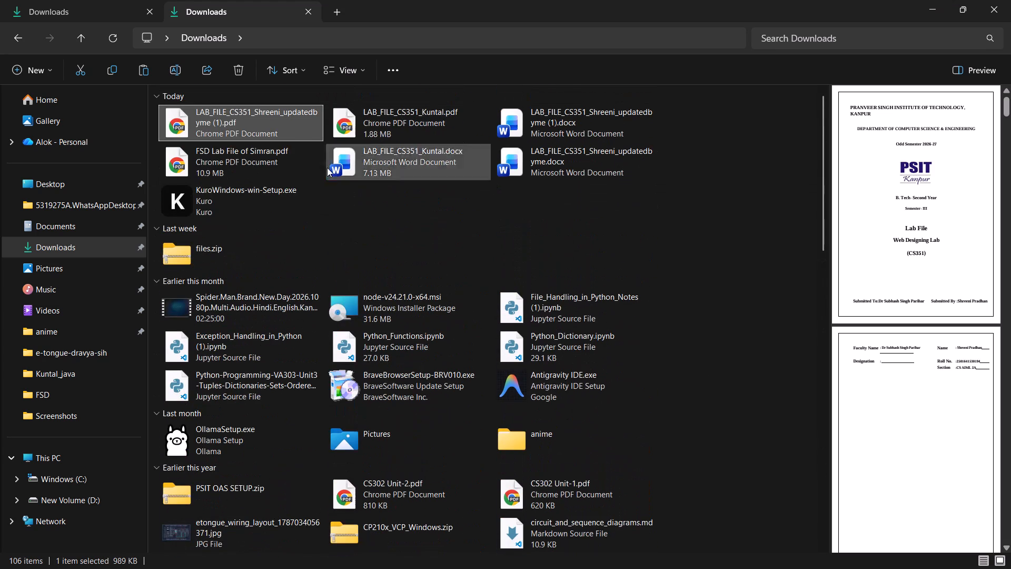
# Open FSD Lab File of Simran.pdf in Chrome and examine the Lab Experiment index table headers on page 8.
pyautogui.tripleClick(253, 151)
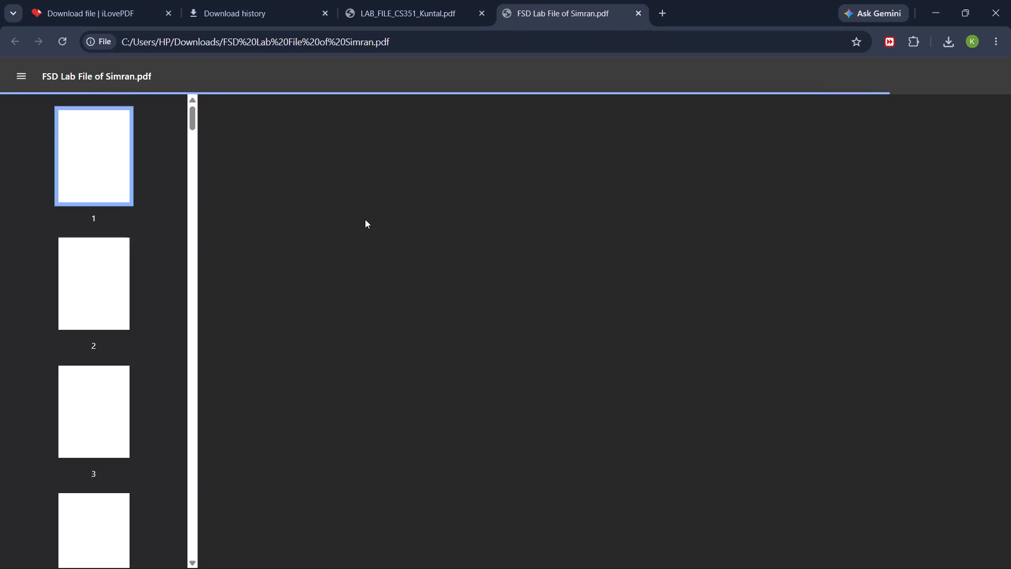
pyautogui.scroll(-10, 365, 219)
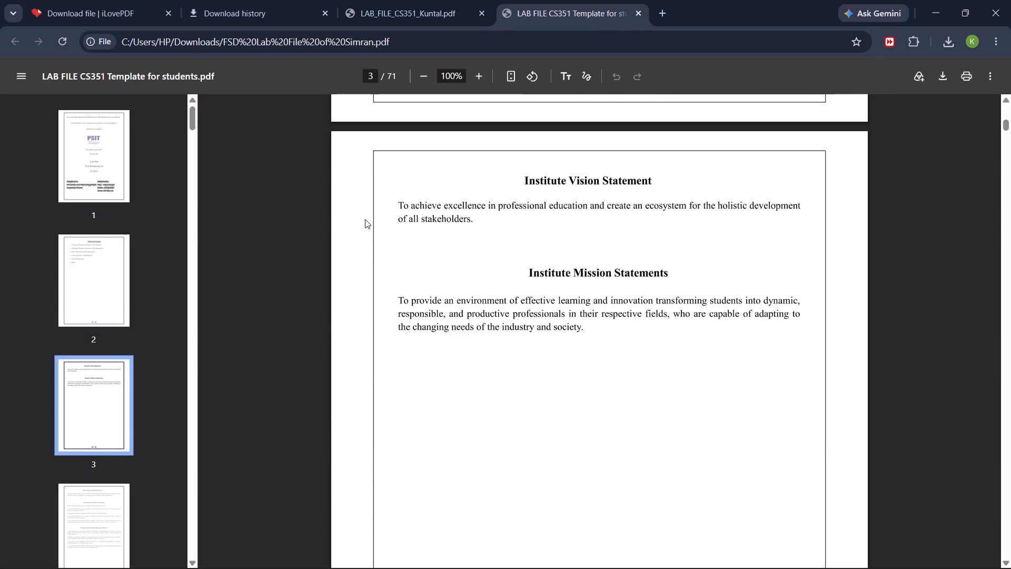
pyautogui.scroll(-7, 365, 219)
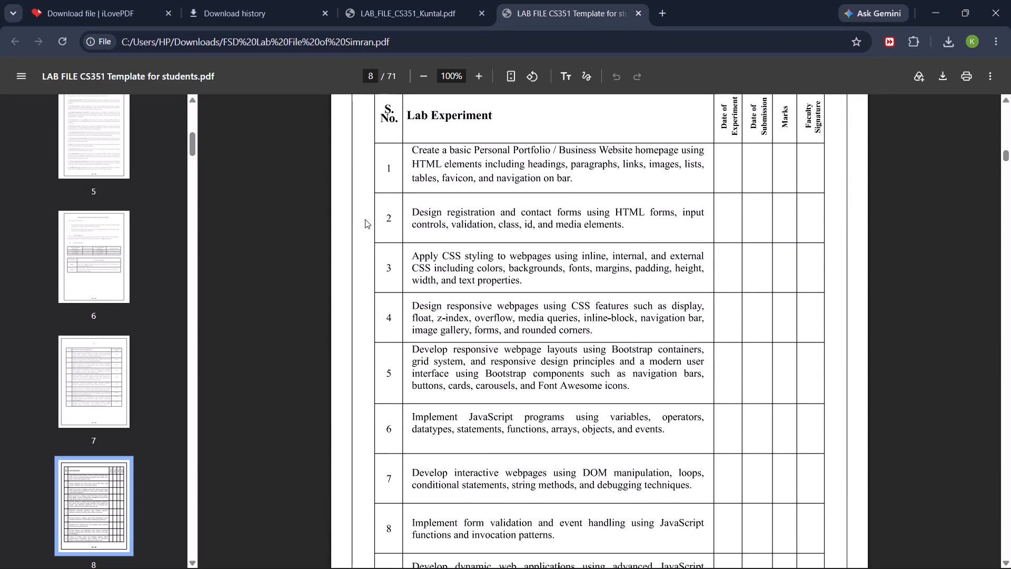
pyautogui.scroll(1, 365, 219)
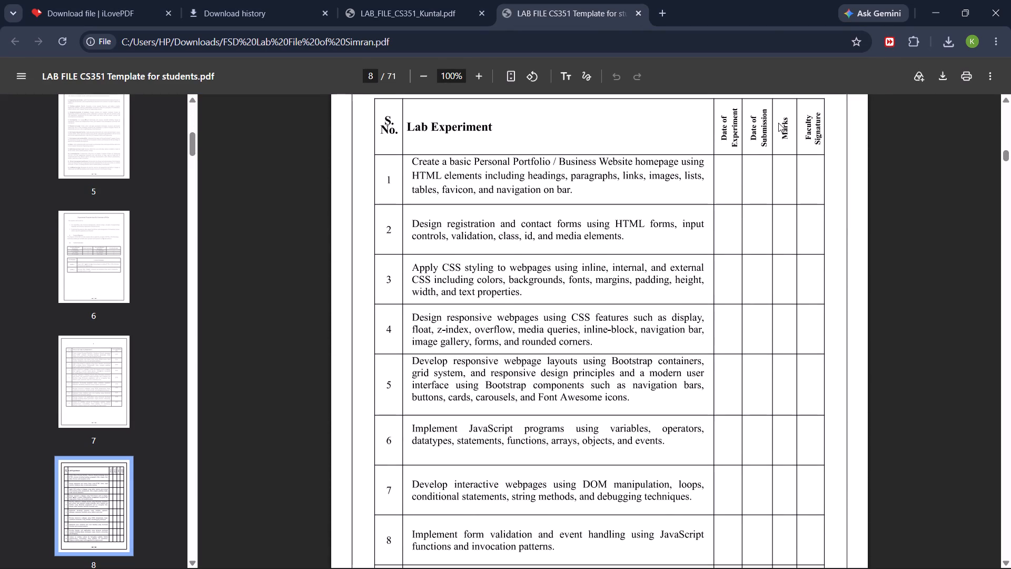
pyautogui.scroll(1, 765, 133)
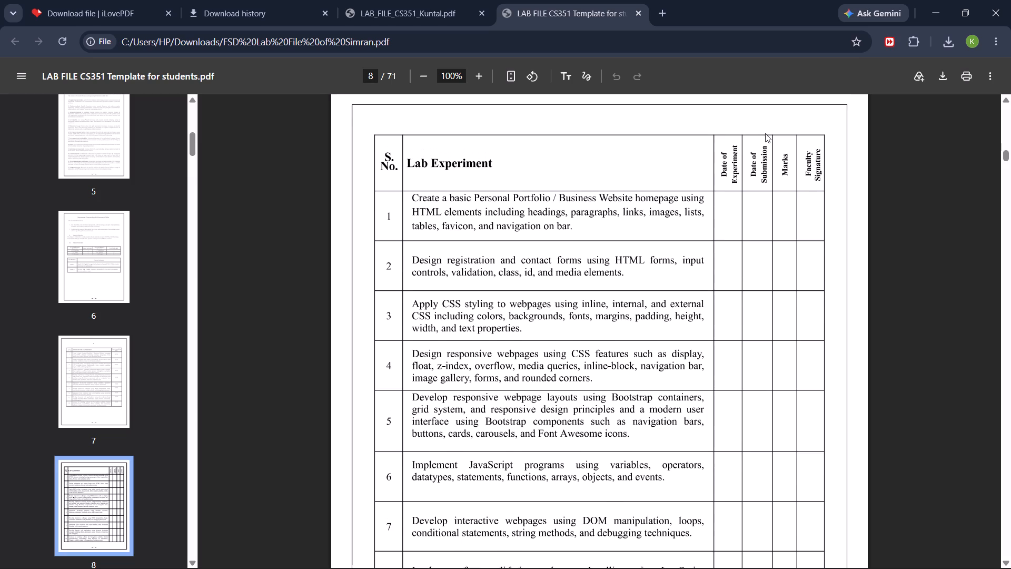
# Examine the Lab Experiment index table on page 8 of the Kuntal PDF for comparison with the Simran file.
pyautogui.click(401, 0)
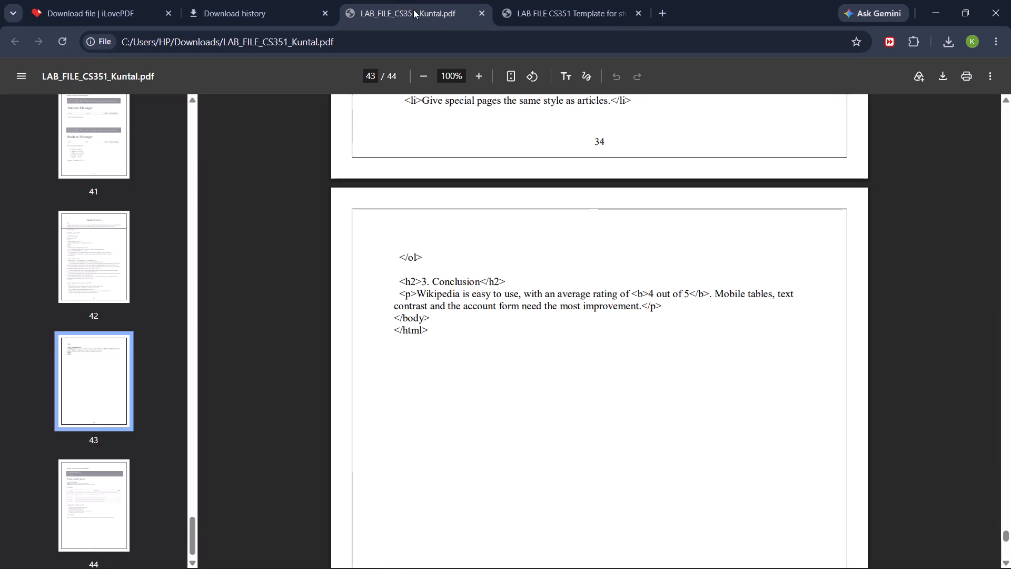
pyautogui.scroll(20, 593, 203)
pyautogui.scroll(12, 593, 203)
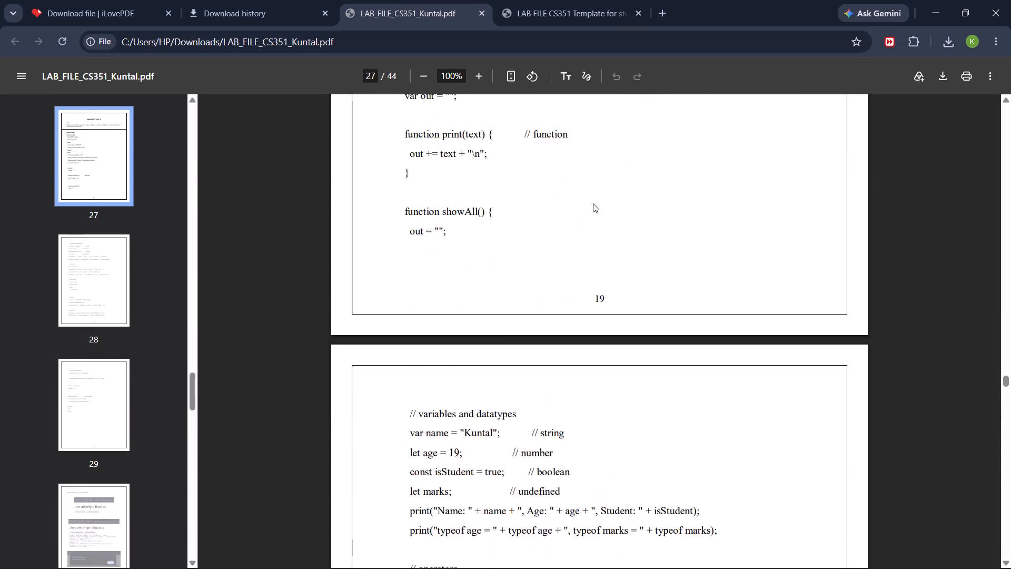
pyautogui.scroll(20, 593, 203)
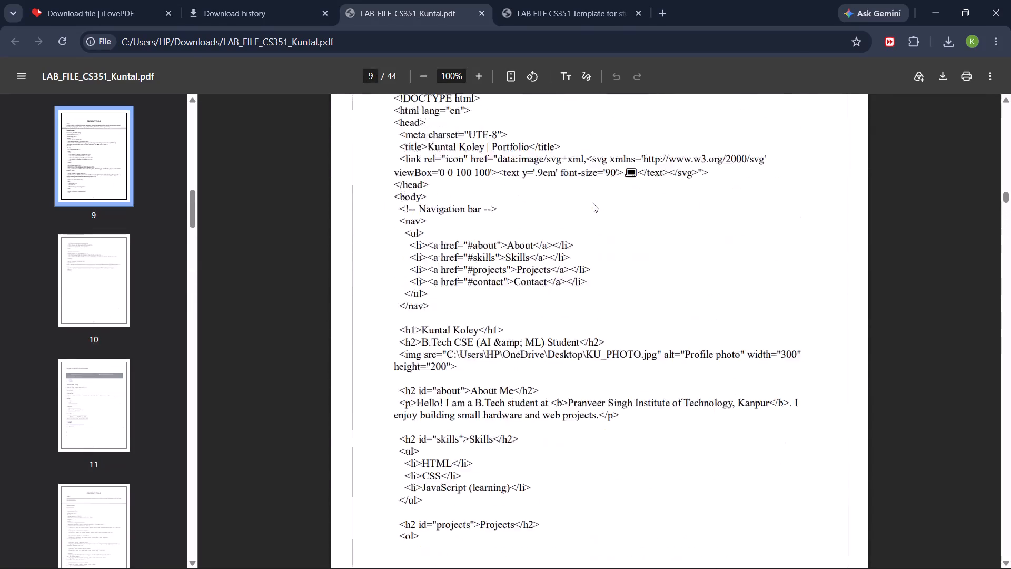
pyautogui.scroll(3, 593, 203)
# Review the Simran PDF's index table, the neighbouring pages and their page numbering, ending at the cover page.
pyautogui.click(566, 0)
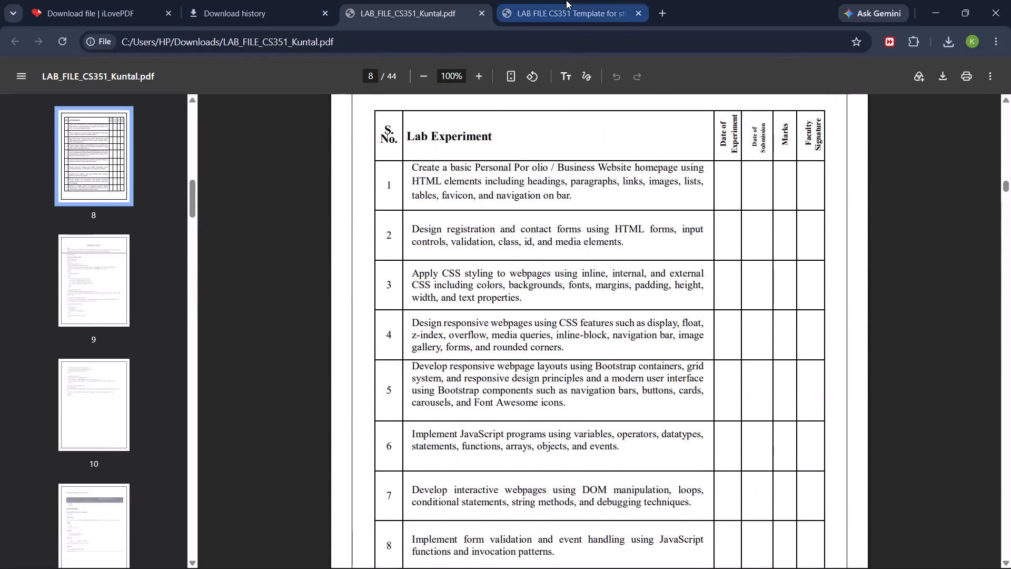
pyautogui.scroll(-1, 563, 93)
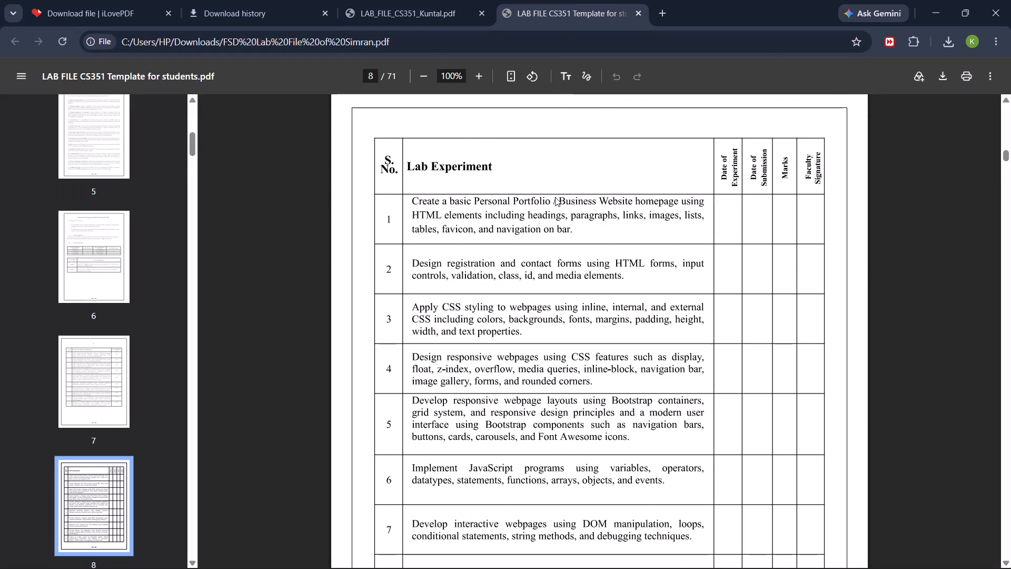
pyautogui.scroll(-3, 555, 197)
pyautogui.scroll(1, 555, 197)
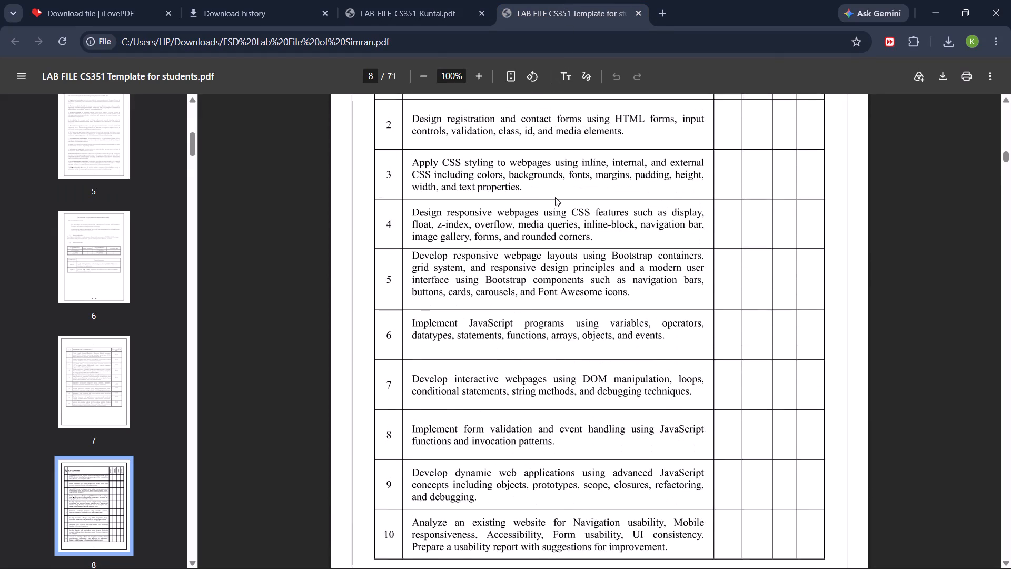
pyautogui.scroll(1, 555, 197)
pyautogui.scroll(-9, 486, 143)
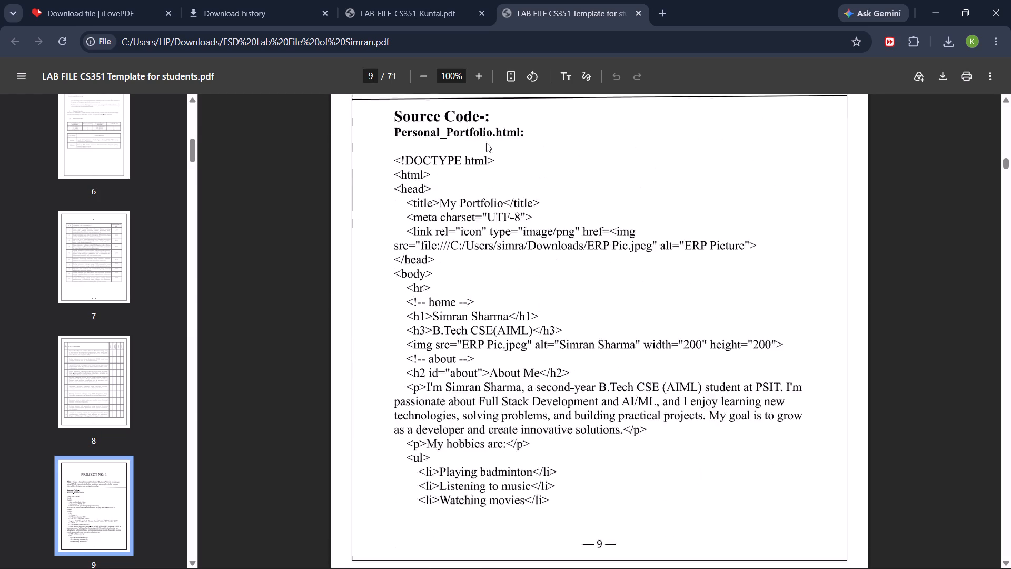
pyautogui.scroll(6, 486, 143)
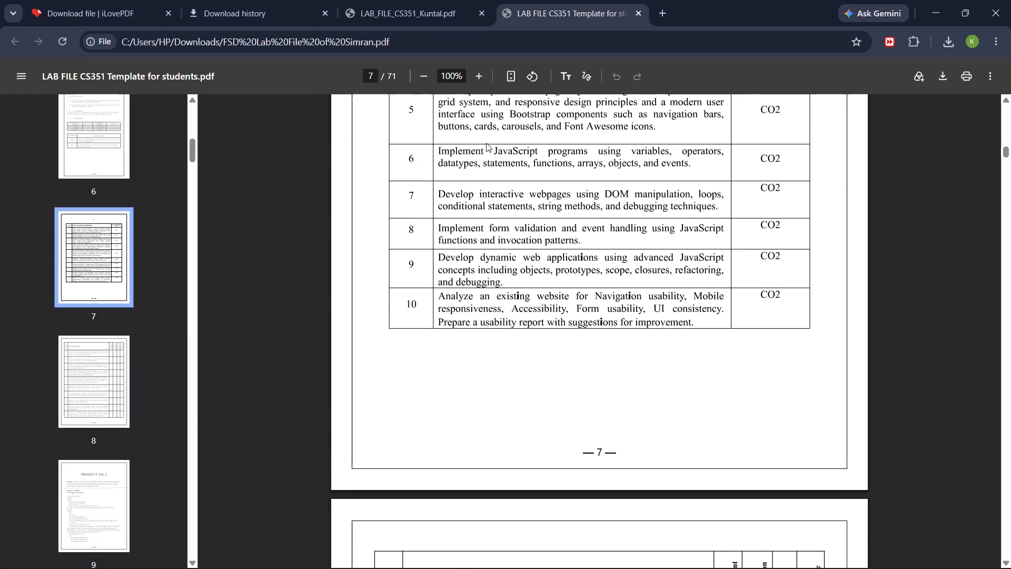
pyautogui.scroll(-6, 486, 143)
pyautogui.scroll(11, 486, 143)
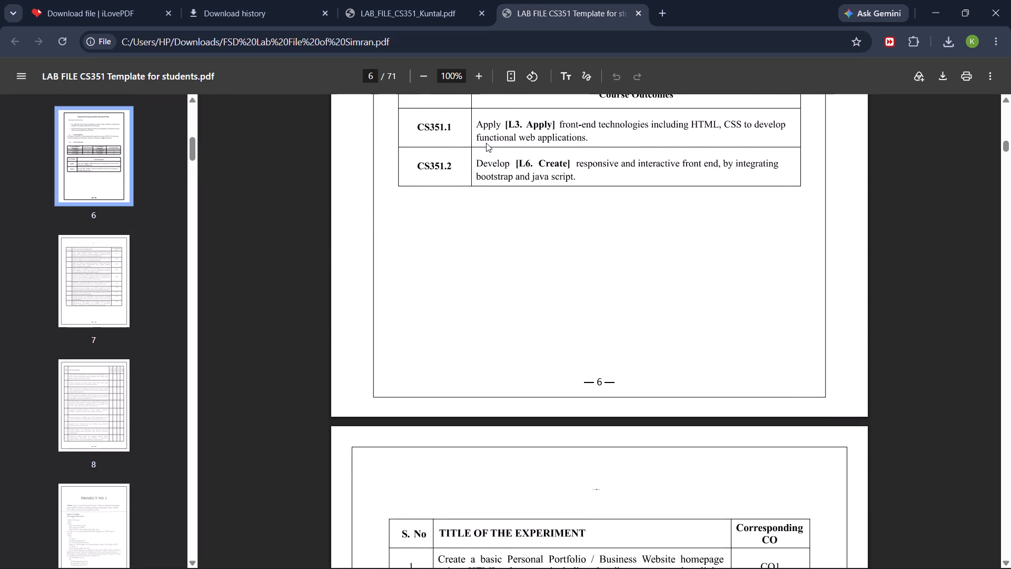
pyautogui.scroll(14, 486, 143)
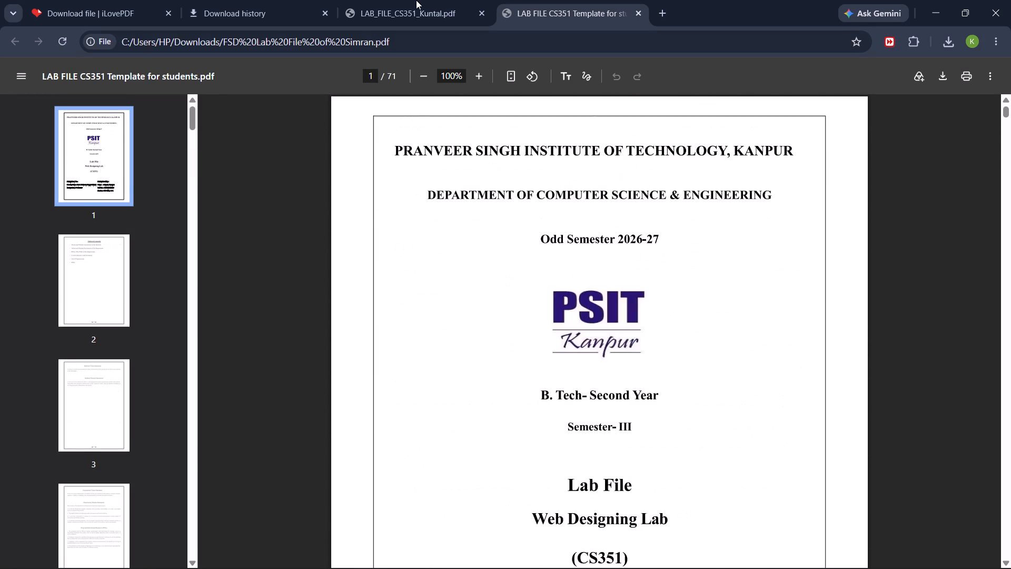
# Review the Kuntal PDF's front pages from the index table on page 8 back to the cover page.
pyautogui.click(416, 0)
pyautogui.scroll(3, 463, 132)
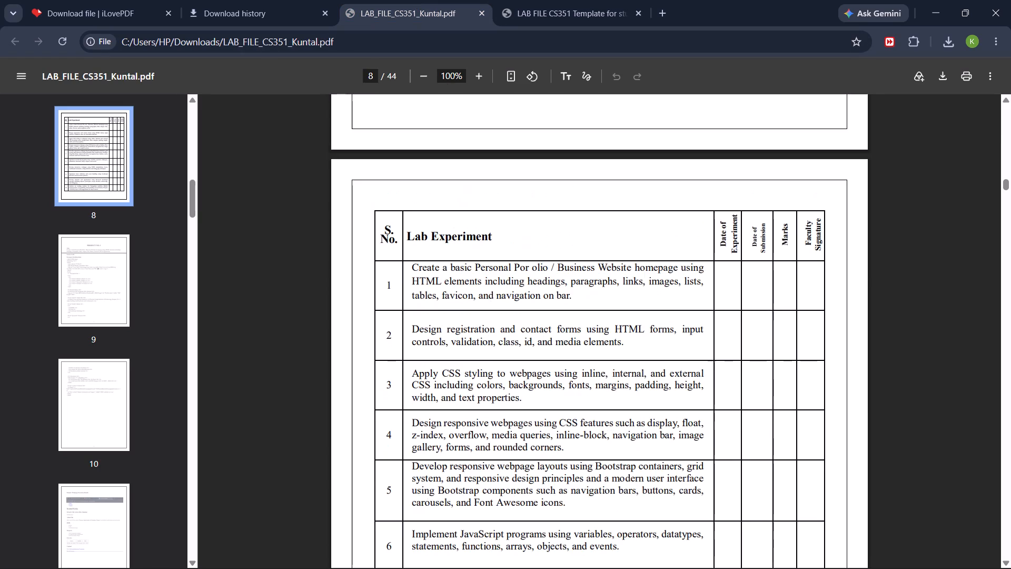
pyautogui.scroll(15, 463, 132)
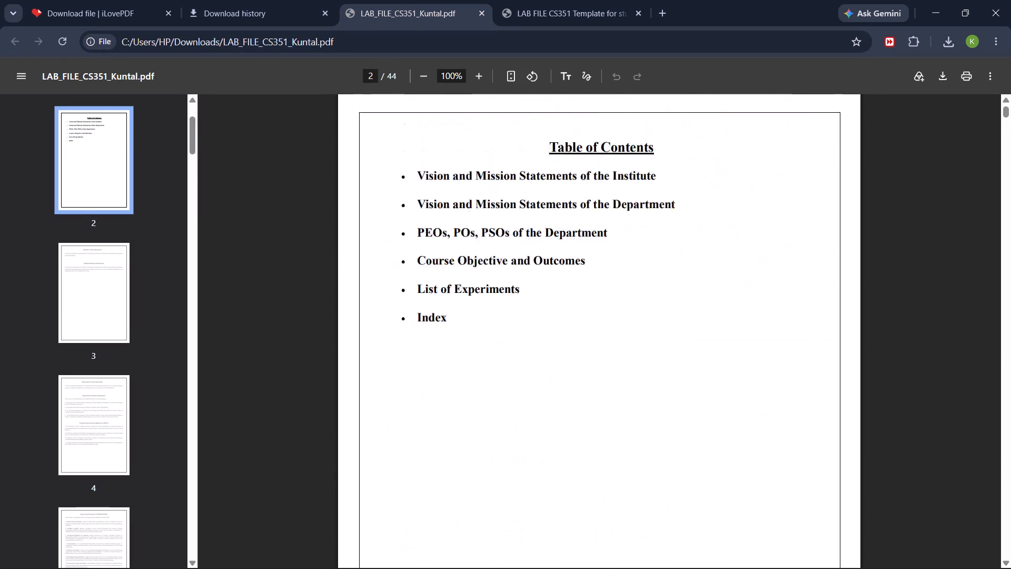
pyautogui.scroll(2, 463, 132)
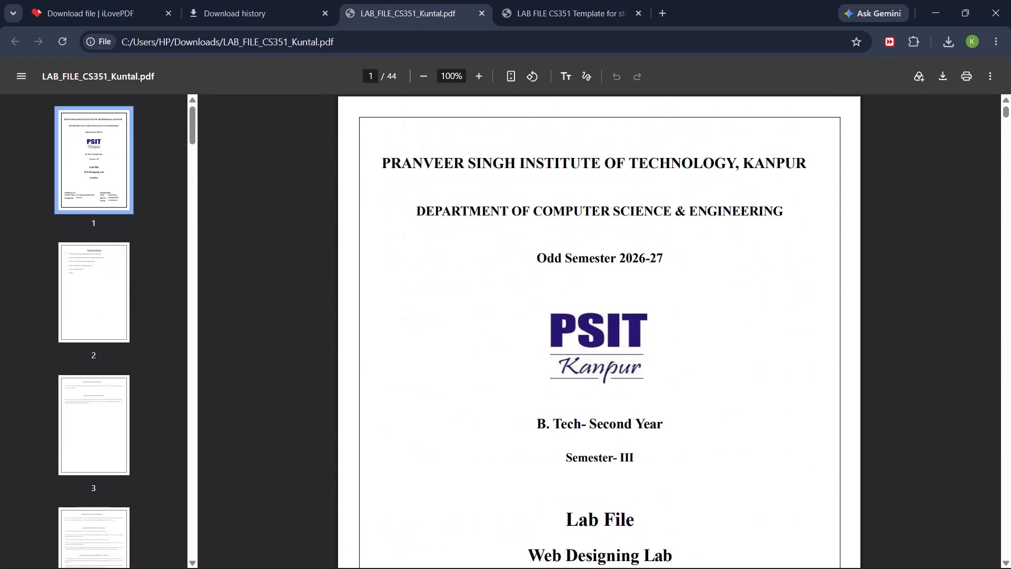
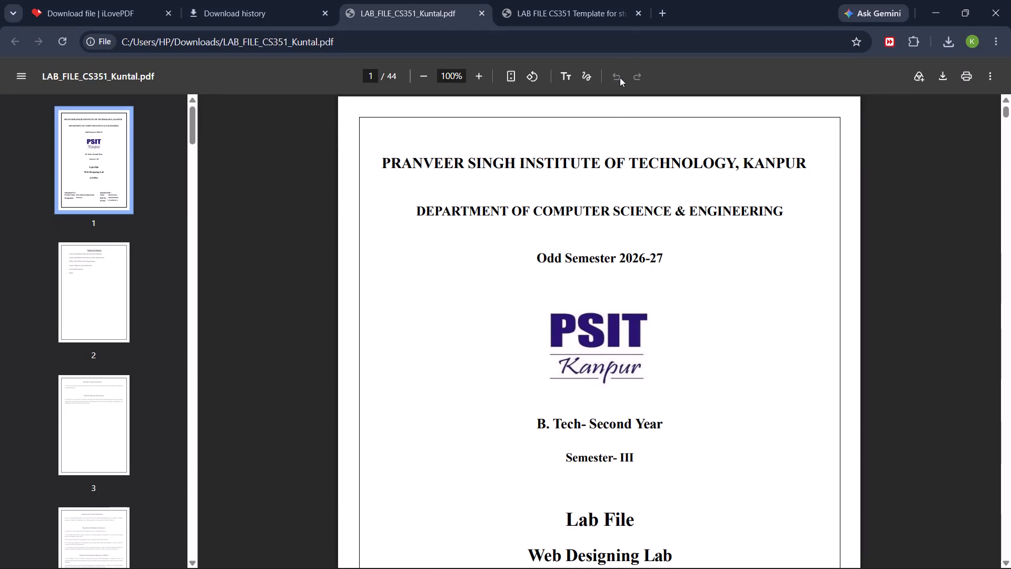
# Print only page 1 of LAB_FILE_CS351_Kuntal.pdf as a single colour copy on the HP Smart Tank printer.
pyautogui.click(966, 75)
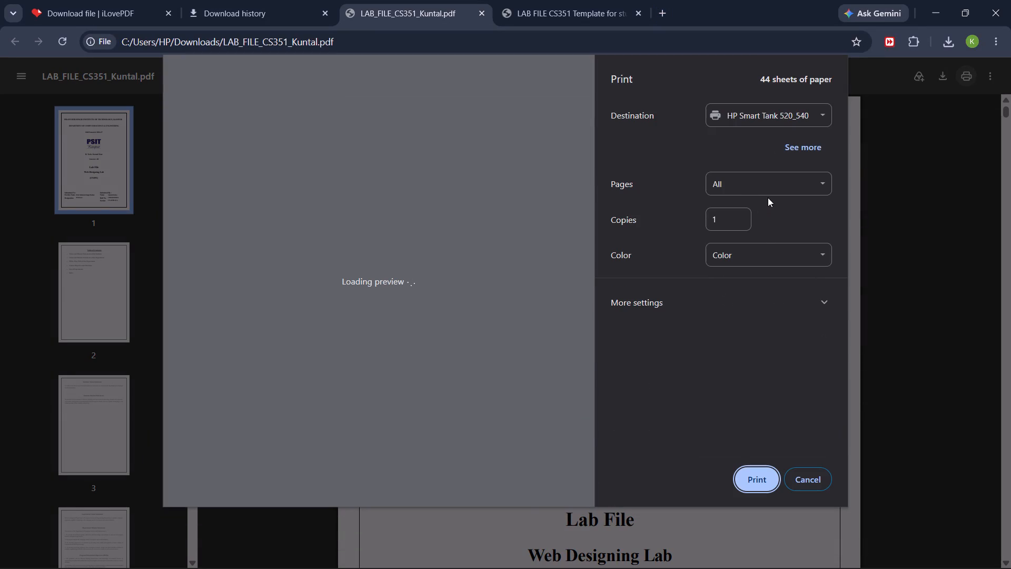
pyautogui.click(775, 187)
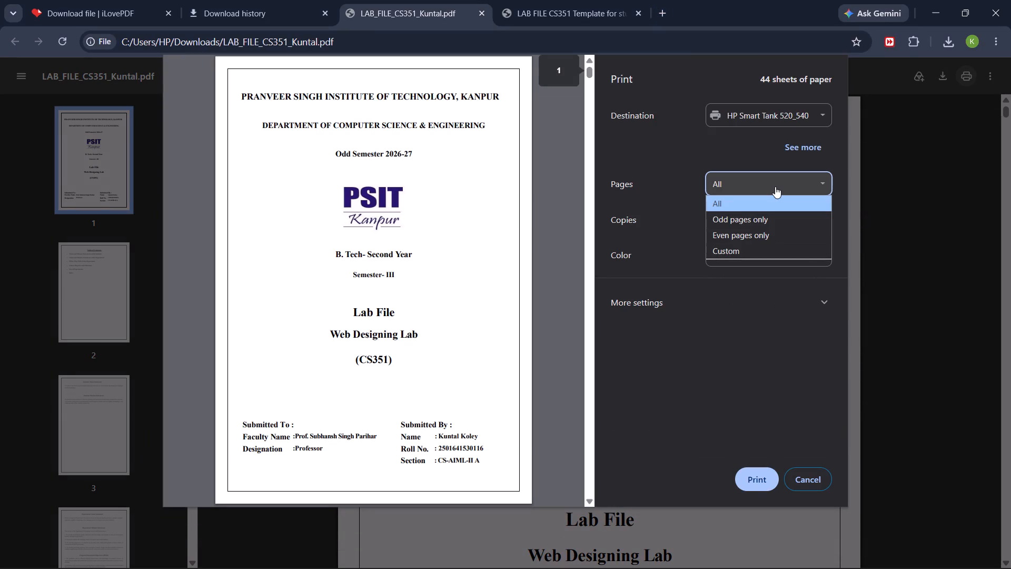
pyautogui.click(774, 188)
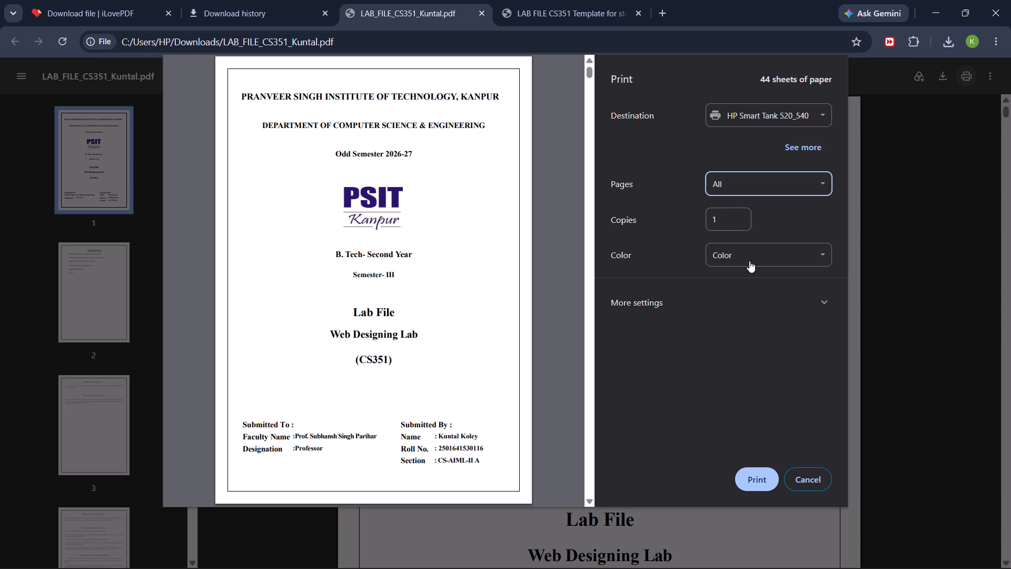
pyautogui.click(749, 263)
pyautogui.click(749, 263)
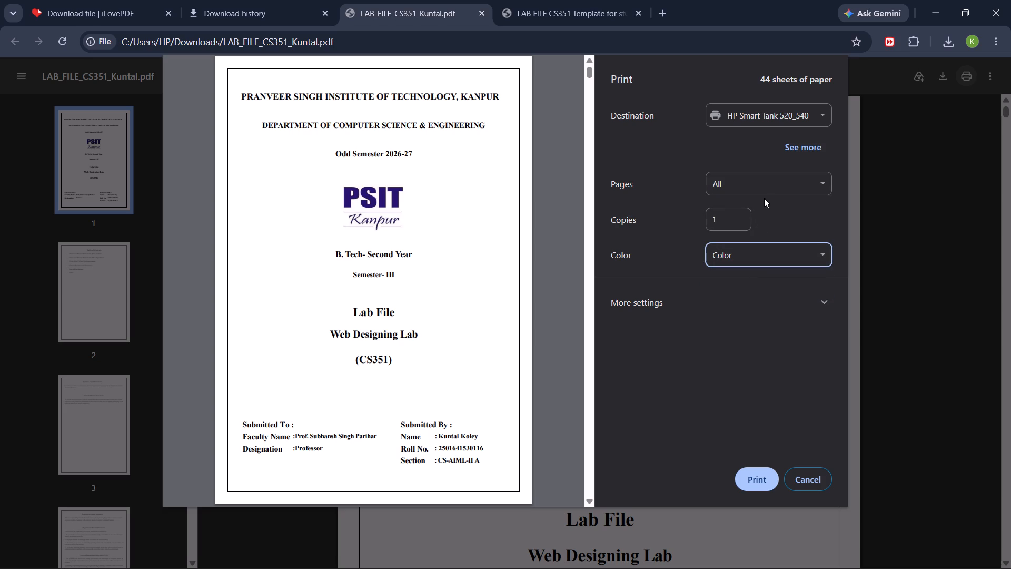
pyautogui.click(749, 189)
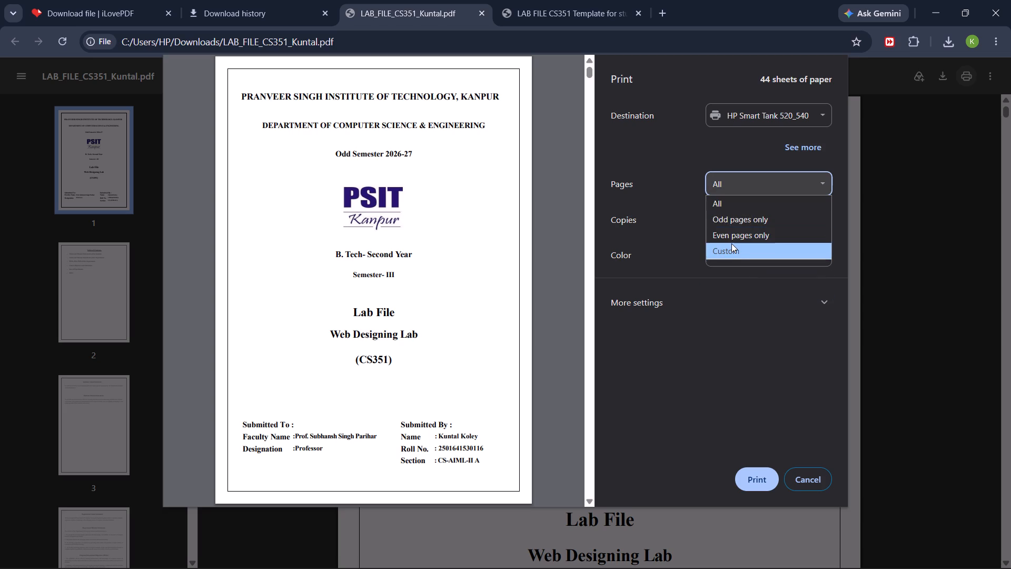
pyautogui.click(731, 243)
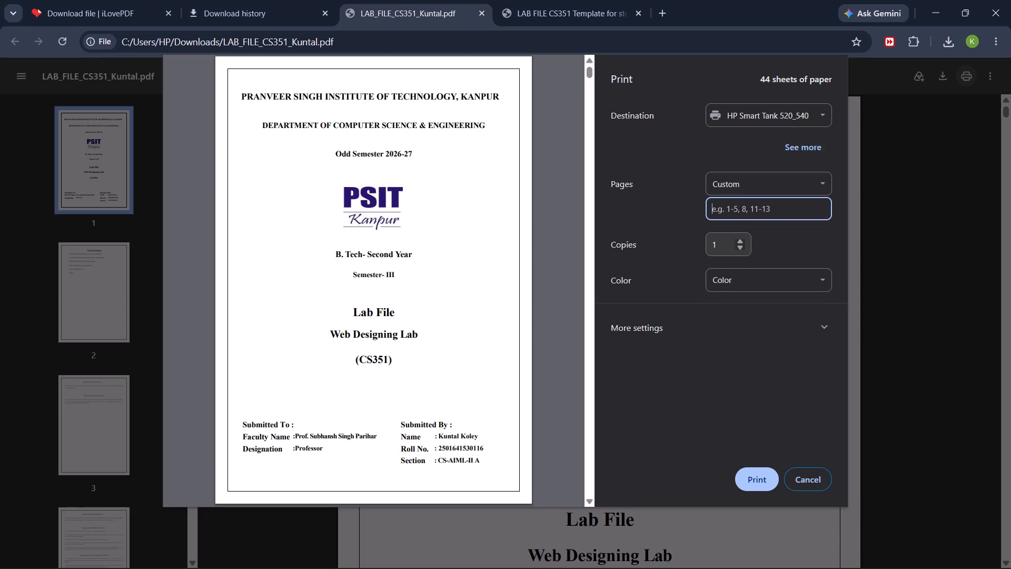
pyautogui.press('1')
pyautogui.press('Return')
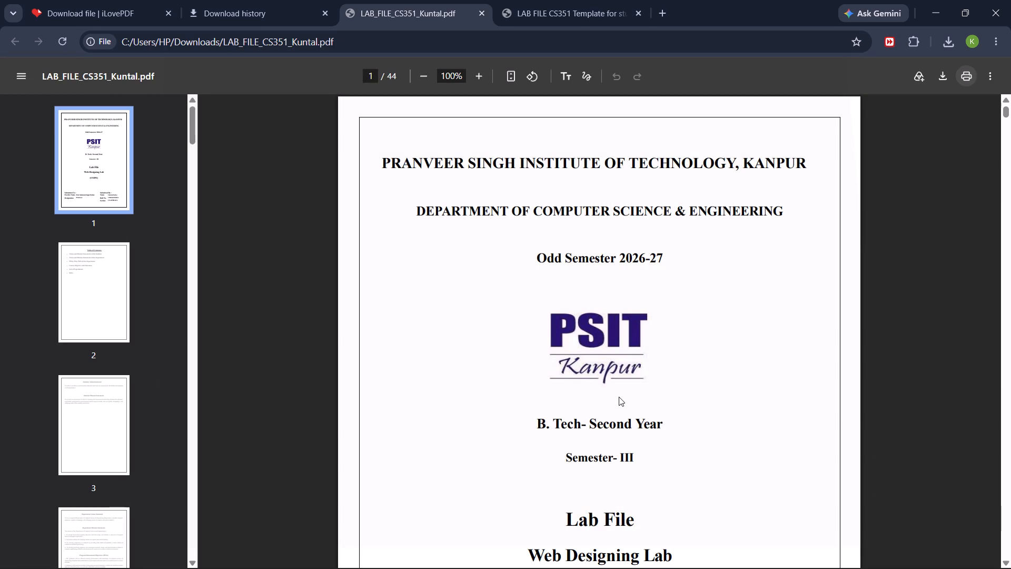
# Reopen the print preview of the Kuntal PDF and examine the front pages from the cover through the index to Project No. 1.
pyautogui.click(958, 77)
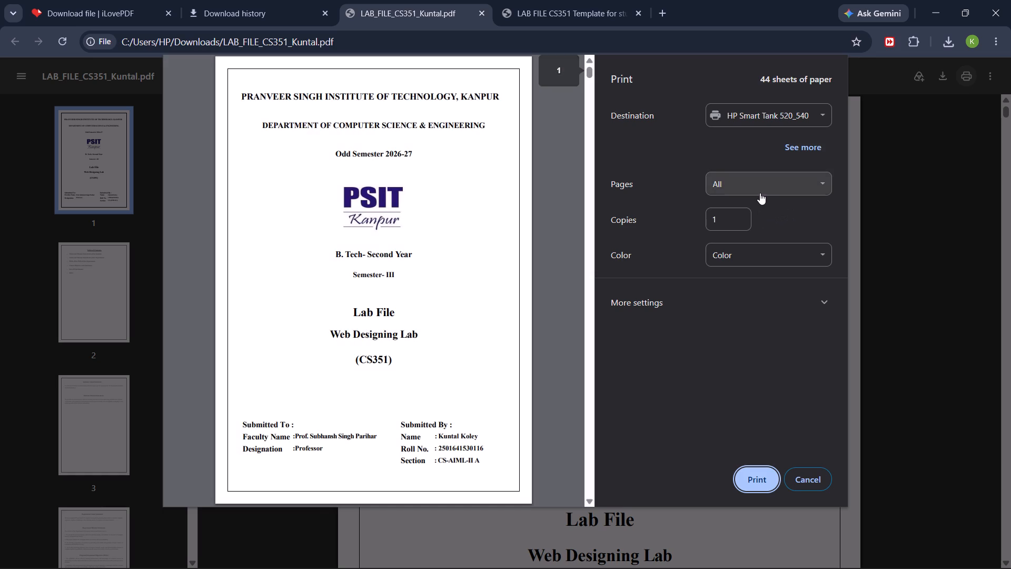
pyautogui.scroll(-6, 449, 303)
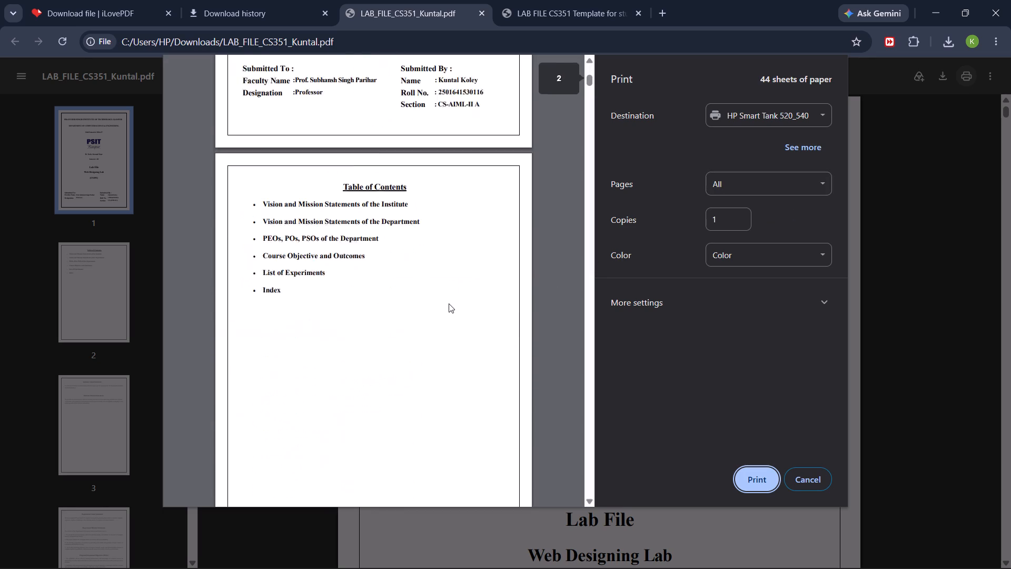
pyautogui.scroll(-2, 449, 303)
pyautogui.scroll(1, 449, 303)
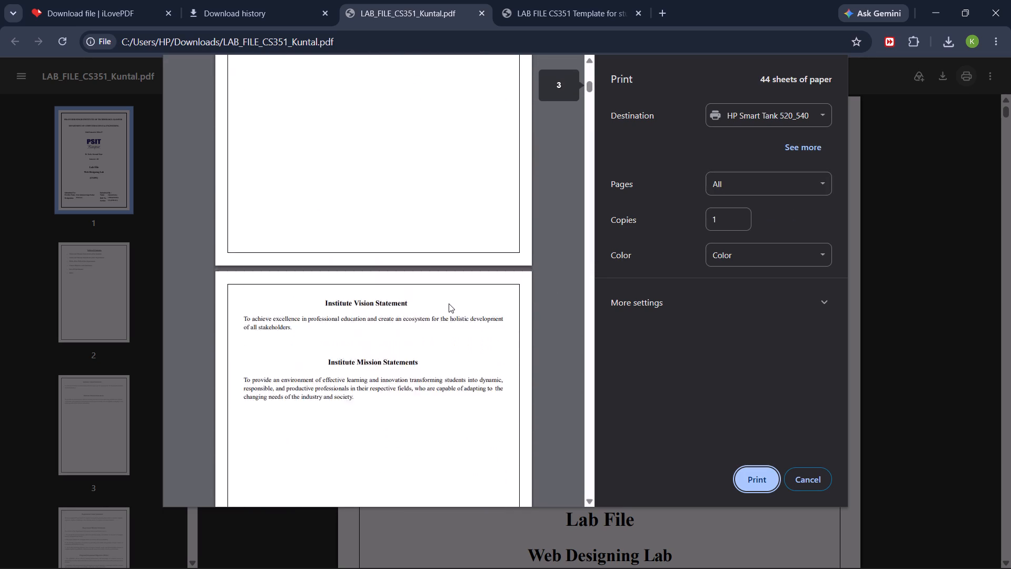
pyautogui.scroll(1, 449, 303)
pyautogui.scroll(-4, 449, 303)
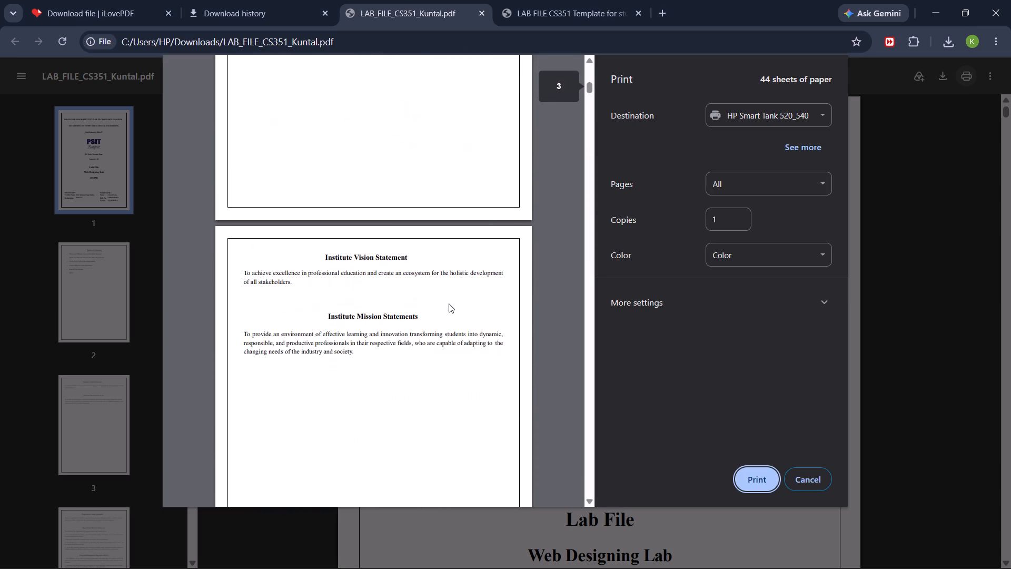
pyautogui.scroll(-5, 449, 303)
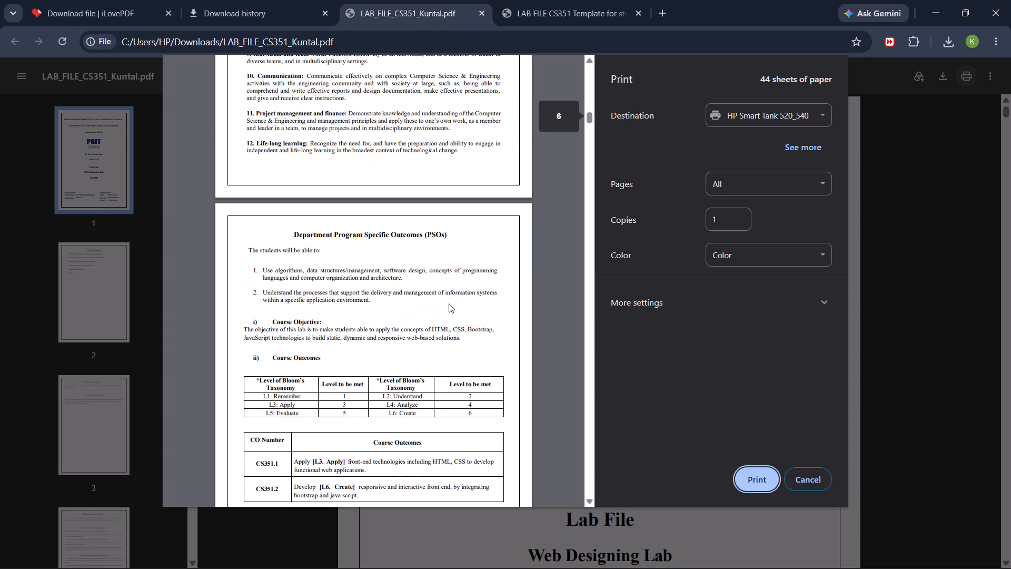
pyautogui.scroll(-5, 448, 284)
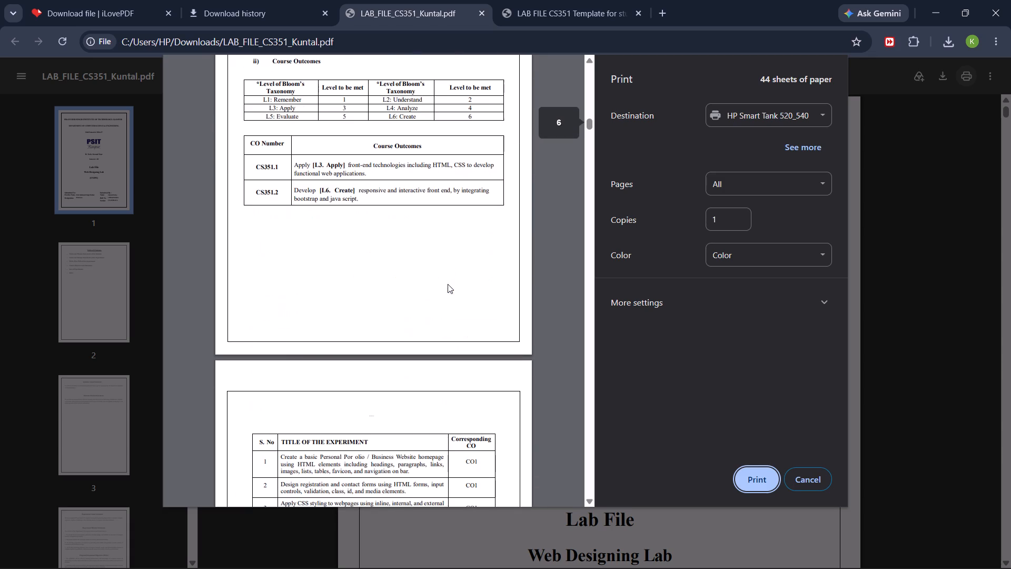
pyautogui.scroll(-7, 448, 284)
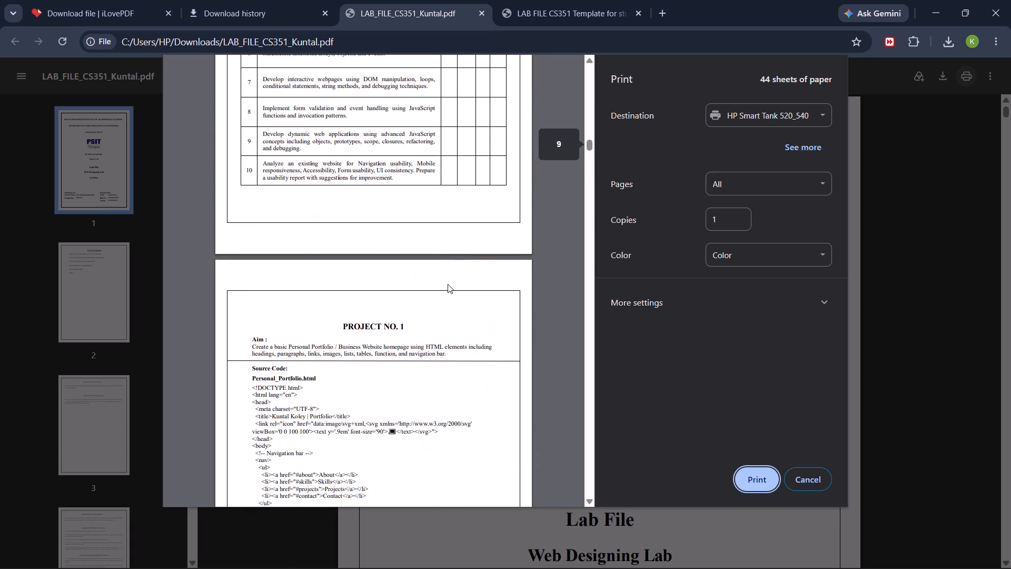
pyautogui.scroll(9, 448, 284)
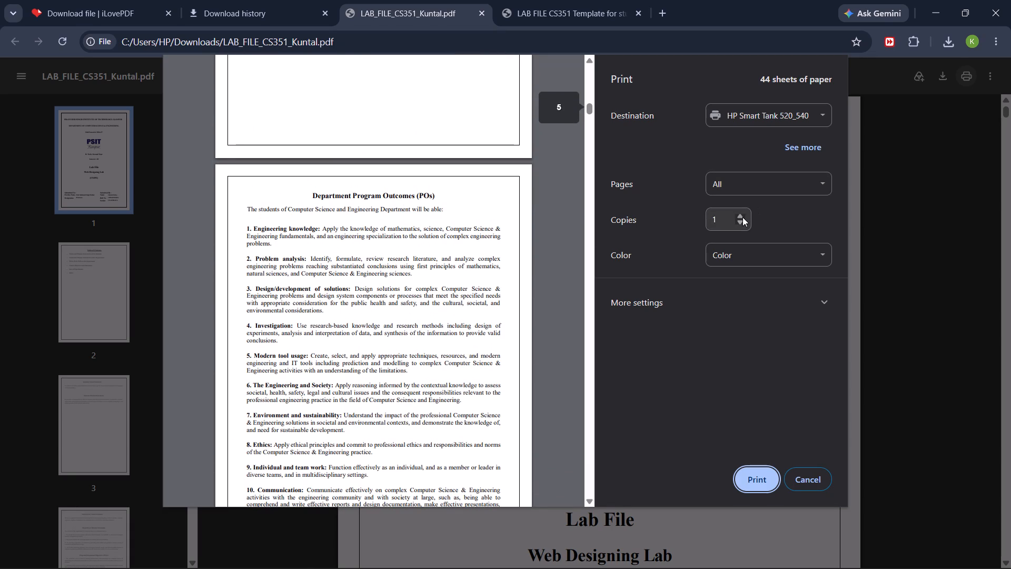
# Set the print job to two copies of custom page range 2-8 and check the previewed range from beginning to end.
pyautogui.click(742, 217)
pyautogui.click(766, 187)
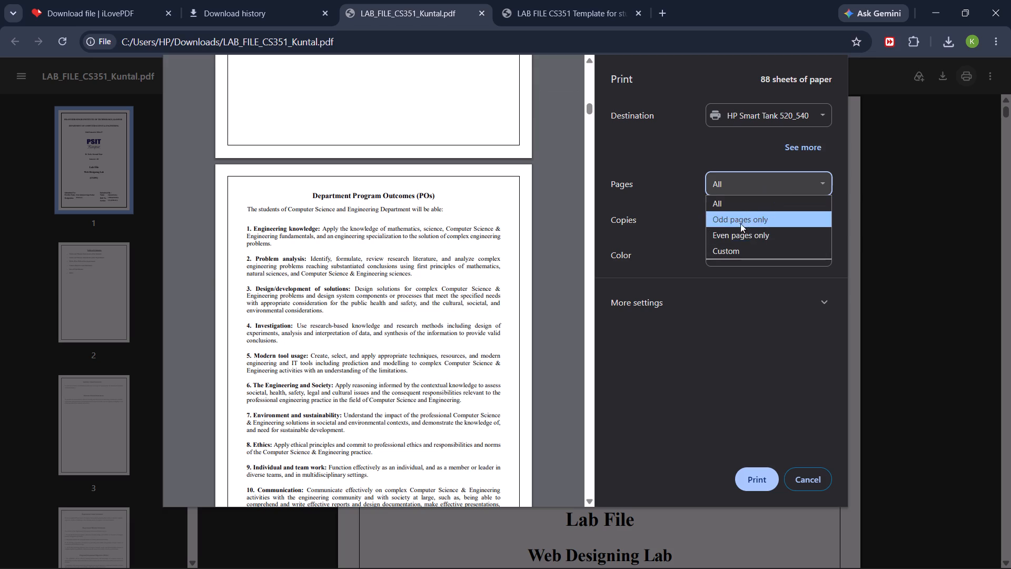
pyautogui.click(728, 251)
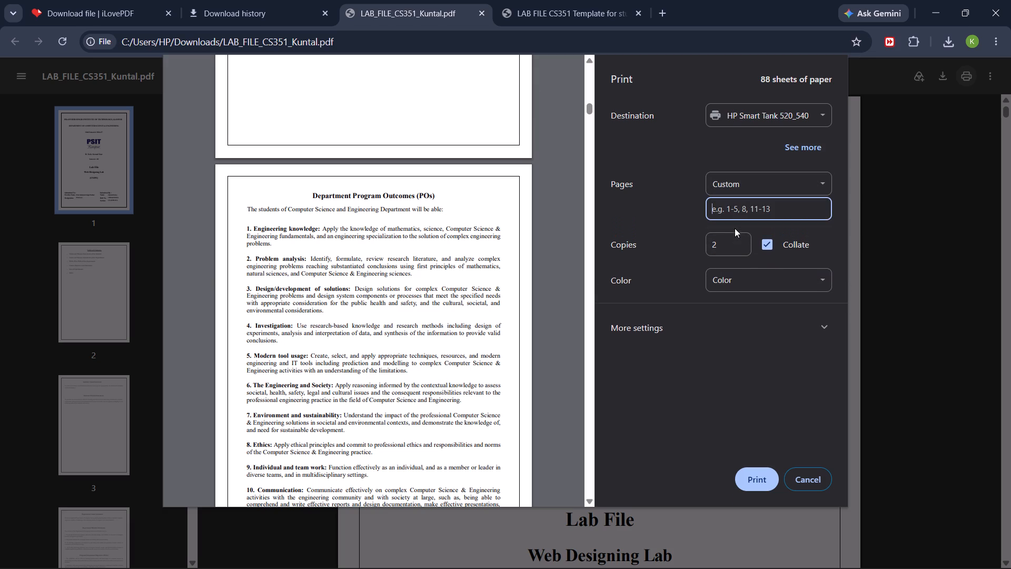
pyautogui.write('2-')
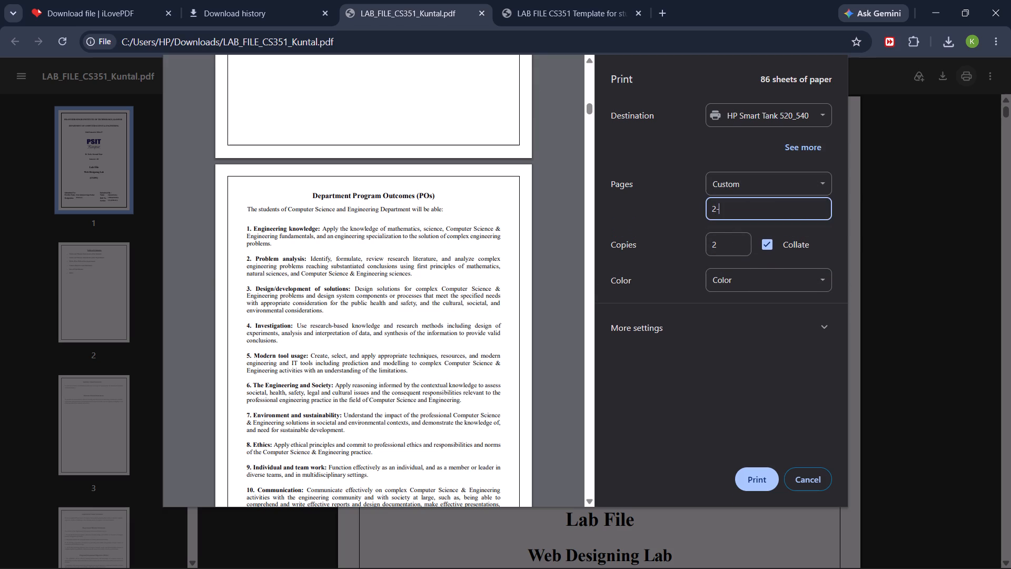
pyautogui.press('8')
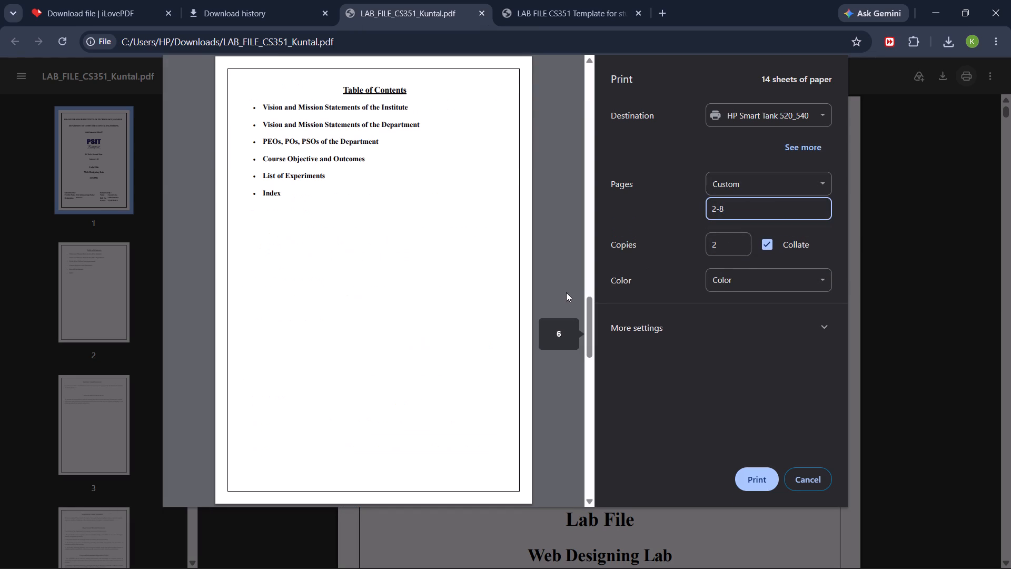
pyautogui.moveTo(586, 323); pyautogui.dragTo(599, 460)
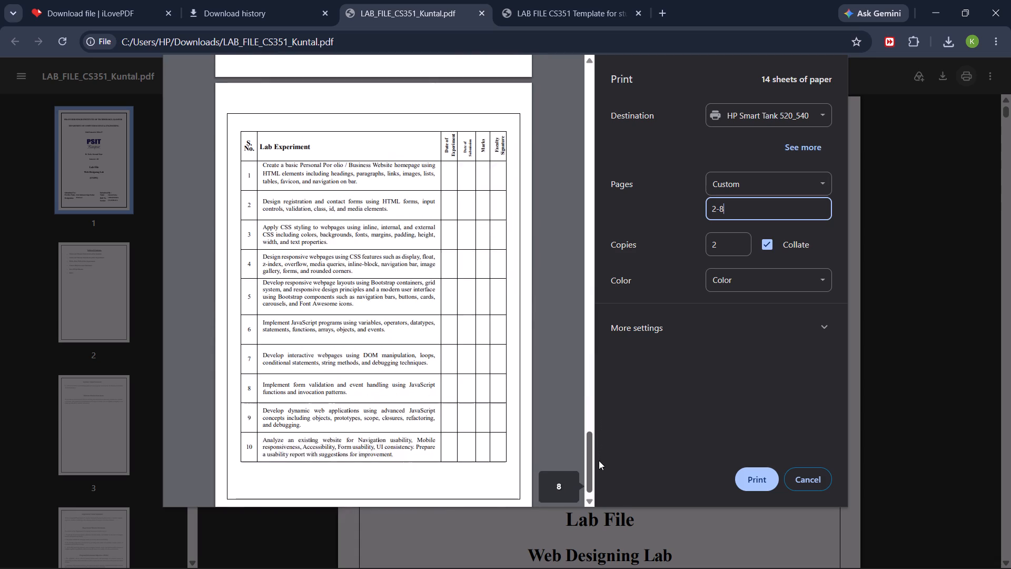
pyautogui.moveTo(599, 460); pyautogui.dragTo(578, 73)
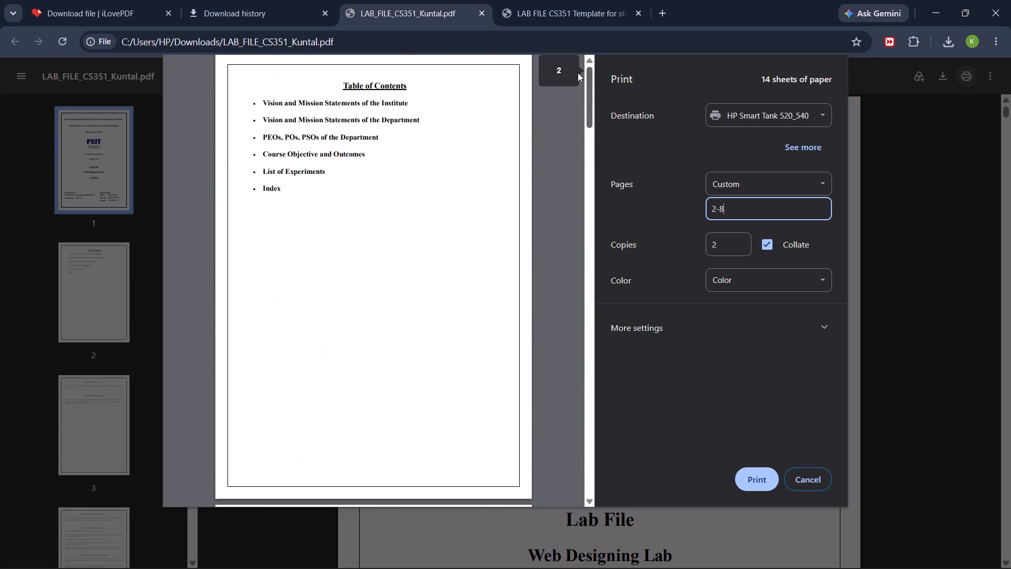
pyautogui.moveTo(578, 73); pyautogui.dragTo(578, 58)
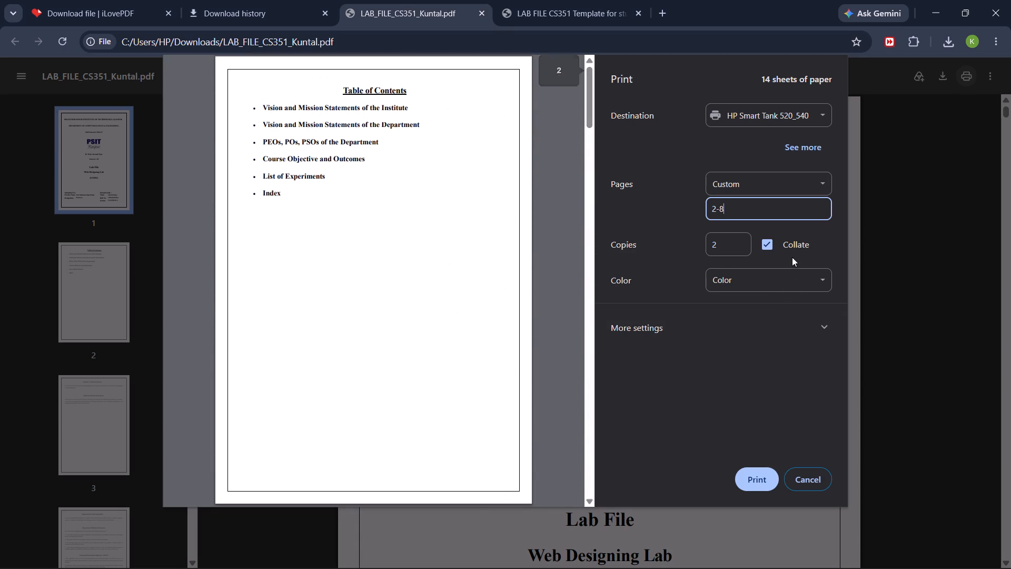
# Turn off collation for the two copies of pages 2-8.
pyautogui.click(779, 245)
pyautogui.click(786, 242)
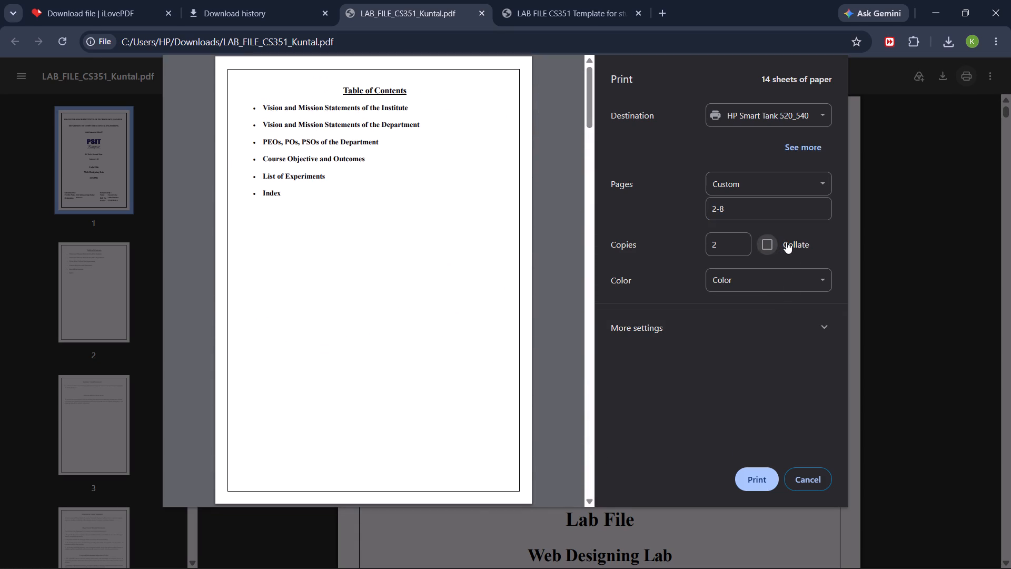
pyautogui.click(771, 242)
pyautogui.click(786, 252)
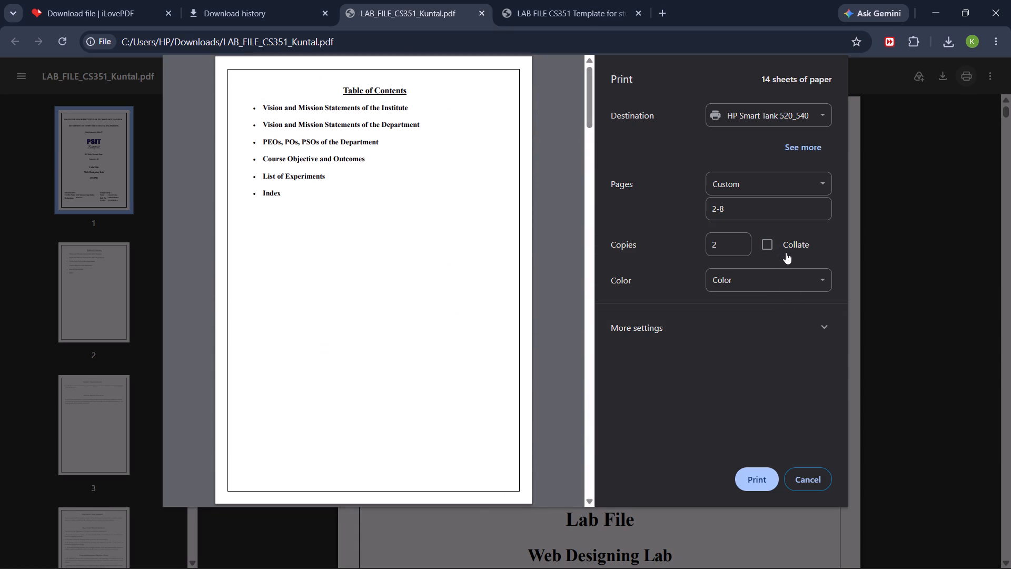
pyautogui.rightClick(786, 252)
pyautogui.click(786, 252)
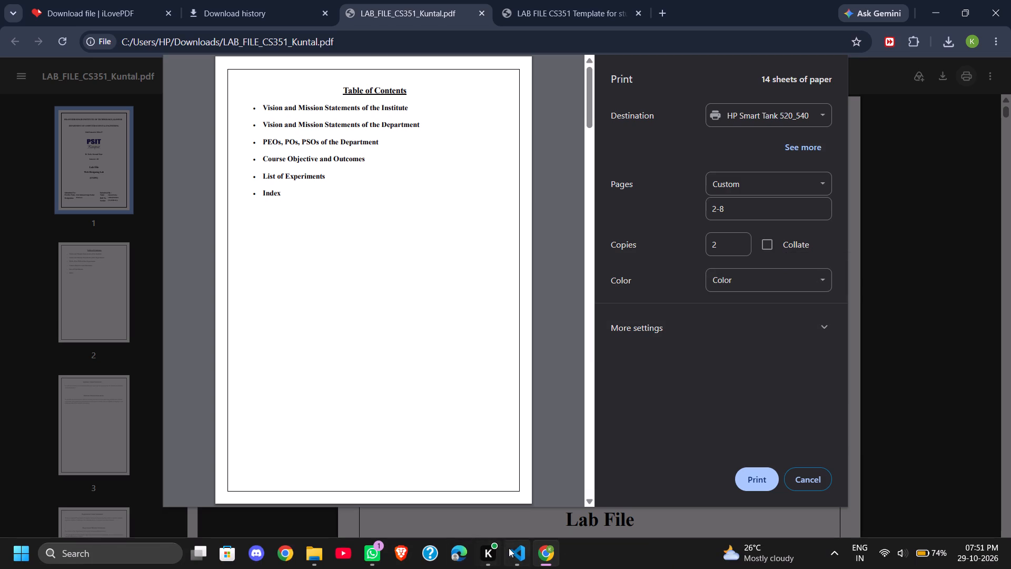
# Search Google in a new tab for "what does collate mean in printing", read the explanation and close the tab.
pyautogui.click(537, 551)
pyautogui.click(537, 551)
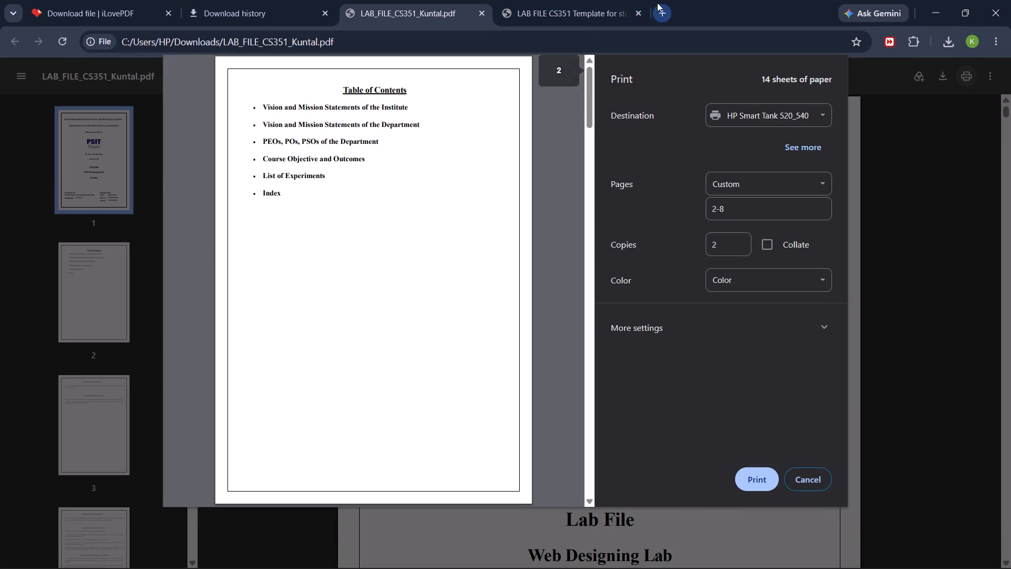
pyautogui.click(658, 4)
pyautogui.click(449, 260)
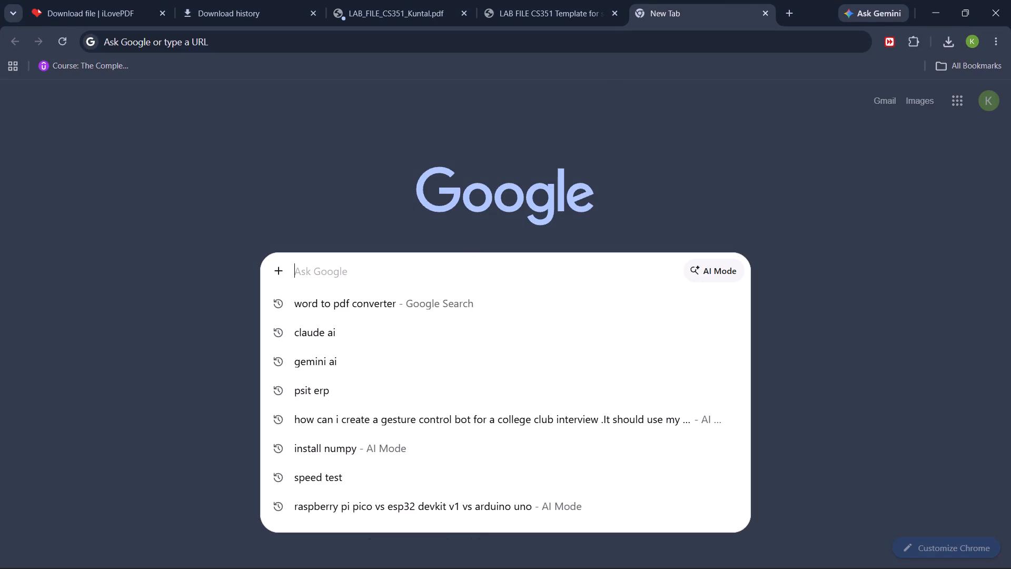
pyautogui.write('what')
pyautogui.press('space')
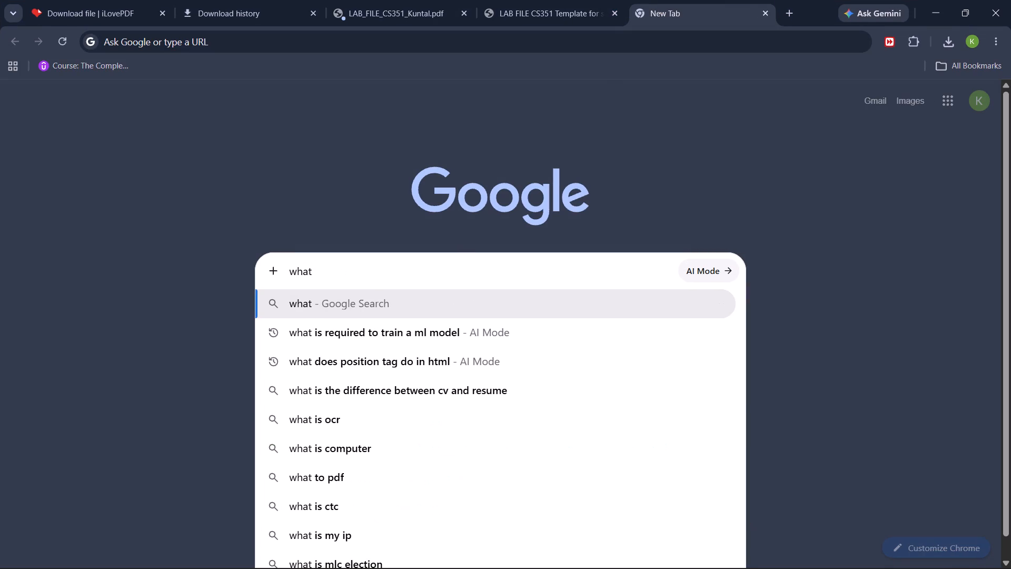
pyautogui.write('di')
pyautogui.press('BackSpace')
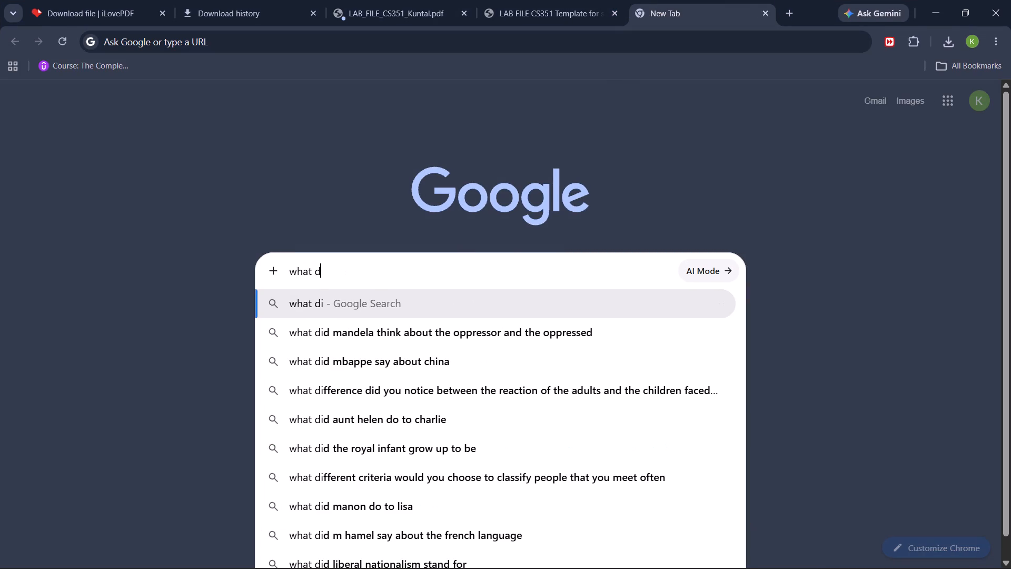
pyautogui.write('oes coll')
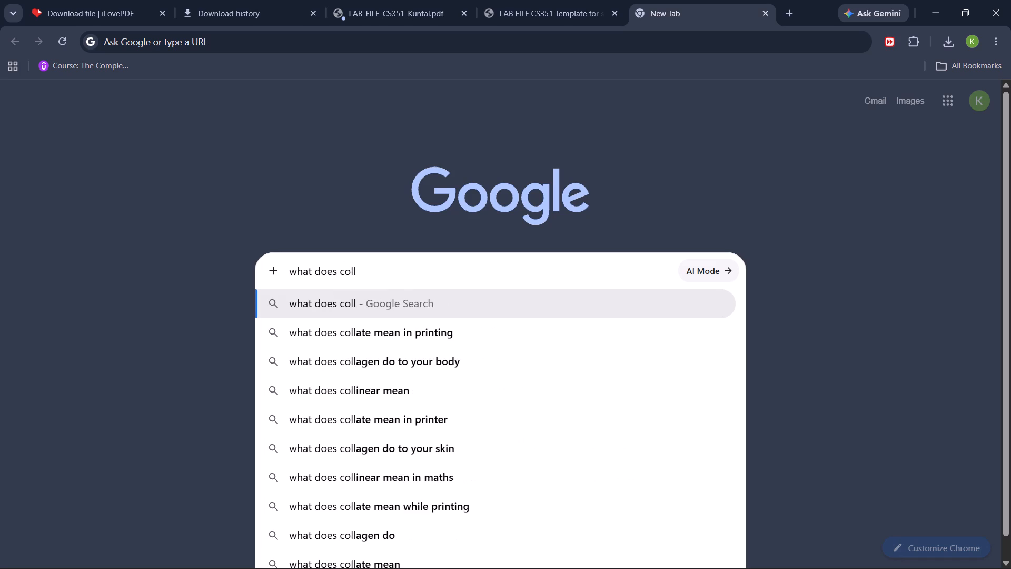
pyautogui.press('Down')
pyautogui.press('Return')
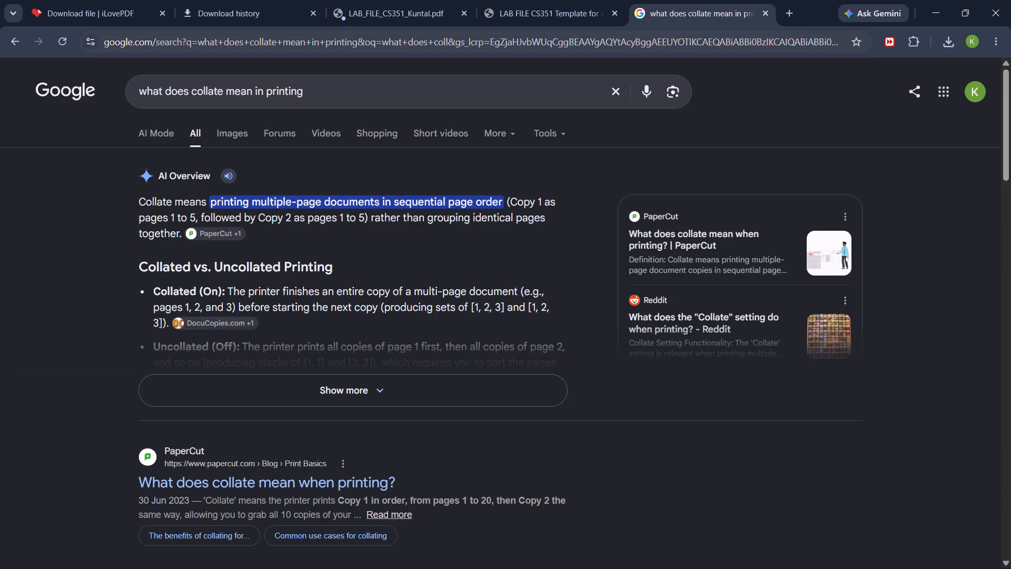
pyautogui.click(762, 13)
# Turn collation back on for the two-copy print job of pages 2-8.
pyautogui.click(783, 240)
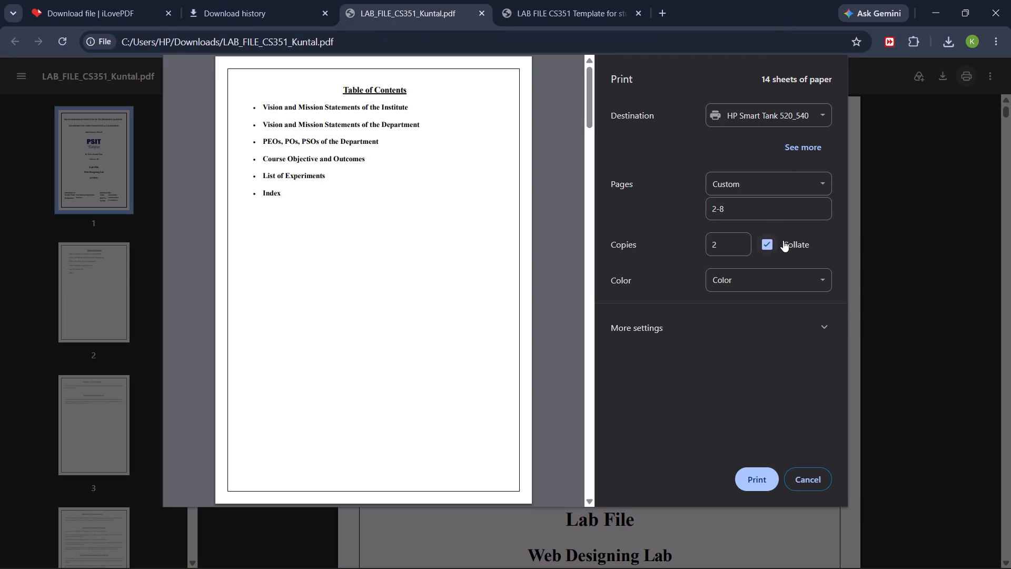
# Send the collated two-copy print job of pages 2-8 to the HP Smart Tank printer.
pyautogui.click(757, 467)
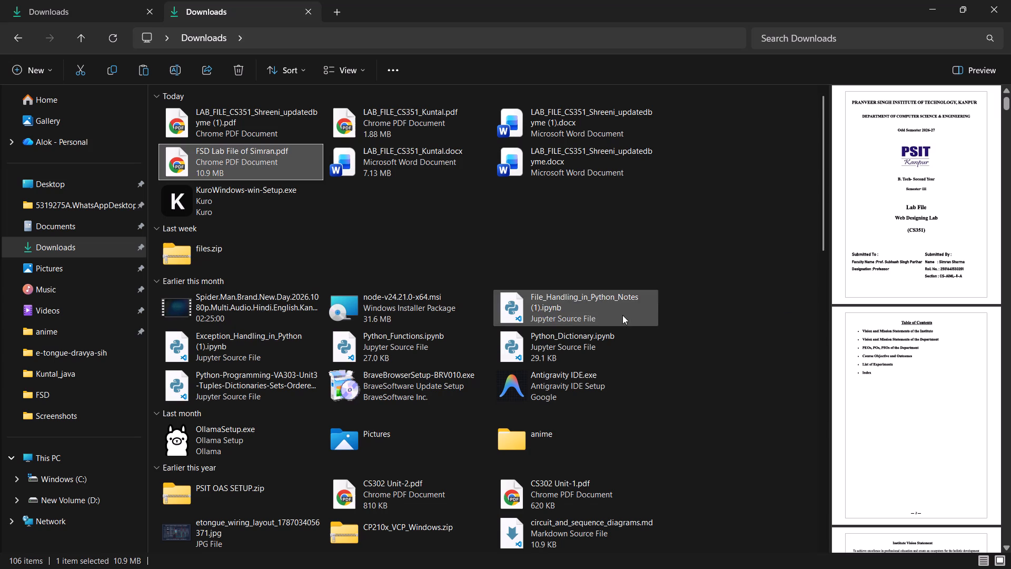
# Open LAB_FILE_CS351_Kuntal.docx from the Downloads folder in Word.
pyautogui.click(556, 153)
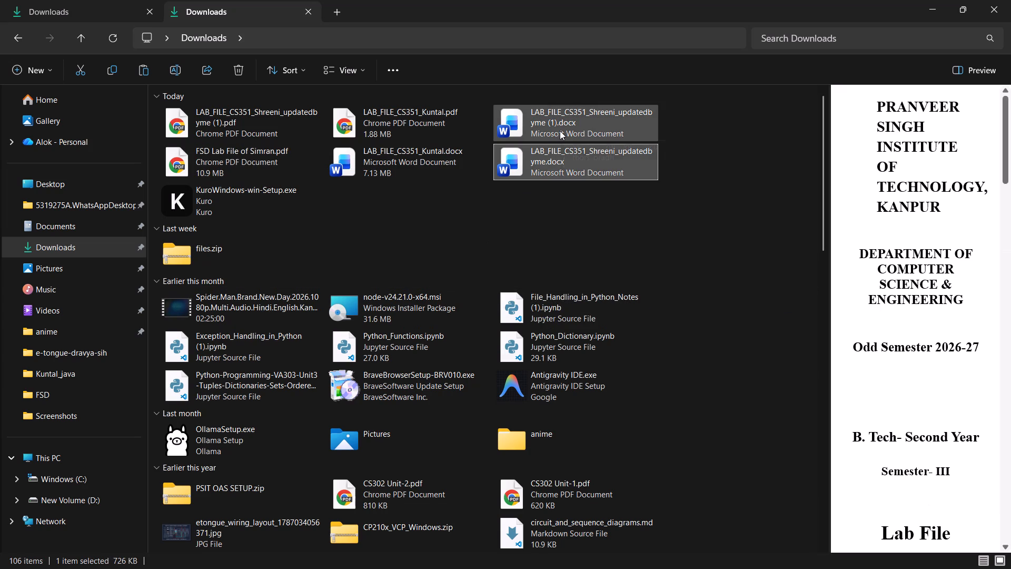
pyautogui.tripleClick(469, 165)
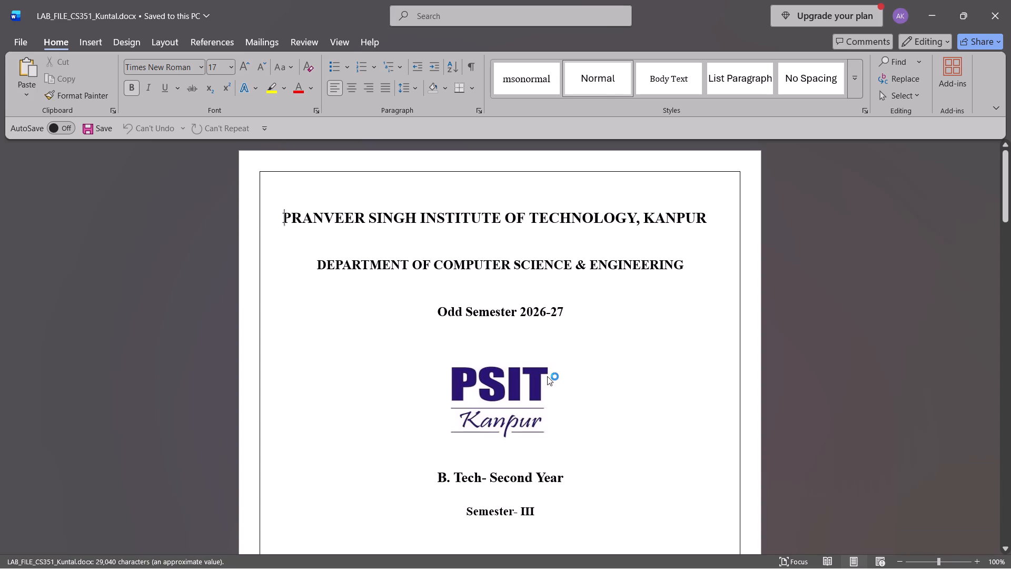
# Replace the student name under Submitted By on the cover page with Shreeni's full name.
pyautogui.scroll(-1, 553, 407)
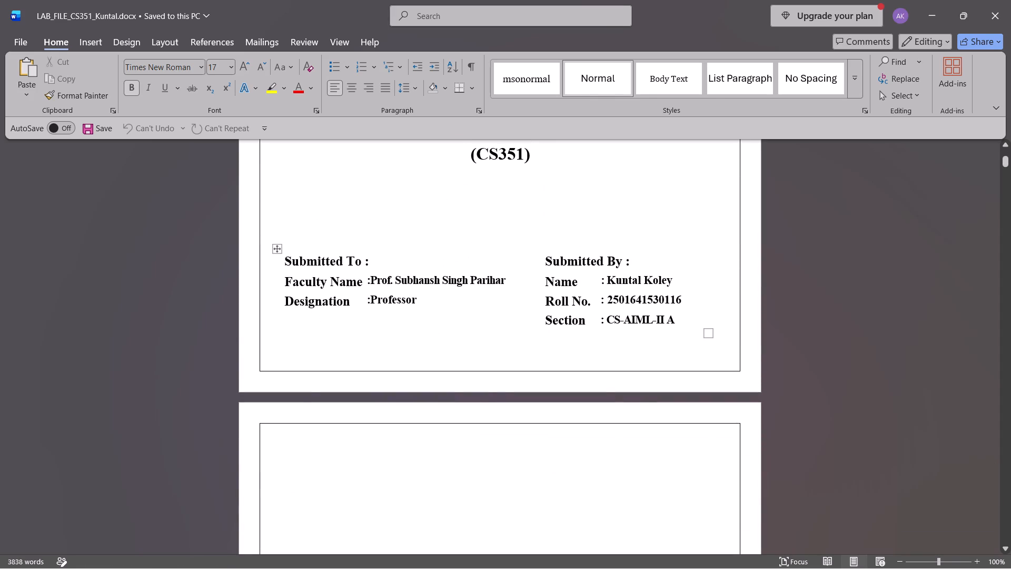
pyautogui.moveTo(672, 282); pyautogui.dragTo(625, 284)
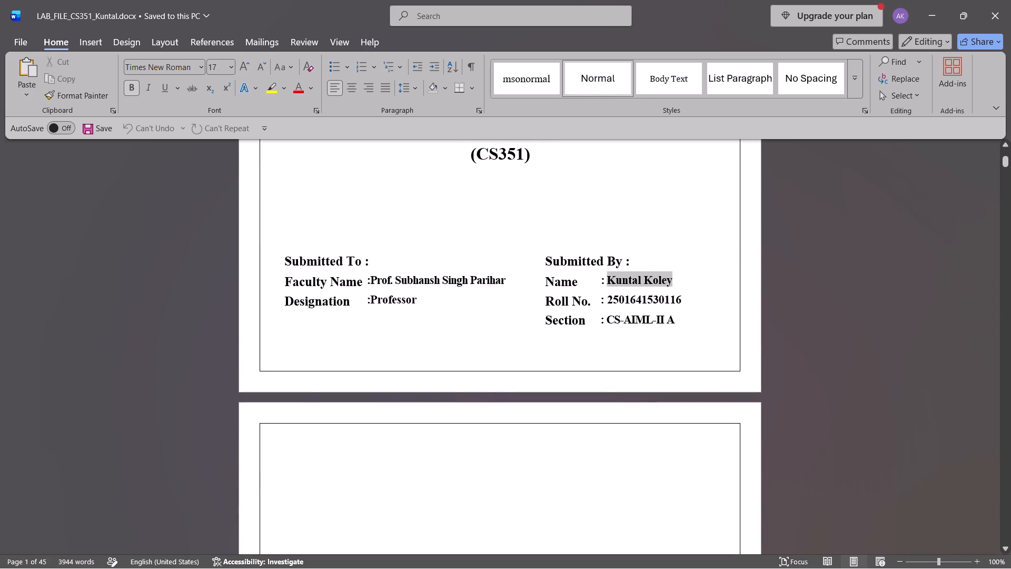
pyautogui.moveTo(625, 284); pyautogui.dragTo(614, 284)
pyautogui.press('BackSpace')
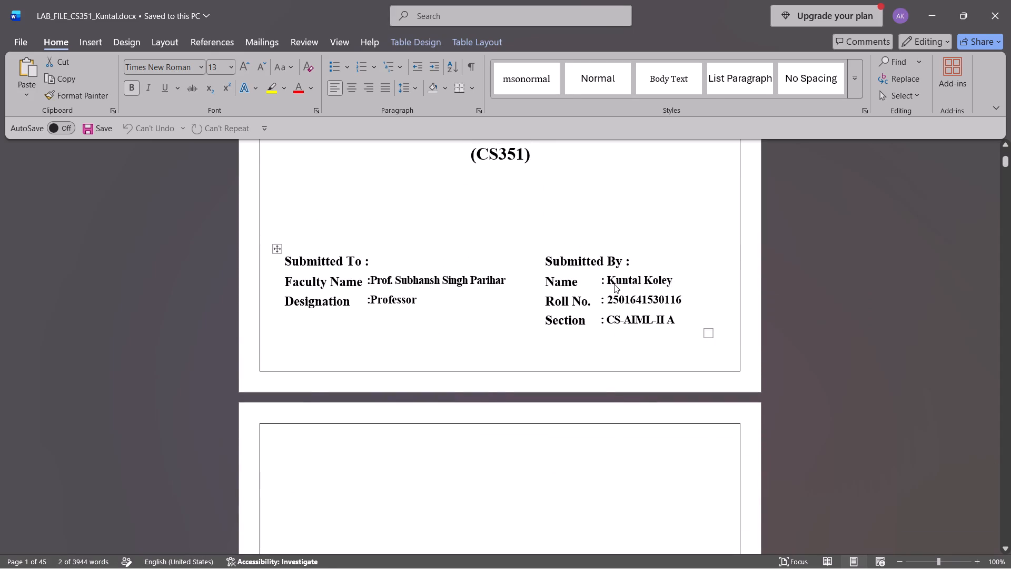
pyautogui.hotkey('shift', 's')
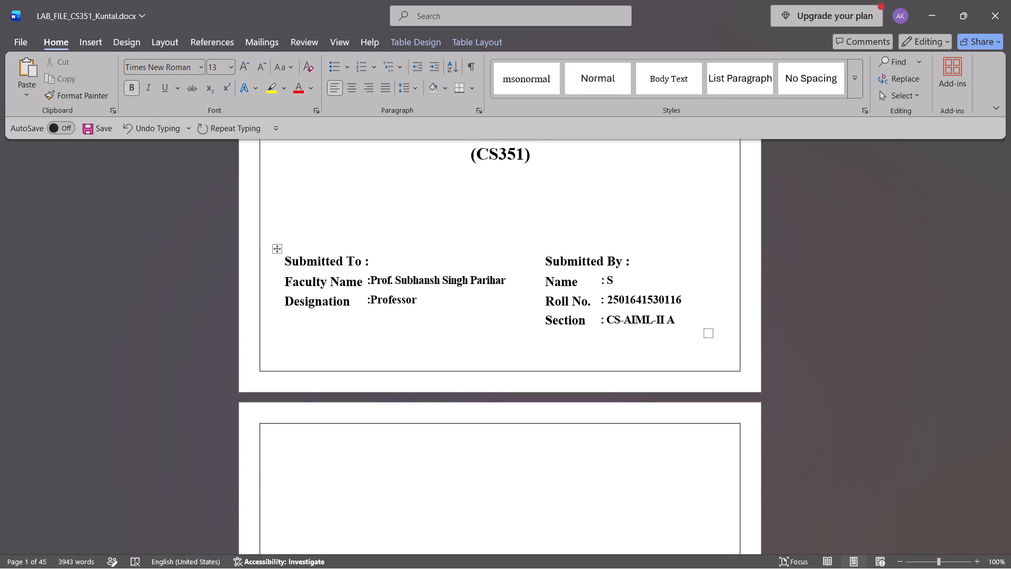
pyautogui.hotkey('ctrl', 'z')
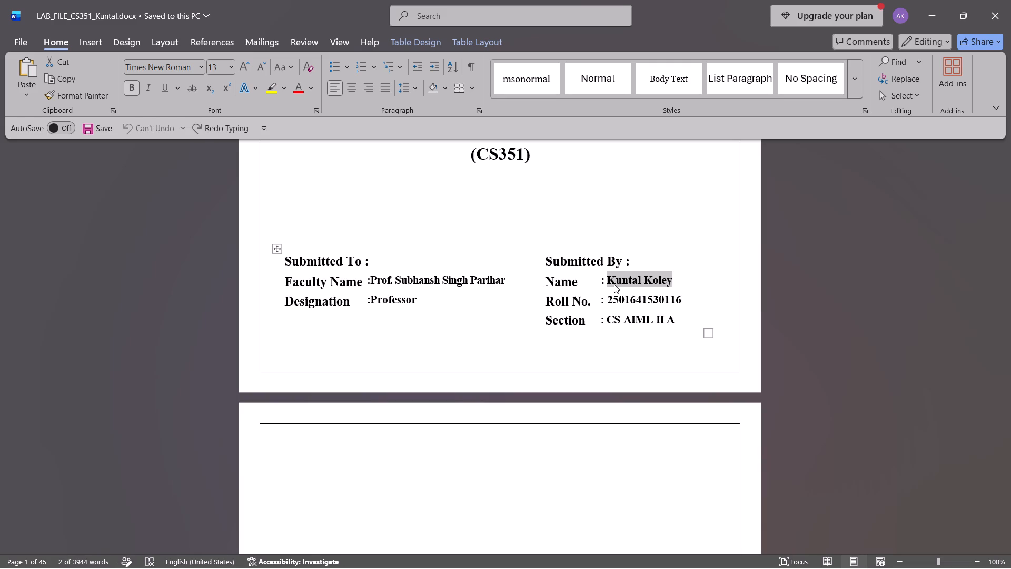
pyautogui.hotkey('ctrl', 'y')
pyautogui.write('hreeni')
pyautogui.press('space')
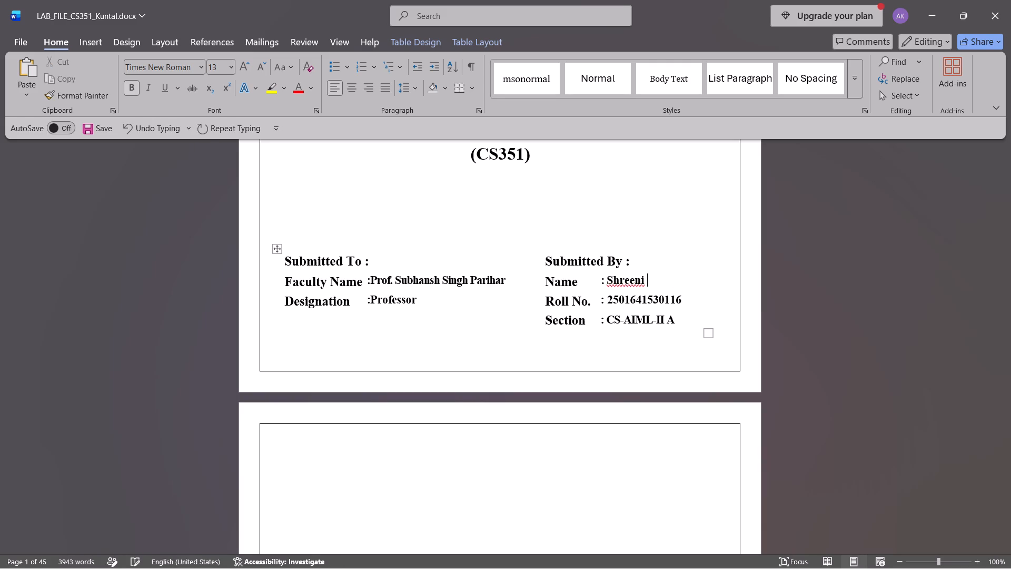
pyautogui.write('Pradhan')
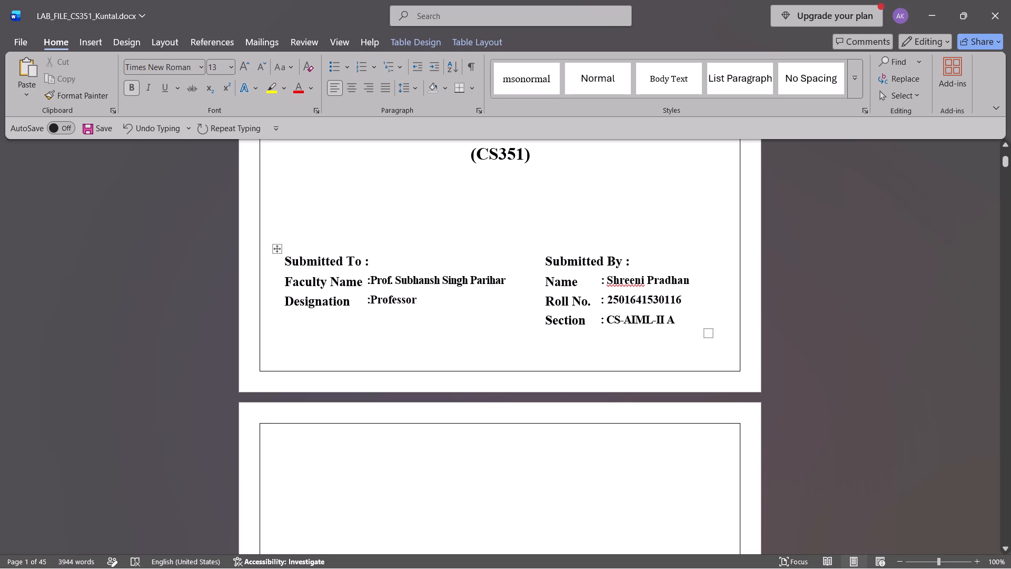
# Replace the last two digits of the cover page's roll number with those of Shreeni's roll number.
pyautogui.click(685, 302)
pyautogui.press('BackSpace')
pyautogui.press('BackSpace')
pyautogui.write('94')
# Save LAB_FILE_CS351_Kuntal.docx in Word with Shreeni's details on the cover page.
pyautogui.click(101, 135)
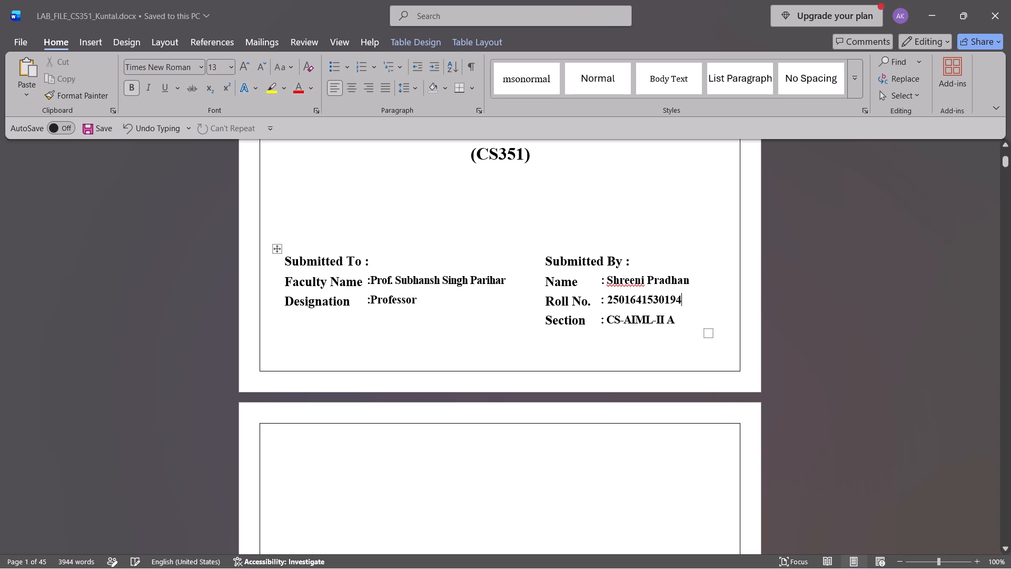
# Check the edited cover page in the print preview and close the document.
pyautogui.click(24, 42)
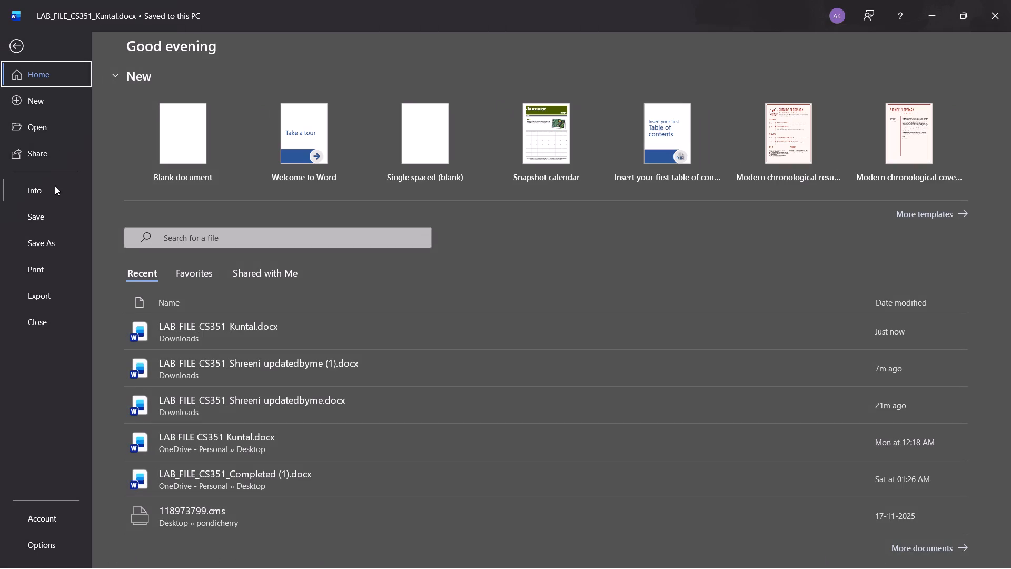
pyautogui.click(46, 262)
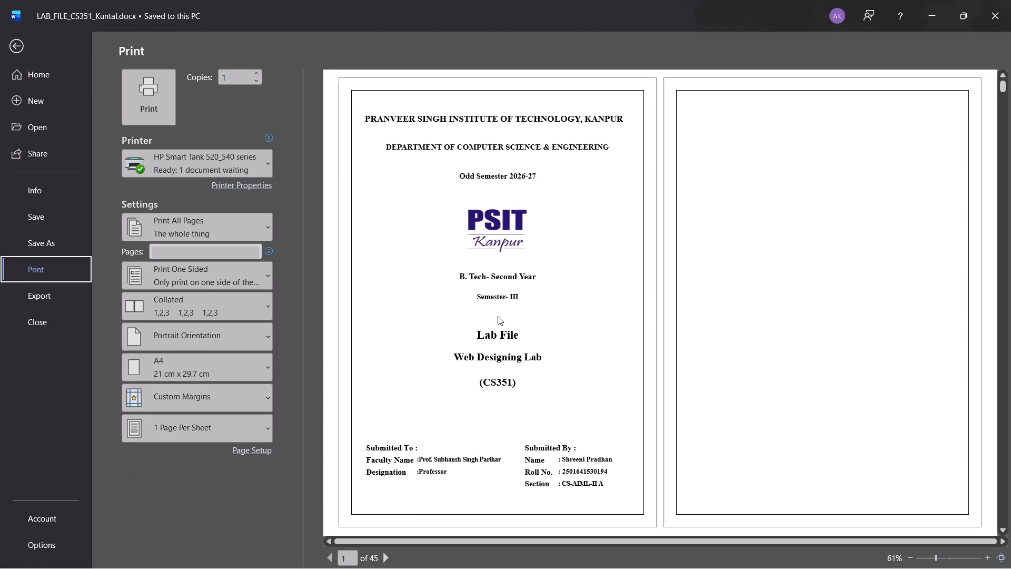
pyautogui.scroll(1, 498, 316)
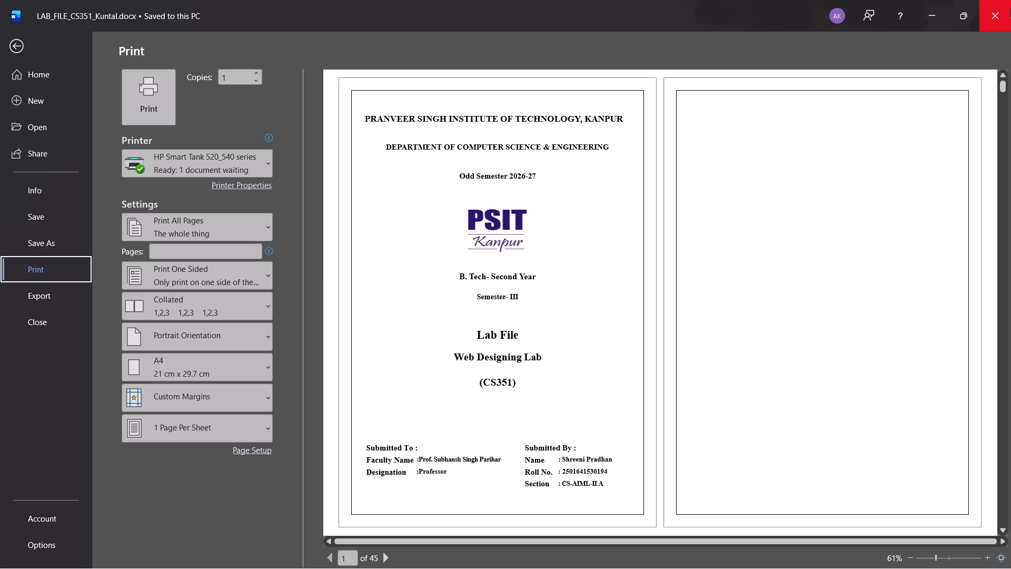
pyautogui.click(1010, 8)
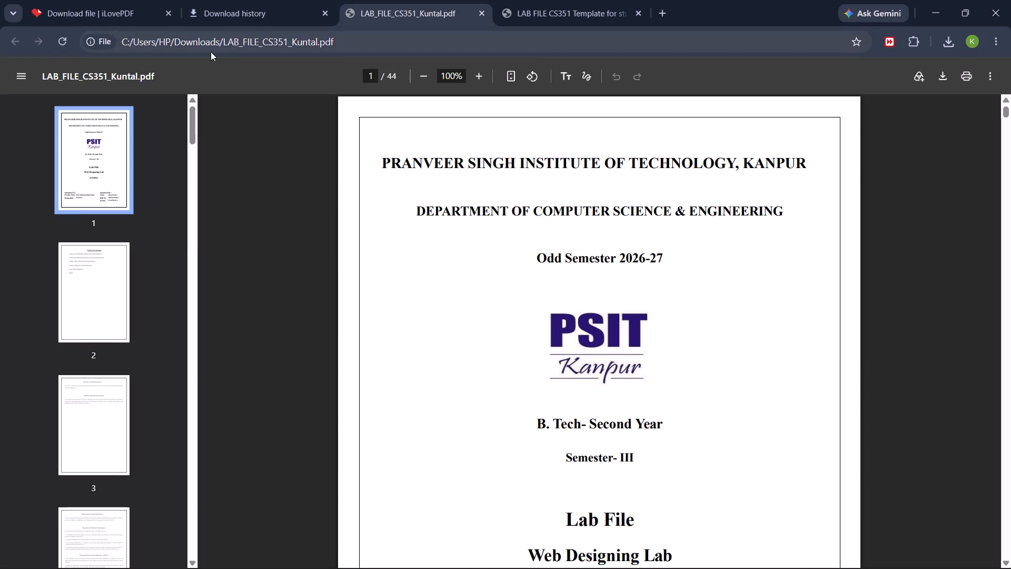
# Convert the edited LAB_FILE_CS351_Kuntal.docx from Downloads to PDF with iLovePDF in Chrome.
pyautogui.click(101, 9)
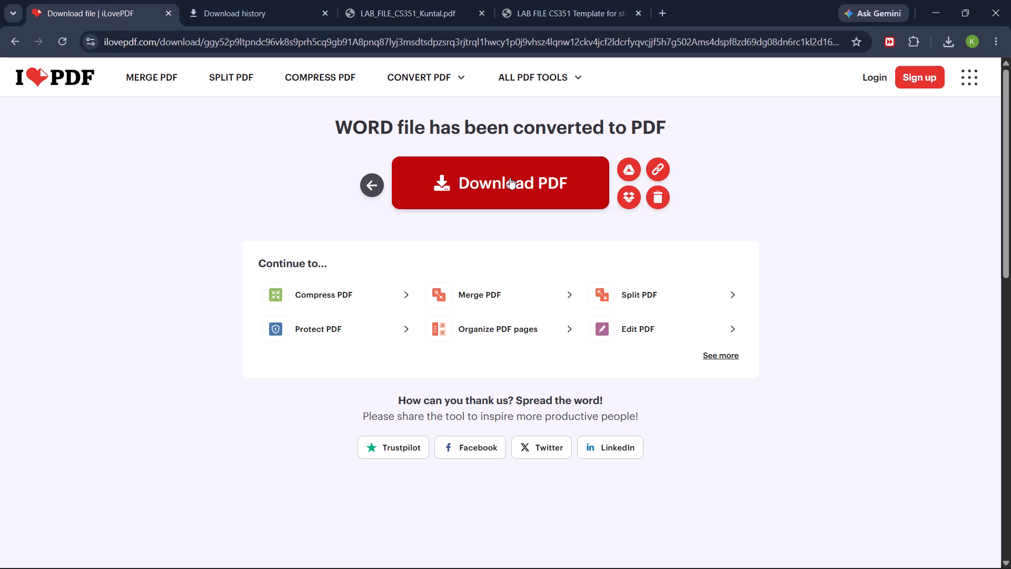
pyautogui.click(371, 181)
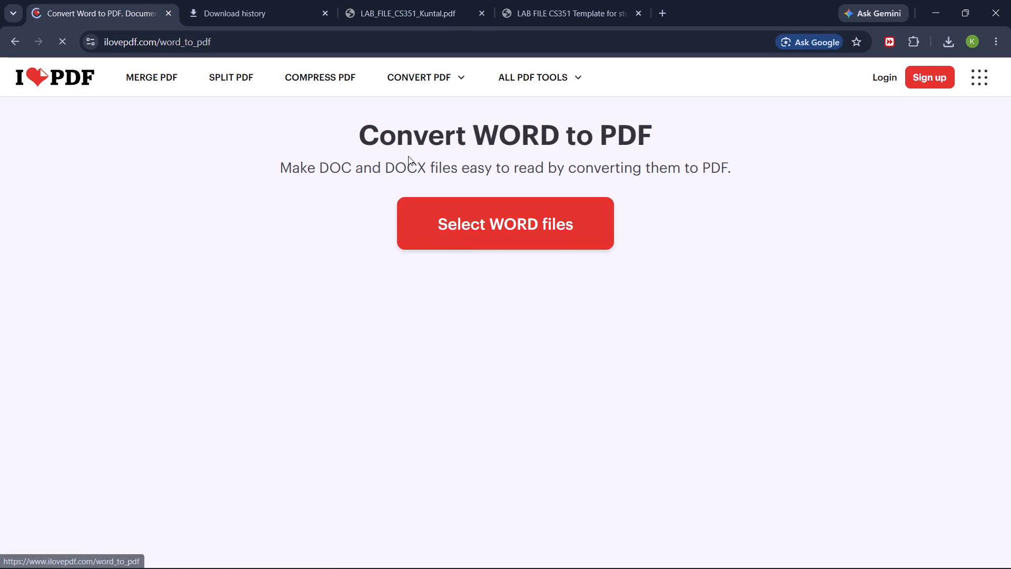
pyautogui.click(485, 202)
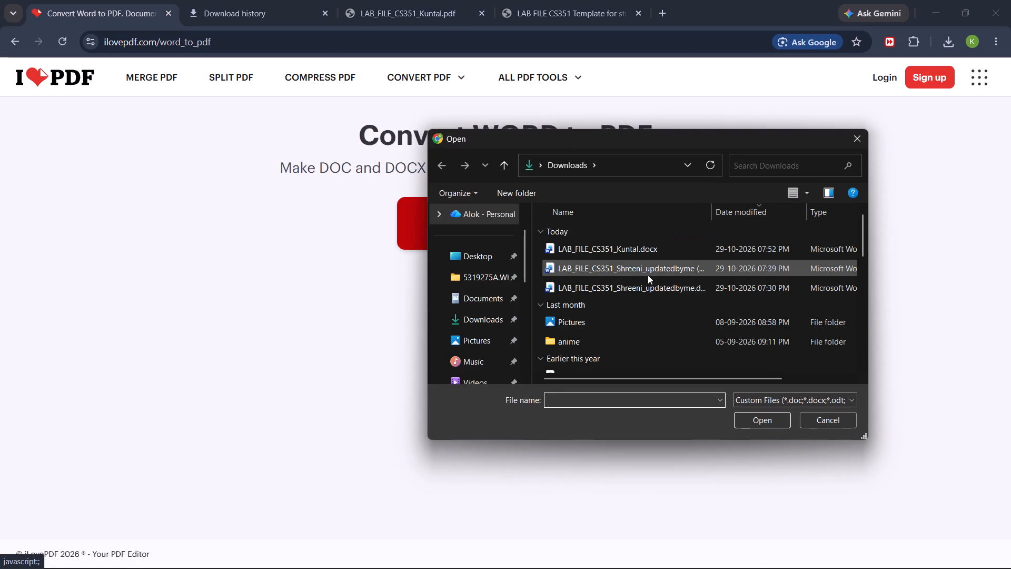
pyautogui.click(637, 255)
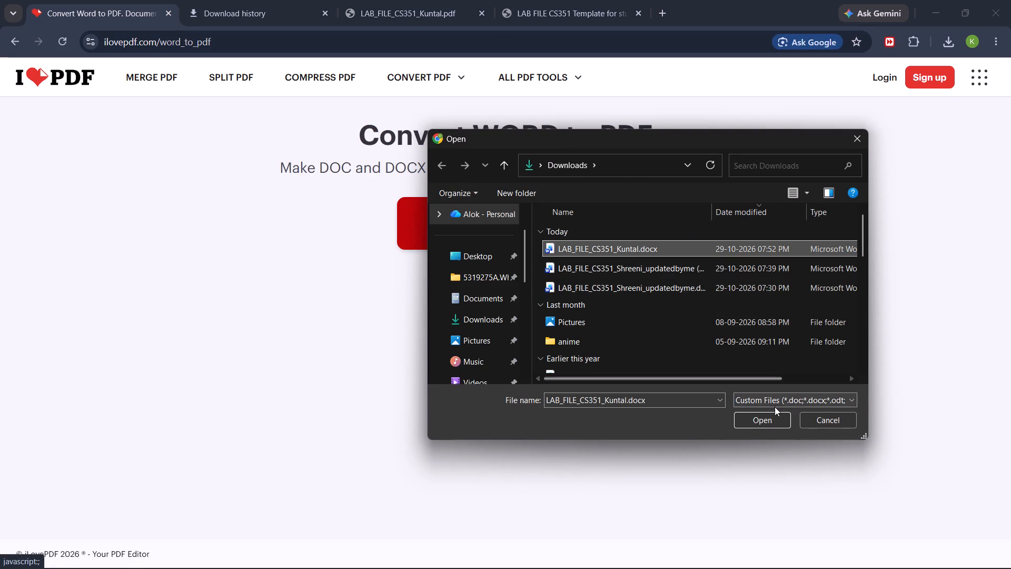
pyautogui.click(776, 424)
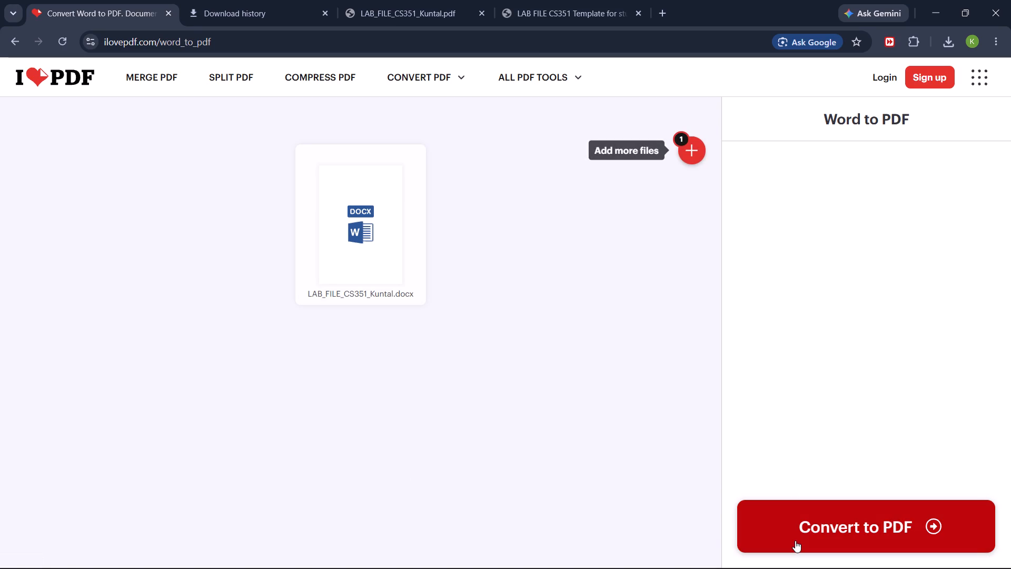
pyautogui.click(795, 541)
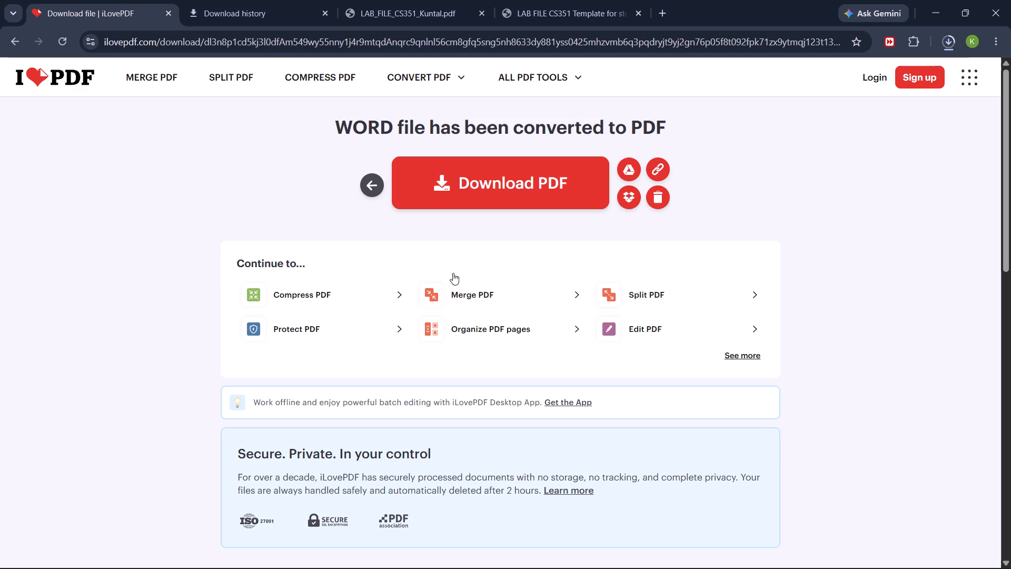
# Download the converted PDF from iLovePDF and refresh the Downloads folder in File Explorer.
pyautogui.click(464, 191)
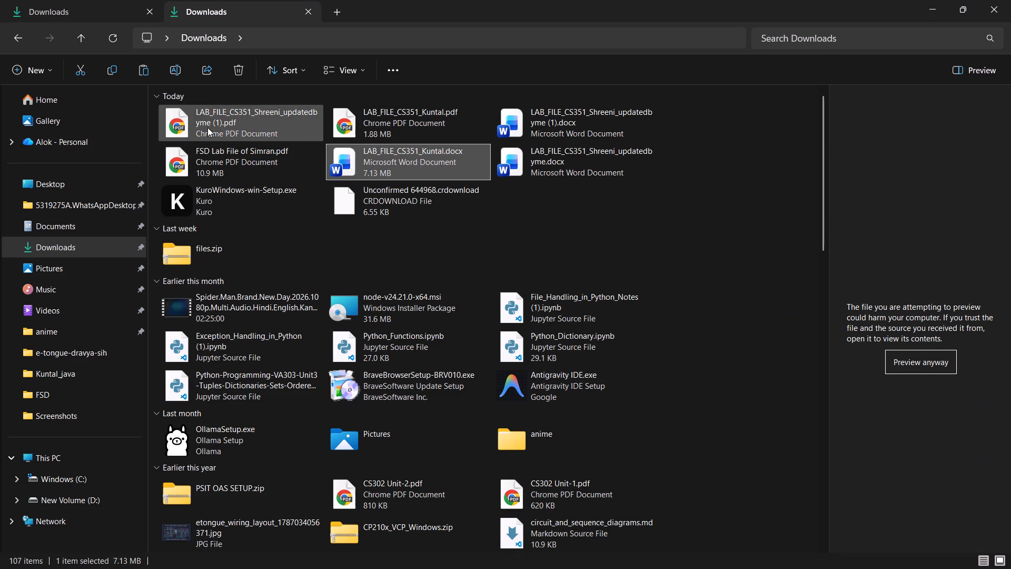
pyautogui.tripleClick(112, 36)
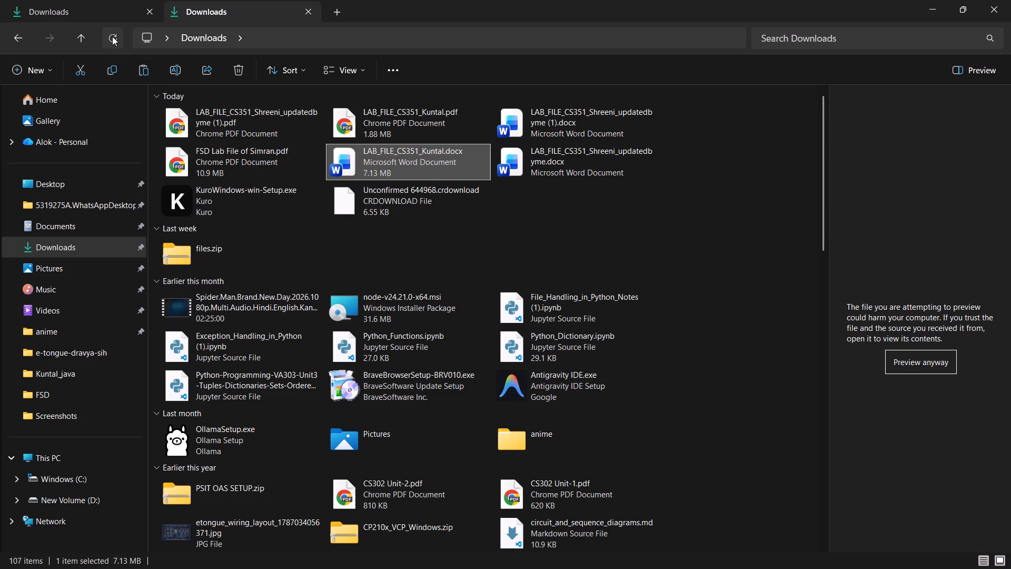
# Refresh the Downloads folder in File Explorer again to check for the newly converted PDF.
pyautogui.tripleClick(112, 36)
pyautogui.doubleClick(112, 36)
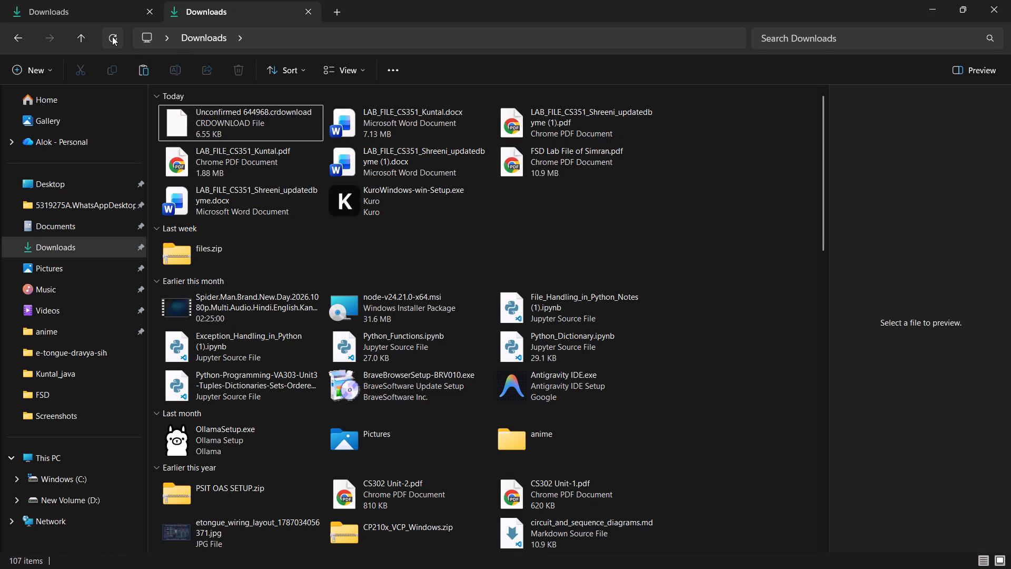
pyautogui.doubleClick(112, 36)
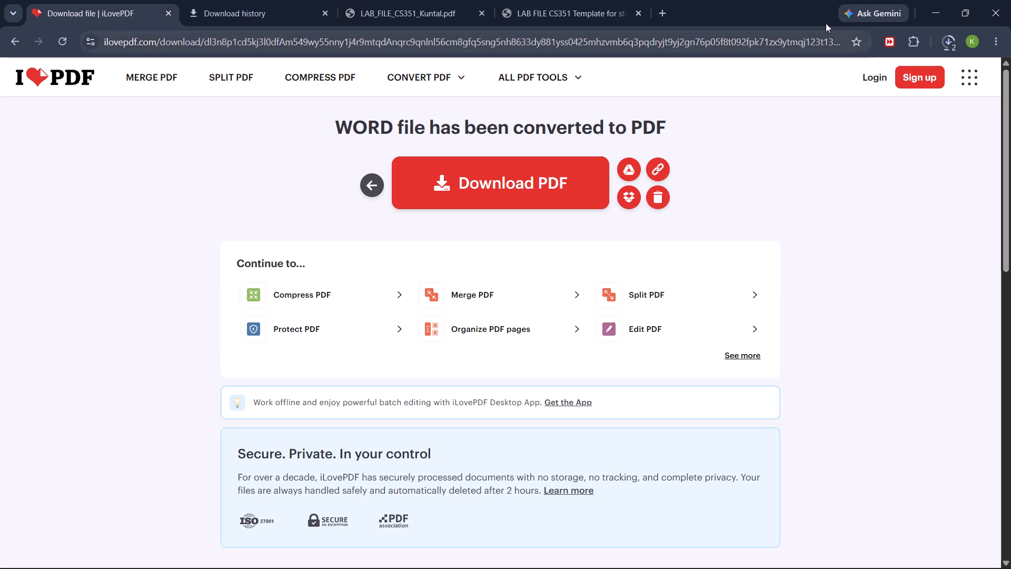
pyautogui.click(950, 45)
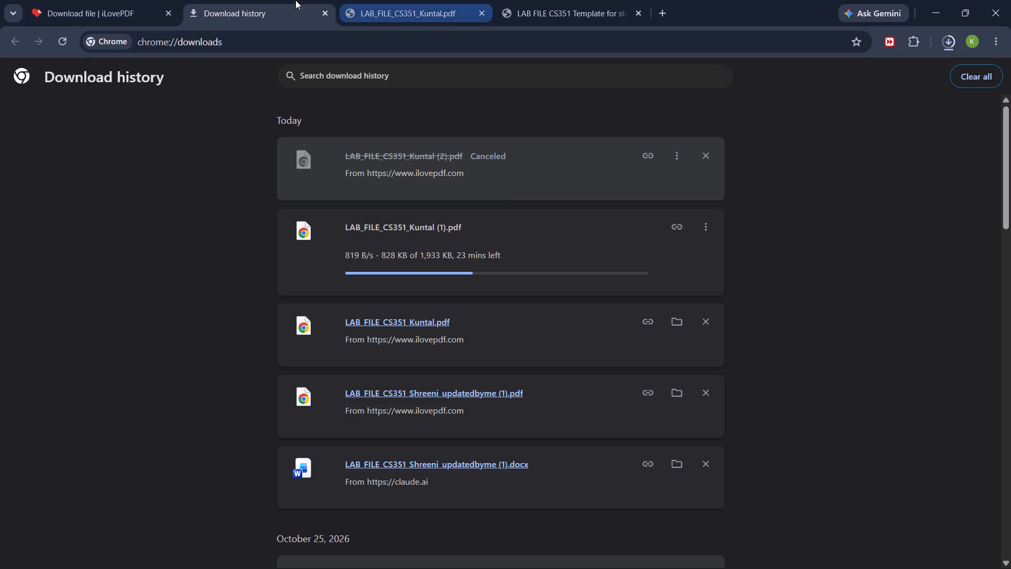
# Switch to the open LAB_FILE_CS351_Kuntal.pdf and look through its front pages.
pyautogui.click(262, 1)
pyautogui.click(417, 0)
pyautogui.scroll(-8, 625, 253)
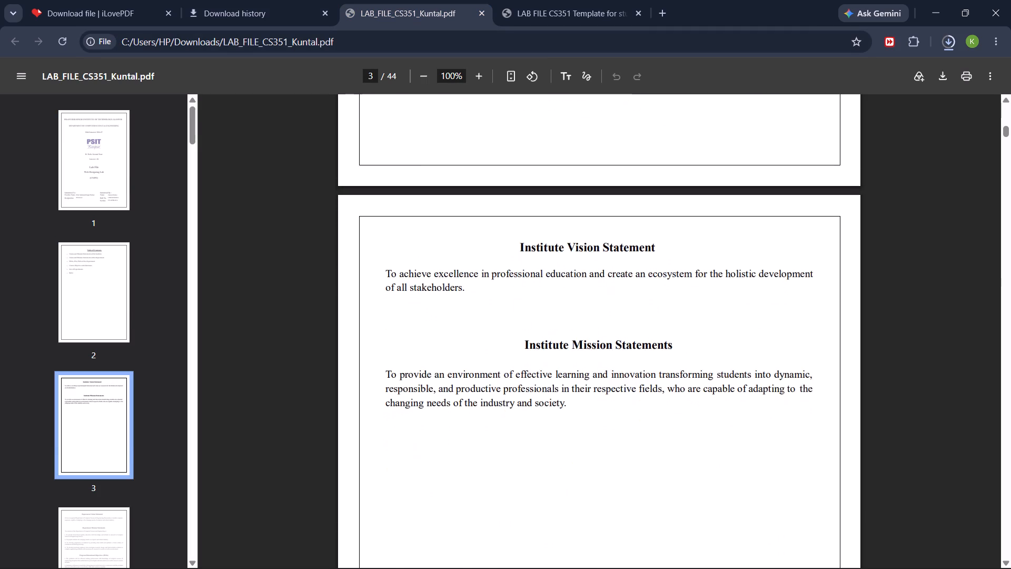
pyautogui.scroll(-3, 625, 253)
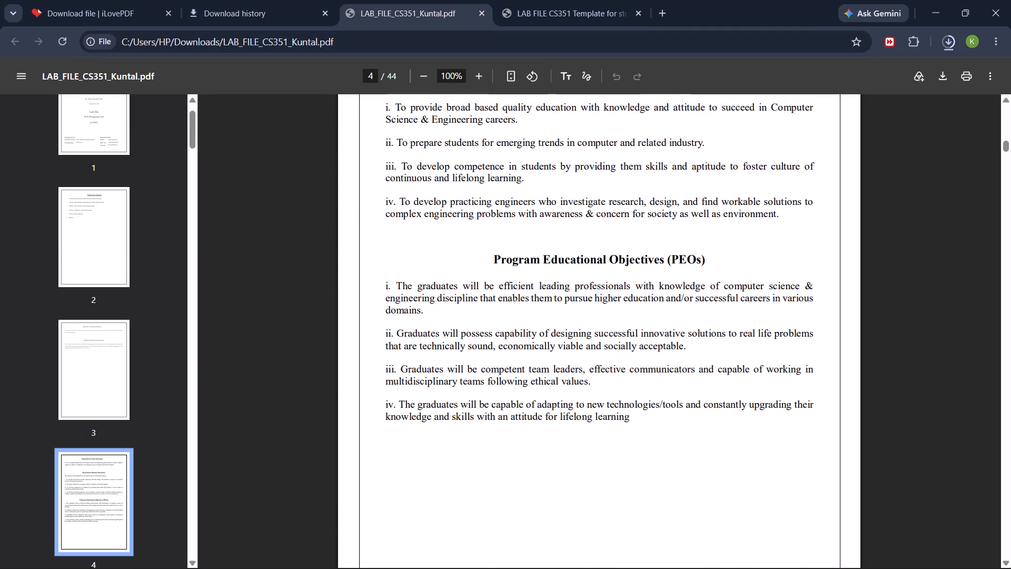
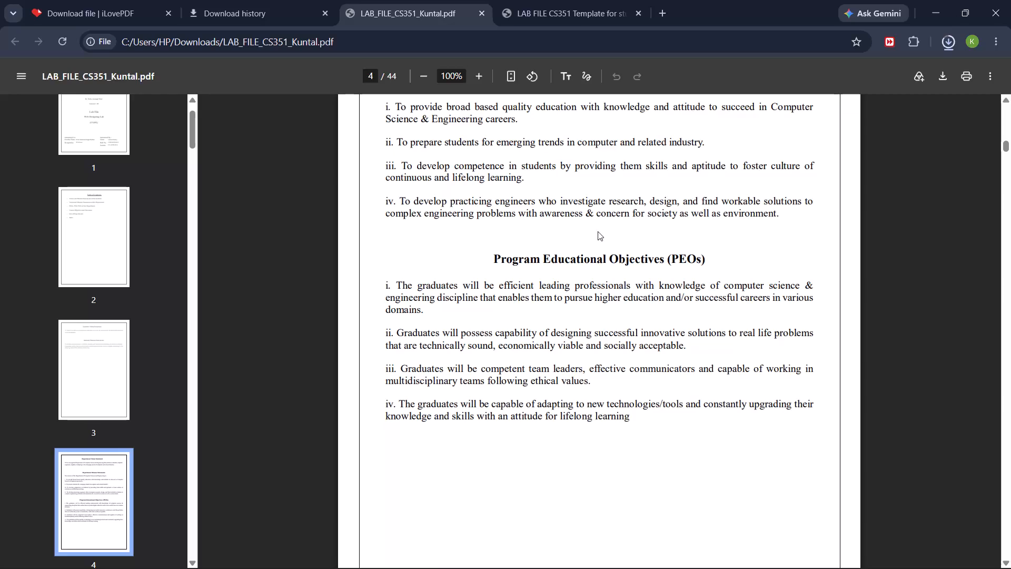
# Open the print settings for LAB_FILE_CS351_Kuntal.pdf.
pyautogui.scroll(1, 563, 259)
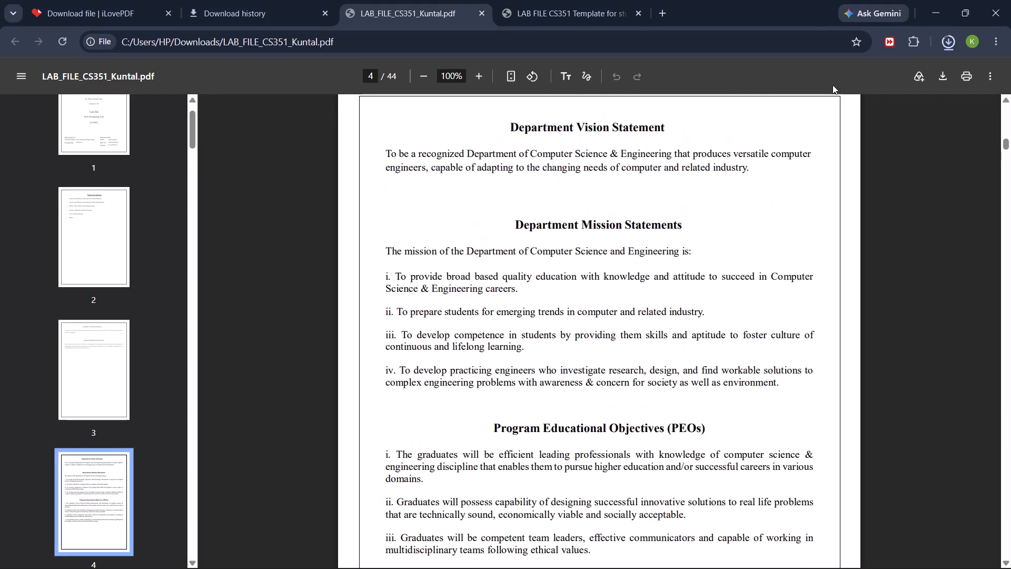
pyautogui.click(970, 75)
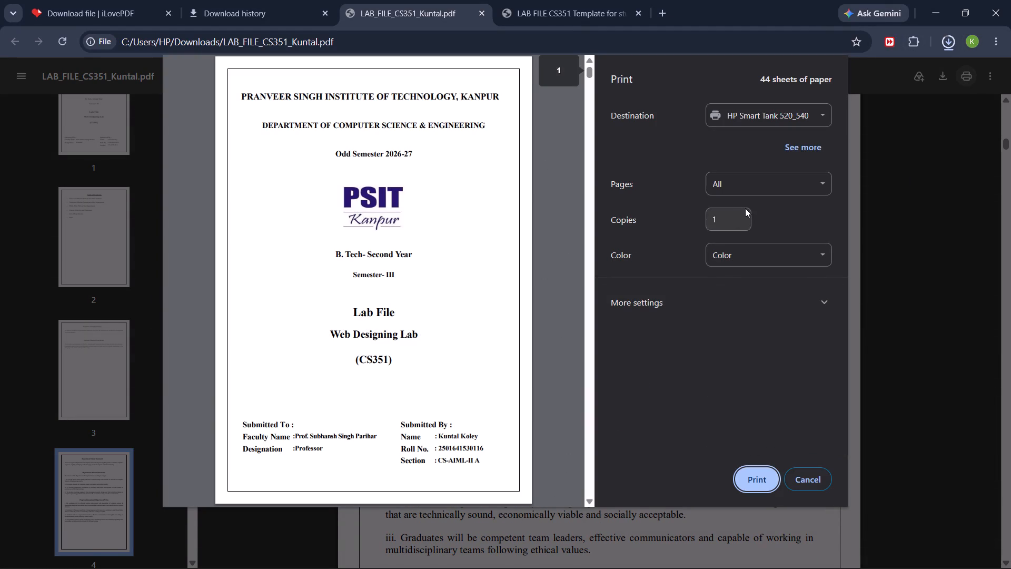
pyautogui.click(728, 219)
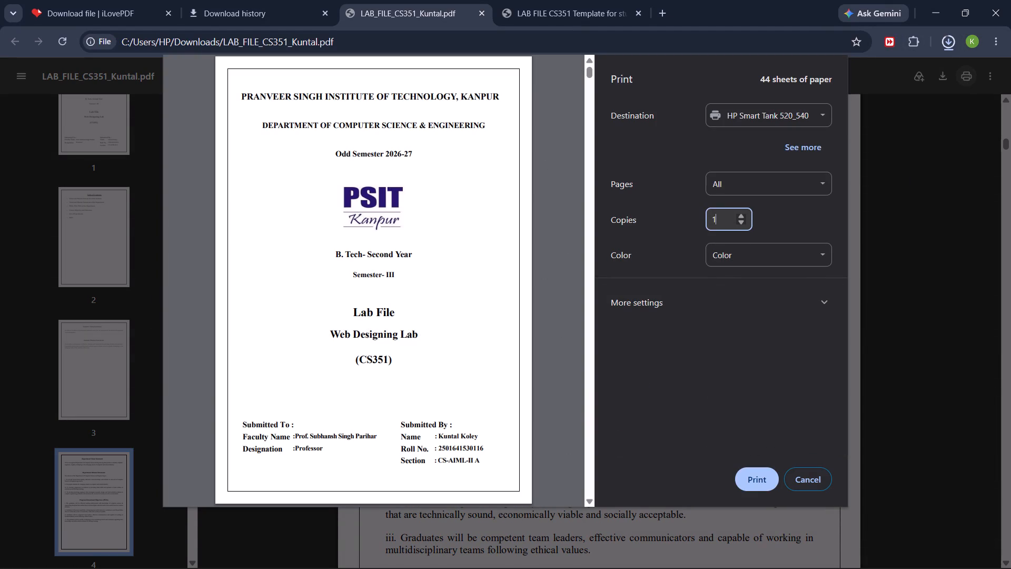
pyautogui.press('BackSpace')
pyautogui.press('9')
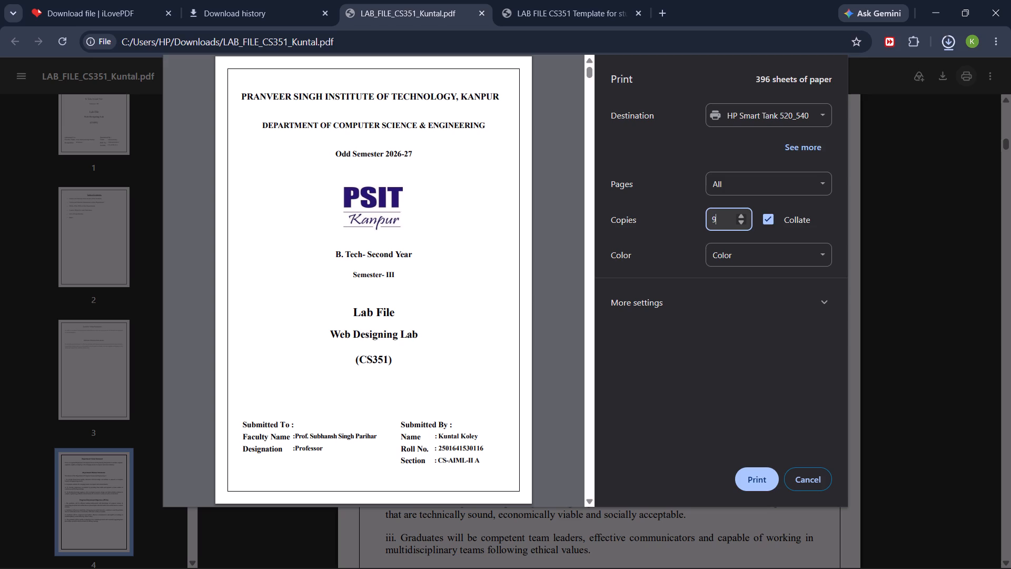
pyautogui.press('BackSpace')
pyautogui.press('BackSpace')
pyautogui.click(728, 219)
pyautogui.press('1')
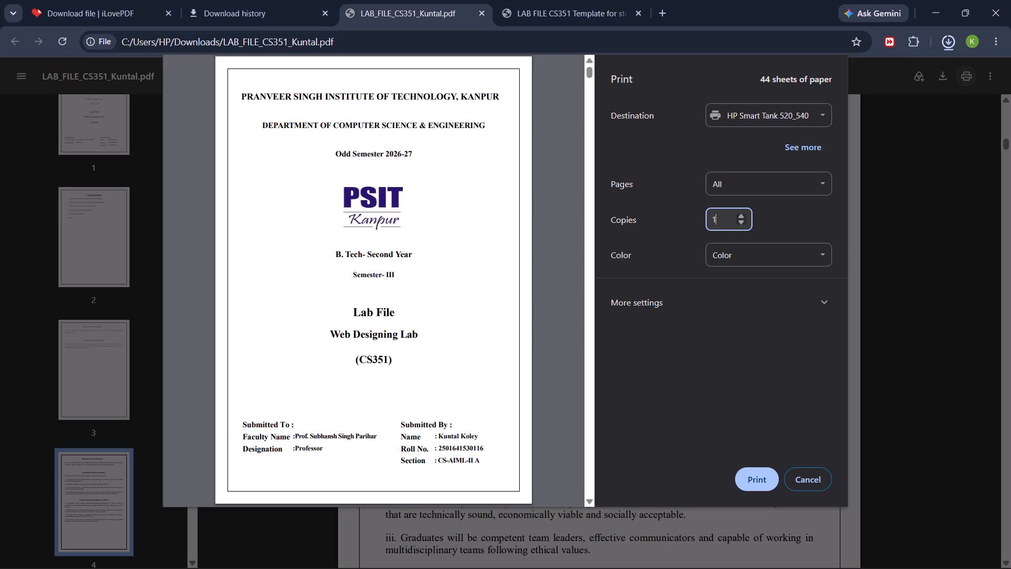
# Set a custom print range of pages 9-44 and check the print preview through to the last page.
pyautogui.click(750, 197)
pyautogui.click(750, 192)
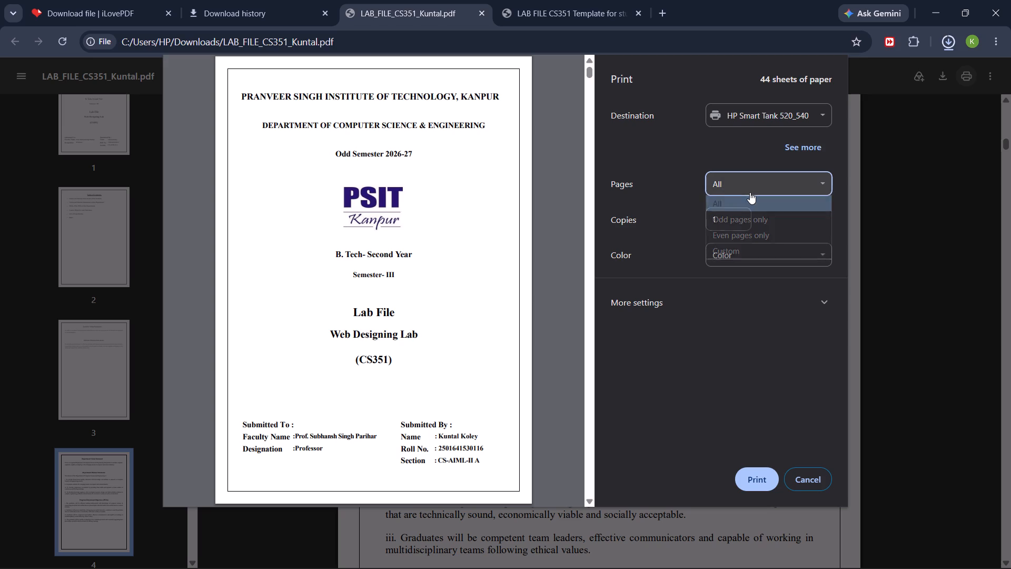
pyautogui.click(736, 248)
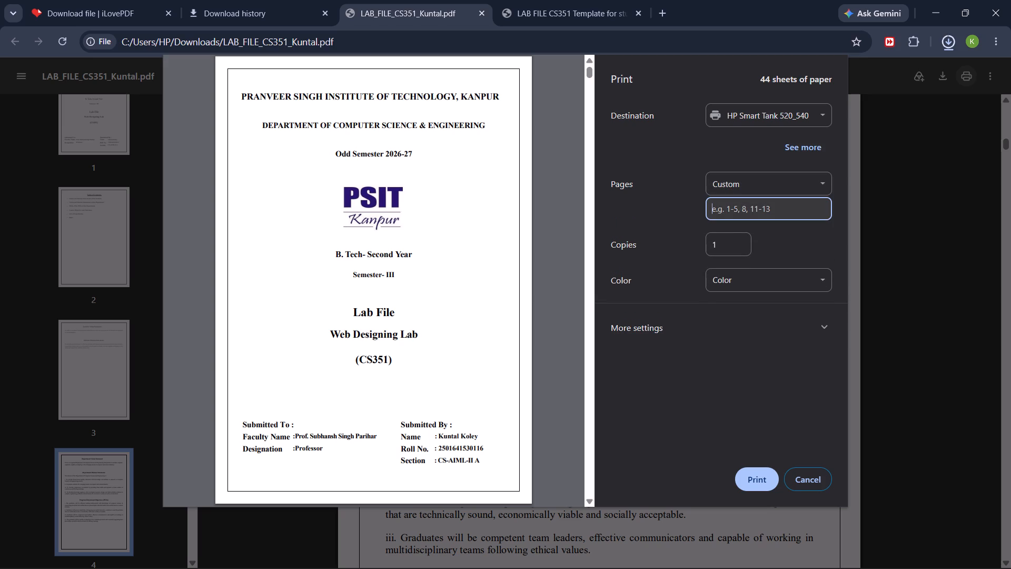
pyautogui.click(737, 211)
pyautogui.press('9')
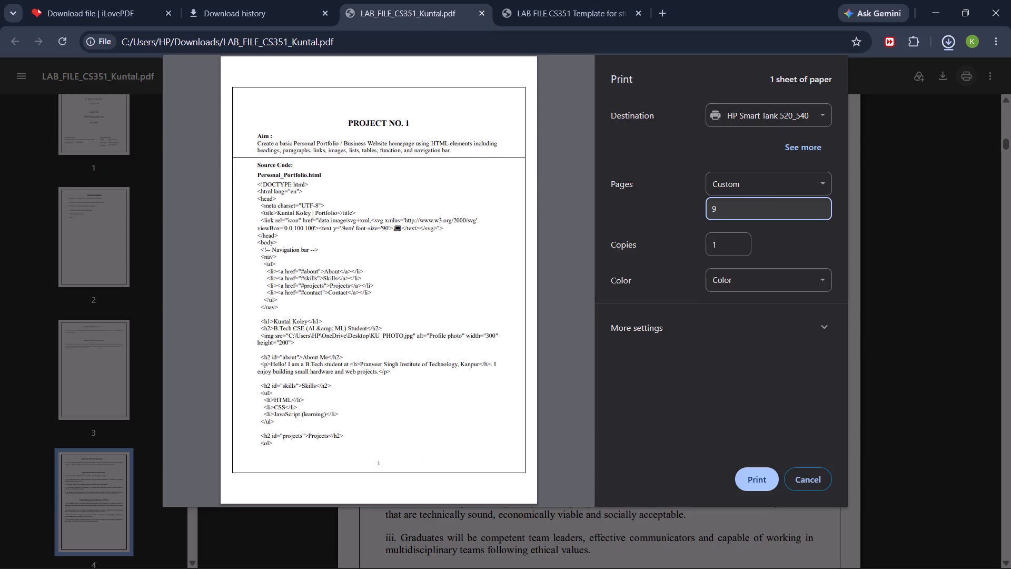
pyautogui.scroll(-3, 537, 215)
pyautogui.press('-')
pyautogui.write('44')
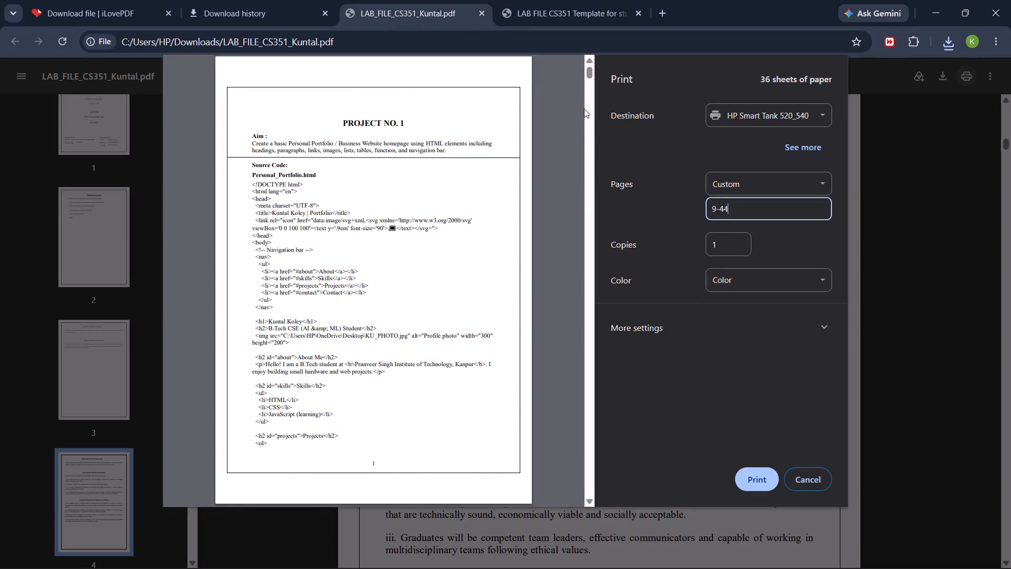
pyautogui.moveTo(588, 73); pyautogui.dragTo(581, 455)
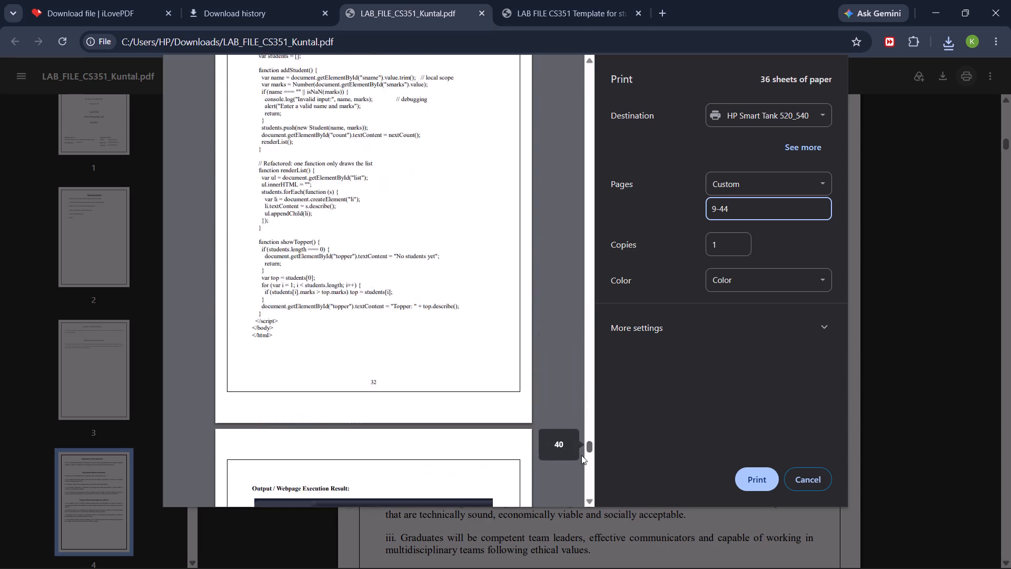
pyautogui.moveTo(581, 455); pyautogui.dragTo(581, 568)
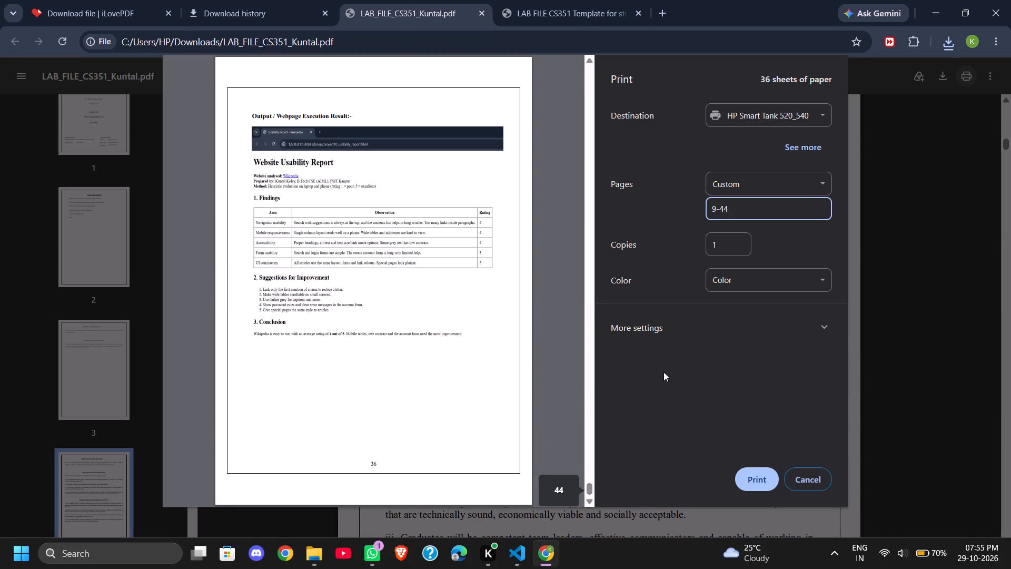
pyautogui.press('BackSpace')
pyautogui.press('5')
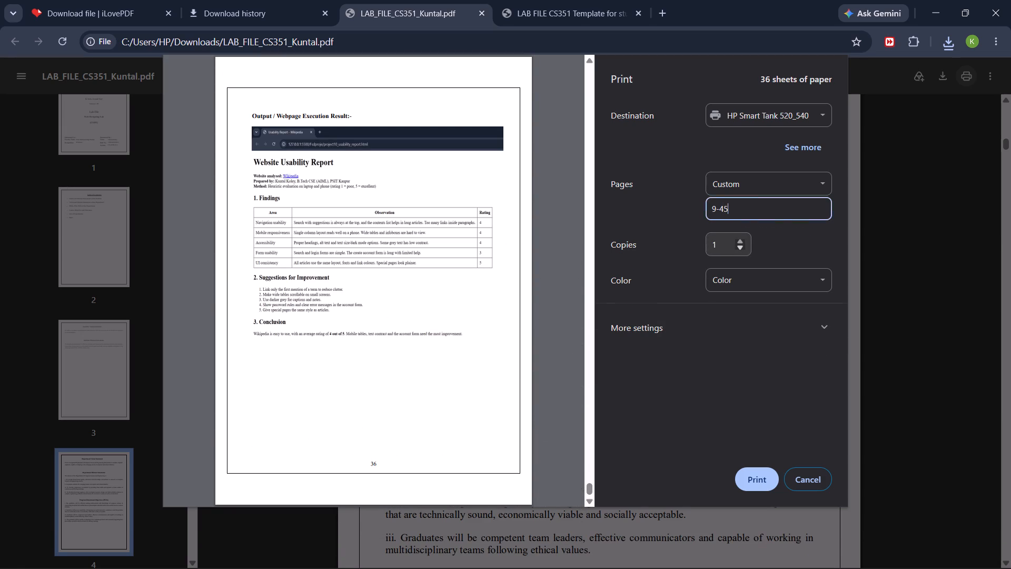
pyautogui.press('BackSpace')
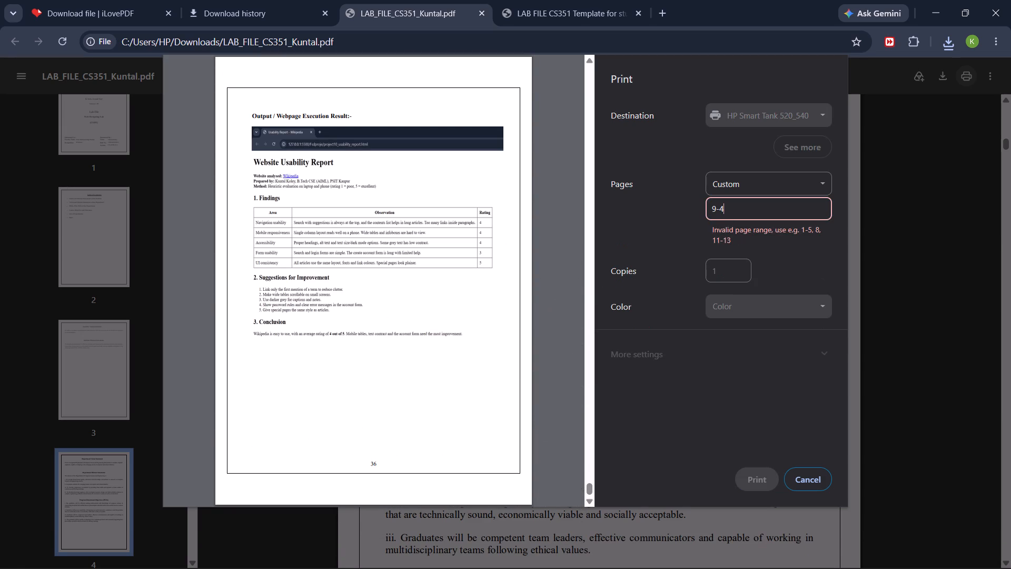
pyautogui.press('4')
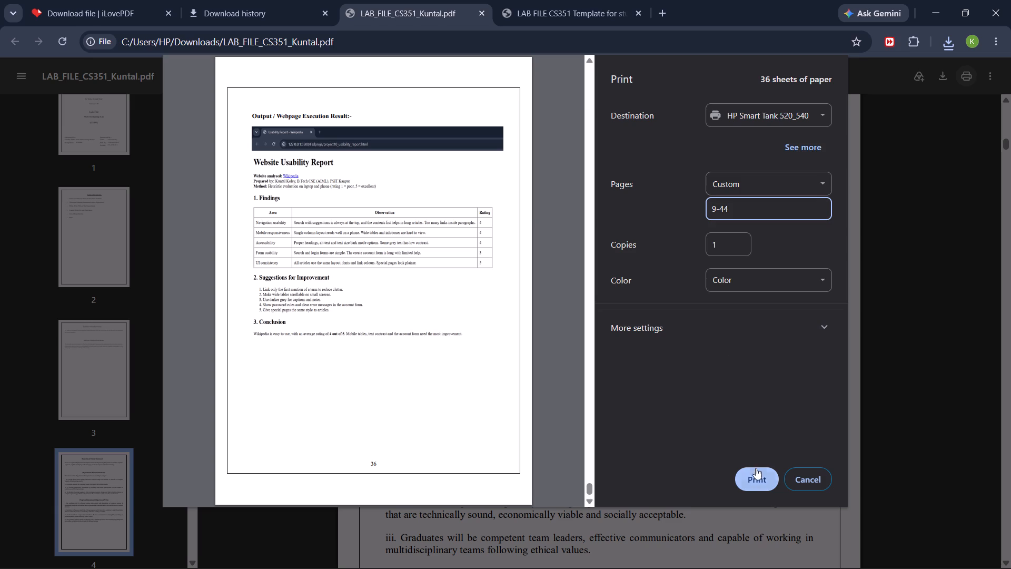
# Review the additional print settings and print the selected pages of the Kuntal file in colour on the HP Smart Tank printer.
pyautogui.click(783, 318)
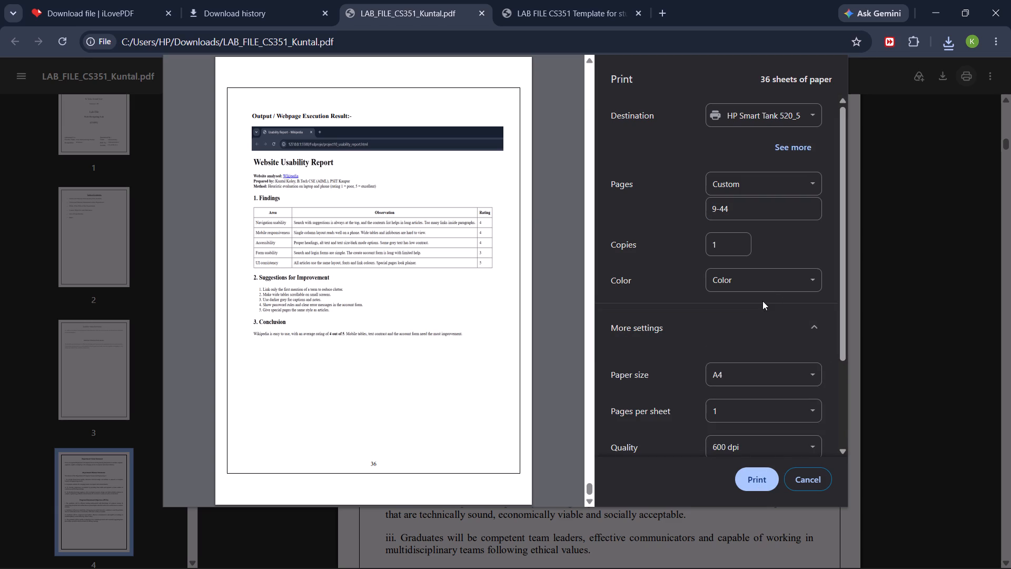
pyautogui.click(767, 273)
pyautogui.click(767, 273)
pyautogui.scroll(-2, 767, 273)
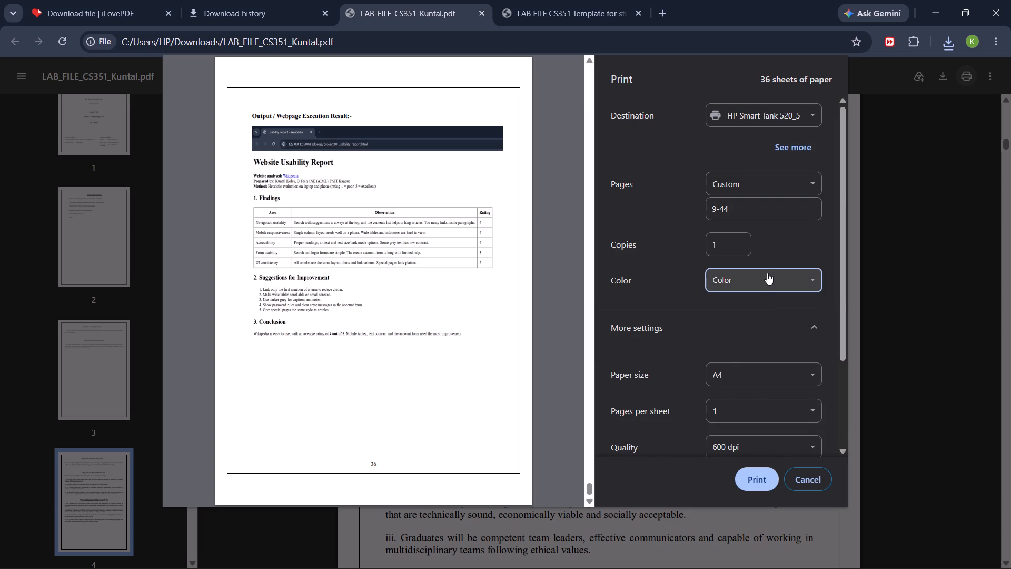
pyautogui.scroll(-1, 767, 273)
pyautogui.scroll(-3, 762, 327)
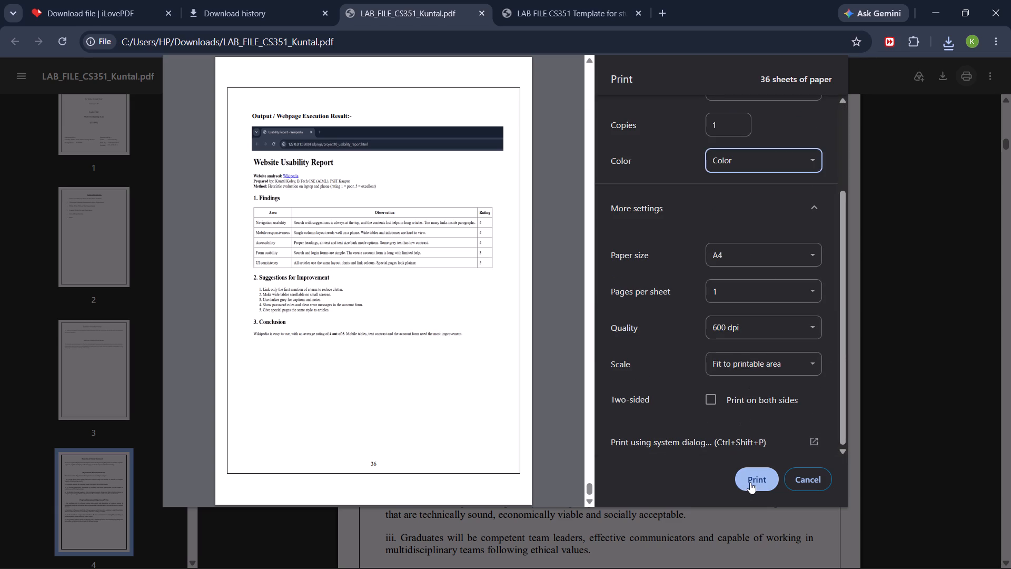
pyautogui.click(750, 482)
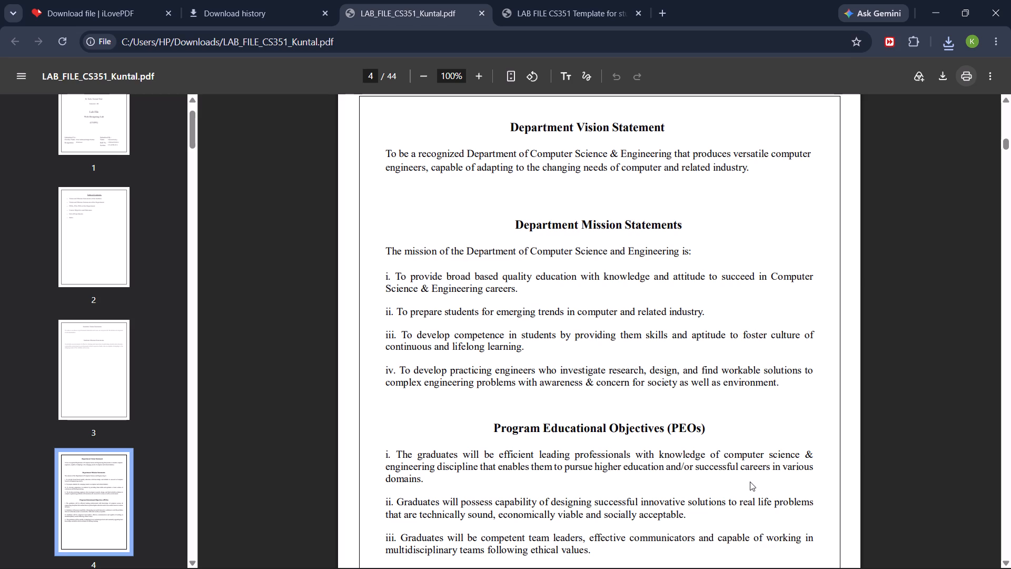
# Switch to File Explorer, refresh the Downloads folder, and open LAB_FILE_CS351_Kuntal (1).pdf to check whose cover page it has.
pyautogui.hotkey('alt', 'Tab')
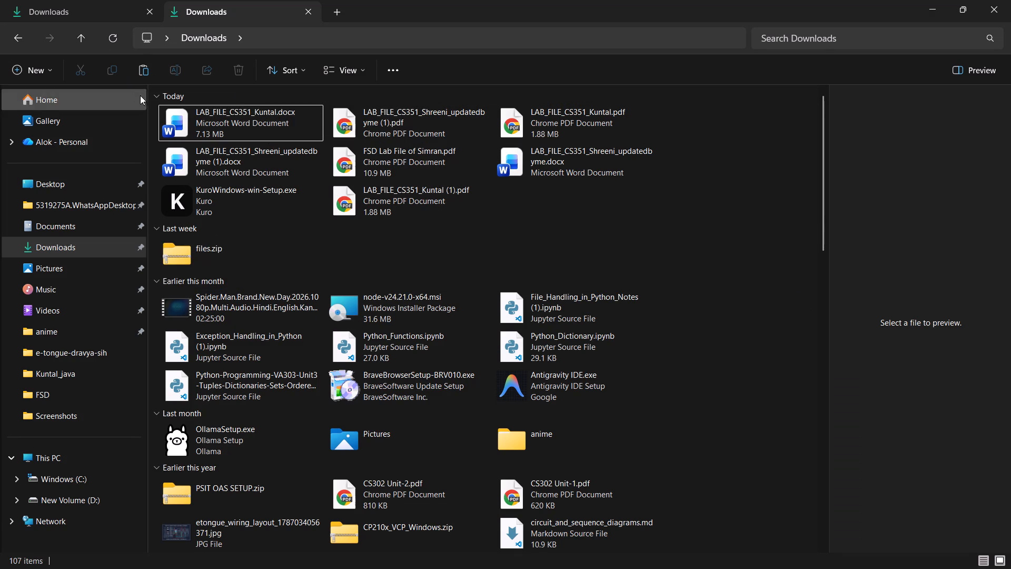
pyautogui.click(112, 46)
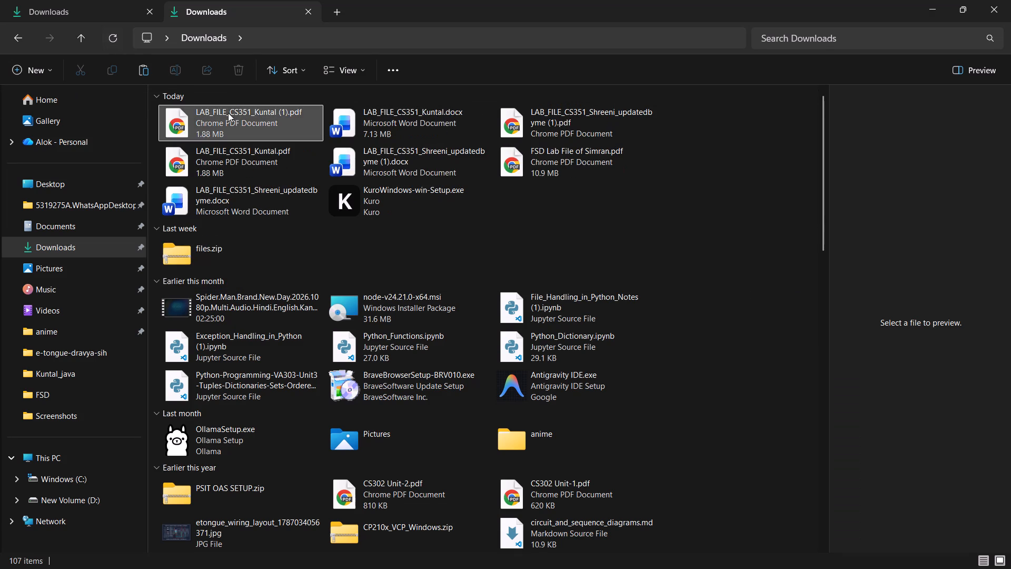
pyautogui.tripleClick(231, 113)
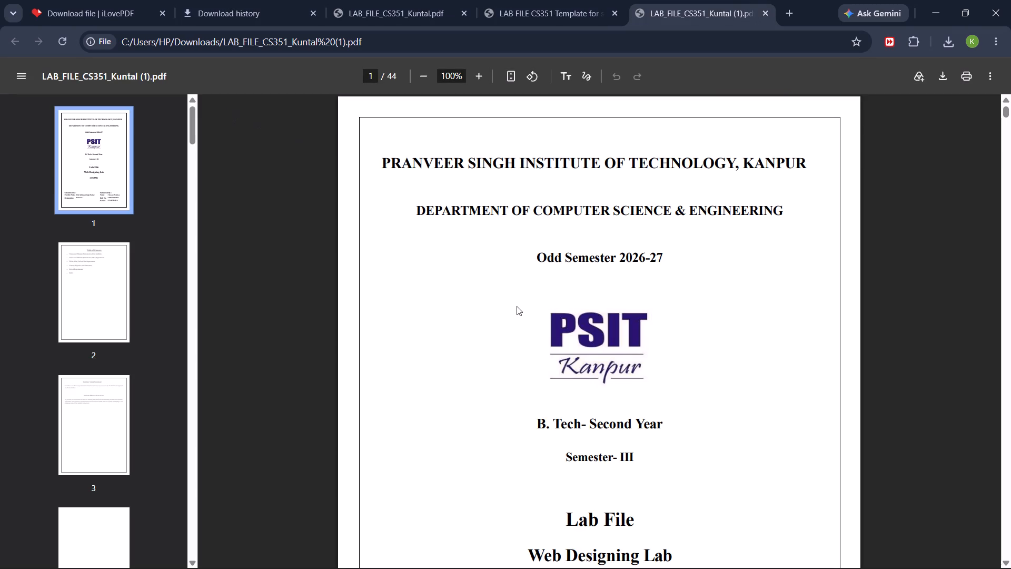
pyautogui.scroll(-8, 517, 306)
pyautogui.scroll(4, 517, 306)
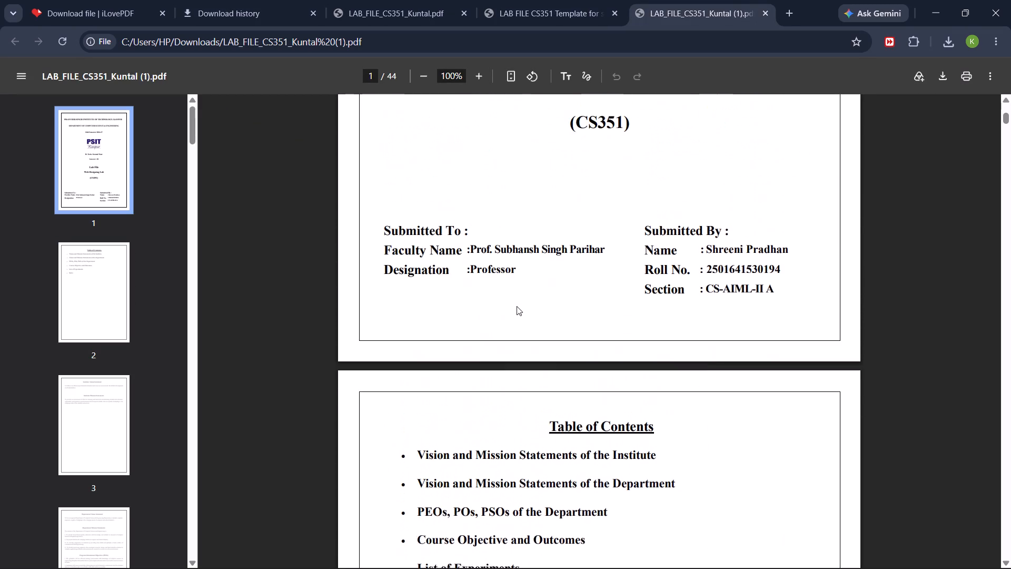
pyautogui.scroll(2, 517, 306)
# Print only page 1 of LAB_FILE_CS351_Kuntal (1).pdf, one copy in colour.
pyautogui.click(964, 77)
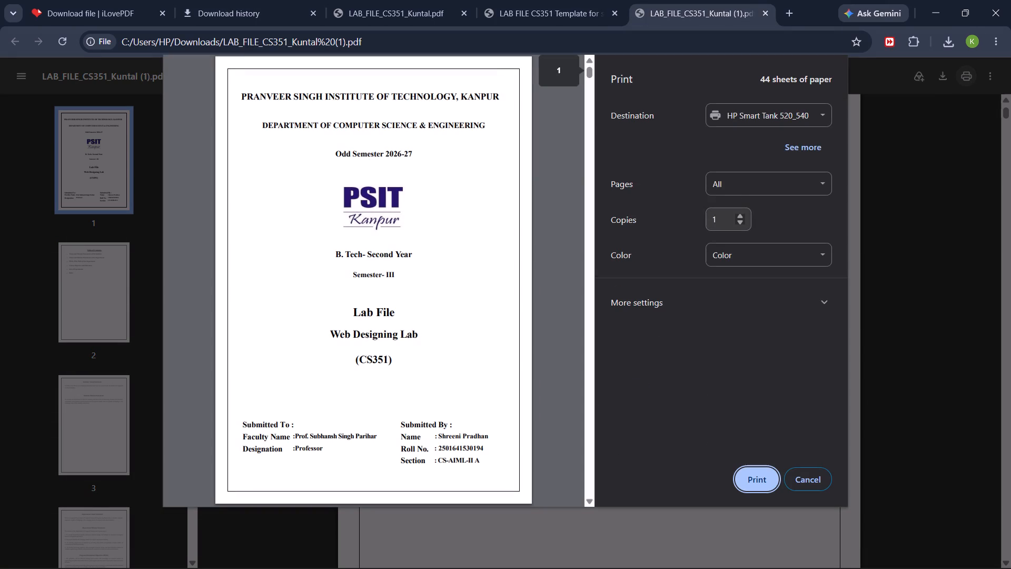
pyautogui.click(737, 191)
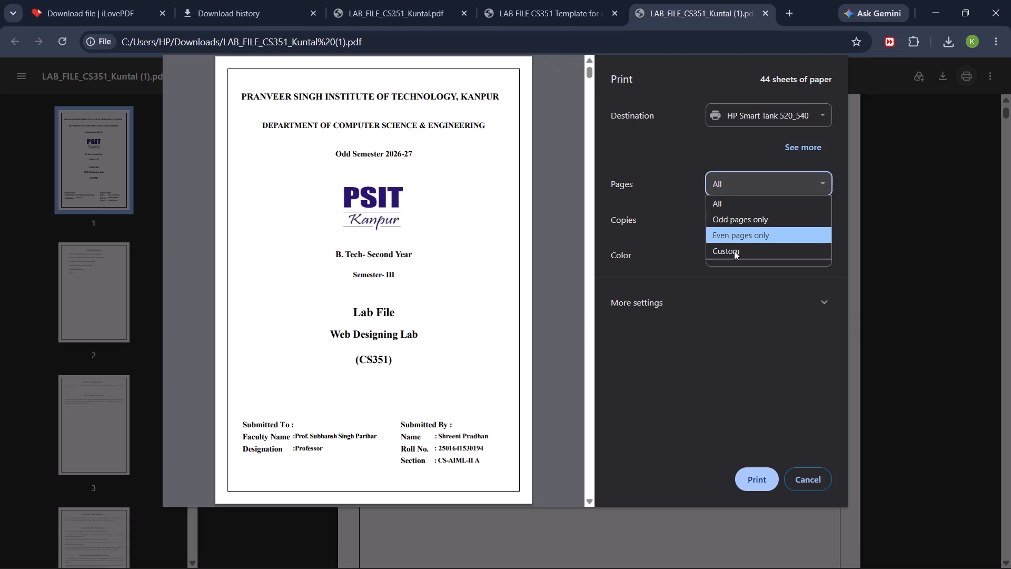
pyautogui.click(734, 251)
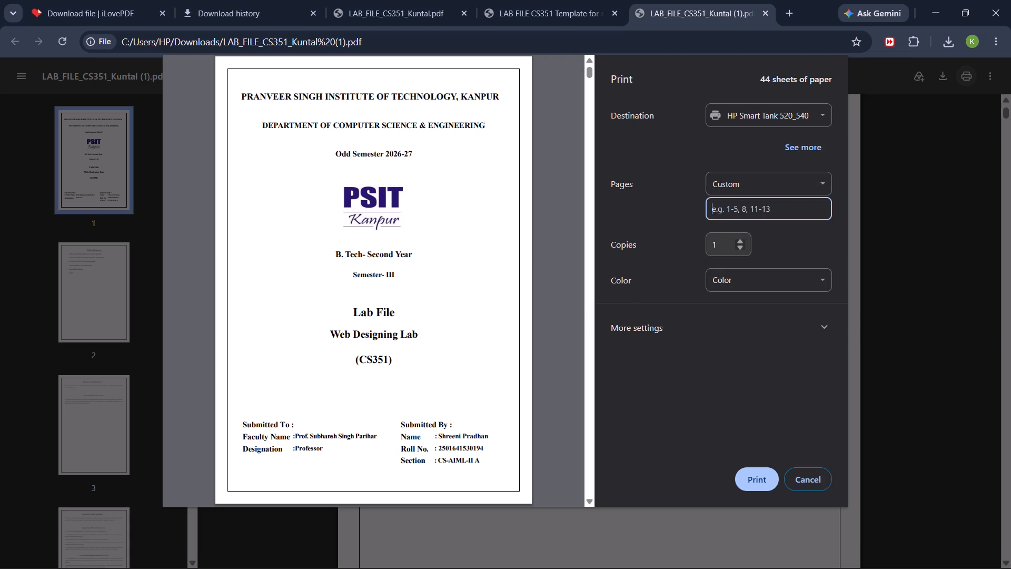
pyautogui.click(729, 243)
pyautogui.click(735, 210)
pyautogui.moveTo(735, 210); pyautogui.dragTo(722, 212)
pyautogui.moveTo(722, 212); pyautogui.dragTo(718, 211)
pyautogui.press('\\')
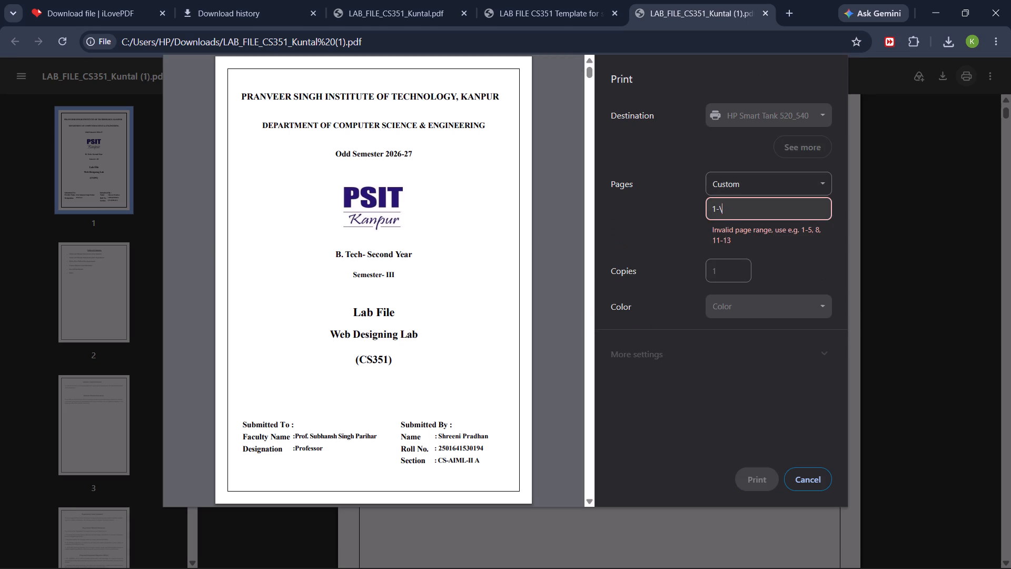
pyautogui.press('BackSpace')
pyautogui.press('BackSpace')
pyautogui.scroll(-7, 547, 286)
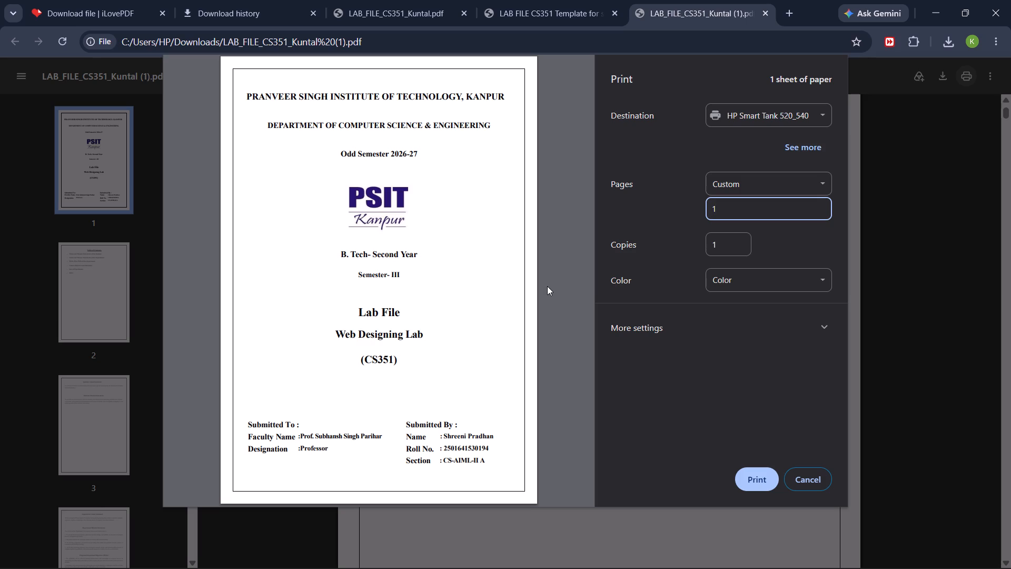
pyautogui.scroll(-2, 547, 286)
pyautogui.click(748, 477)
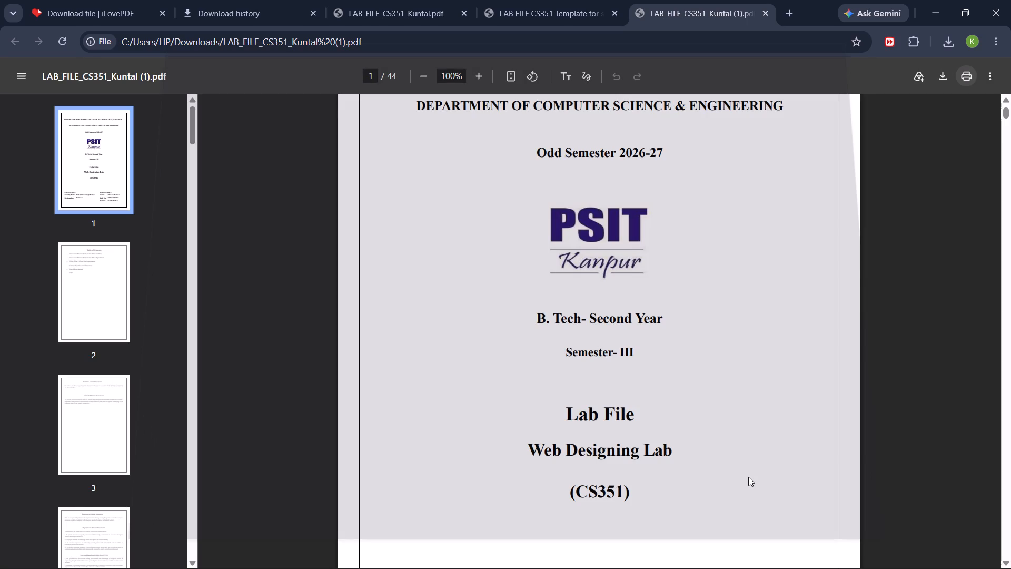
# Look through the pages of LAB_FILE_CS351_Kuntal (1).pdf and close the file.
pyautogui.scroll(-9, 666, 316)
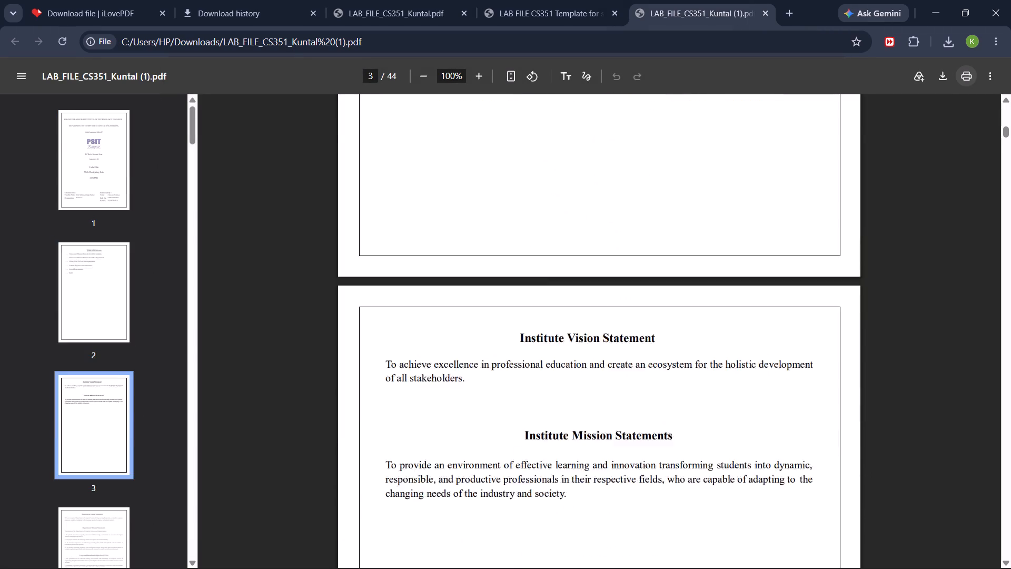
pyautogui.scroll(-17, 666, 316)
pyautogui.scroll(1, 666, 316)
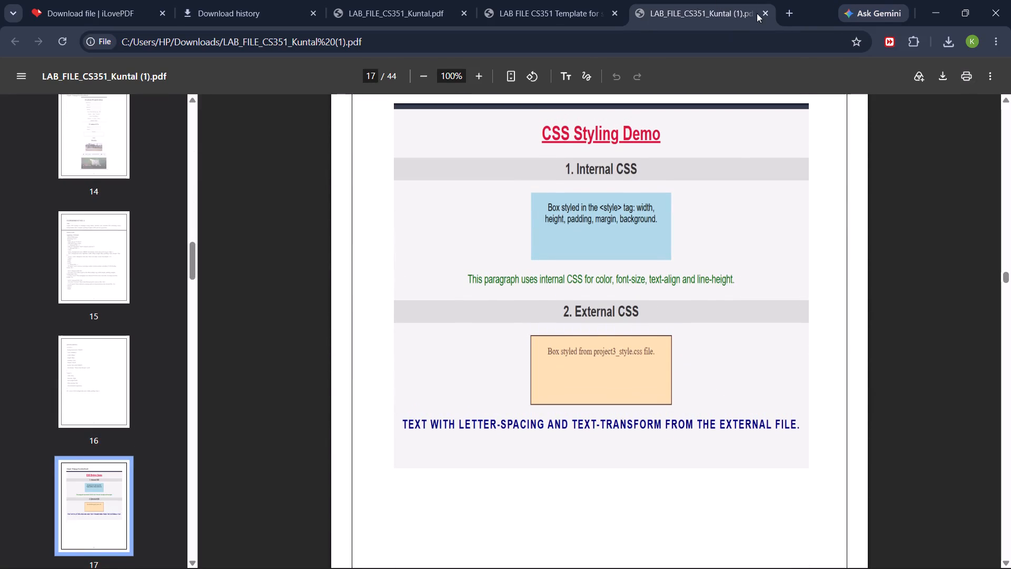
pyautogui.click(760, 11)
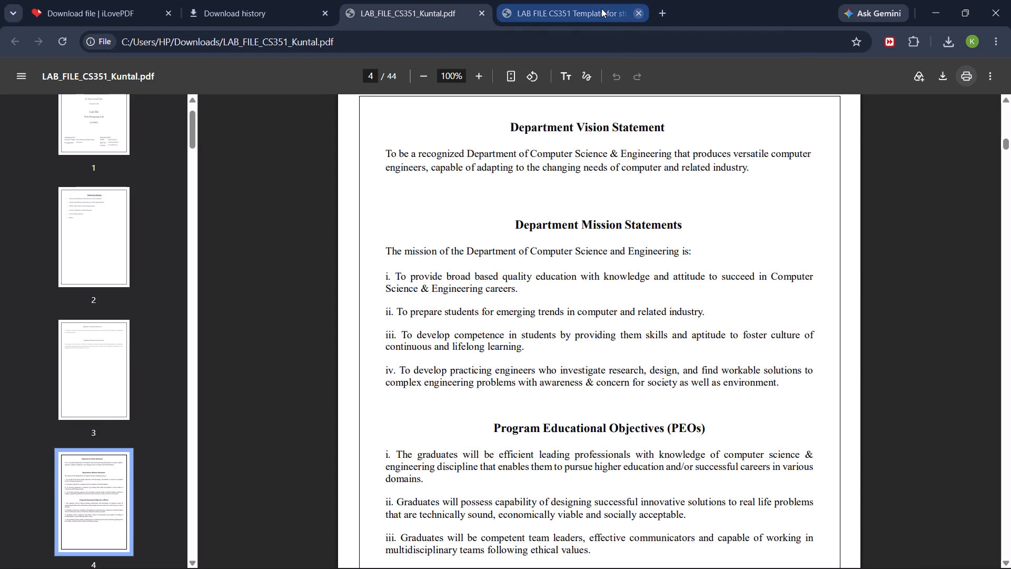
# Switch to the open LAB FILE CS351 Template for students.pdf and look over its cover page.
pyautogui.click(601, 8)
pyautogui.scroll(-1, 598, 123)
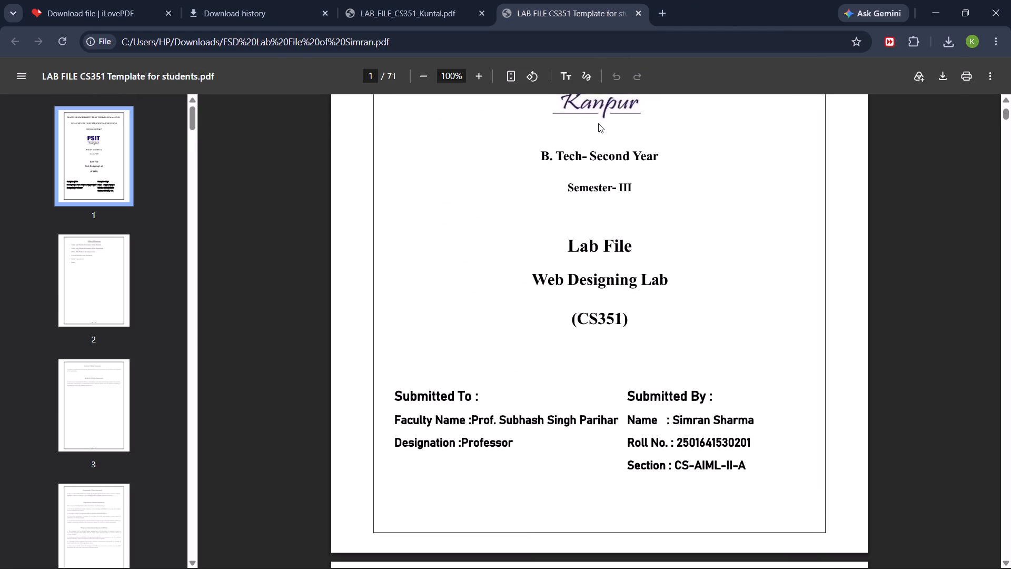
pyautogui.scroll(-2, 598, 123)
pyautogui.scroll(2, 598, 123)
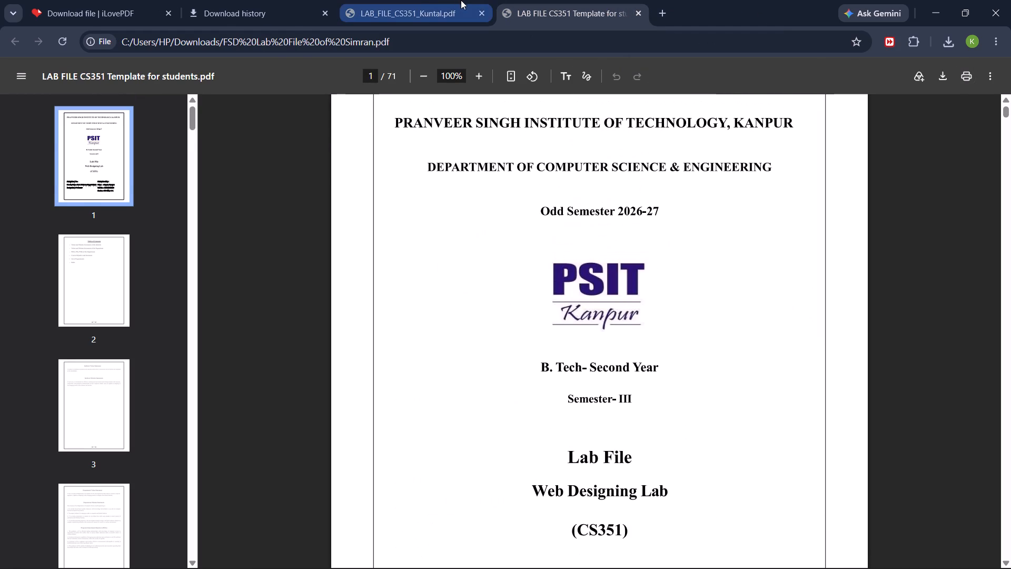
# Look through the pages of the open LAB_FILE_CS351_Kuntal.pdf and close the file.
pyautogui.click(432, 0)
pyautogui.scroll(-13, 508, 166)
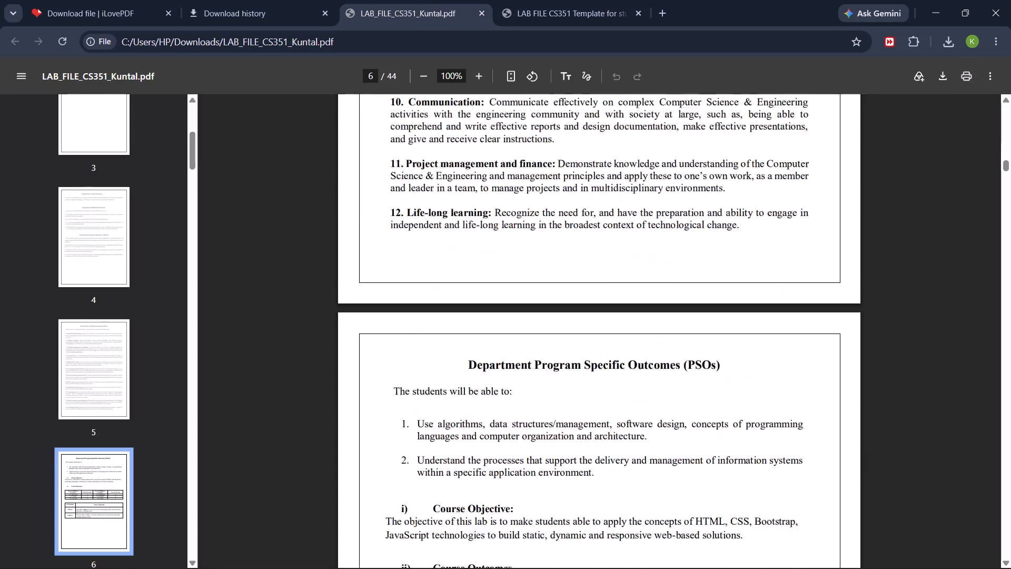
pyautogui.scroll(-12, 508, 166)
pyautogui.scroll(1, 508, 166)
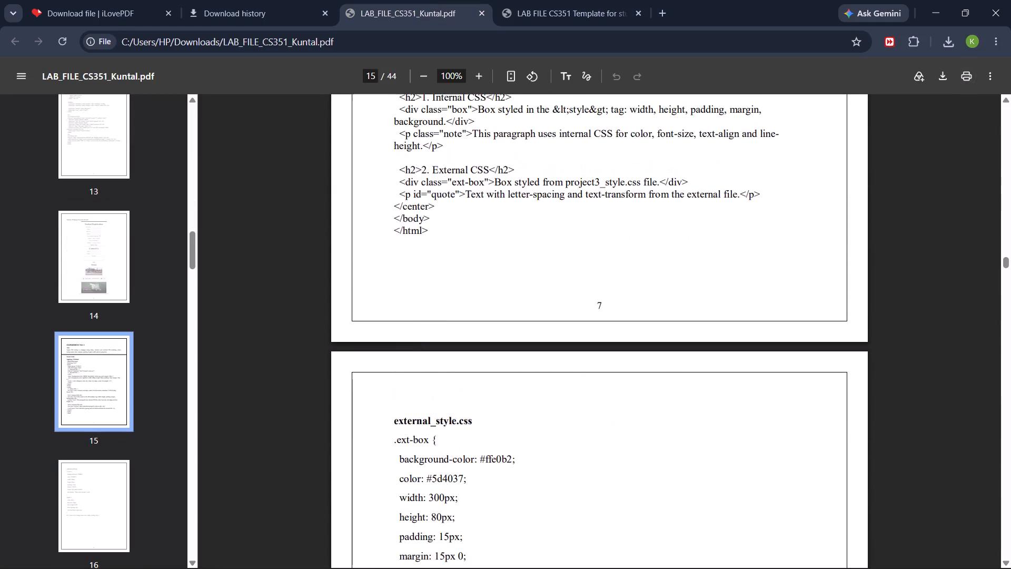
pyautogui.scroll(5, 508, 166)
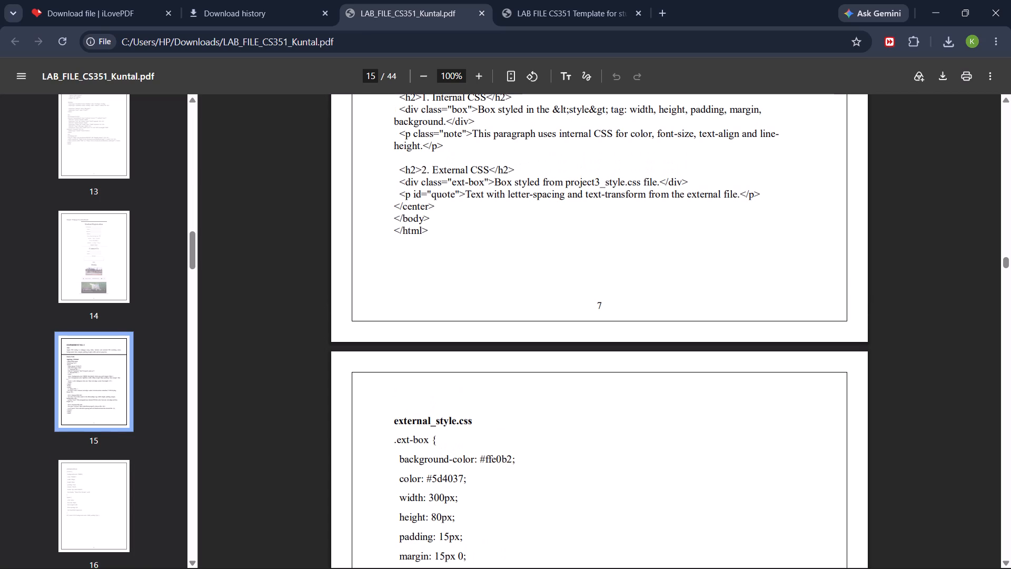
pyautogui.click(480, 12)
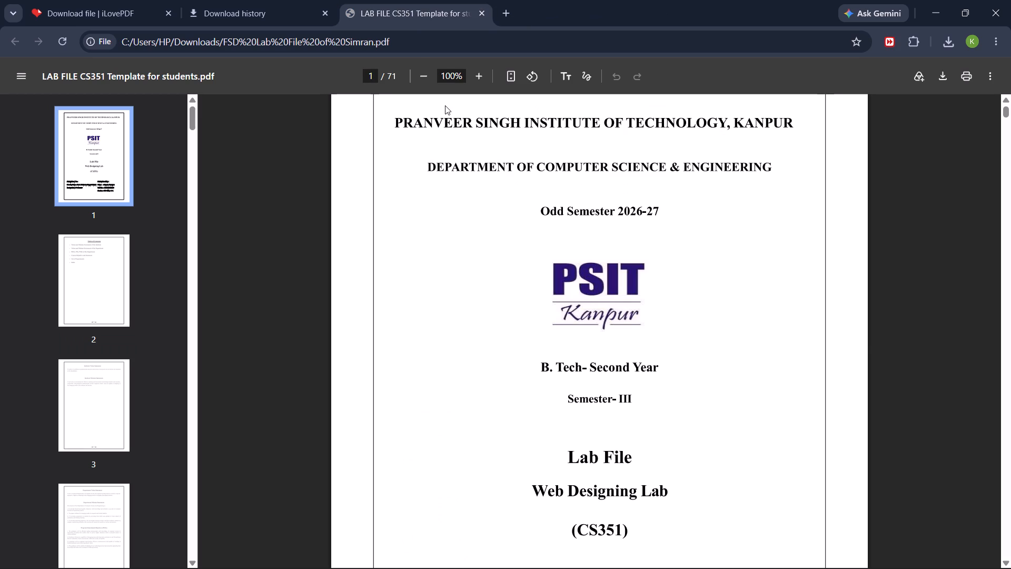
# Switch to the Downloads folder in File Explorer and open LAB_FILE_CS351_Shreeni_updatedbyme (1).pdf.
pyautogui.click(286, 3)
pyautogui.click(342, 0)
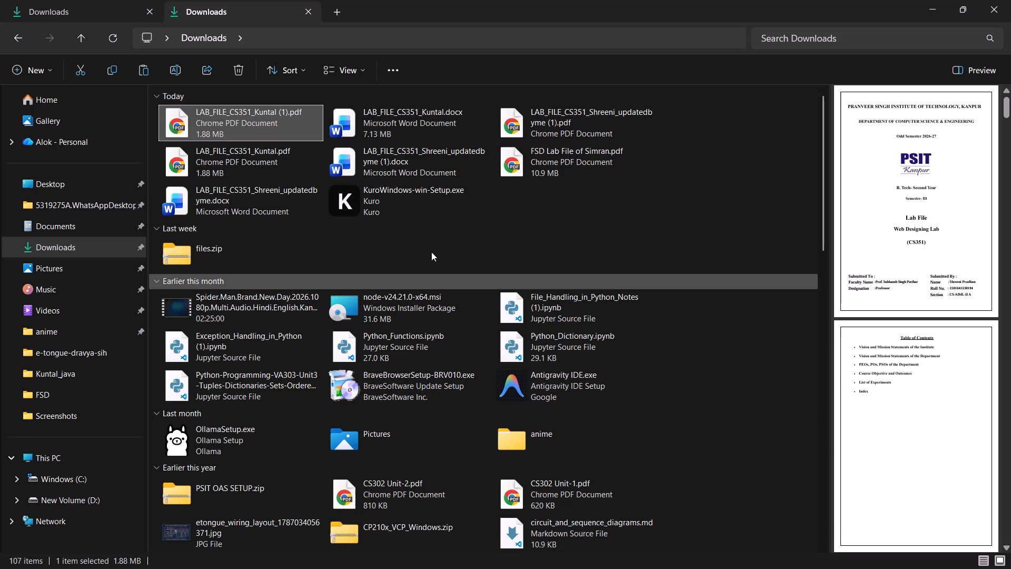
pyautogui.doubleClick(558, 127)
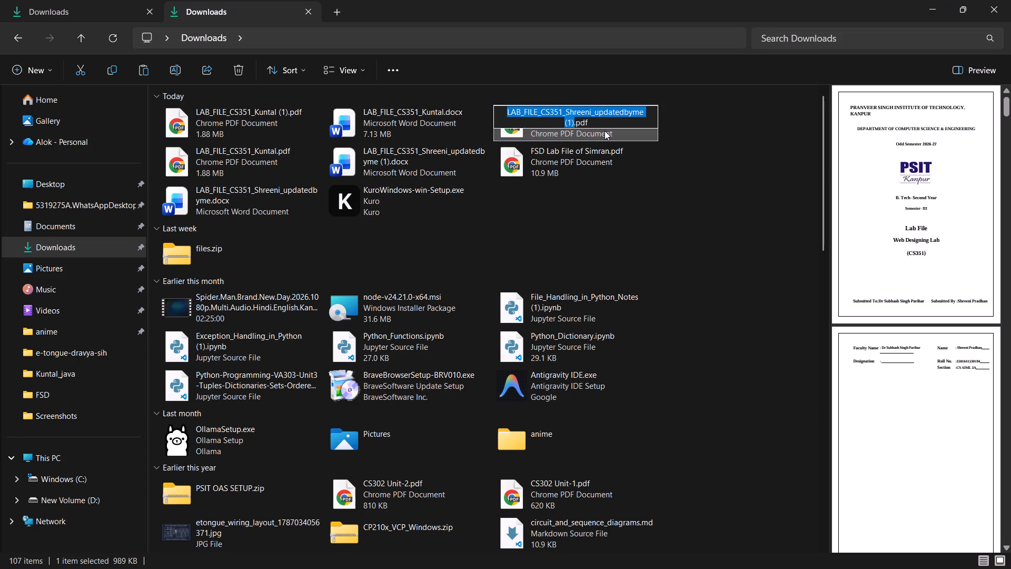
pyautogui.click(638, 115)
pyautogui.click(620, 117)
pyautogui.click(676, 116)
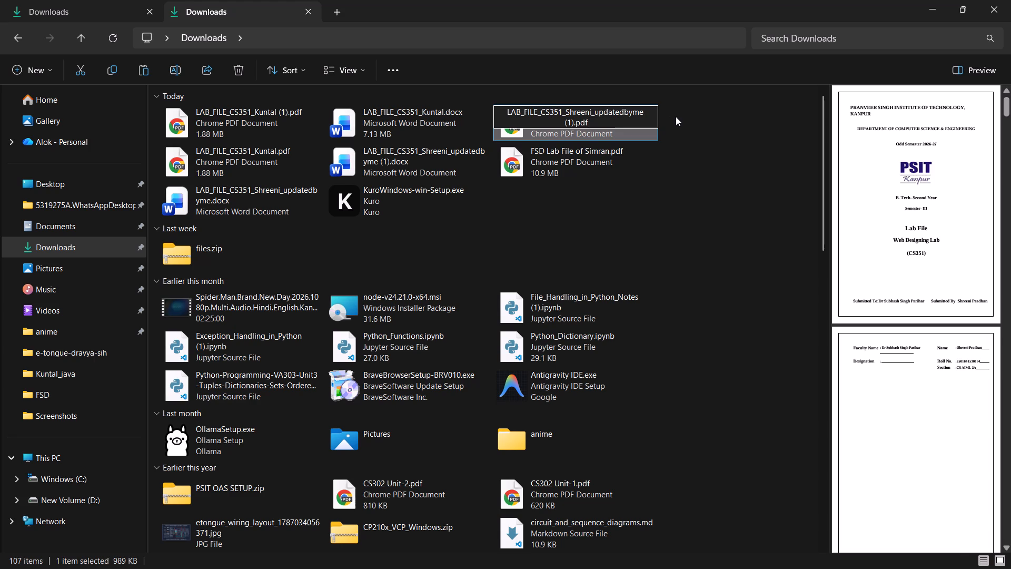
pyautogui.tripleClick(642, 124)
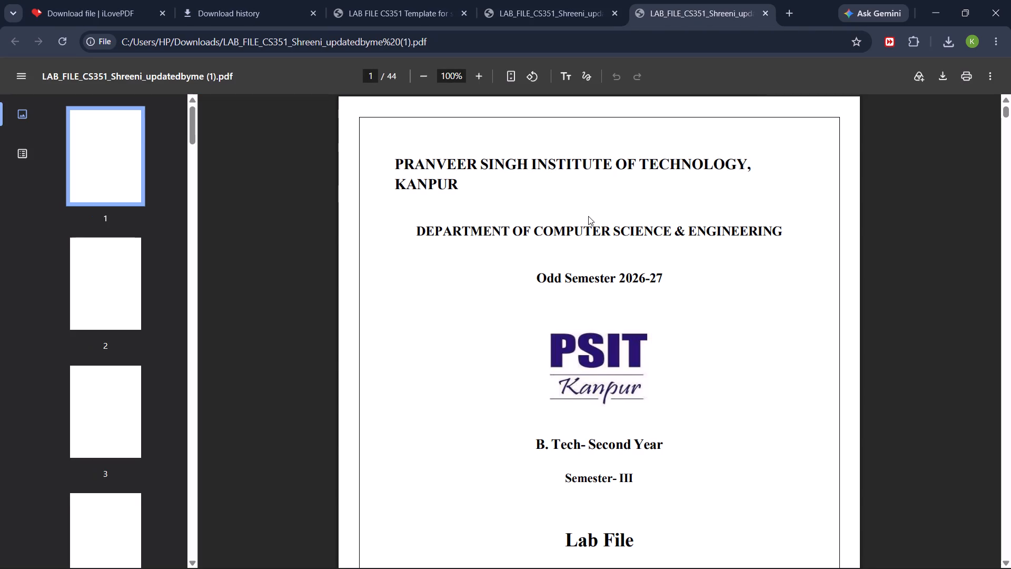
# Look through LAB_FILE_CS351_Shreeni_updatedbyme (1).pdf to check its front pages and find where the project pages start.
pyautogui.scroll(-11, 586, 329)
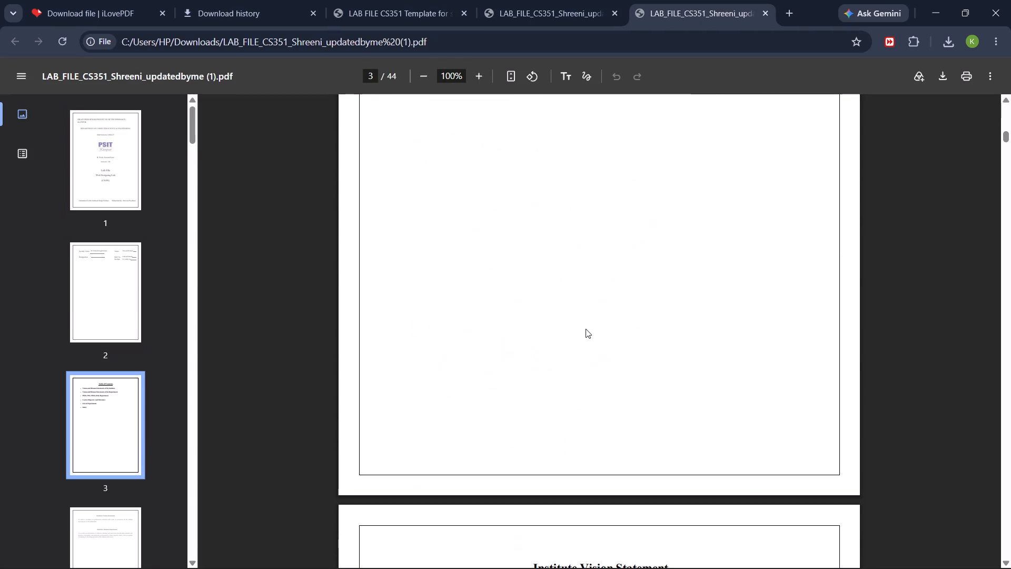
pyautogui.scroll(-14, 586, 329)
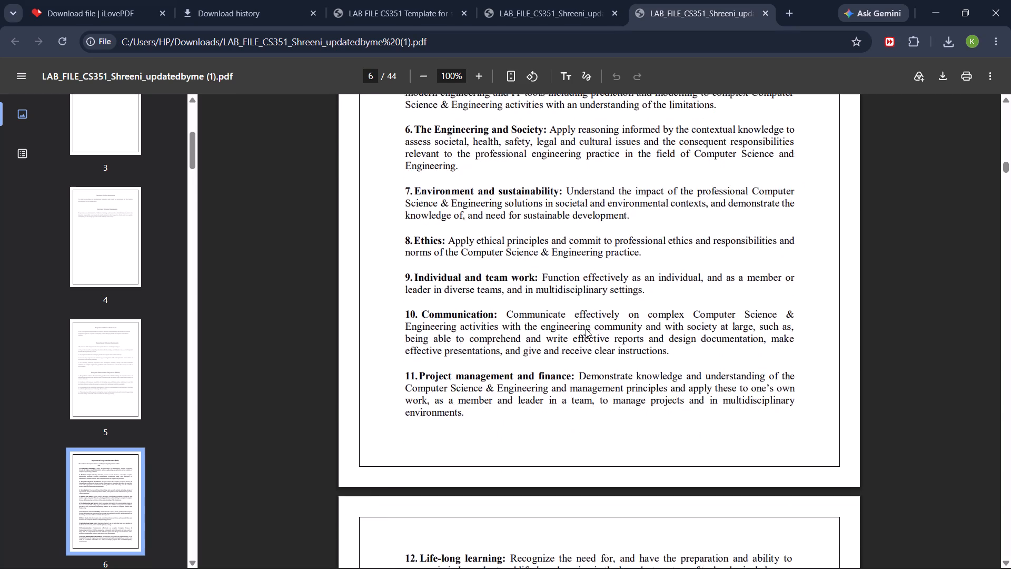
pyautogui.scroll(-11, 586, 329)
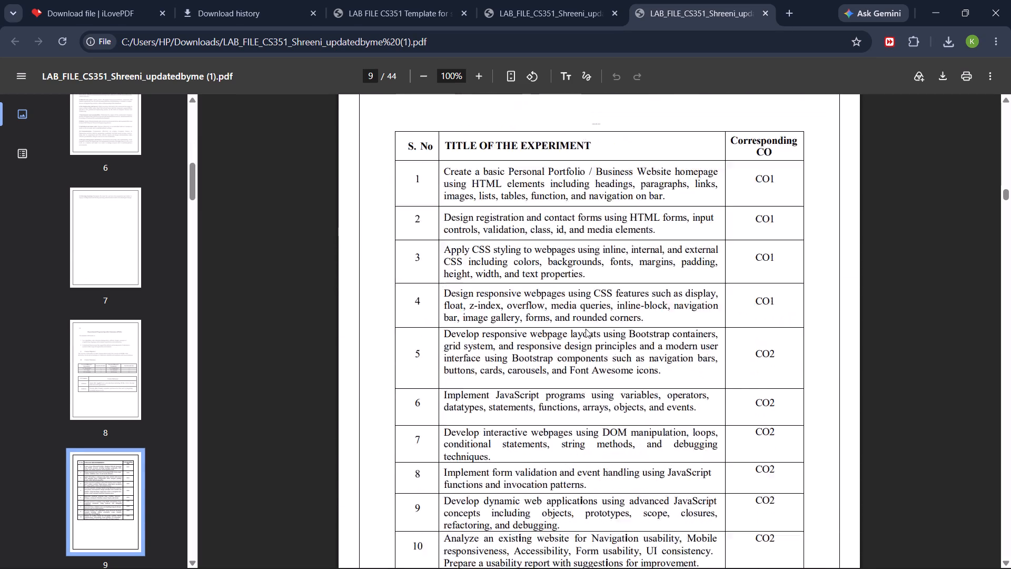
pyautogui.scroll(-5, 586, 329)
pyautogui.scroll(3, 586, 329)
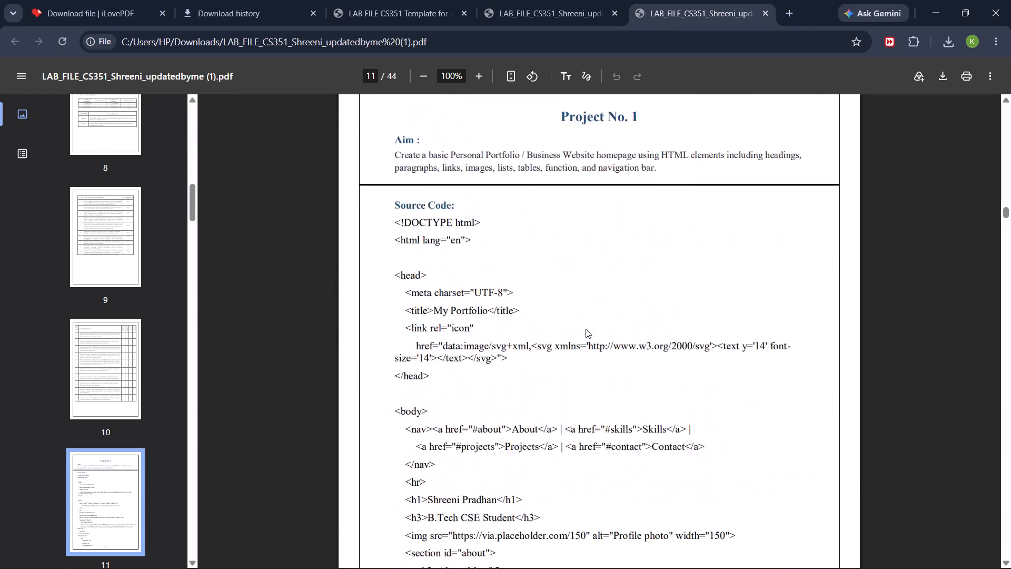
pyautogui.scroll(1, 586, 329)
pyautogui.scroll(-11, 586, 329)
pyautogui.scroll(5, 586, 329)
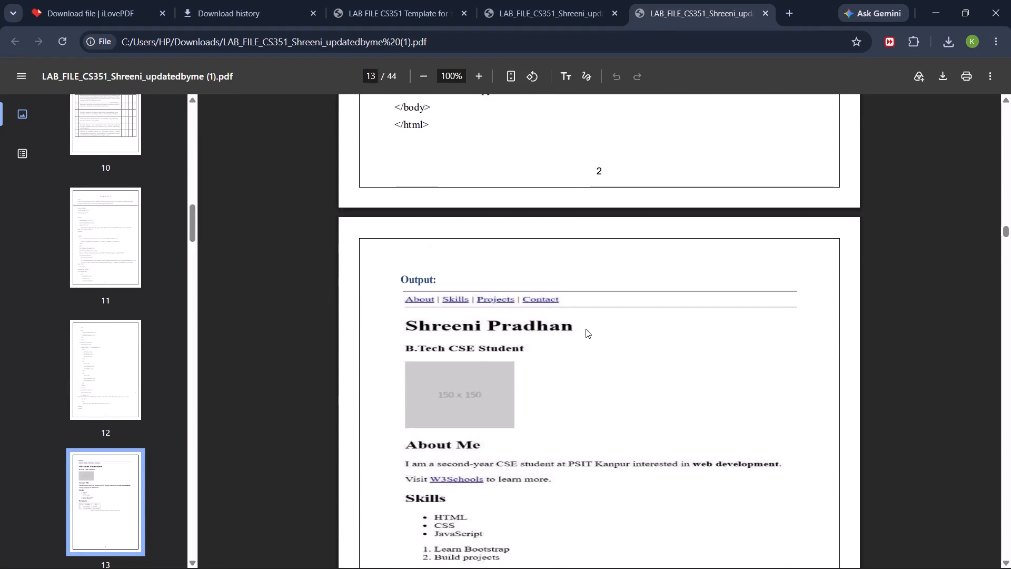
pyautogui.scroll(8, 586, 329)
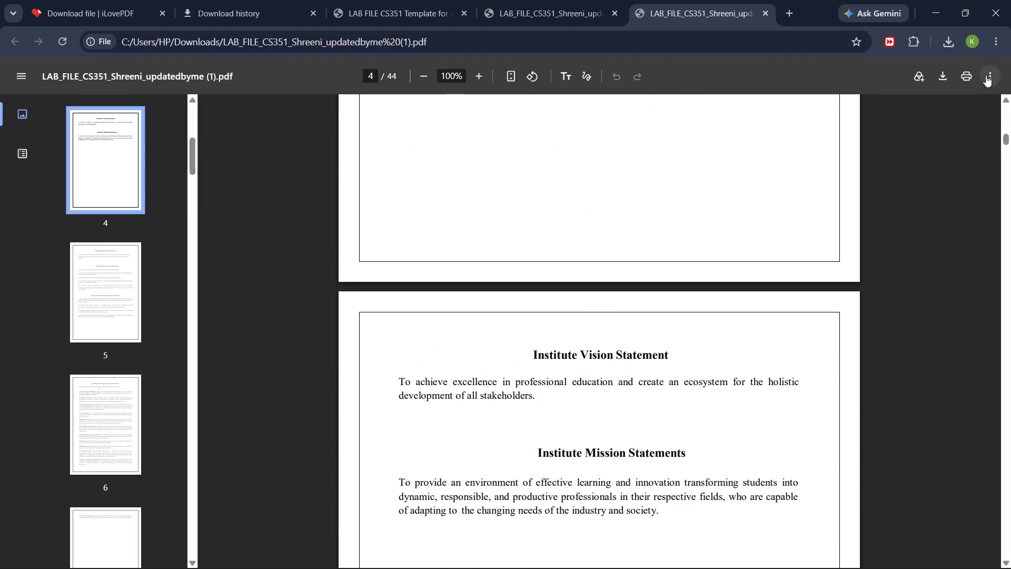
# Set up printing of LAB_FILE_CS351_Shreeni_updatedbyme (1).pdf with the custom page range 11-44.
pyautogui.click(968, 73)
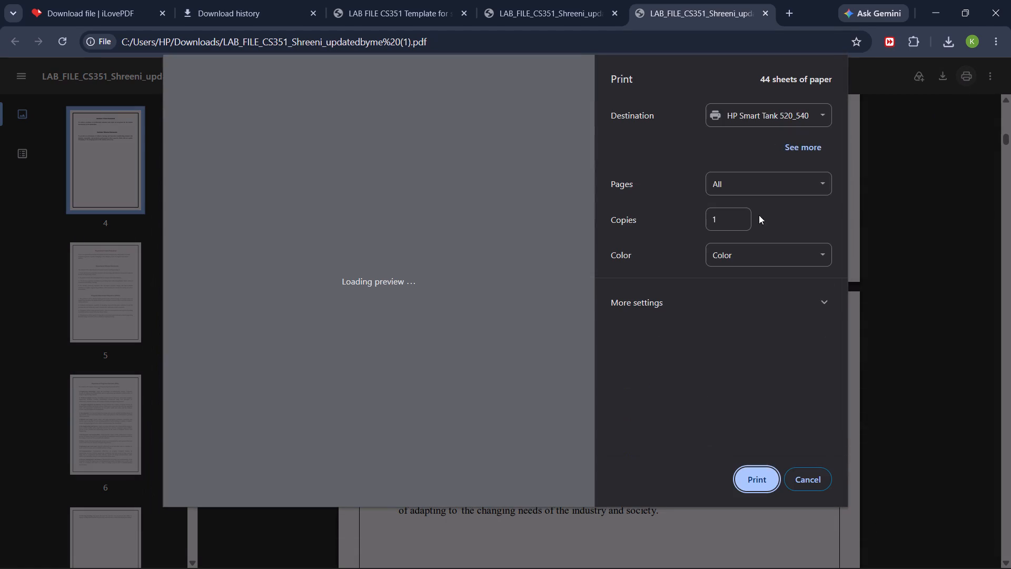
pyautogui.click(760, 179)
pyautogui.click(744, 257)
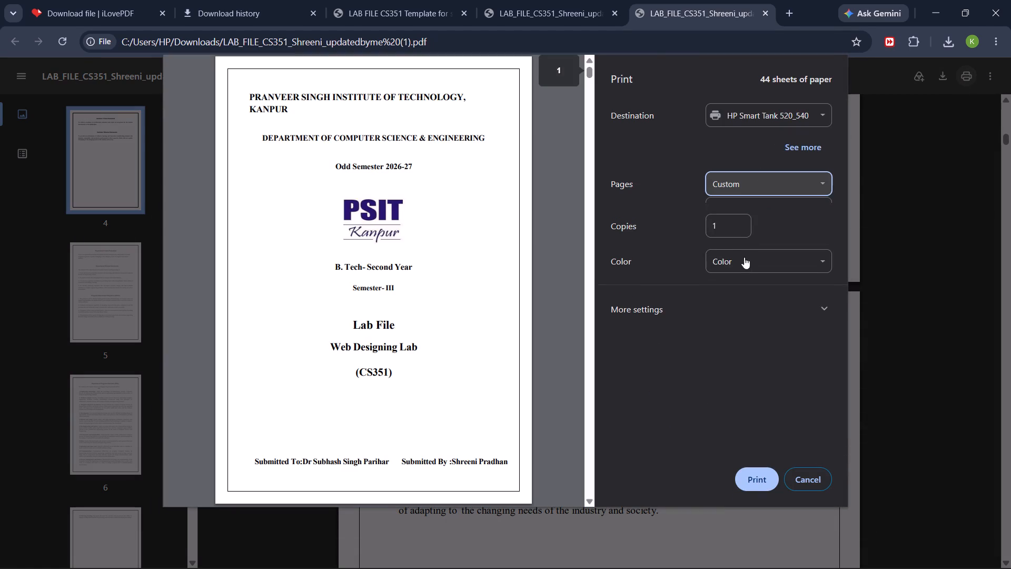
pyautogui.click(742, 212)
pyautogui.press('9')
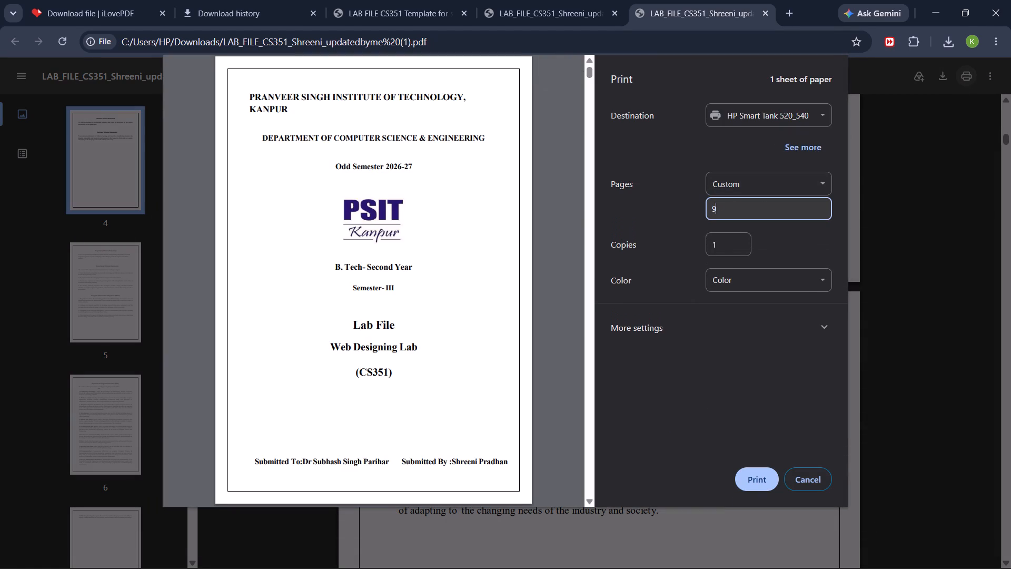
pyautogui.press('BackSpace')
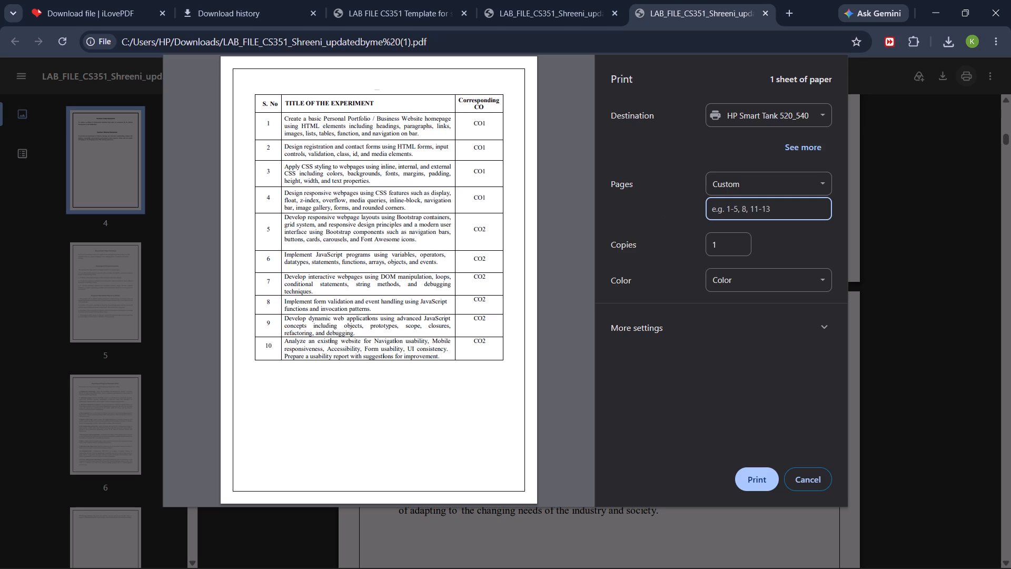
pyautogui.write('10')
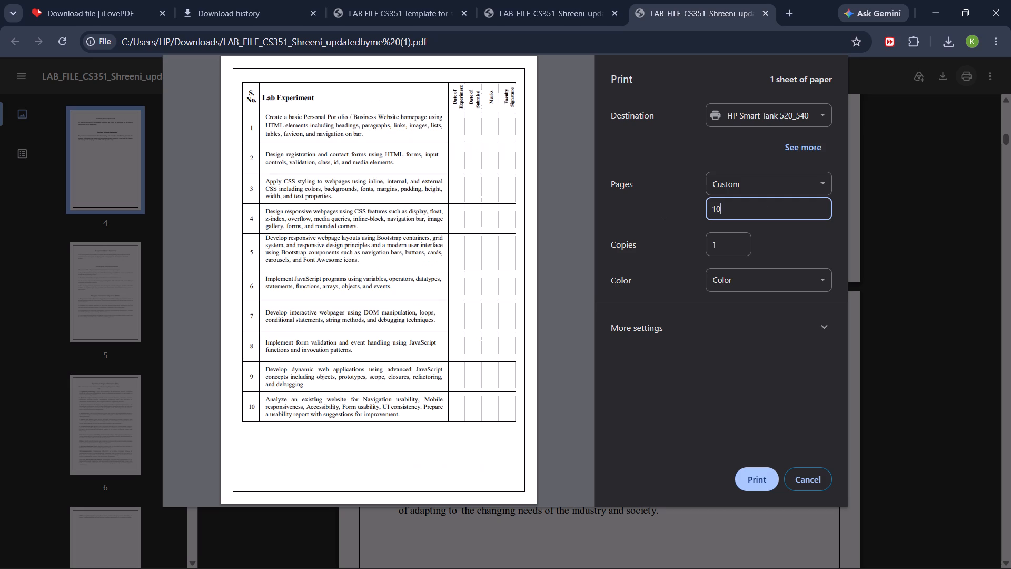
pyautogui.scroll(-2, 385, 256)
pyautogui.press('BackSpace')
pyautogui.press('1')
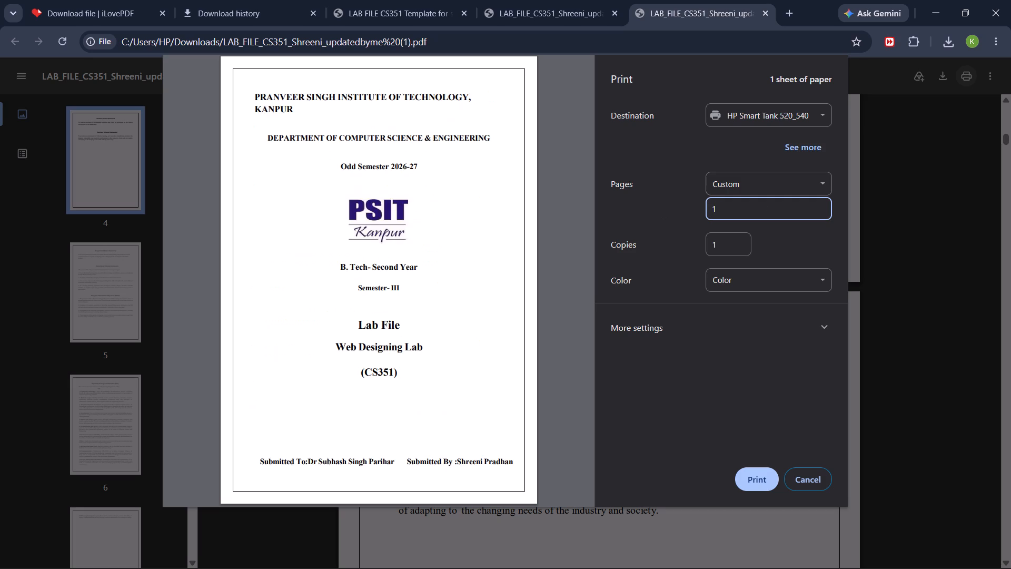
pyautogui.scroll(-3, 394, 280)
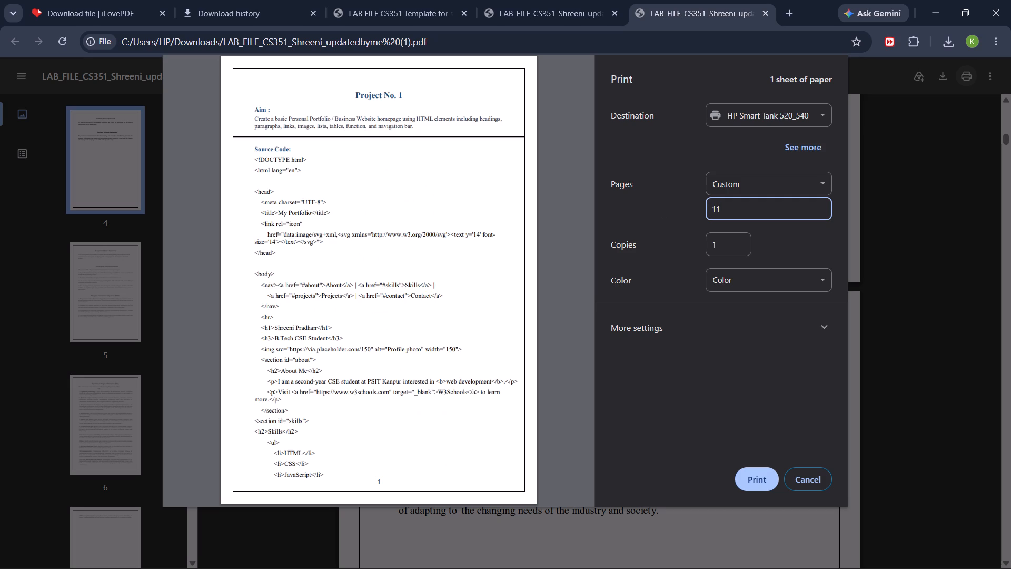
pyautogui.press('-')
pyautogui.write('44')
pyautogui.press('BackSpace')
pyautogui.press('5')
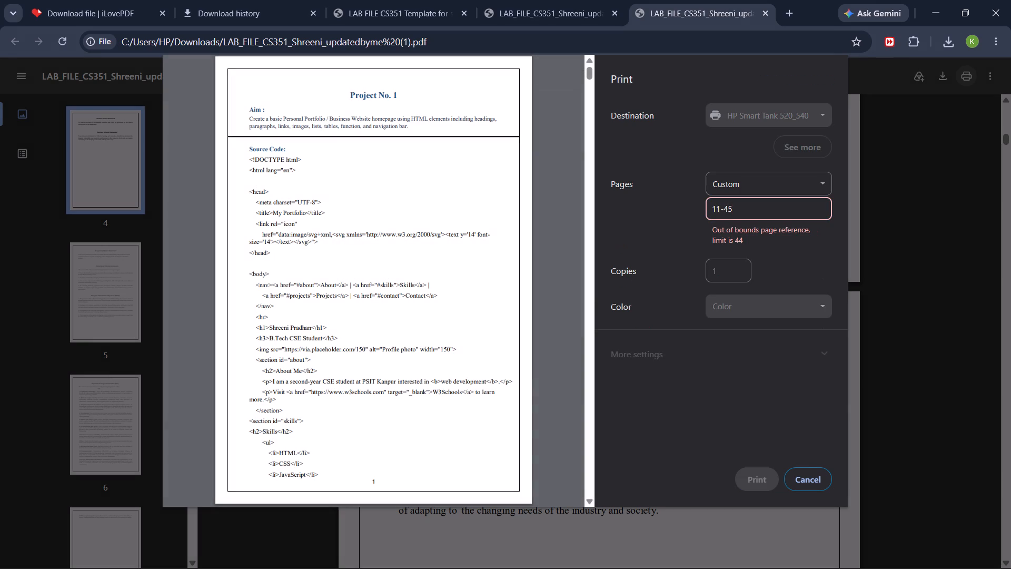
pyautogui.press('BackSpace')
pyautogui.press('4')
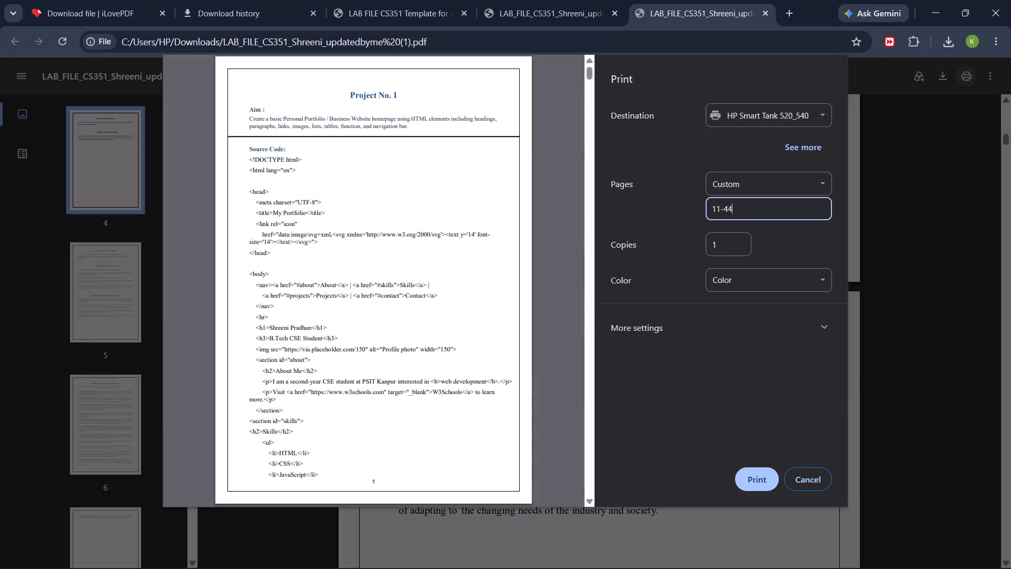
# Check the project pages in the print preview and print them on the HP Smart Tank 520_540, one copy in colour.
pyautogui.scroll(-2, 758, 261)
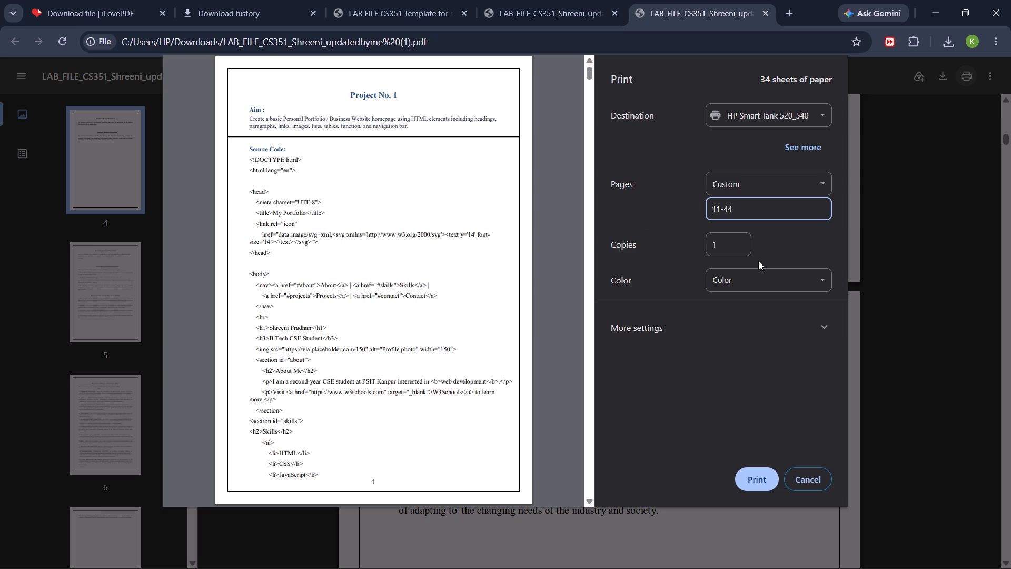
pyautogui.hscroll(-2, 758, 261)
pyautogui.scroll(-11, 443, 336)
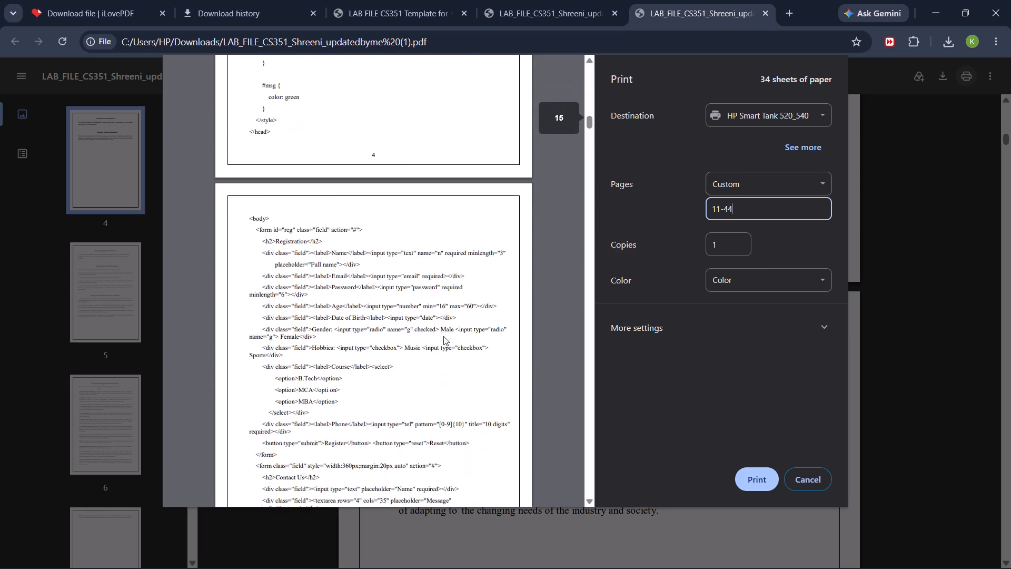
pyautogui.scroll(-4, 443, 336)
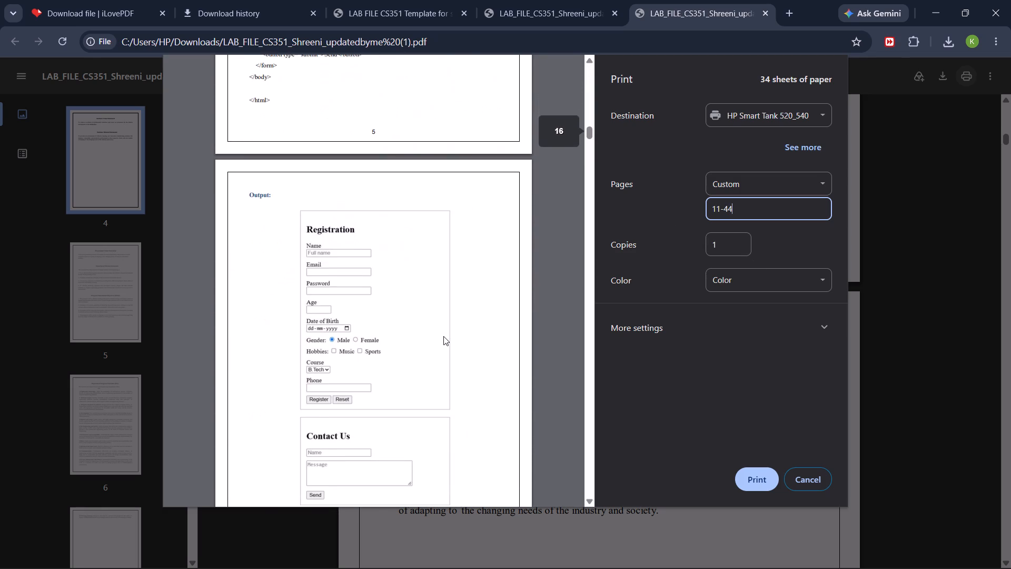
pyautogui.scroll(-2, 443, 336)
pyautogui.scroll(1, 443, 336)
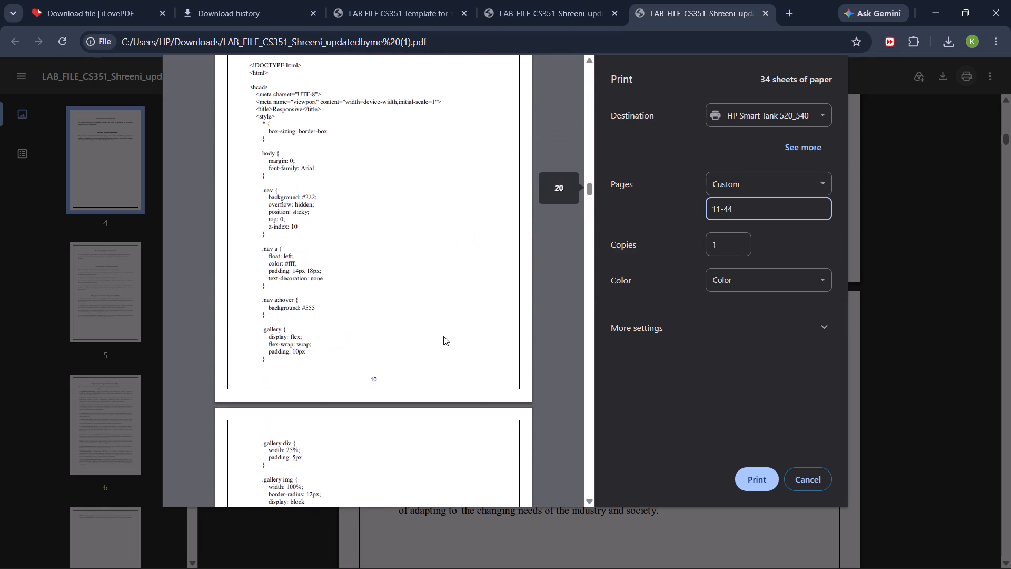
pyautogui.scroll(1, 443, 336)
pyautogui.scroll(-1, 443, 336)
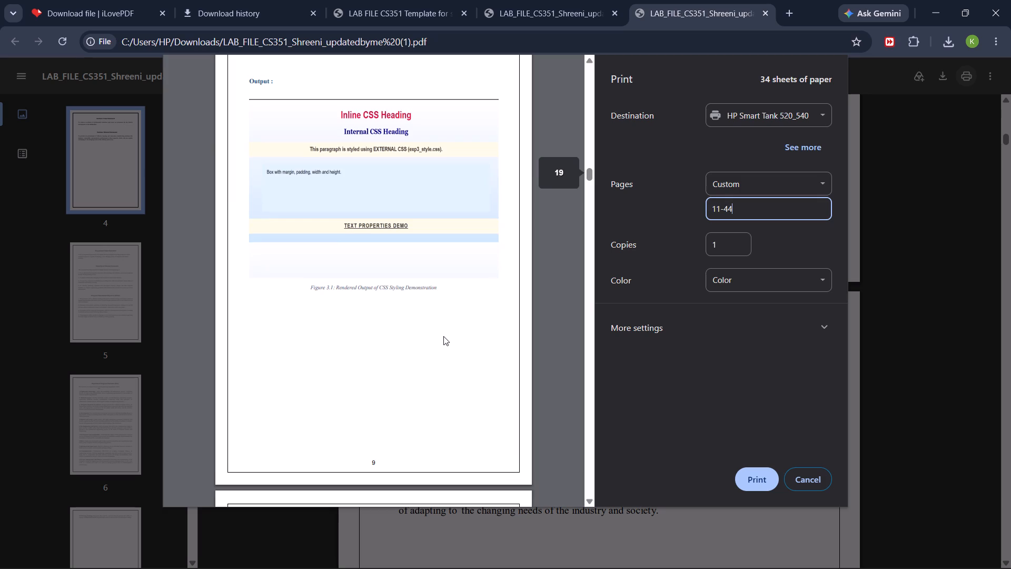
pyautogui.scroll(-3, 443, 336)
pyautogui.scroll(3, 443, 336)
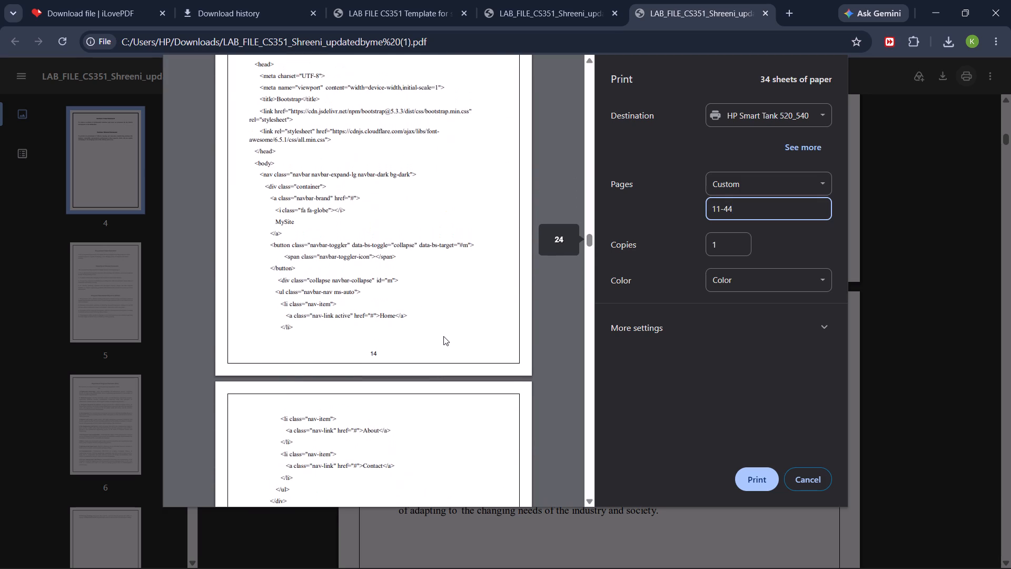
pyautogui.scroll(4, 443, 336)
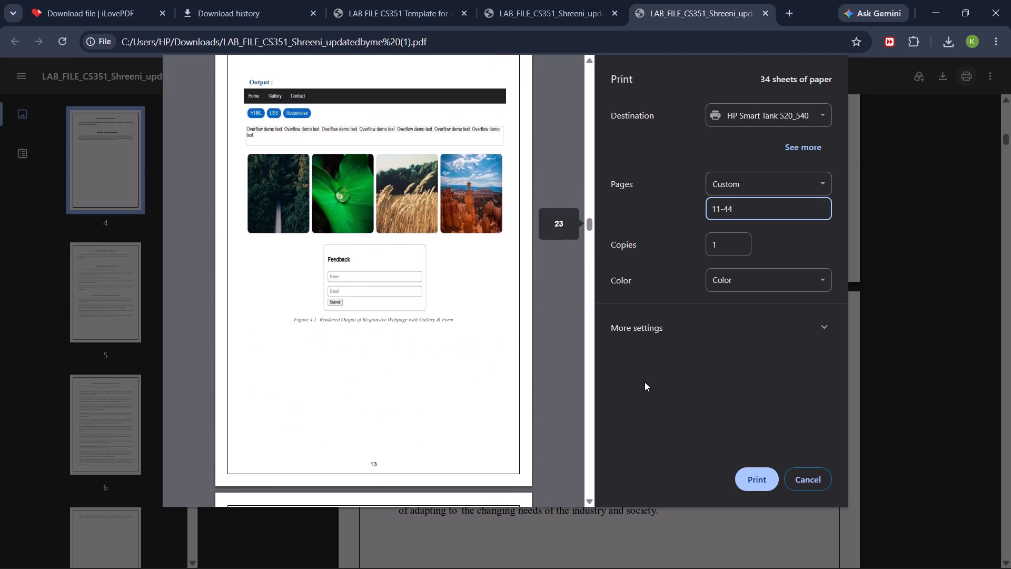
pyautogui.click(747, 473)
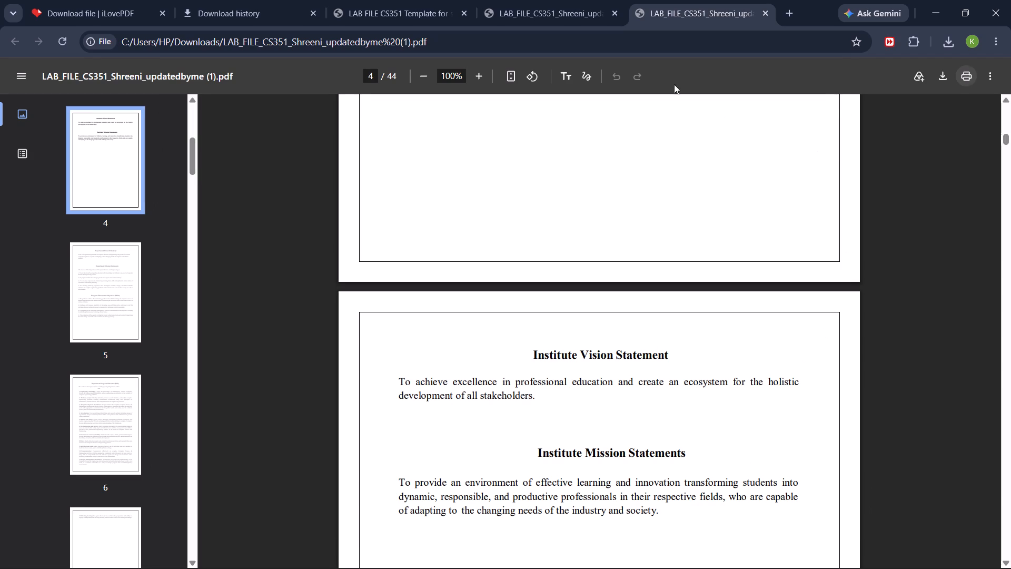
# Look over the cover in the duplicate copy of LAB_FILE_CS351_Shreeni_updatedbyme (1).pdf and close that duplicate.
pyautogui.click(574, 0)
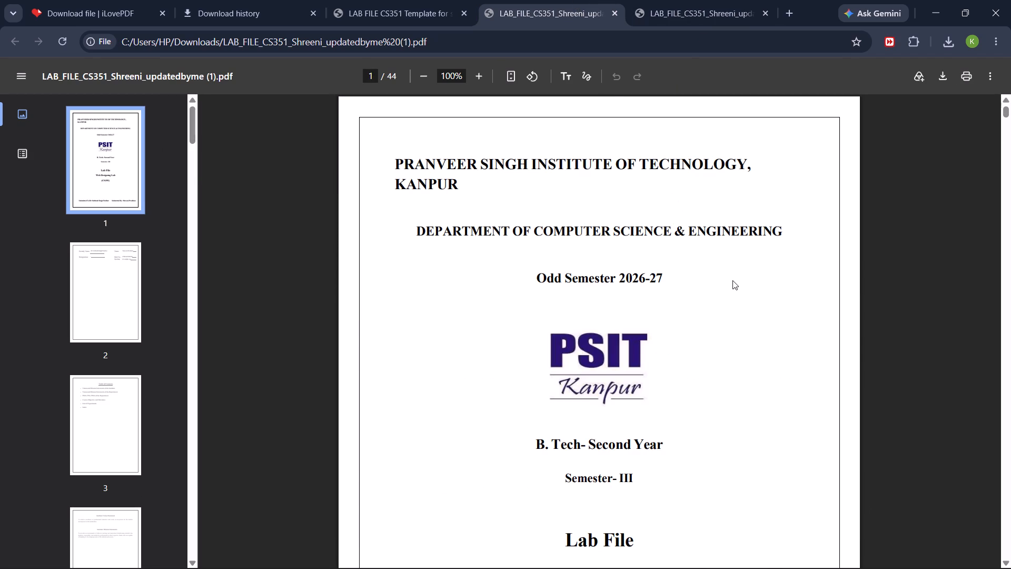
pyautogui.scroll(-6, 732, 280)
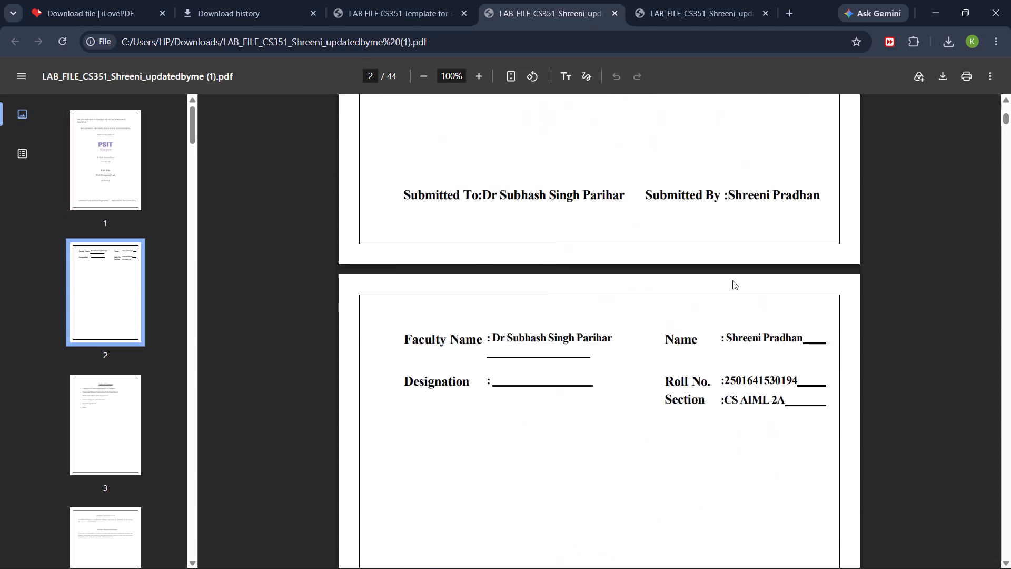
pyautogui.click(613, 16)
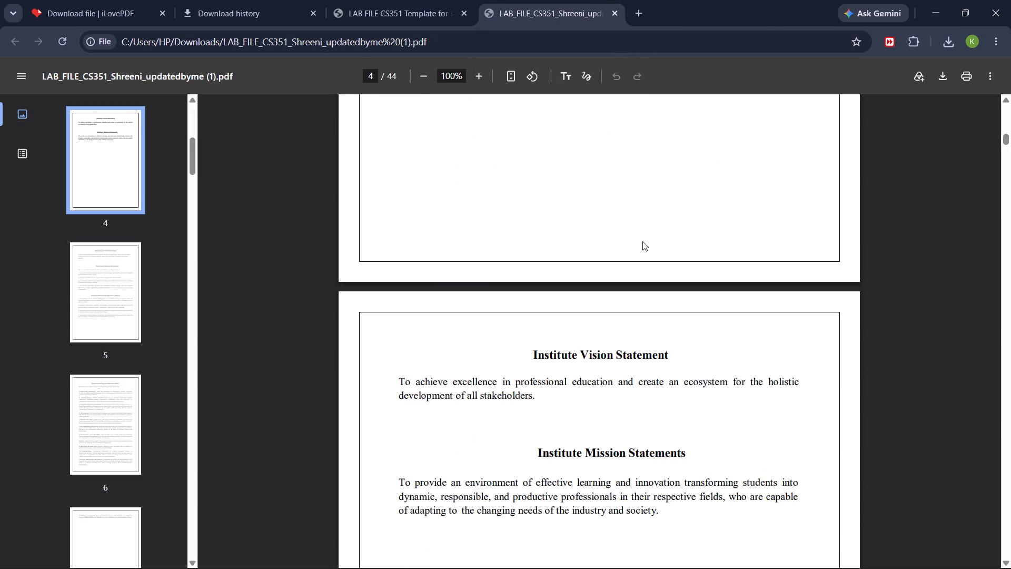
# Look over the cover and front pages of LAB_FILE_CS351_Shreeni_updatedbyme (1).pdf and close the file.
pyautogui.scroll(9, 642, 241)
pyautogui.scroll(-4, 642, 241)
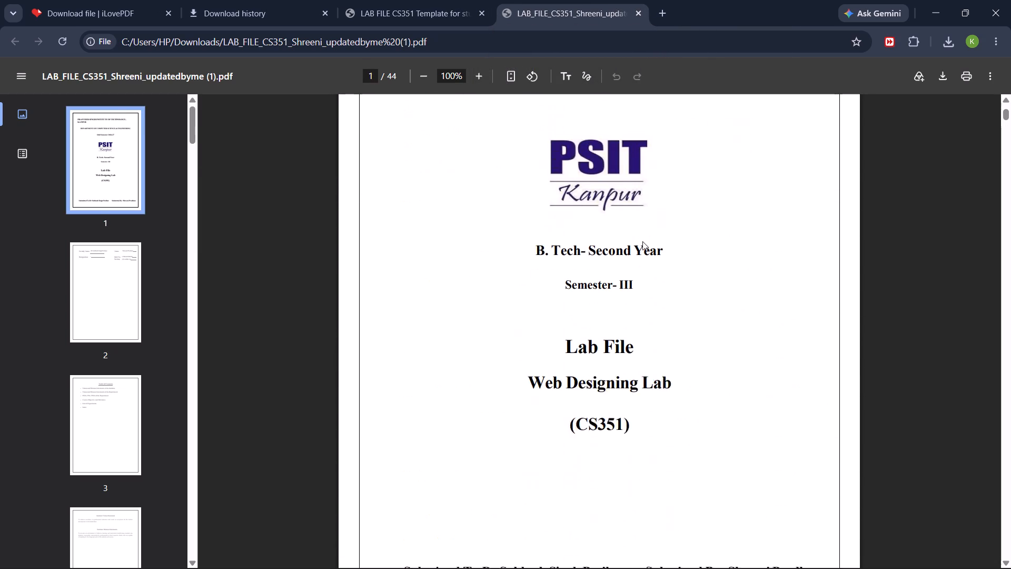
pyautogui.scroll(1, 642, 241)
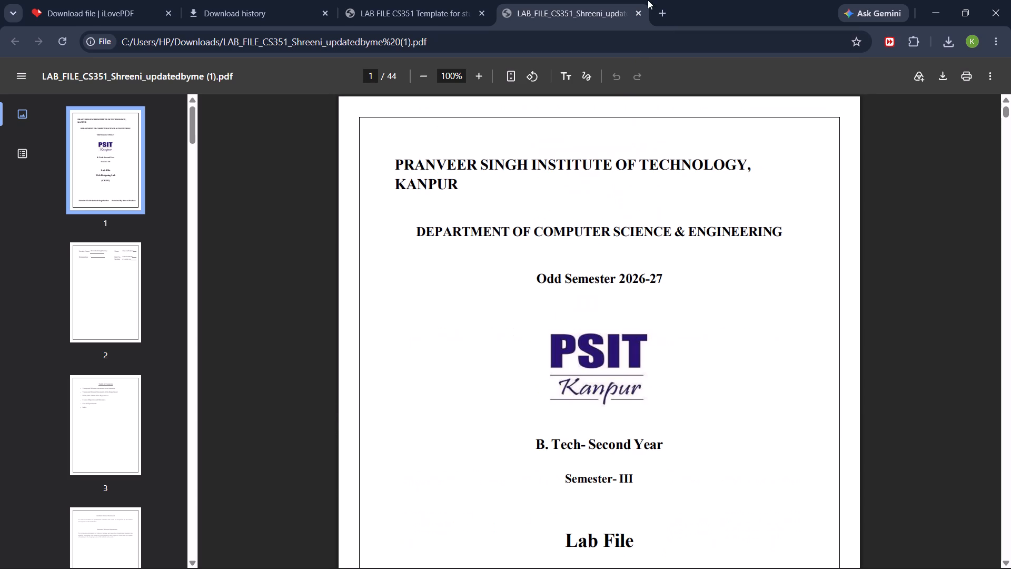
pyautogui.click(638, 11)
# Look through the front pages and first project of FSD Lab File of Simran.pdf and bring up its print preview.
pyautogui.scroll(-6, 598, 145)
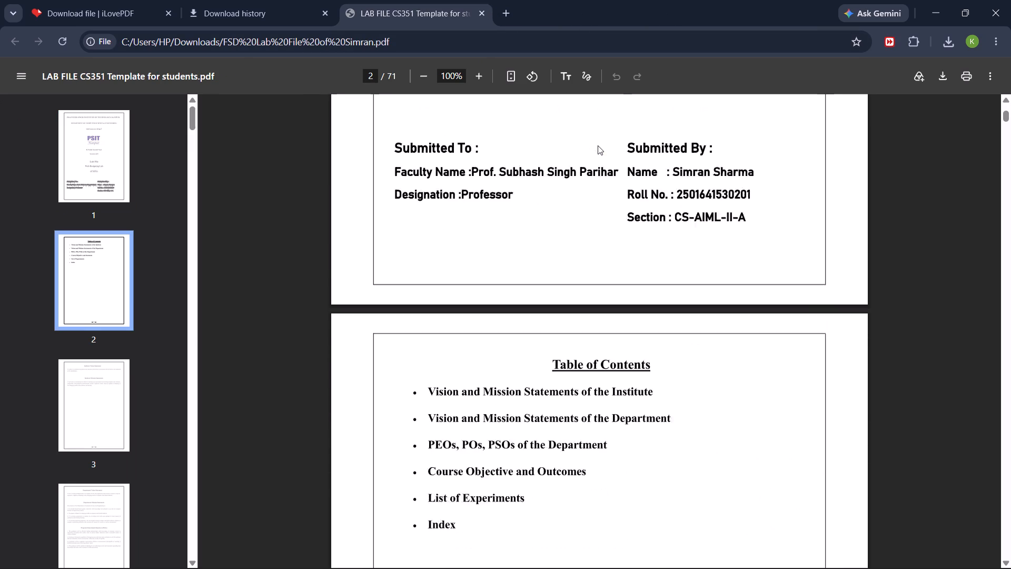
pyautogui.scroll(-2, 598, 145)
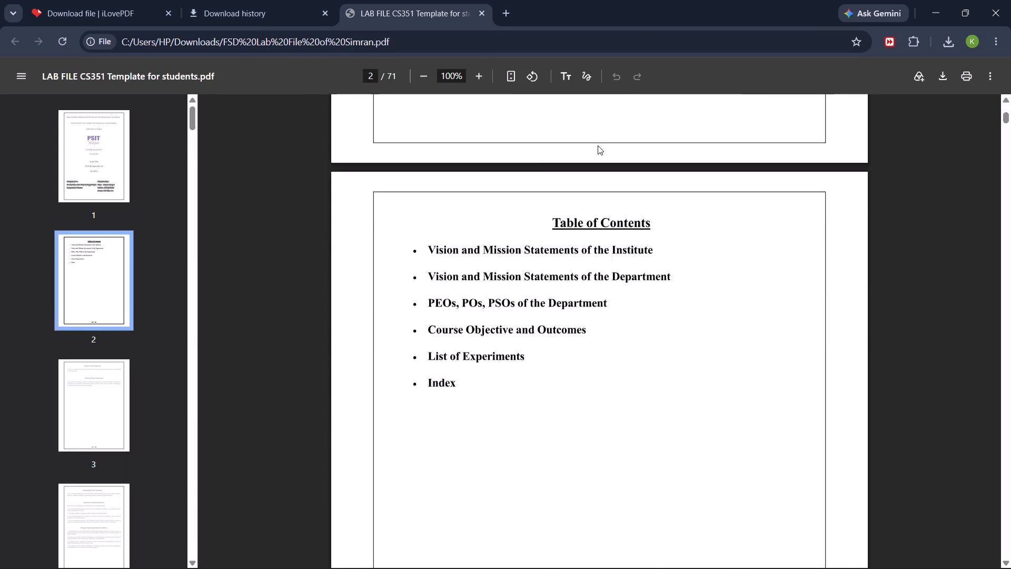
pyautogui.scroll(-10, 598, 145)
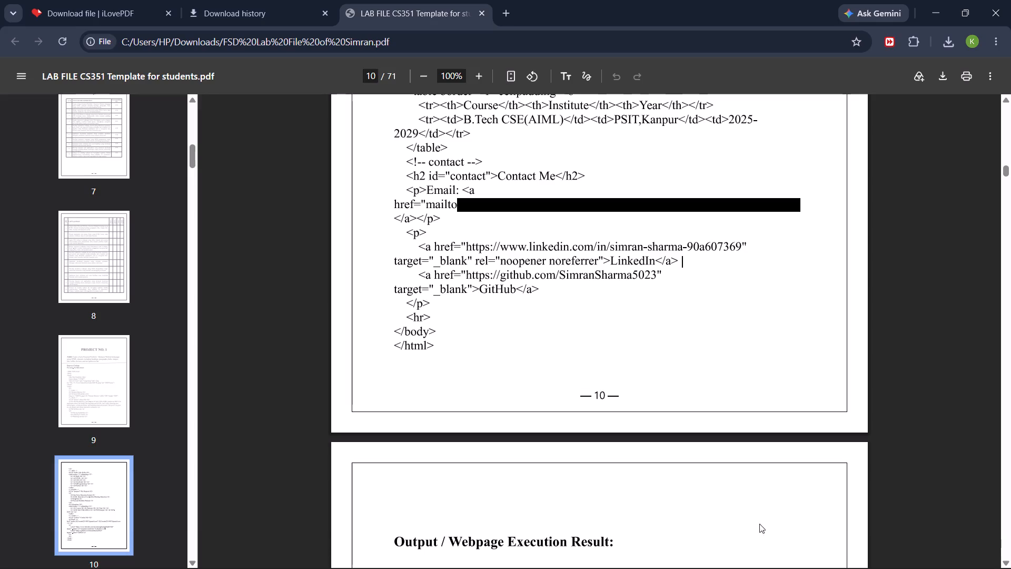
pyautogui.click(964, 82)
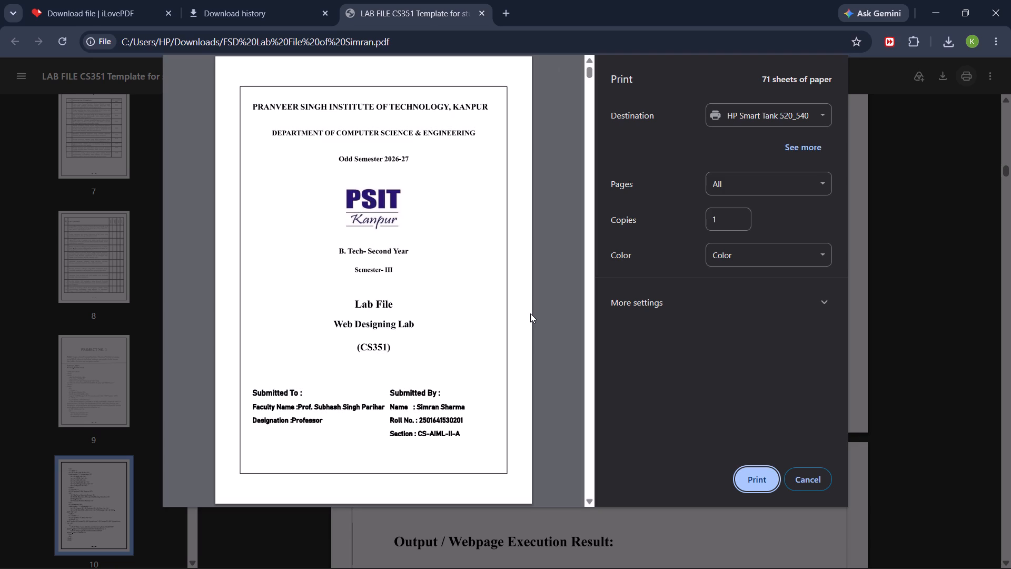
# Check the pages of Simran's lab file in the print preview, including the last page and back to the cover.
pyautogui.scroll(-8, 356, 399)
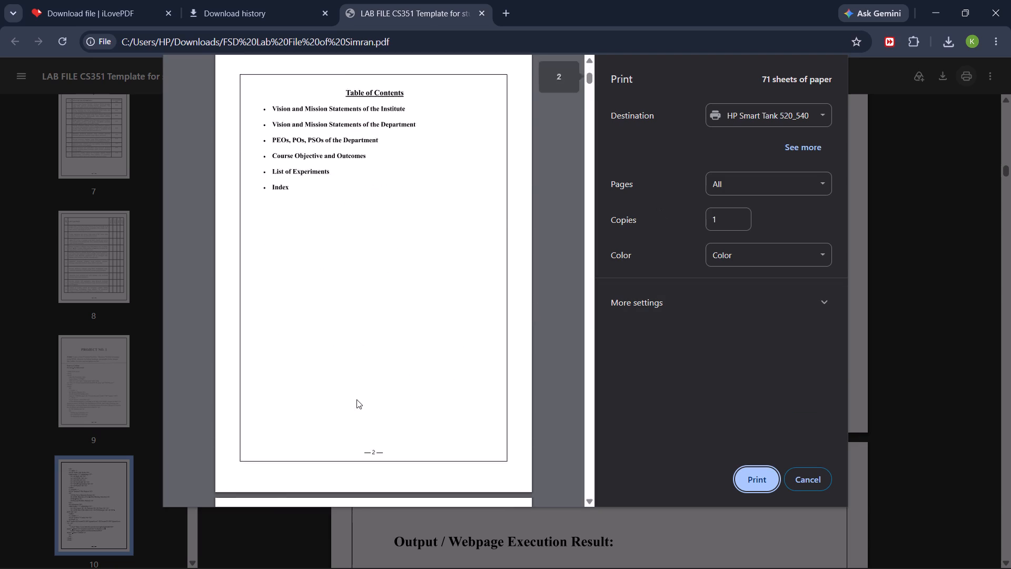
pyautogui.scroll(-4, 356, 399)
pyautogui.moveTo(592, 95); pyautogui.dragTo(591, 533)
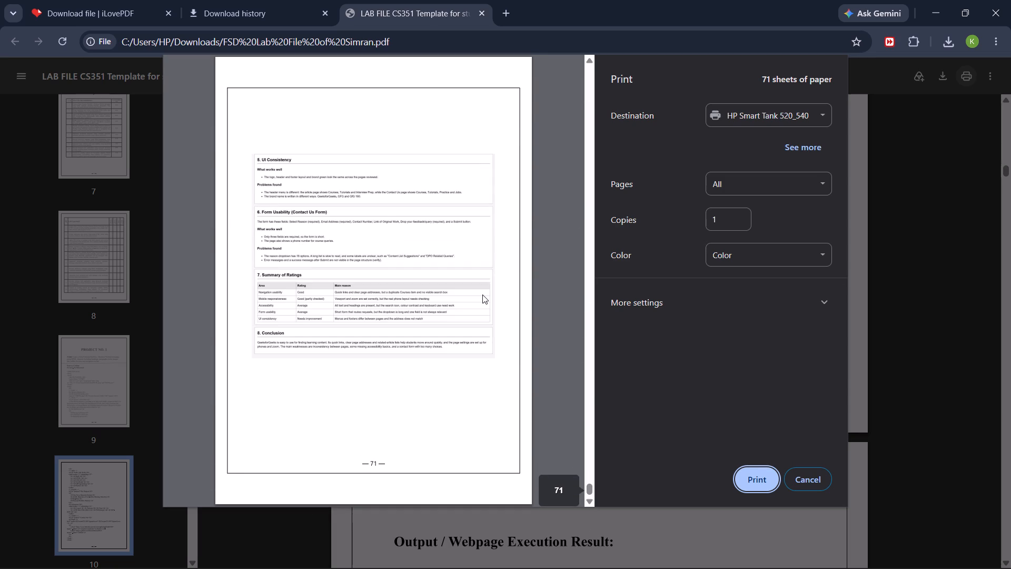
pyautogui.scroll(9, 482, 295)
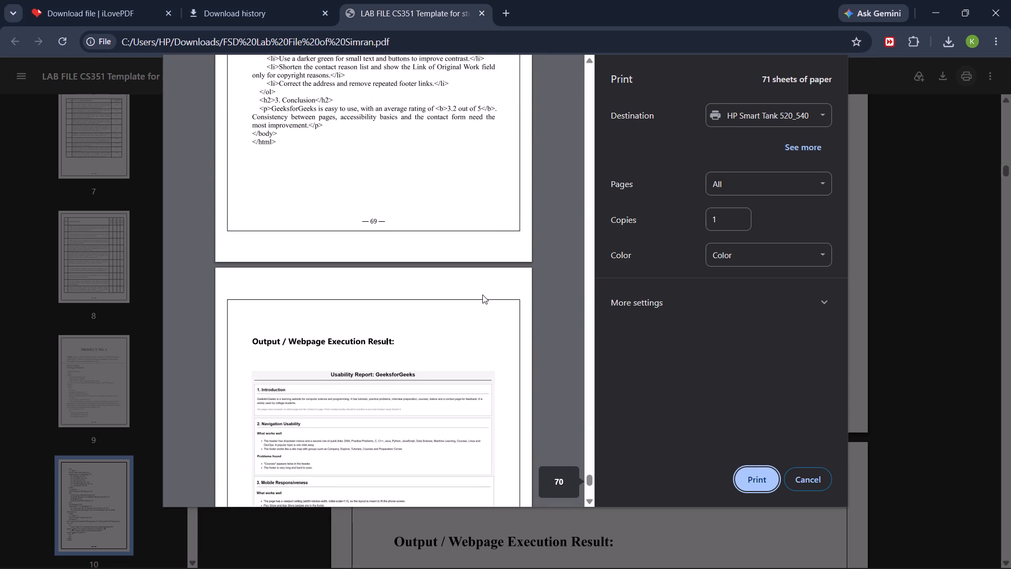
pyautogui.scroll(2, 482, 295)
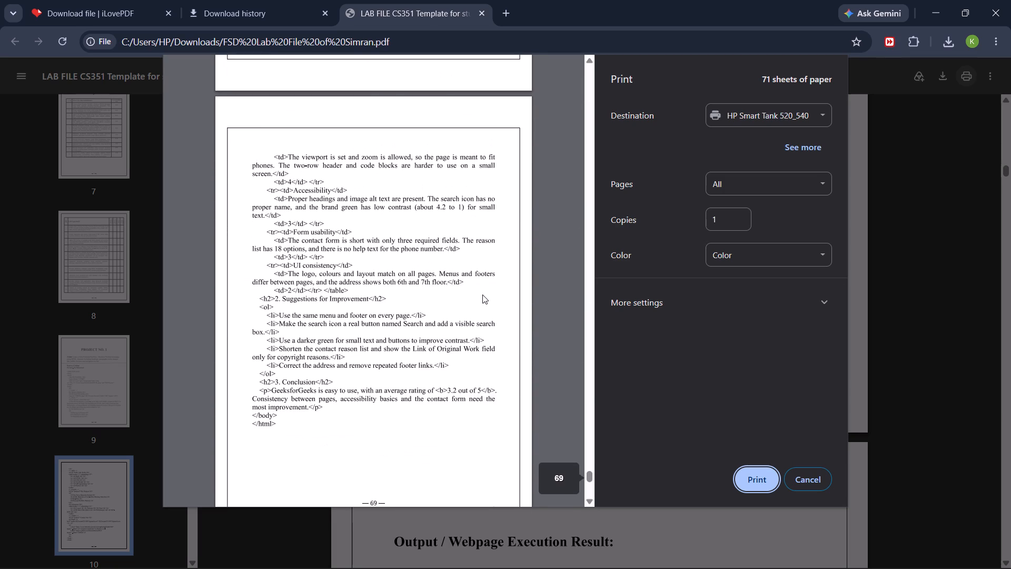
pyautogui.scroll(17, 482, 295)
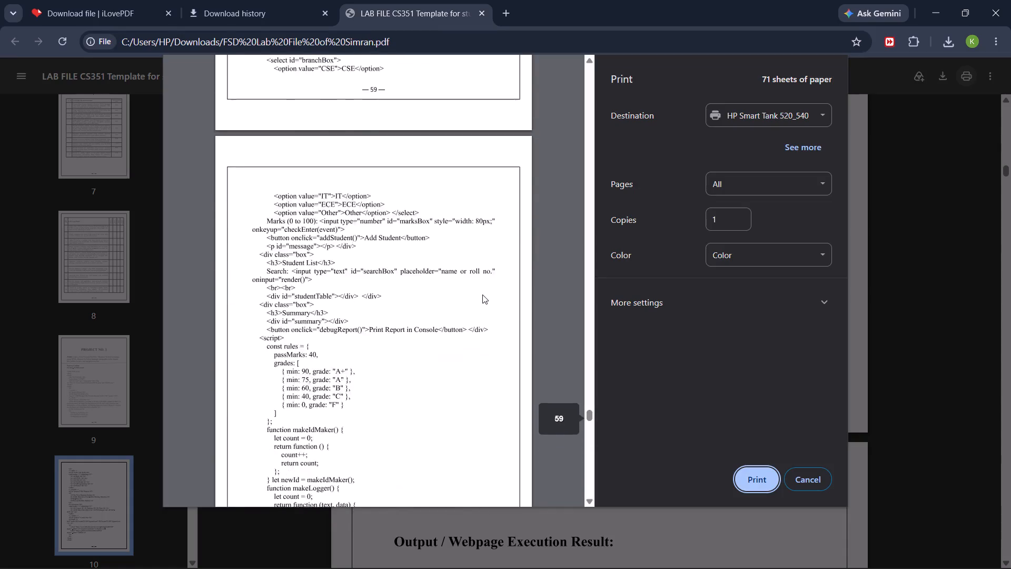
pyautogui.scroll(13, 482, 295)
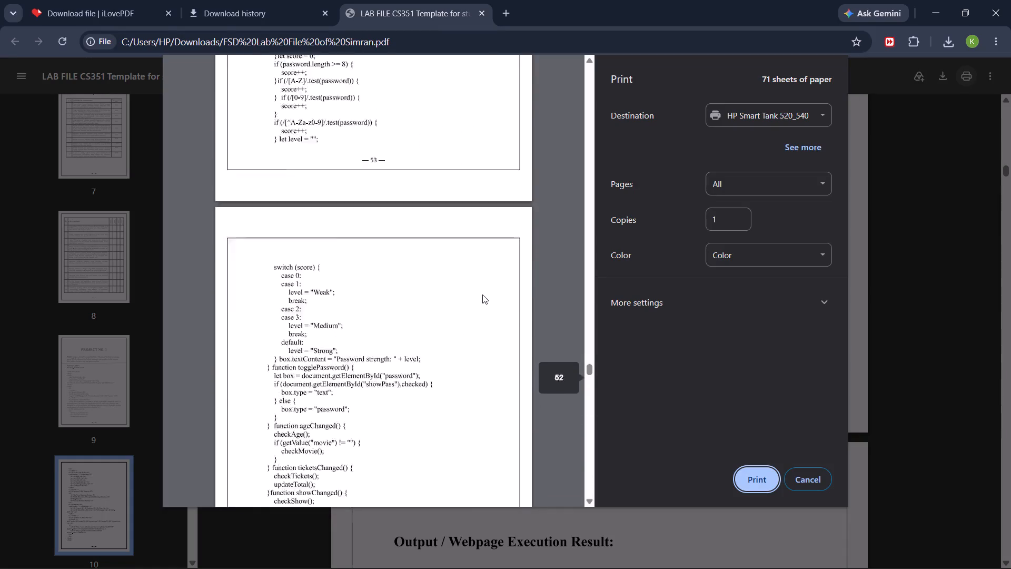
pyautogui.scroll(4, 482, 295)
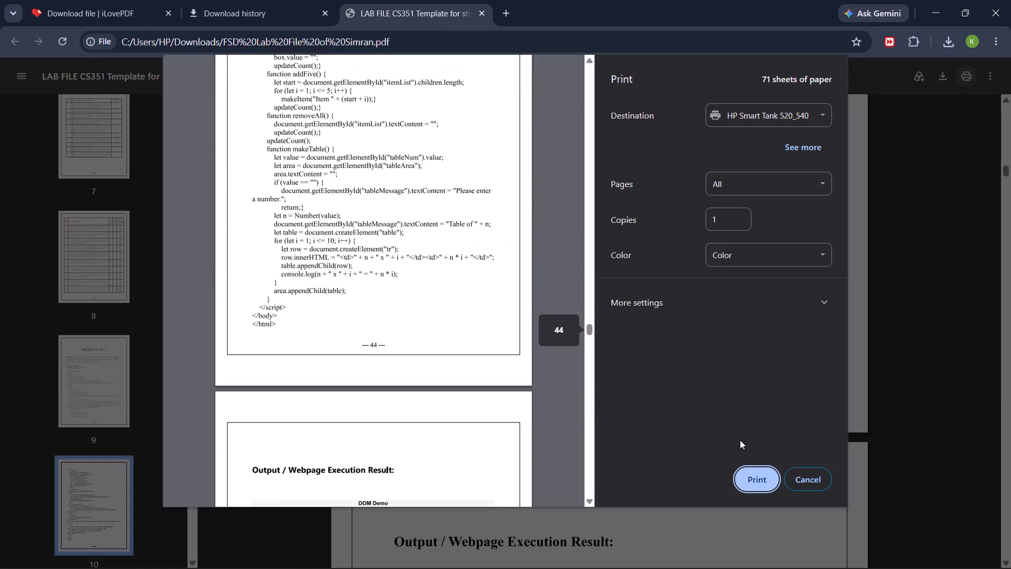
pyautogui.scroll(6, 457, 417)
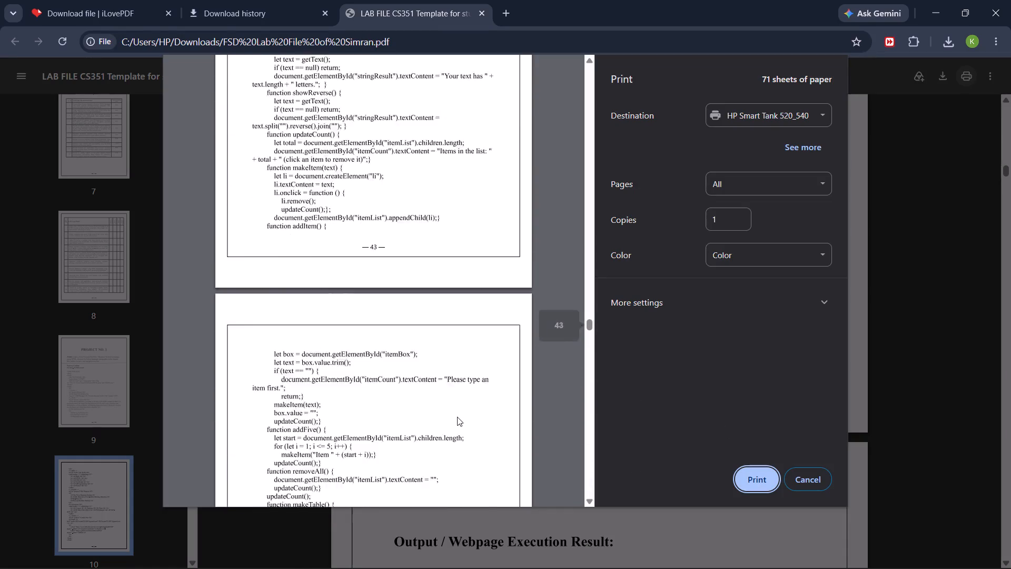
pyautogui.scroll(16, 457, 417)
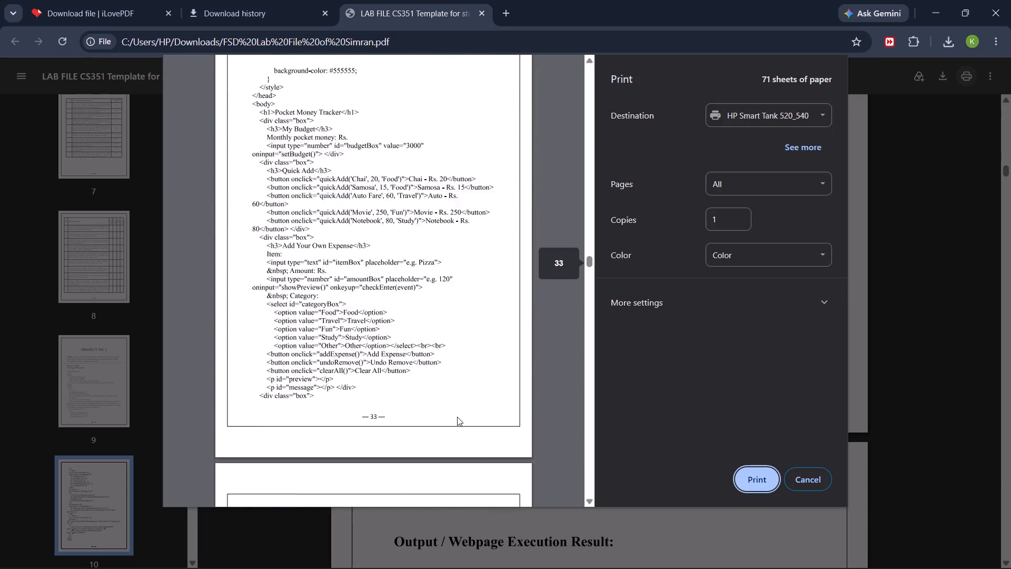
pyautogui.scroll(18, 457, 417)
pyautogui.scroll(19, 459, 398)
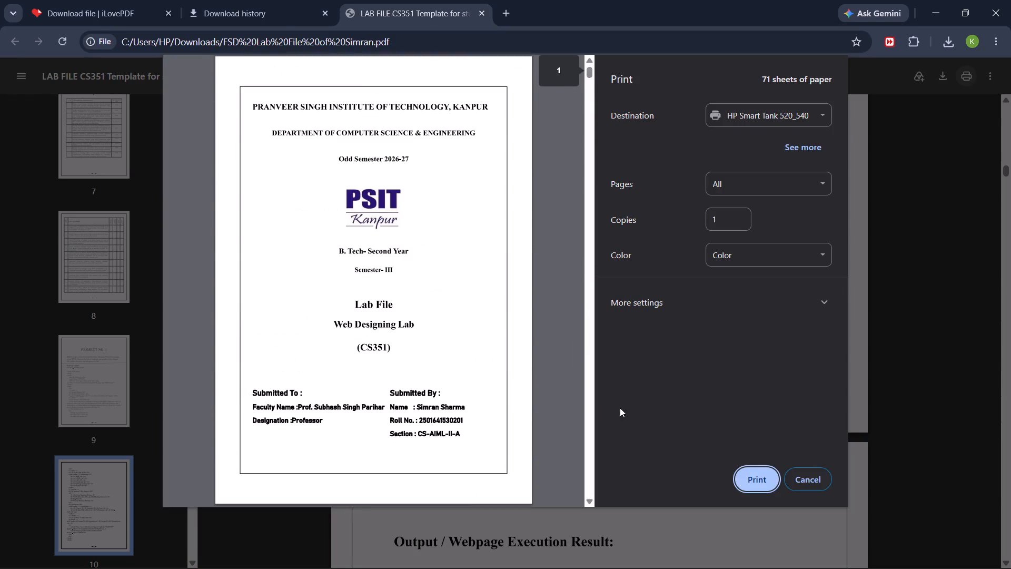
# Print all pages of Simran's lab file on the HP Smart Tank 520_540, one copy in colour.
pyautogui.click(751, 480)
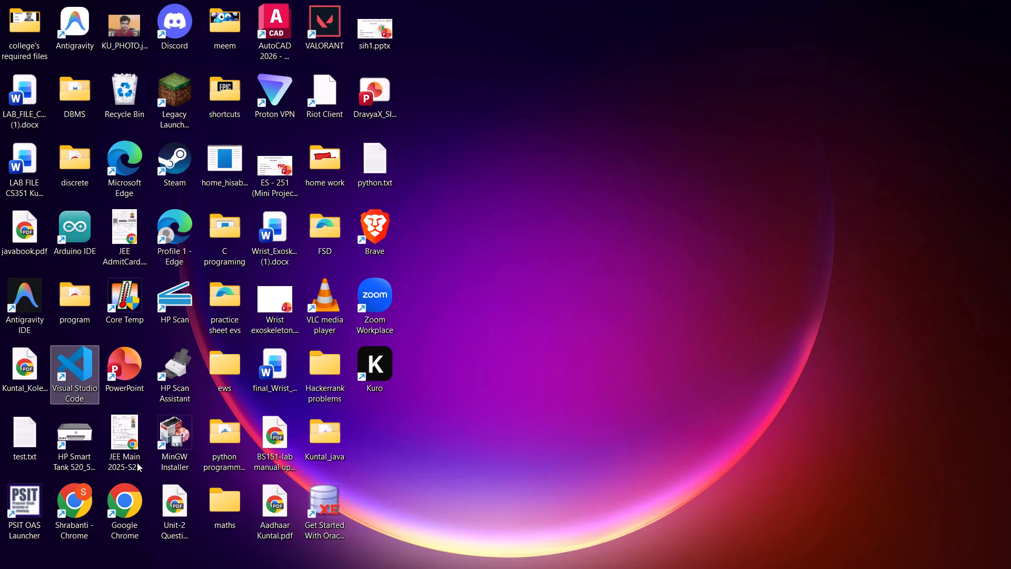
# Open the HP Smart Tank 520_540 series printer software from the desktop.
pyautogui.doubleClick(74, 446)
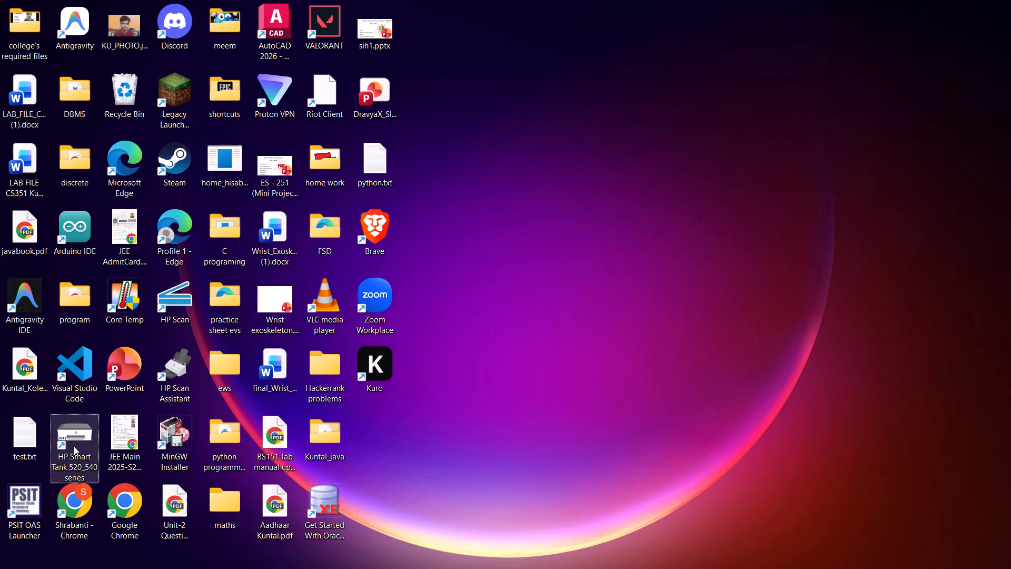
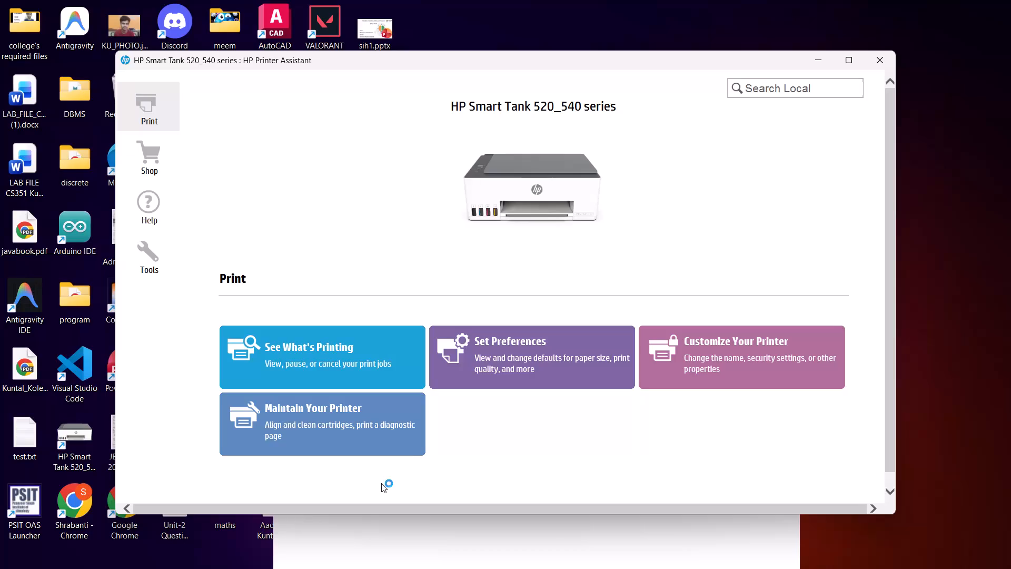
# Open the HP Smart Tank 520_540 print queue and check the status, page and port details of the queued lab file jobs.
pyautogui.click(342, 340)
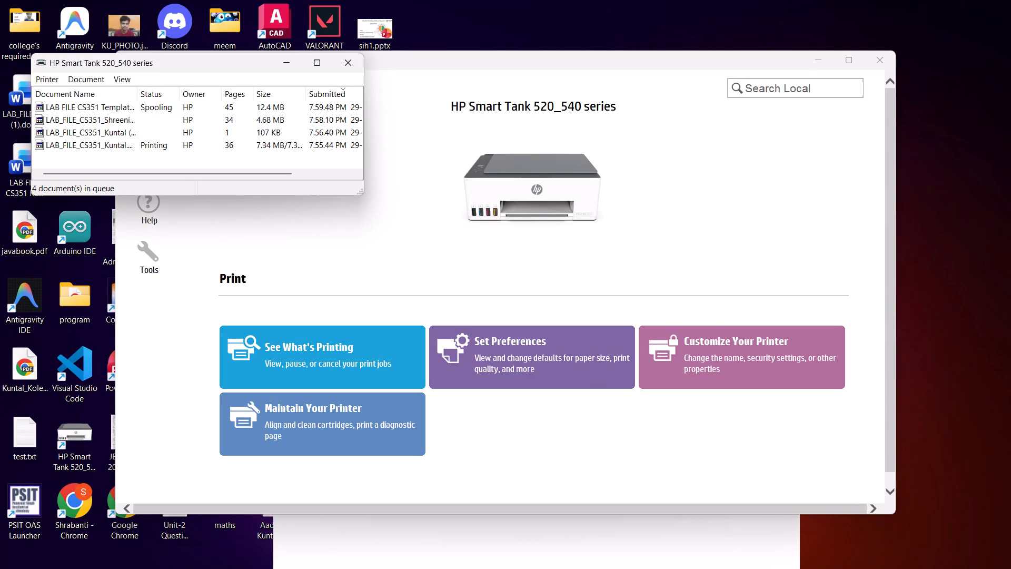
pyautogui.moveTo(172, 178); pyautogui.dragTo(141, 192)
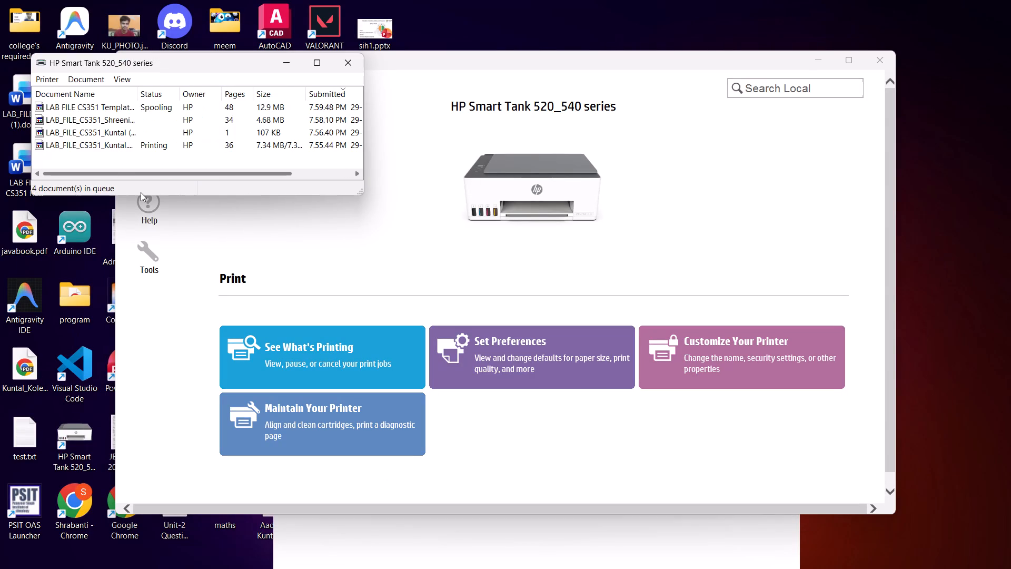
pyautogui.moveTo(141, 192); pyautogui.dragTo(142, 191)
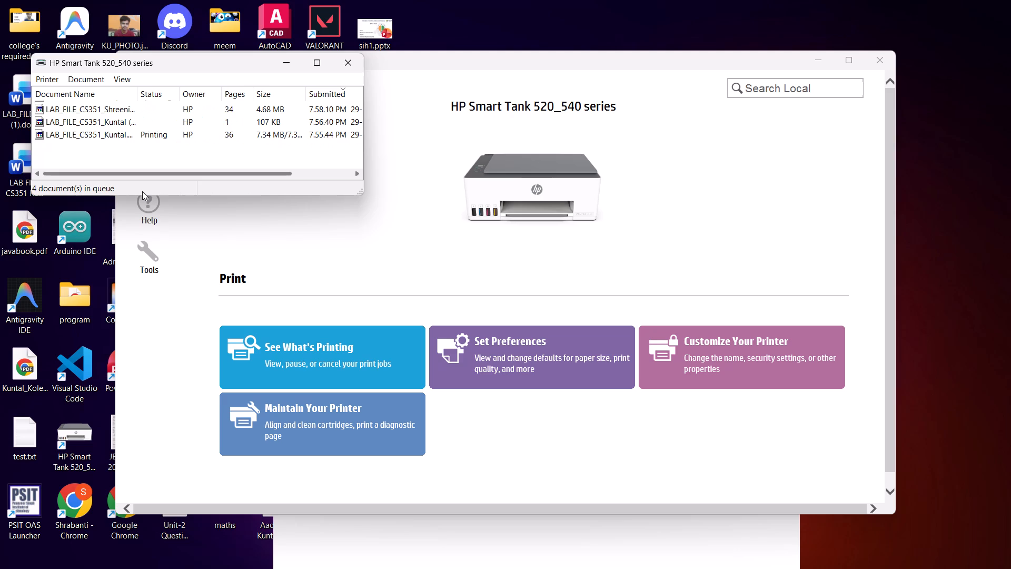
pyautogui.moveTo(142, 191); pyautogui.dragTo(194, 188)
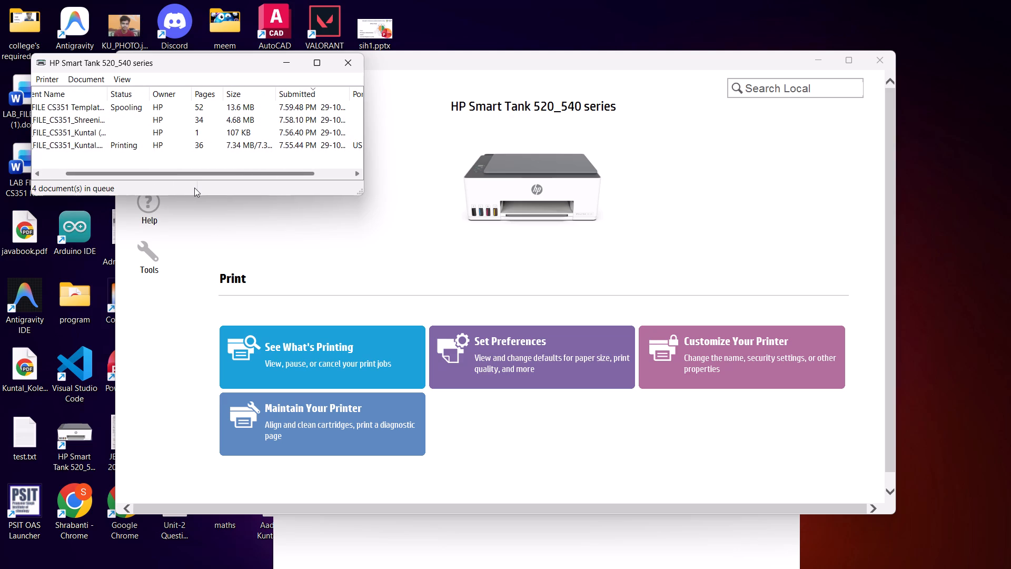
pyautogui.moveTo(194, 188); pyautogui.dragTo(195, 188)
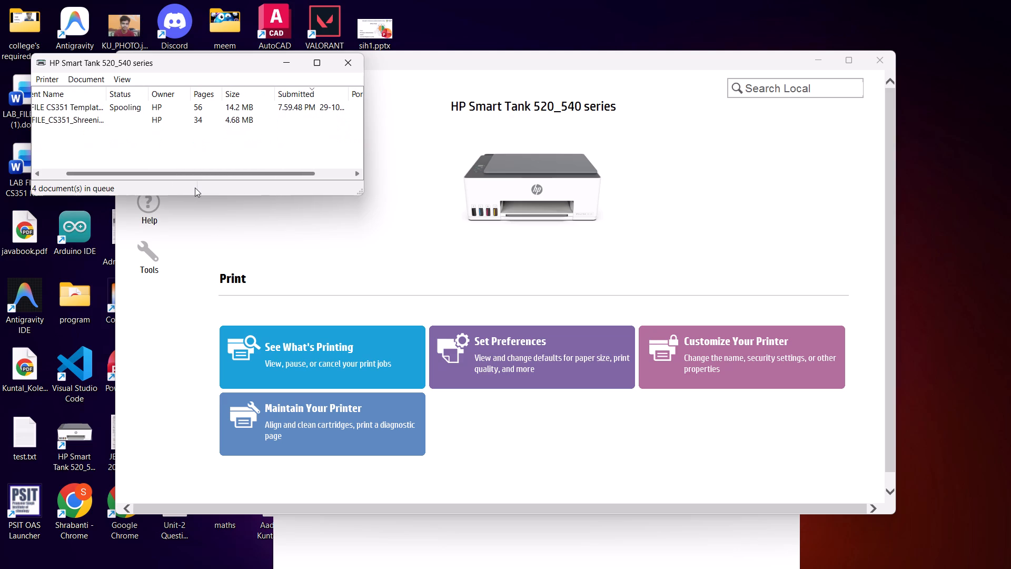
pyautogui.moveTo(195, 188); pyautogui.dragTo(243, 188)
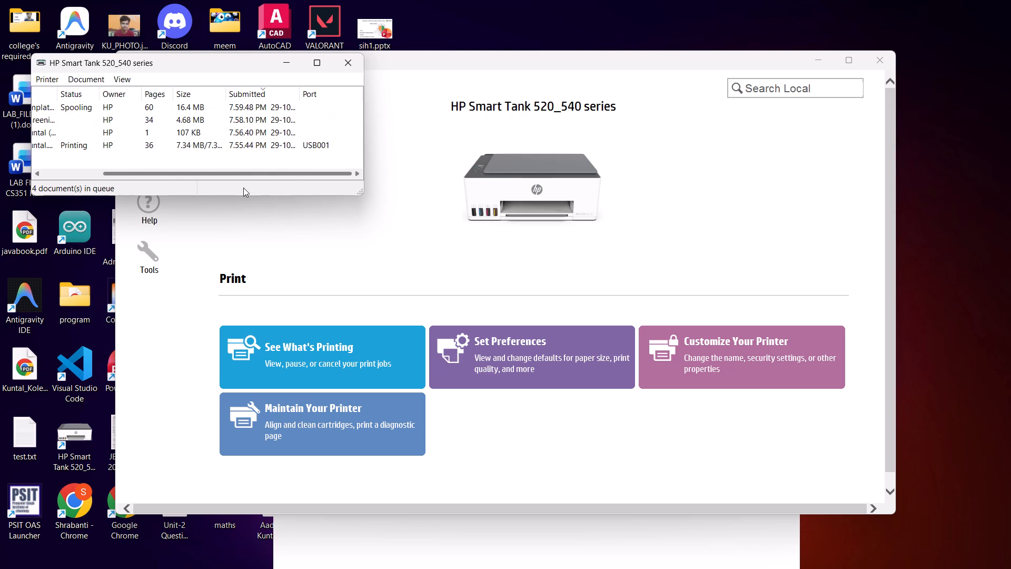
pyautogui.moveTo(243, 188); pyautogui.dragTo(10, 190)
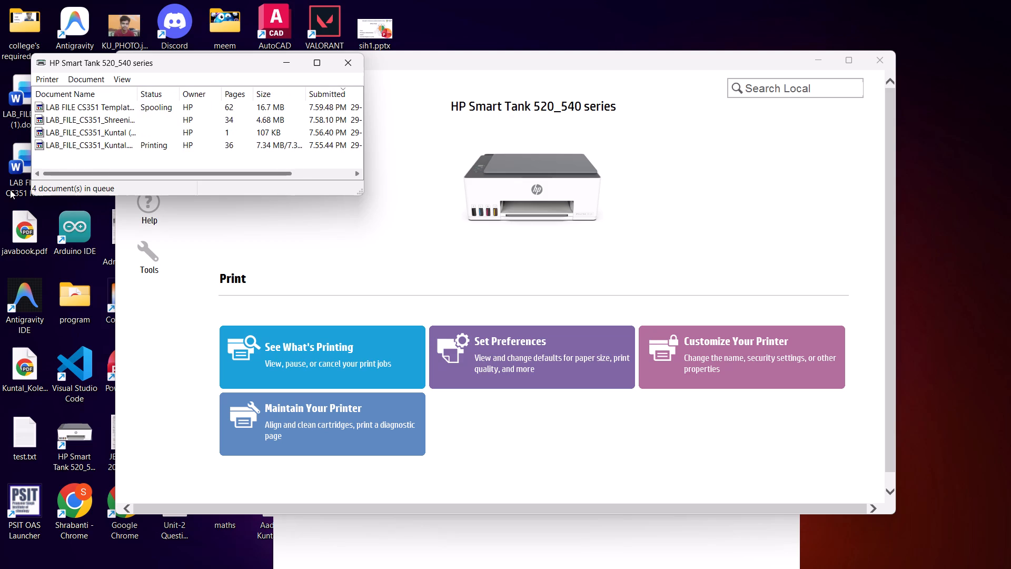
pyautogui.moveTo(10, 190); pyautogui.dragTo(9, 189)
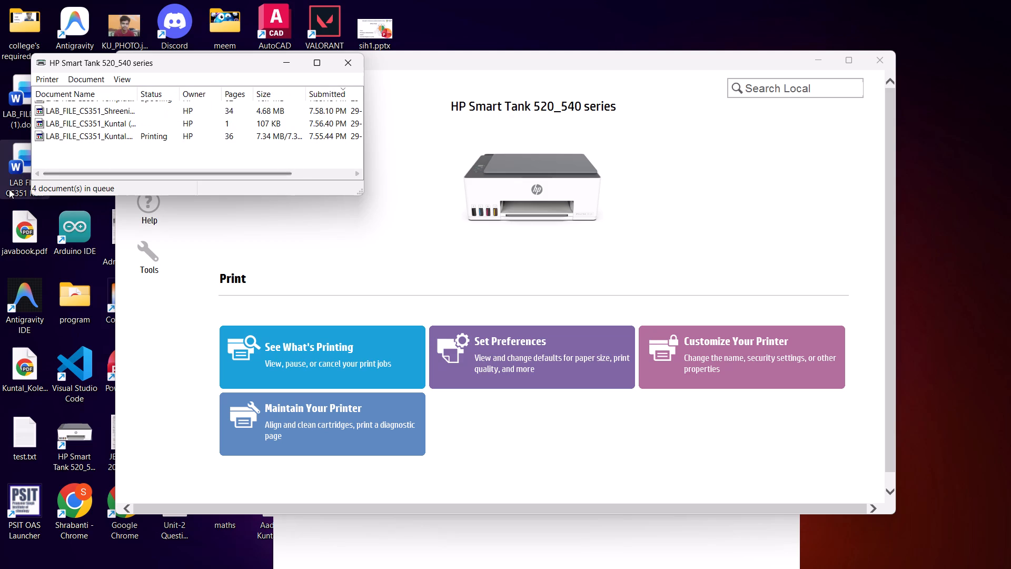